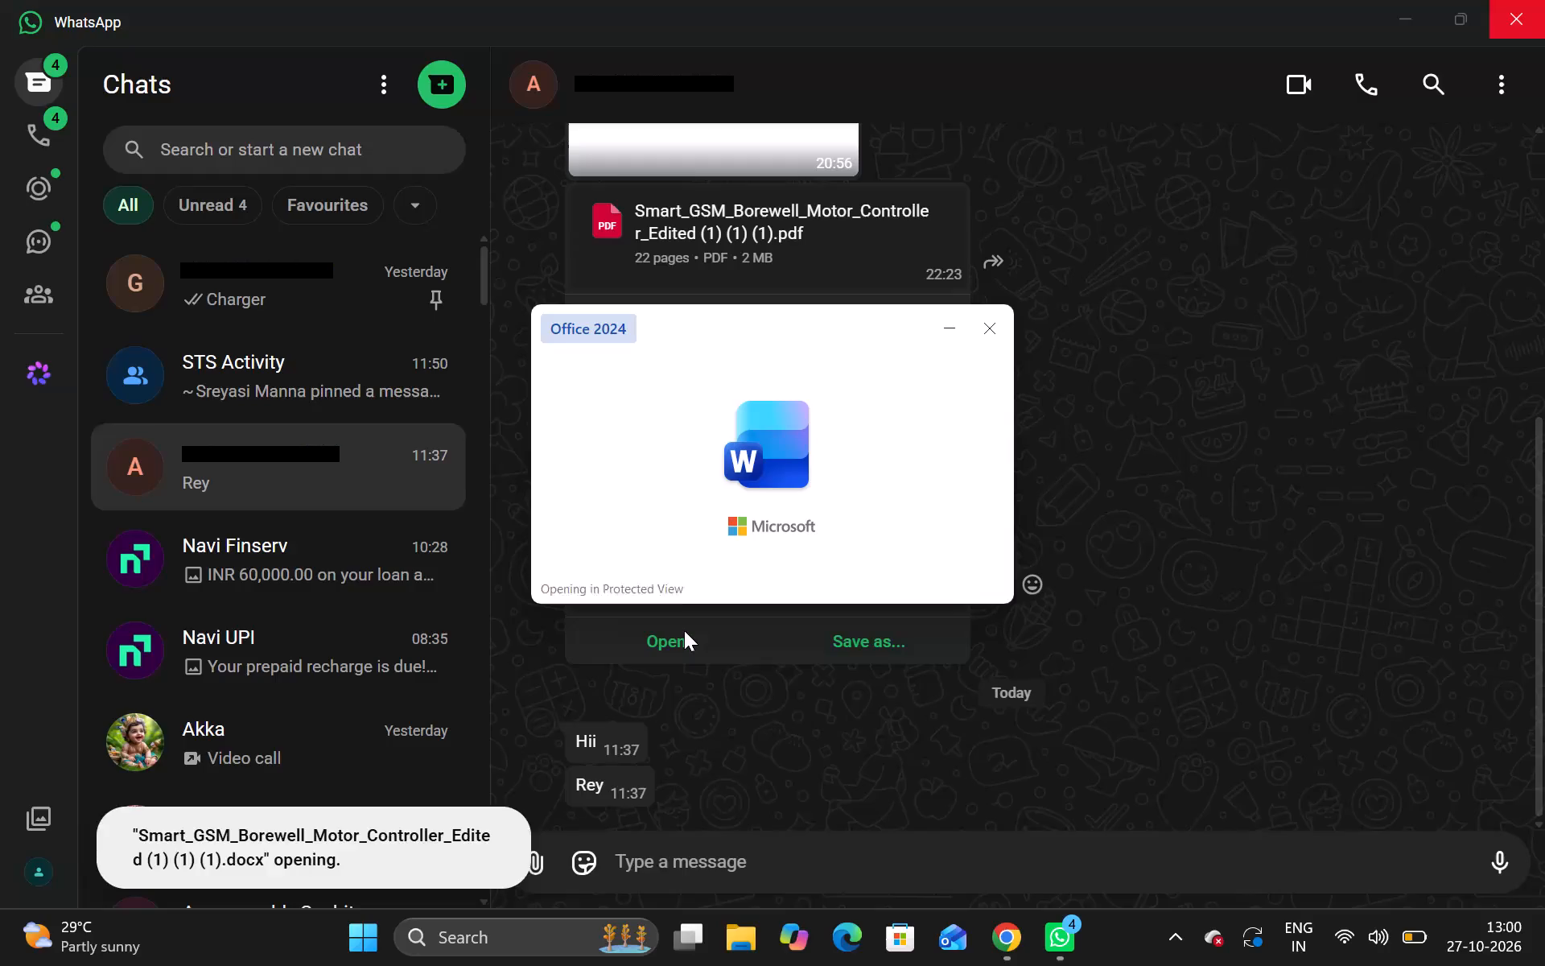
Enable editing of the Smart GSM Borewell Motor Controller report opened in Protected View.
scroll(684, 630, down, 2)
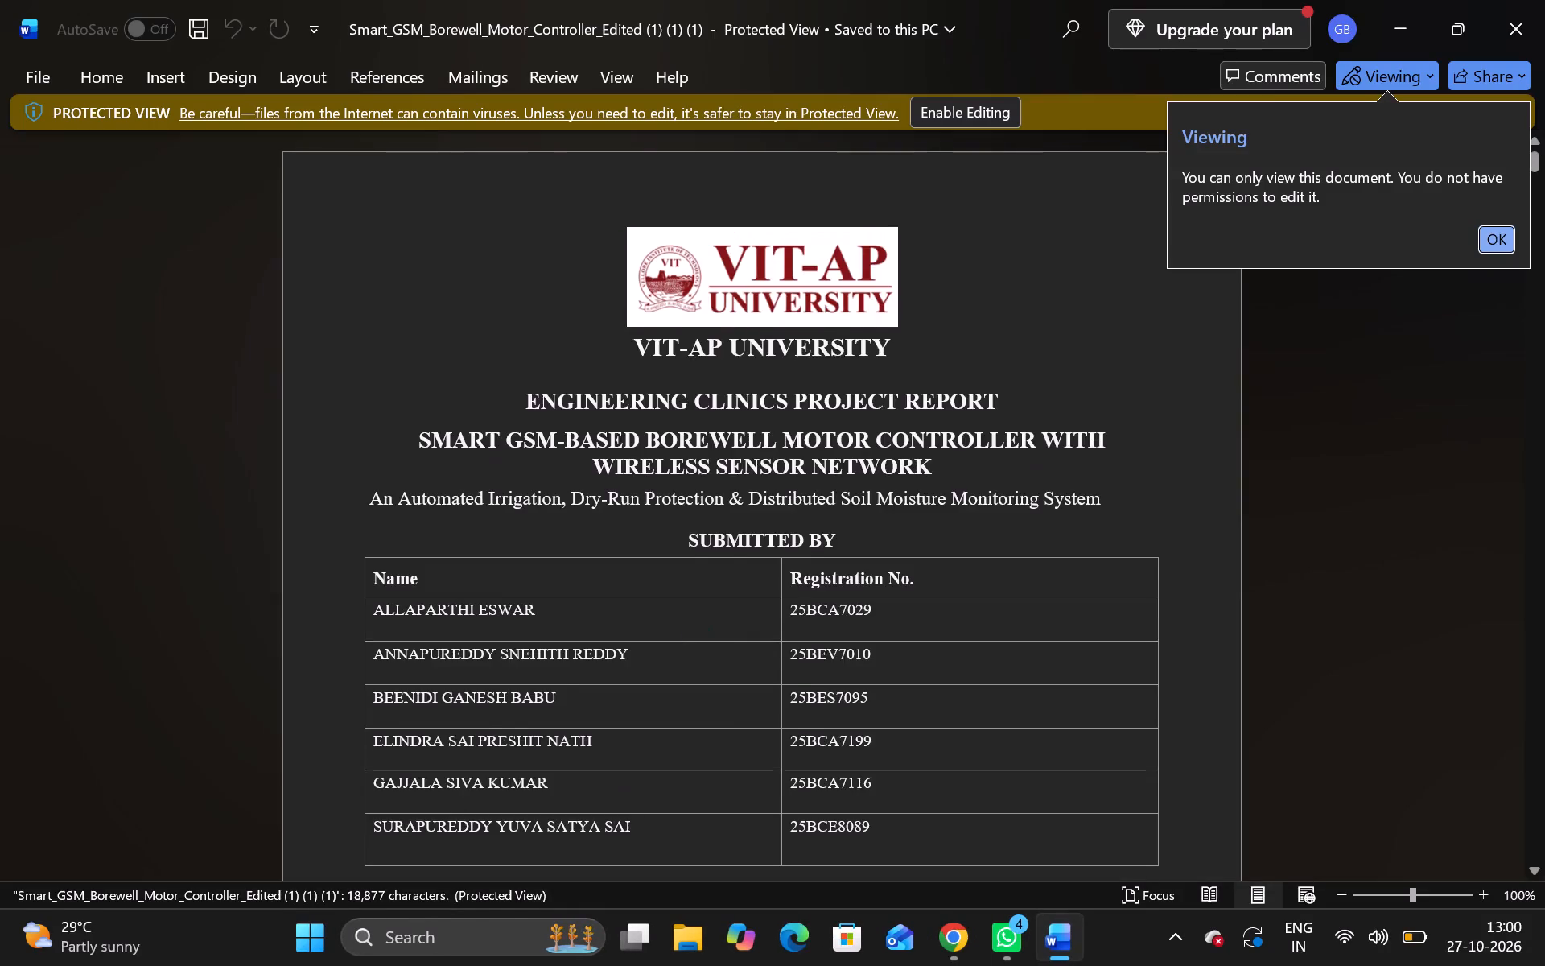
scroll(684, 630, down, 1)
click(965, 120)
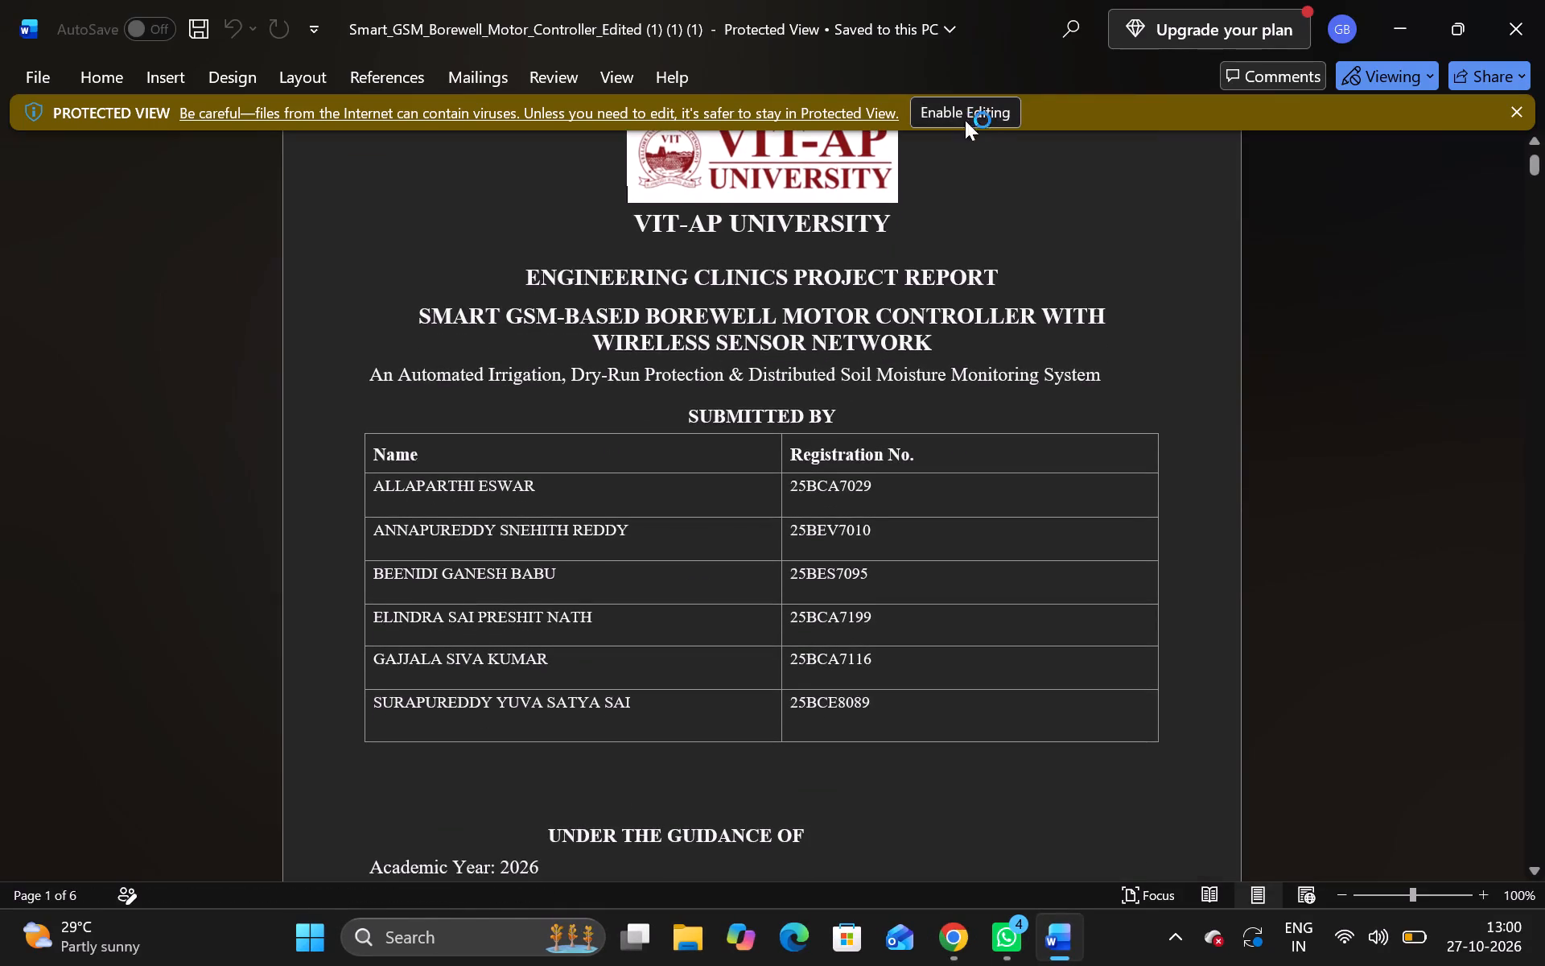
Look through the report's pages, examining section 4's controller interfacing diagram and the sections around it.
scroll(965, 120, down, 9)
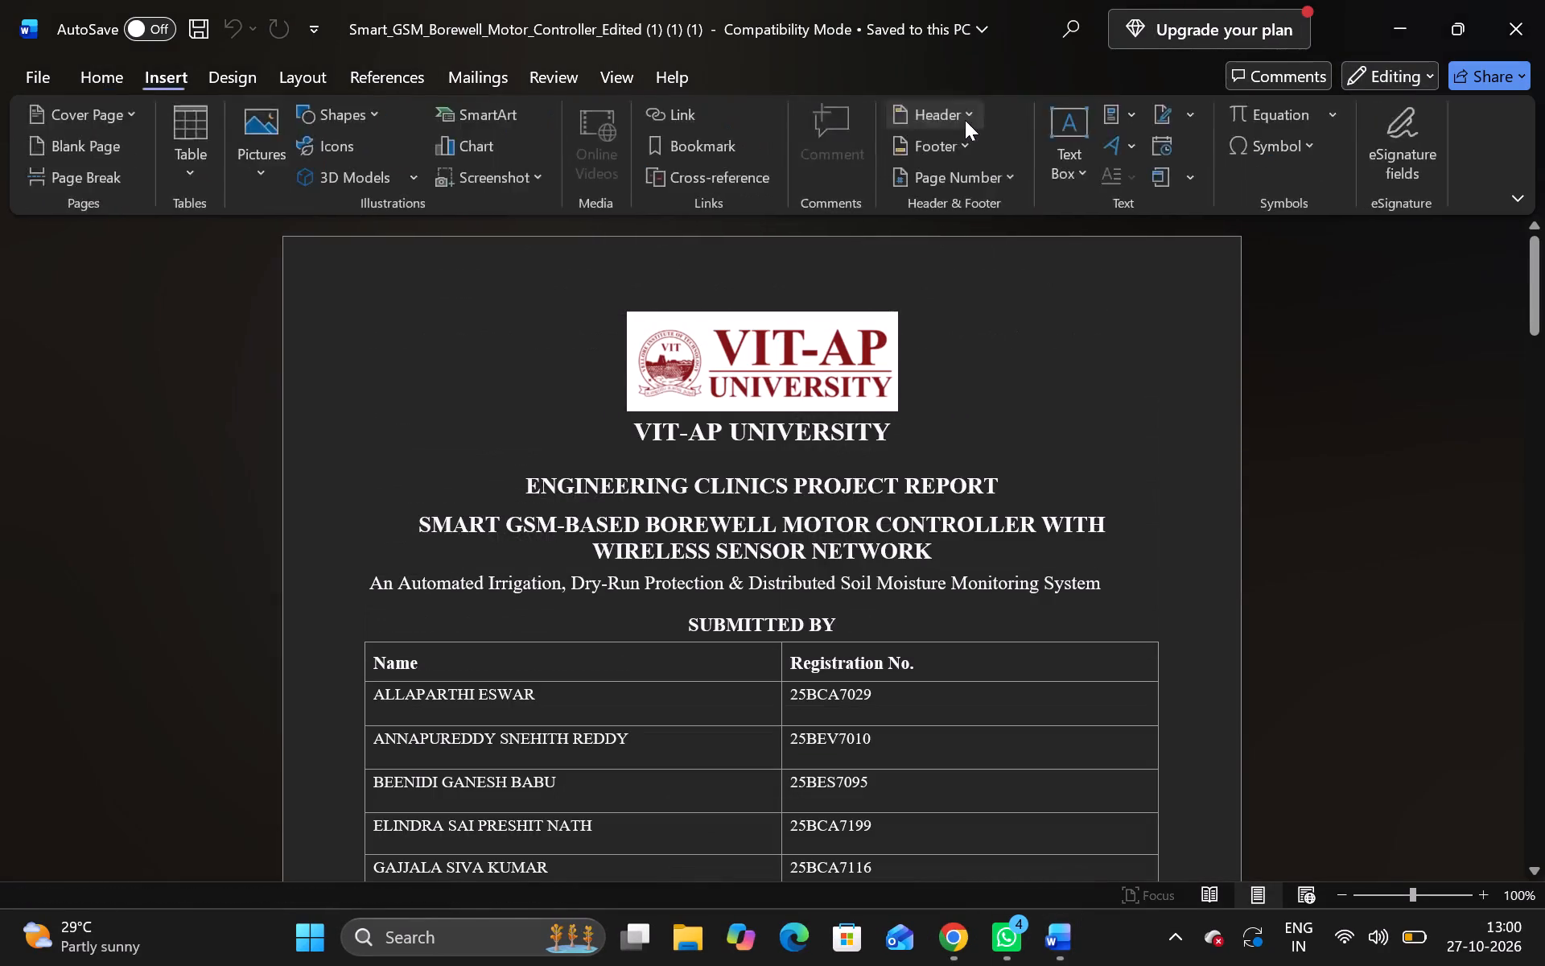
scroll(965, 120, down, 5)
scroll(862, 476, down, 12)
scroll(862, 476, down, 15)
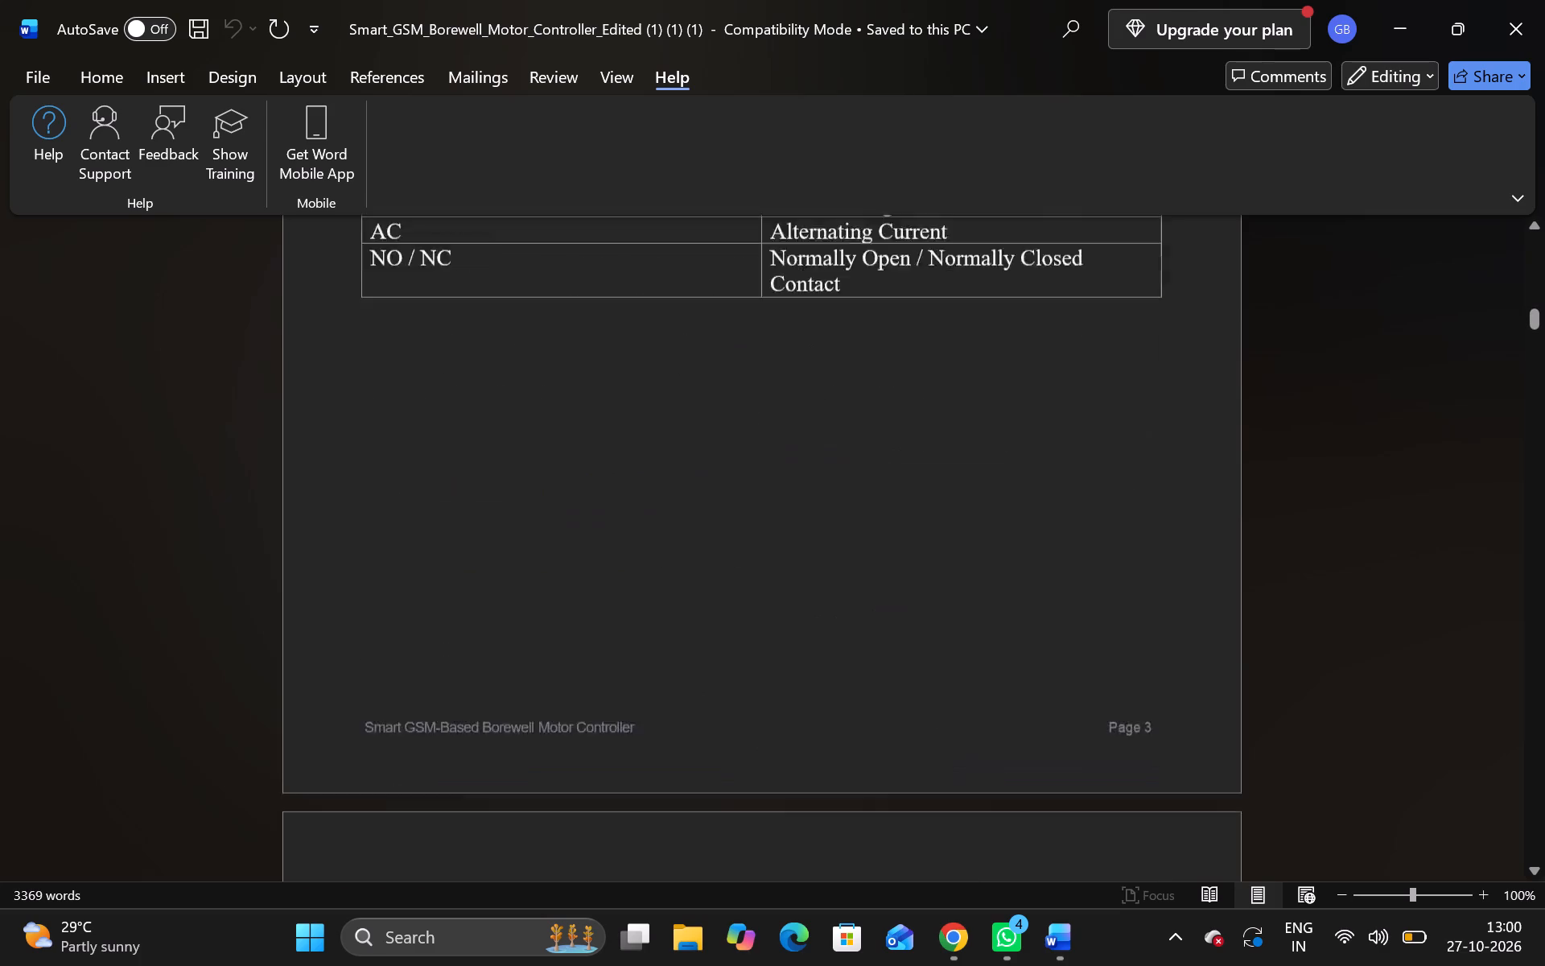
scroll(862, 476, down, 20)
scroll(862, 476, down, 20)
scroll(862, 476, down, 19)
scroll(862, 476, up, 3)
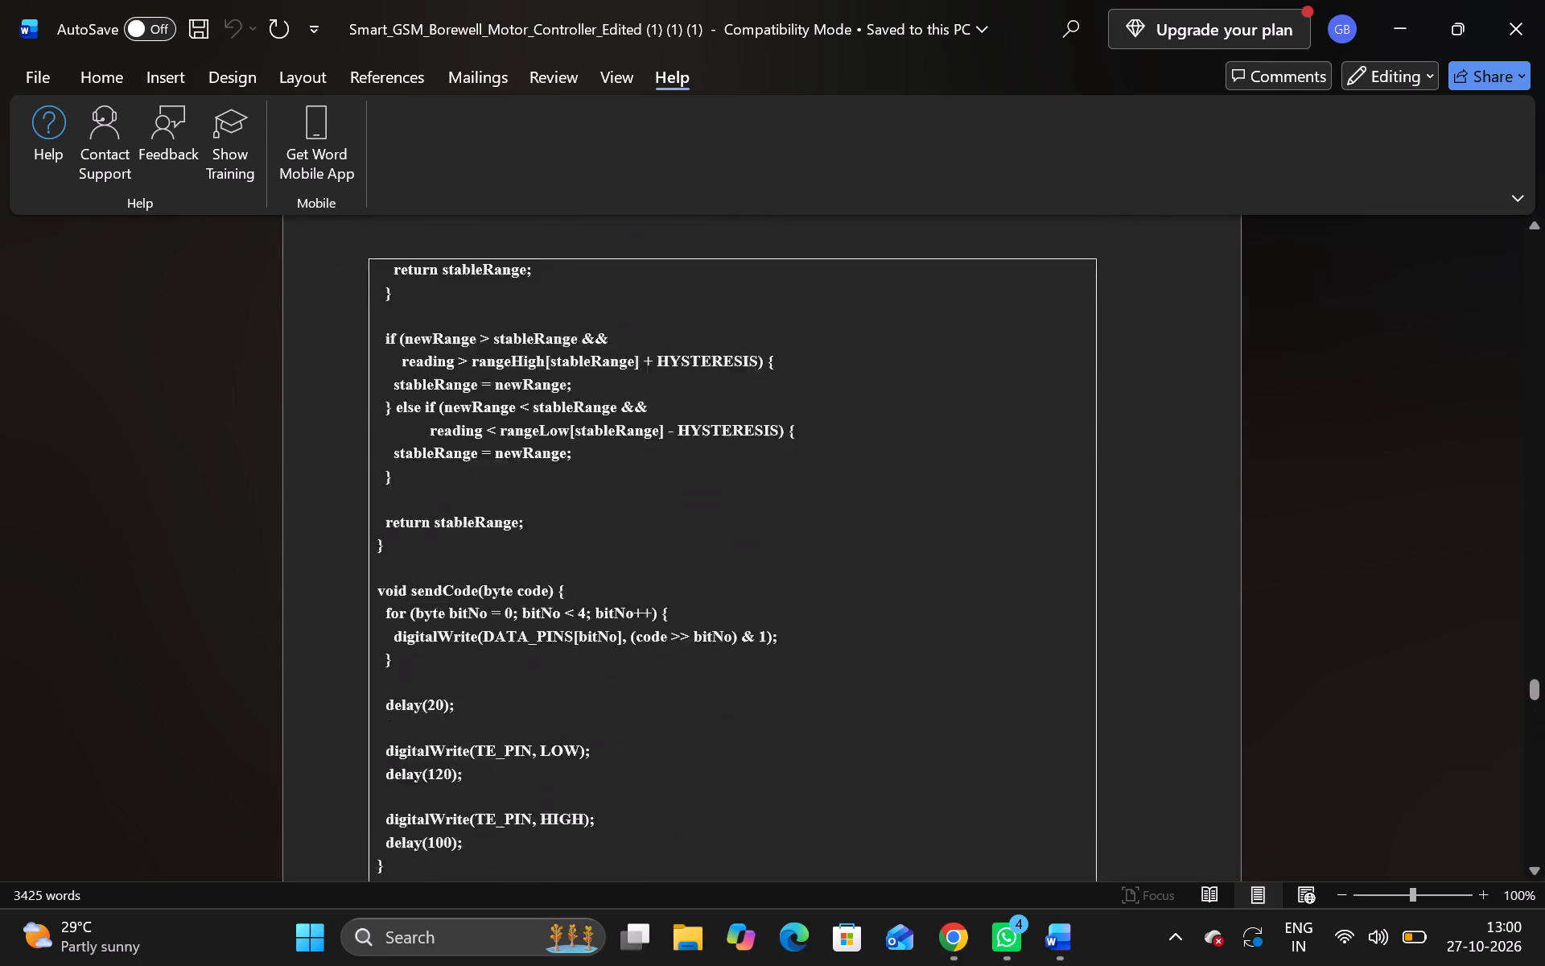
scroll(862, 476, up, 11)
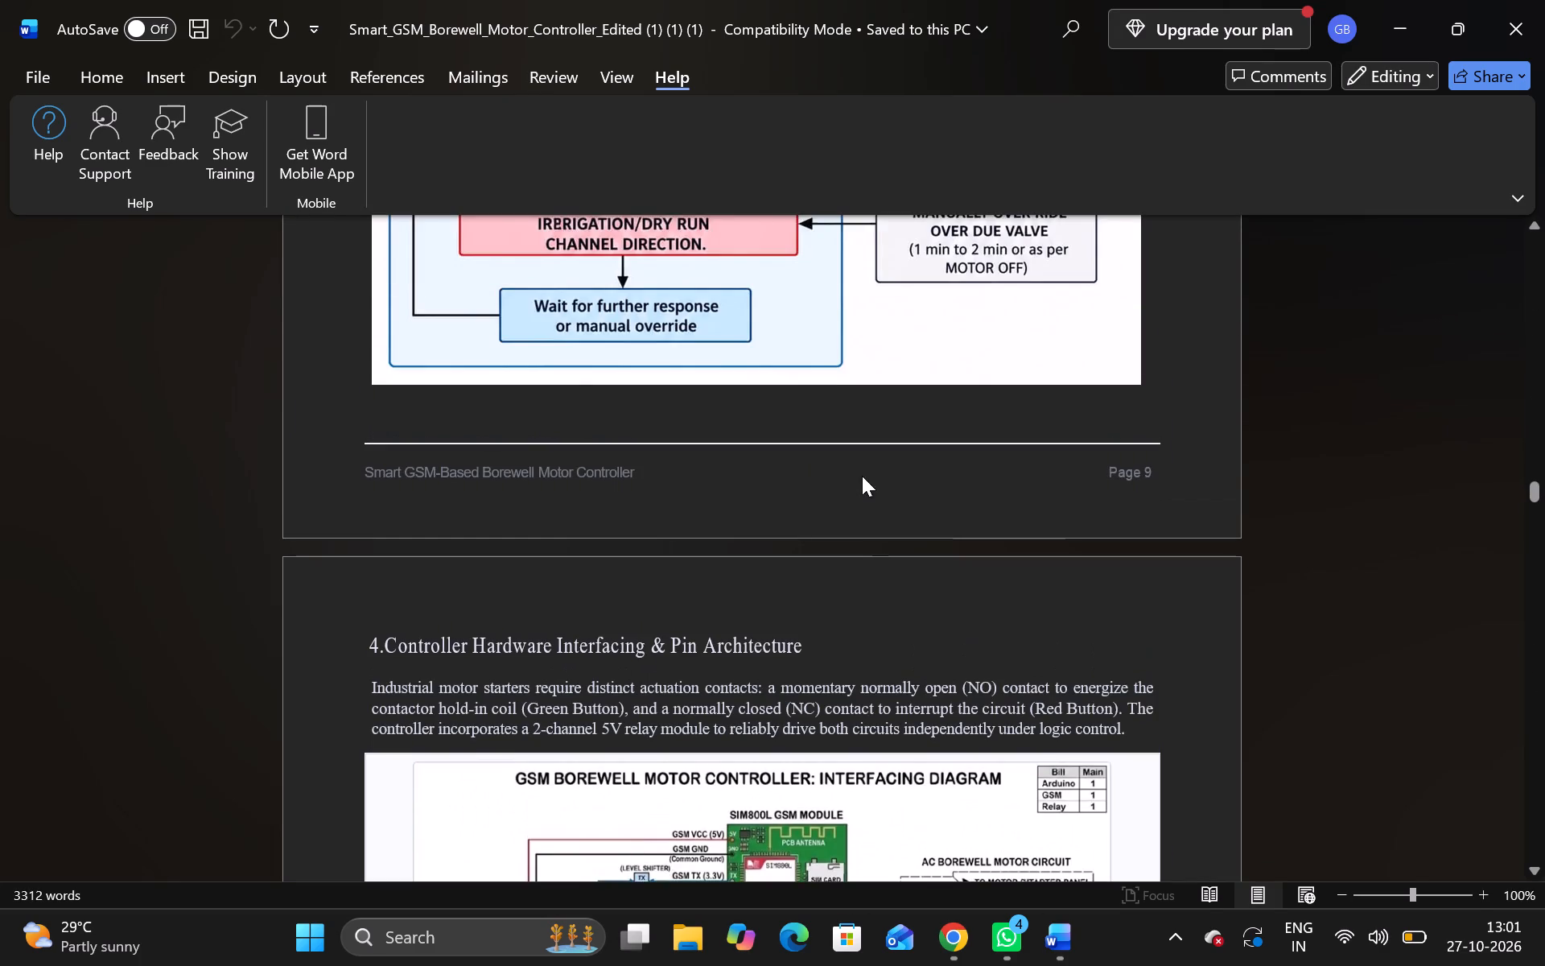
scroll(862, 476, up, 2)
scroll(862, 476, down, 1)
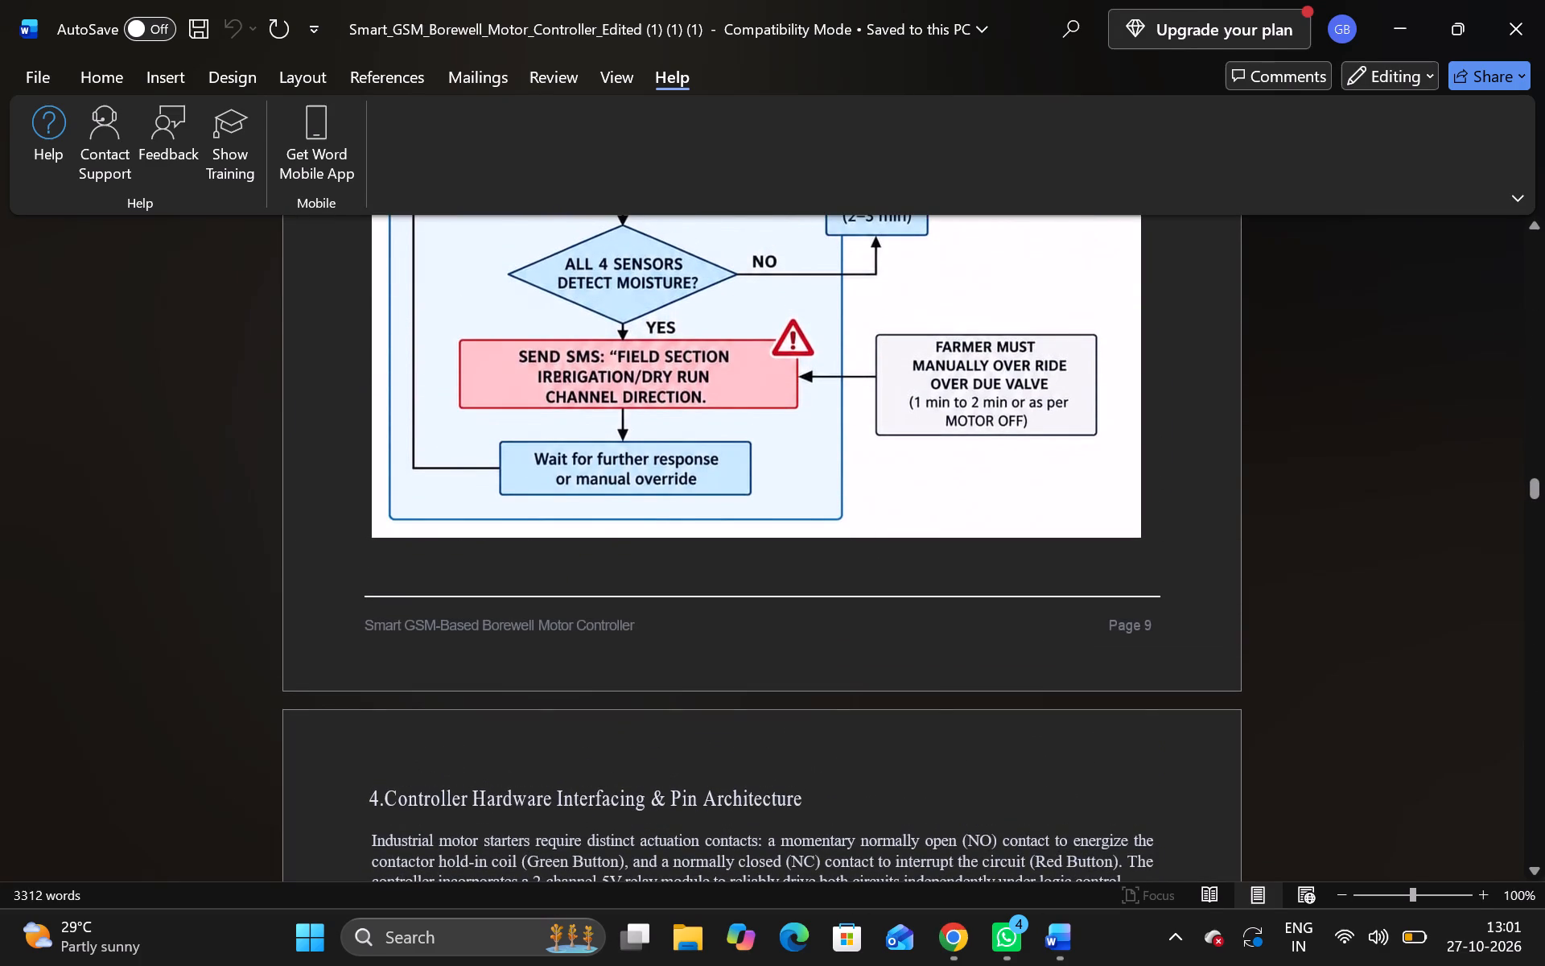
scroll(862, 476, down, 1)
scroll(776, 738, down, 1)
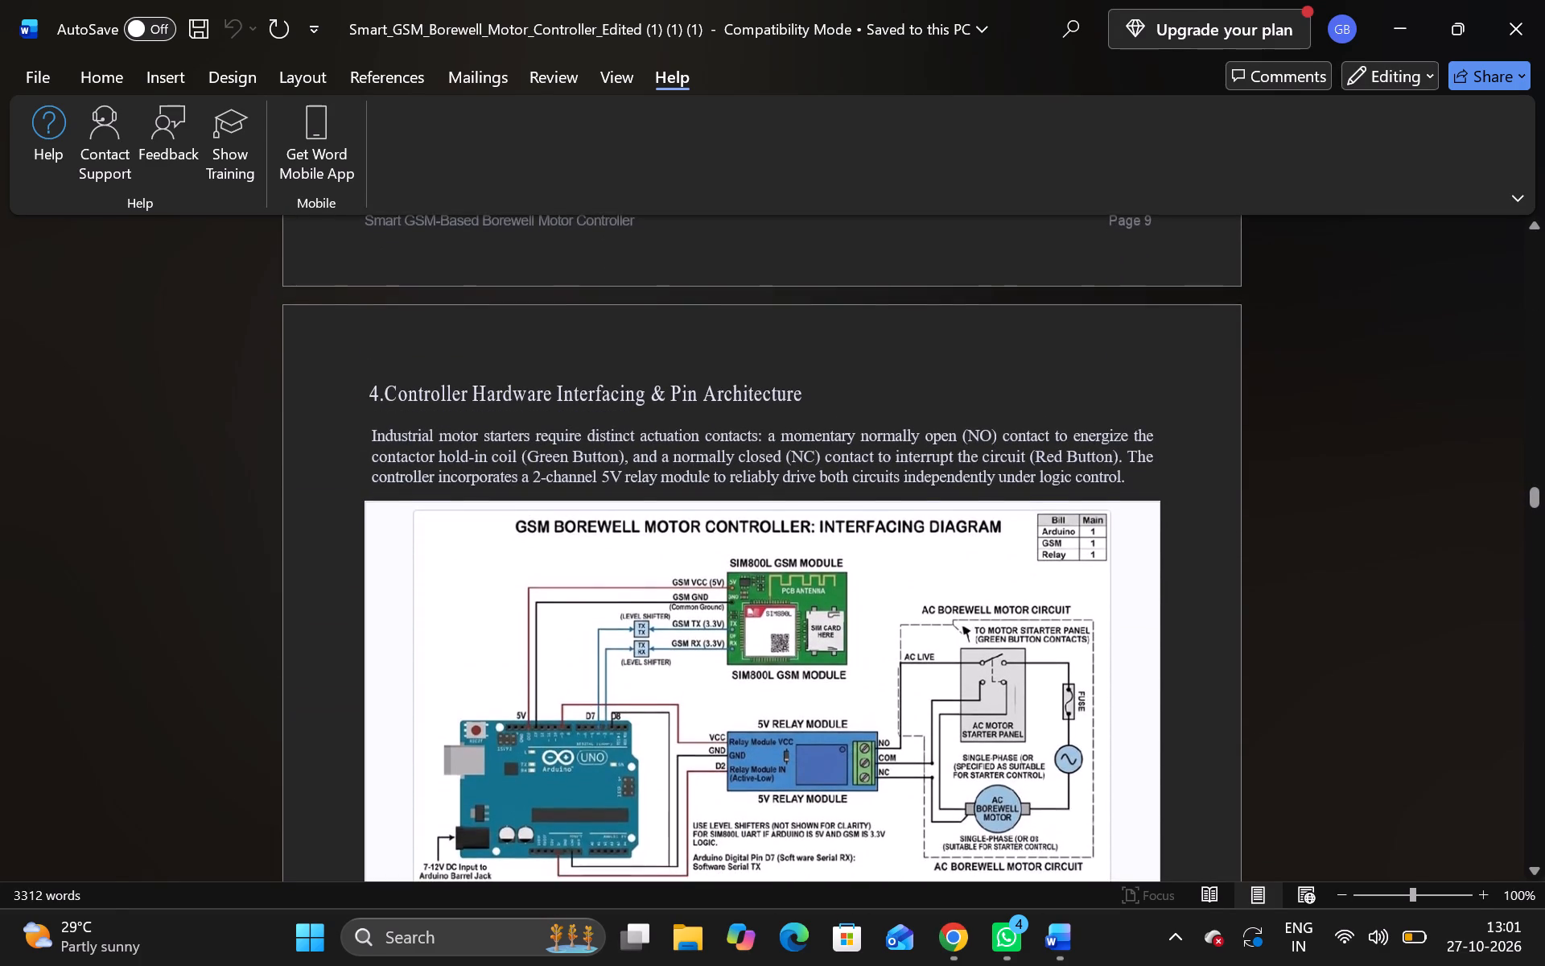
scroll(776, 738, down, 1)
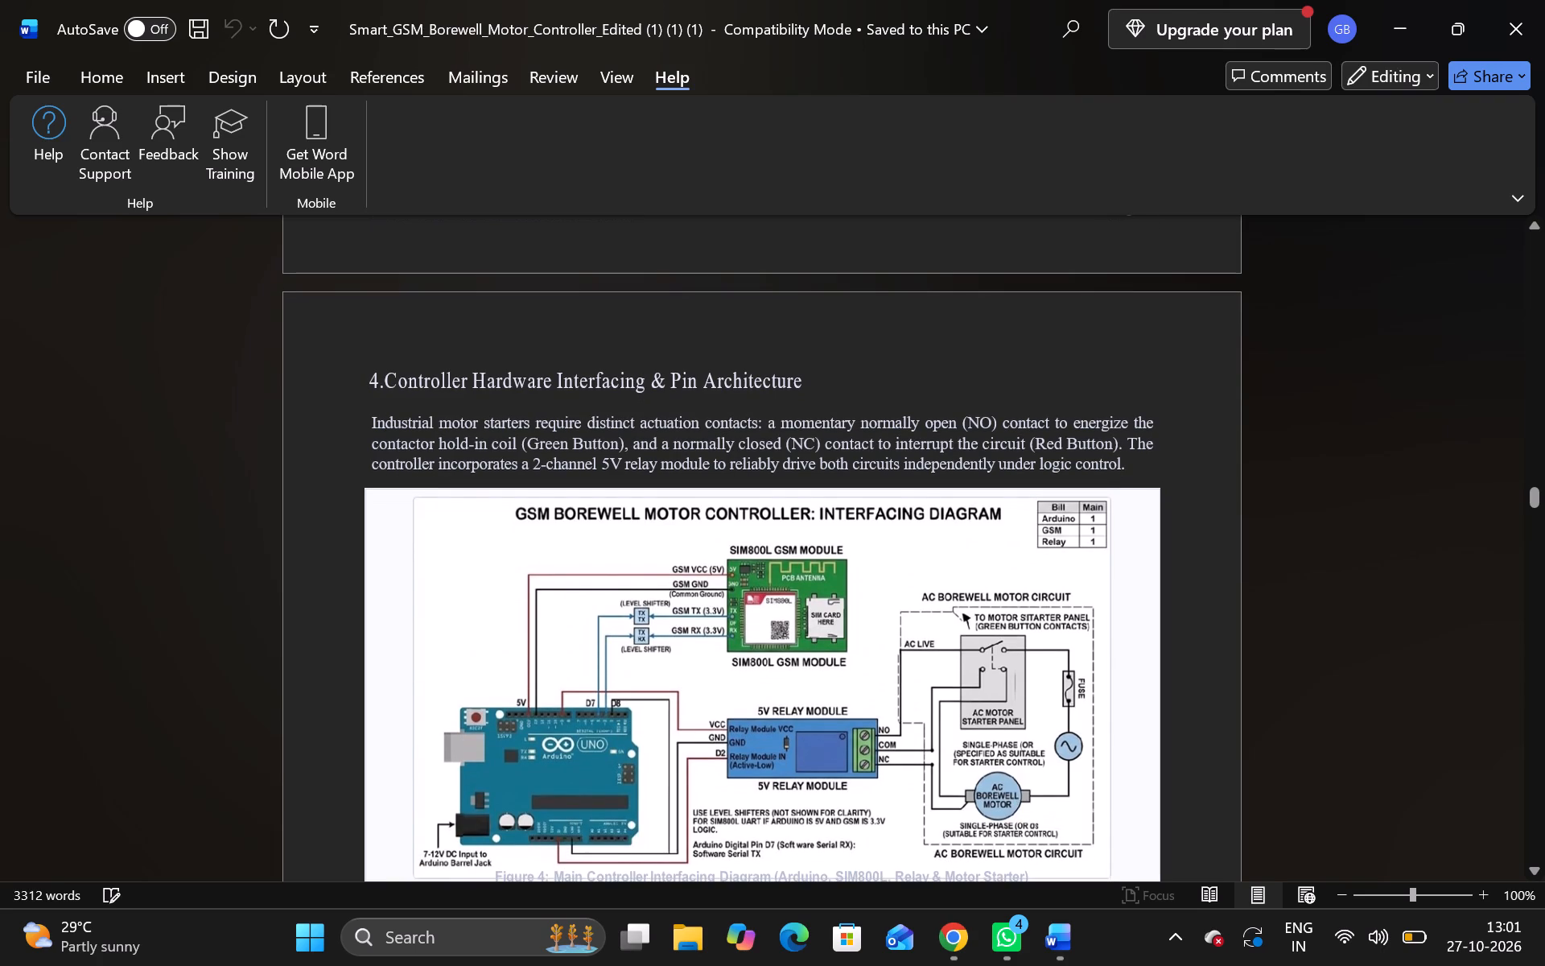
scroll(771, 727, down, 7)
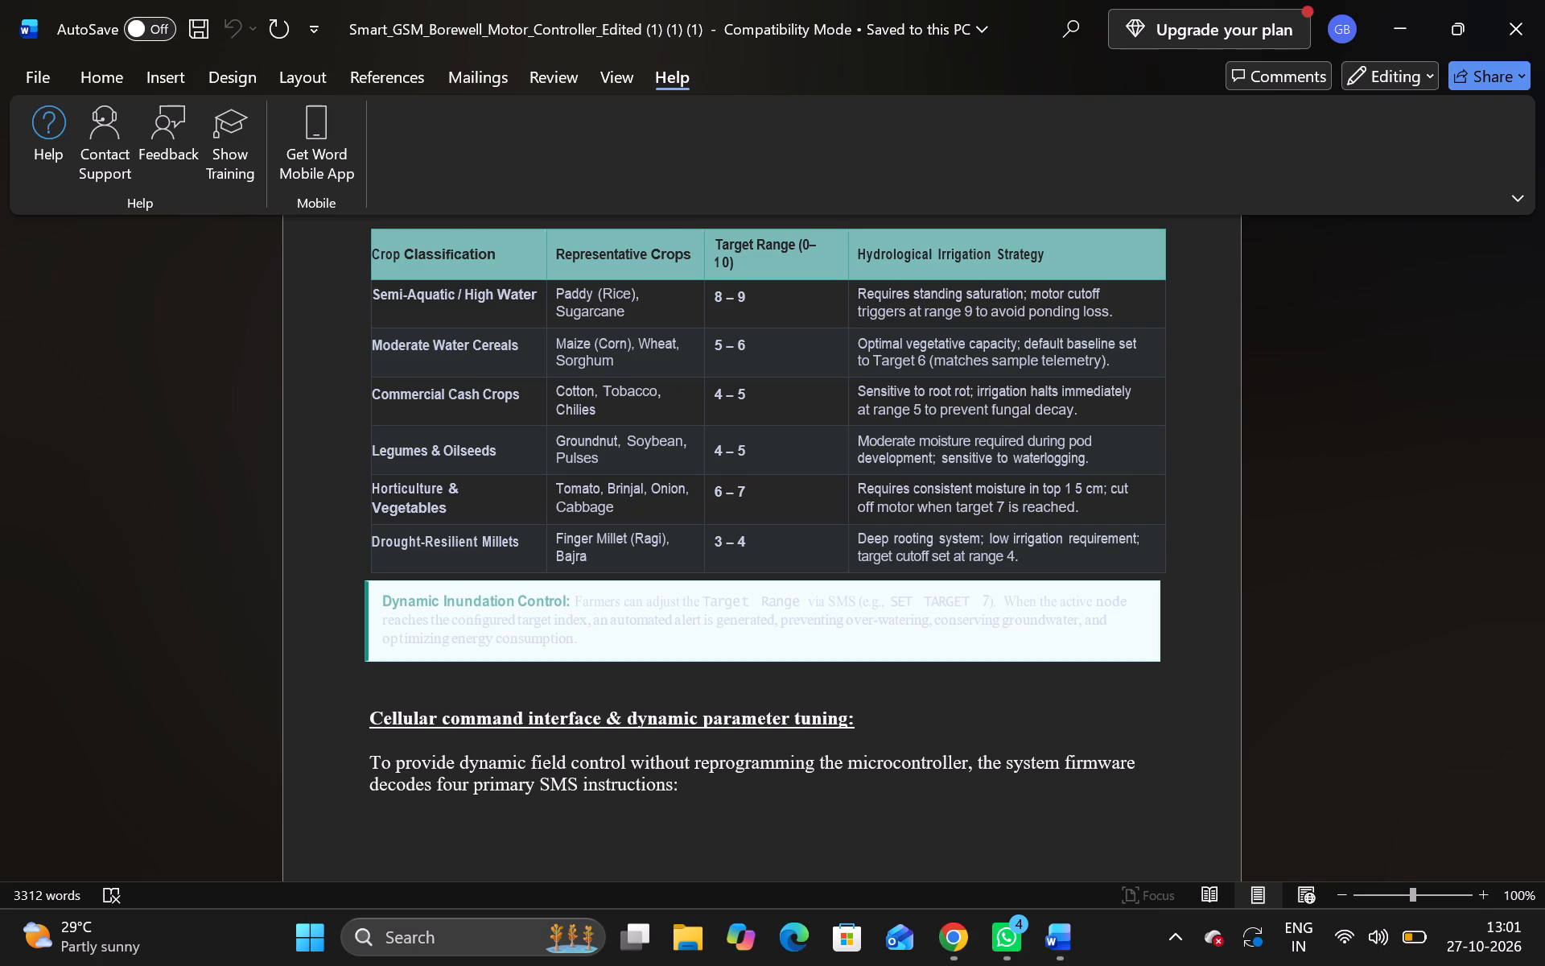
scroll(574, 307, up, 6)
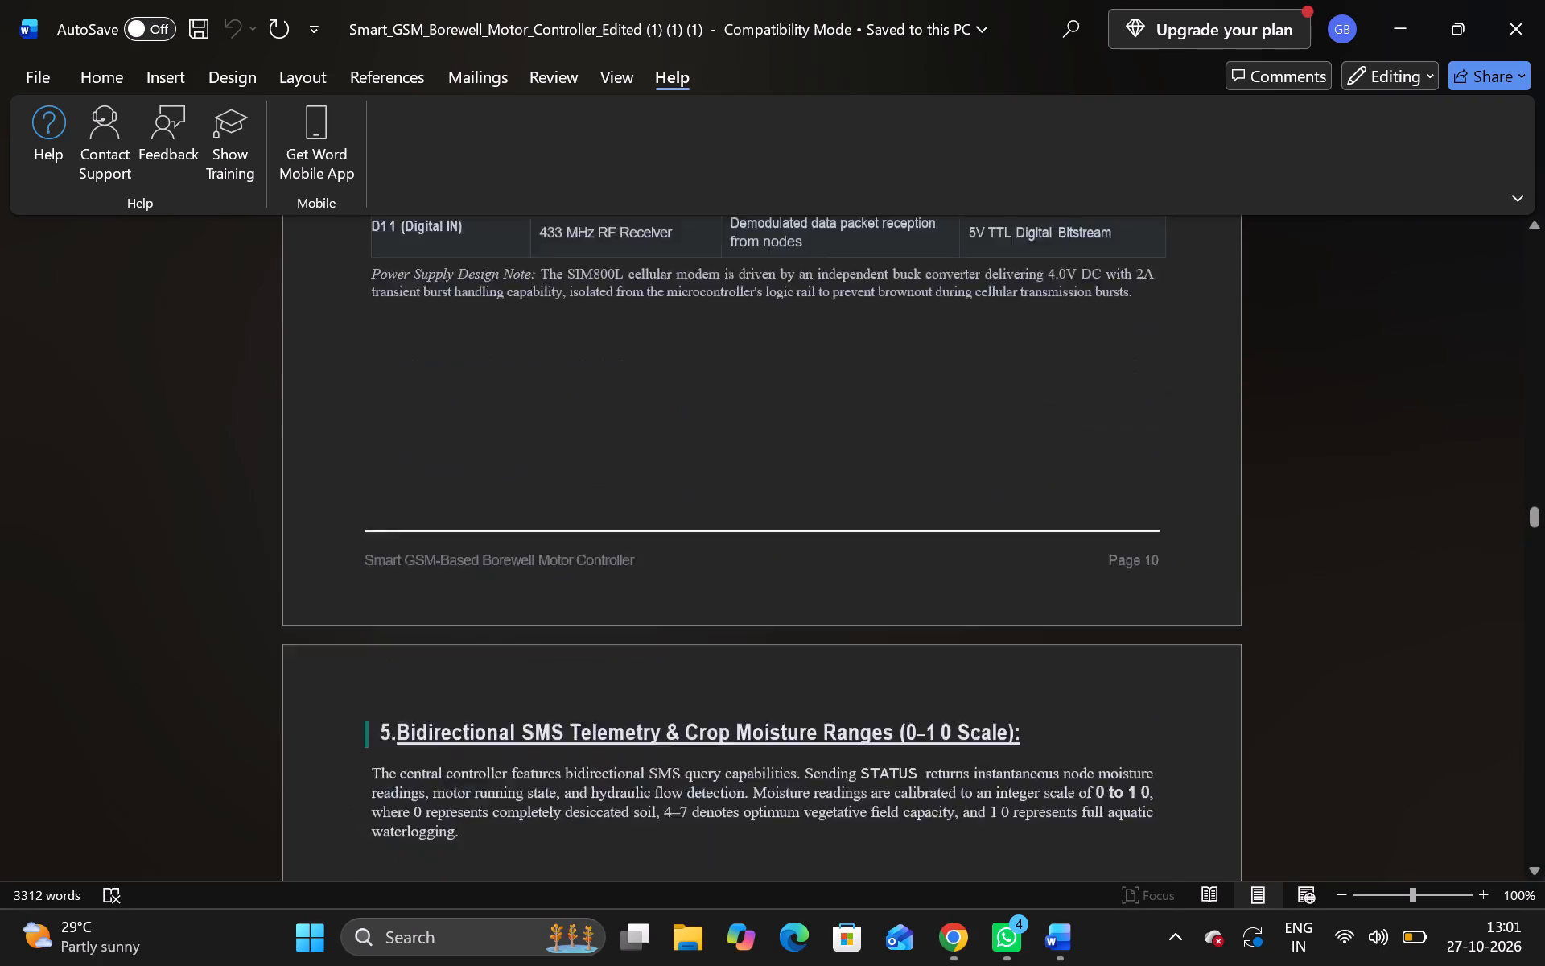
scroll(574, 307, up, 7)
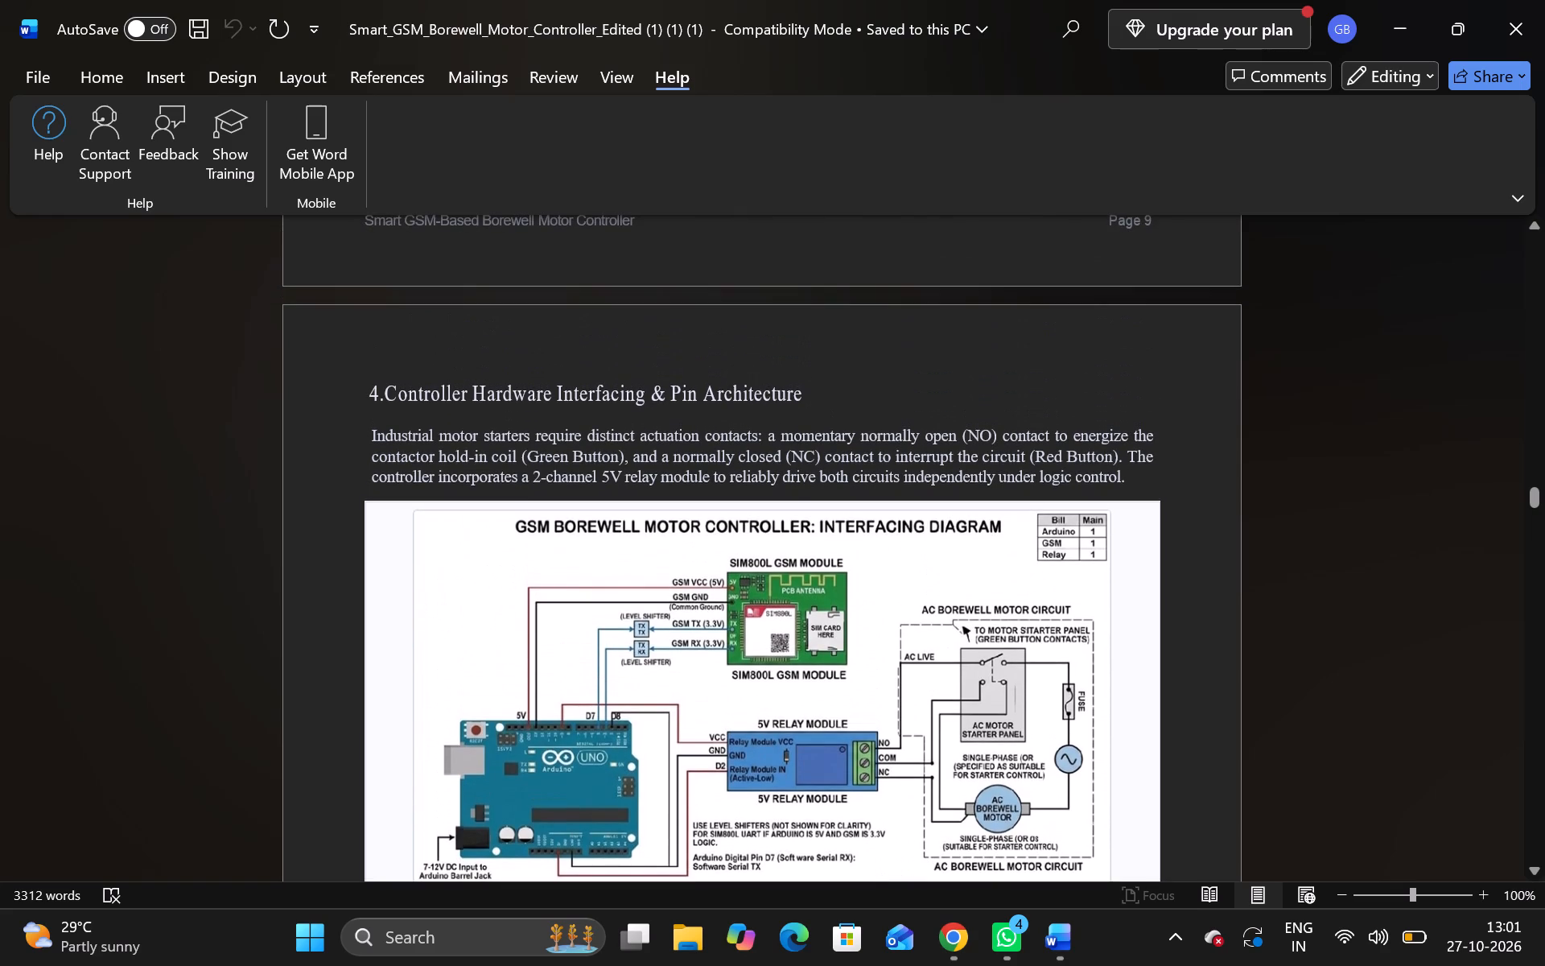
Try to delete the GSM Borewell Motor Controller interfacing diagram under section 4, Controller Hardware Interfacing & Pin Architecture.
click(564, 675)
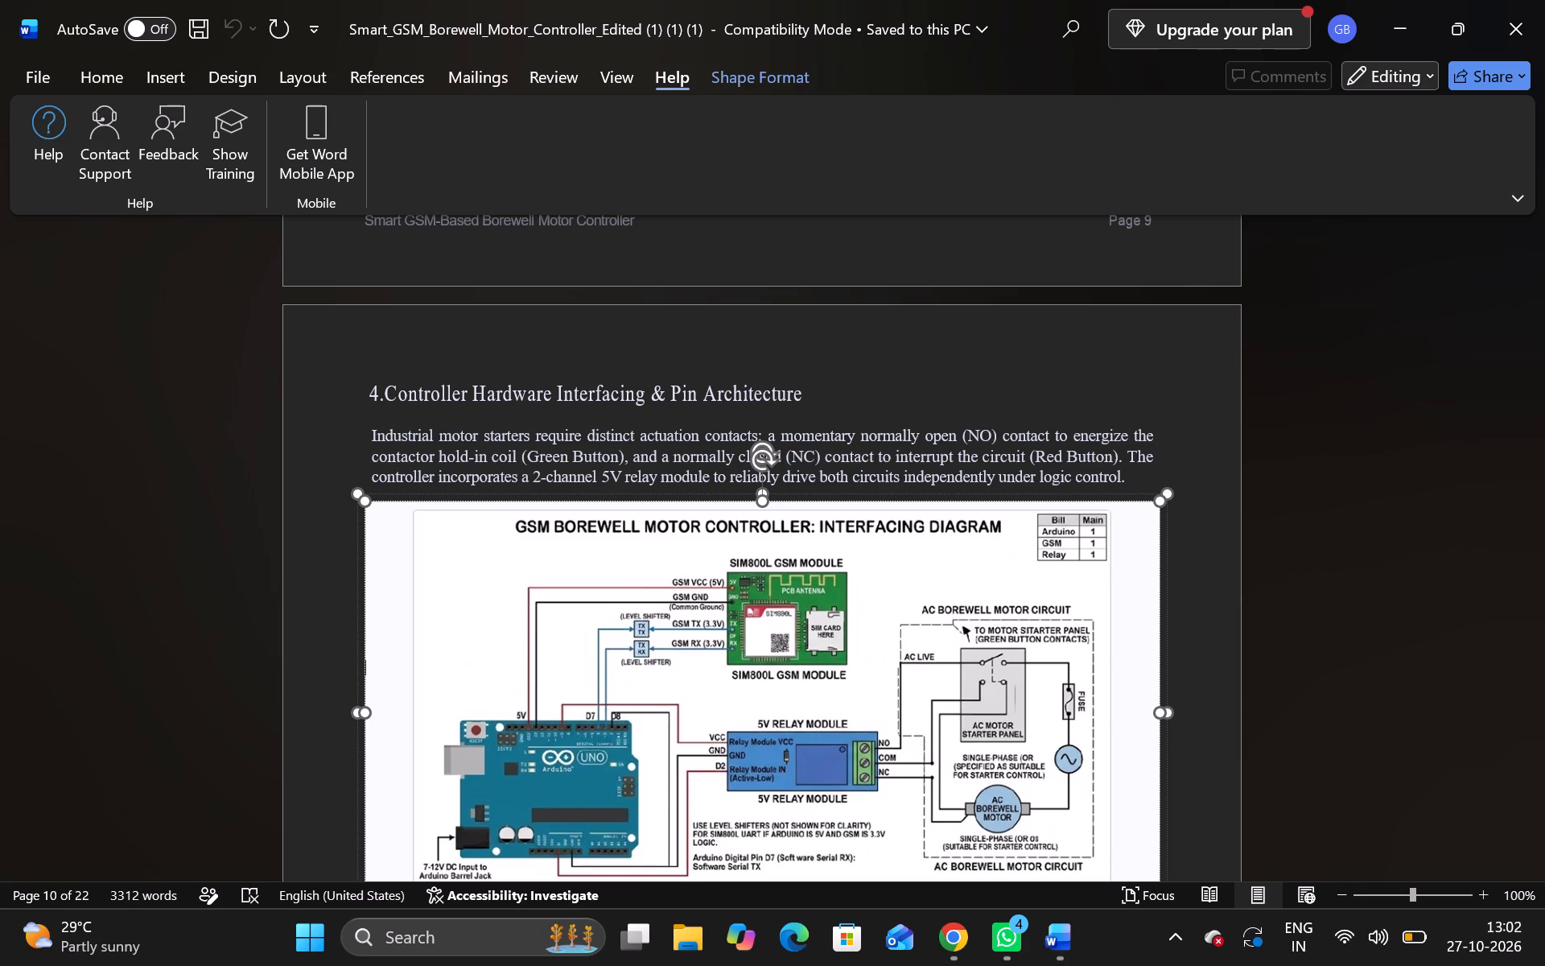
key(BackSpace)
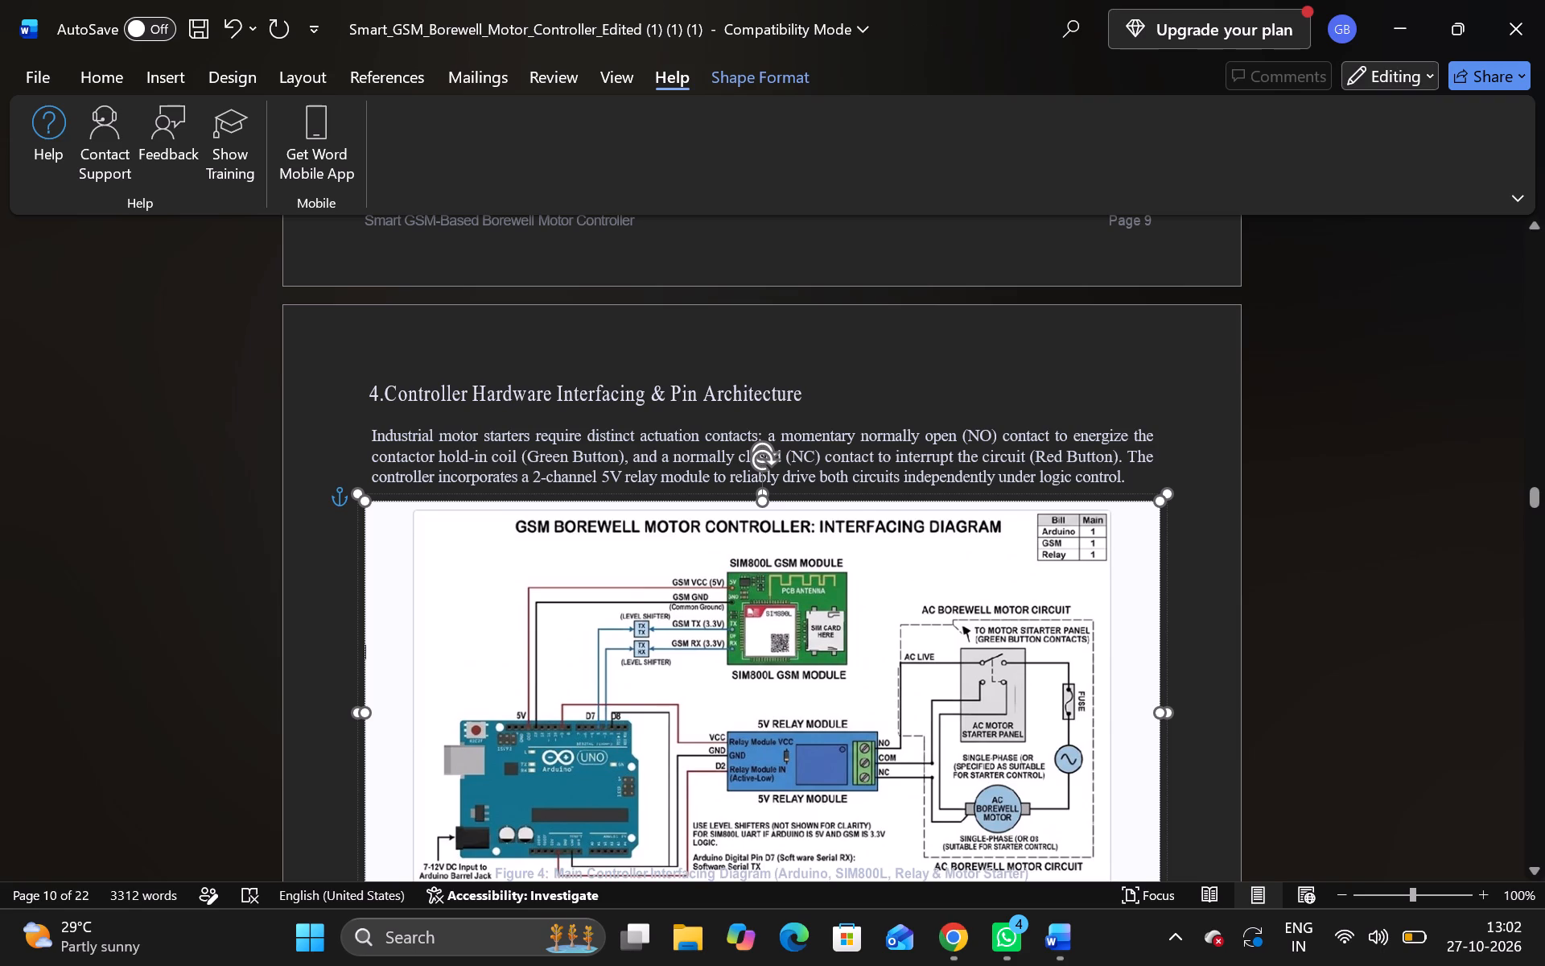
double_click(467, 583)
double_click(467, 580)
key(BackSpace)
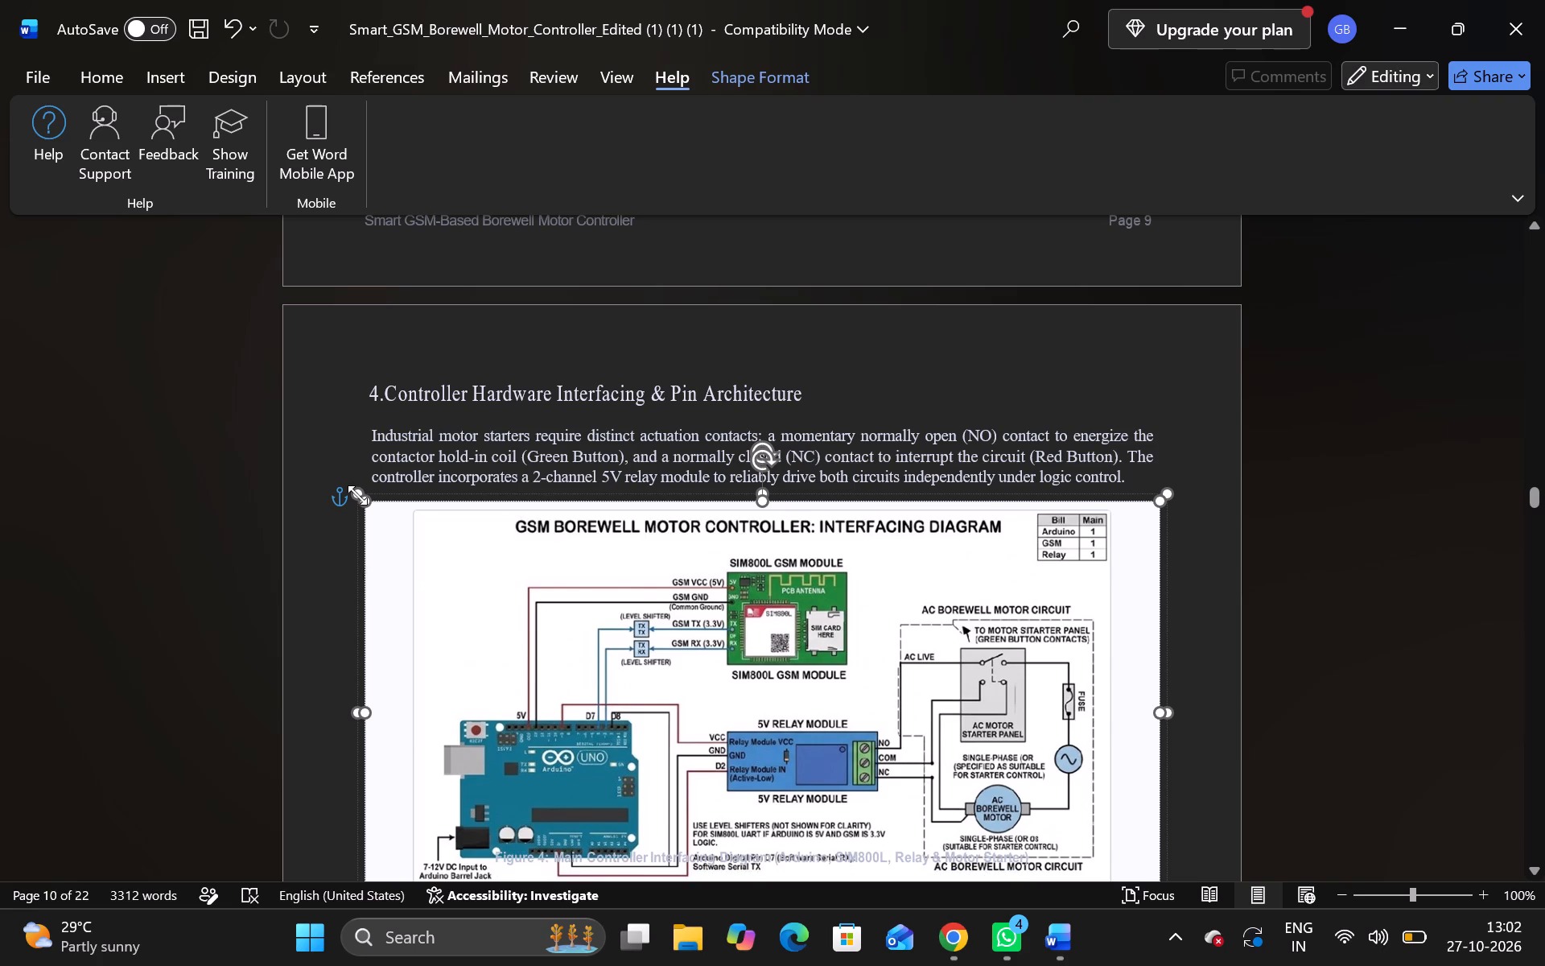
drag(386, 520, 815, 627)
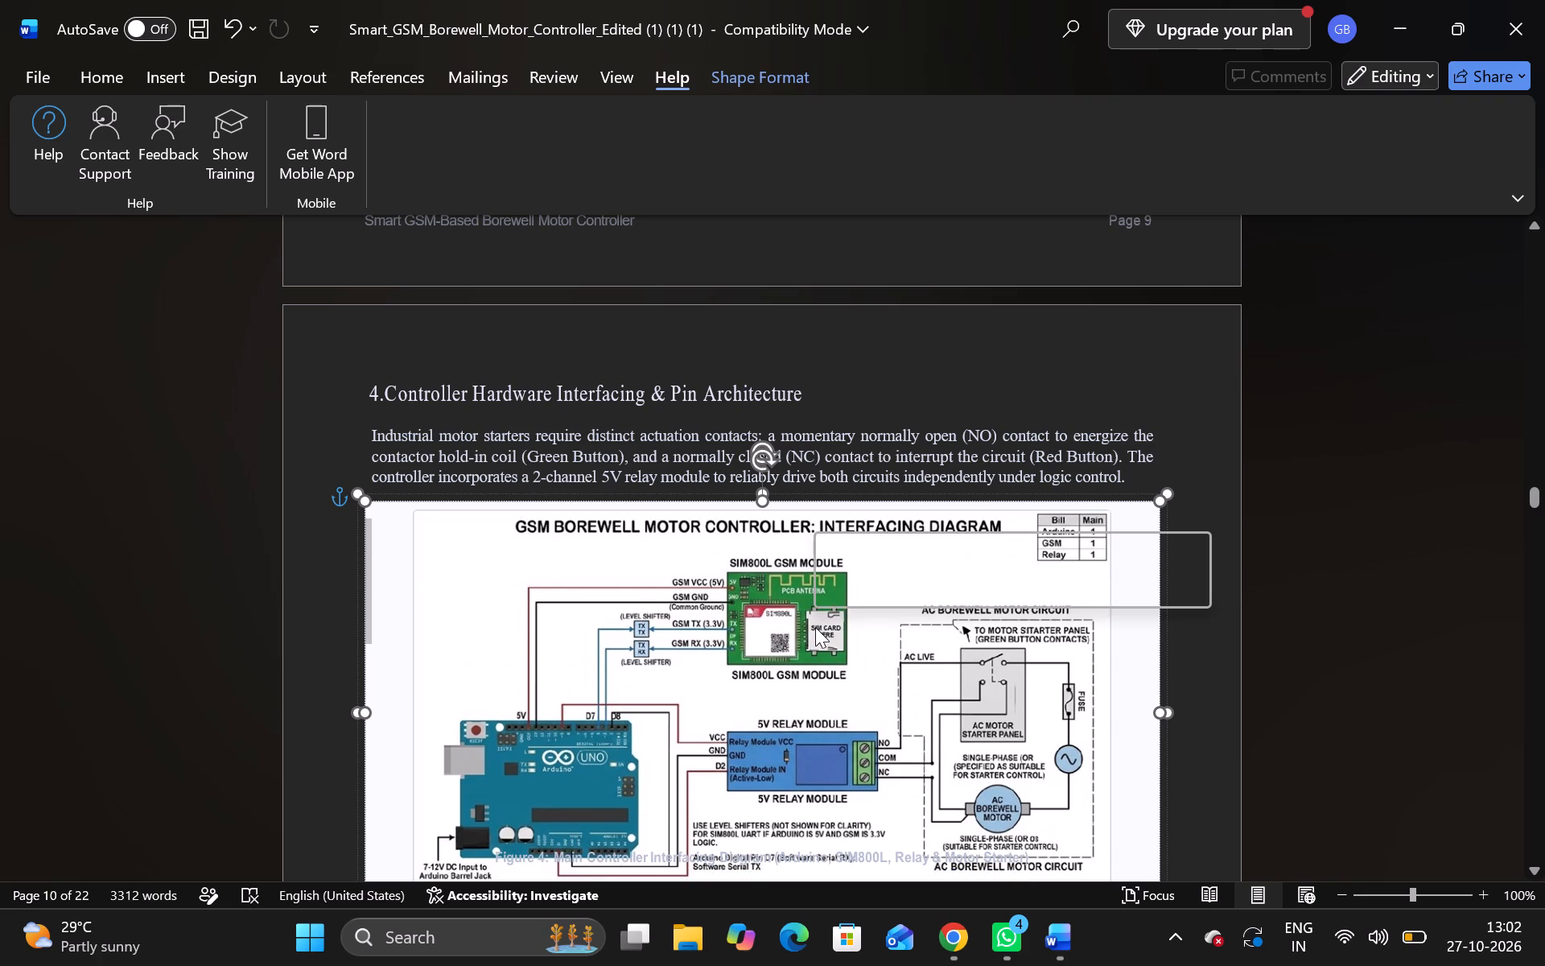
scroll(815, 627, down, 2)
click(742, 508)
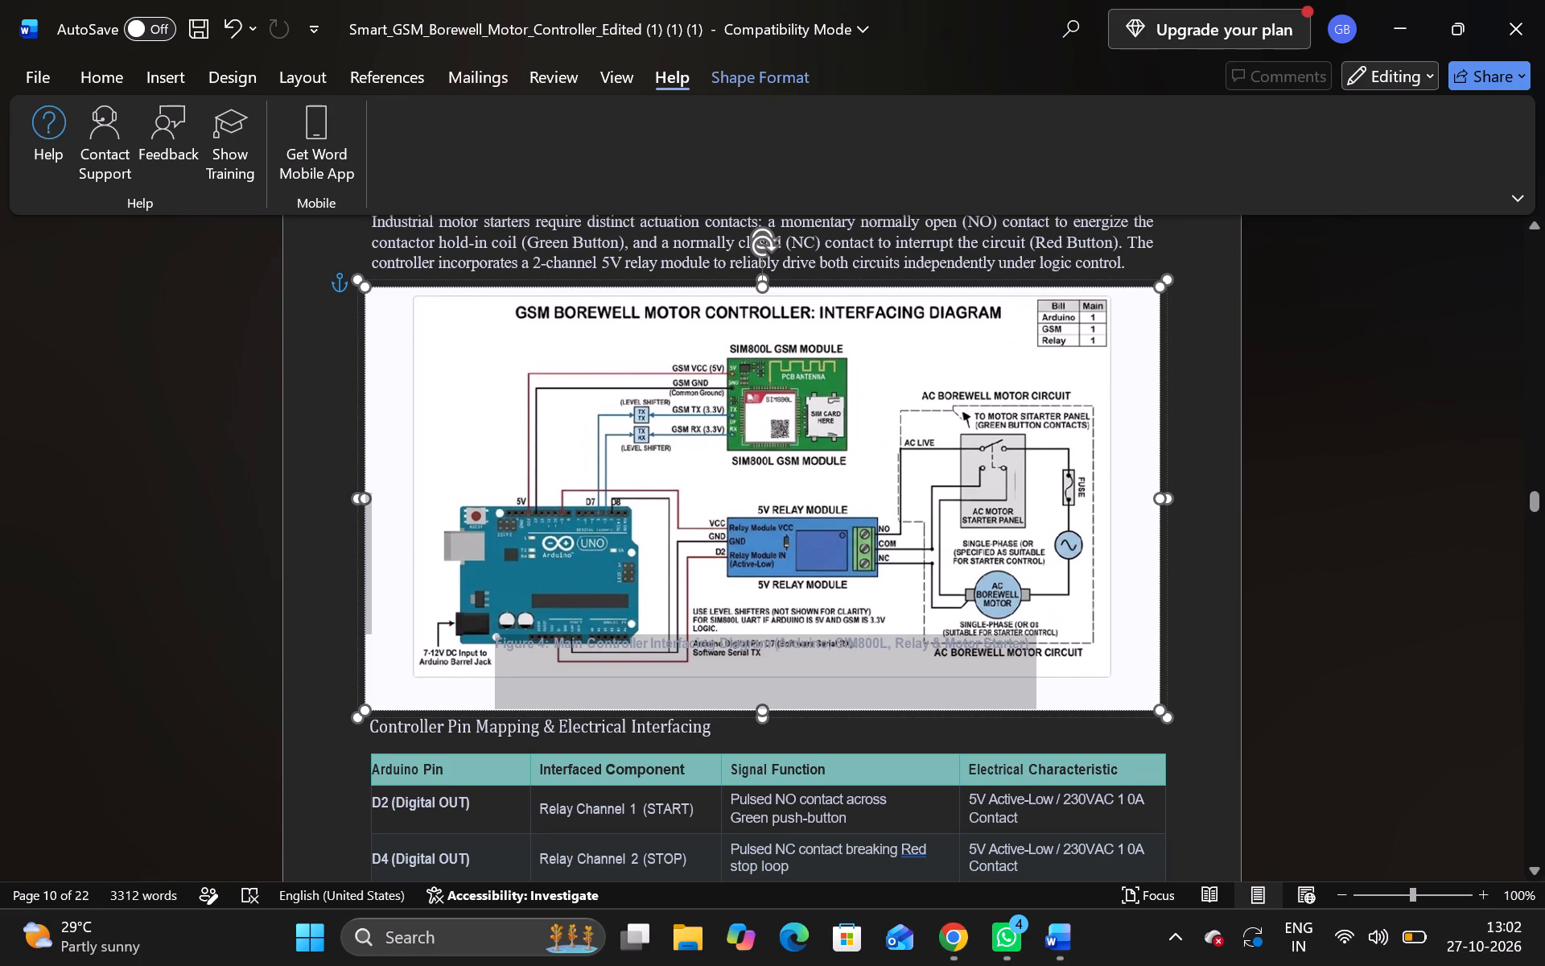
Try again to delete the interfacing diagram above the Controller Pin Mapping & Electrical Interfacing heading.
scroll(529, 535, up, 2)
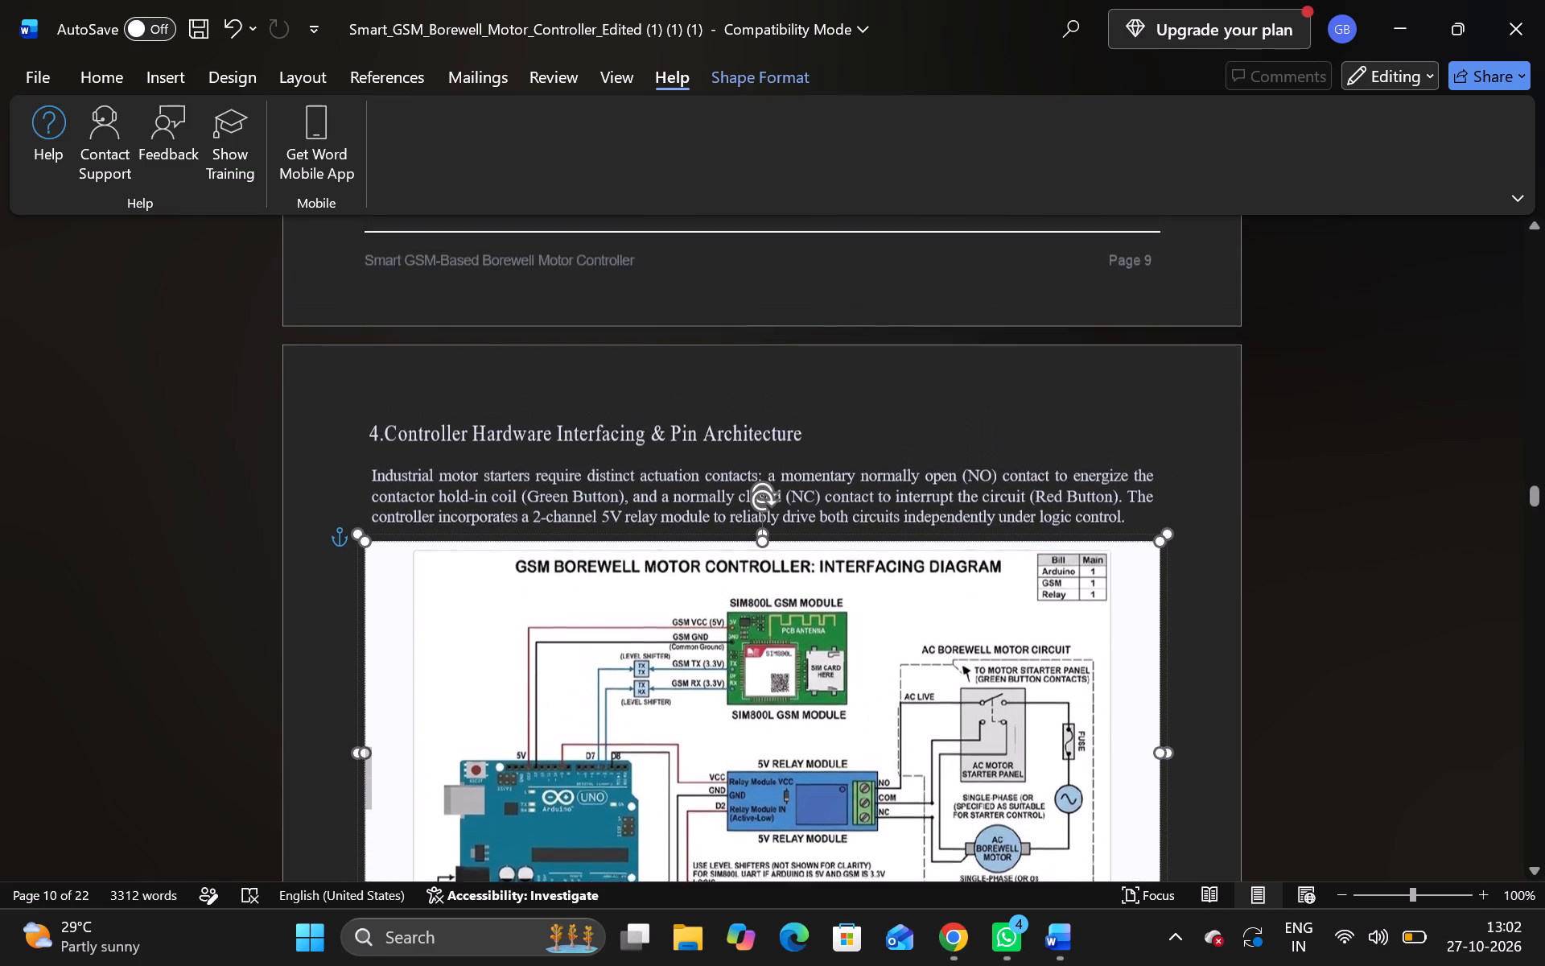
scroll(529, 535, up, 5)
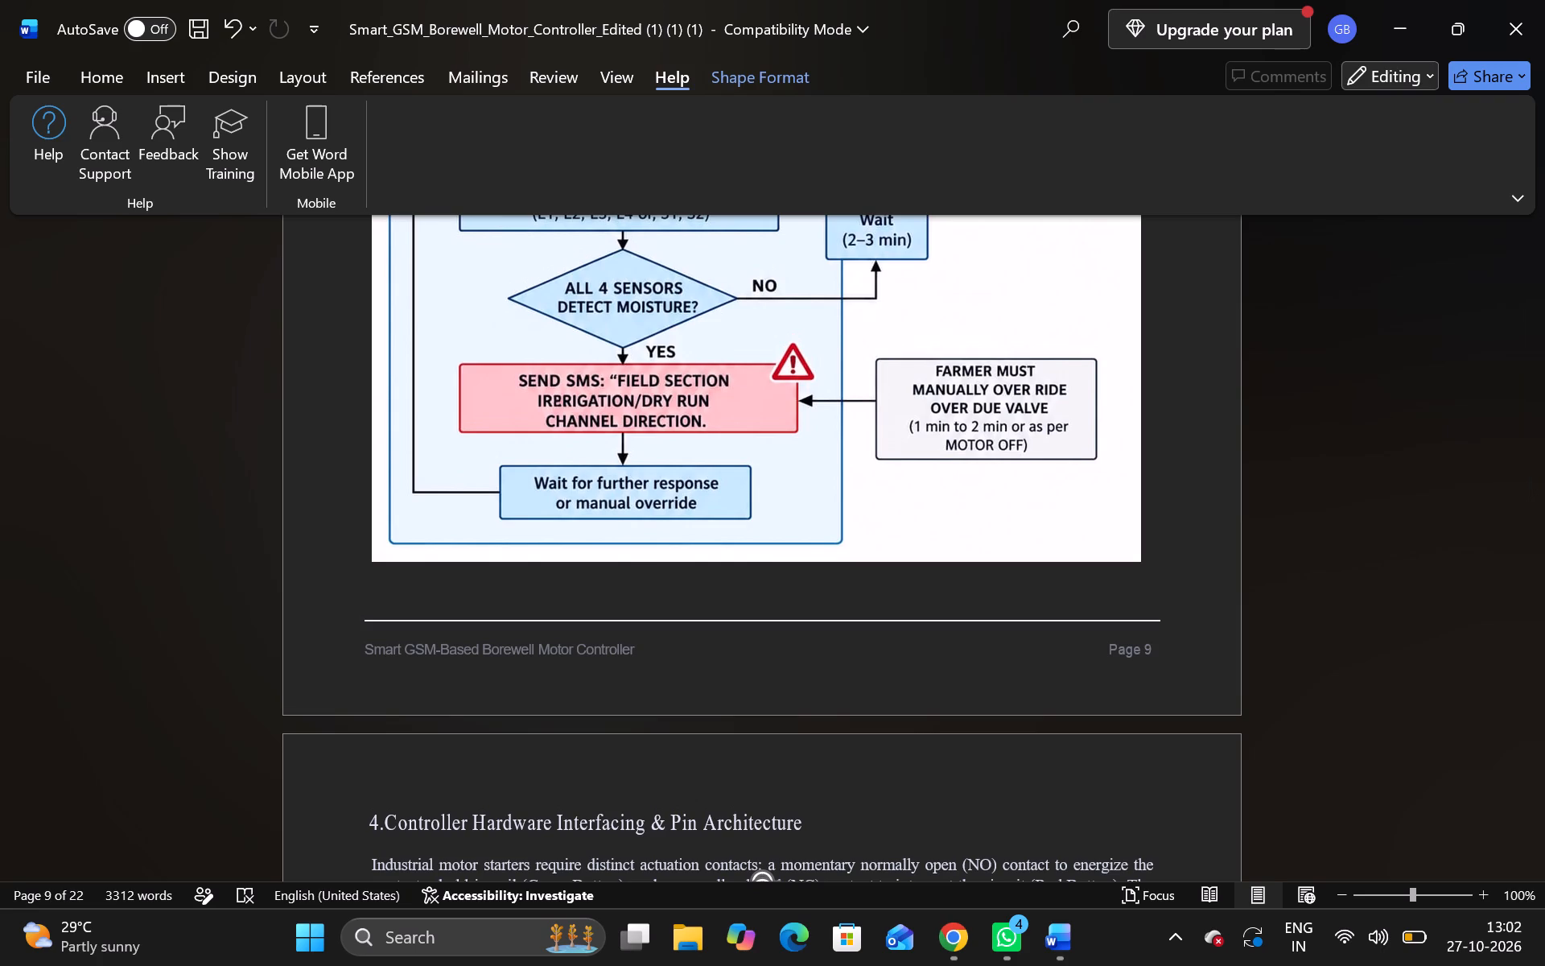
scroll(529, 535, down, 3)
triple_click(549, 536)
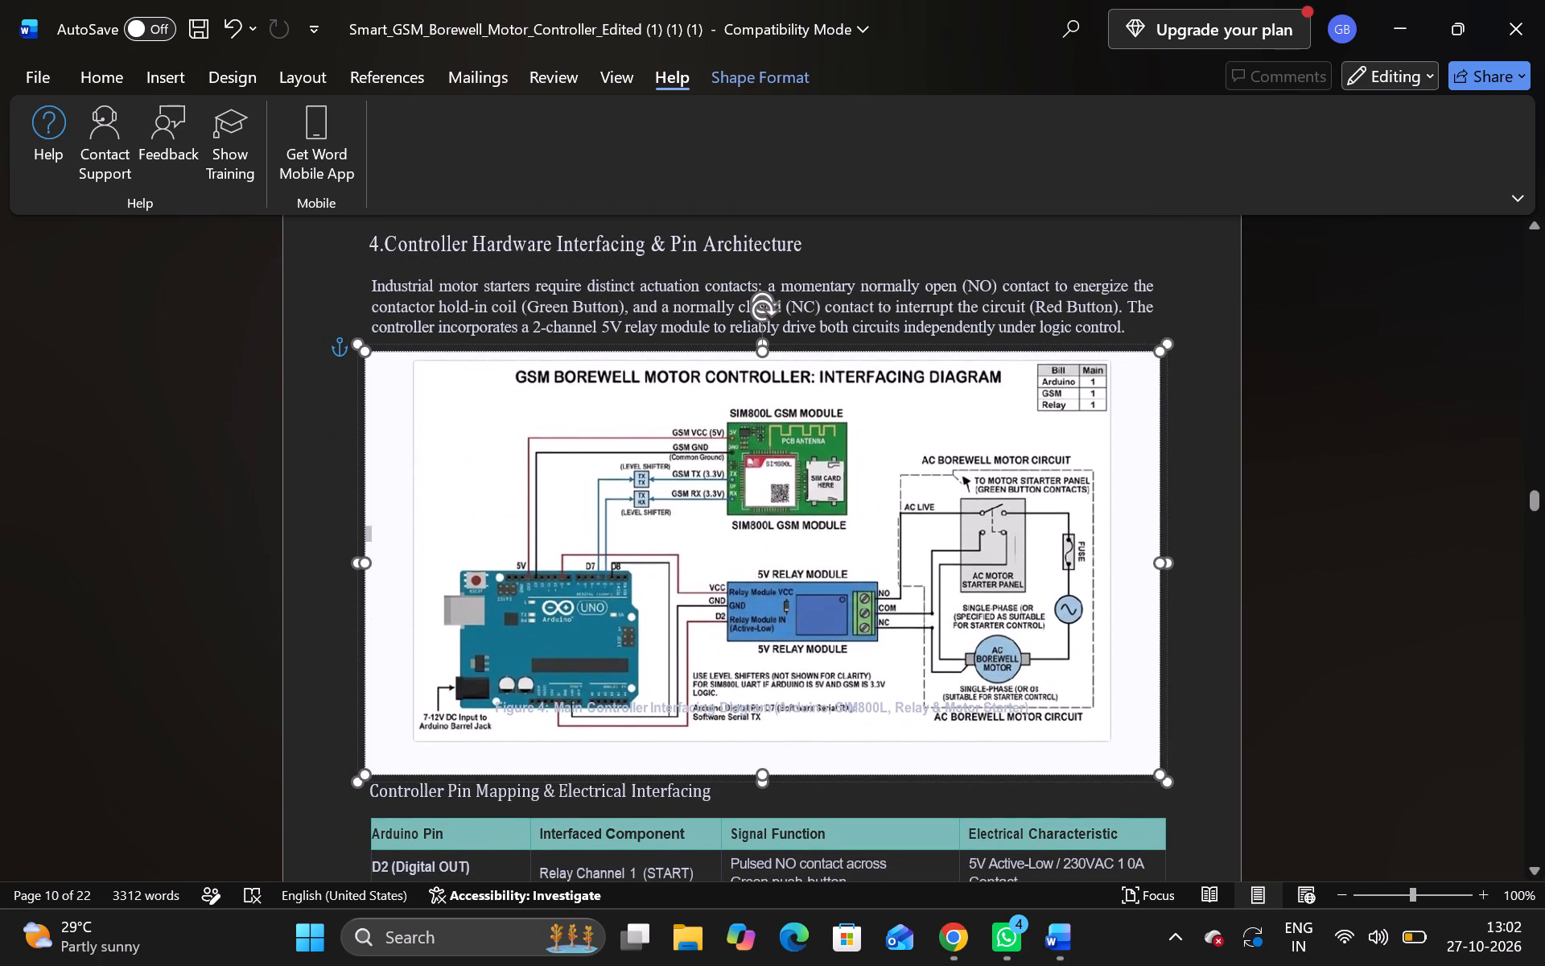
click(549, 536)
key(BackSpace)
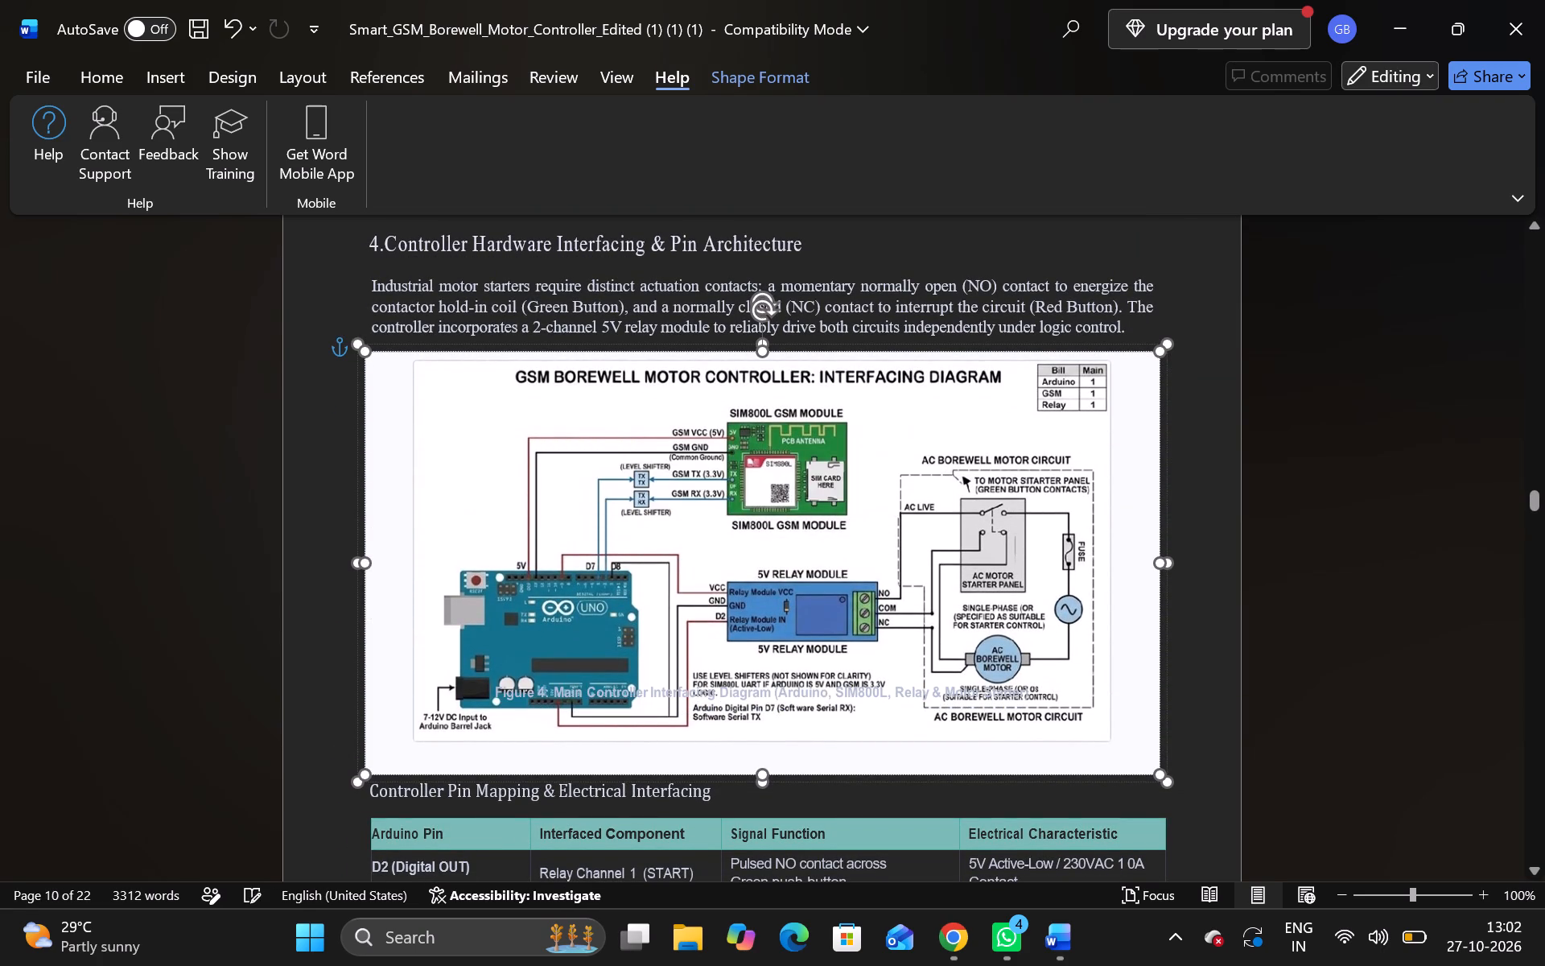
click(500, 688)
click(608, 493)
key(Delete)
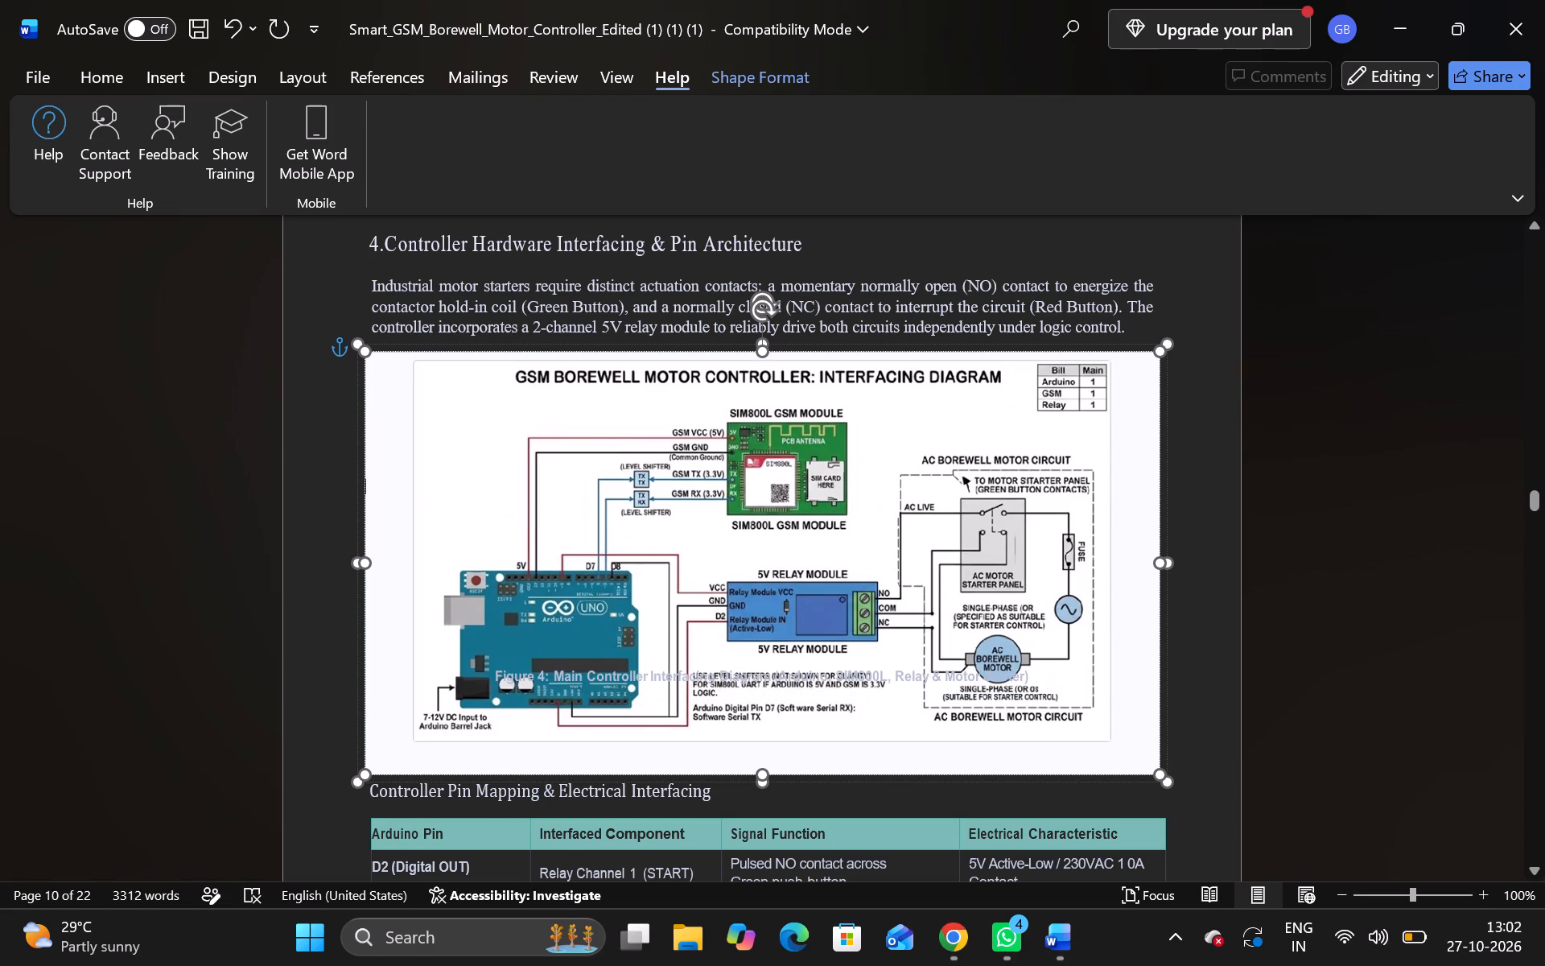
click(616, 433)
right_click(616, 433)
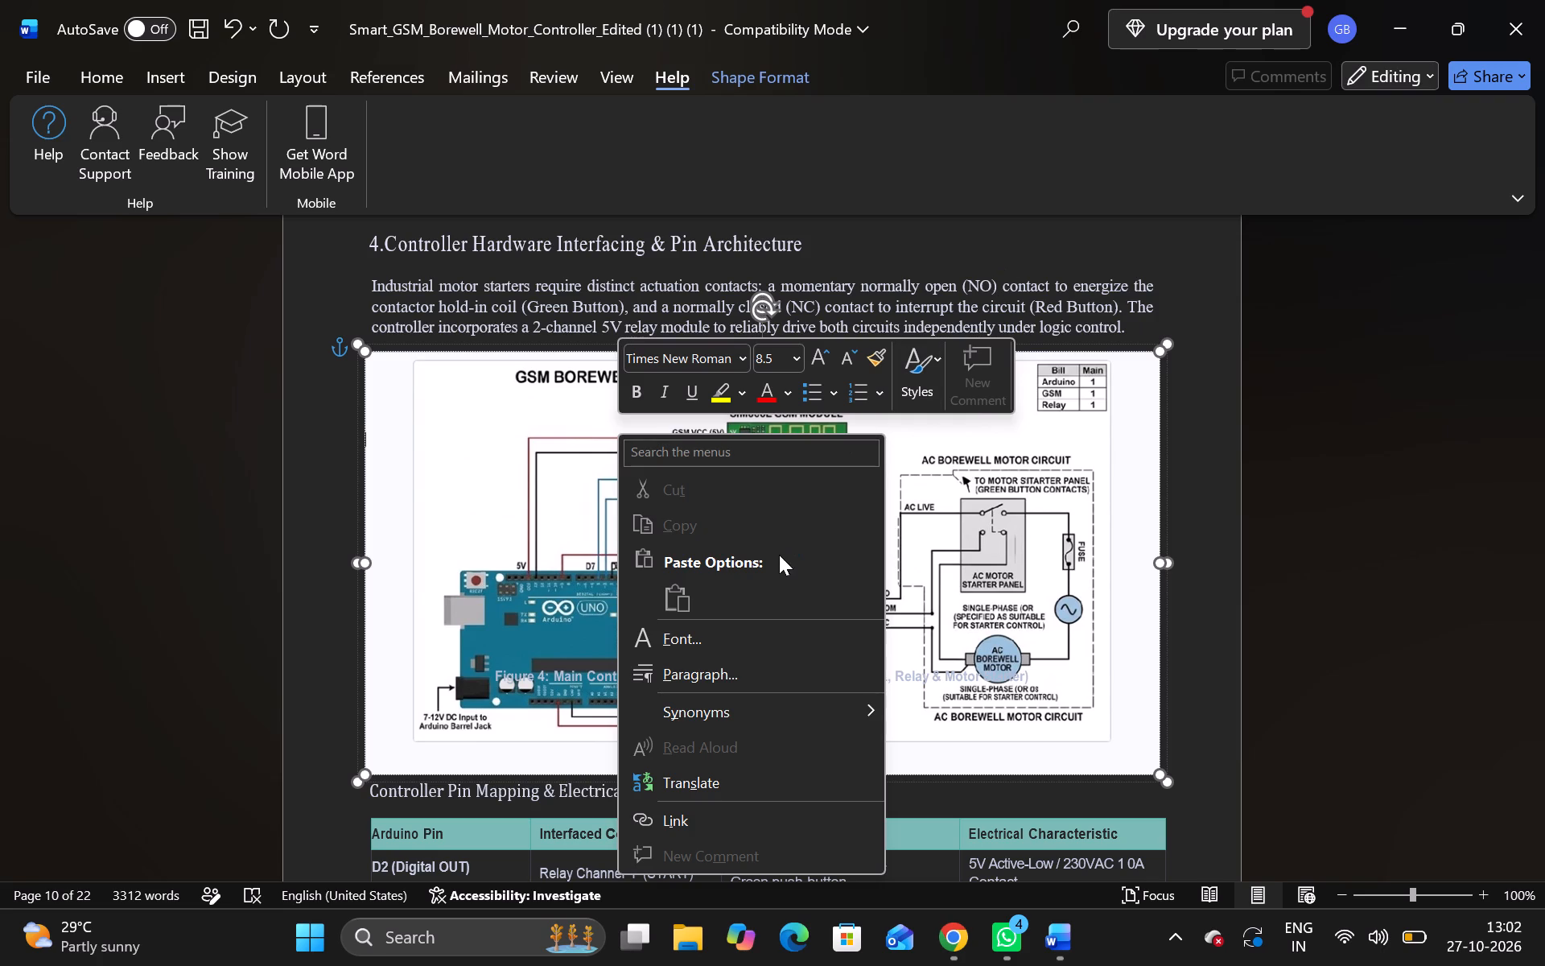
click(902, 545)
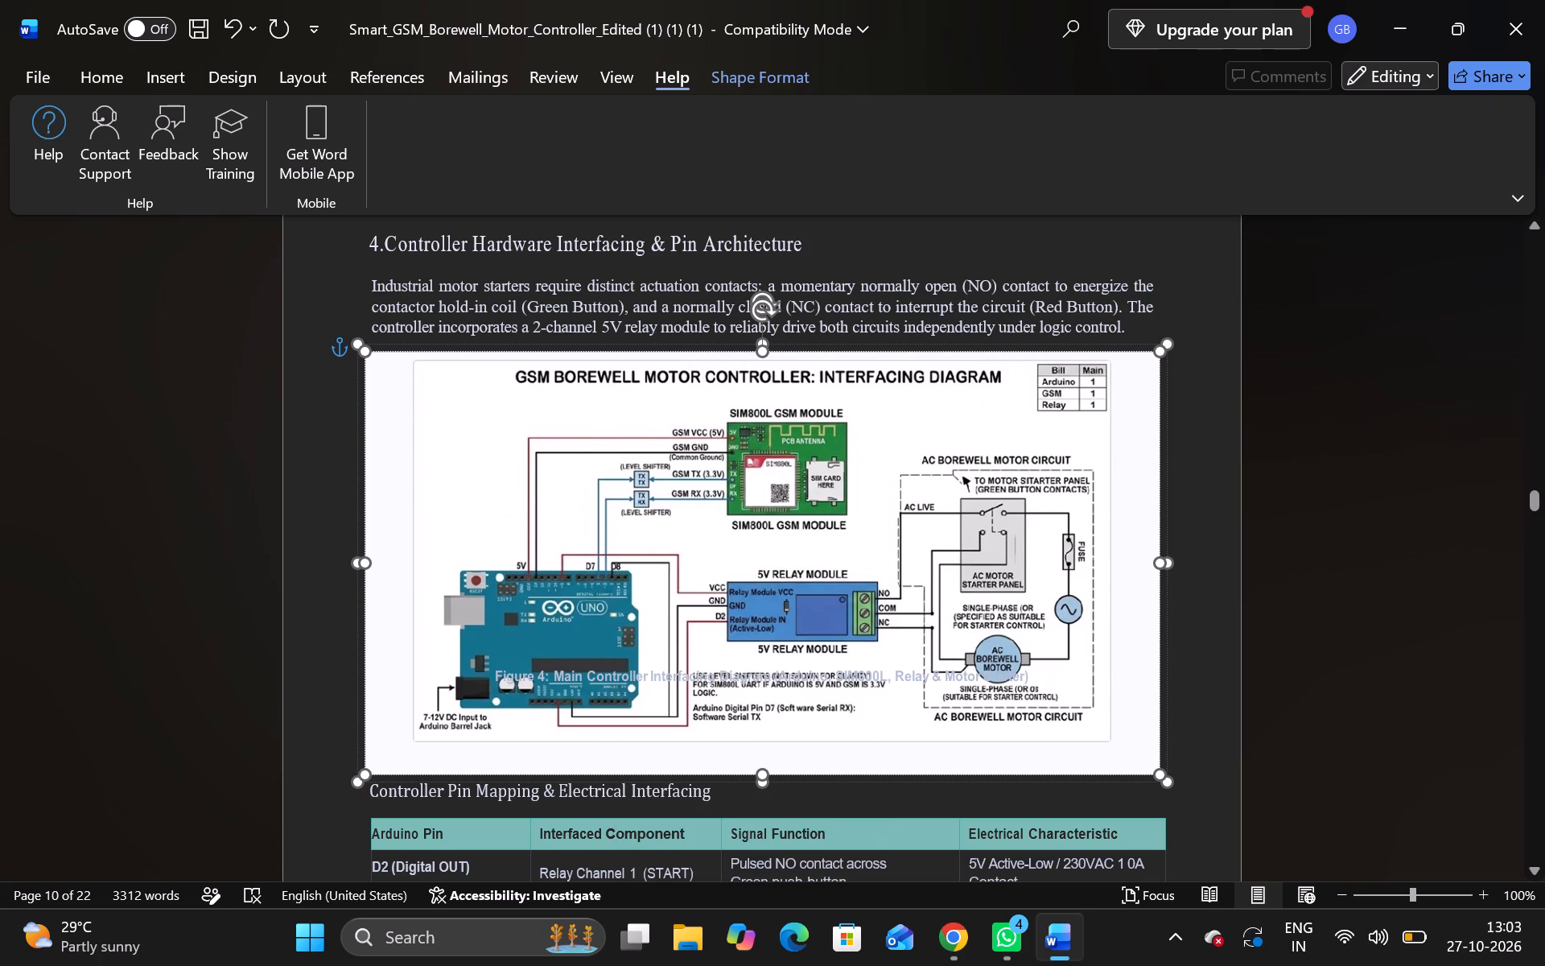
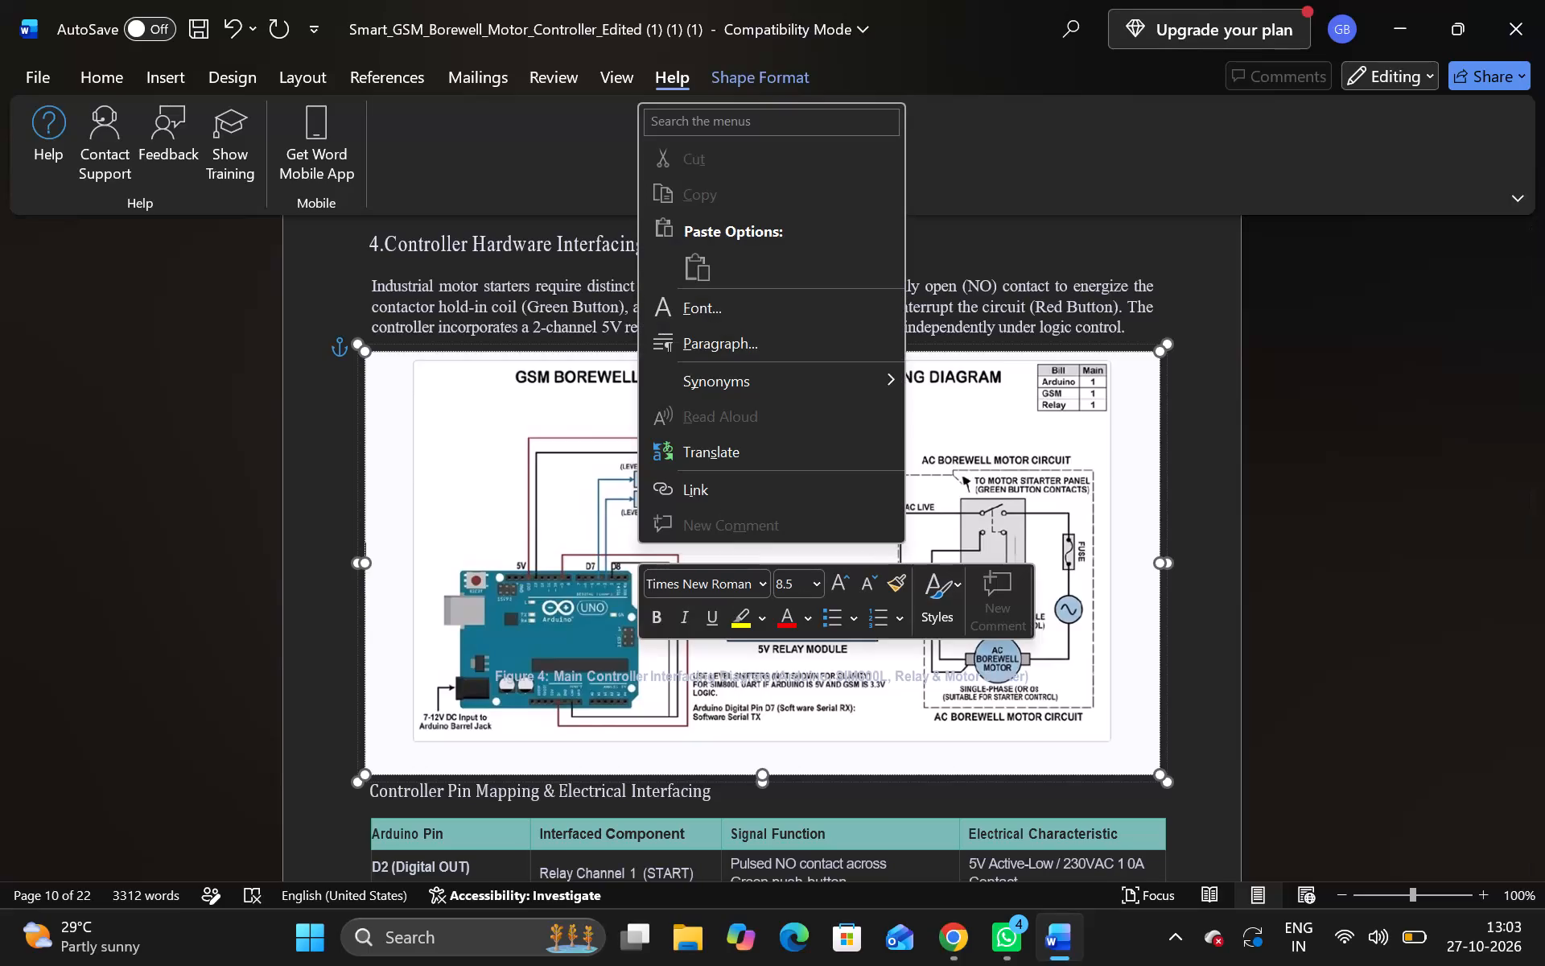
Shrink the Figure 4 caption's text box slightly inward from its upper-left corner, over the interfacing diagram.
right_click(412, 499)
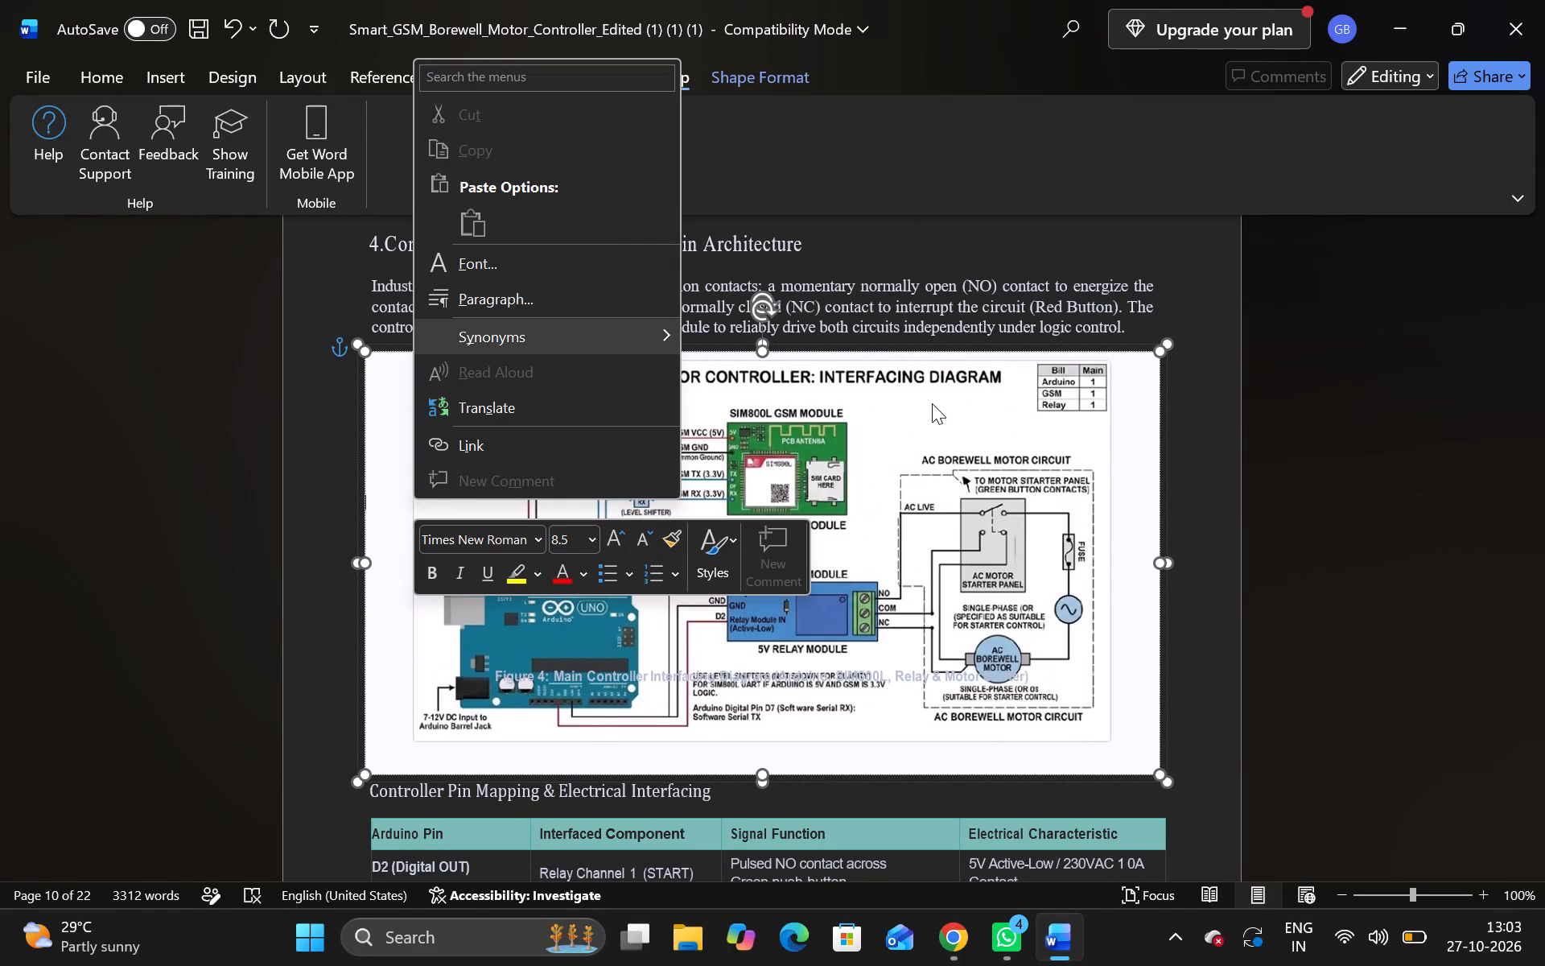
click(932, 403)
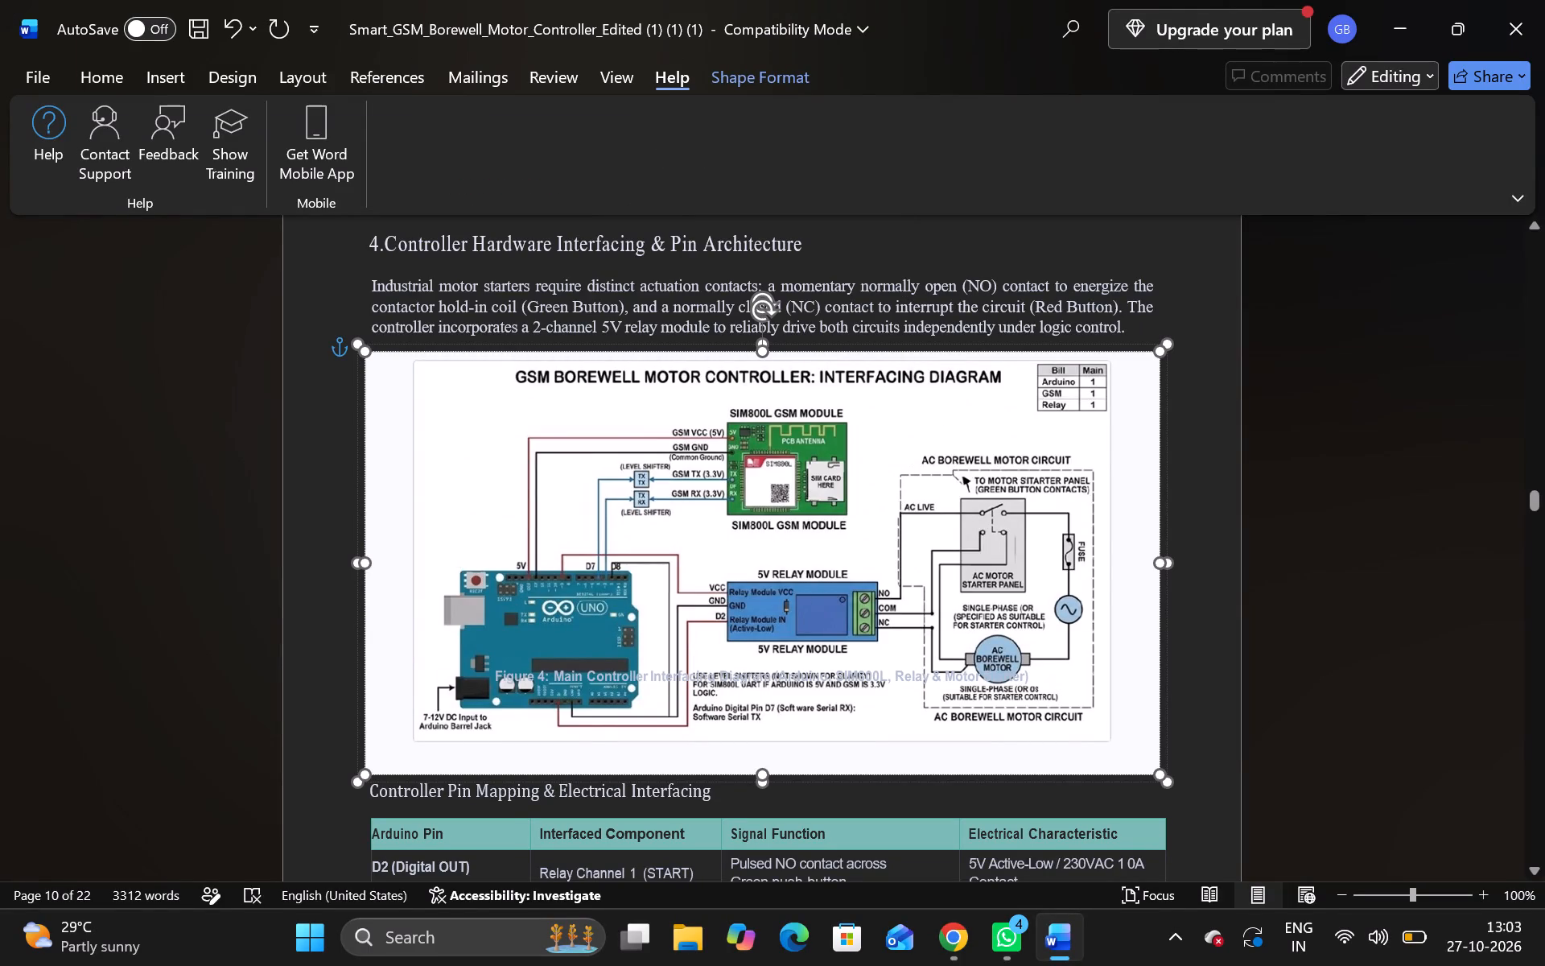
click(365, 349)
drag(368, 349, 391, 367)
click(403, 384)
drag(401, 379, 393, 368)
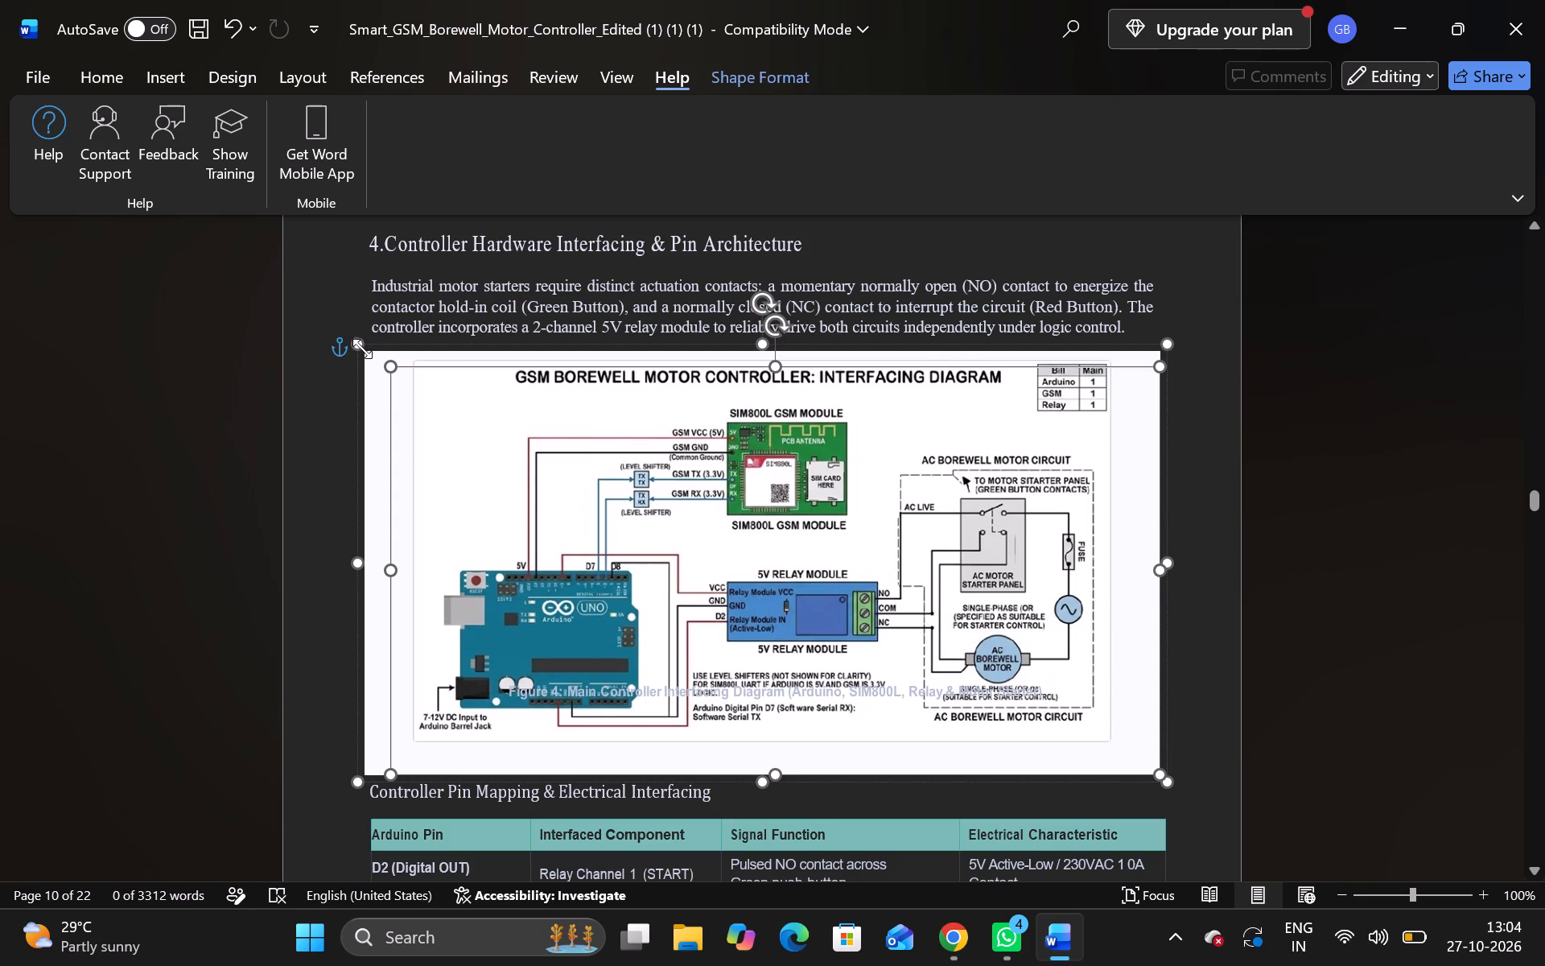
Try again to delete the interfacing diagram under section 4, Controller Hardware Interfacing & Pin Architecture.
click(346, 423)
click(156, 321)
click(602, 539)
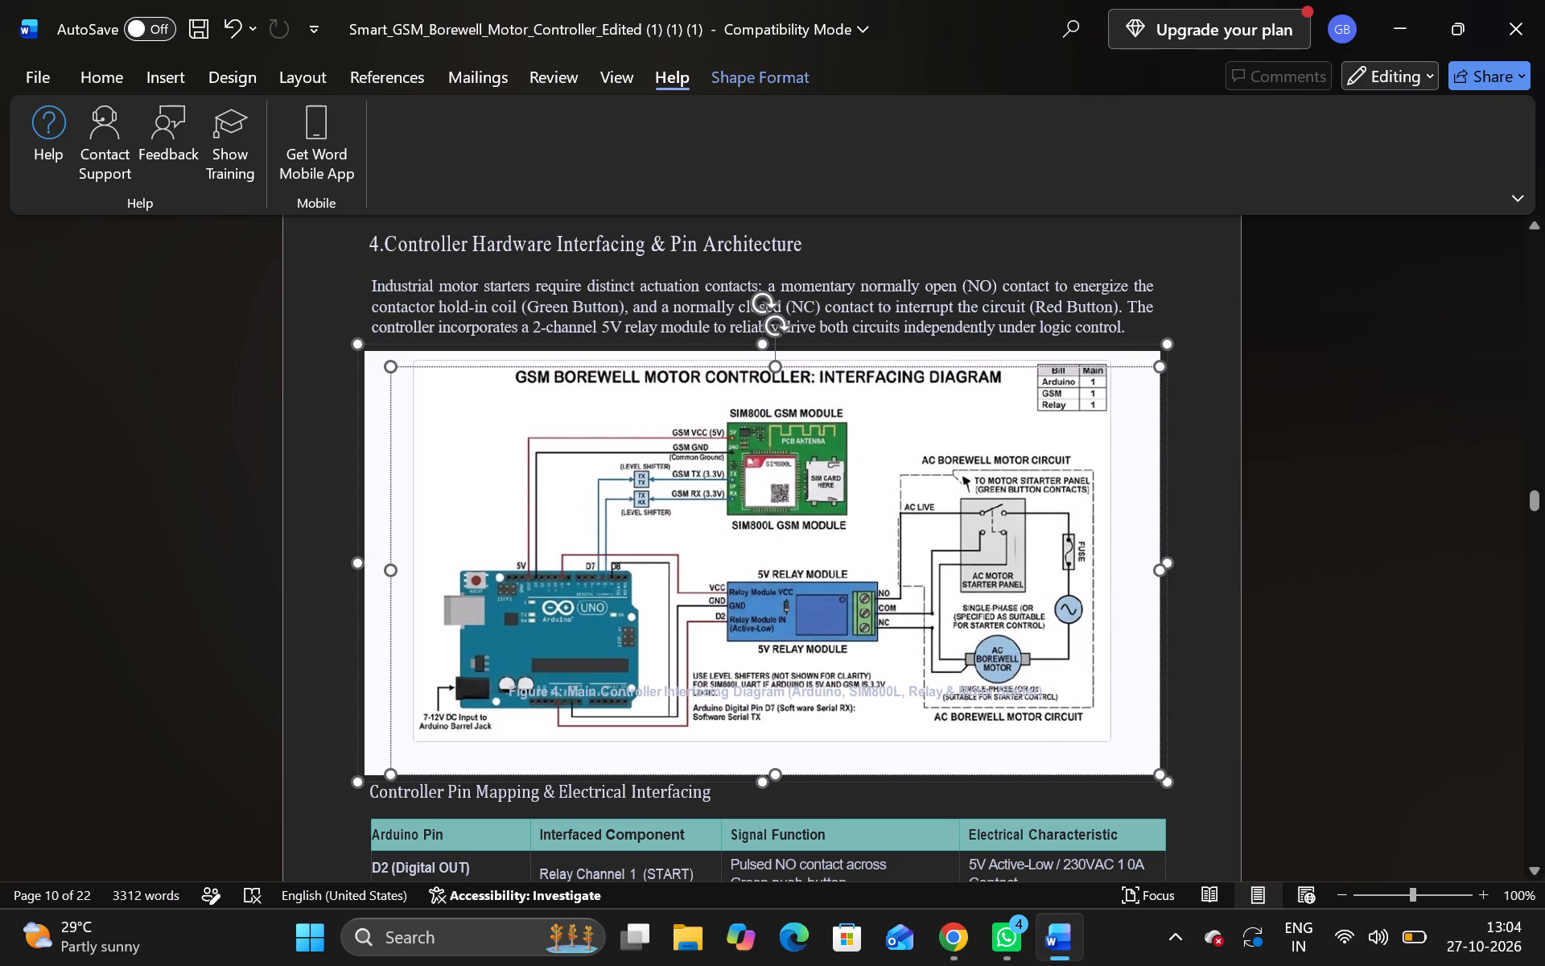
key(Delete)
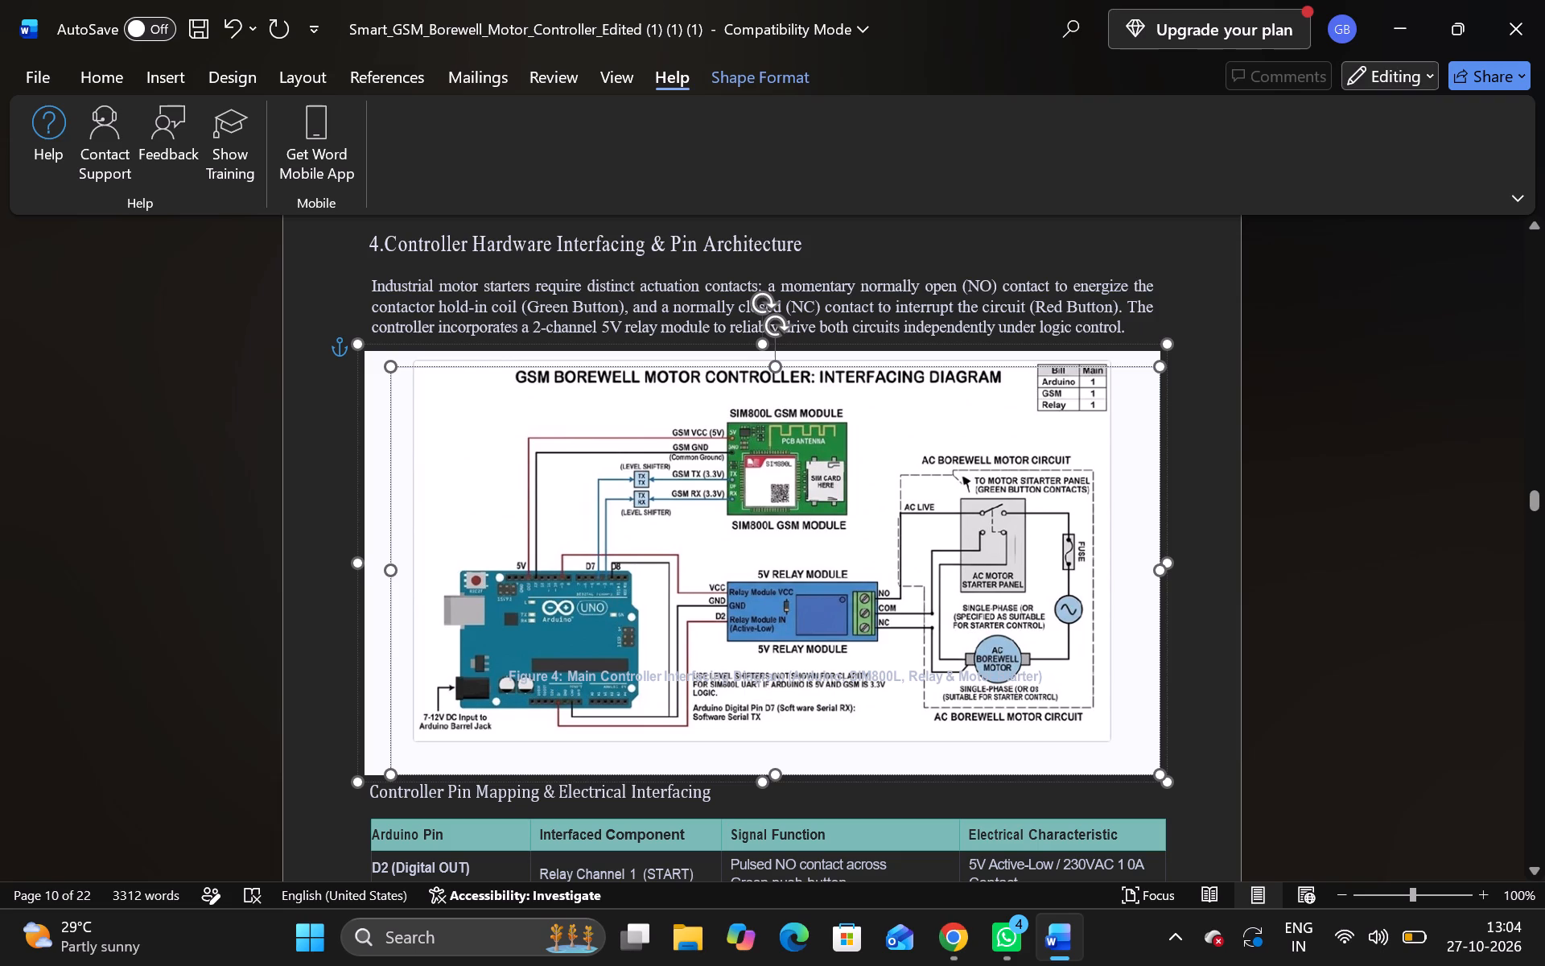
Shrink the Figure 4 caption's text box from its upper-right corner so it covers only the diagram's lower-left part.
drag(1161, 368, 955, 513)
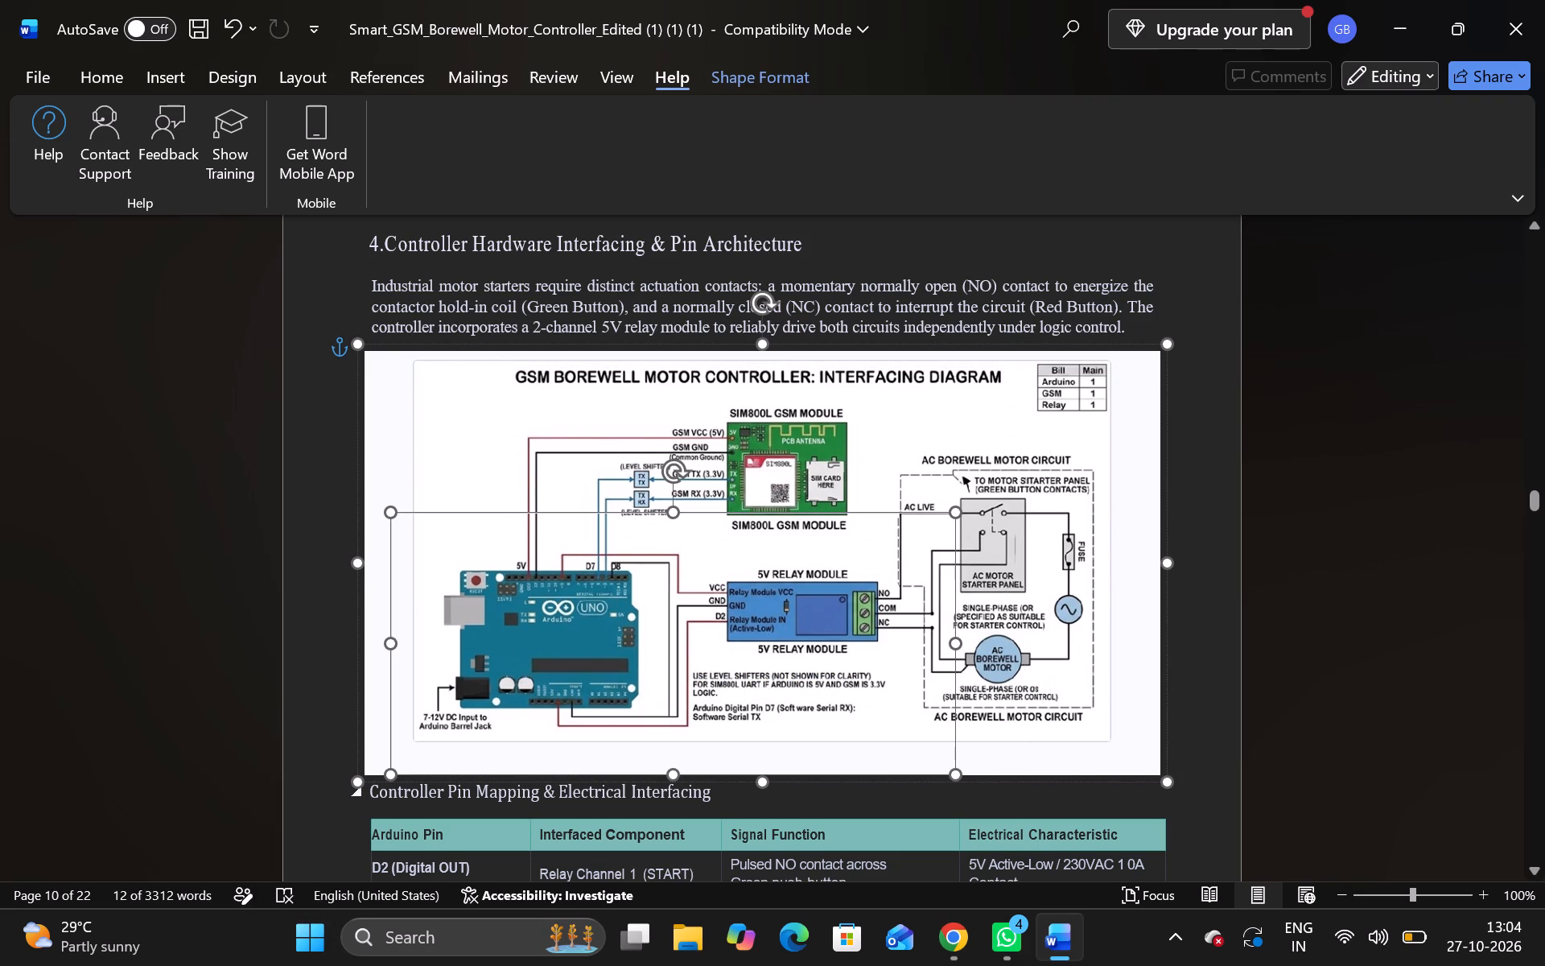
Select the interfacing diagram picture inside its white frame and shift it slightly to the left.
click(584, 631)
double_click(584, 631)
drag(513, 641, 475, 622)
drag(422, 506, 405, 508)
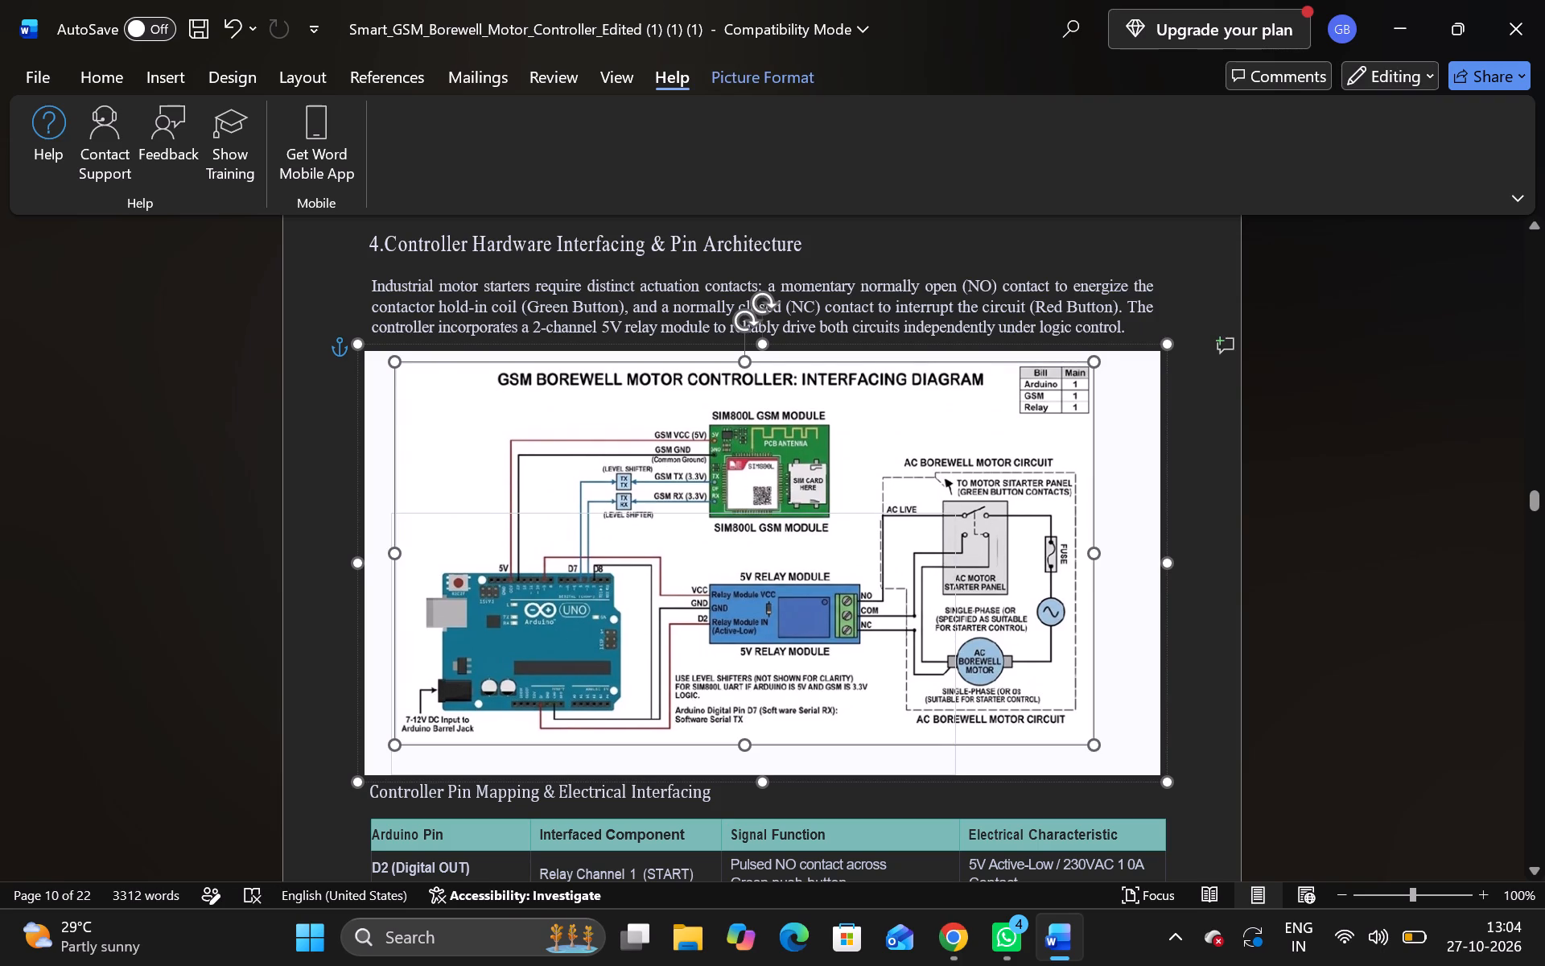
Close the Smart_GSM_Borewell_Motor_Controller_Edited (1) (1) (1) document after the attempted edits to the interfacing diagram.
triple_click(1527, 0)
double_click(1527, 0)
drag(1527, 0, 1168, 424)
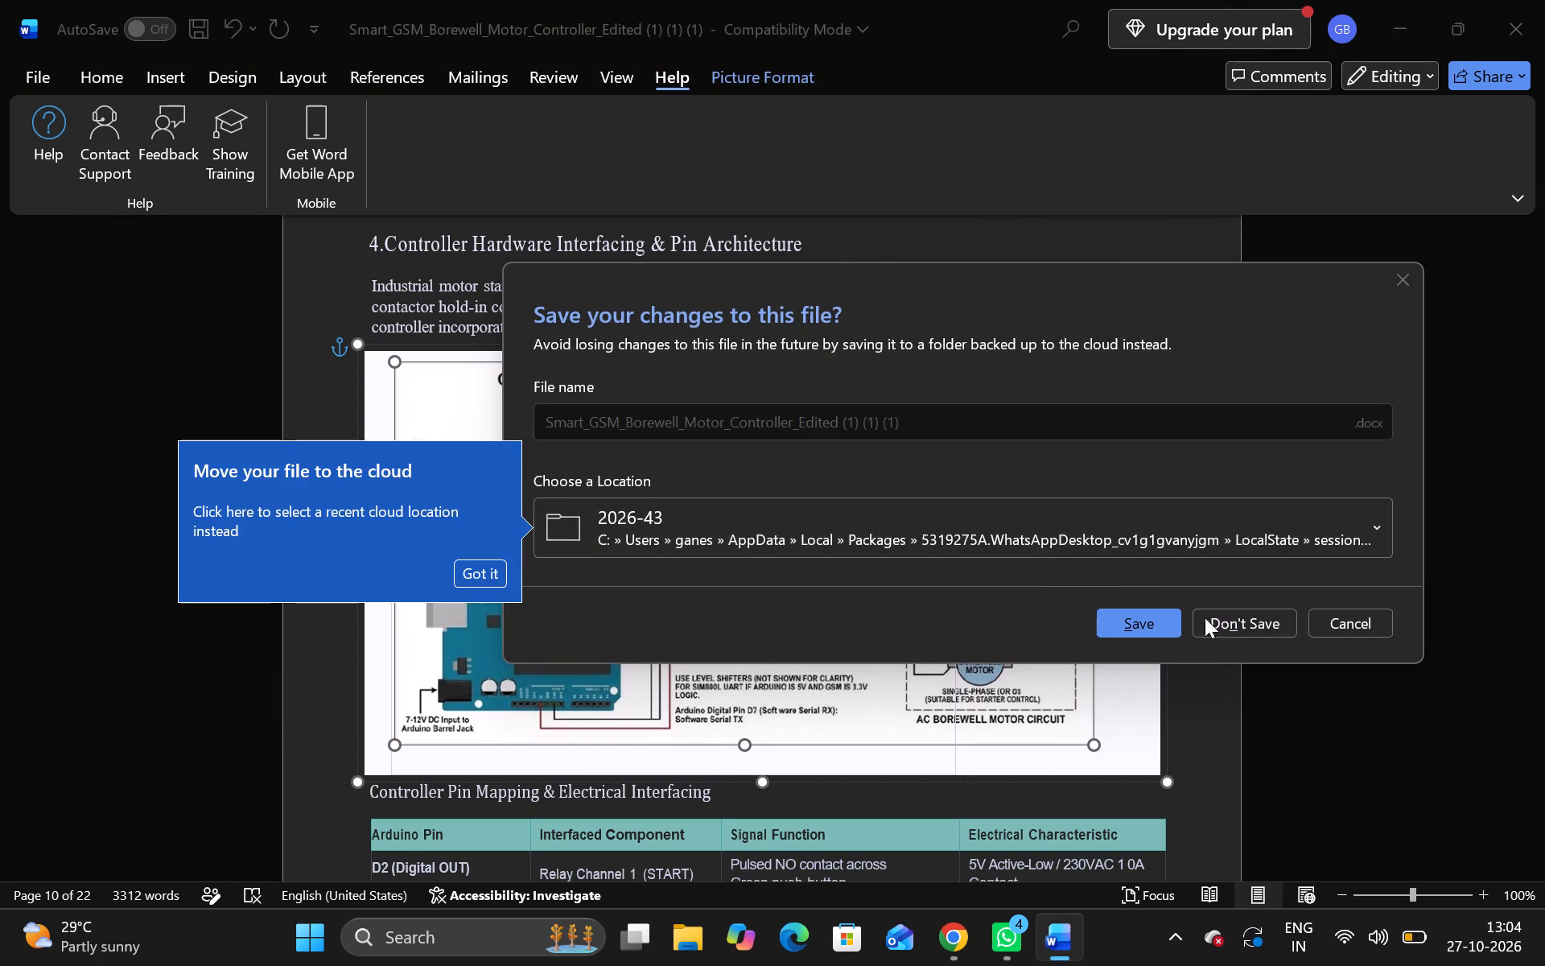
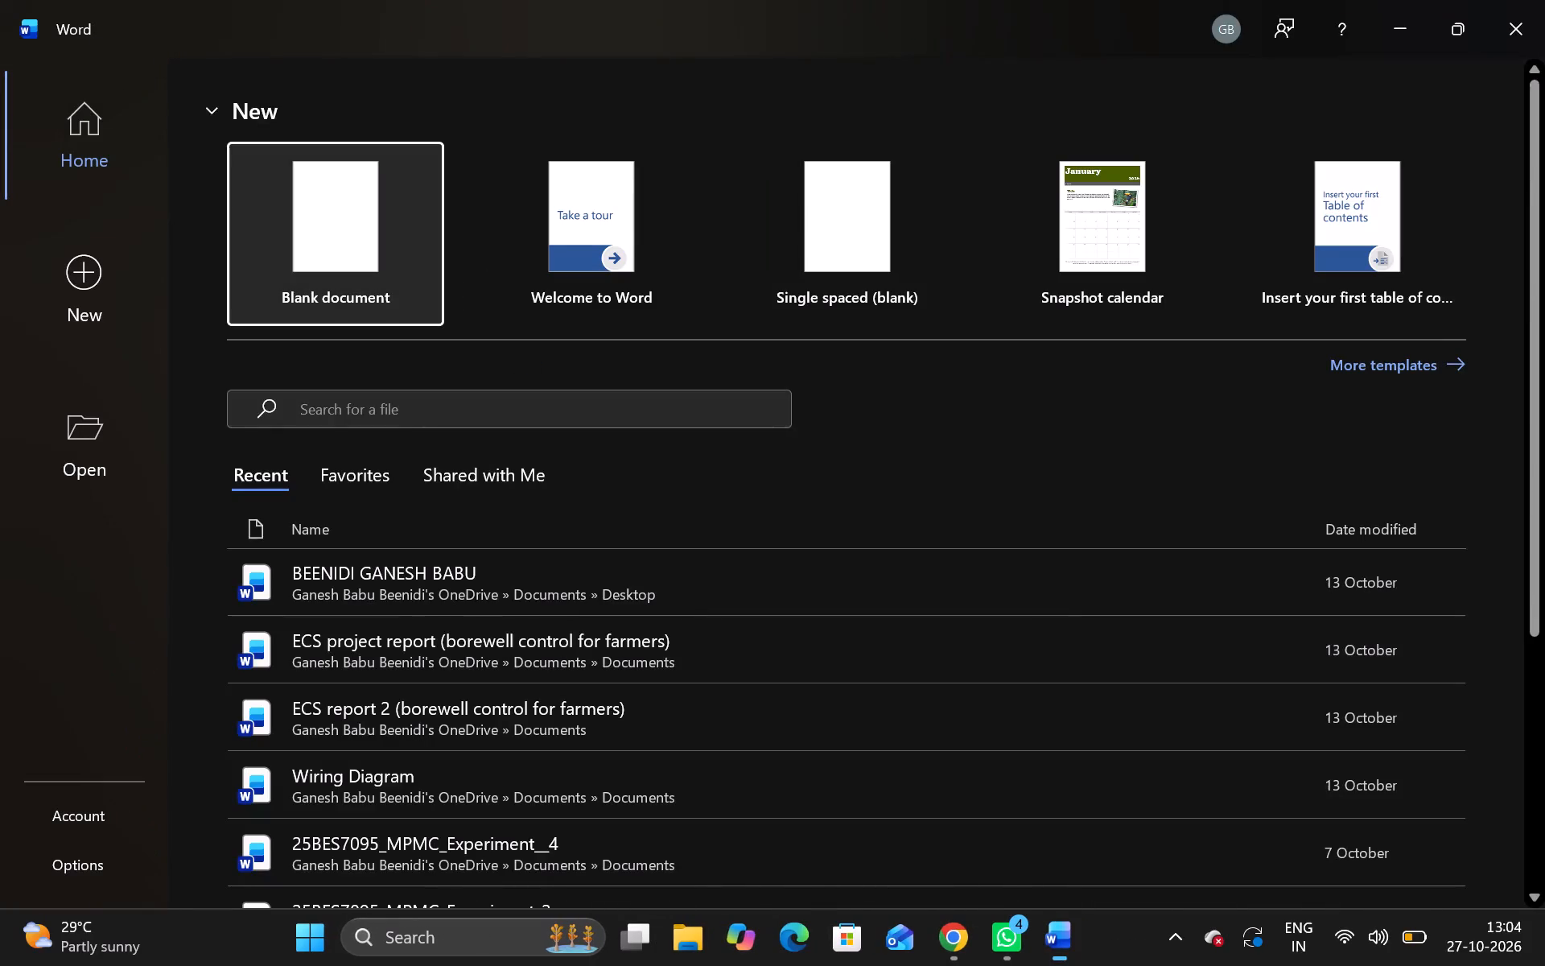
Open the recent document "ECS project report (borewell control for farmers)" and go to its component cost table.
click(620, 643)
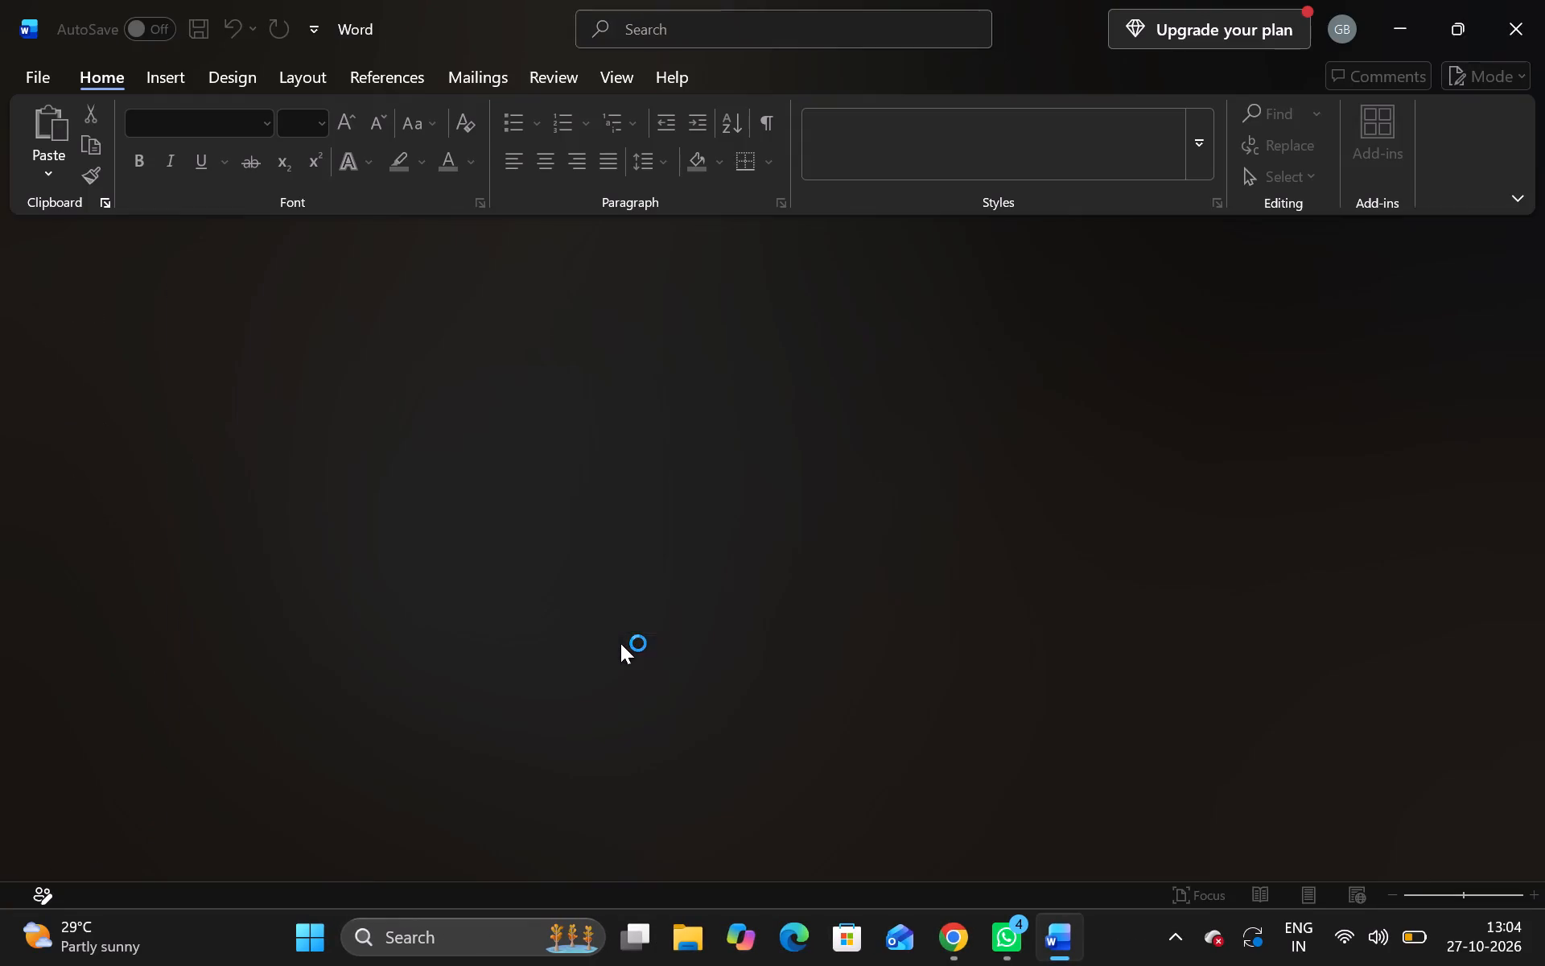
scroll(700, 585, down, 16)
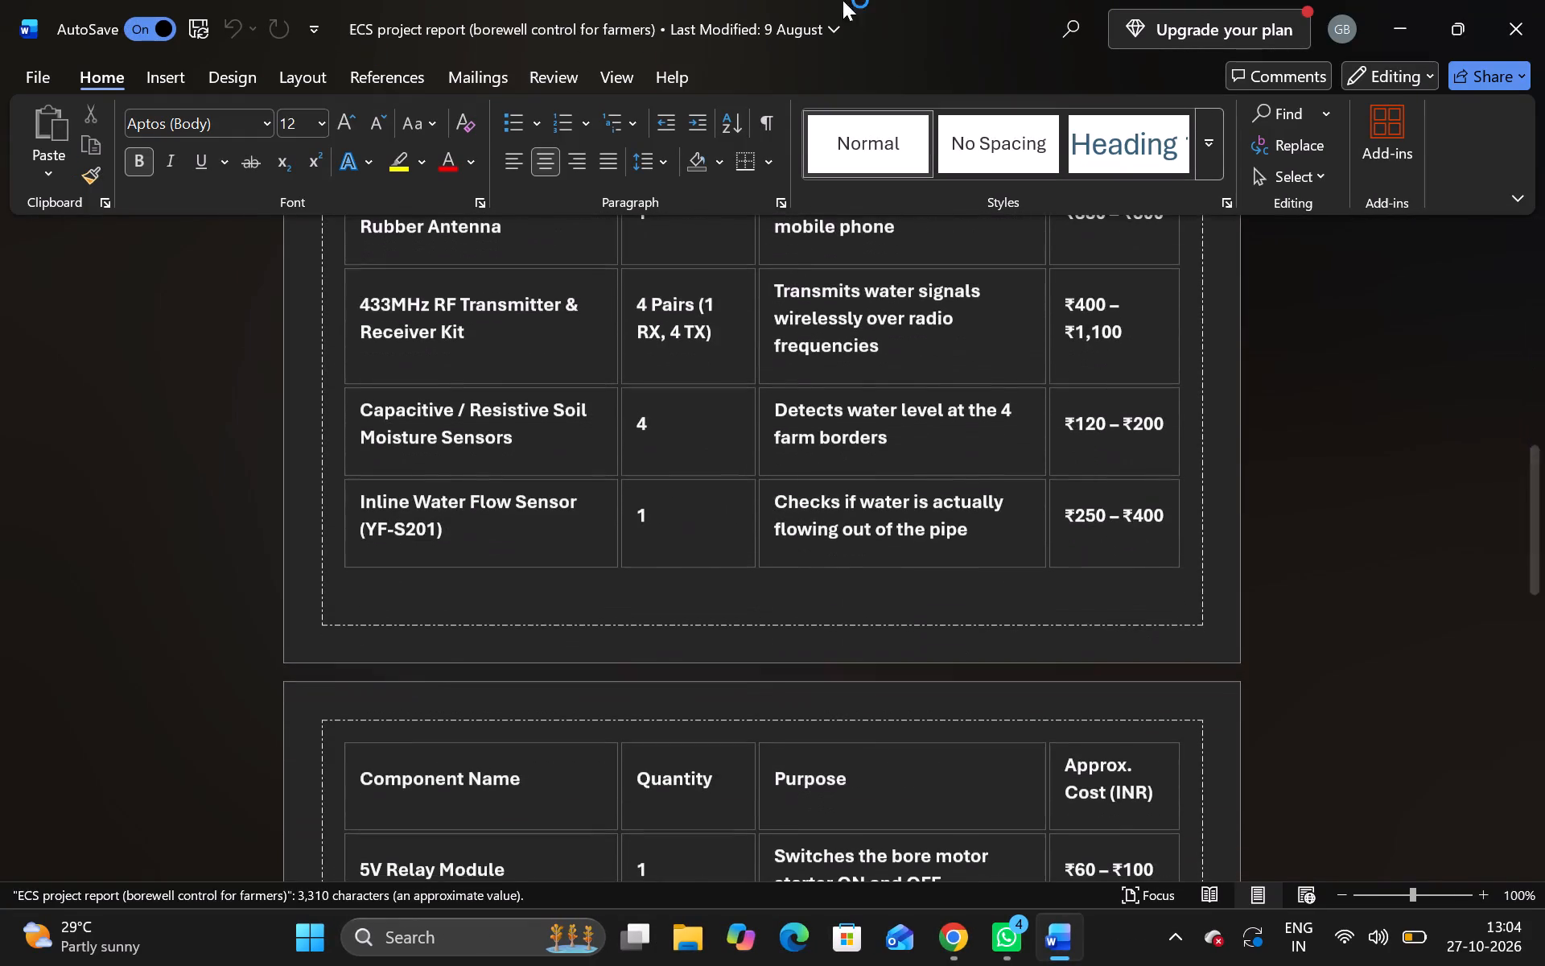
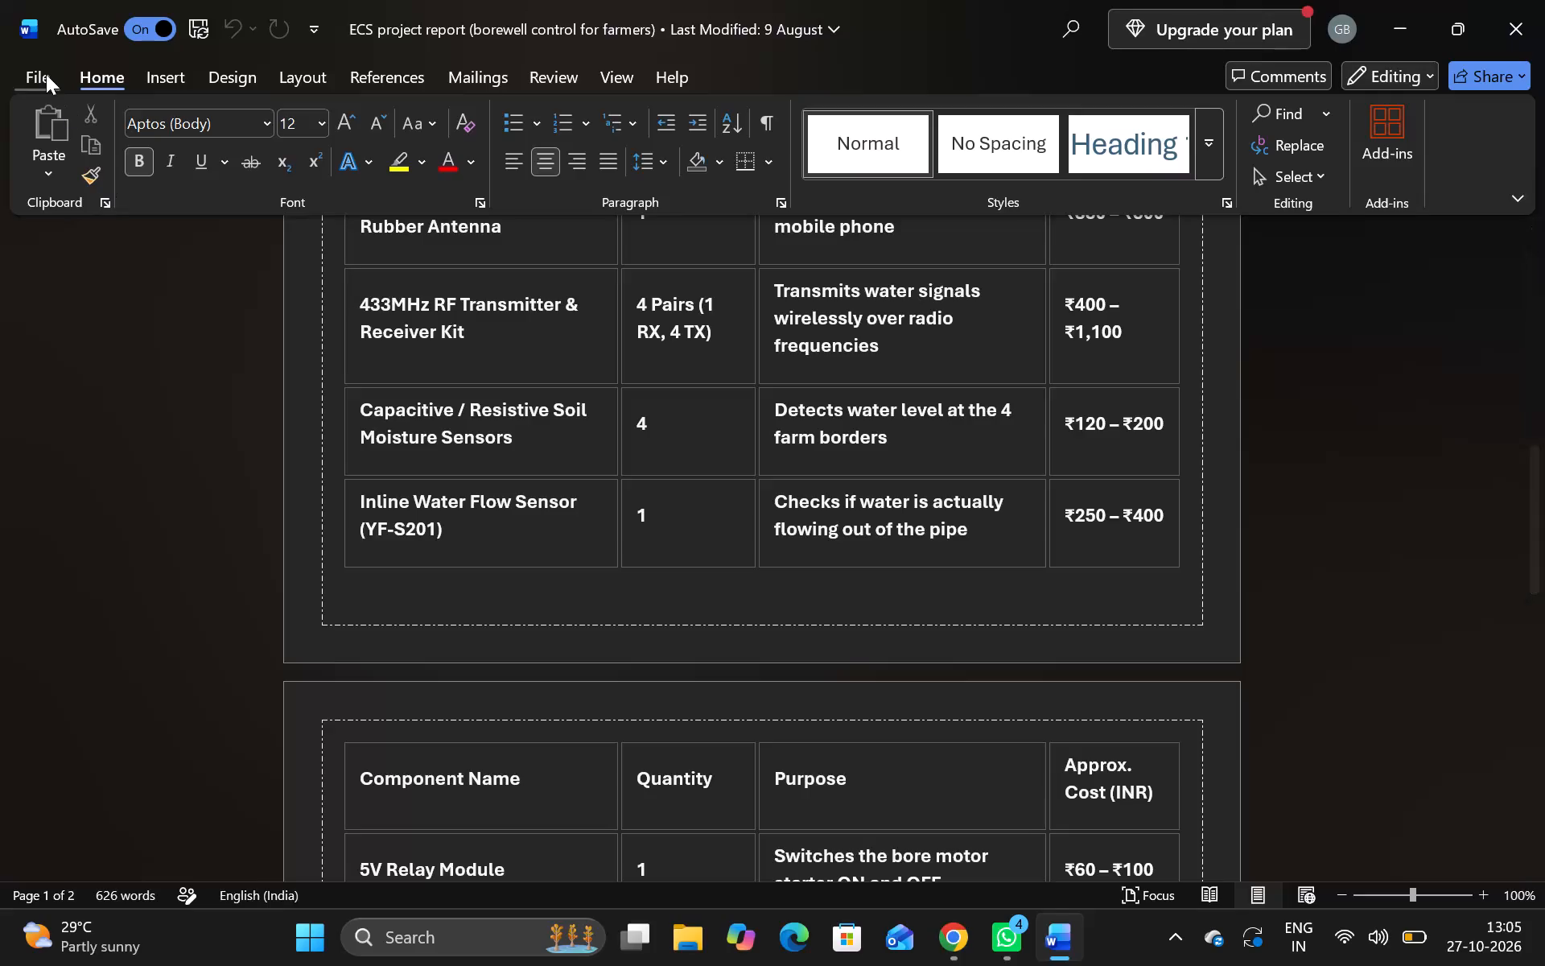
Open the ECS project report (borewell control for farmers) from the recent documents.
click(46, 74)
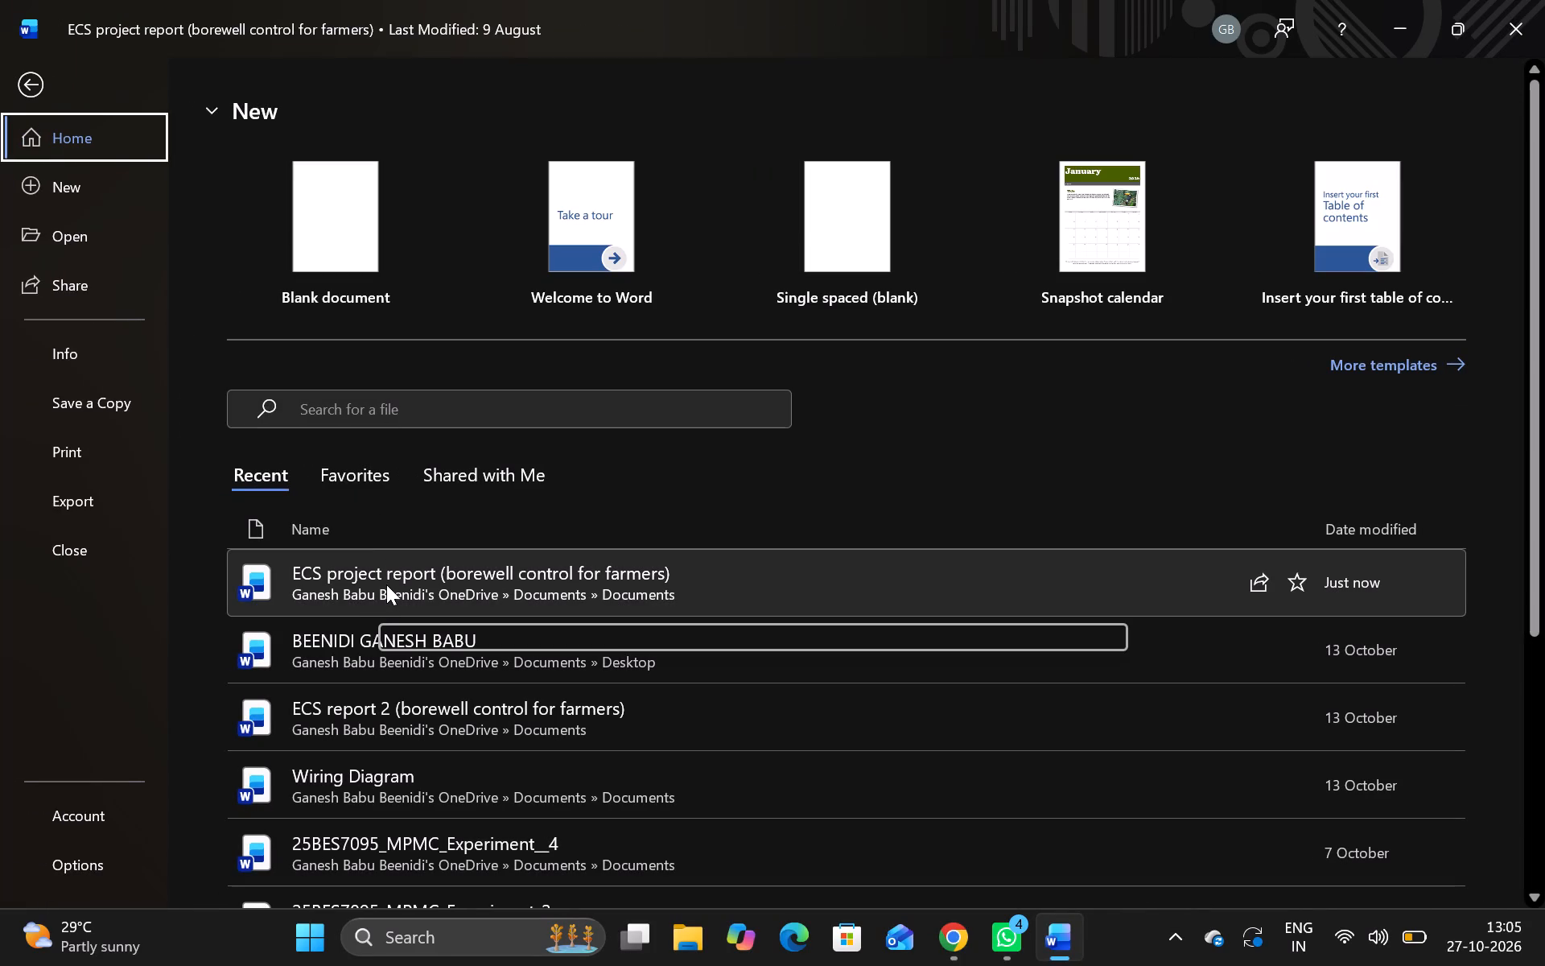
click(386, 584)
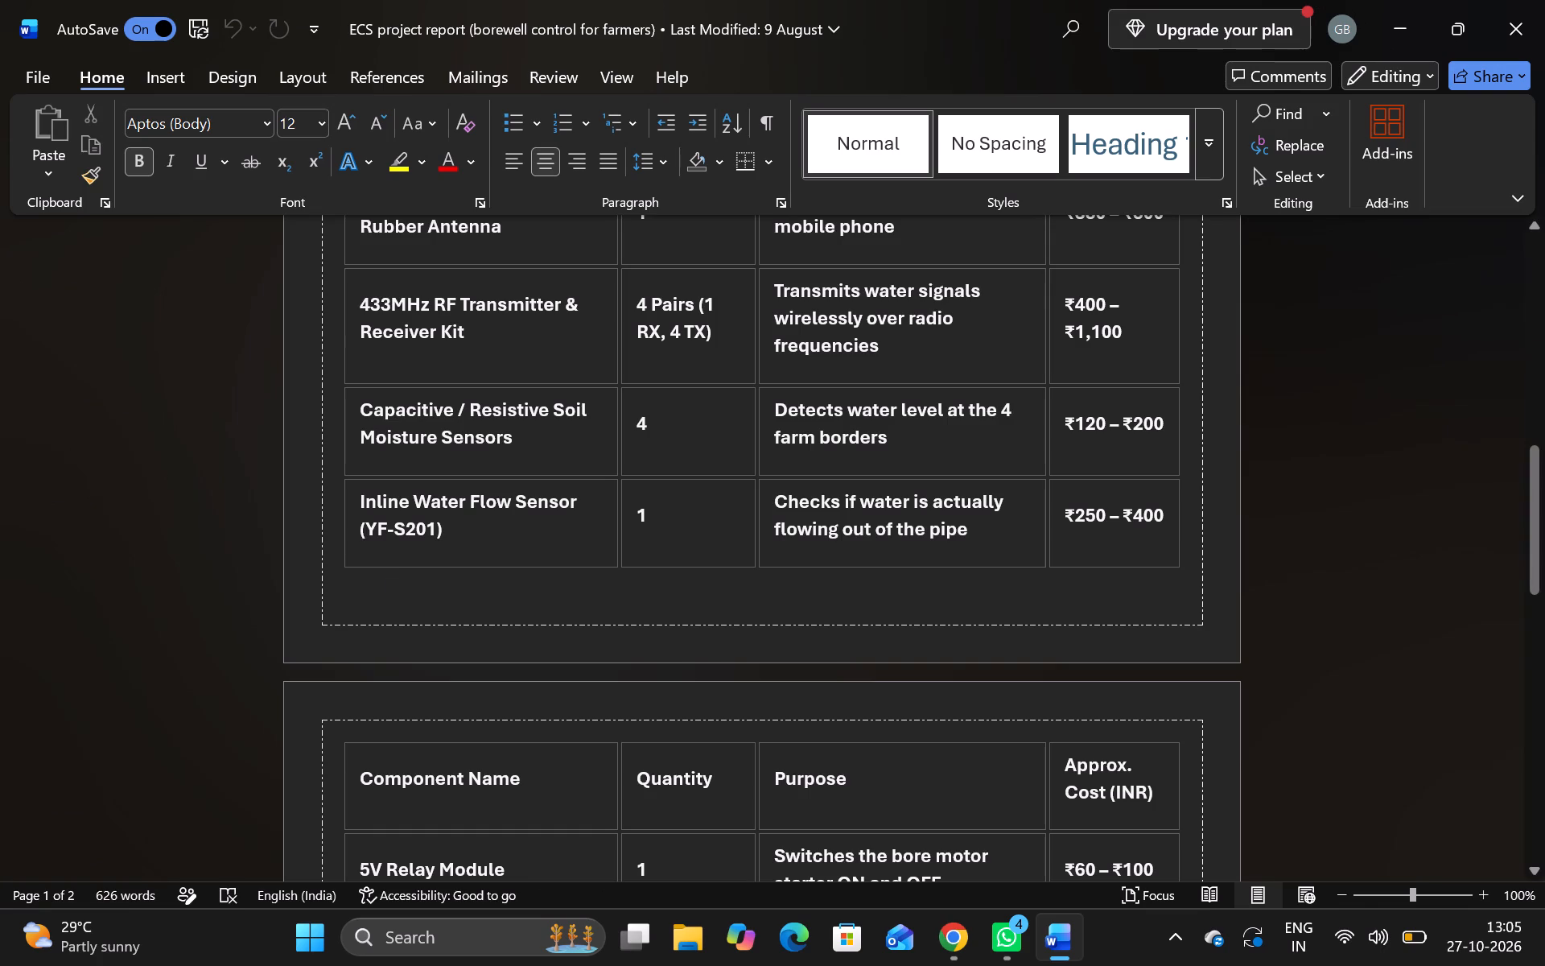
Close the ECS project report (borewell control for farmers) document.
double_click(42, 78)
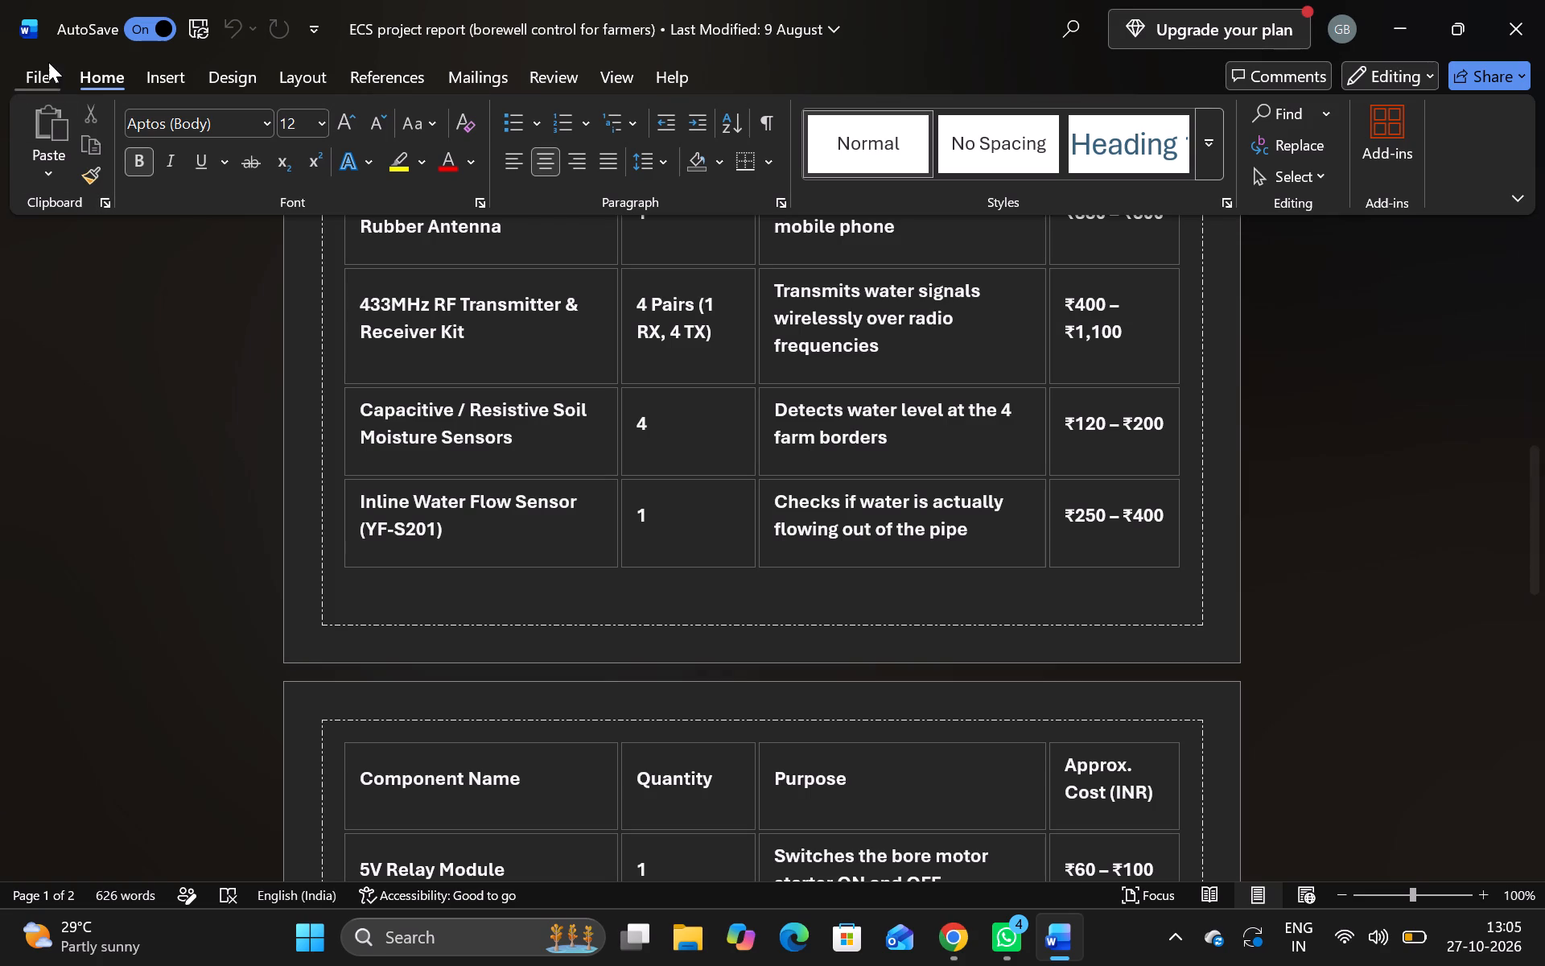
double_click(42, 62)
click(1544, 1)
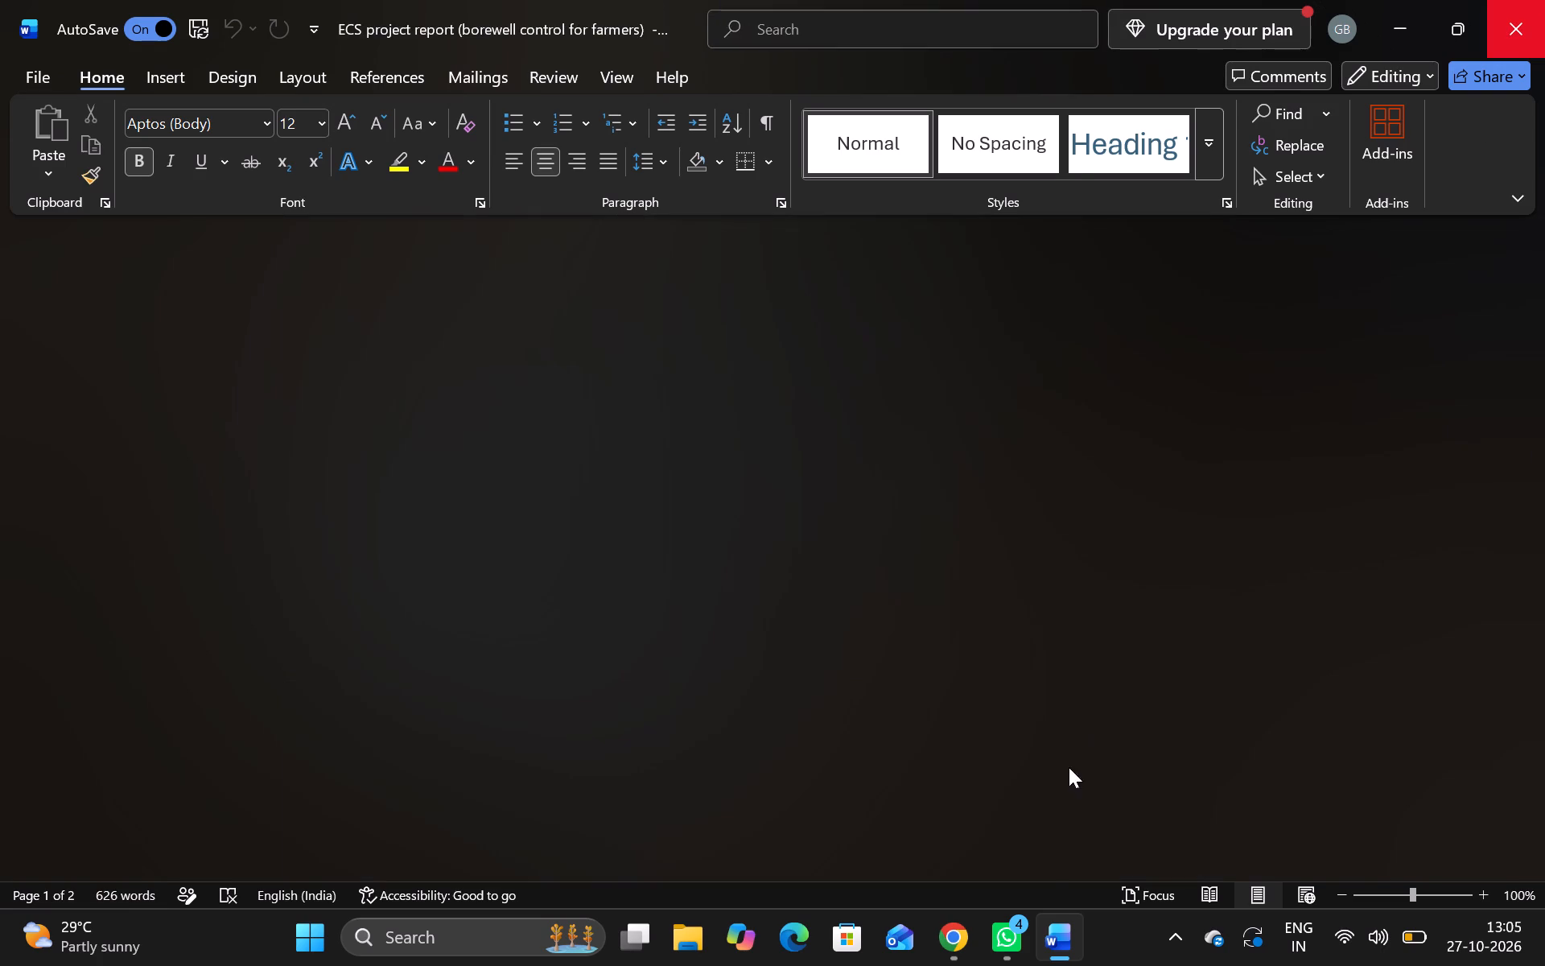
Bring up Windows Start with its pinned apps and recent files.
click(359, 919)
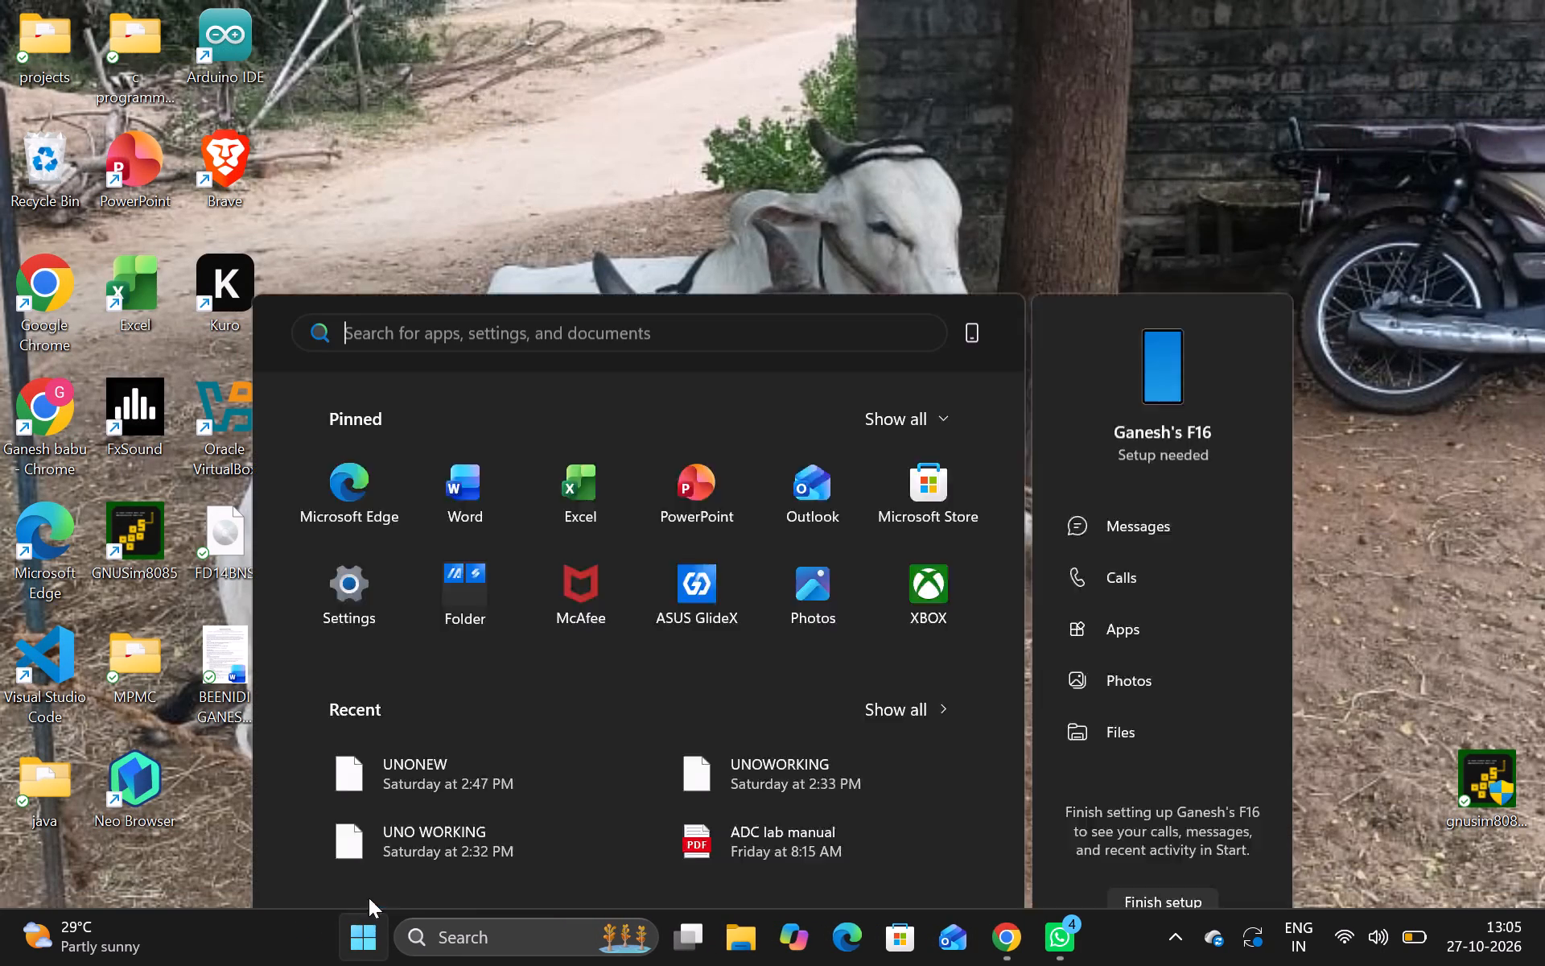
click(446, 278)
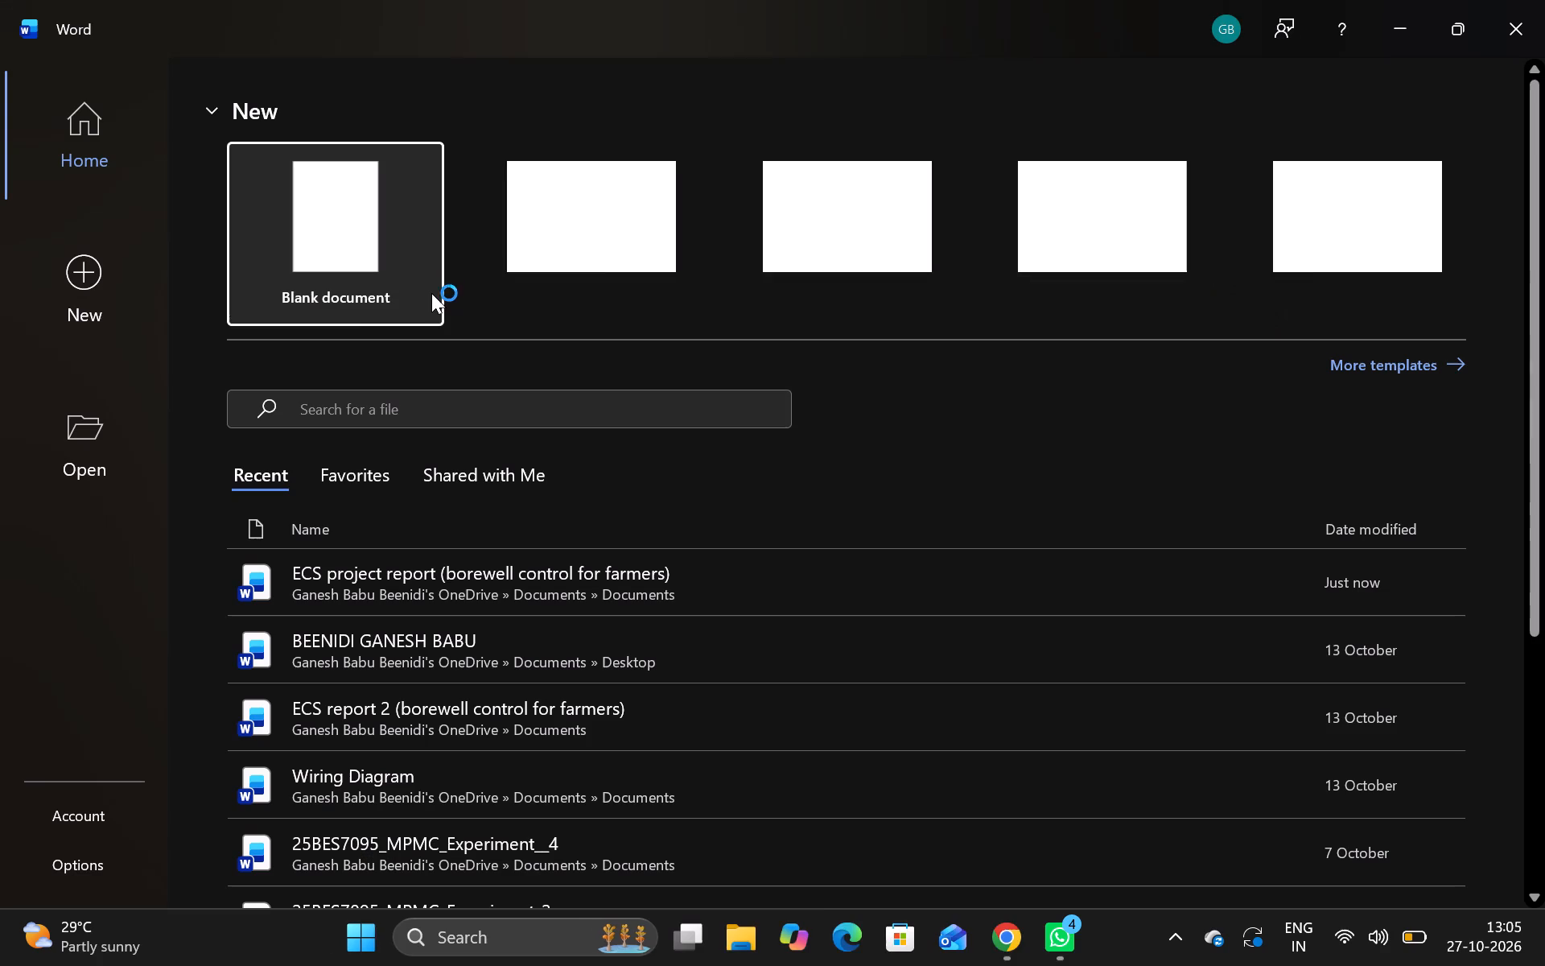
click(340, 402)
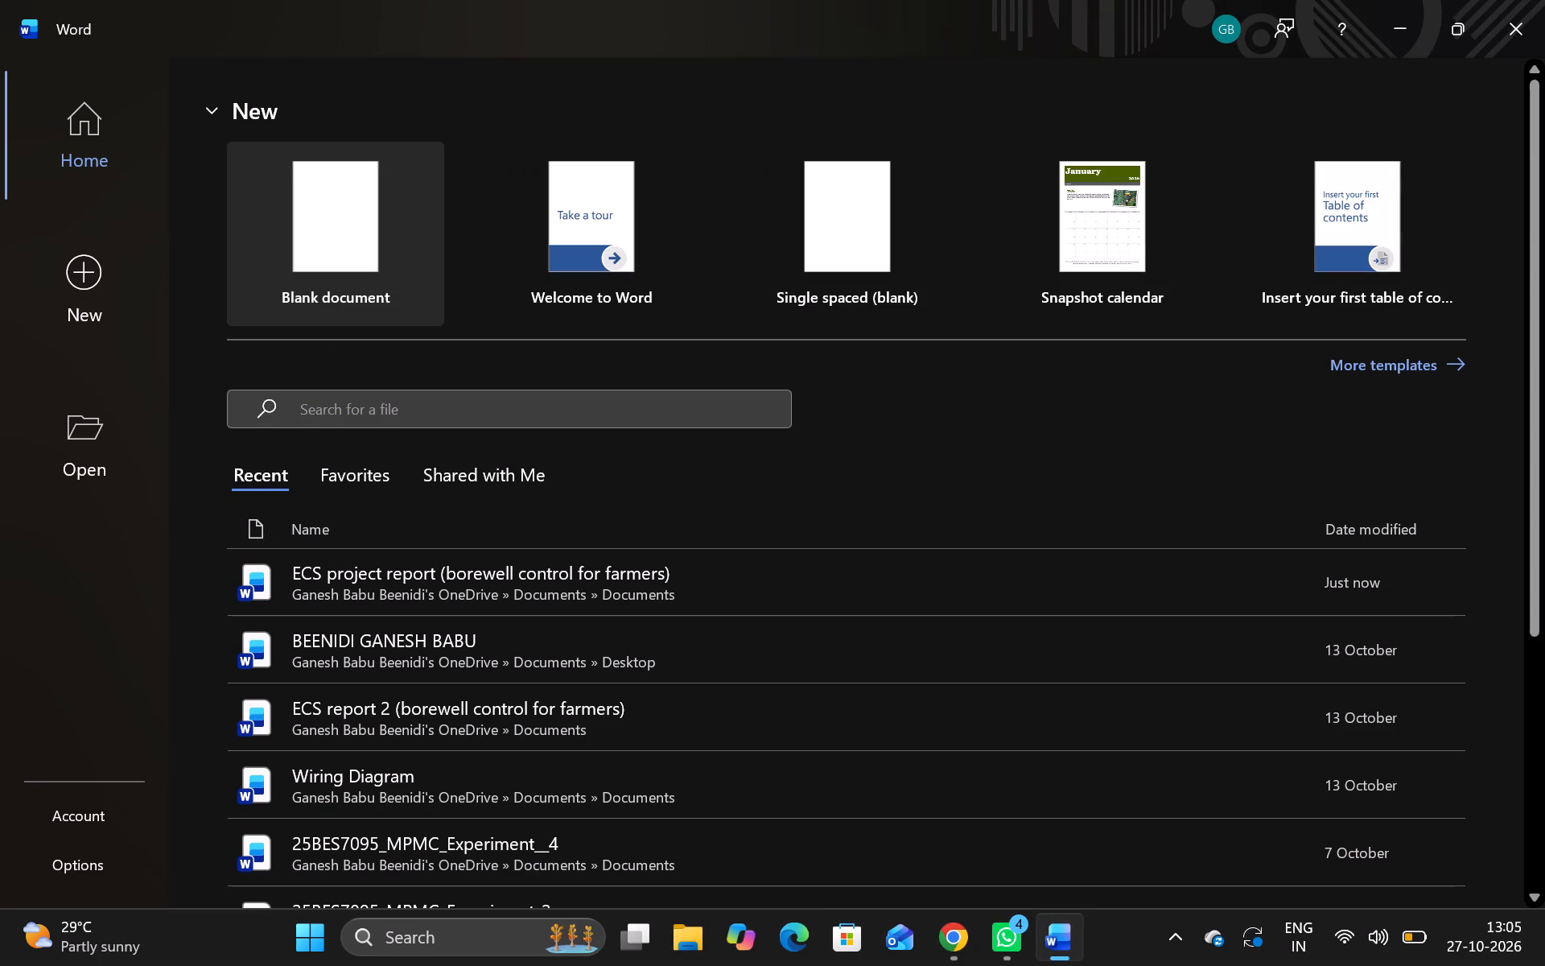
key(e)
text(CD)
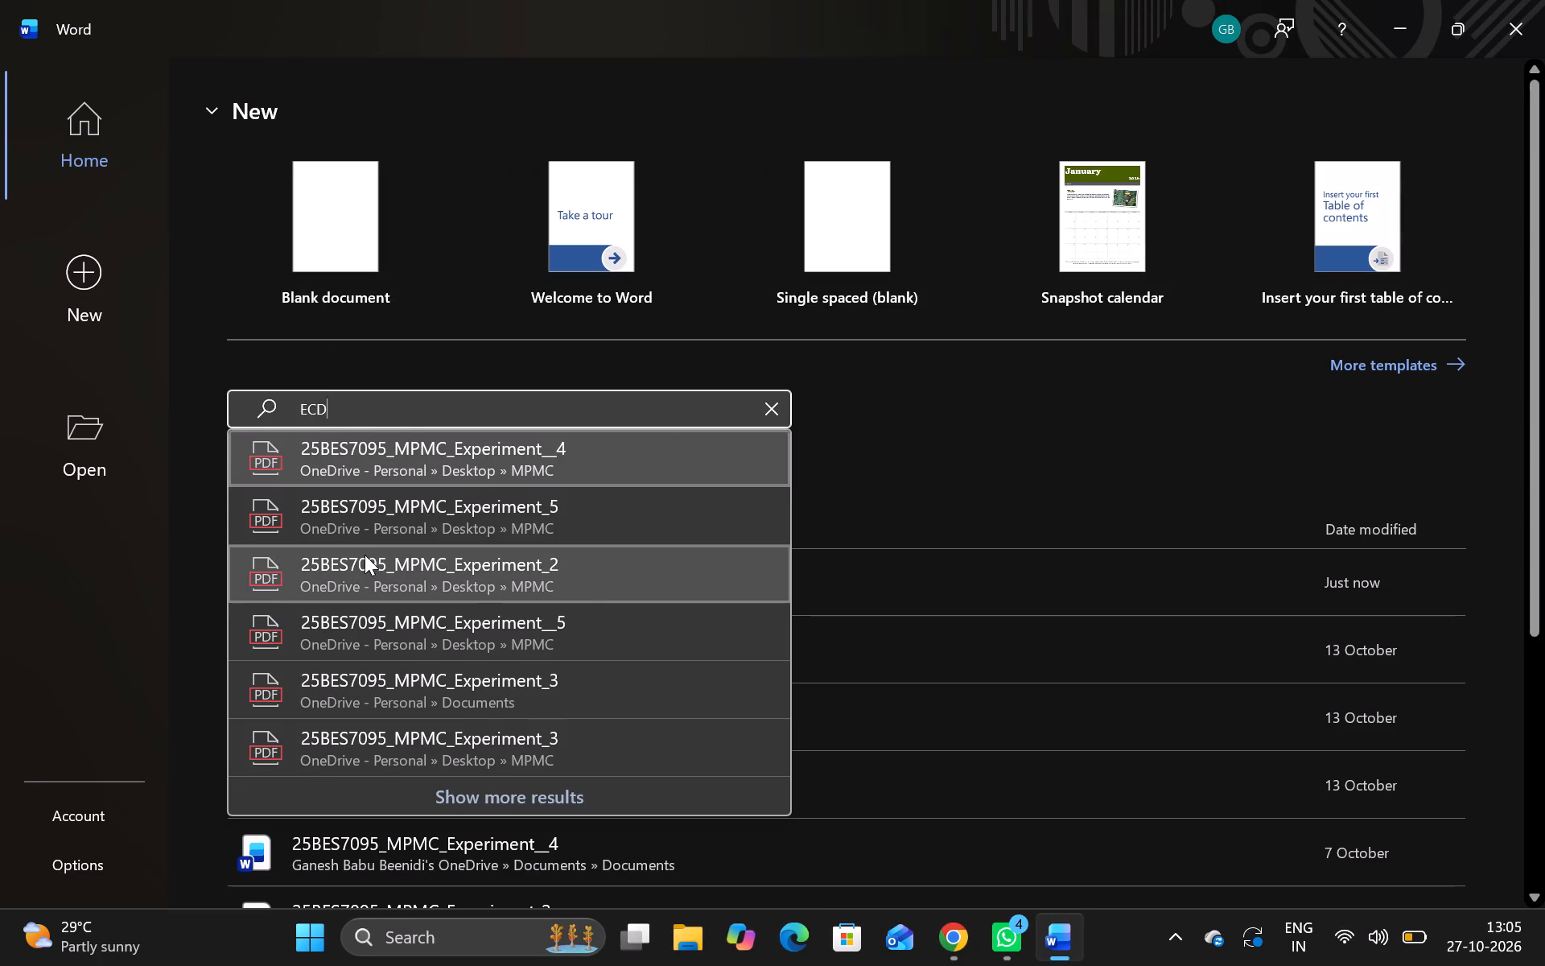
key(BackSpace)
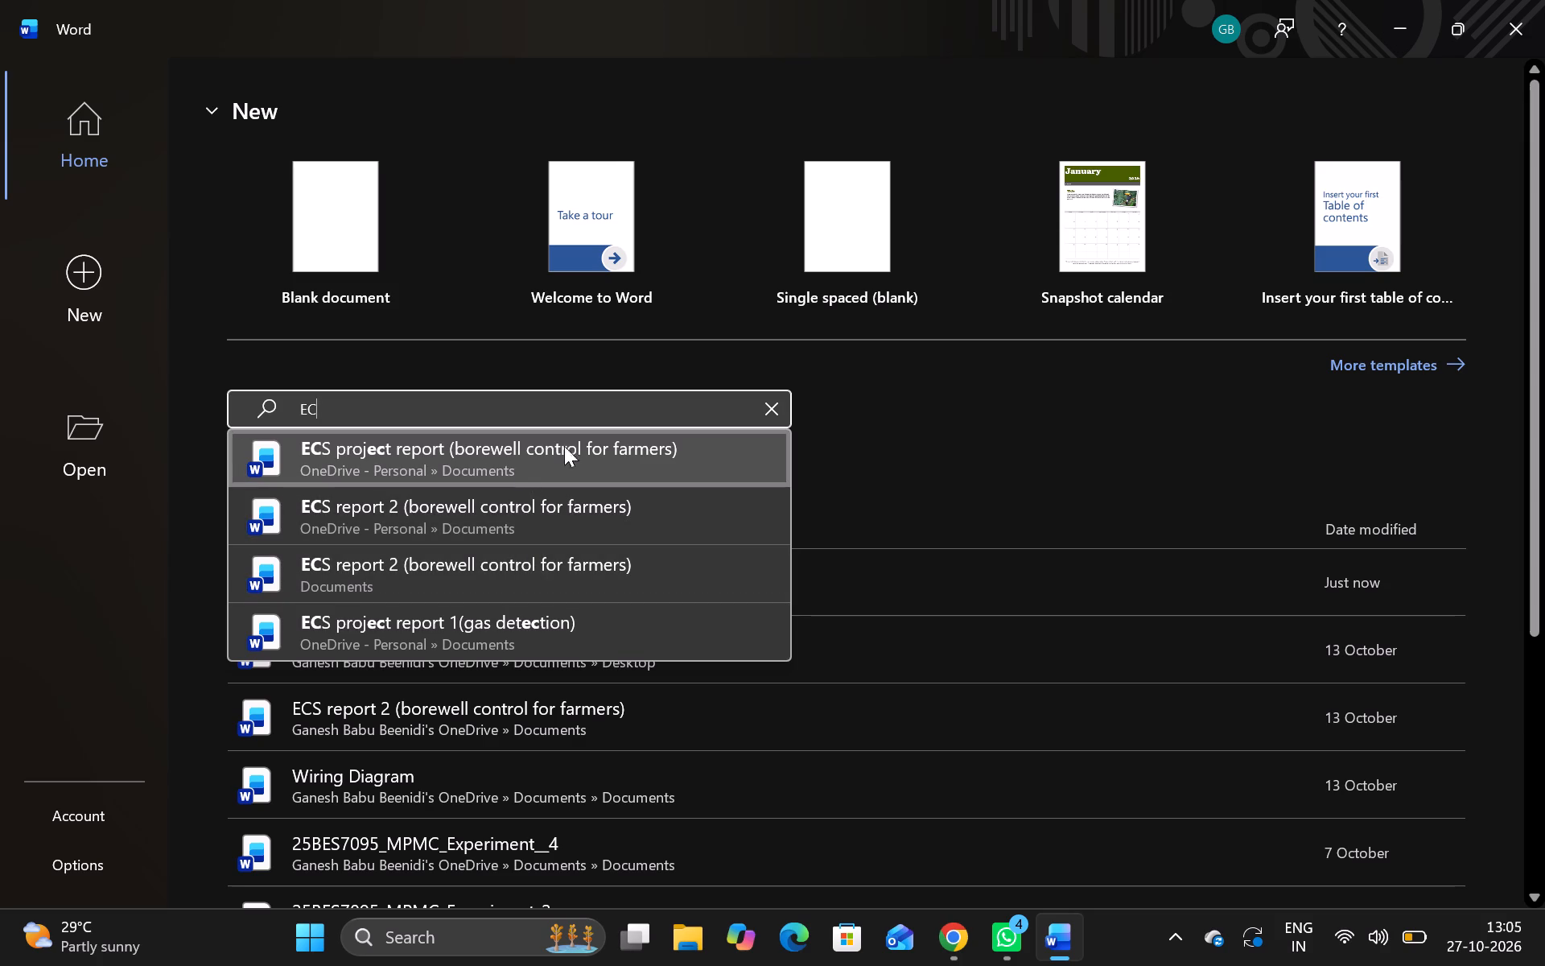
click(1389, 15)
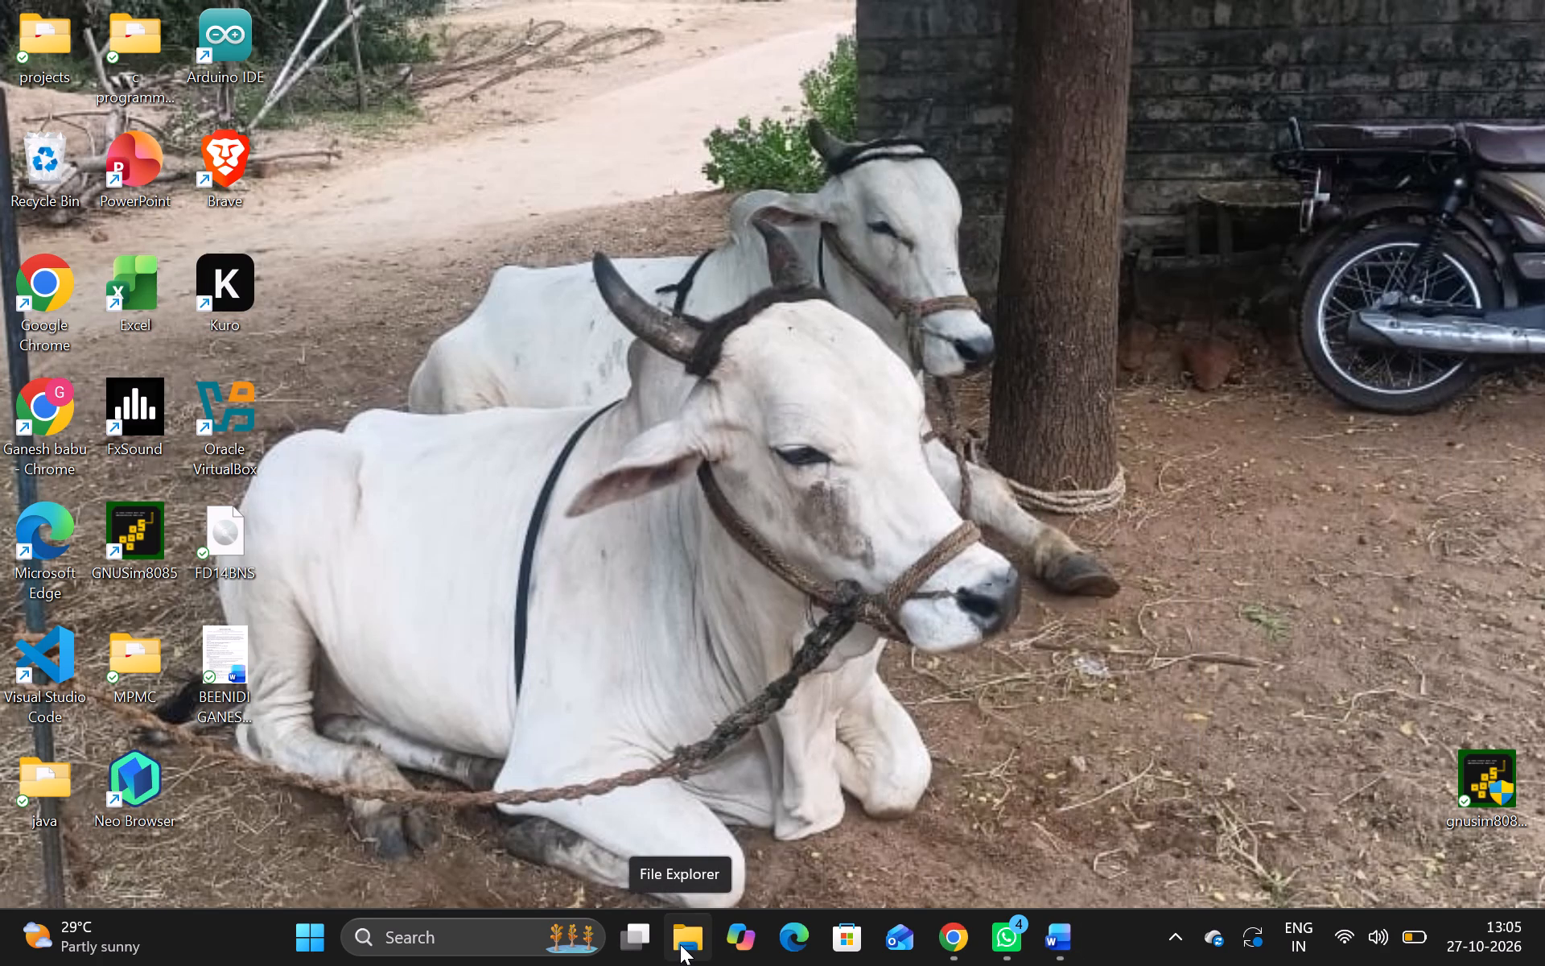
Open the ECS REPORT document from the Documents folder in File Explorer.
double_click(680, 944)
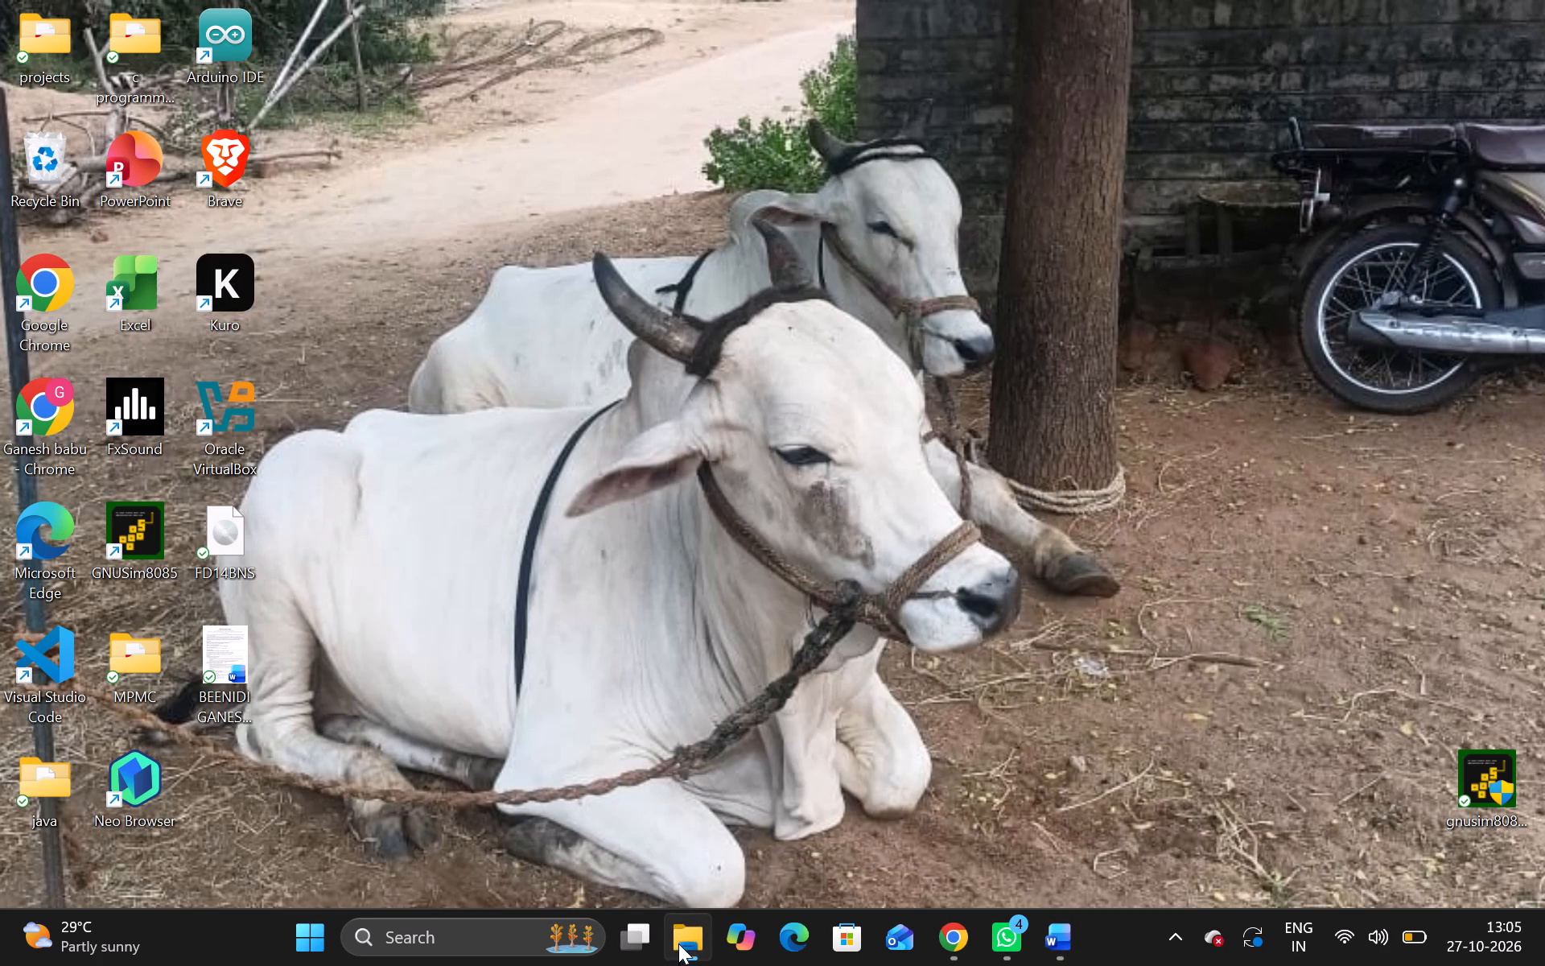
click(680, 953)
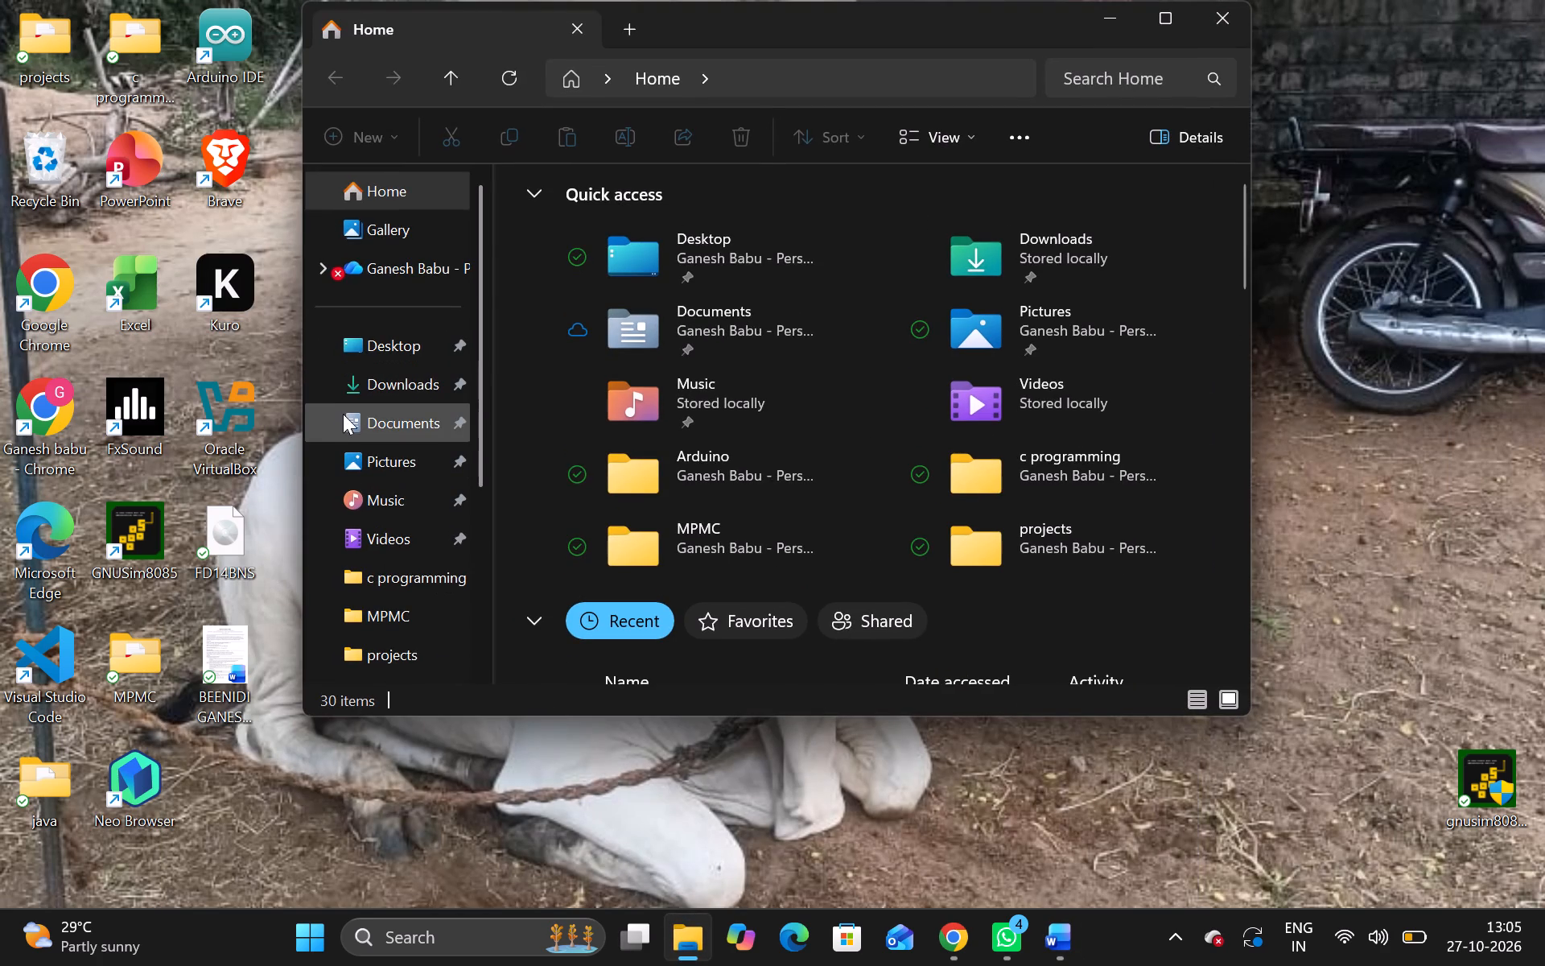
click(347, 423)
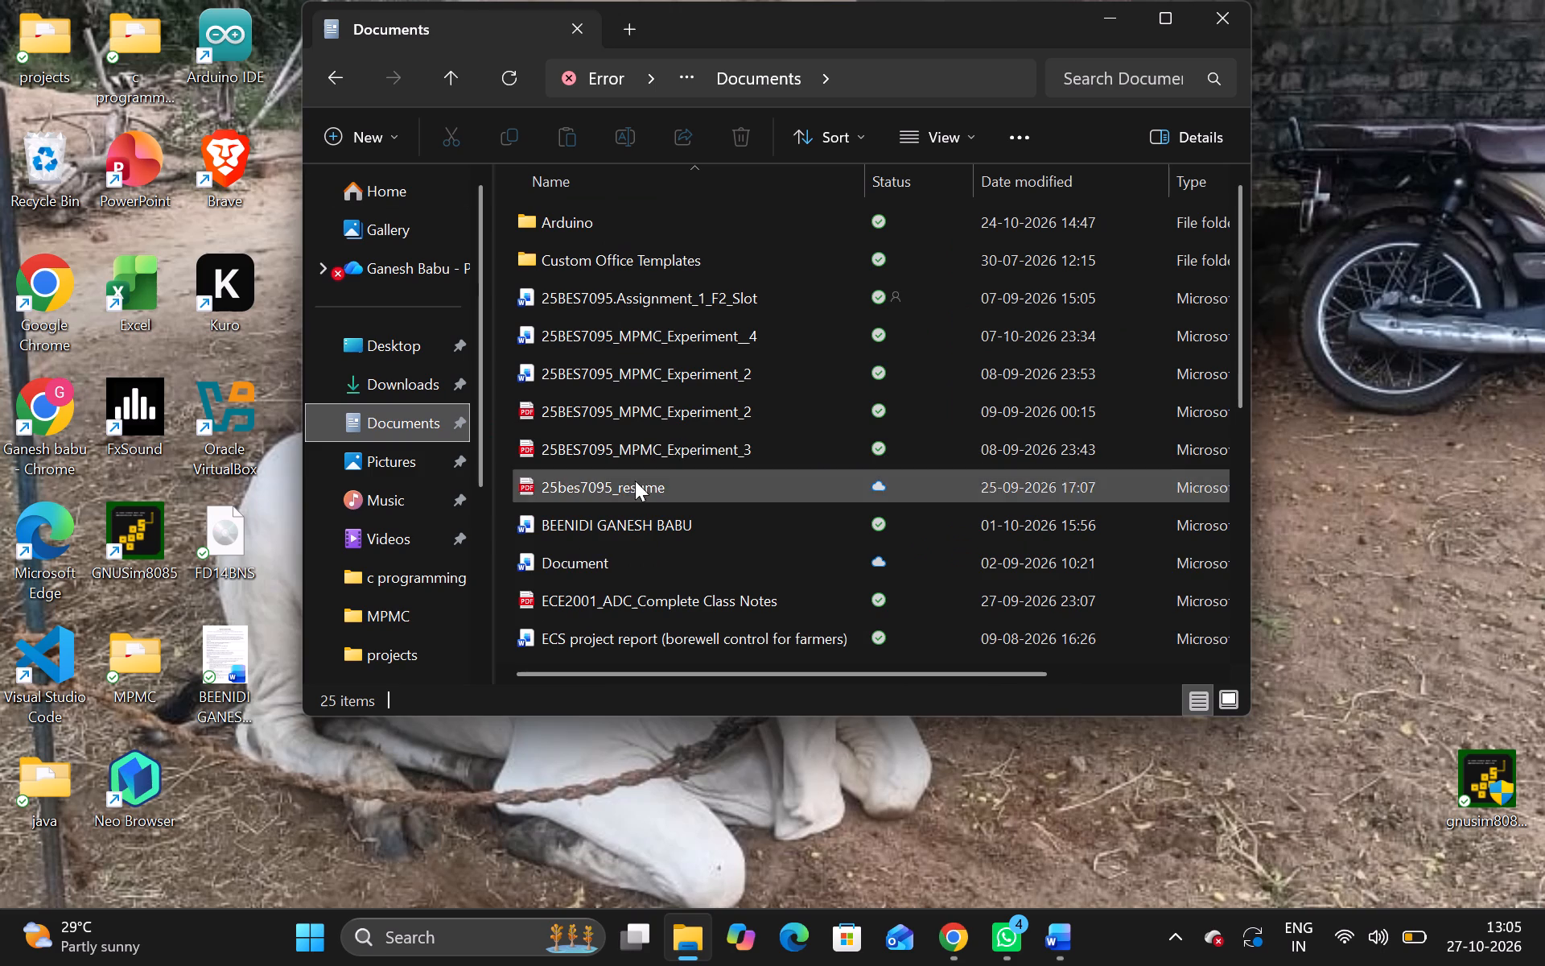
scroll(669, 460, down, 6)
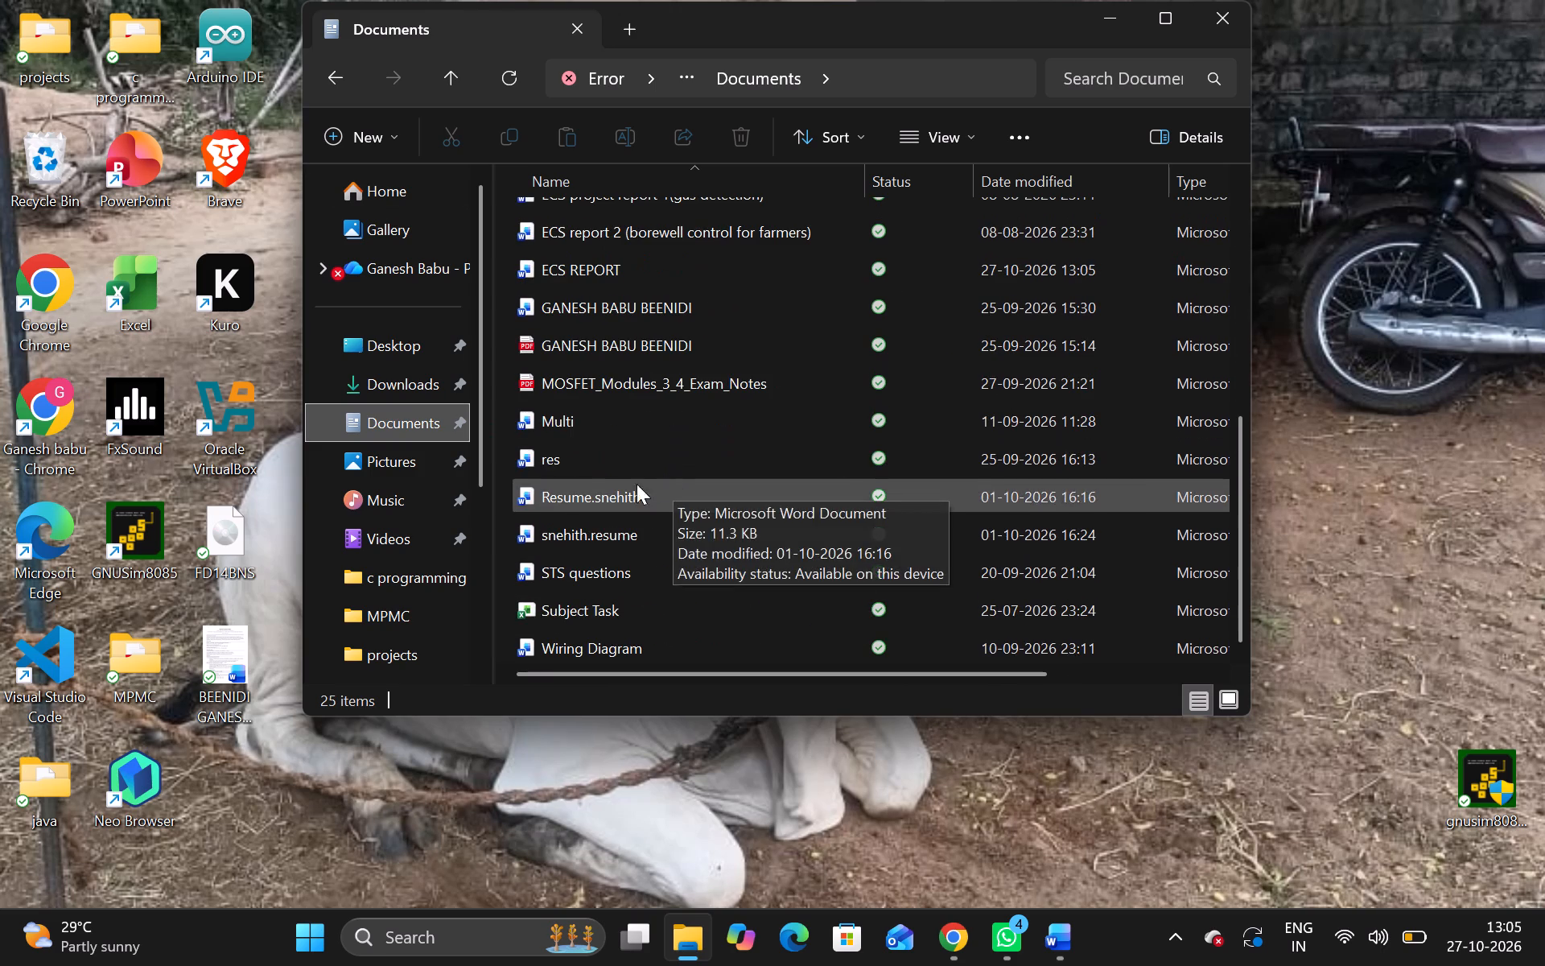
double_click(653, 274)
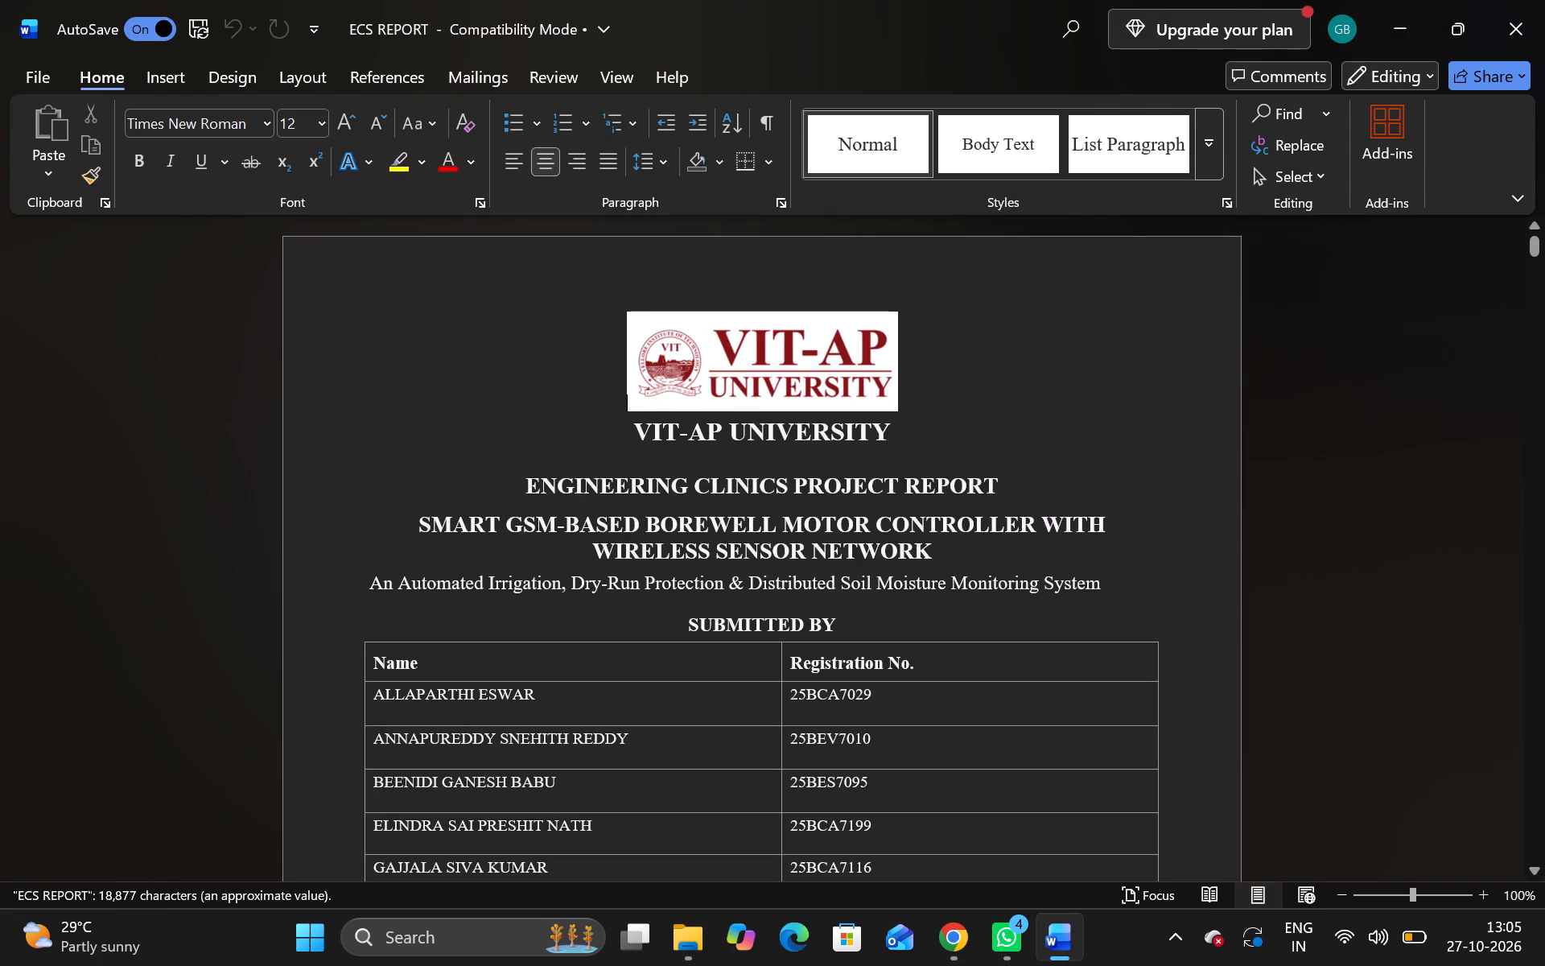
Try to delete the interfacing diagram under section 4, Controller Hardware Interfacing & Pin Architecture.
scroll(959, 423, down, 8)
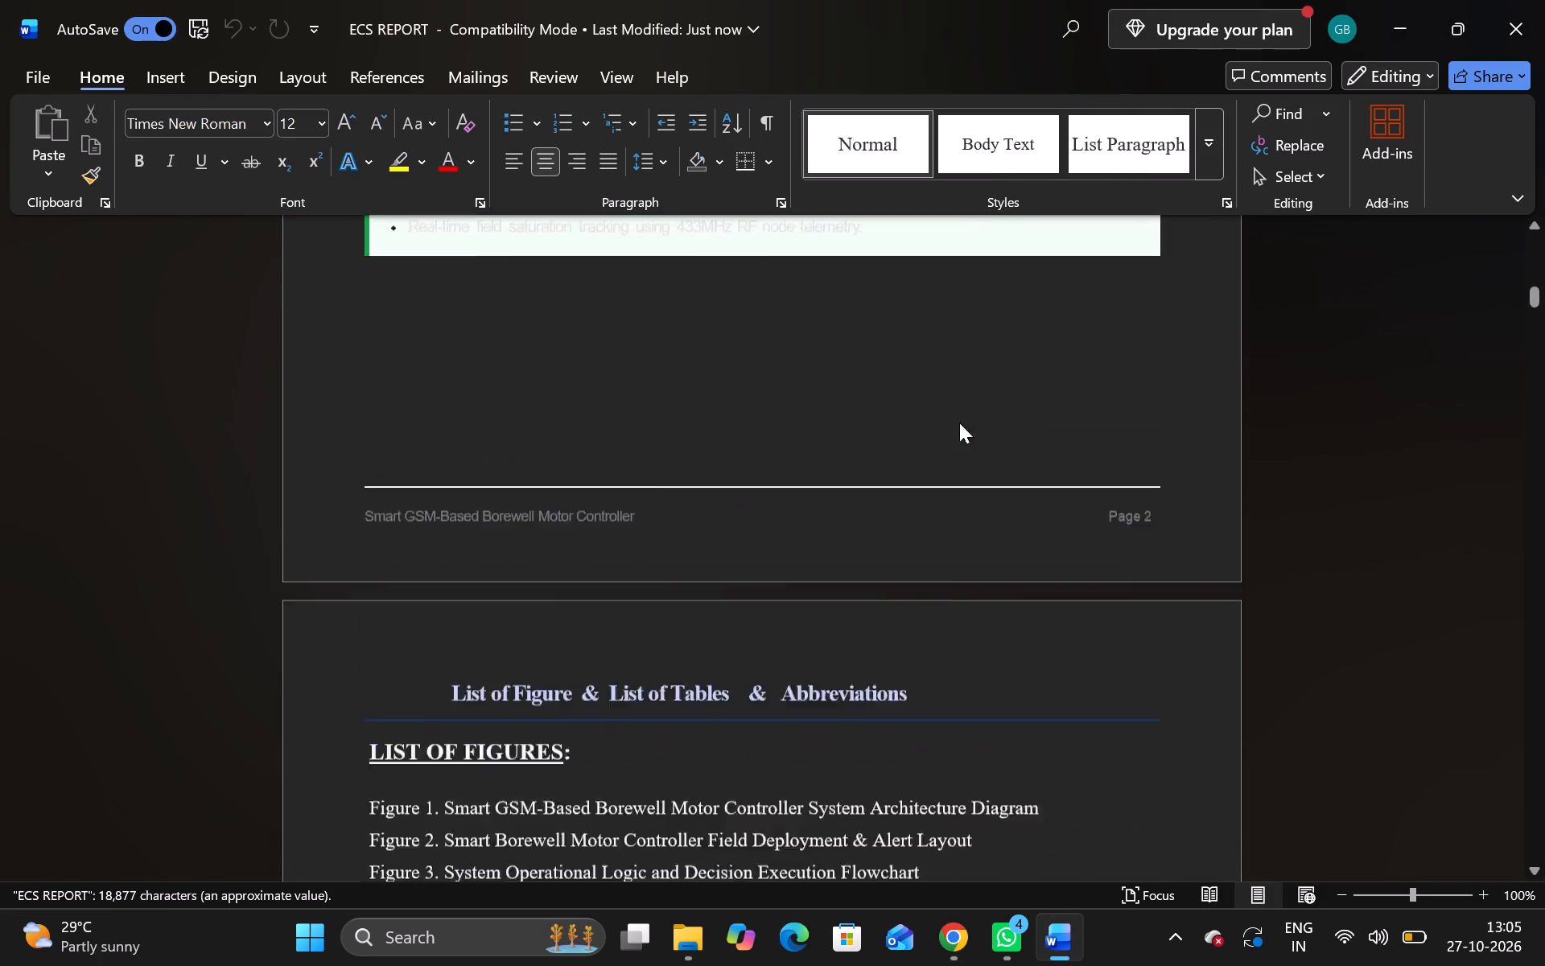
scroll(959, 423, down, 13)
scroll(959, 423, up, 1)
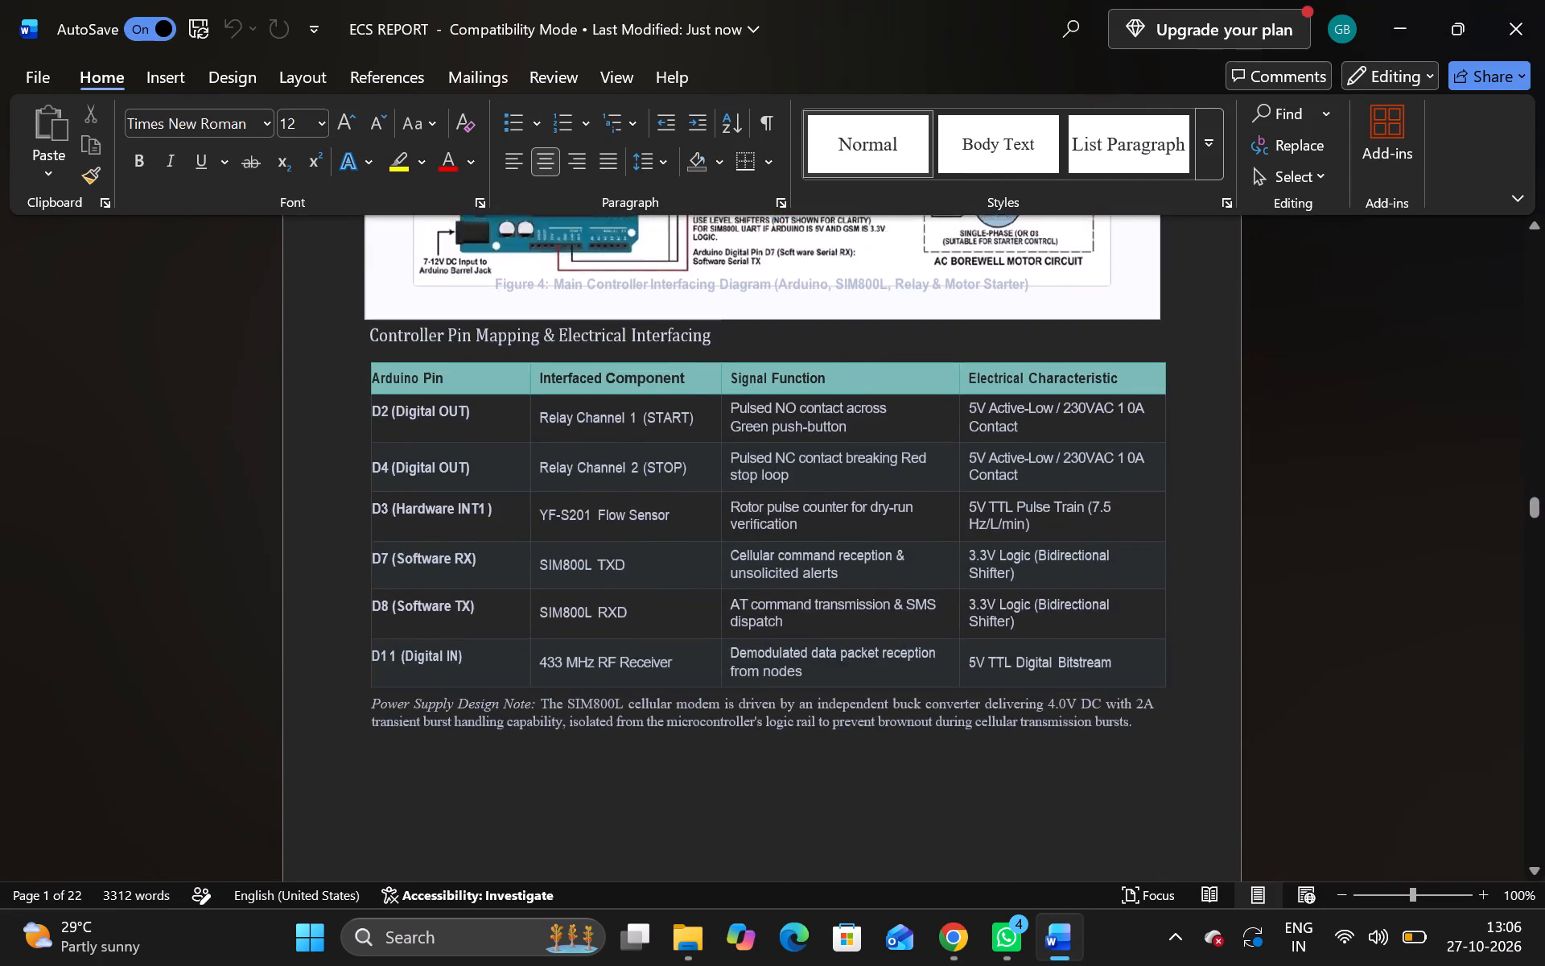
scroll(959, 423, up, 3)
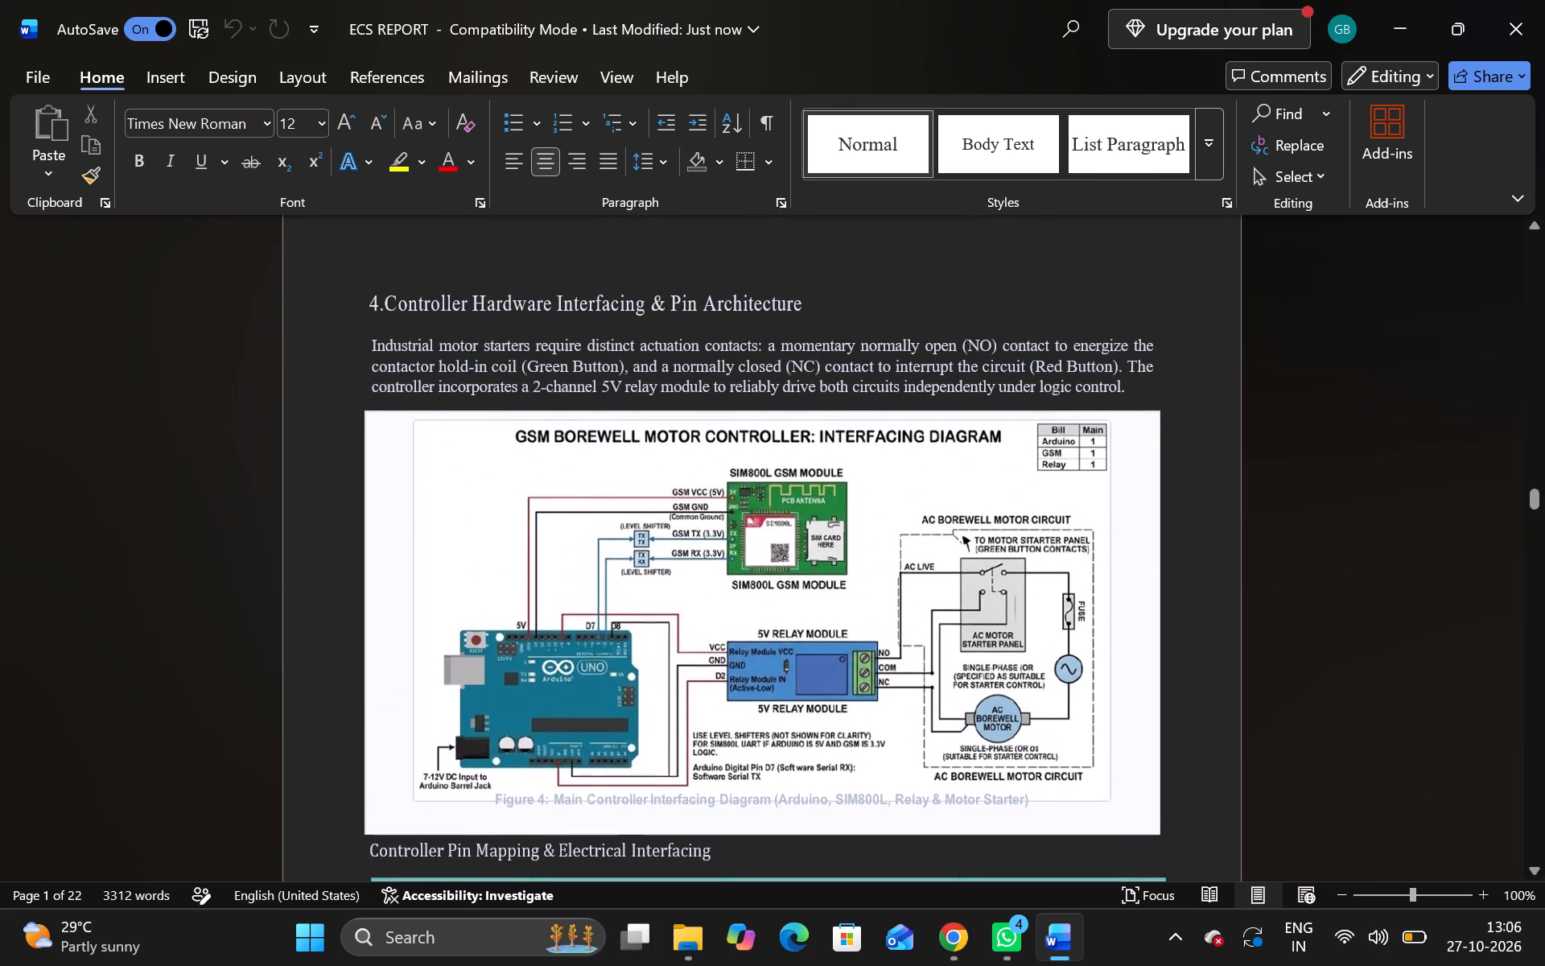
click(913, 641)
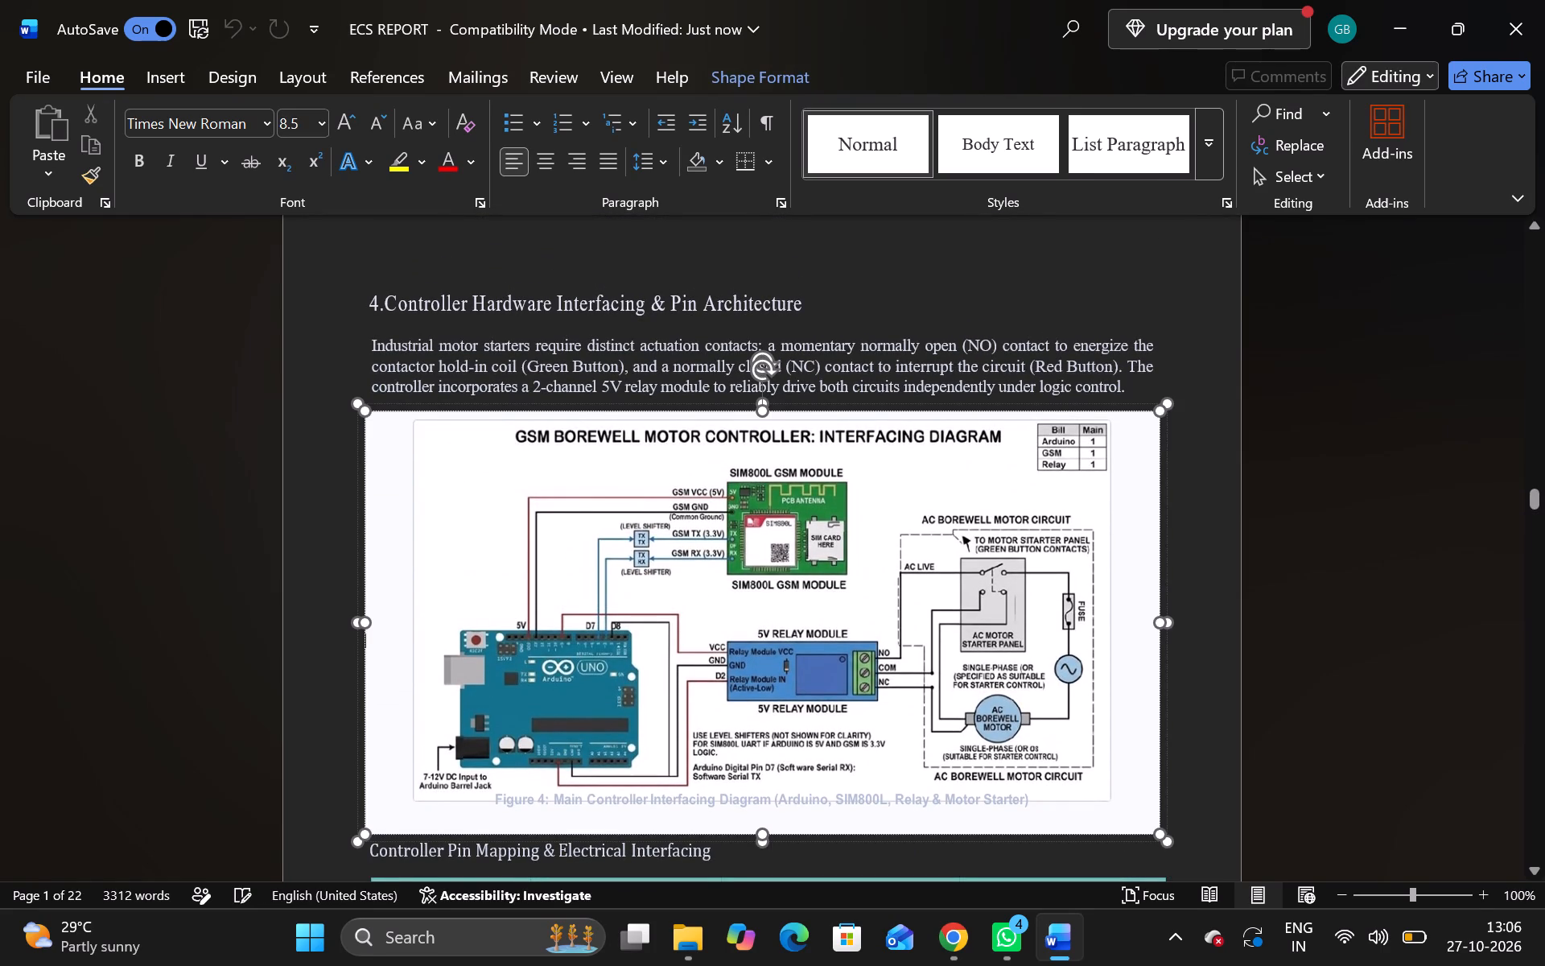
key(Delete)
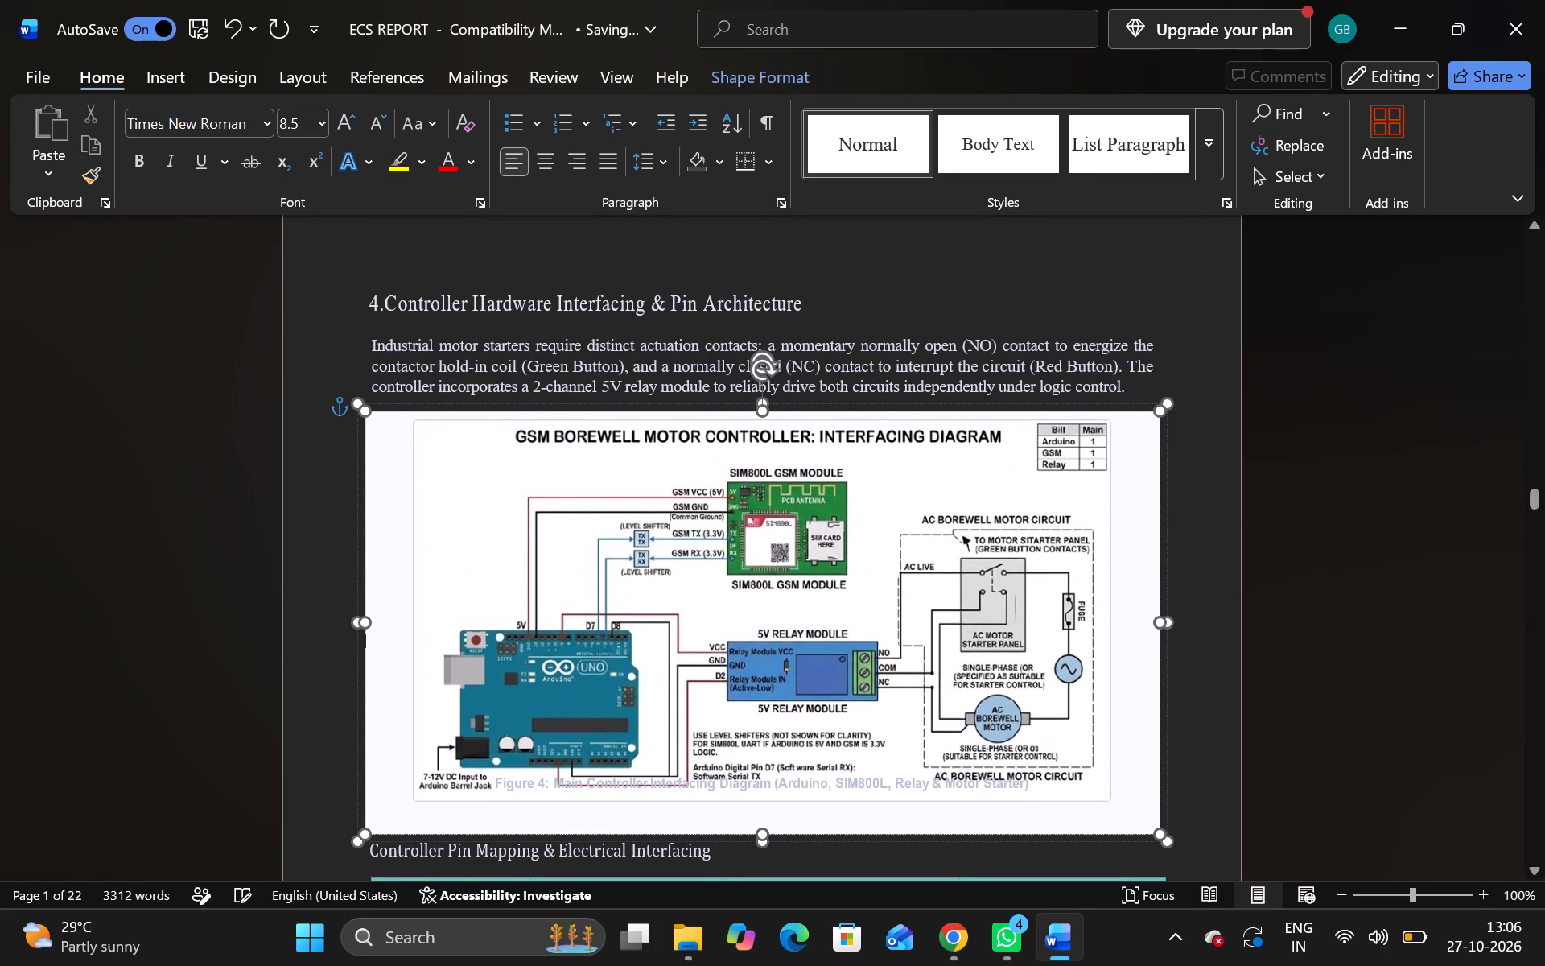
Shrink the Figure 4 caption's text box inward from its upper-left corner, over the interfacing diagram.
drag(365, 407, 577, 537)
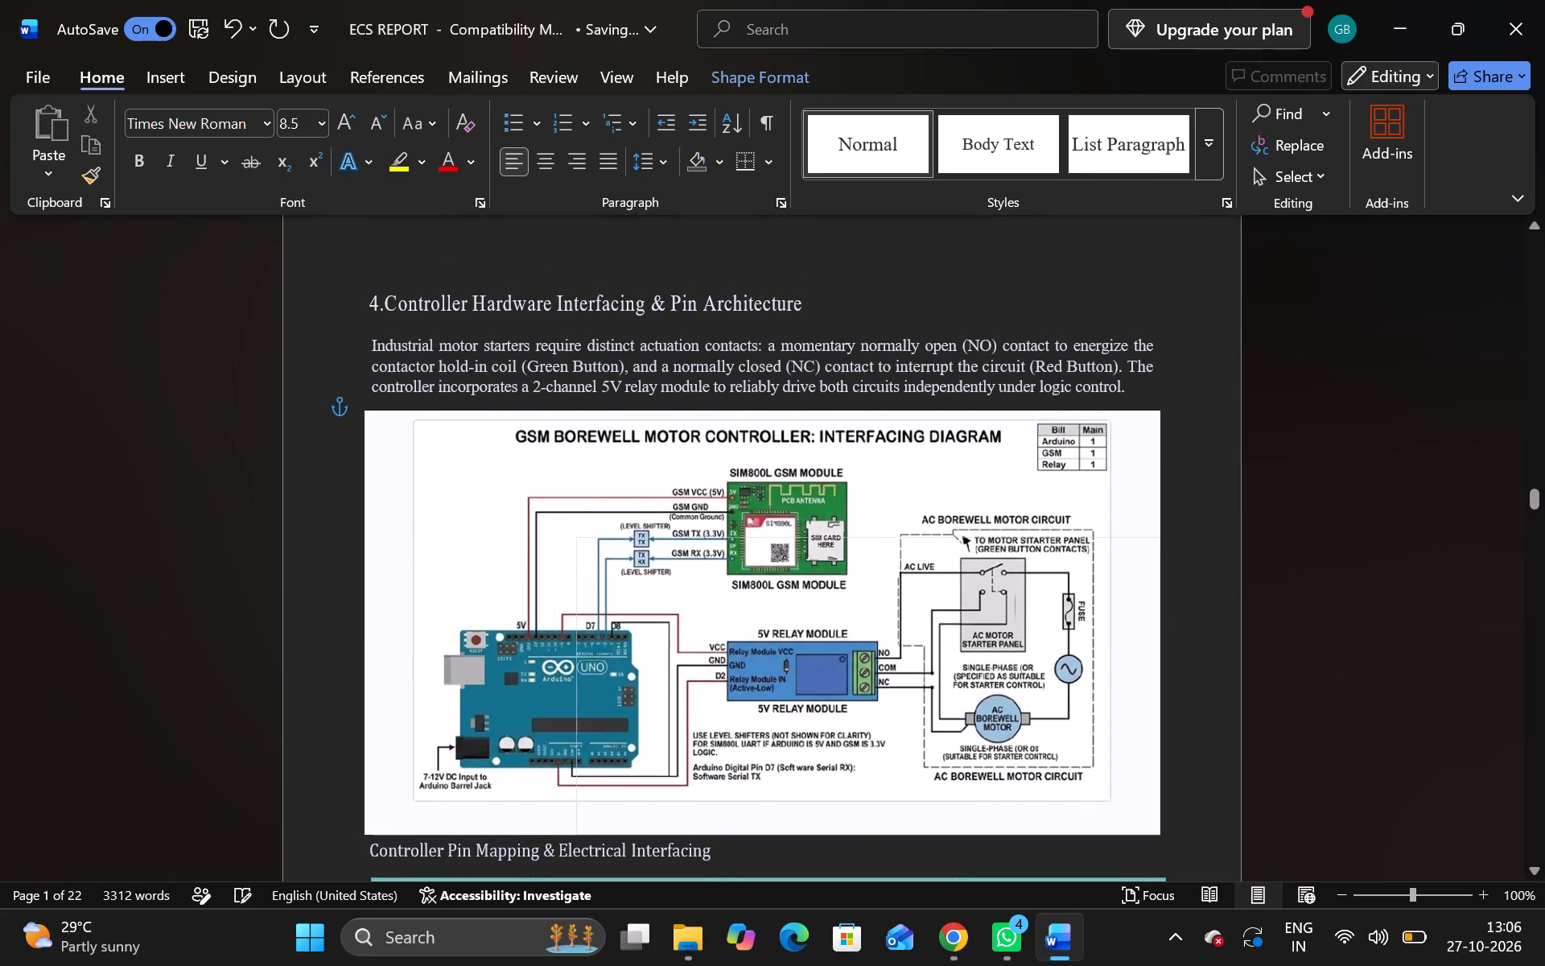
drag(577, 537, 578, 537)
Shrink the whole interfacing diagram with its white frame inward from its upper-left corner.
drag(355, 404, 502, 481)
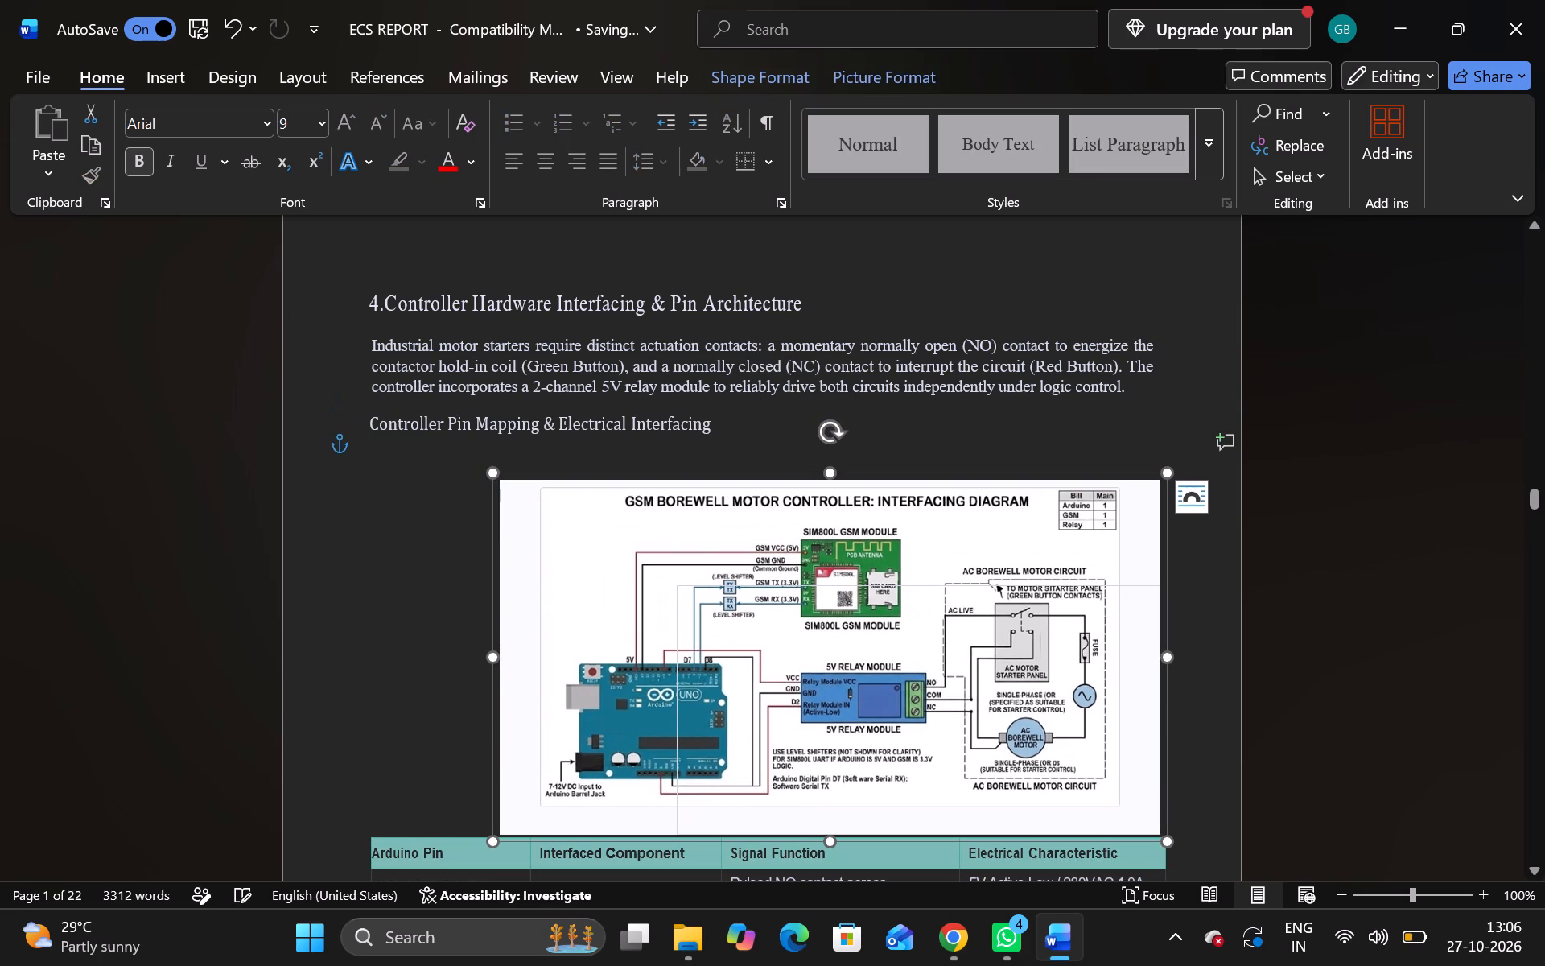
Select the interfacing diagram's white frame and shrink it from its lower-right corner to roughly three quarters of its width.
drag(735, 605, 665, 576)
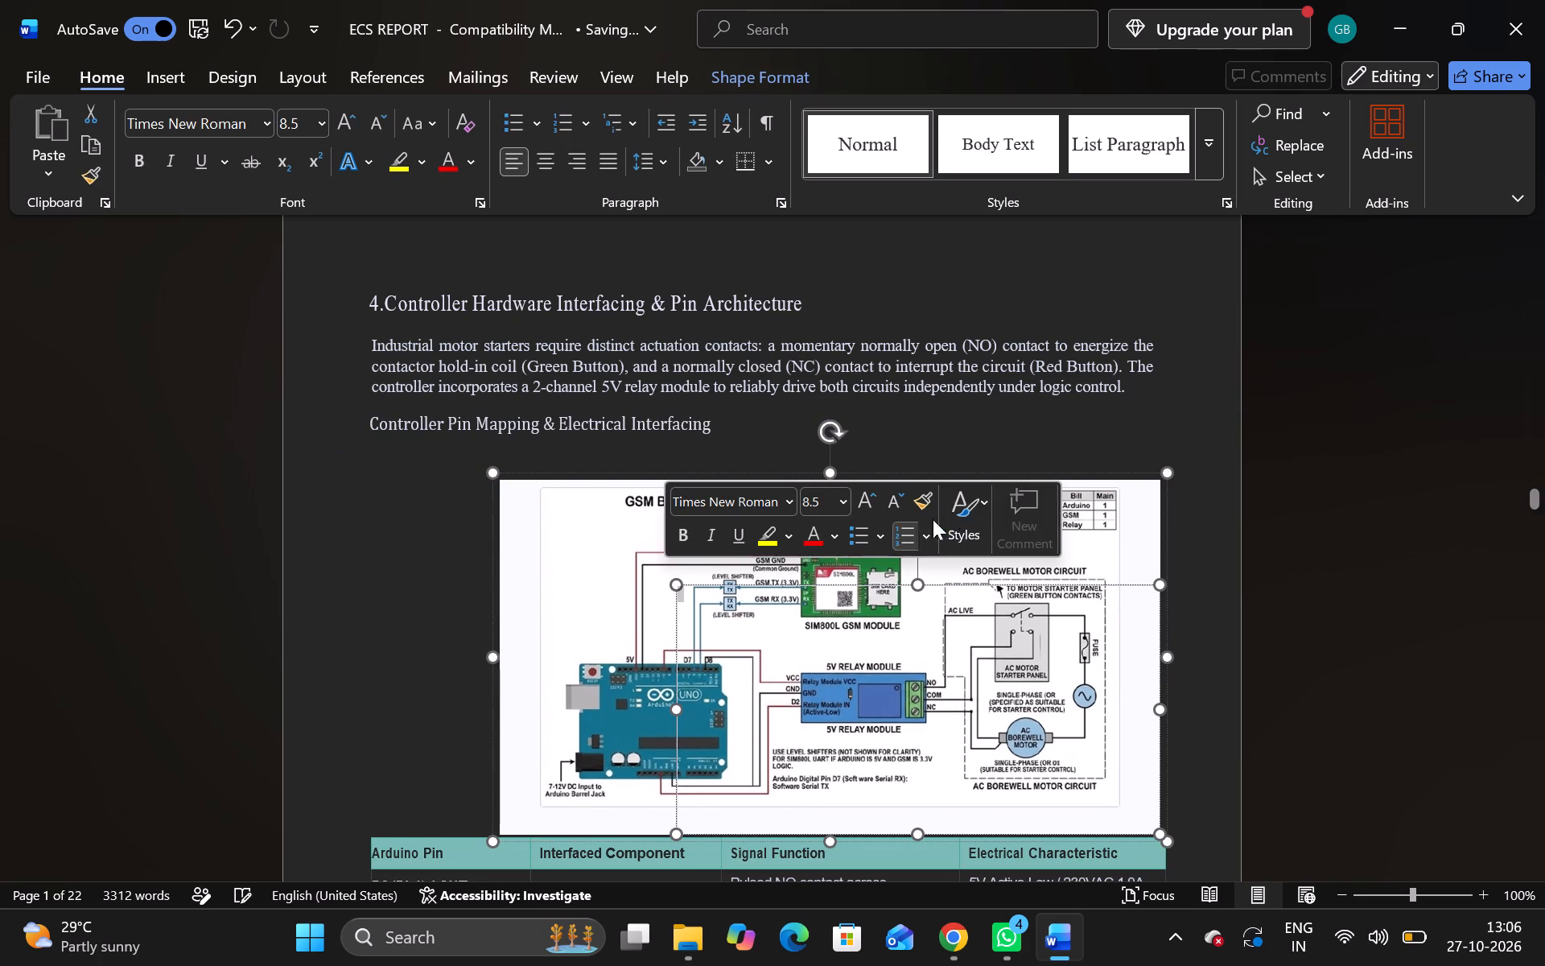
click(1127, 543)
click(1101, 528)
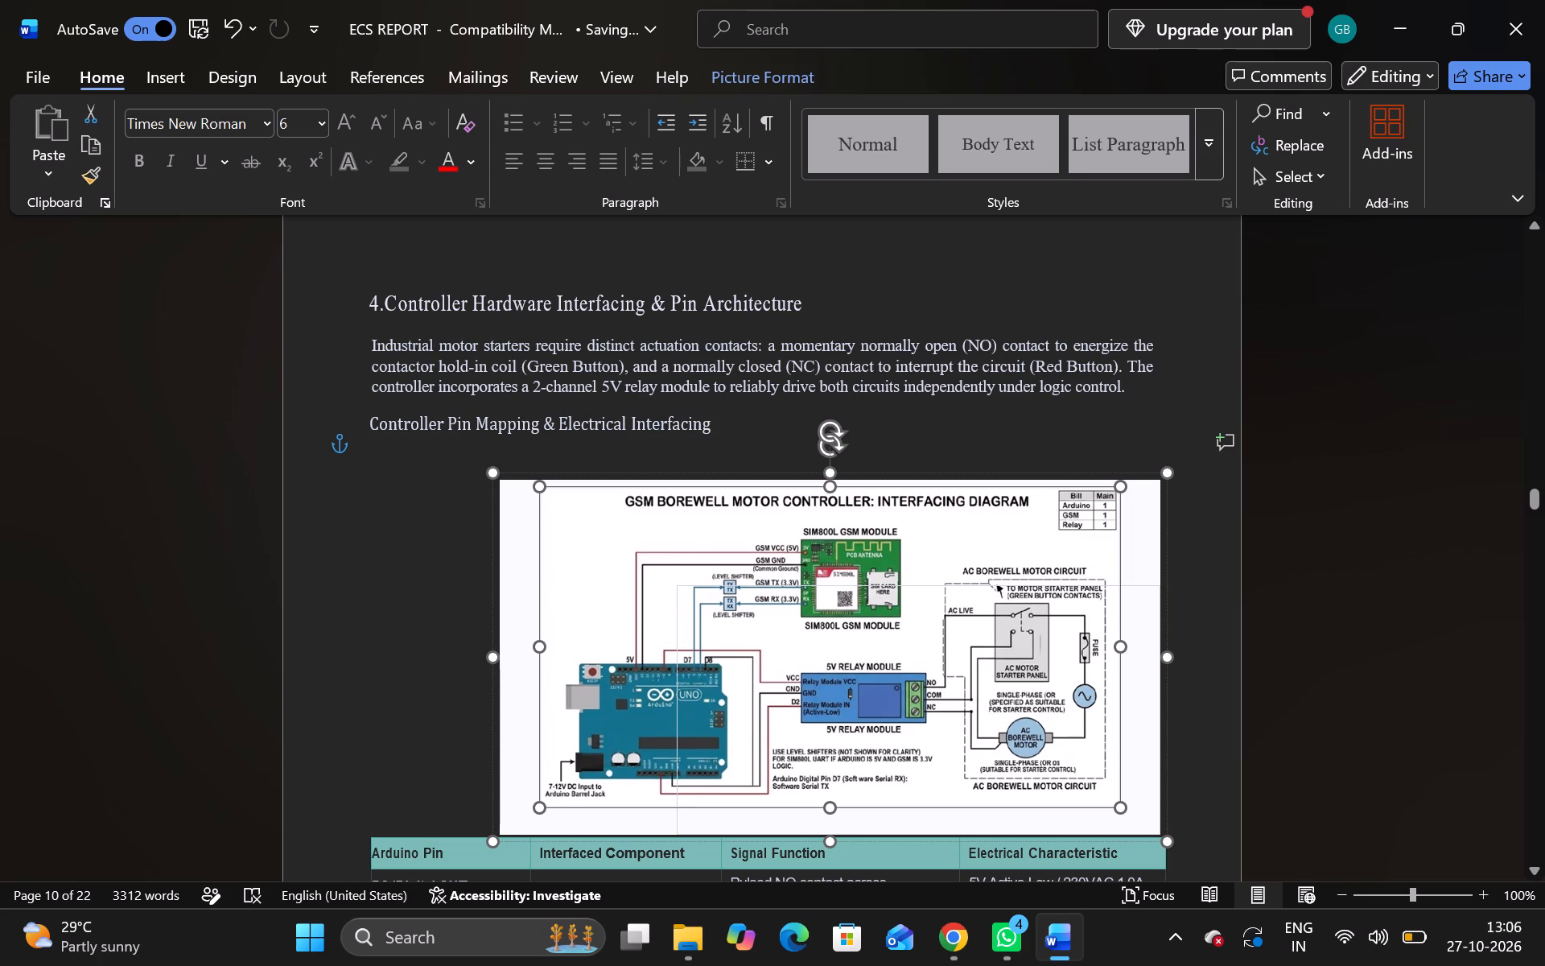
click(1101, 528)
click(1139, 535)
click(1139, 535)
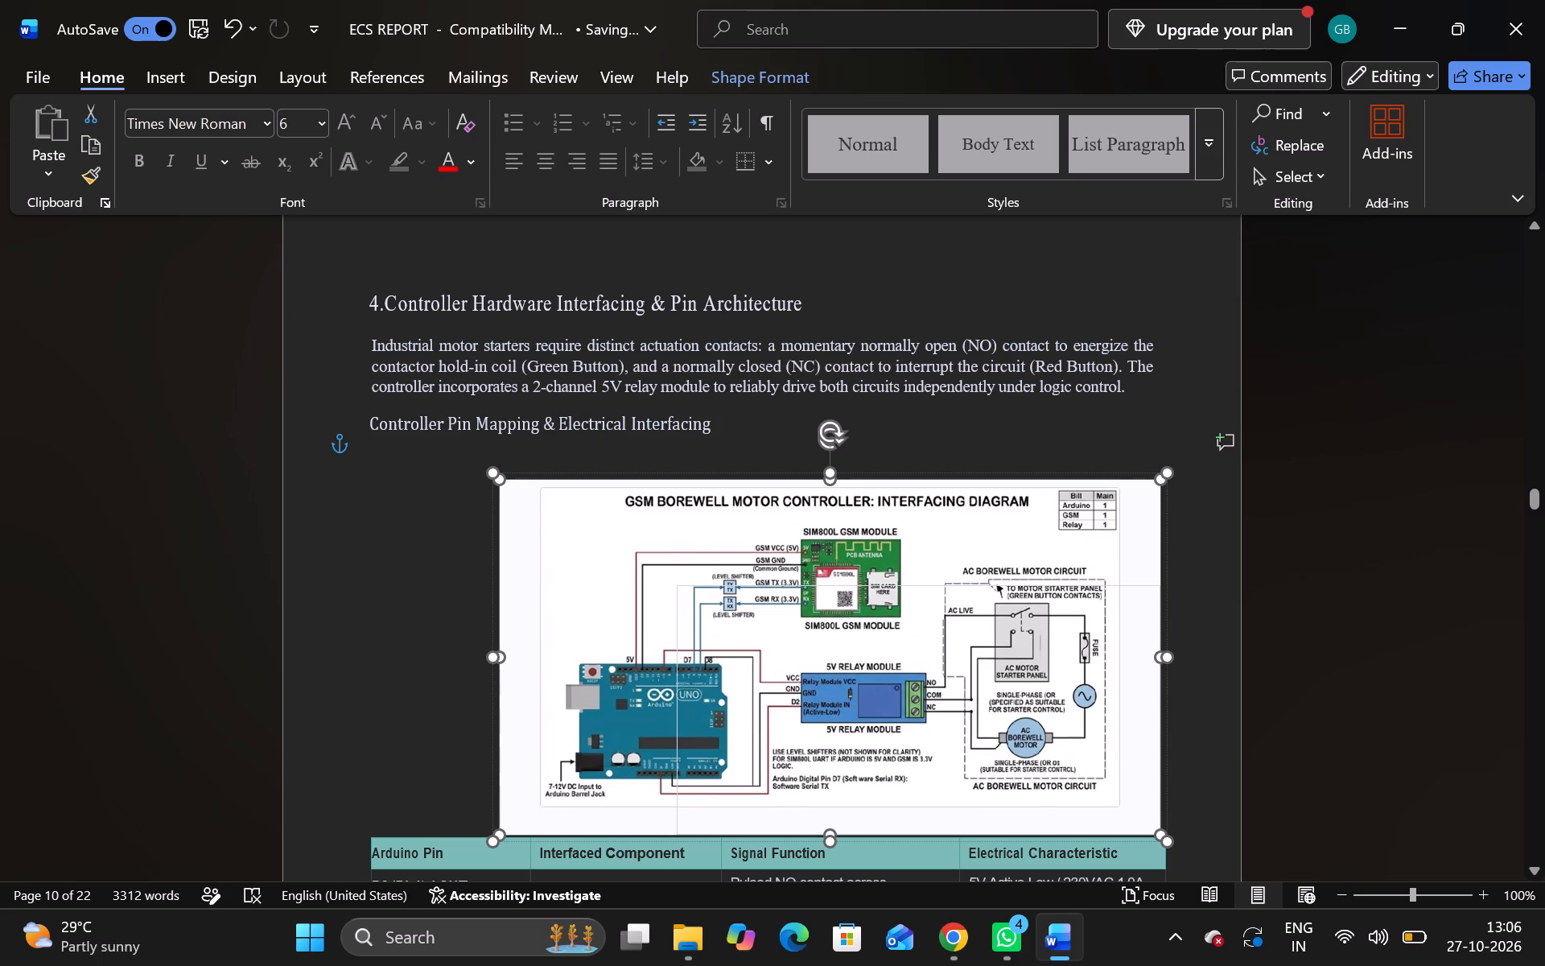
drag(1166, 834, 989, 706)
click(863, 824)
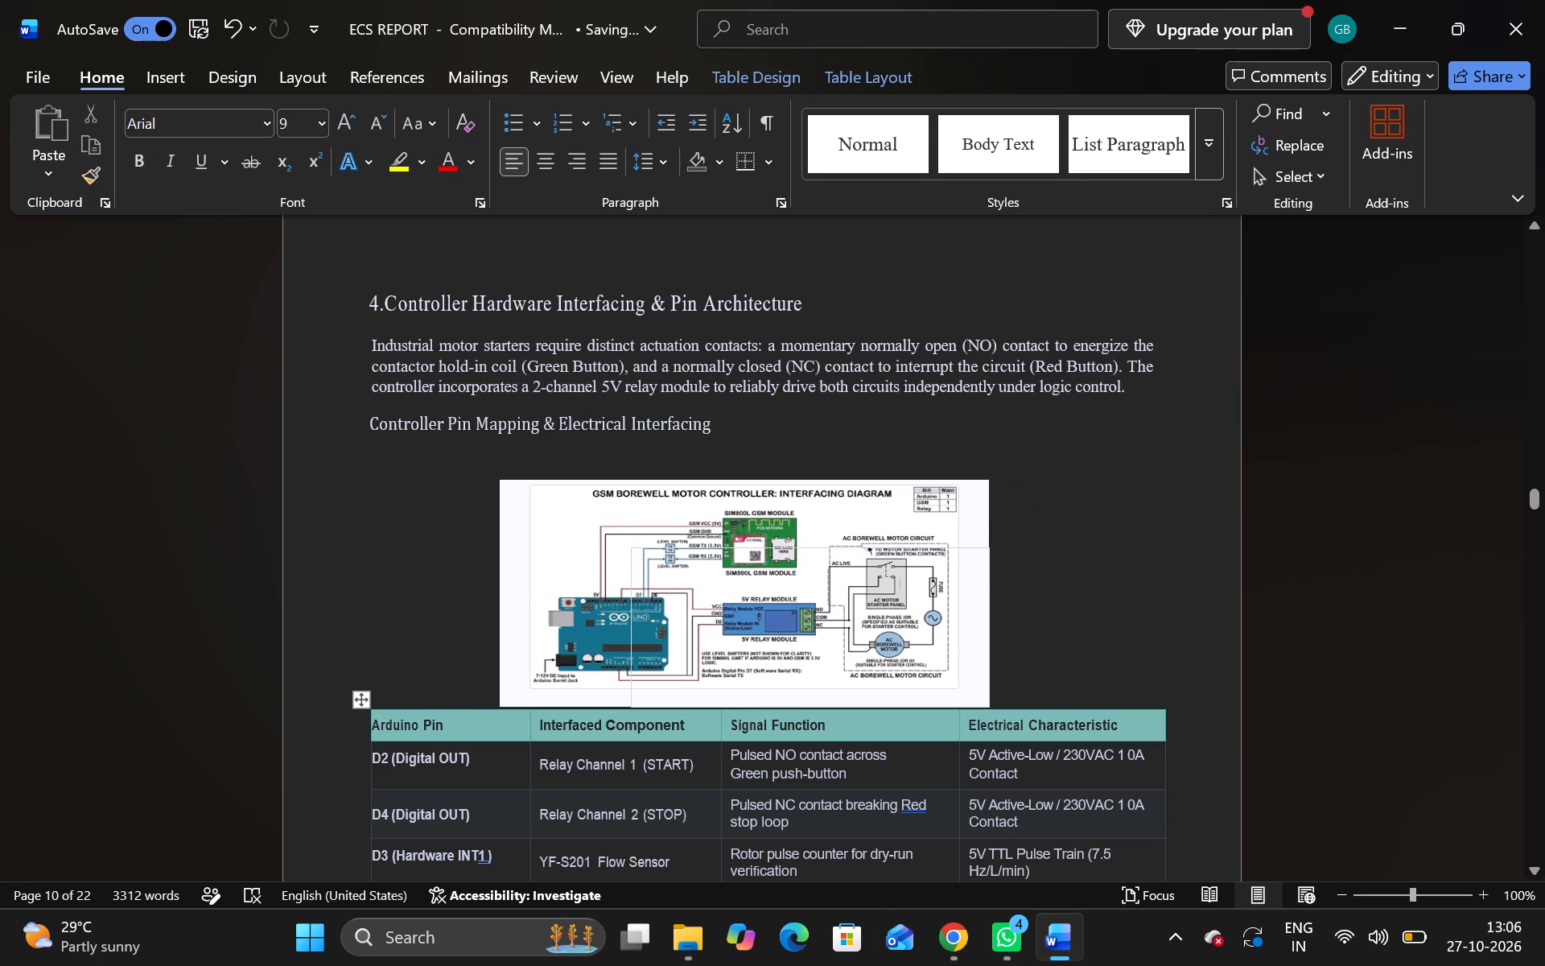
Select the Arduino Pin header cell and the D2 (Digital OUT) cell in the pin mapping table.
drag(423, 733, 413, 747)
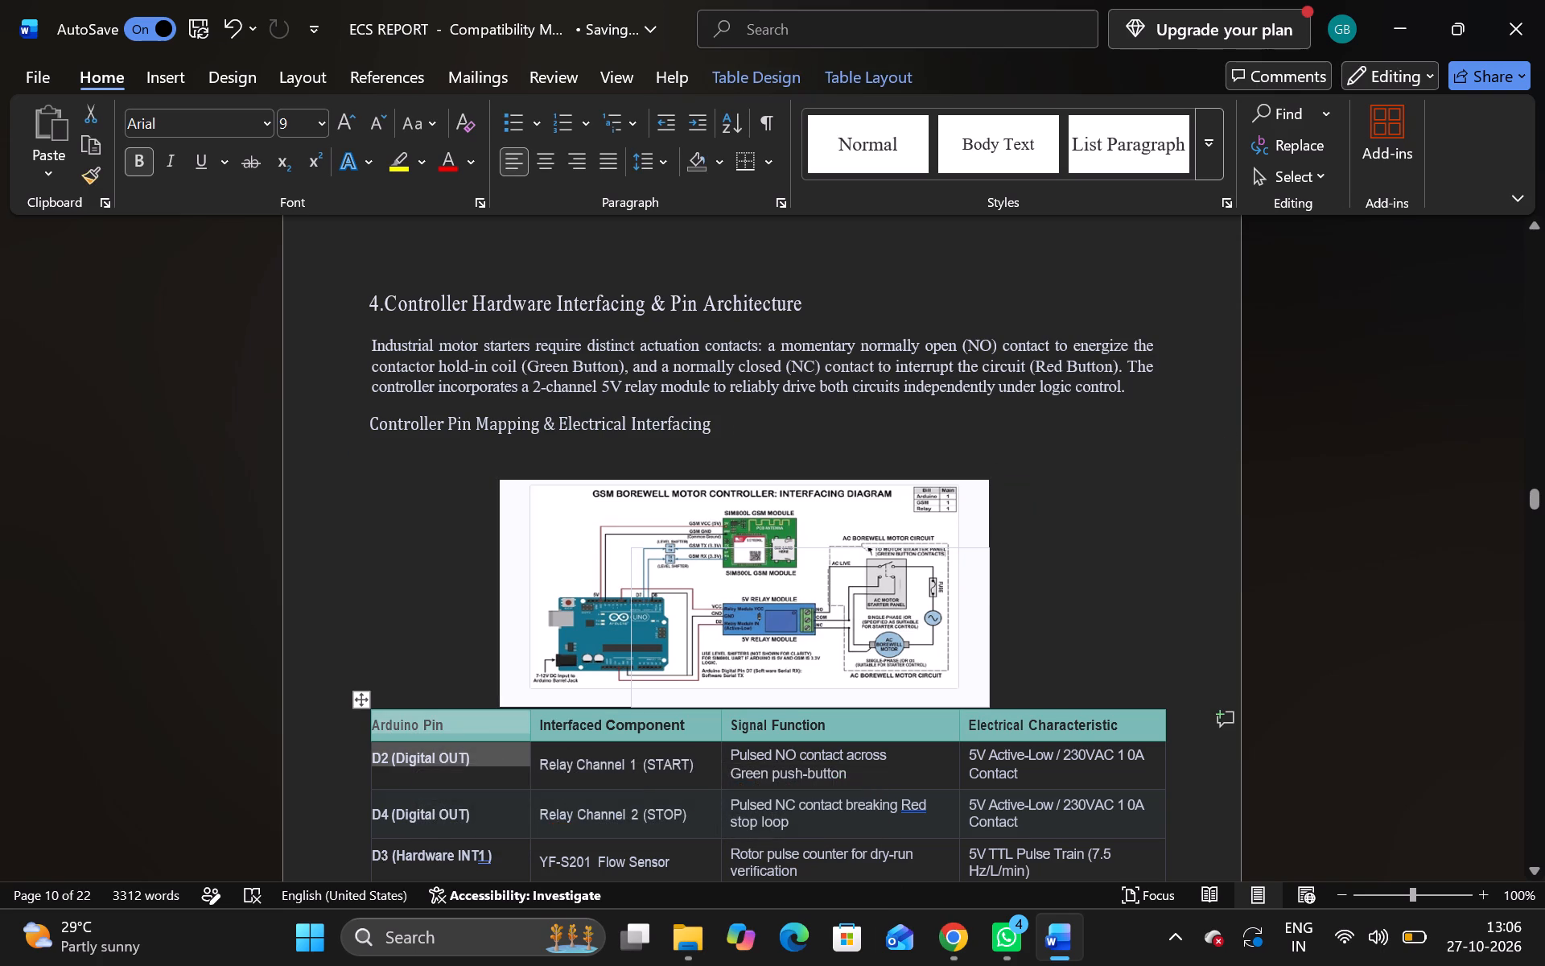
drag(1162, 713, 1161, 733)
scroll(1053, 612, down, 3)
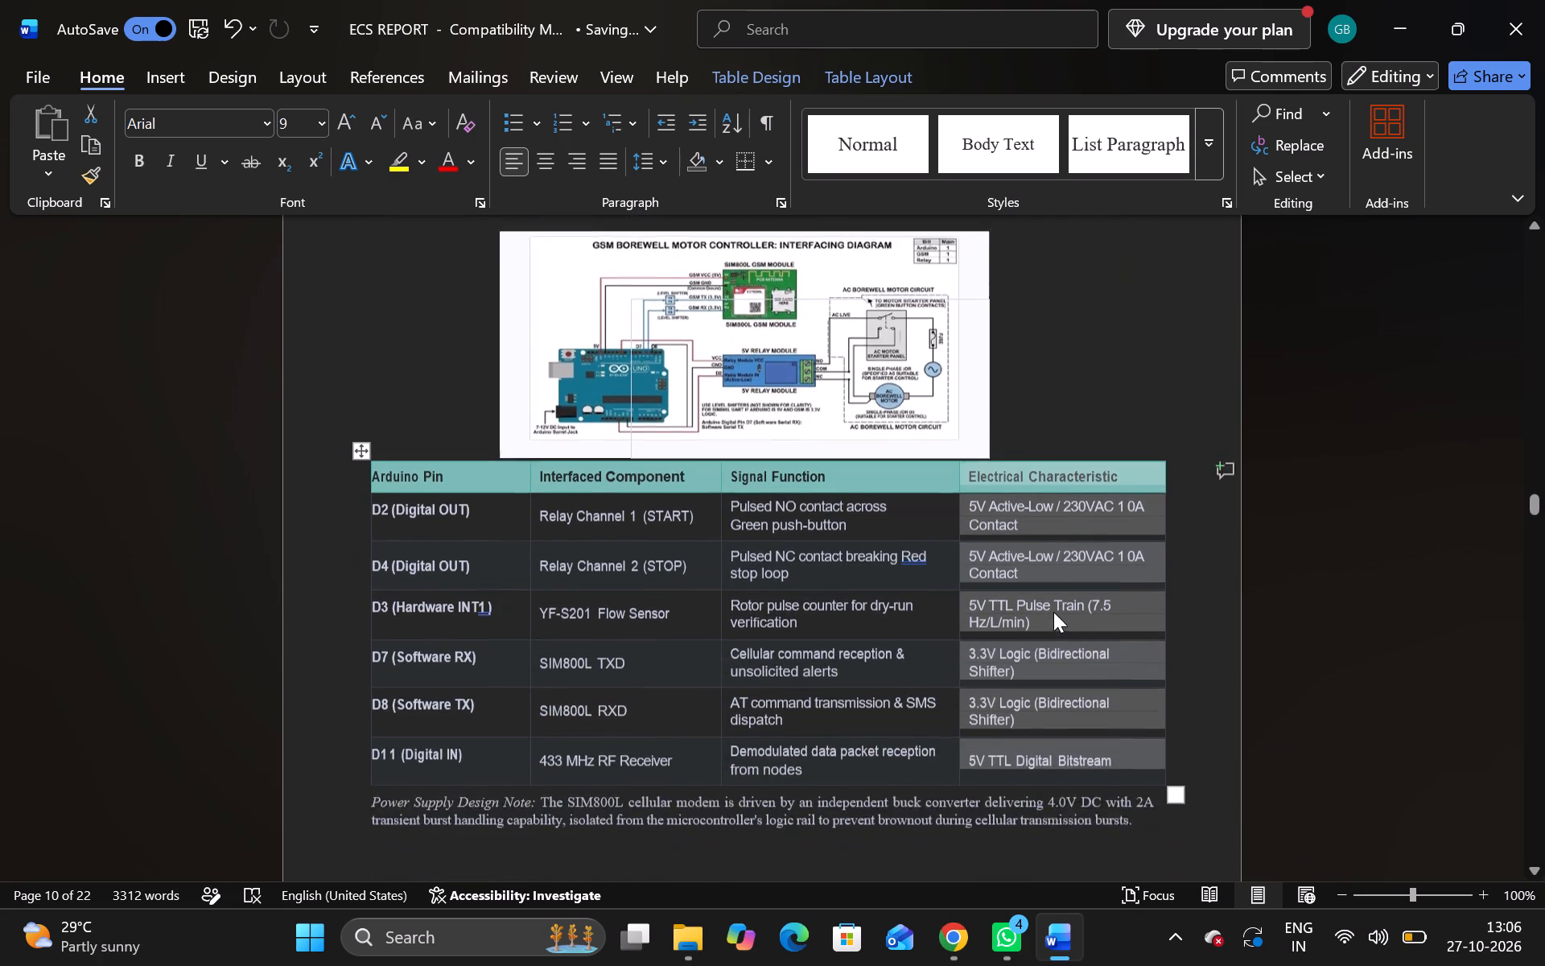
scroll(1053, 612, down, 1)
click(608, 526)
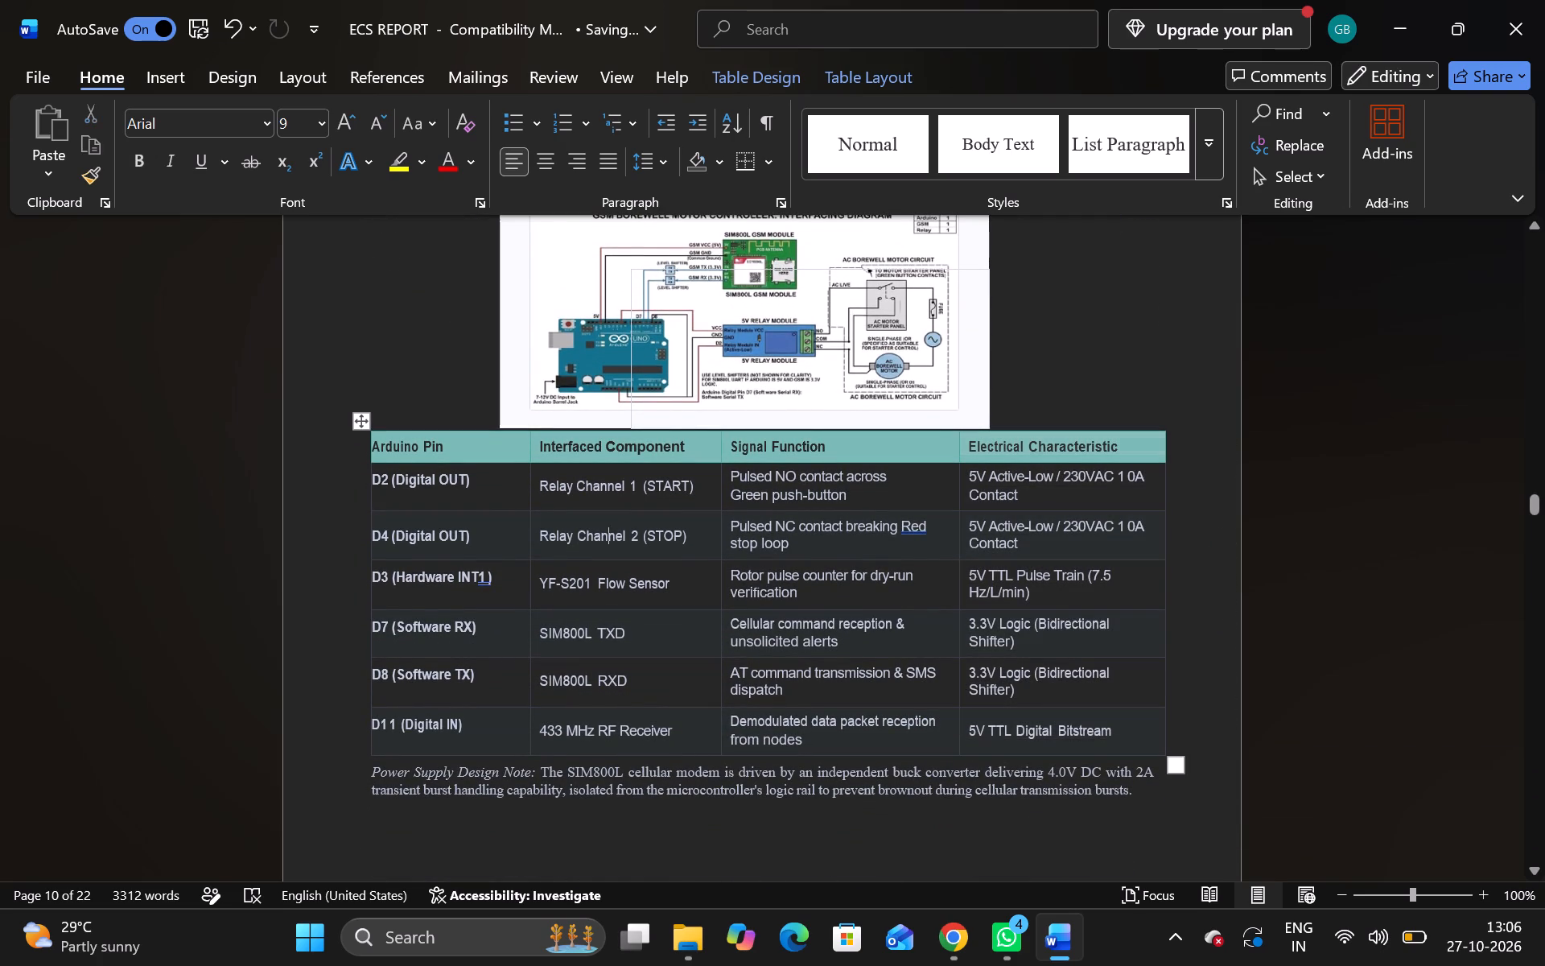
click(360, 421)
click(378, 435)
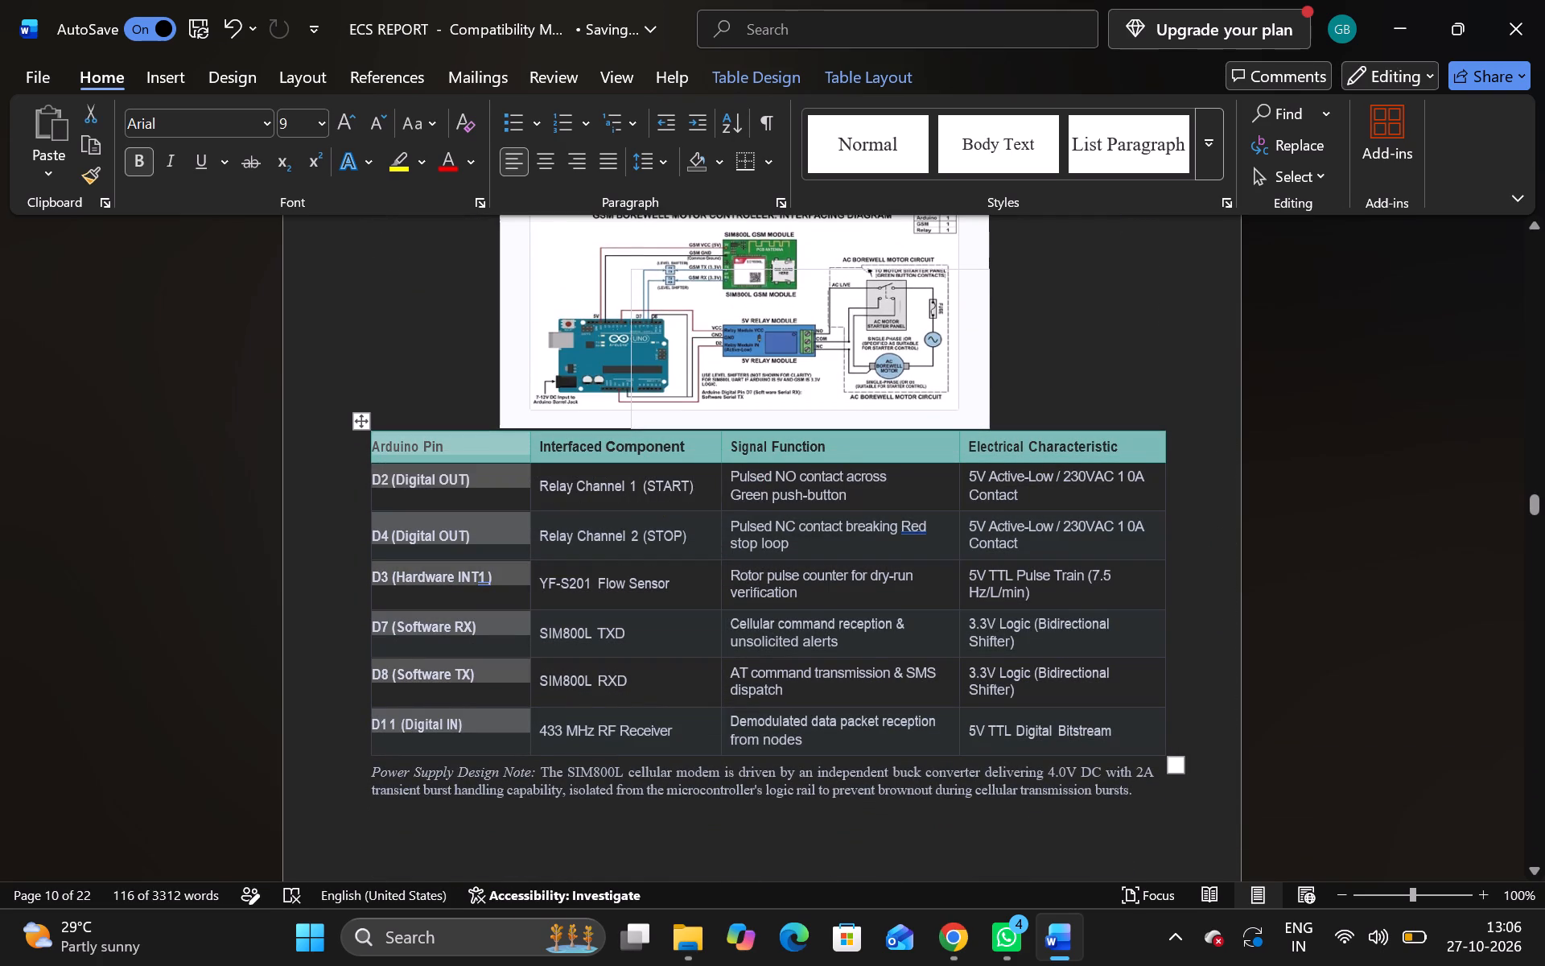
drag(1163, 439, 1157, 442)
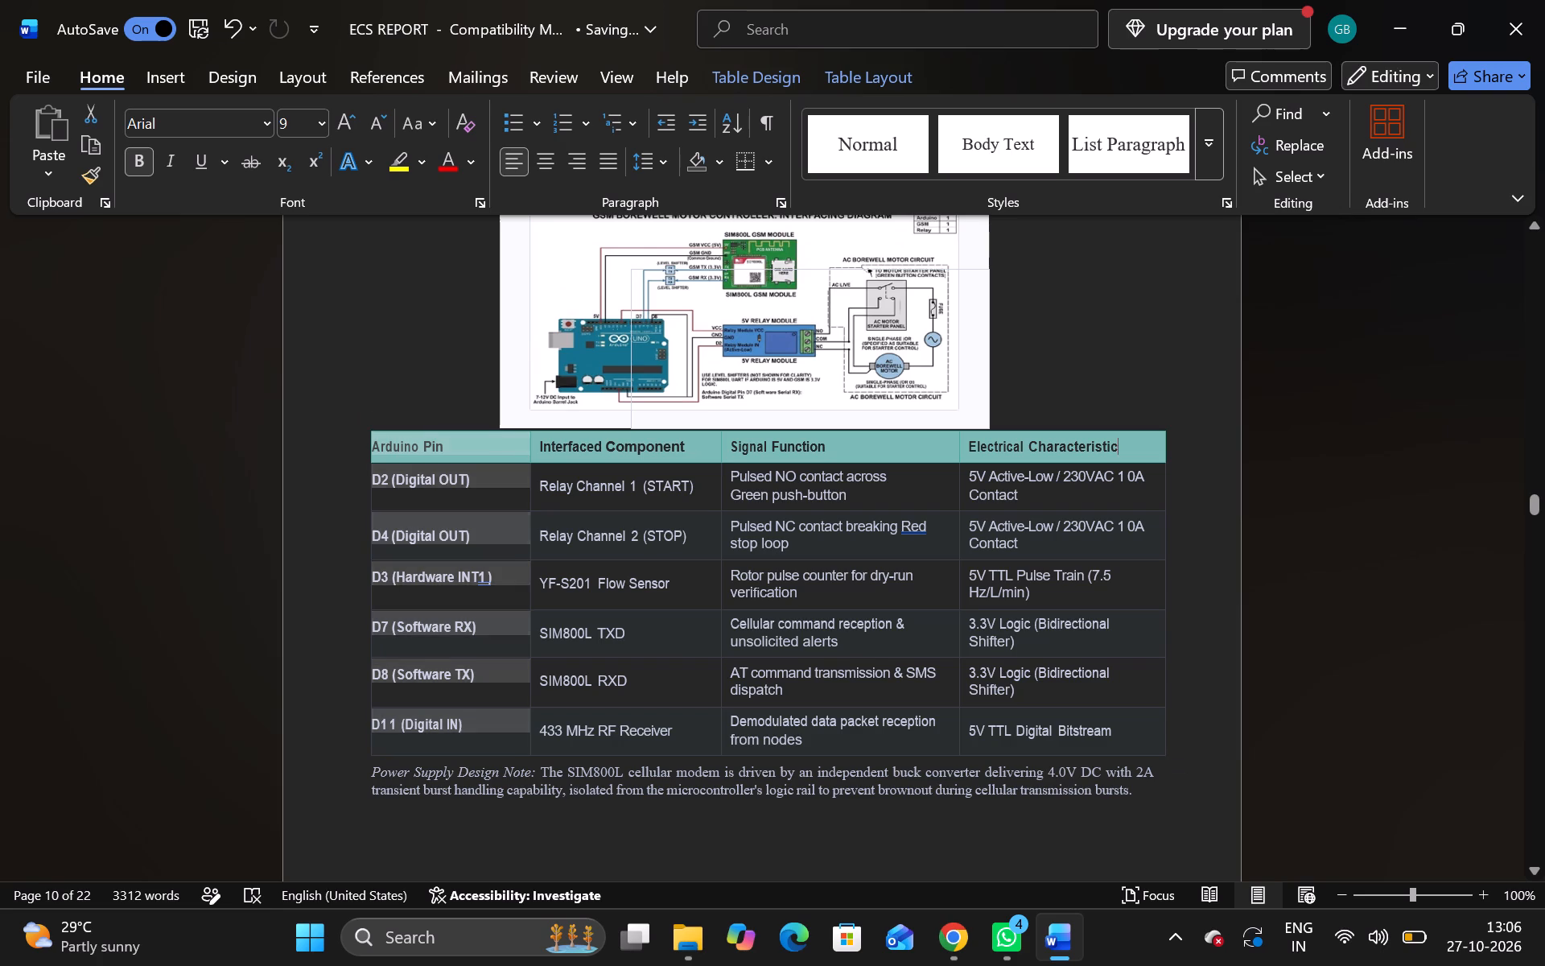
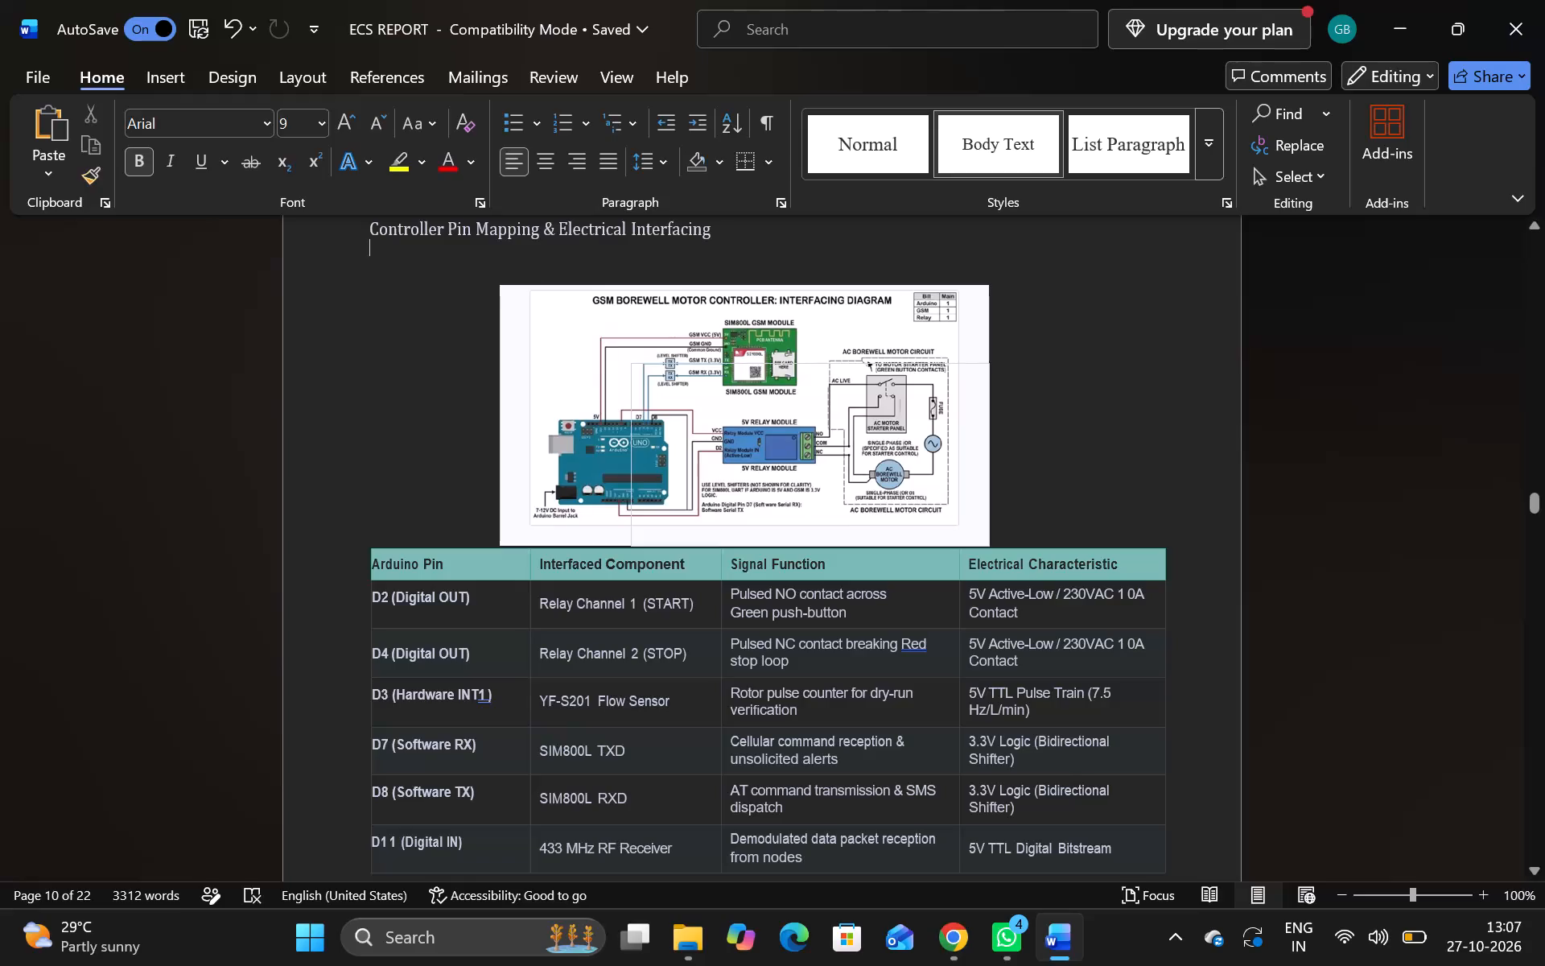
Paste the copied Borewell Monitoring and Control System Arduino Uno wiring diagram under the Controller Pin Mapping & Electrical Interfacing heading and check the page layout.
key(ctrl+v)
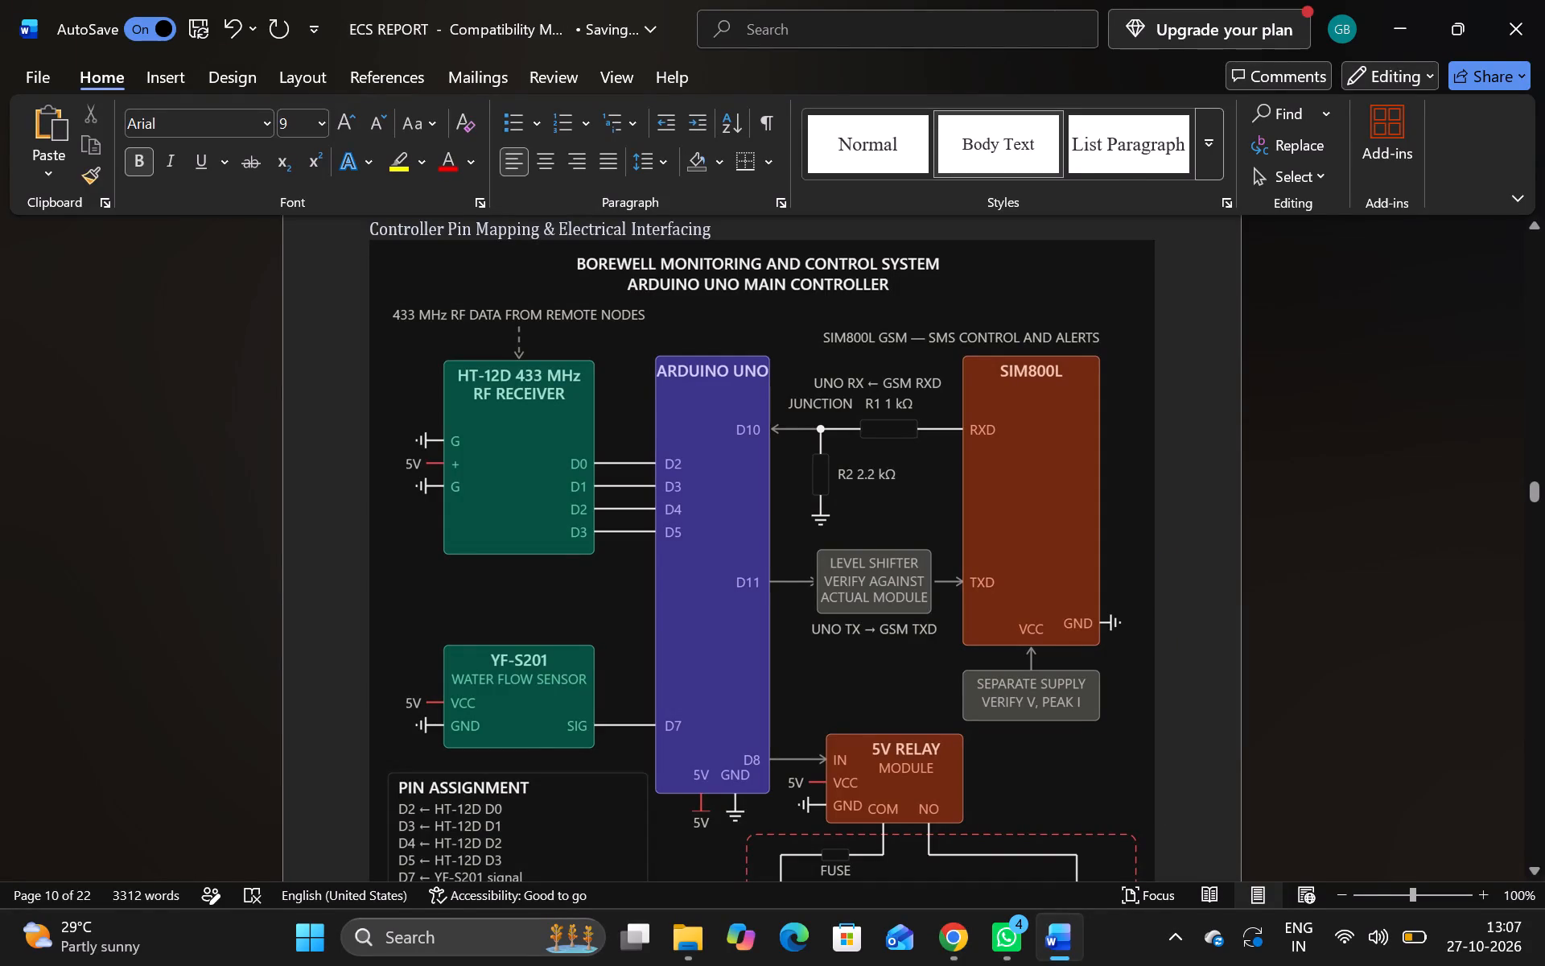
scroll(660, 544, down, 5)
ctrl+scroll(660, 544, up, 1)
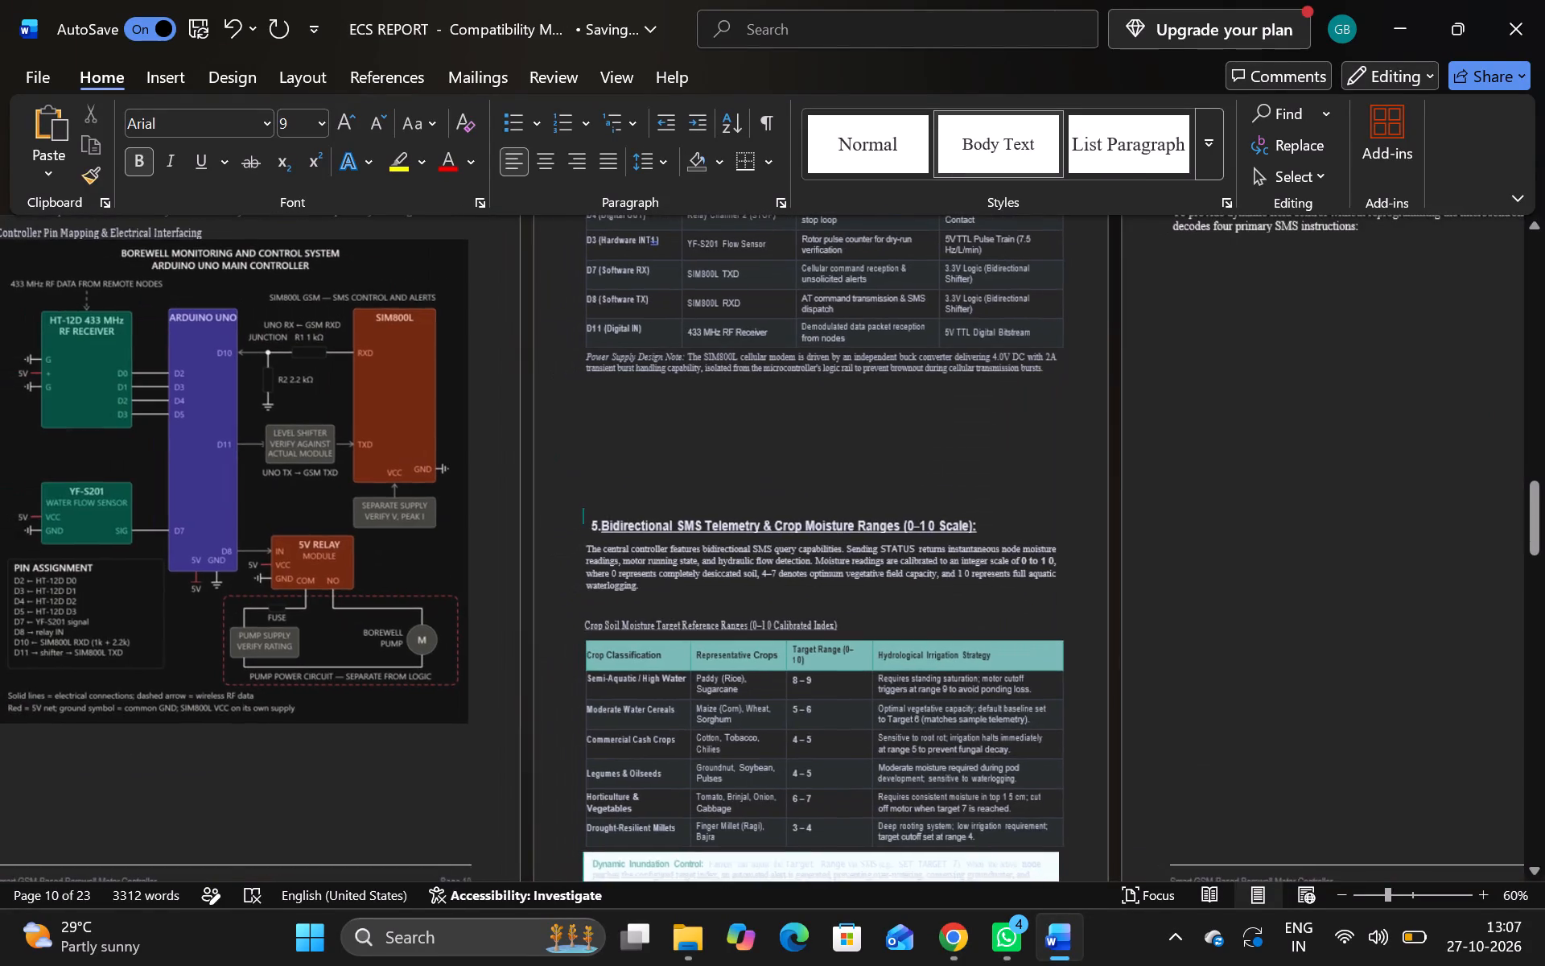
ctrl+scroll(660, 544, down, 3)
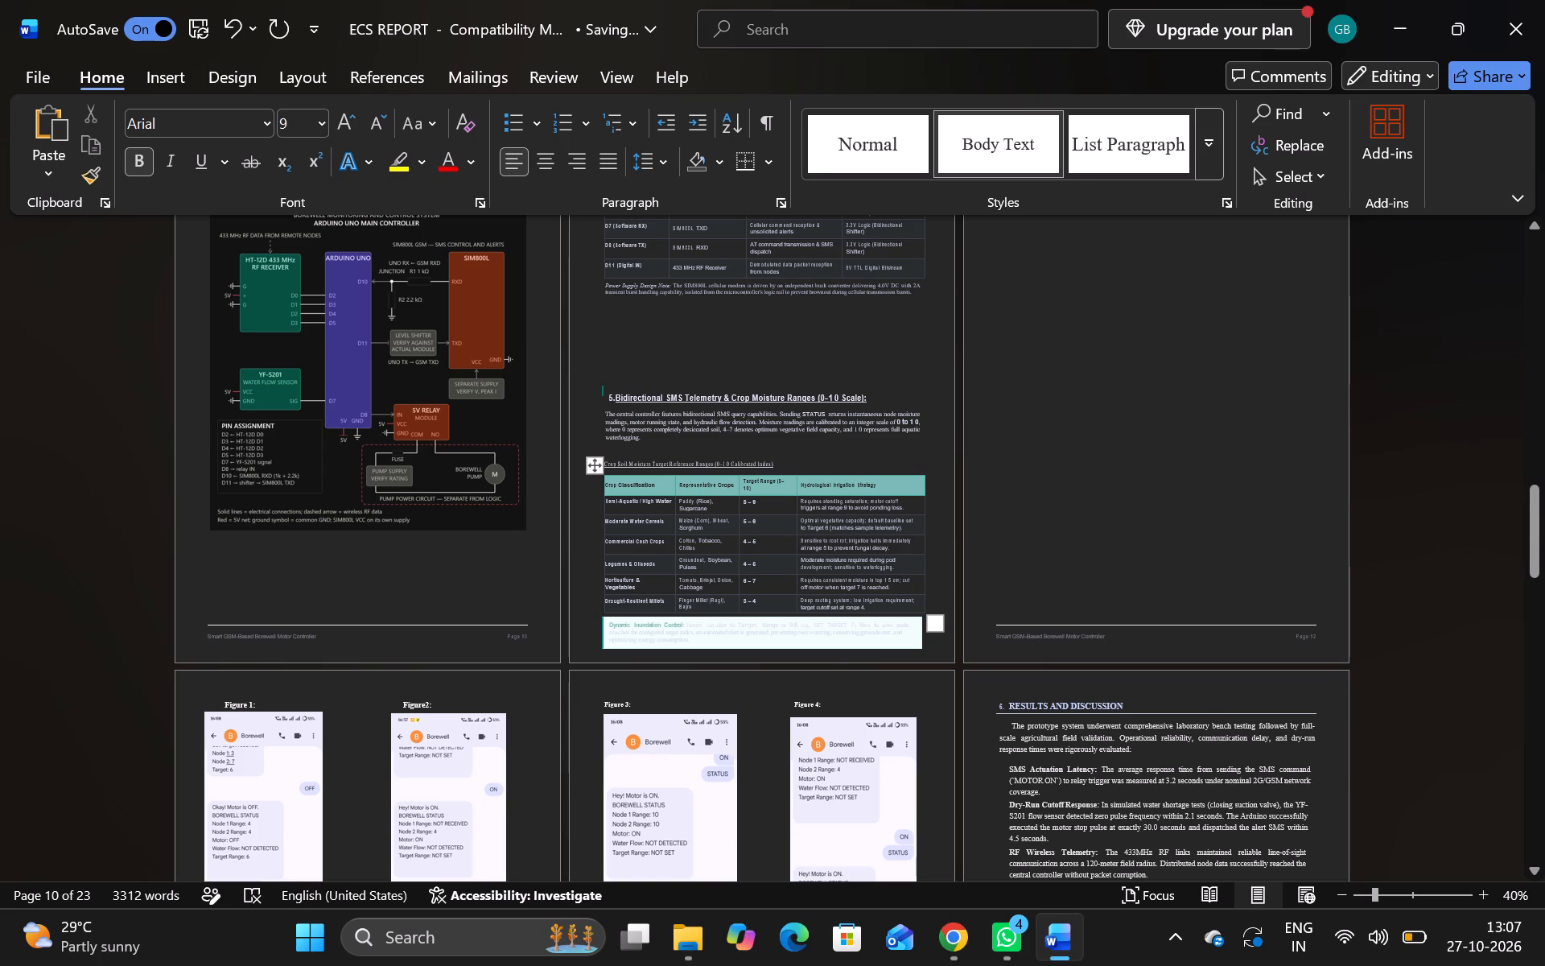
scroll(649, 427, up, 3)
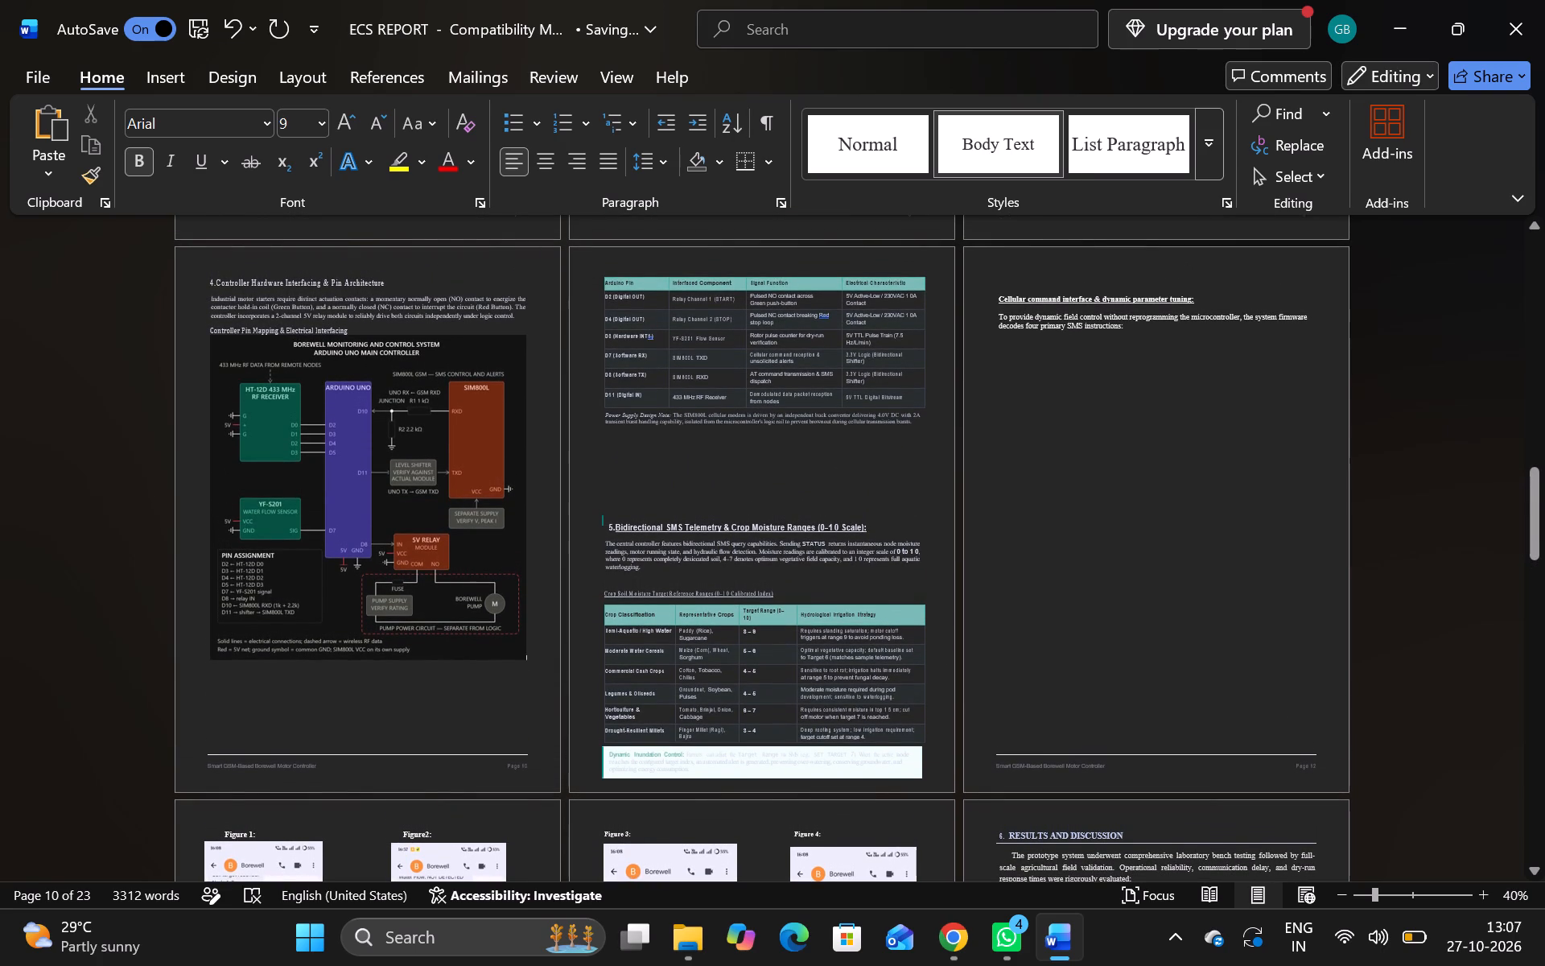
scroll(649, 427, up, 1)
Give the Borewell Monitoring and Control System diagram tight text wrapping and move it slightly down, below the Controller Pin Mapping heading.
drag(376, 510, 380, 546)
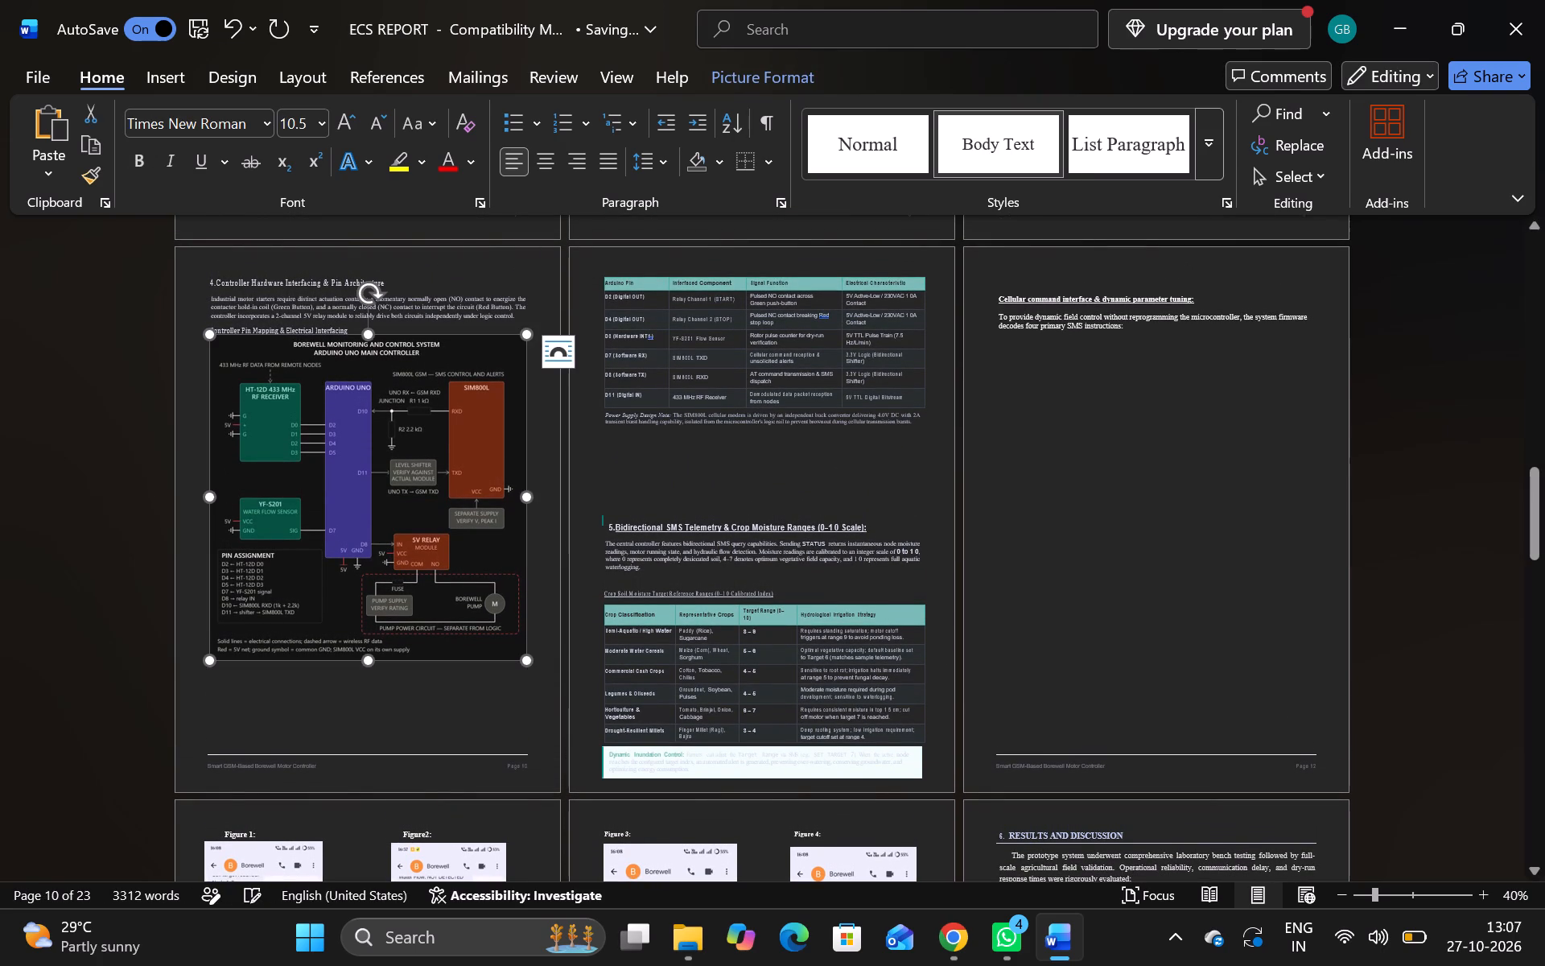
click(550, 344)
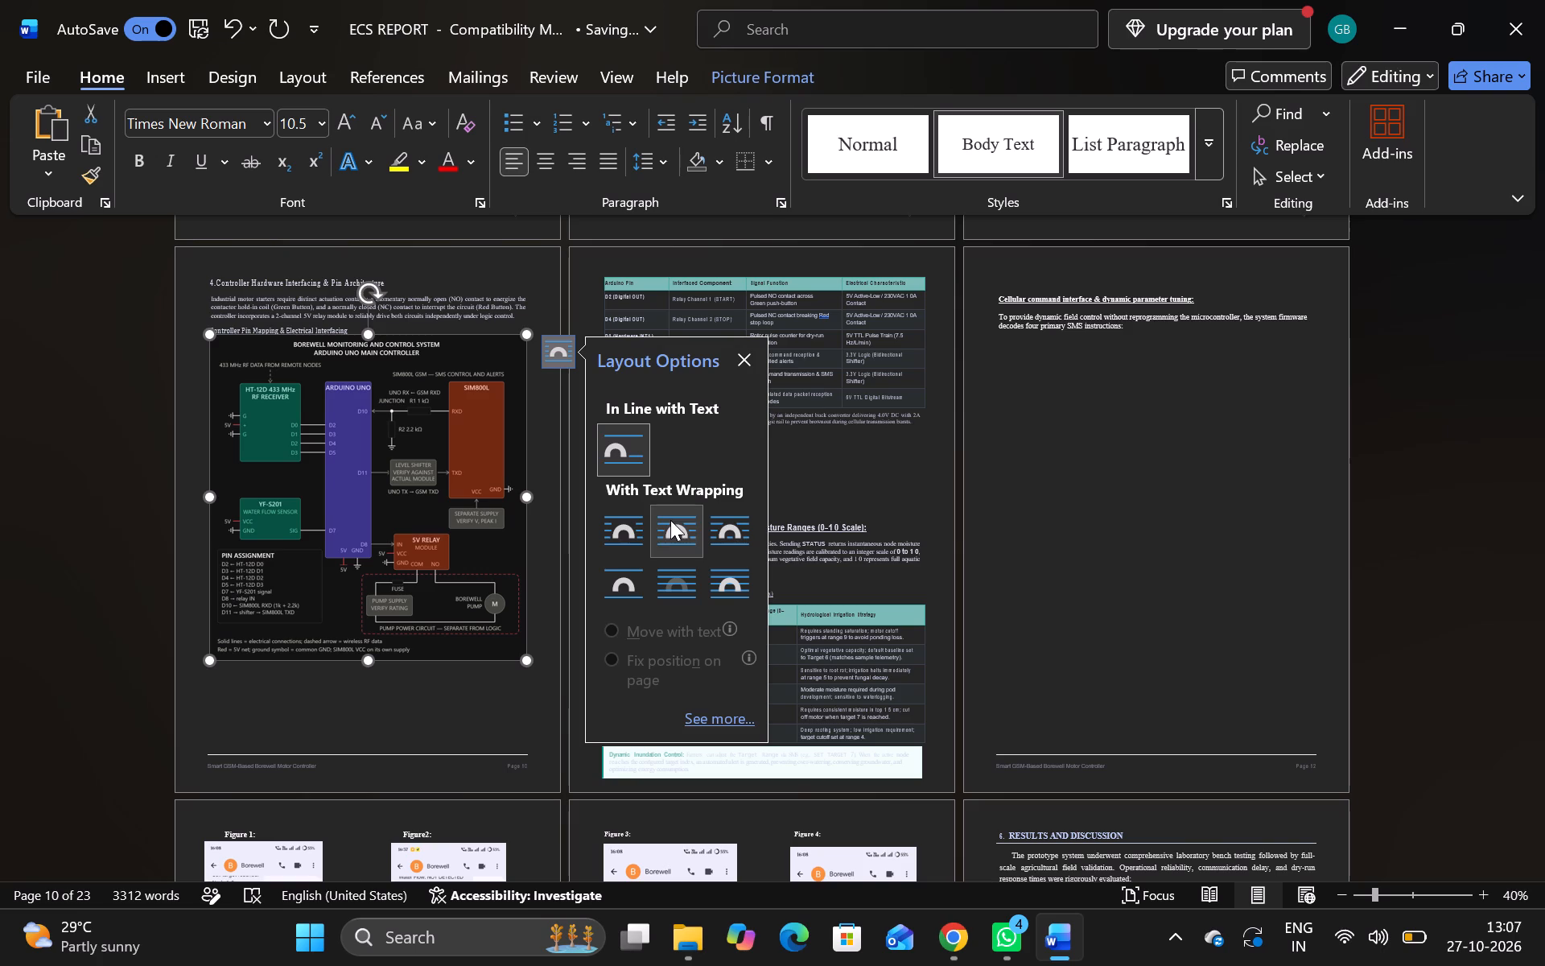
click(670, 520)
drag(418, 511, 422, 532)
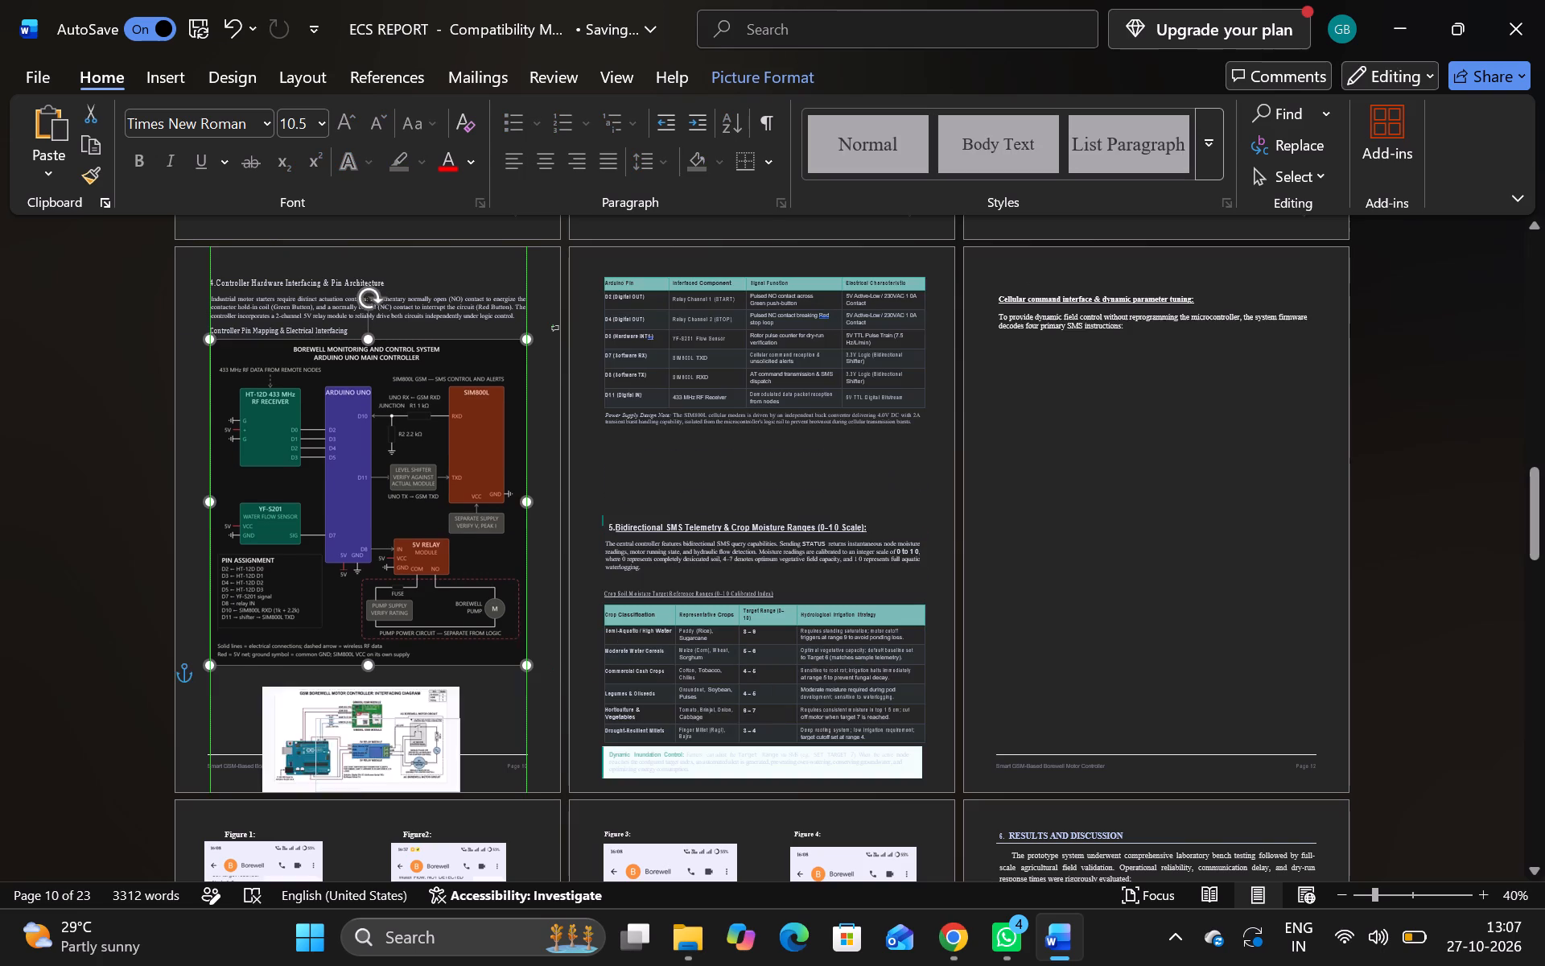
drag(422, 532, 426, 548)
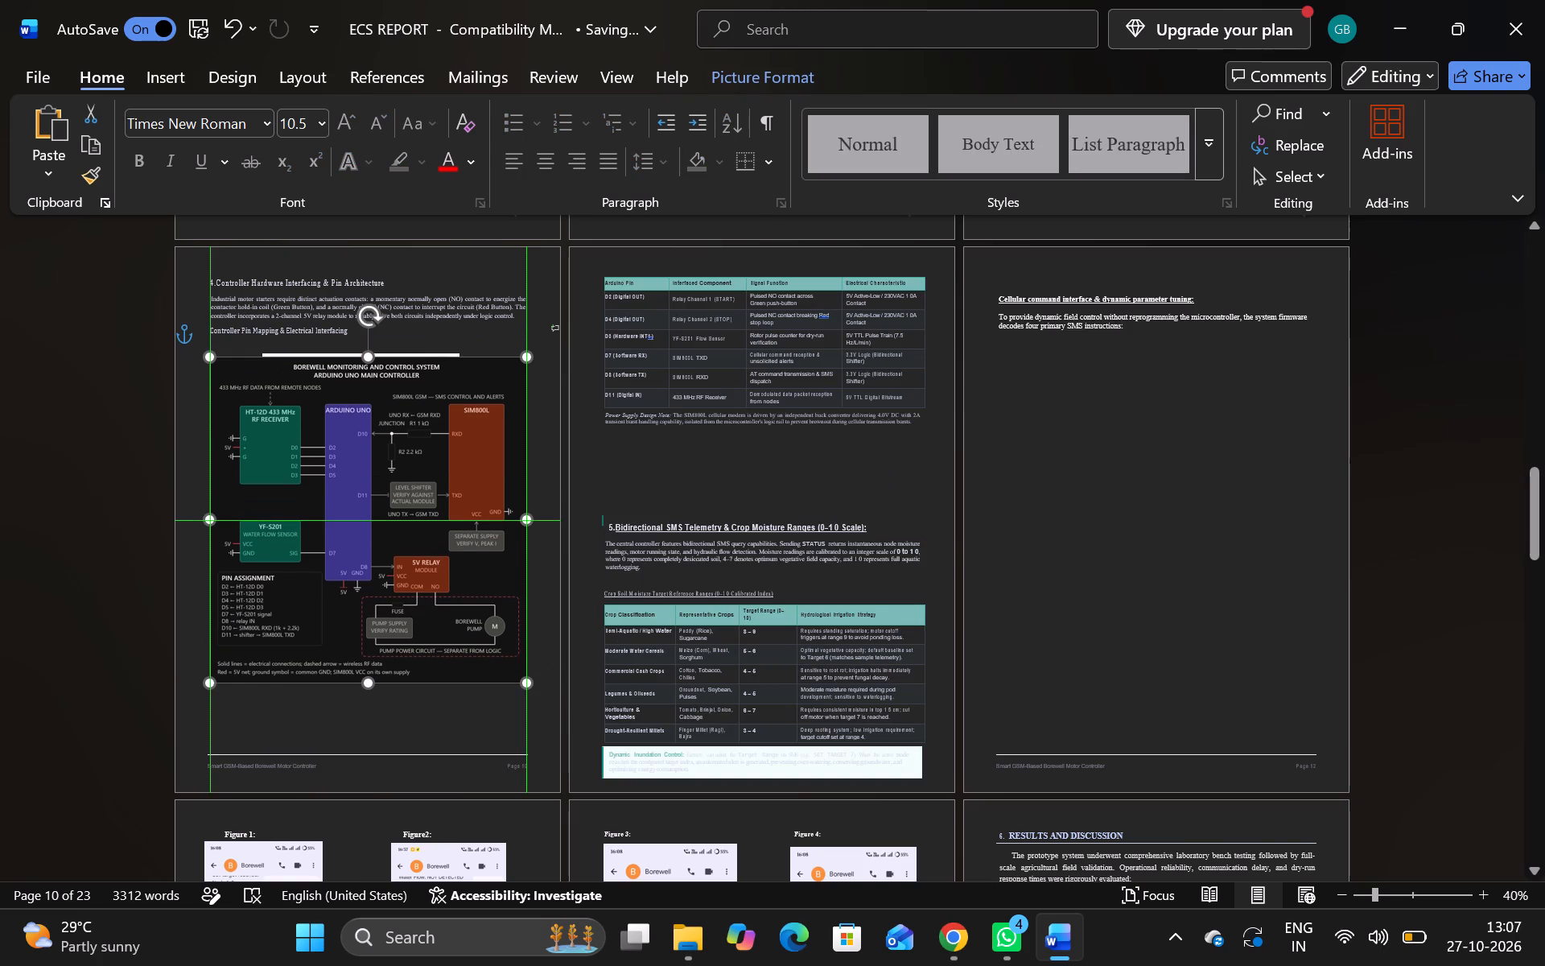
drag(426, 548, 431, 531)
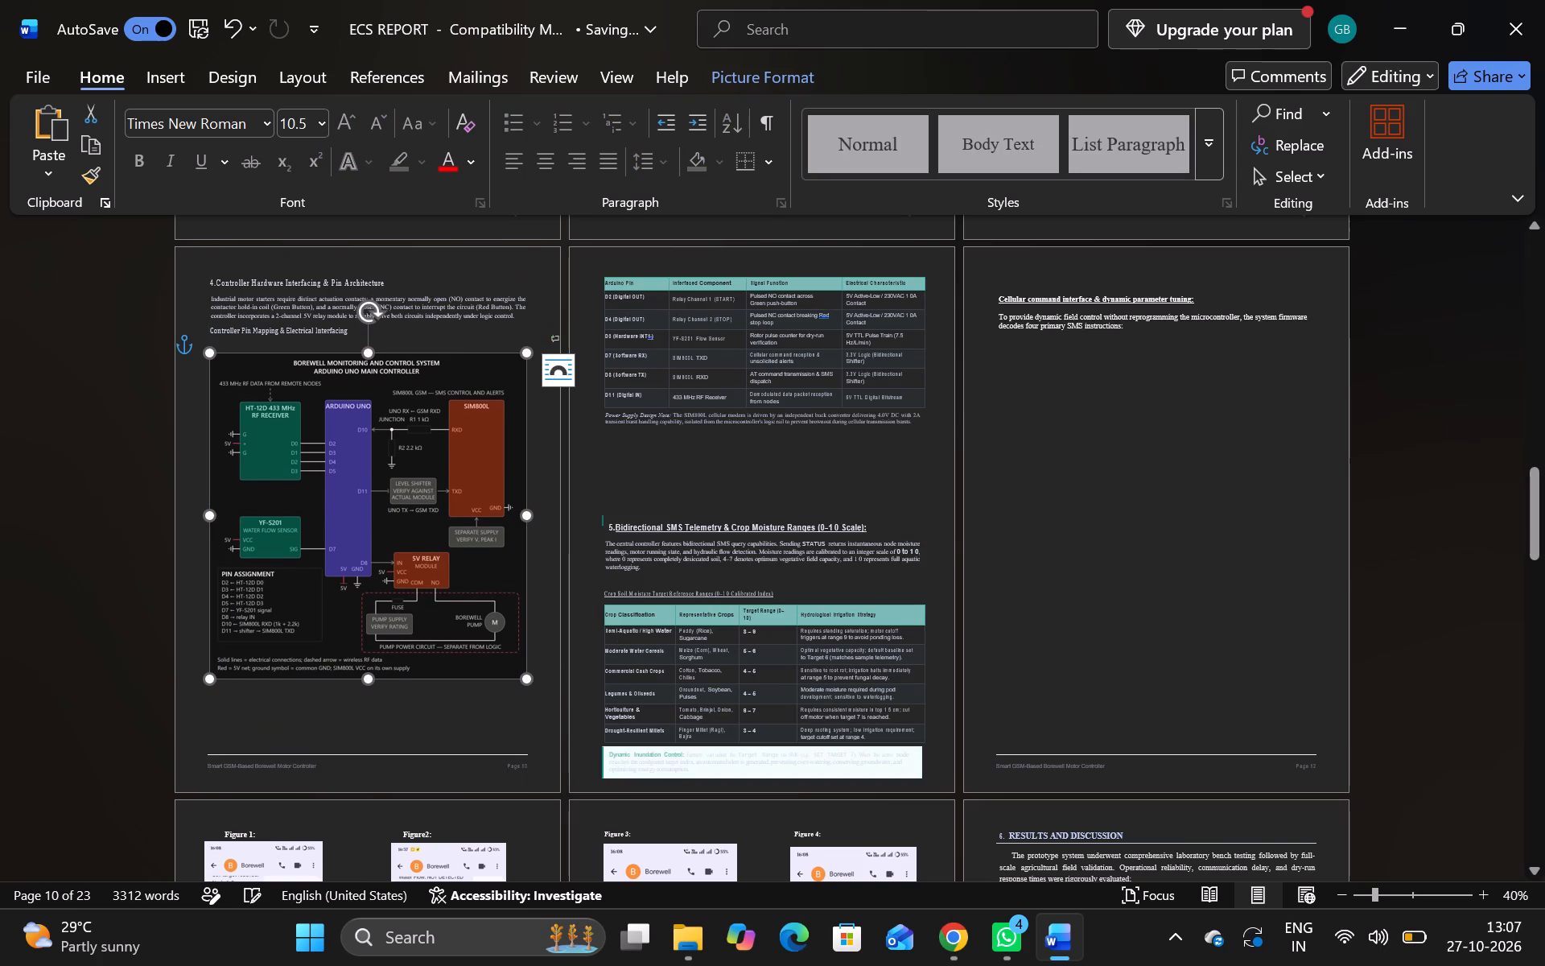
click(617, 481)
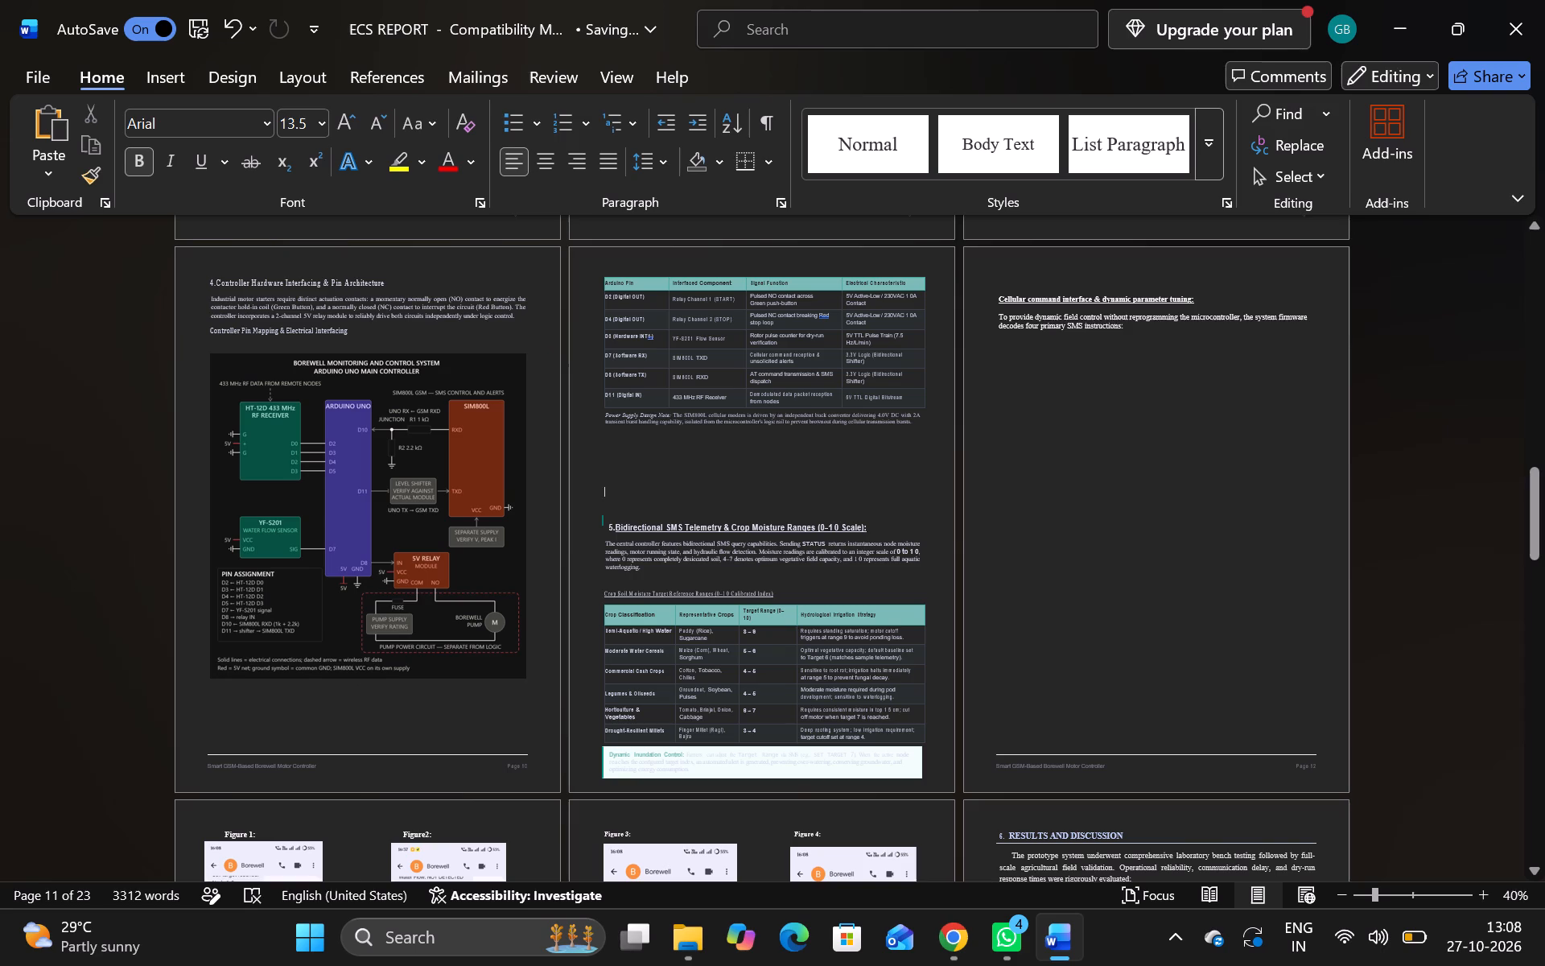
Shrink the Arduino pin mapping table inward from its lower-right corner to roughly seven eighths of its width.
click(599, 272)
drag(666, 310, 729, 300)
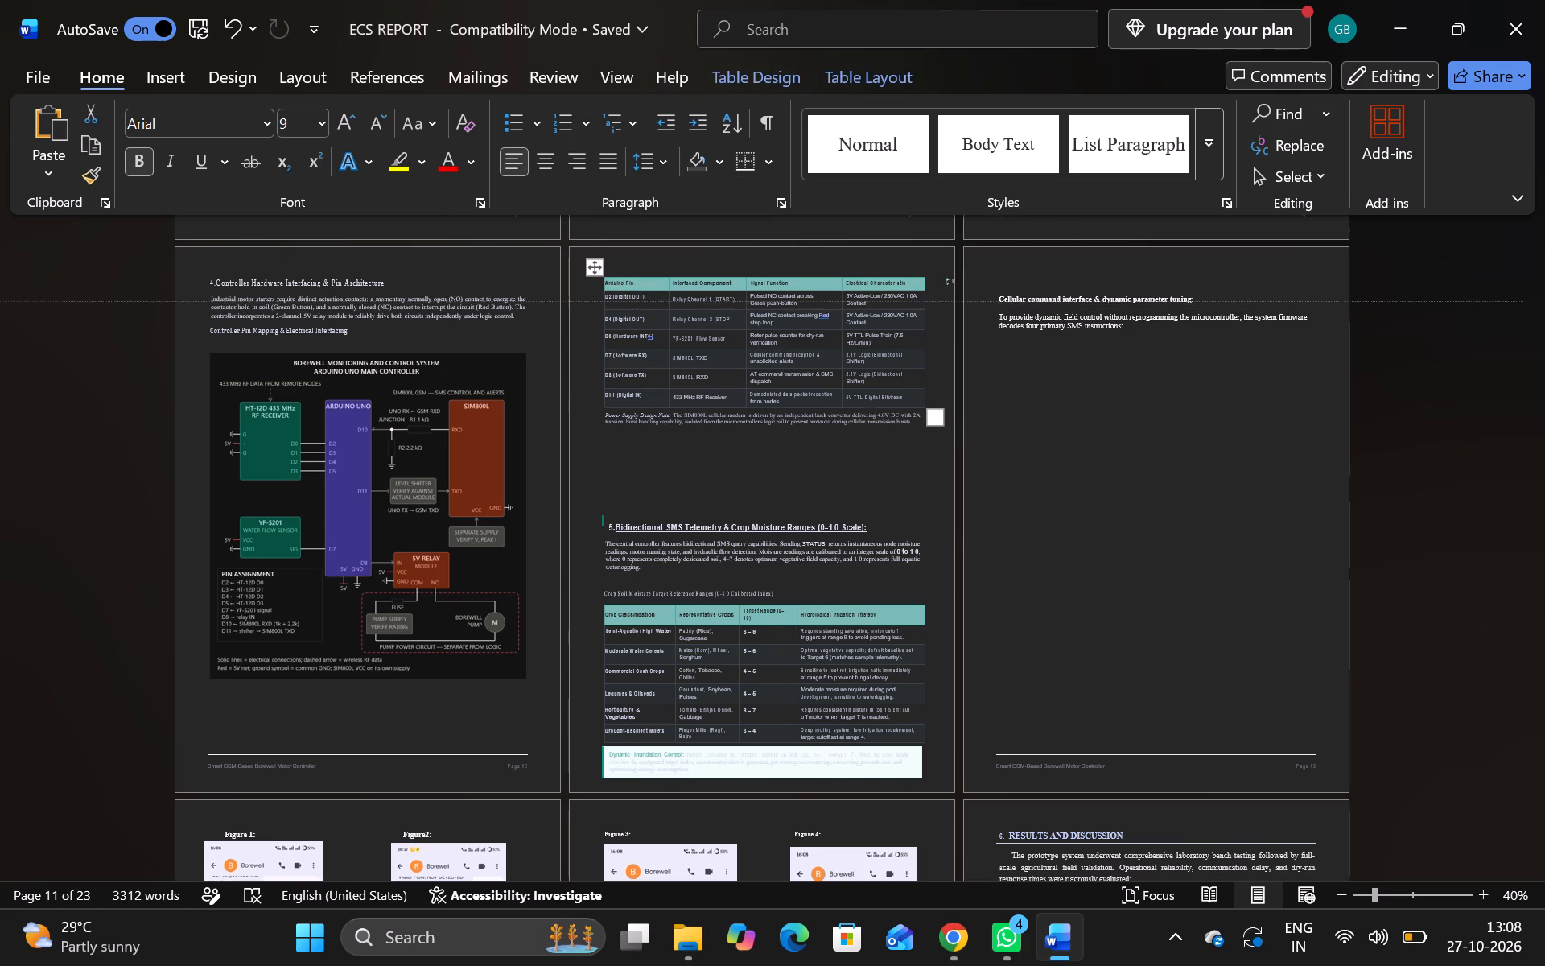
drag(729, 300, 729, 299)
click(746, 281)
click(746, 281)
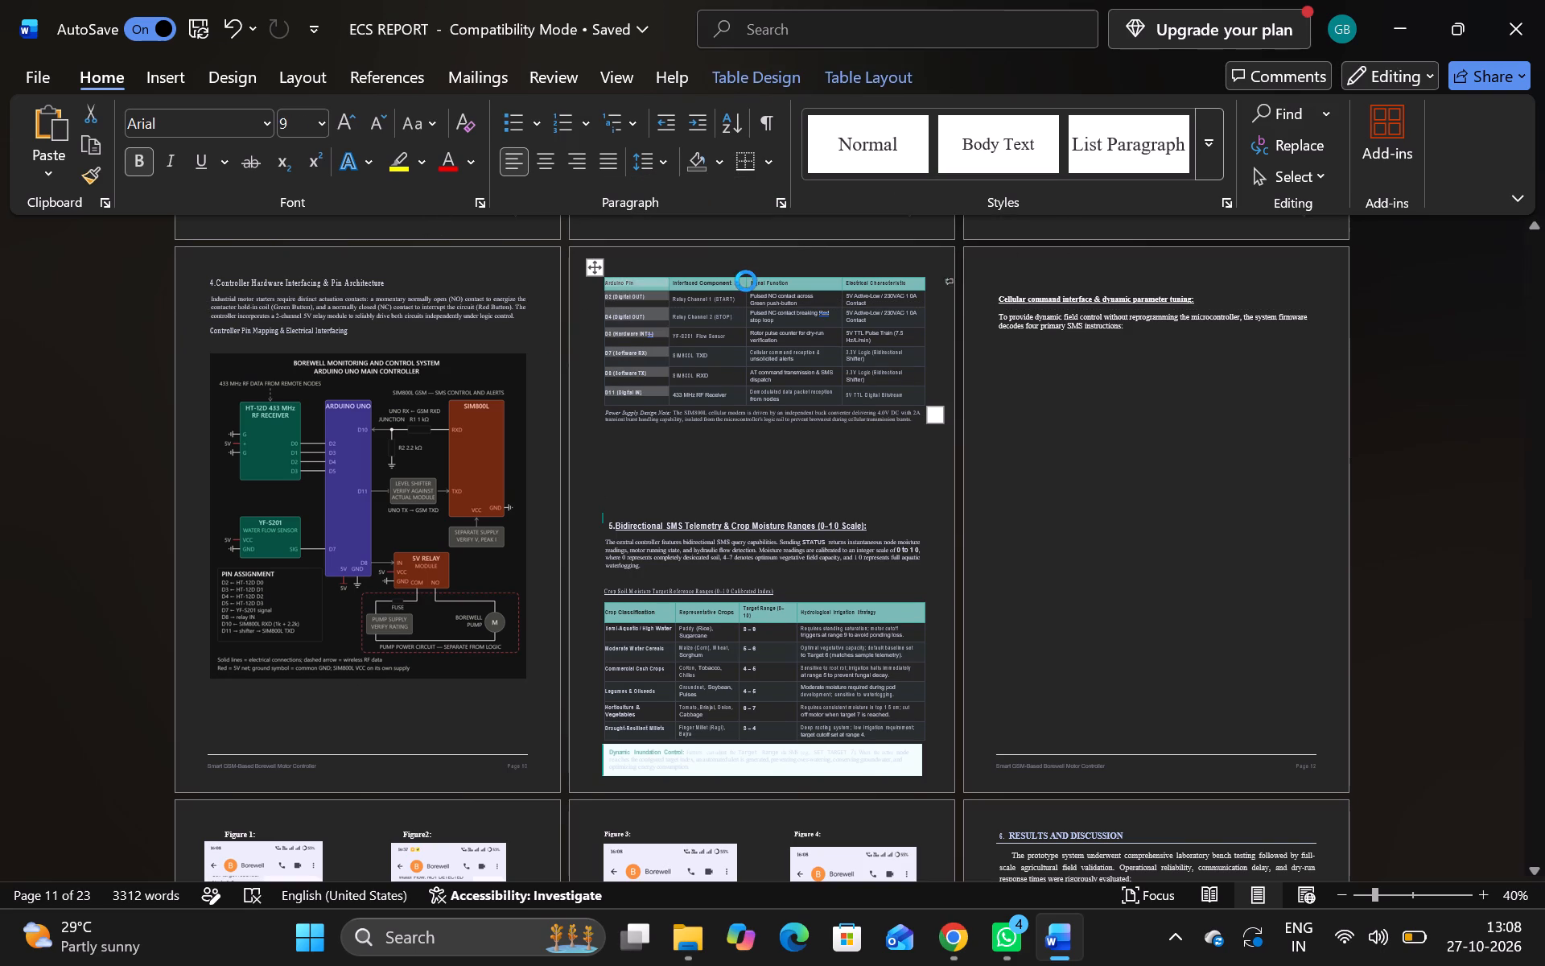
drag(929, 419, 886, 401)
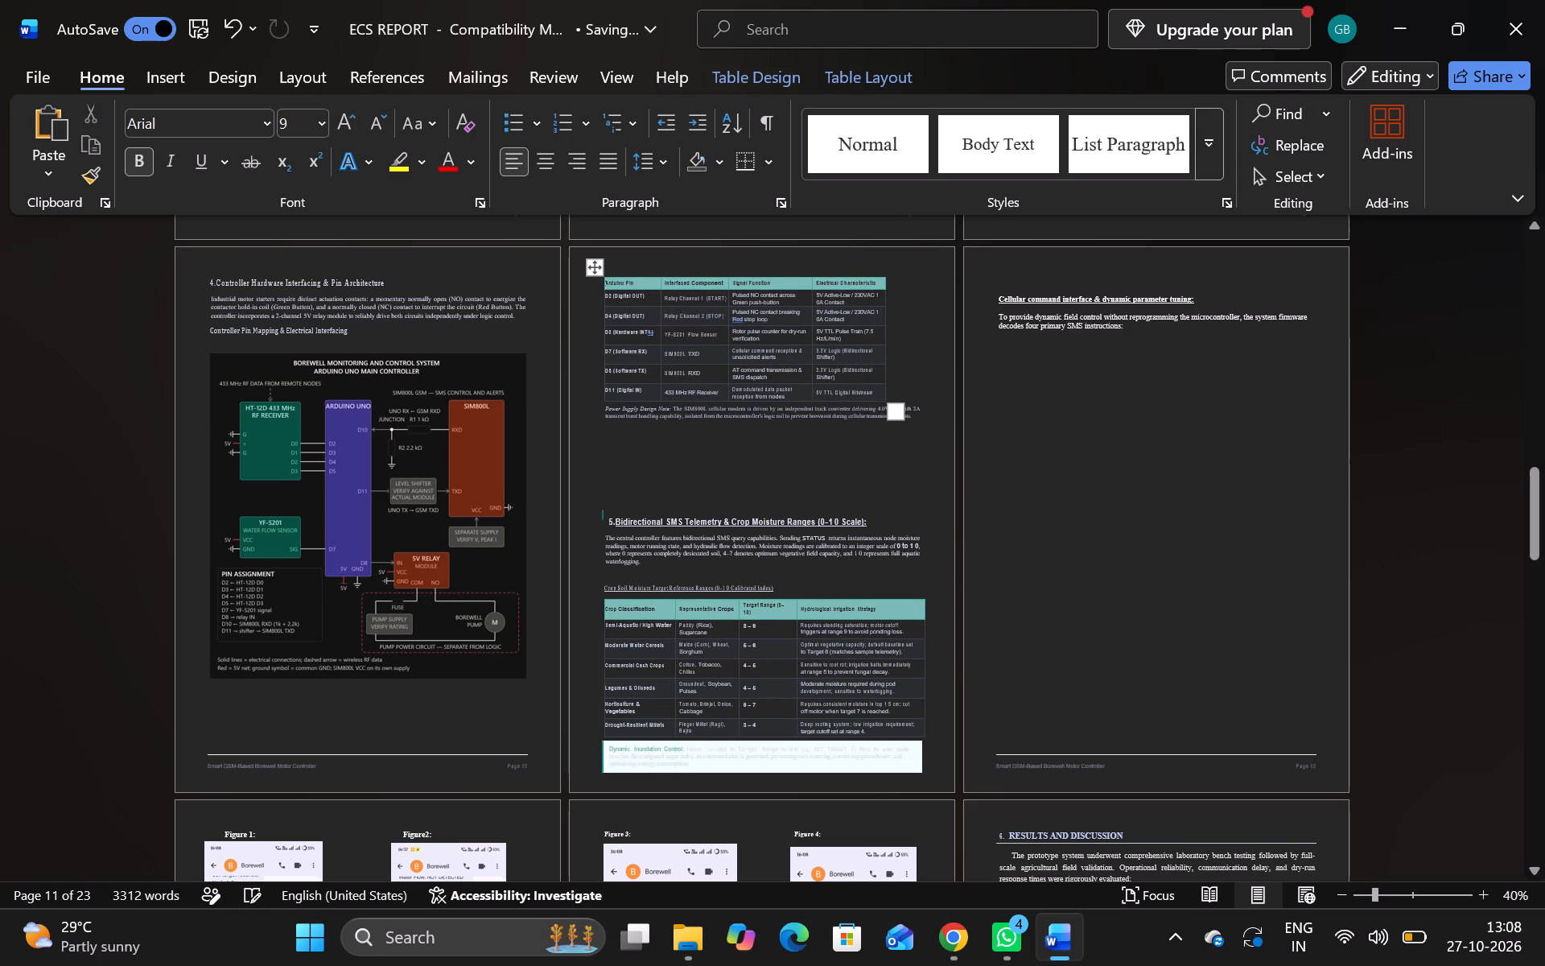
click(879, 390)
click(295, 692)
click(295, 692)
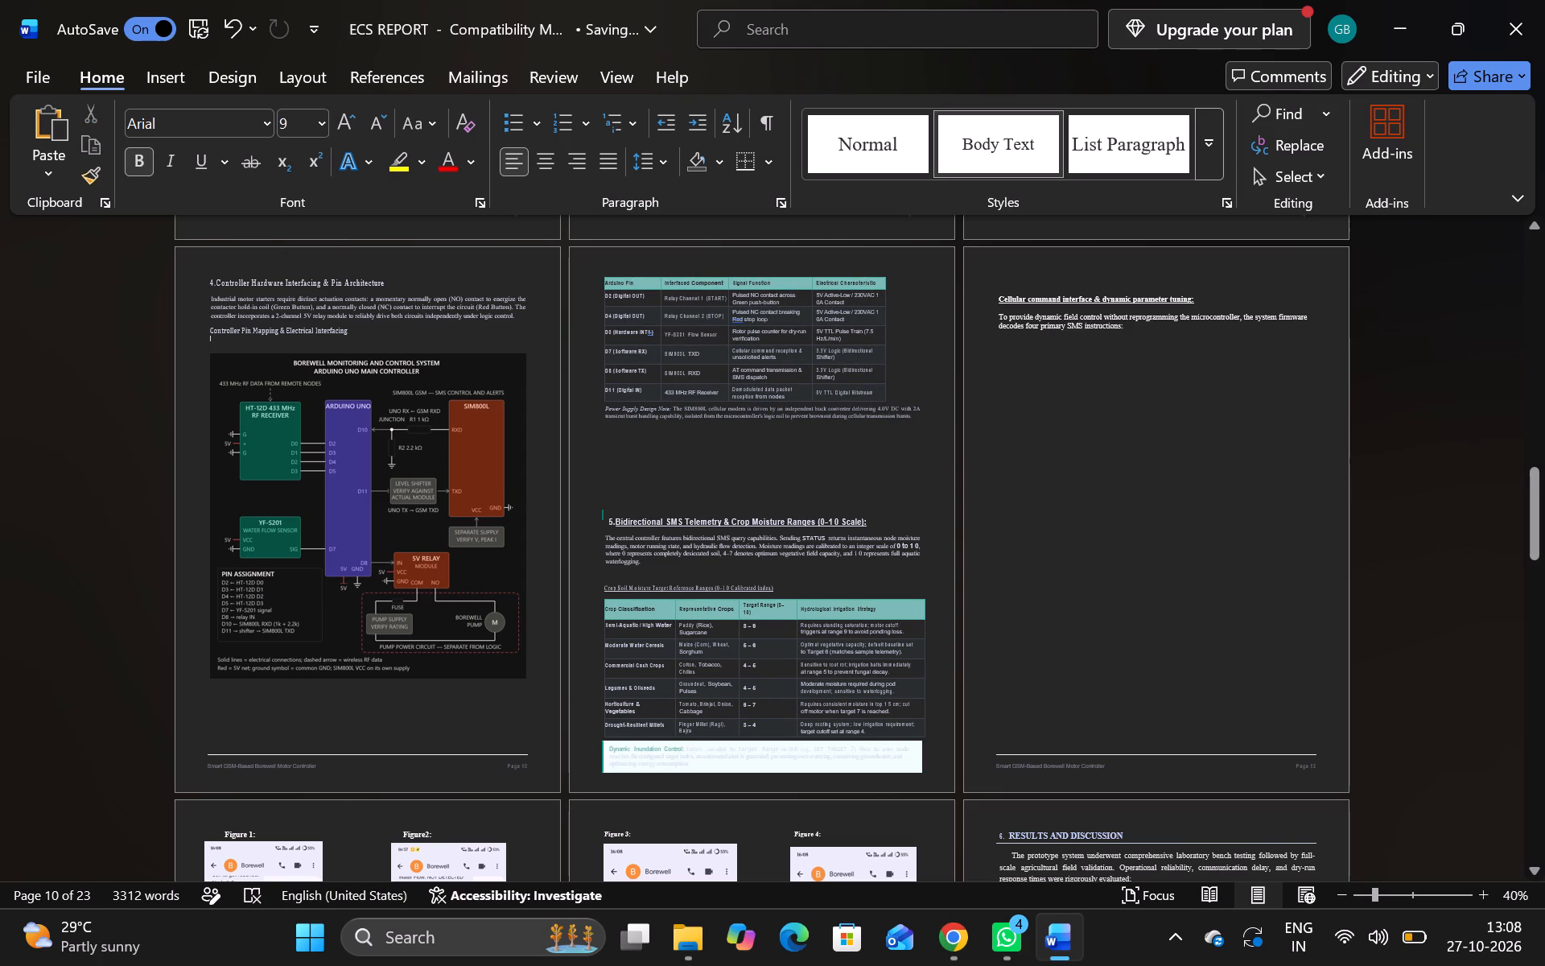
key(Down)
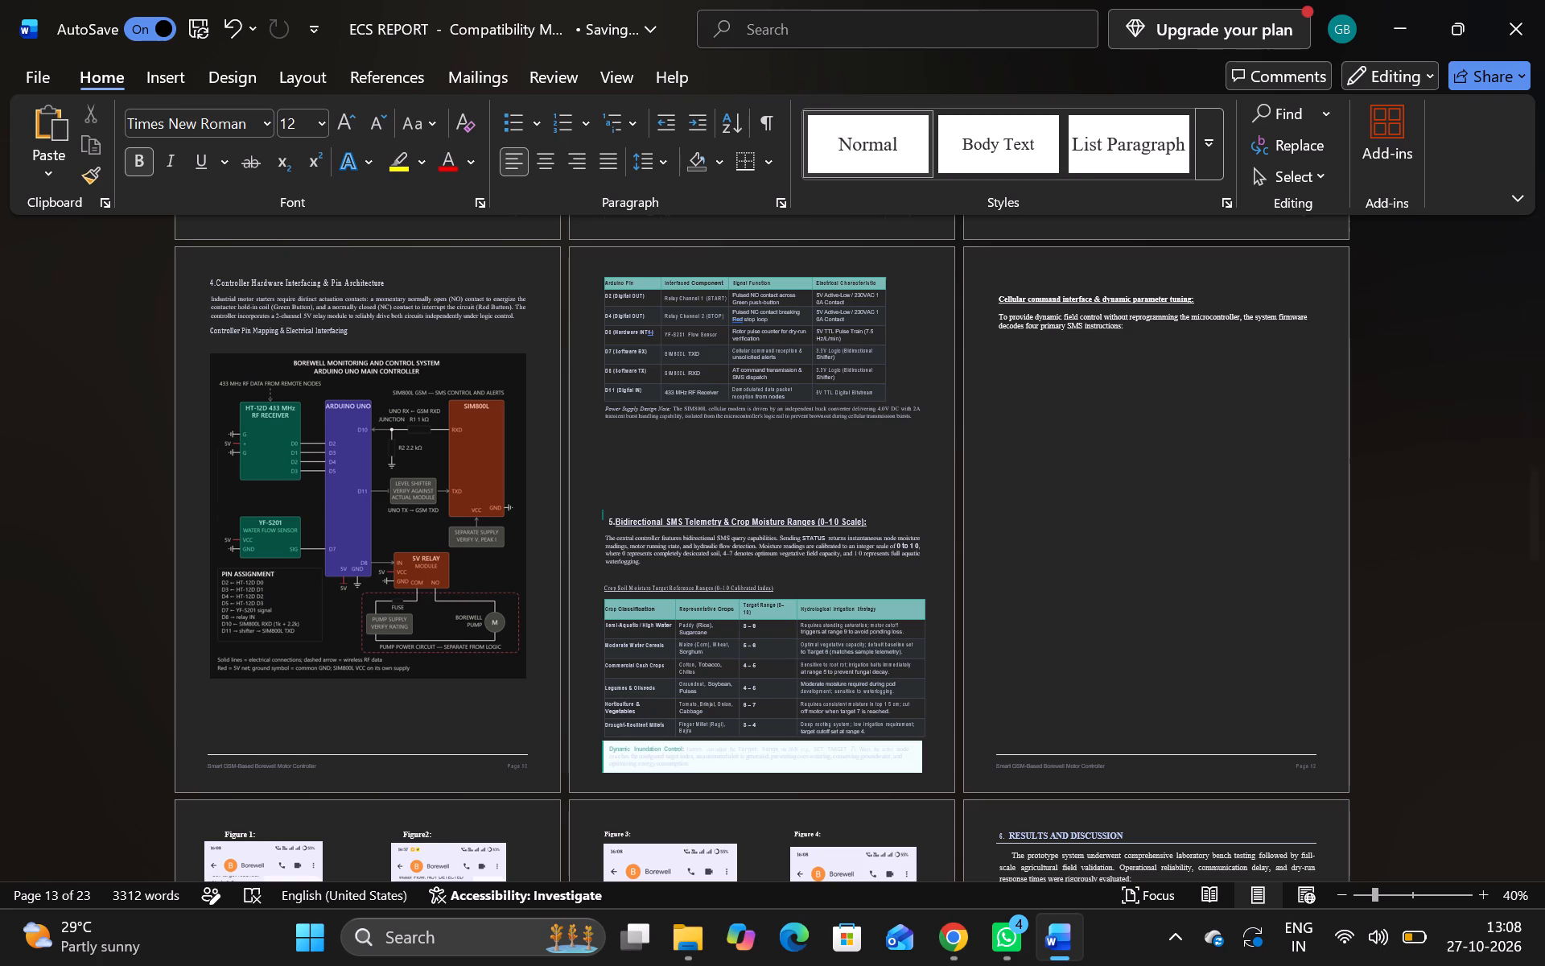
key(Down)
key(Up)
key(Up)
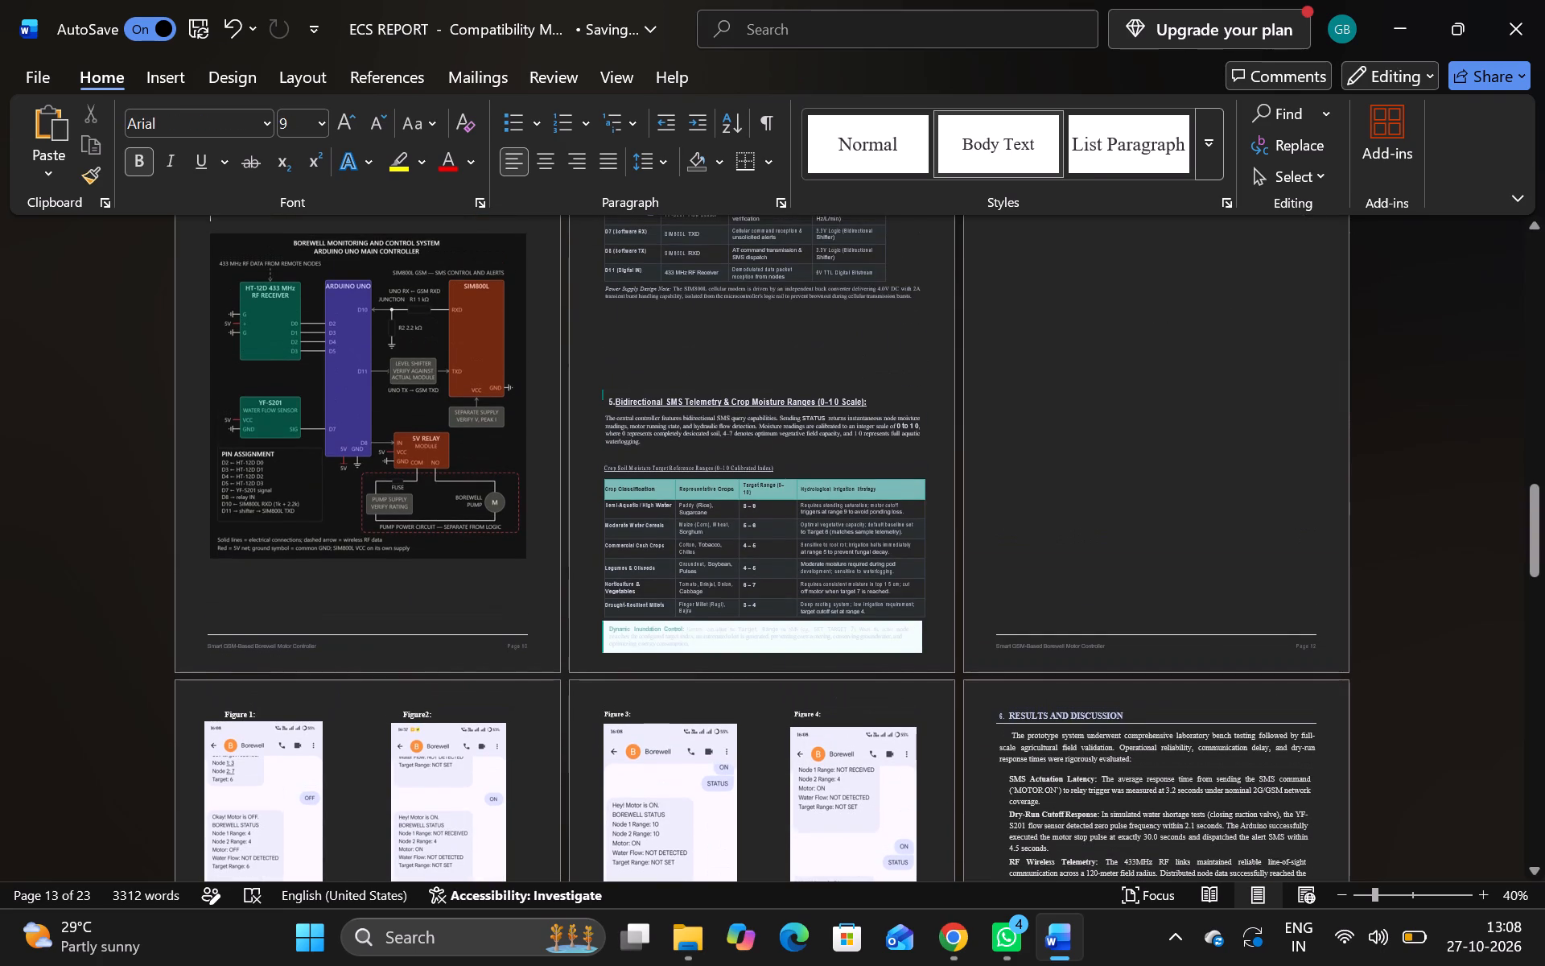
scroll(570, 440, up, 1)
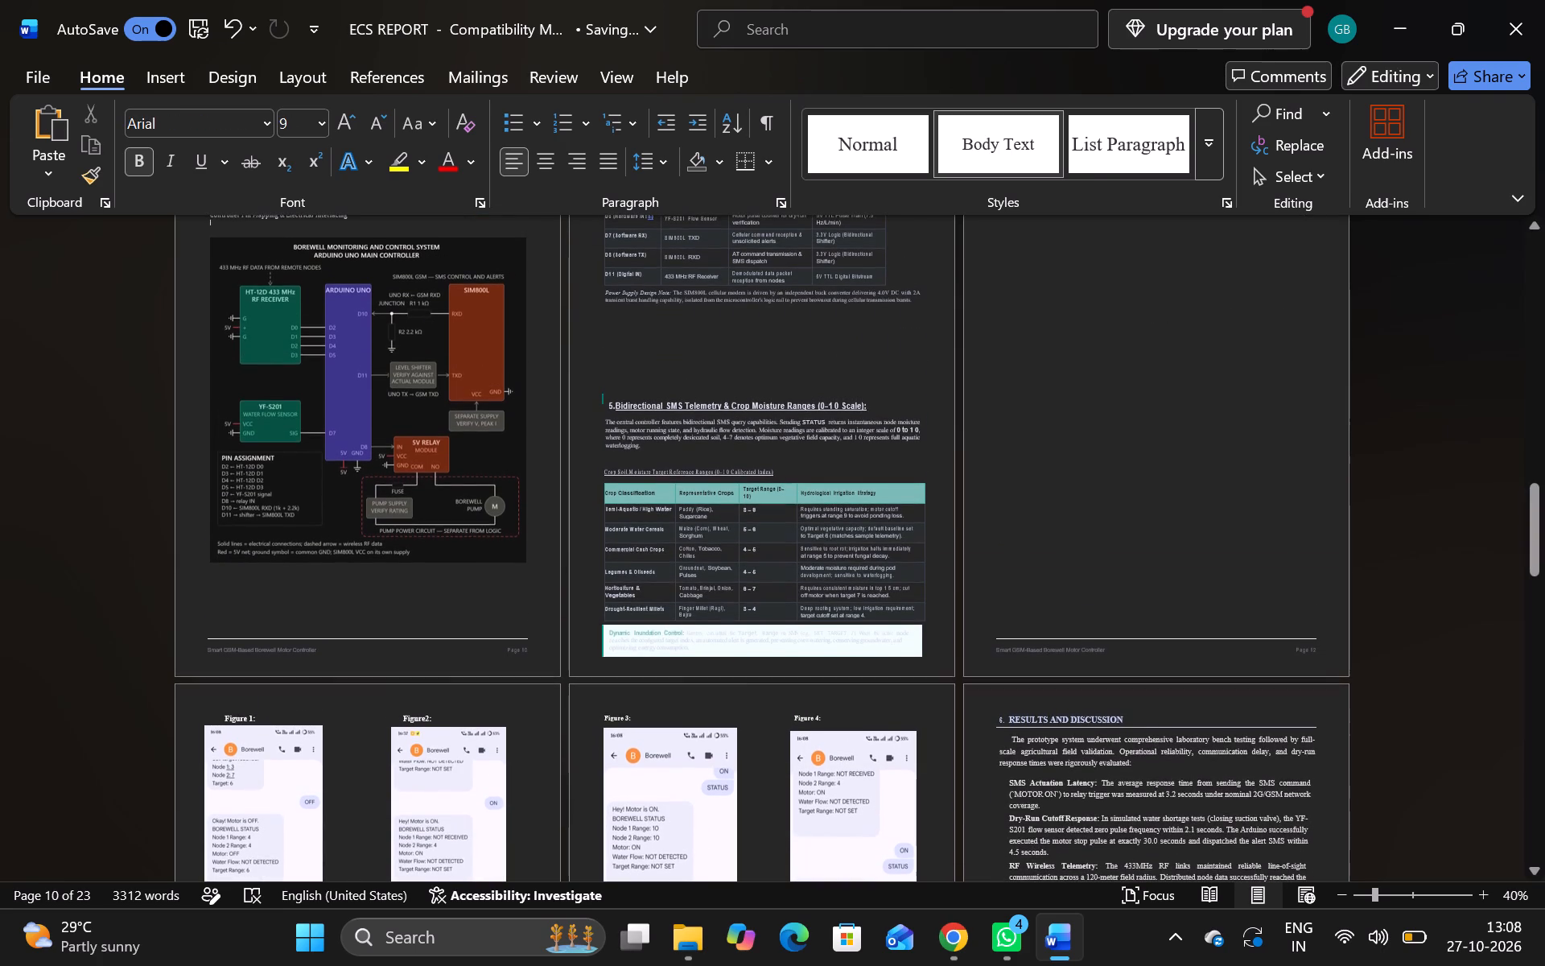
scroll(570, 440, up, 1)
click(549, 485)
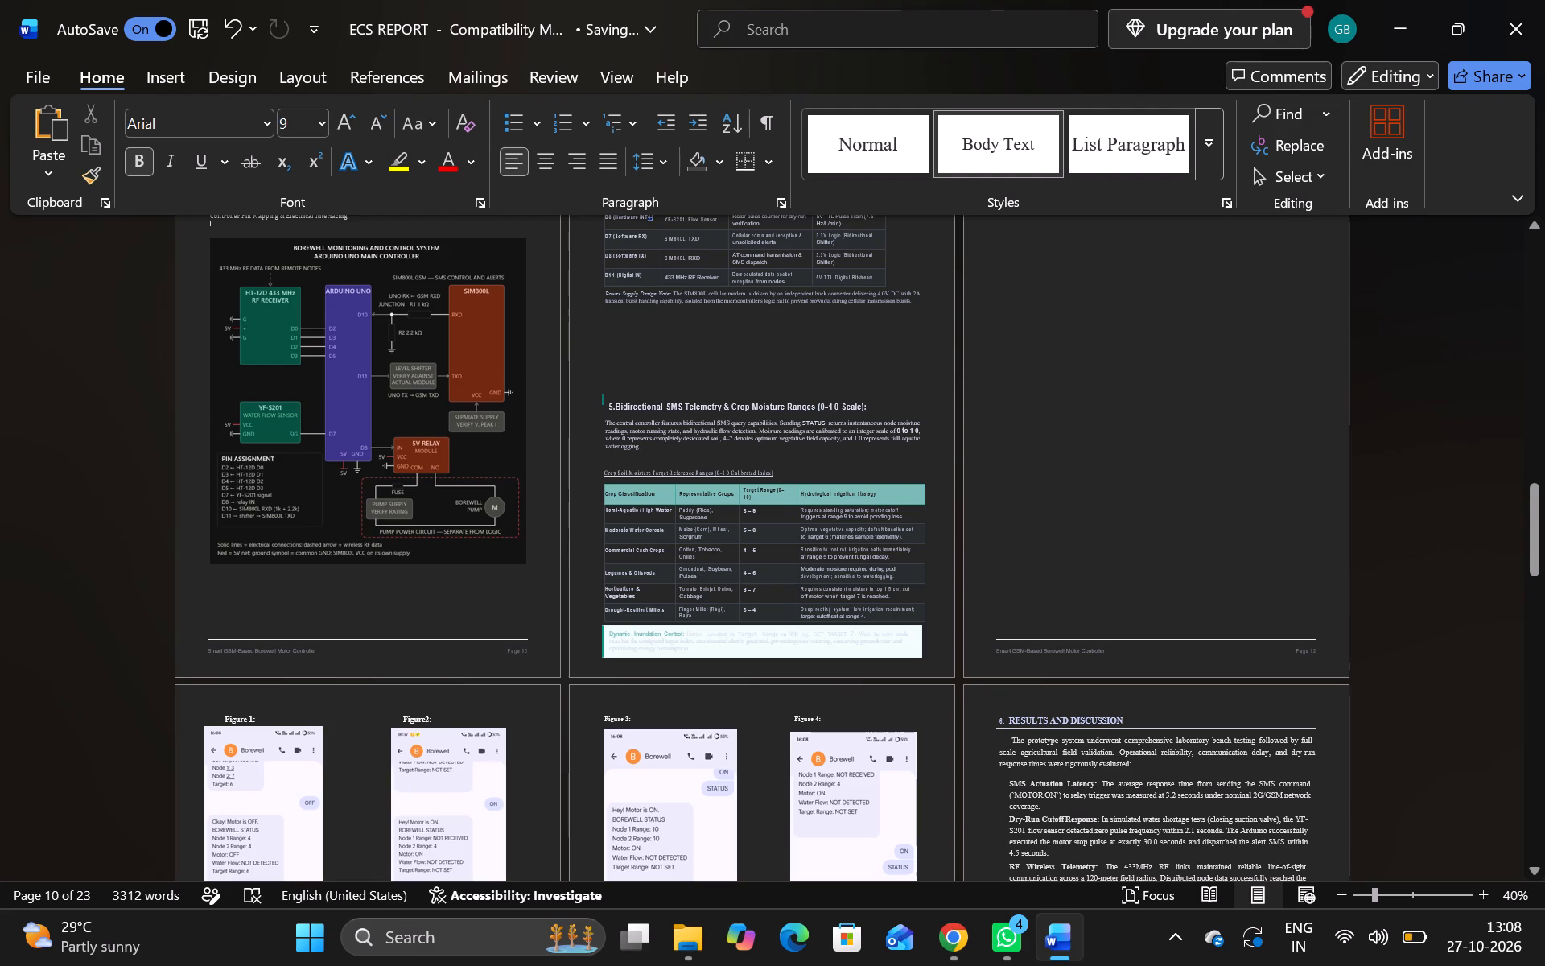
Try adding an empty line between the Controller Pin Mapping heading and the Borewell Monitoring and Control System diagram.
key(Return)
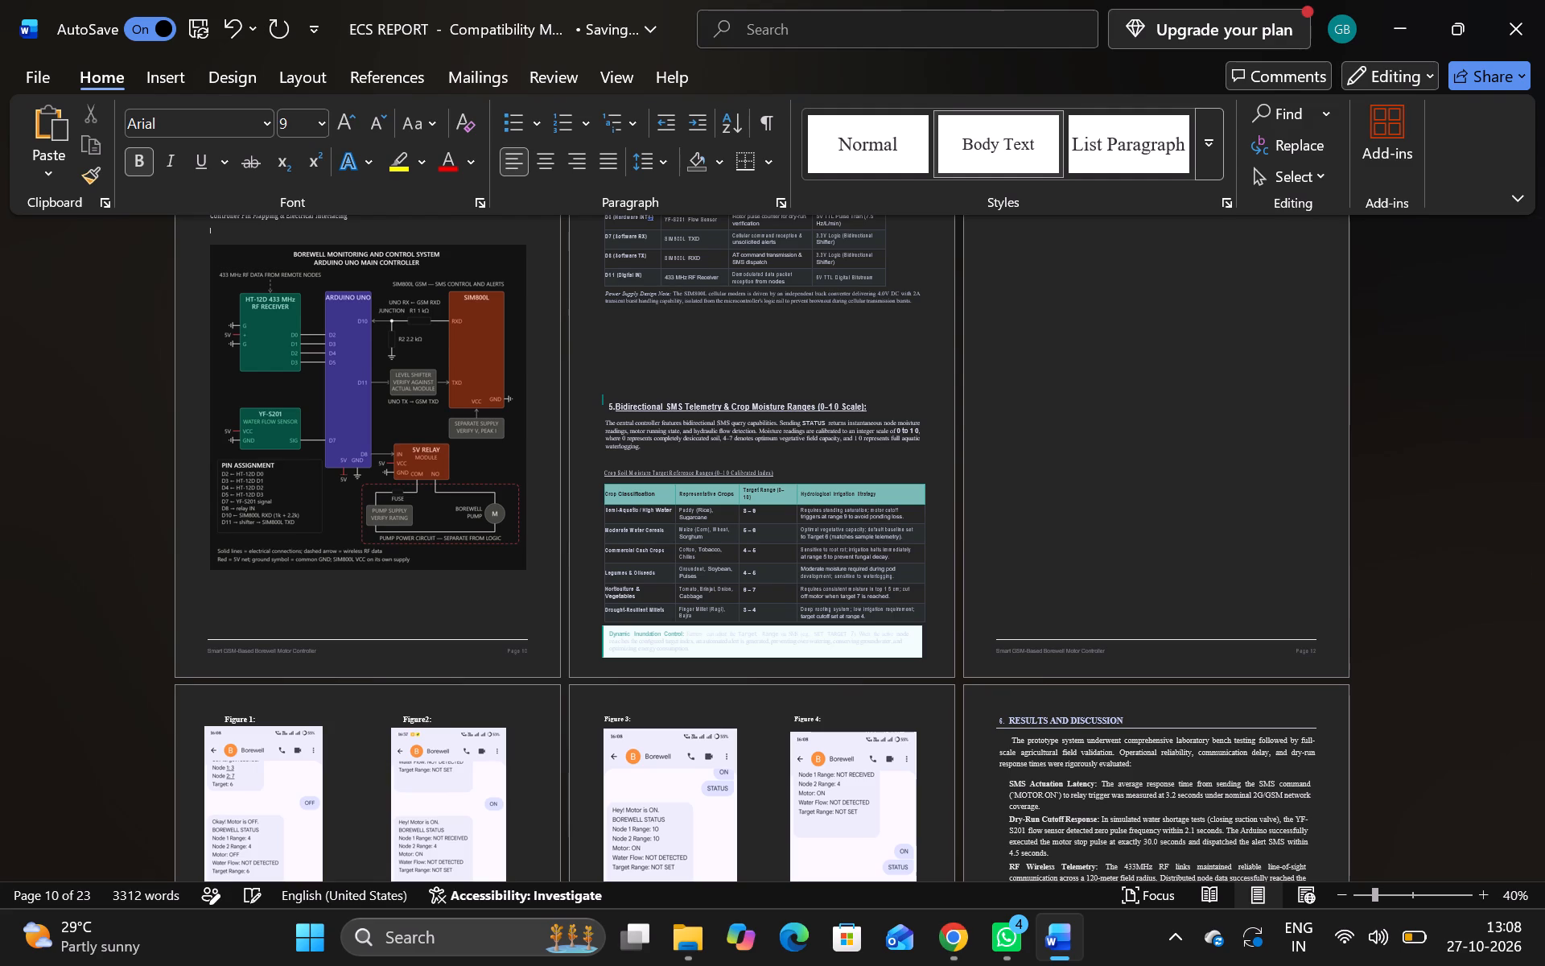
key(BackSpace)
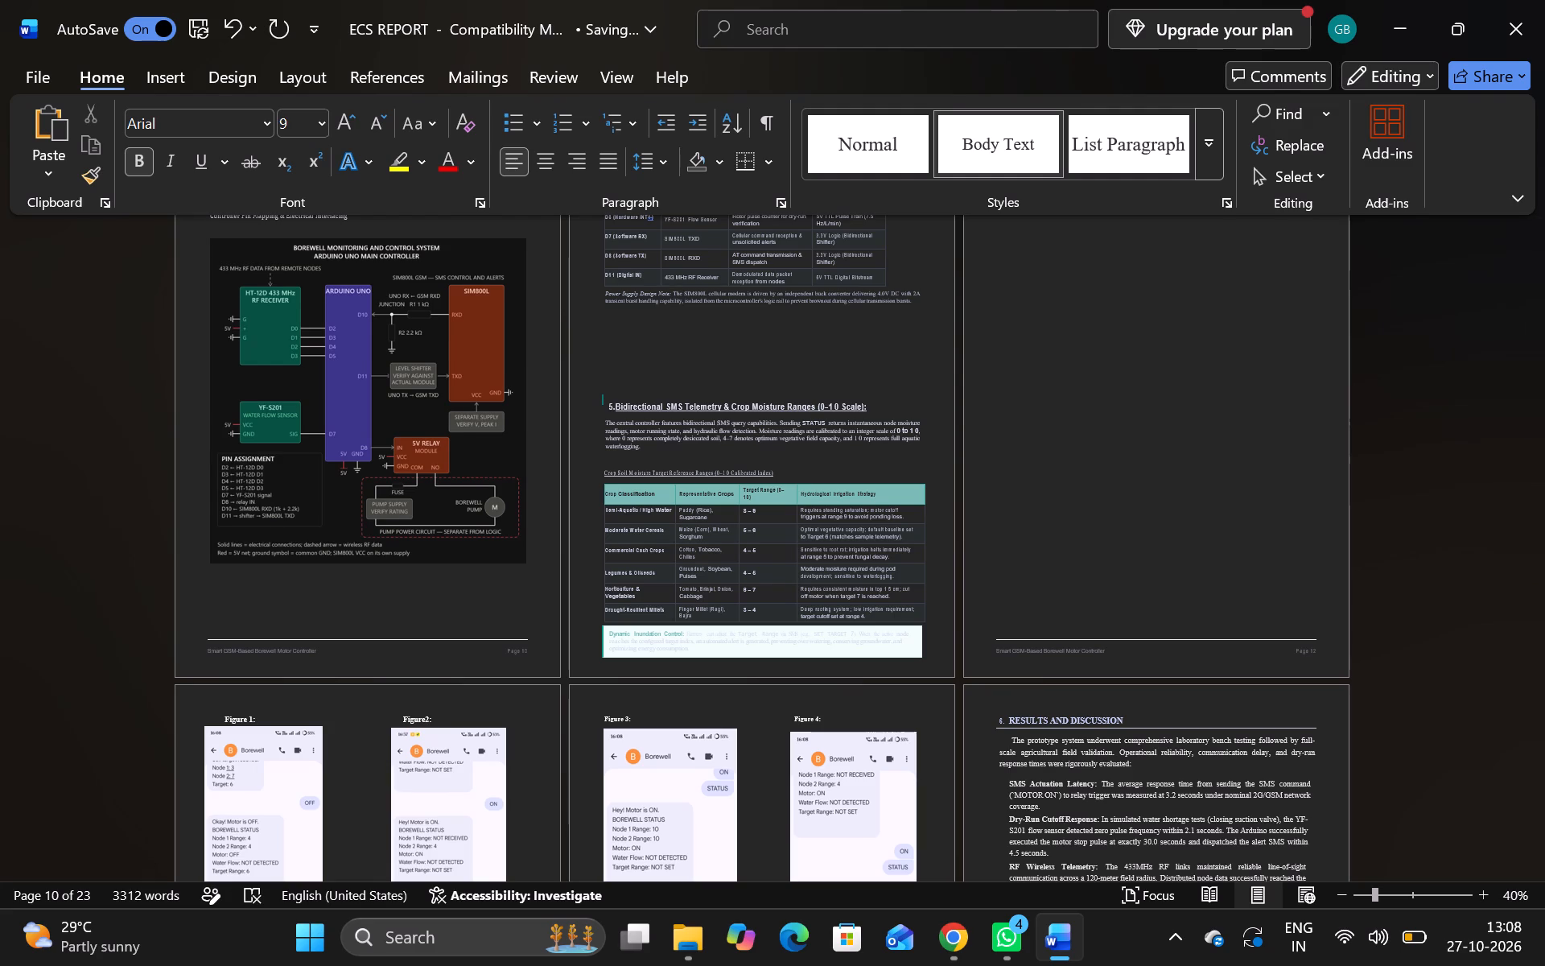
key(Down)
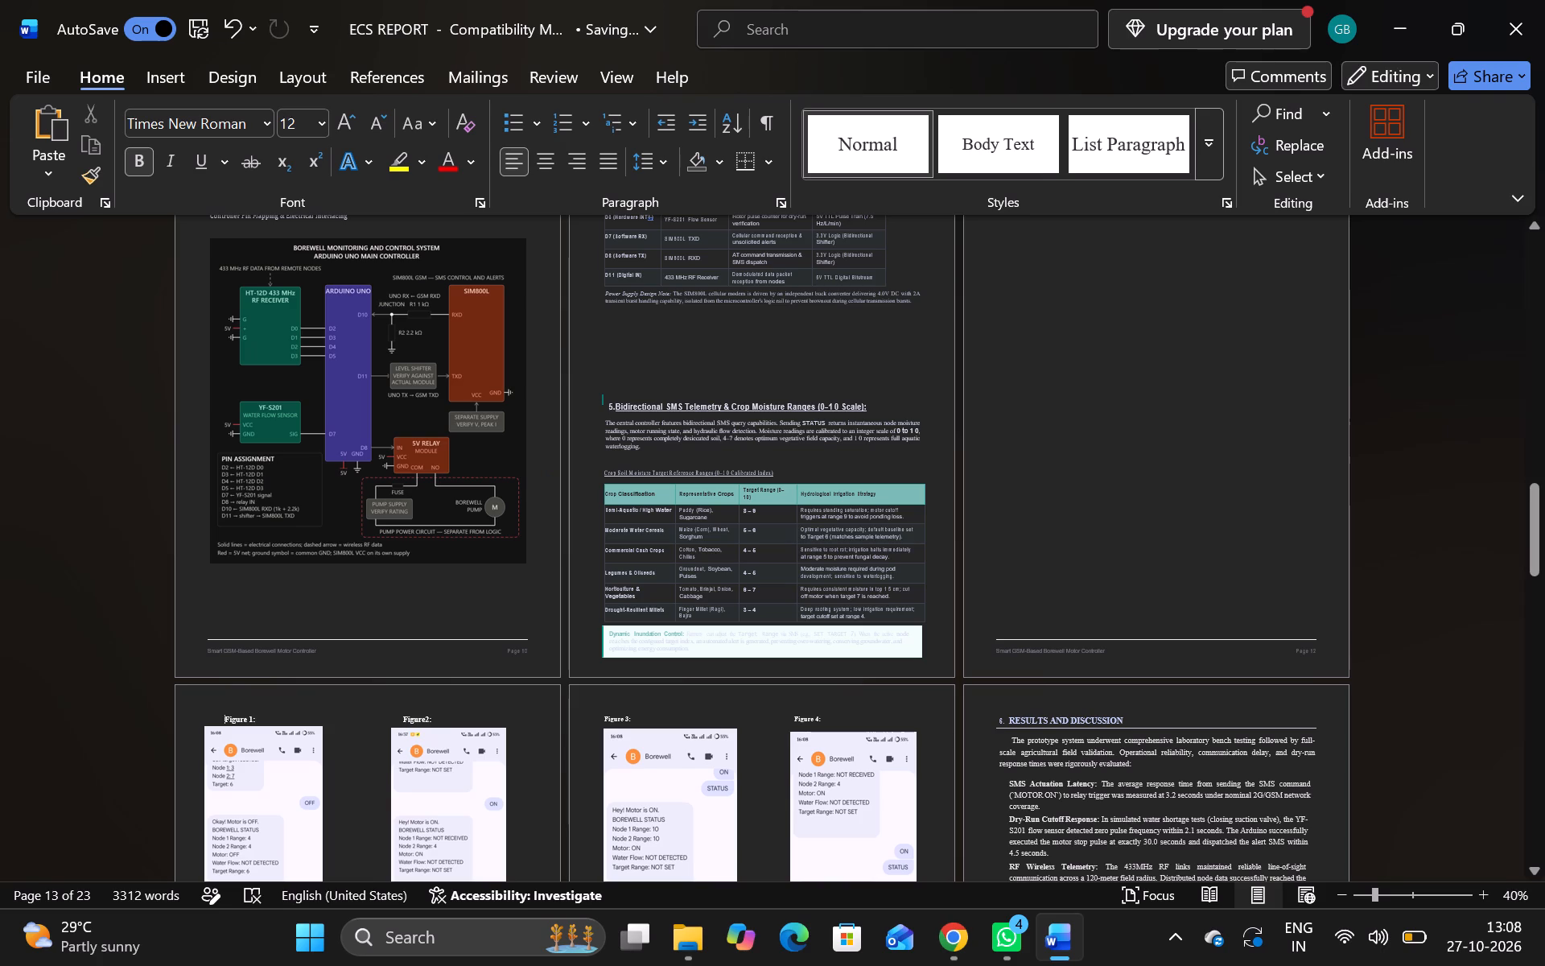
Place the text cursor in the empty gap between the power supply design note and the Bidirectional SMS Telemetry heading.
scroll(749, 389, up, 4)
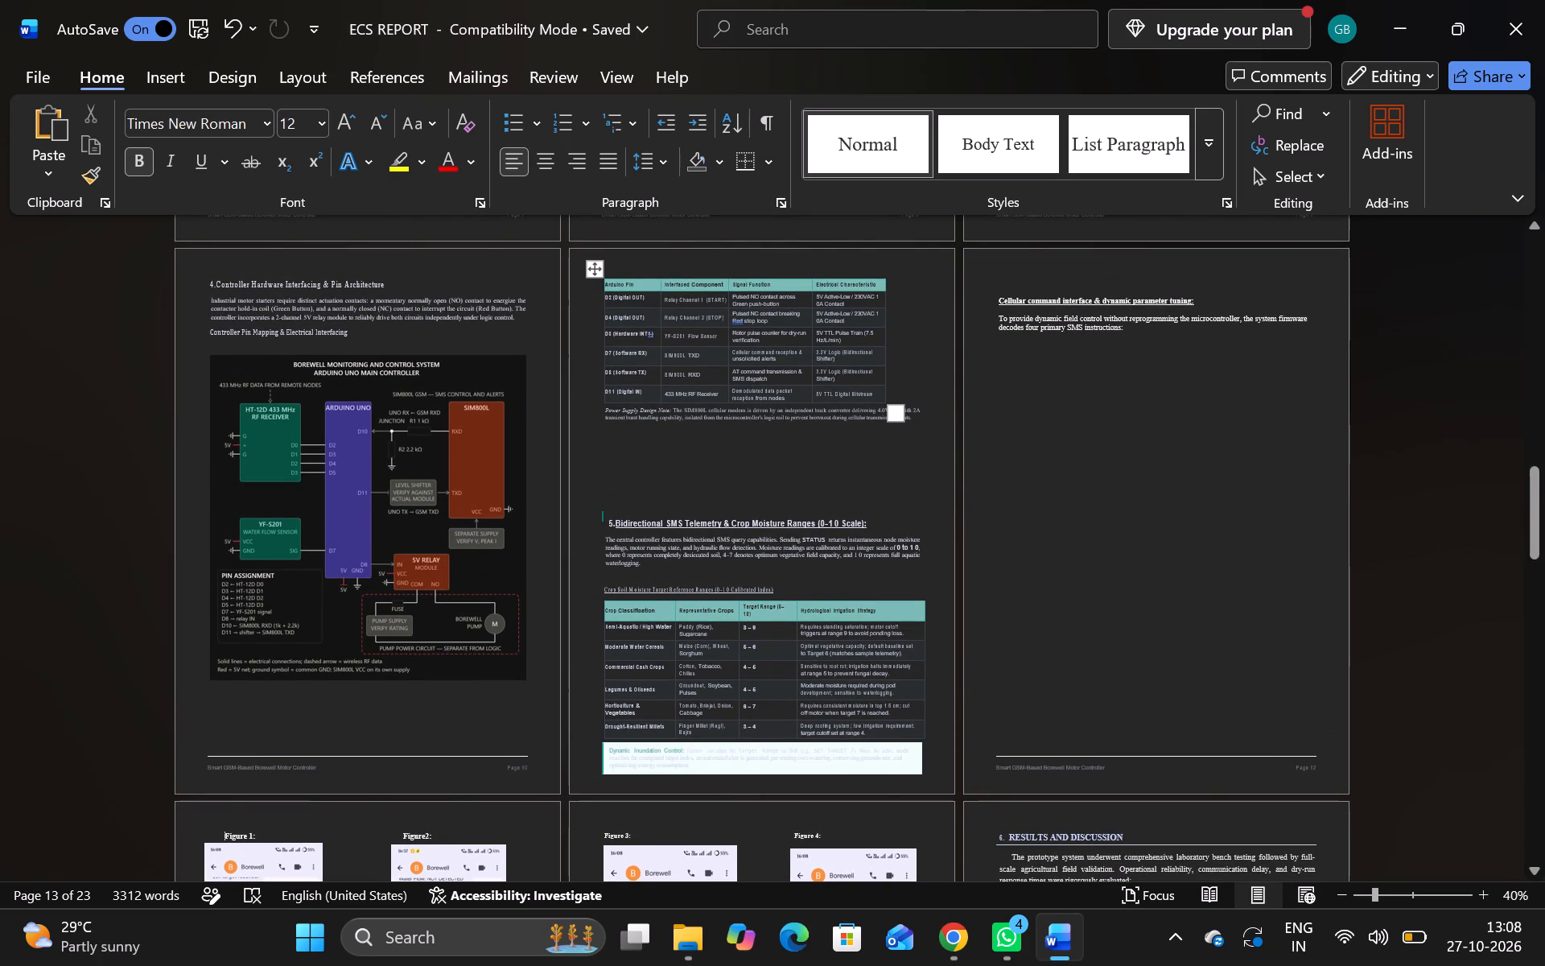
click(630, 478)
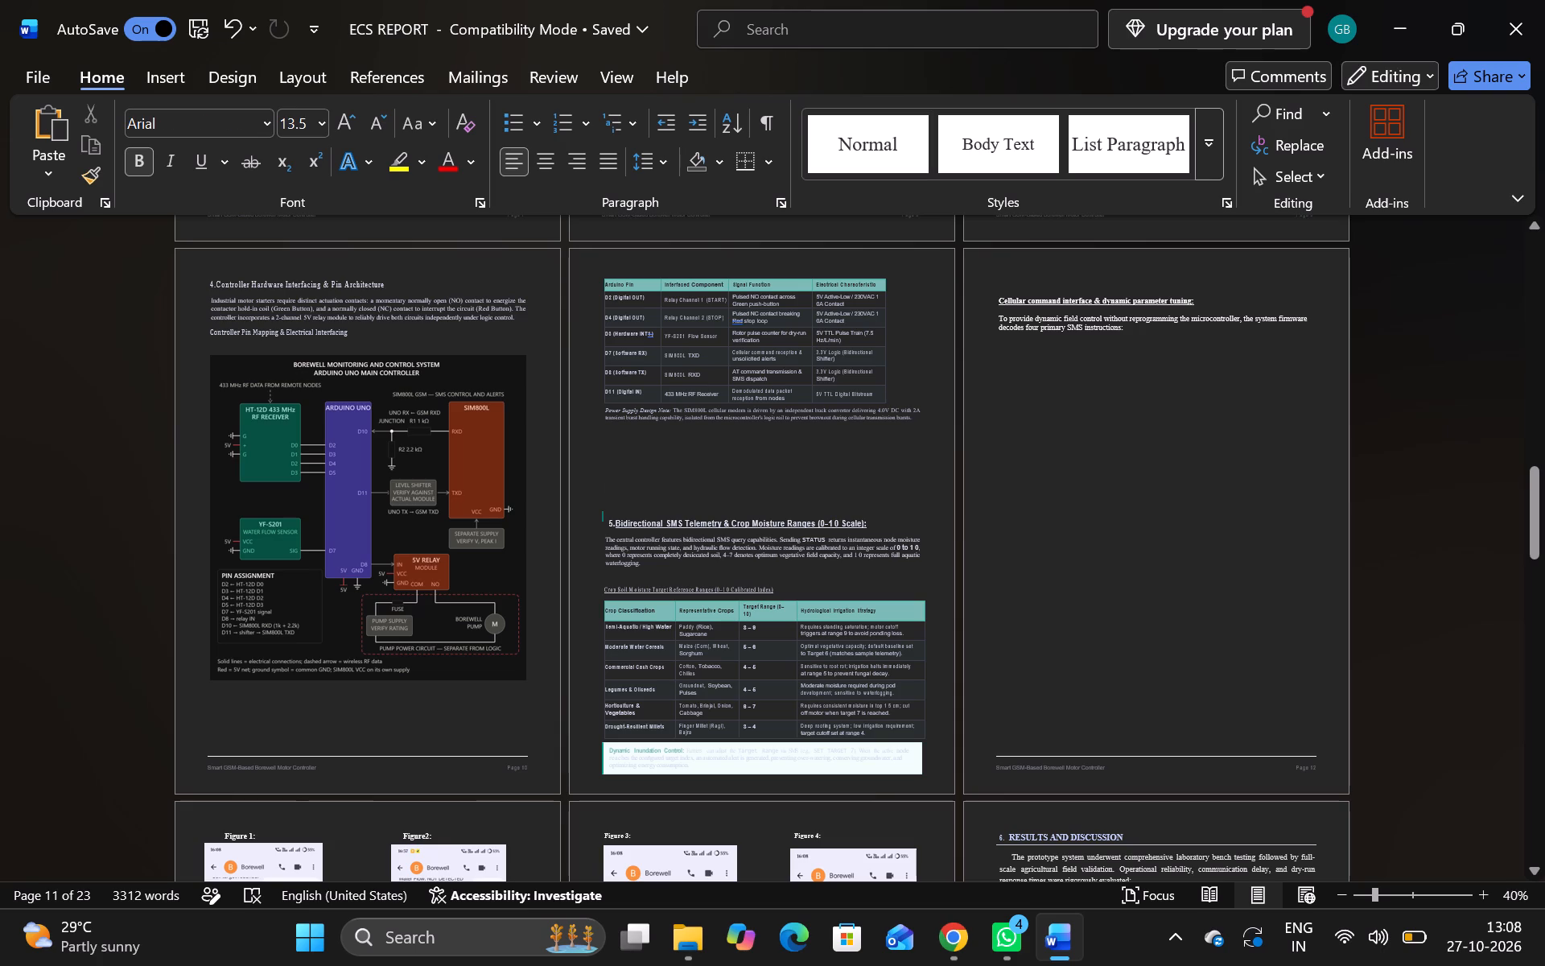
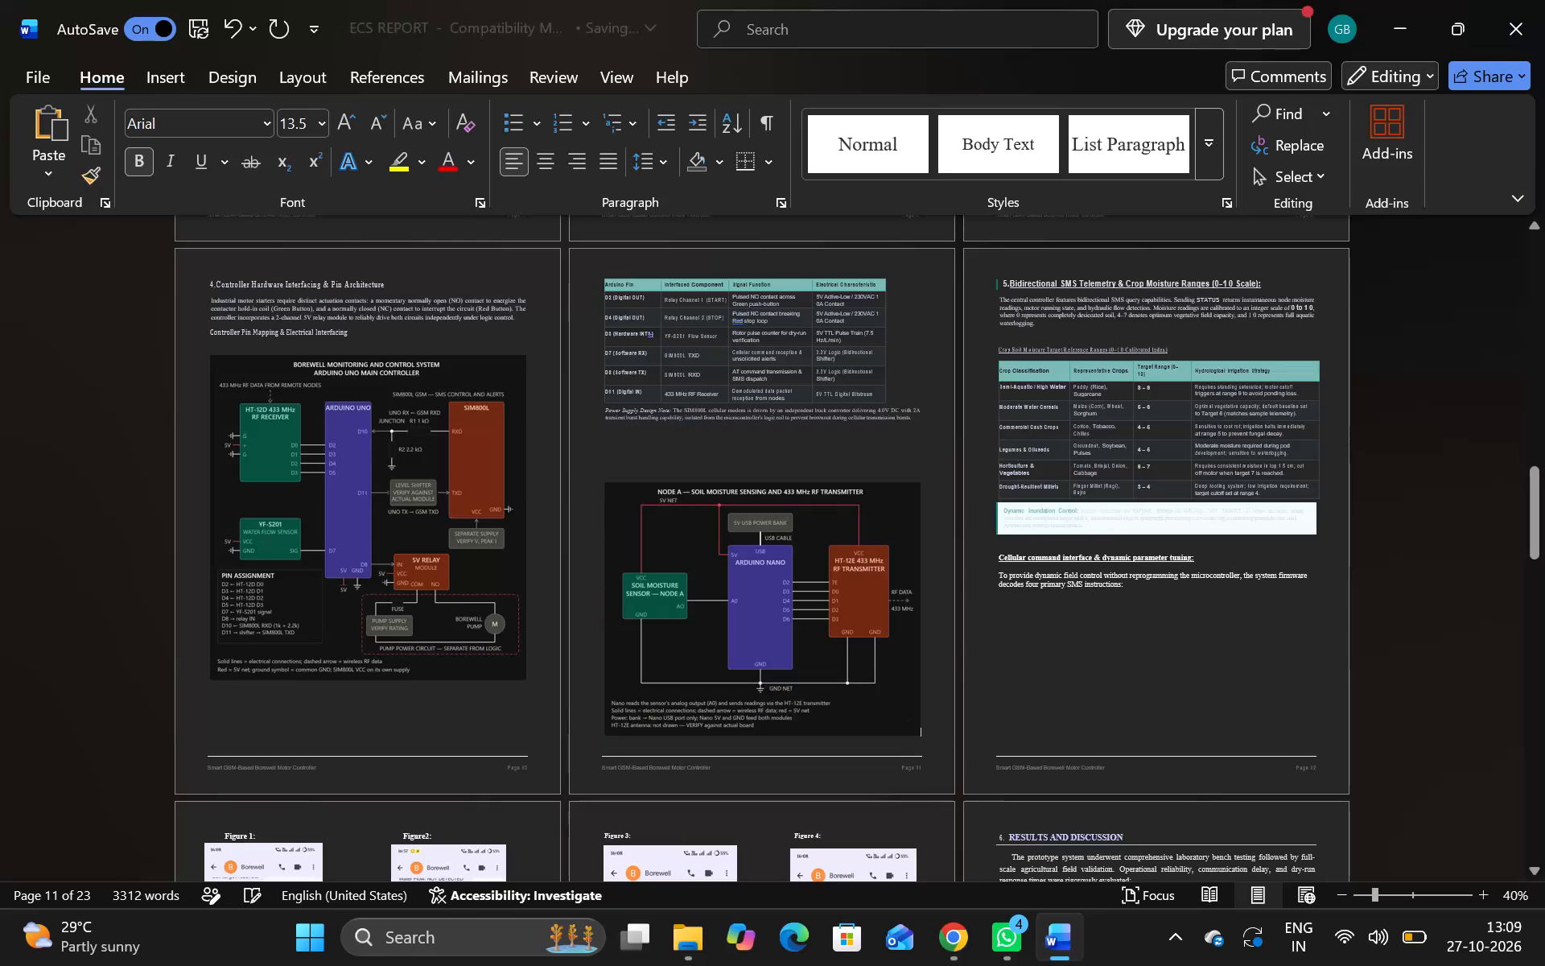
Give the Node A soil moisture sensing diagram tight text wrapping and move it up to the pin mapping table's header row.
drag(702, 600, 689, 458)
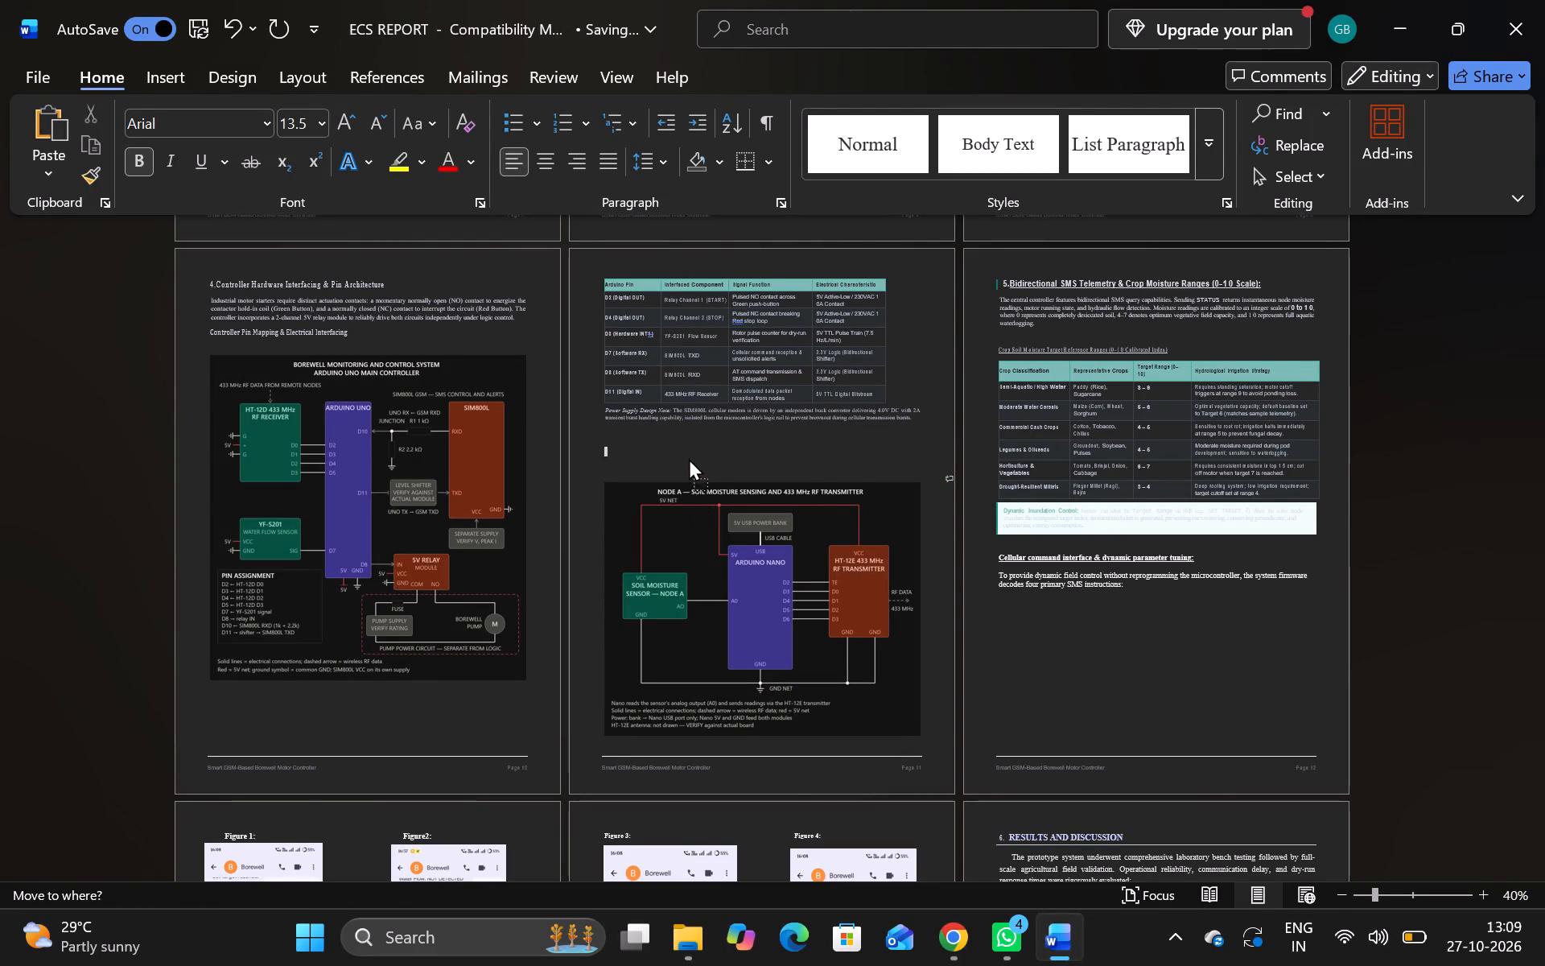
drag(689, 458, 697, 520)
click(697, 520)
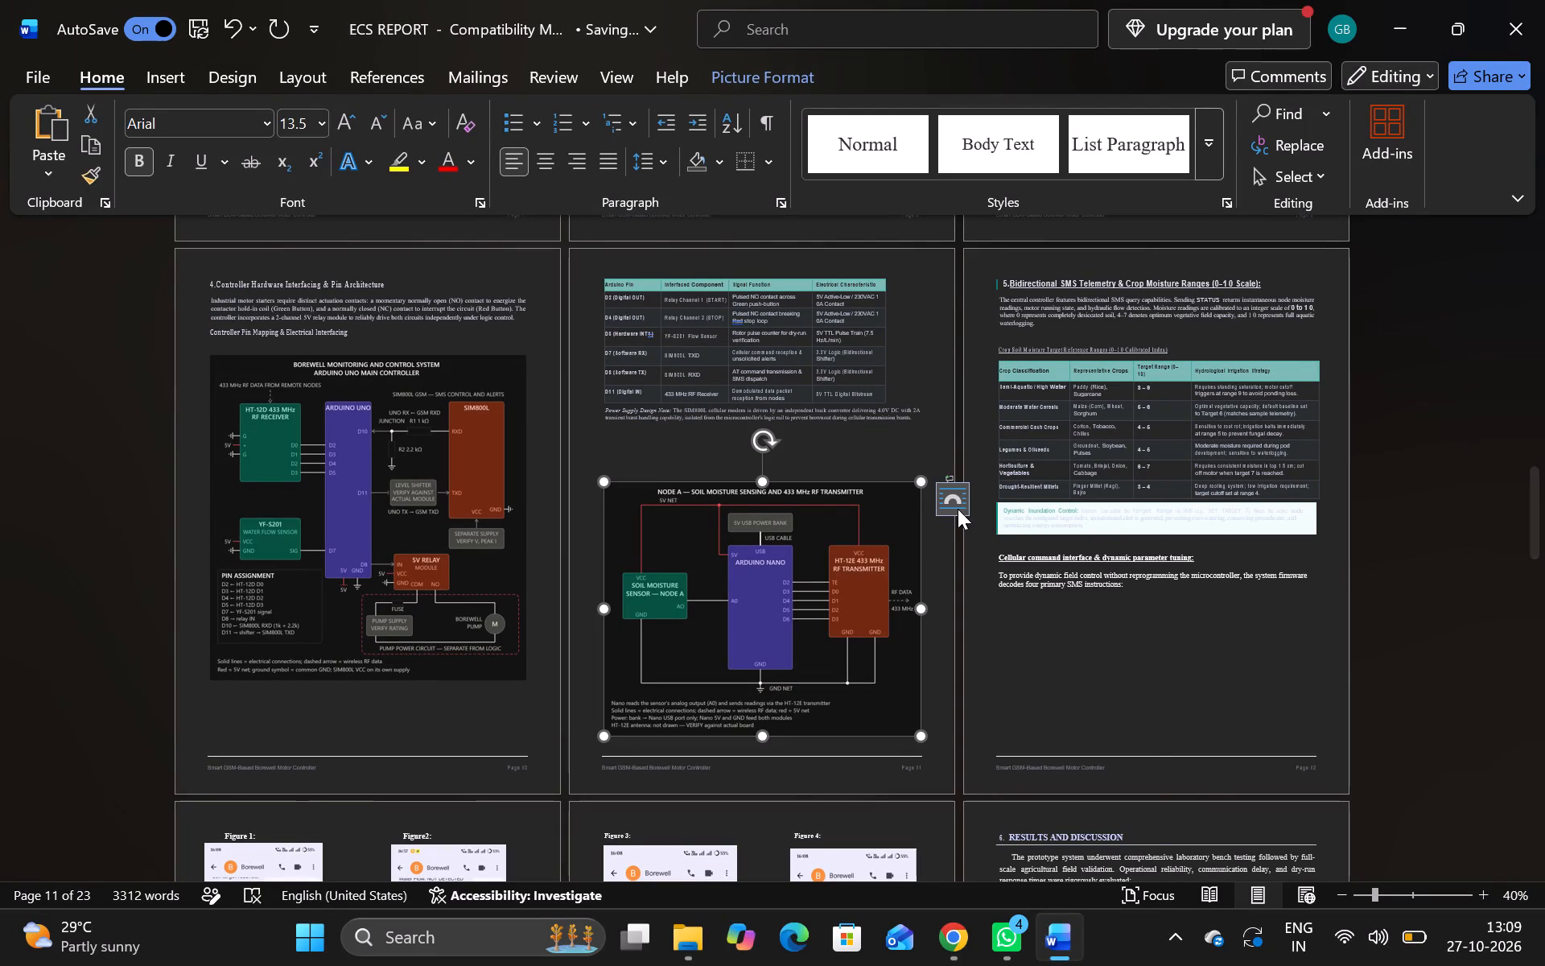
click(958, 509)
click(1064, 680)
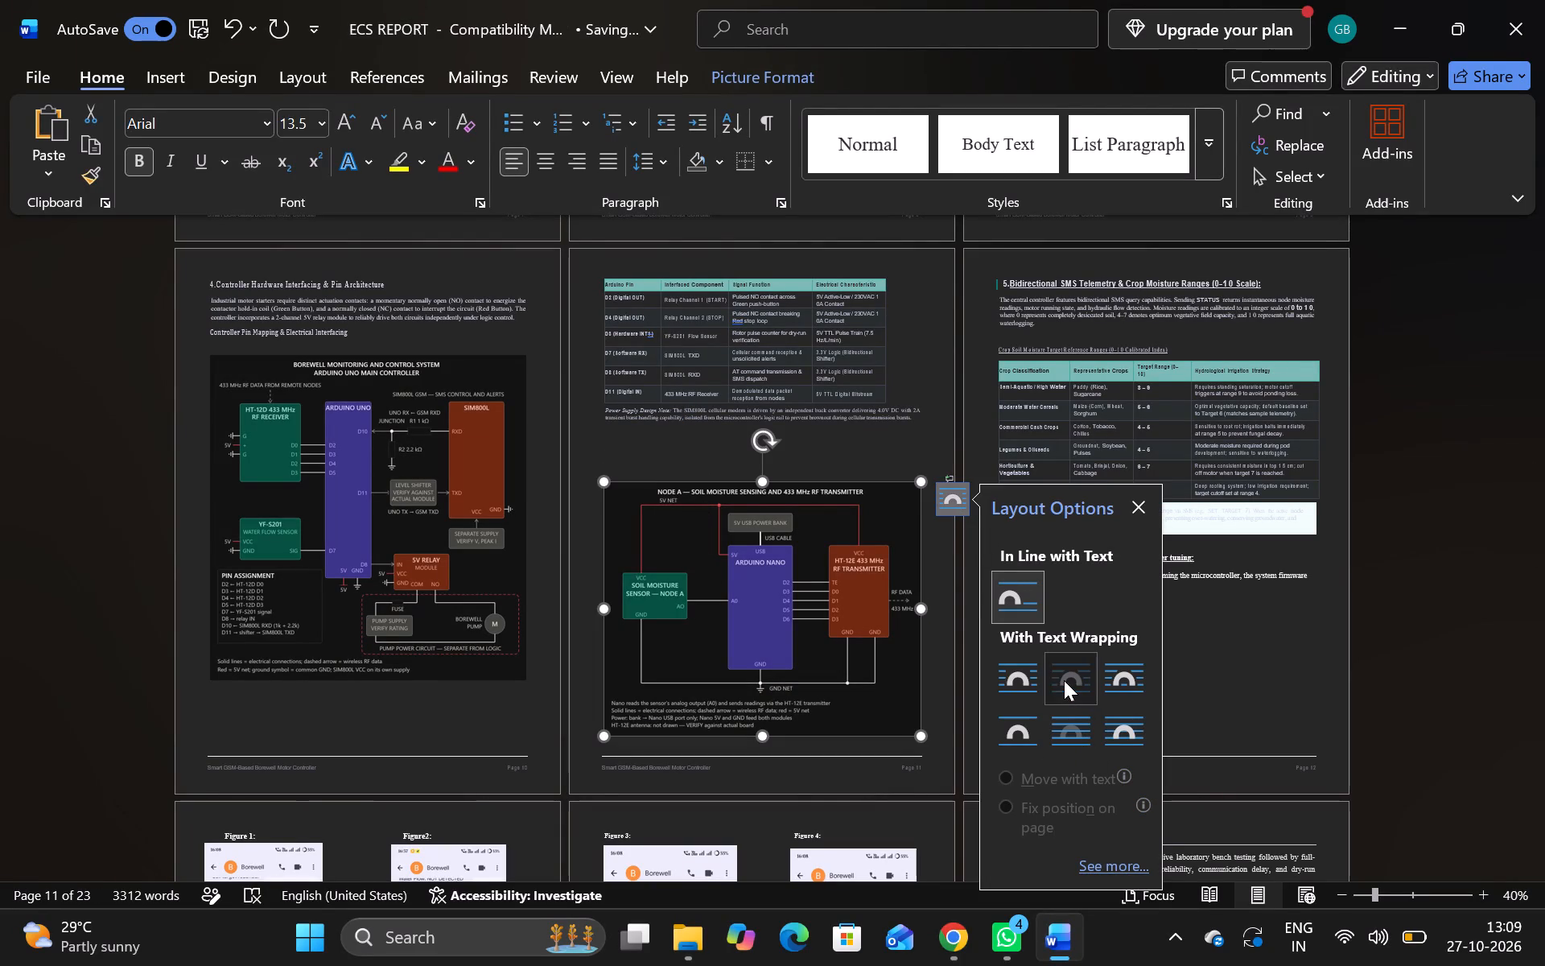
drag(809, 627, 762, 324)
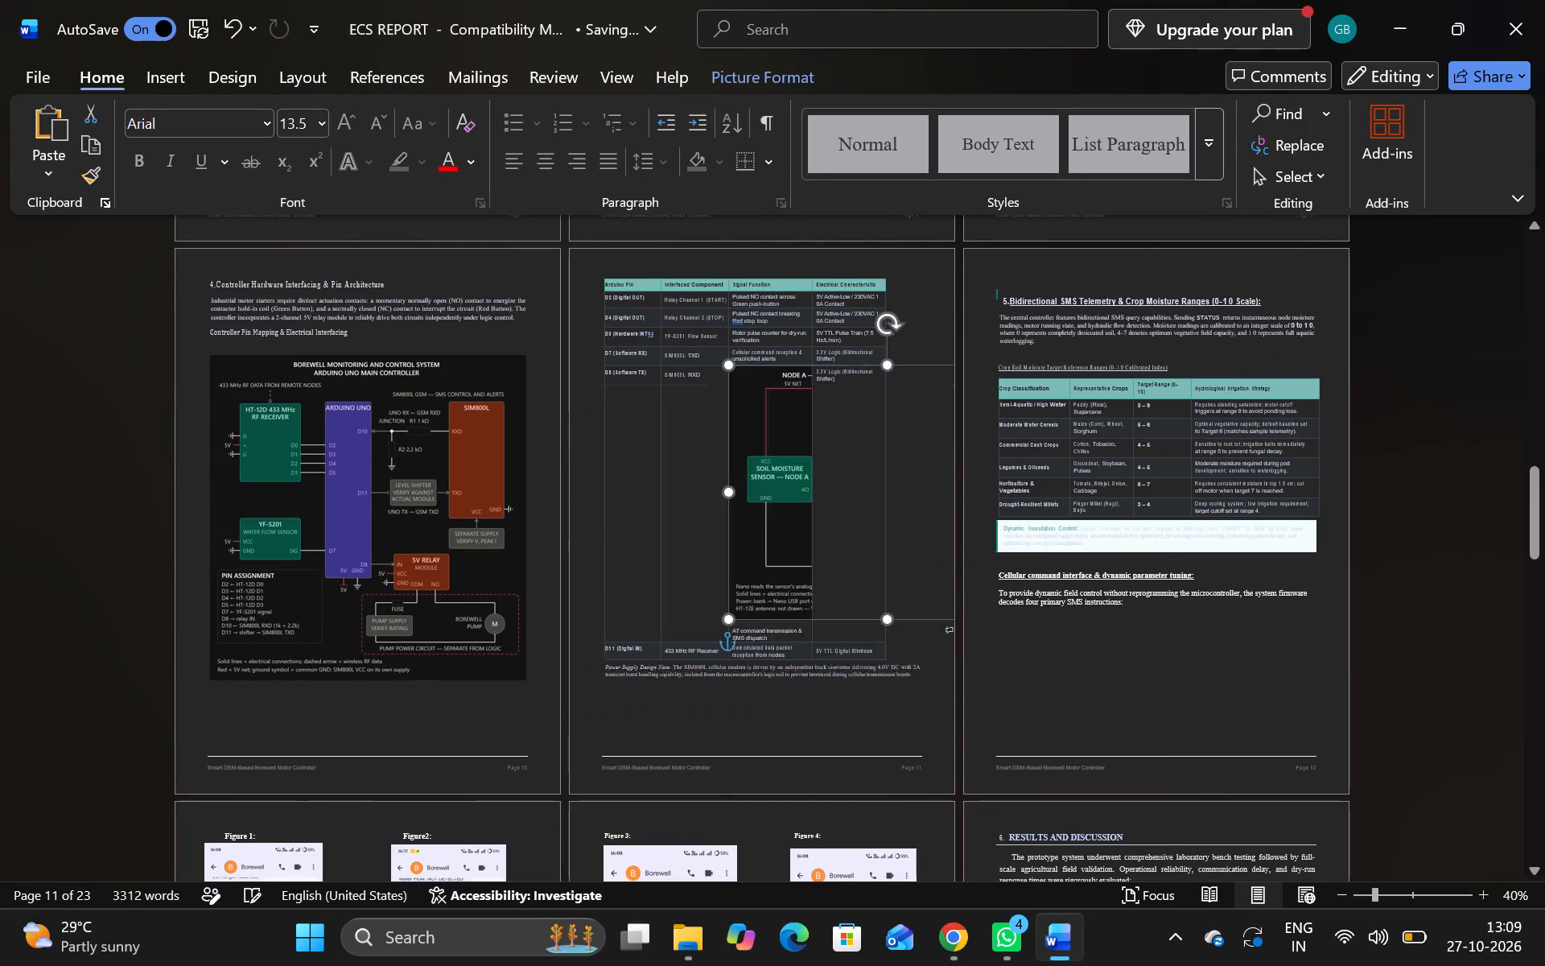
drag(762, 324, 750, 286)
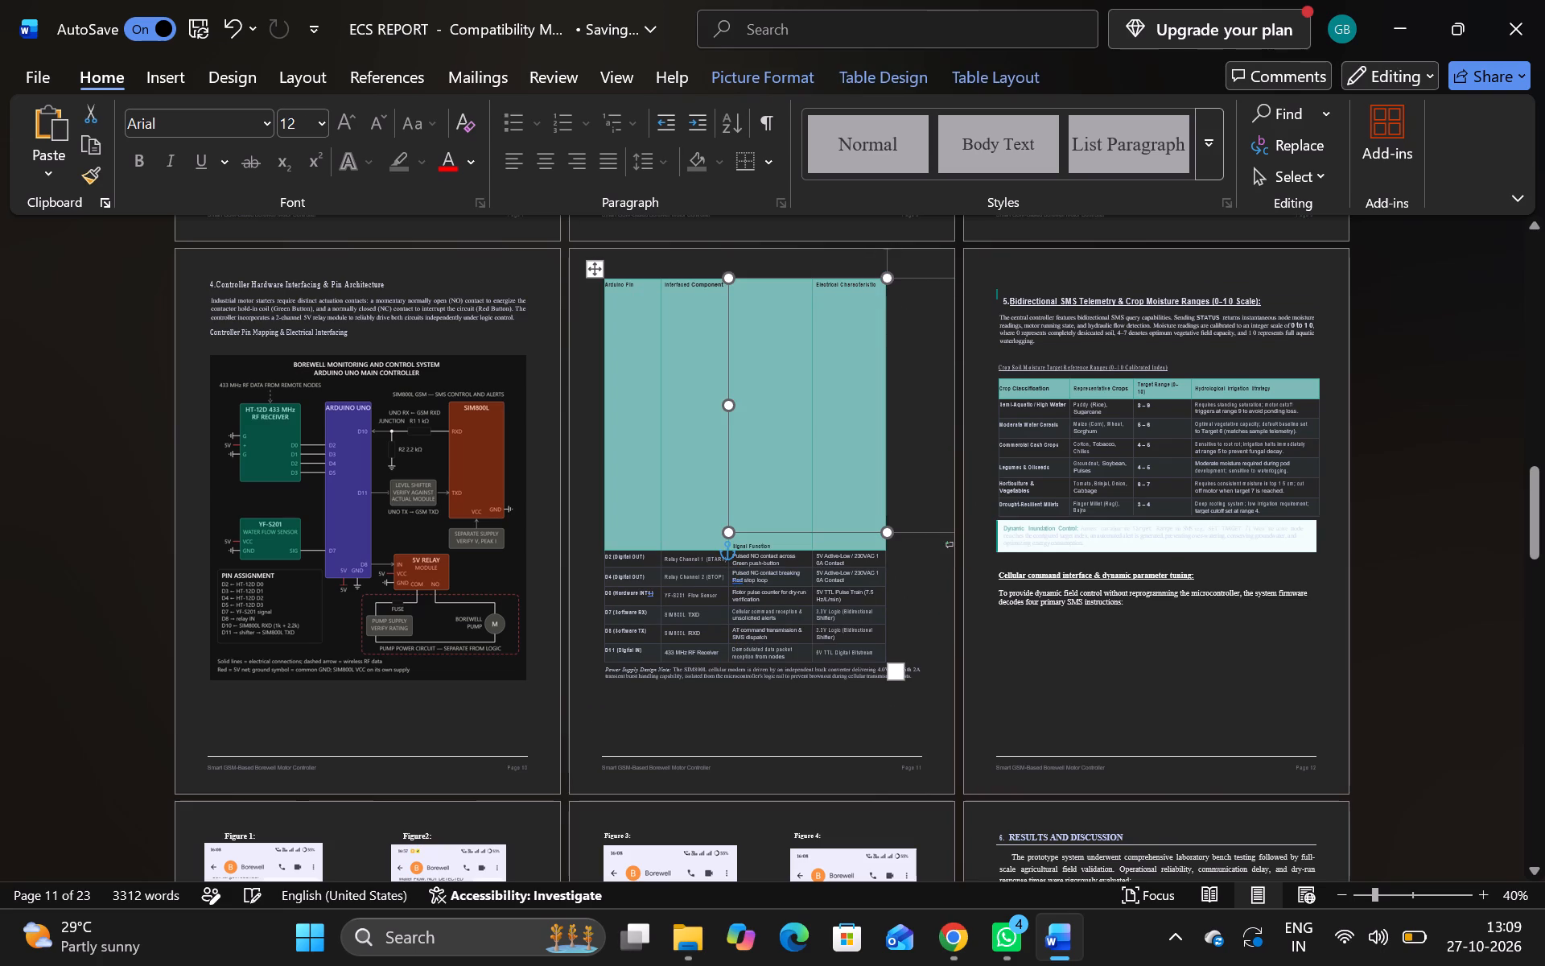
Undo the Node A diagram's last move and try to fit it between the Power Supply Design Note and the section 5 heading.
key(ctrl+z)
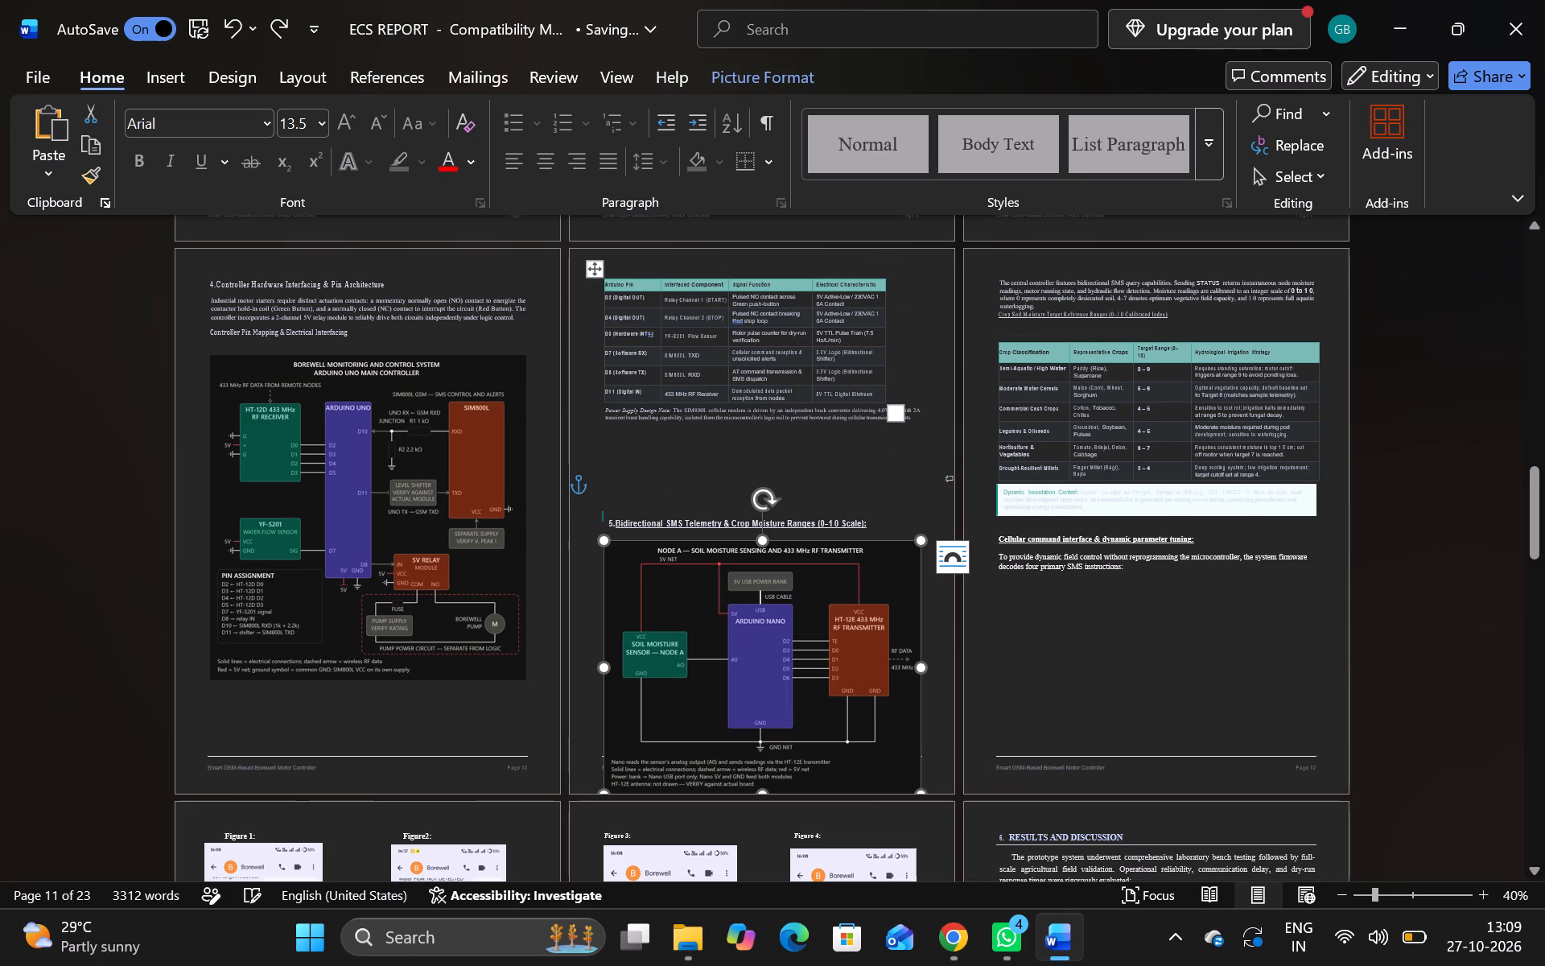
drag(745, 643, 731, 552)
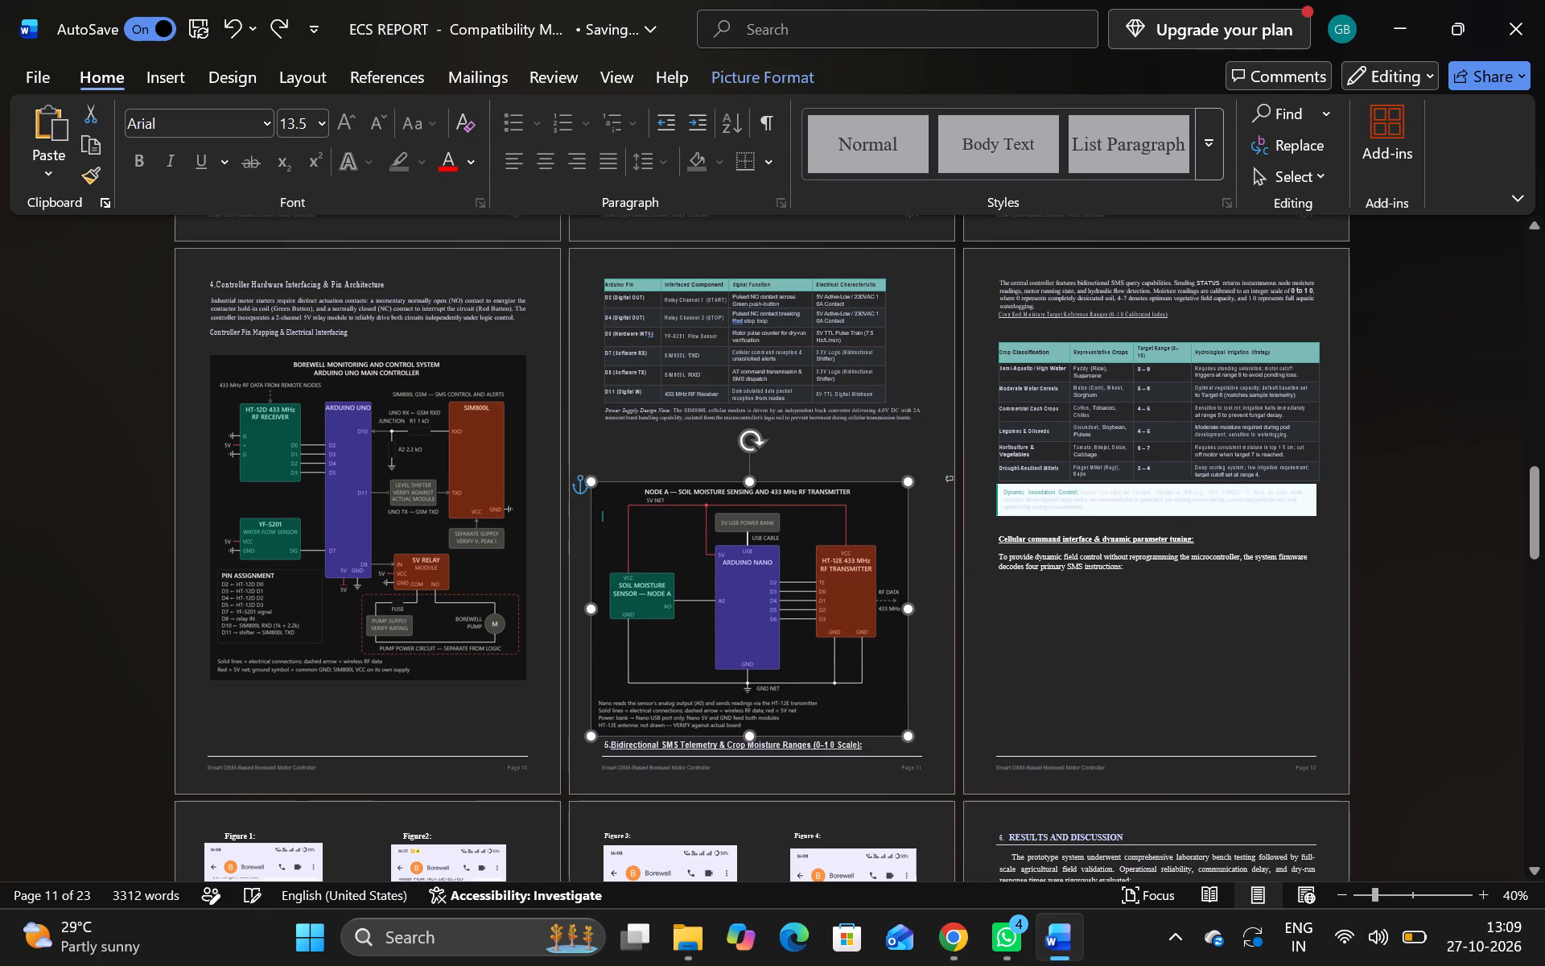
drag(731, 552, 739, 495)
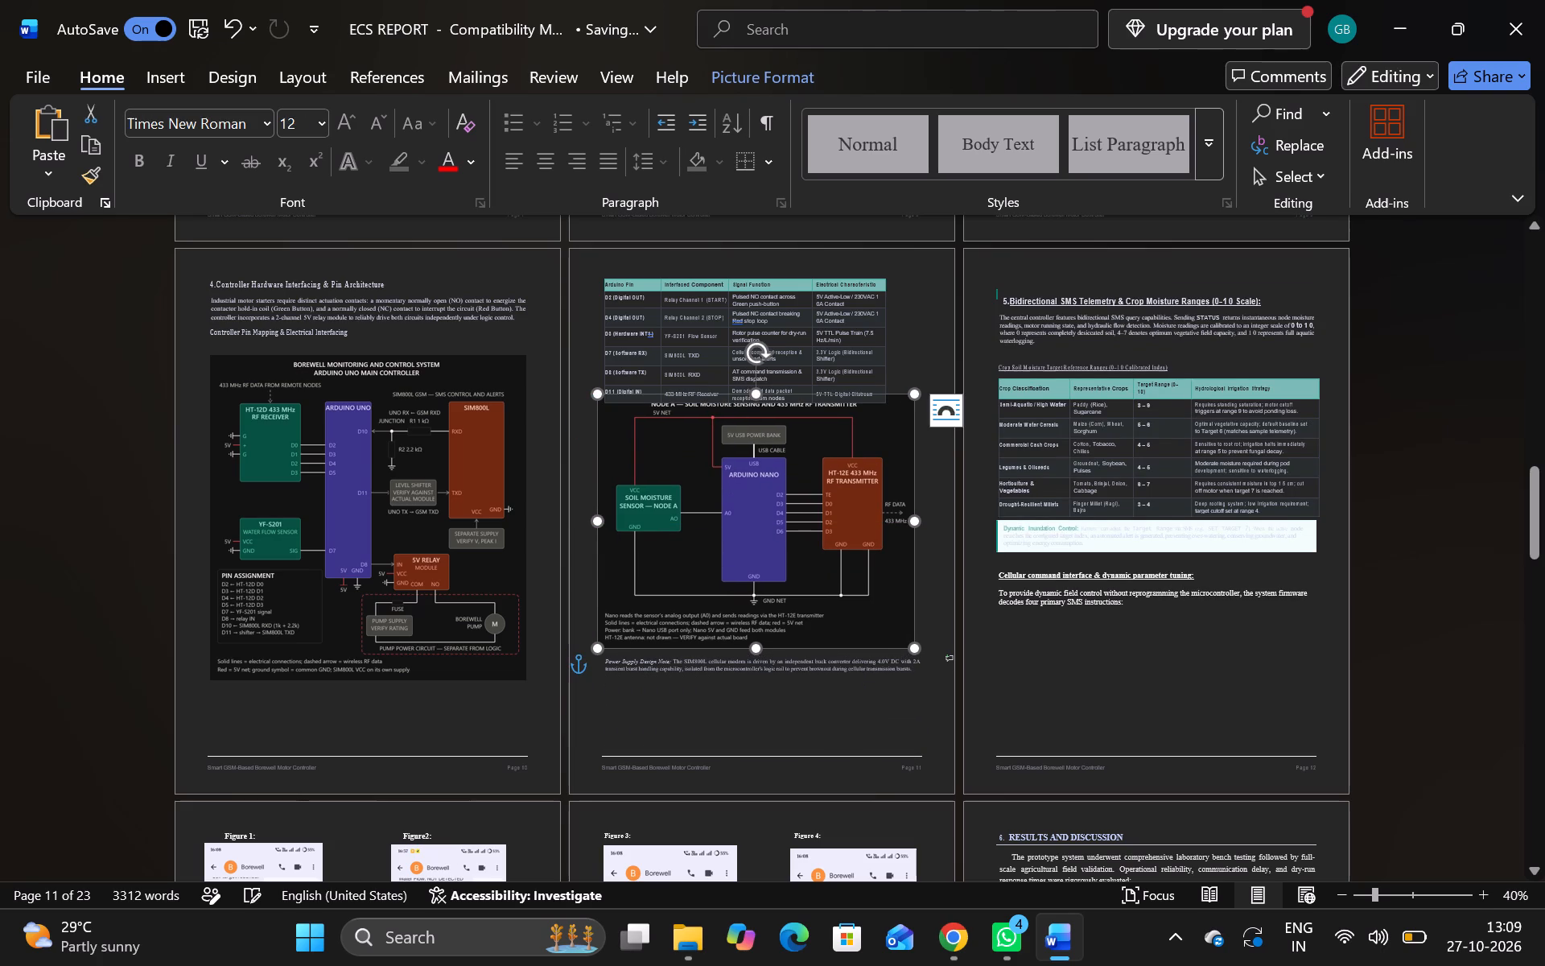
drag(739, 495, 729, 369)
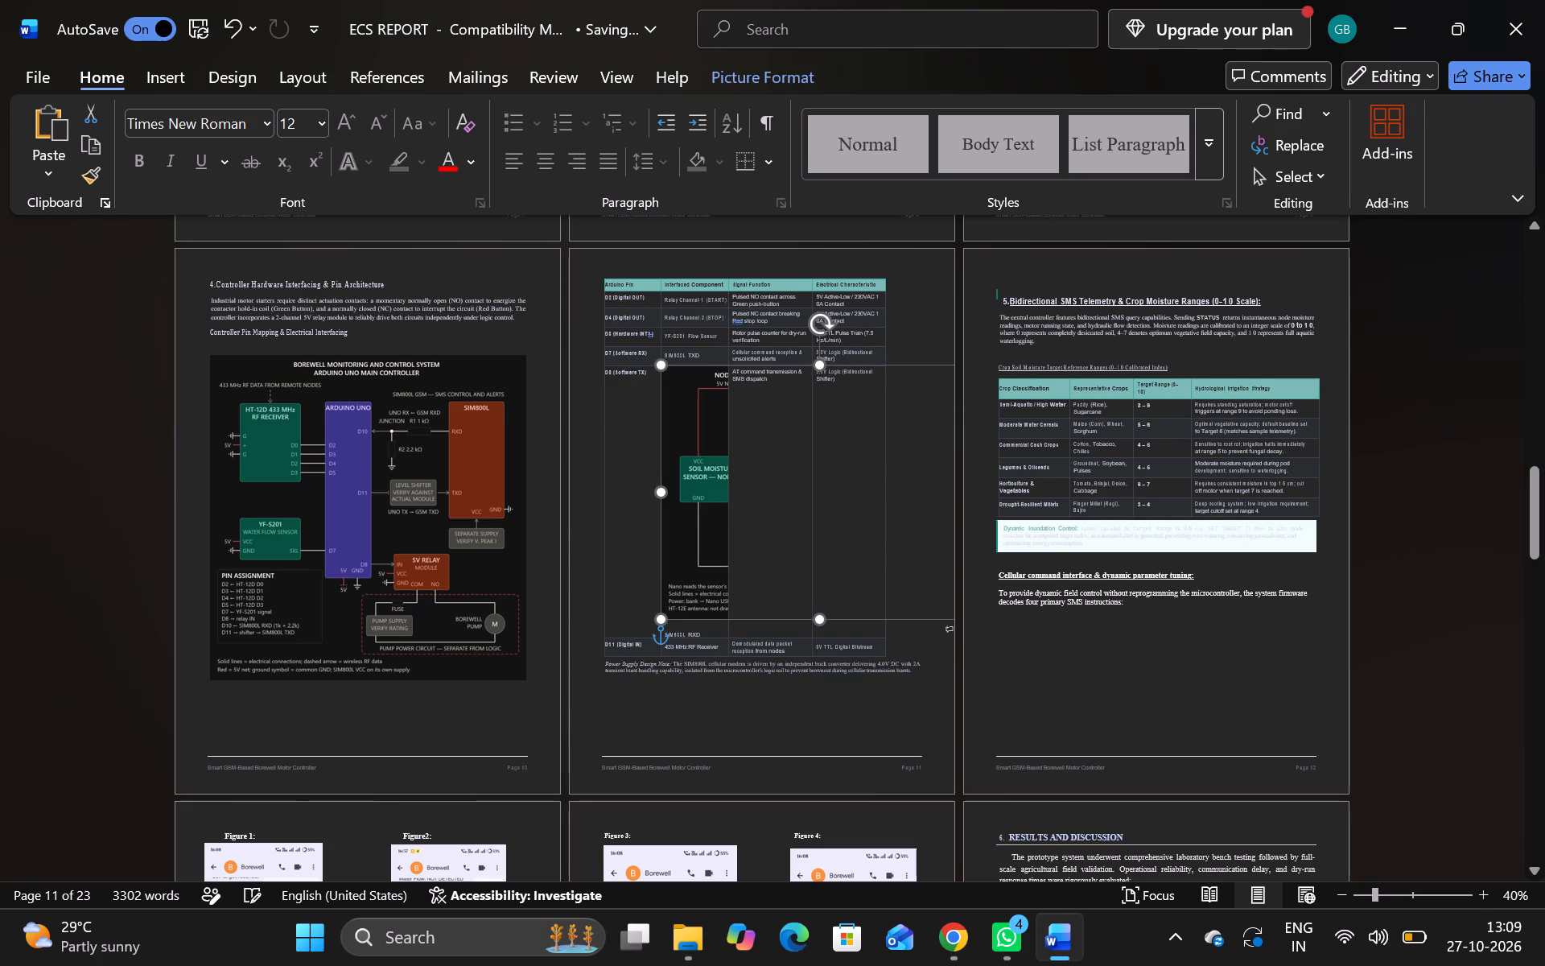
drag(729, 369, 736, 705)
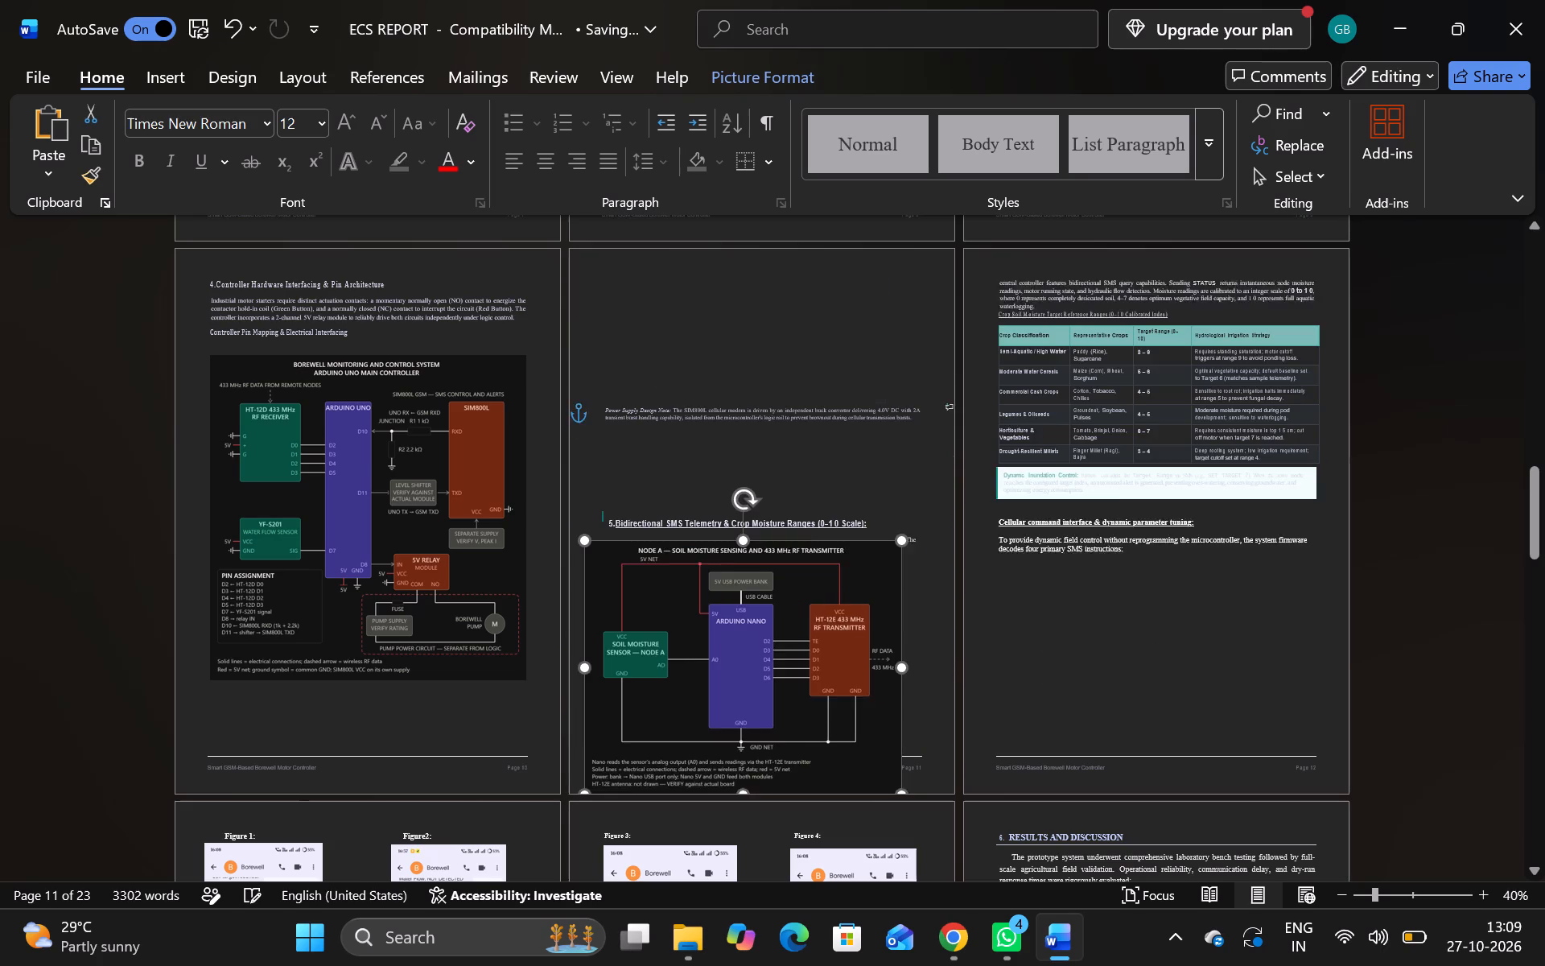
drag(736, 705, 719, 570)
Undo the repositioning and insertion of the Node A soil moisture diagram below the Arduino pin mapping table.
key(ctrl+z)
key(ctrl+z)
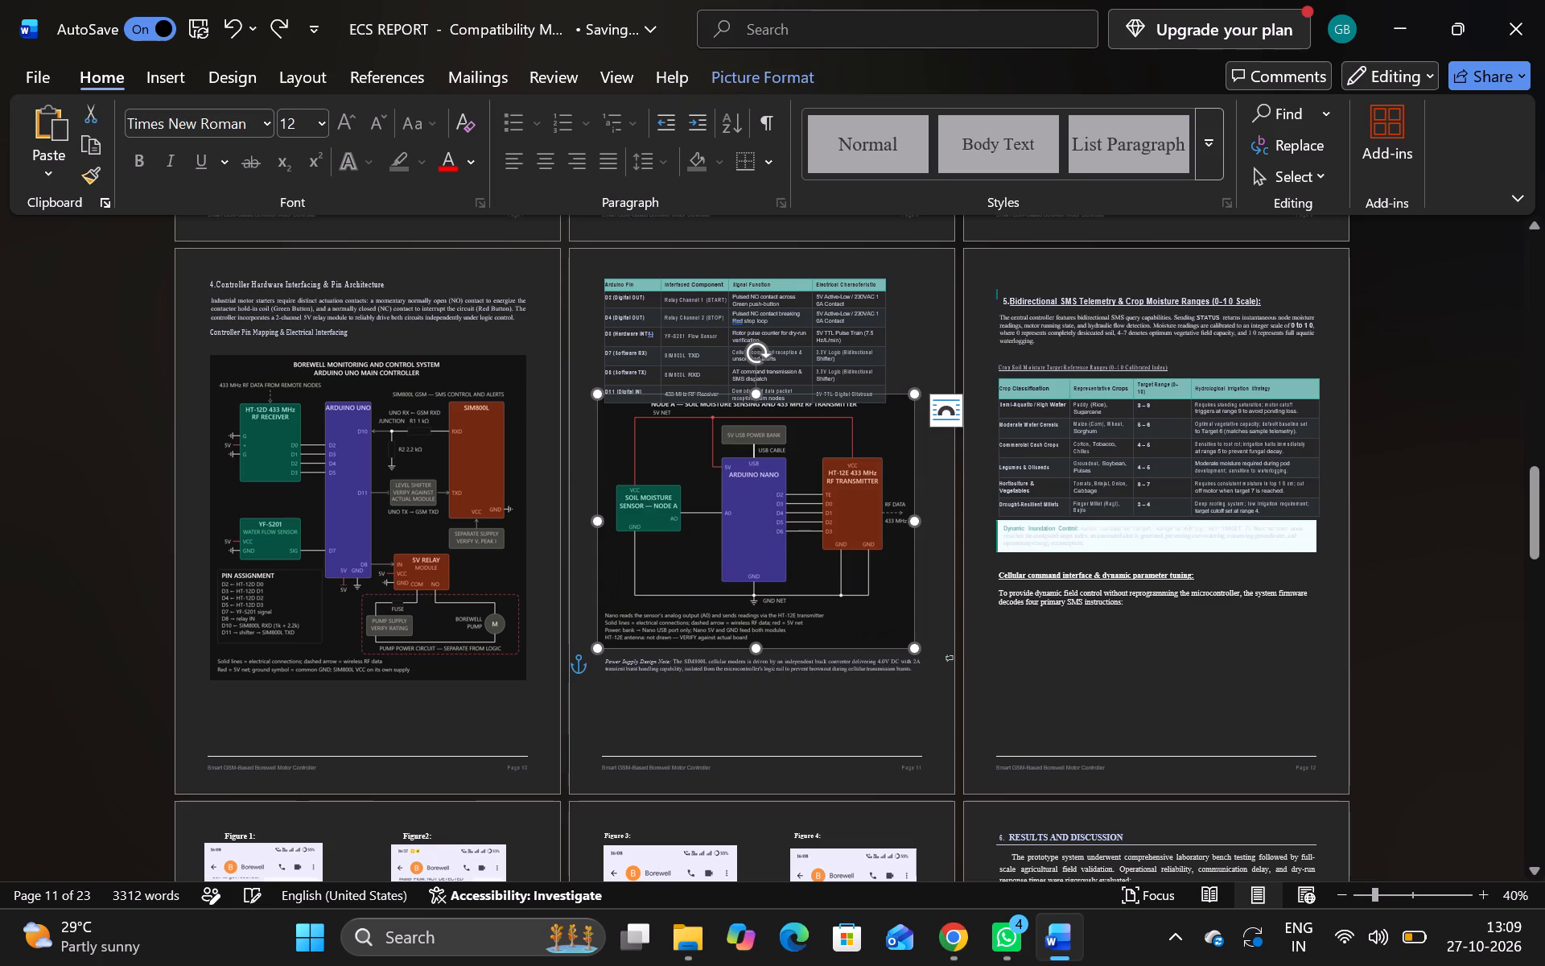
key(ctrl+z)
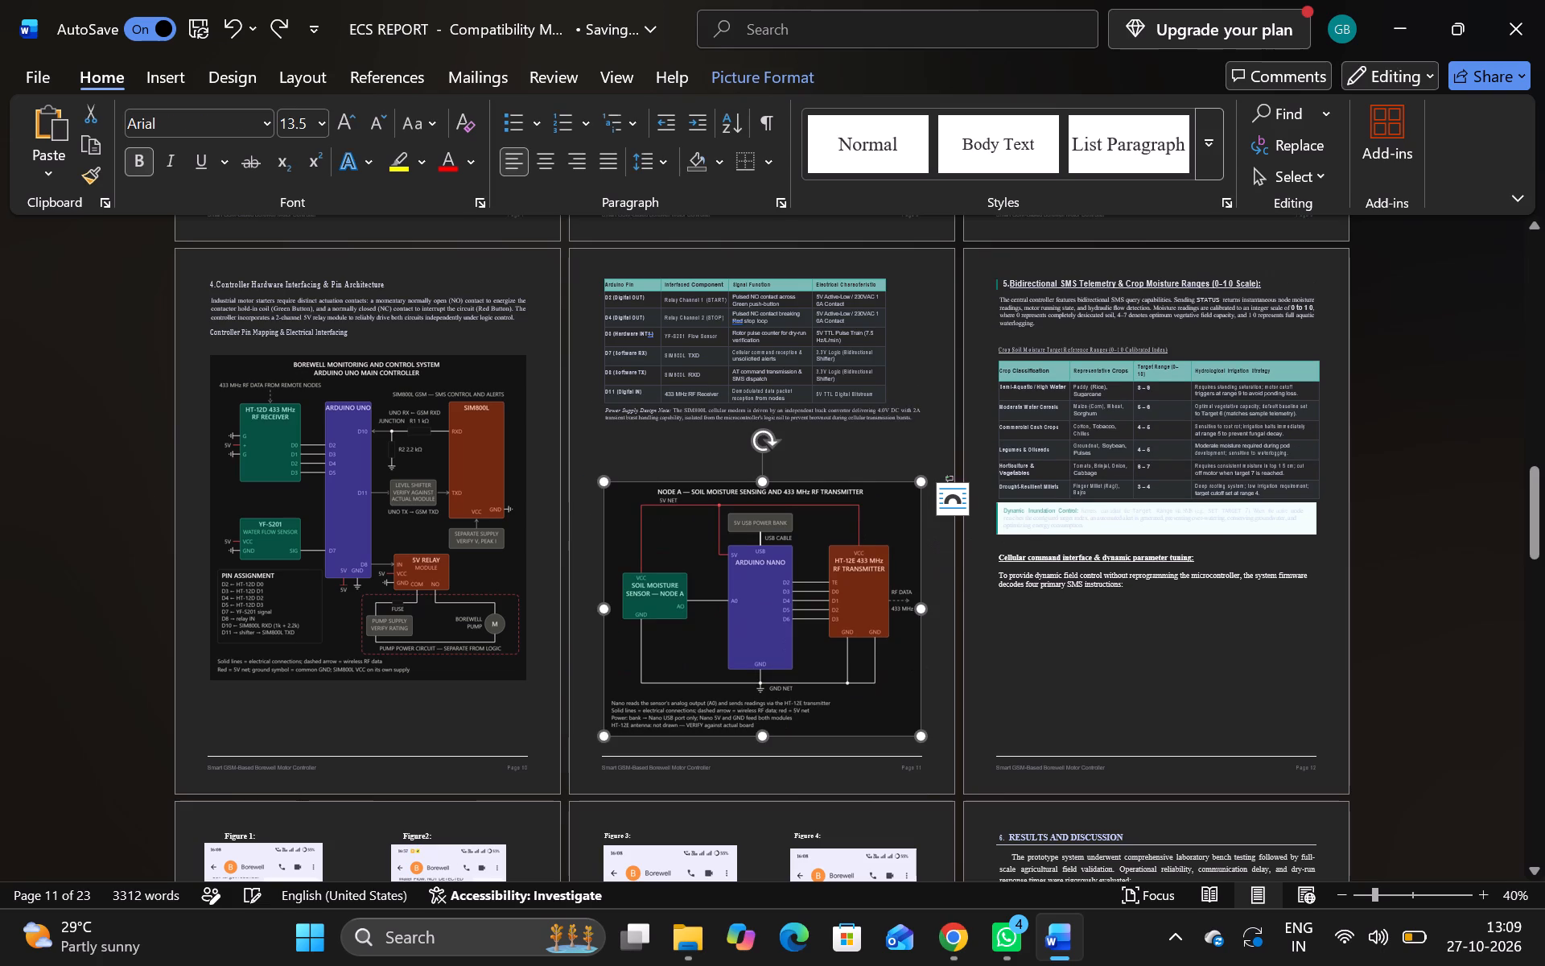
key(ctrl+z)
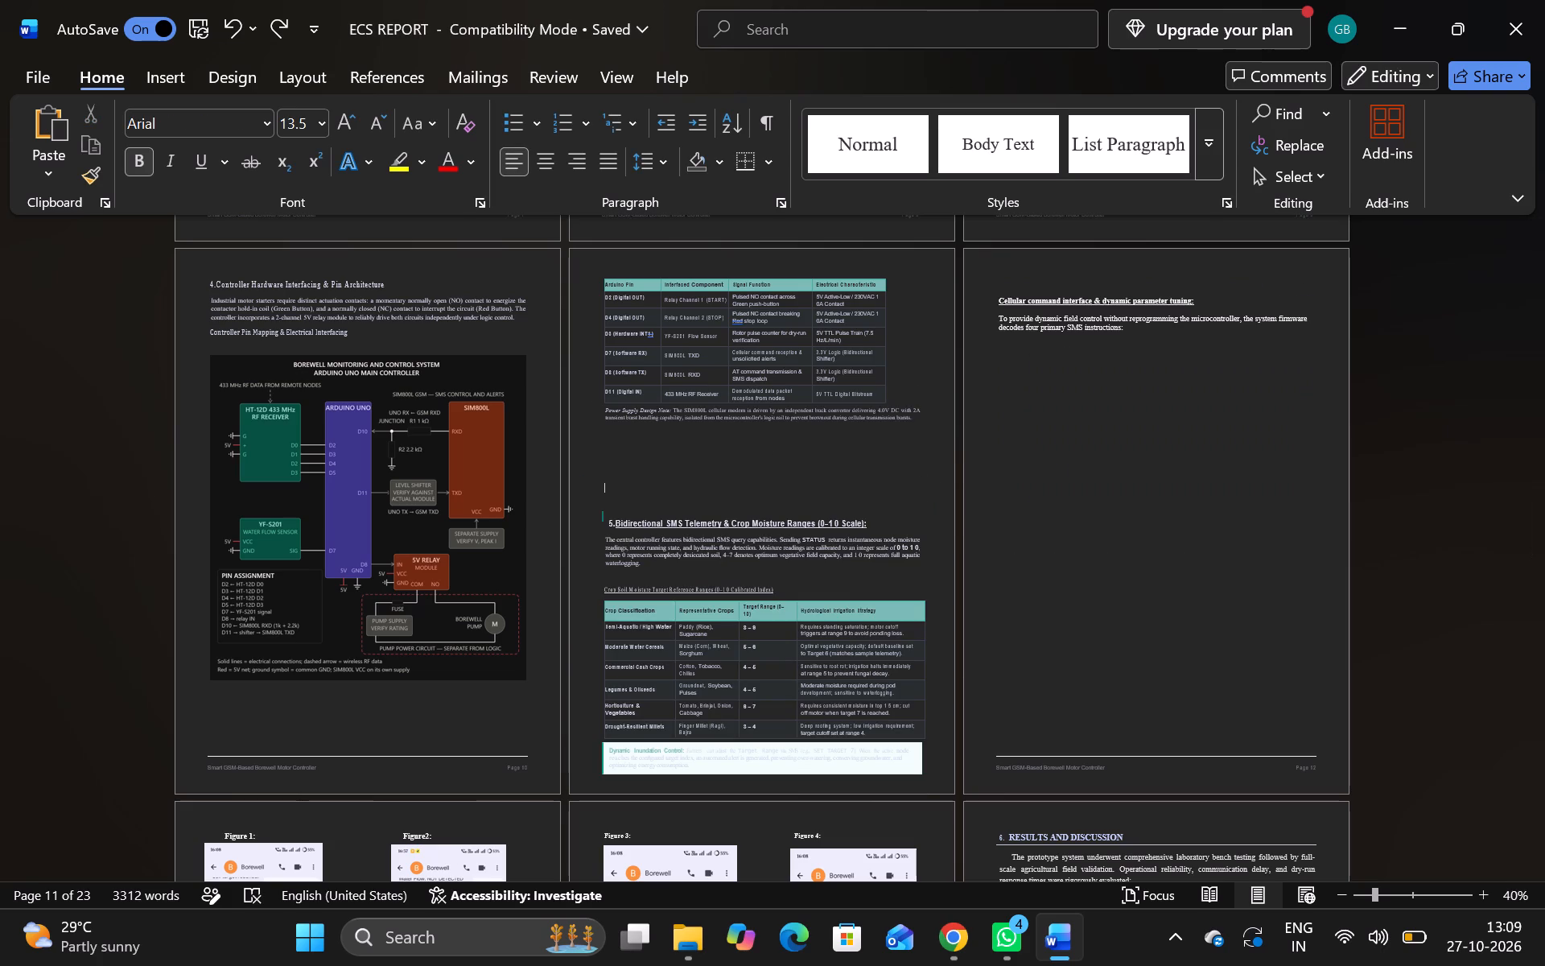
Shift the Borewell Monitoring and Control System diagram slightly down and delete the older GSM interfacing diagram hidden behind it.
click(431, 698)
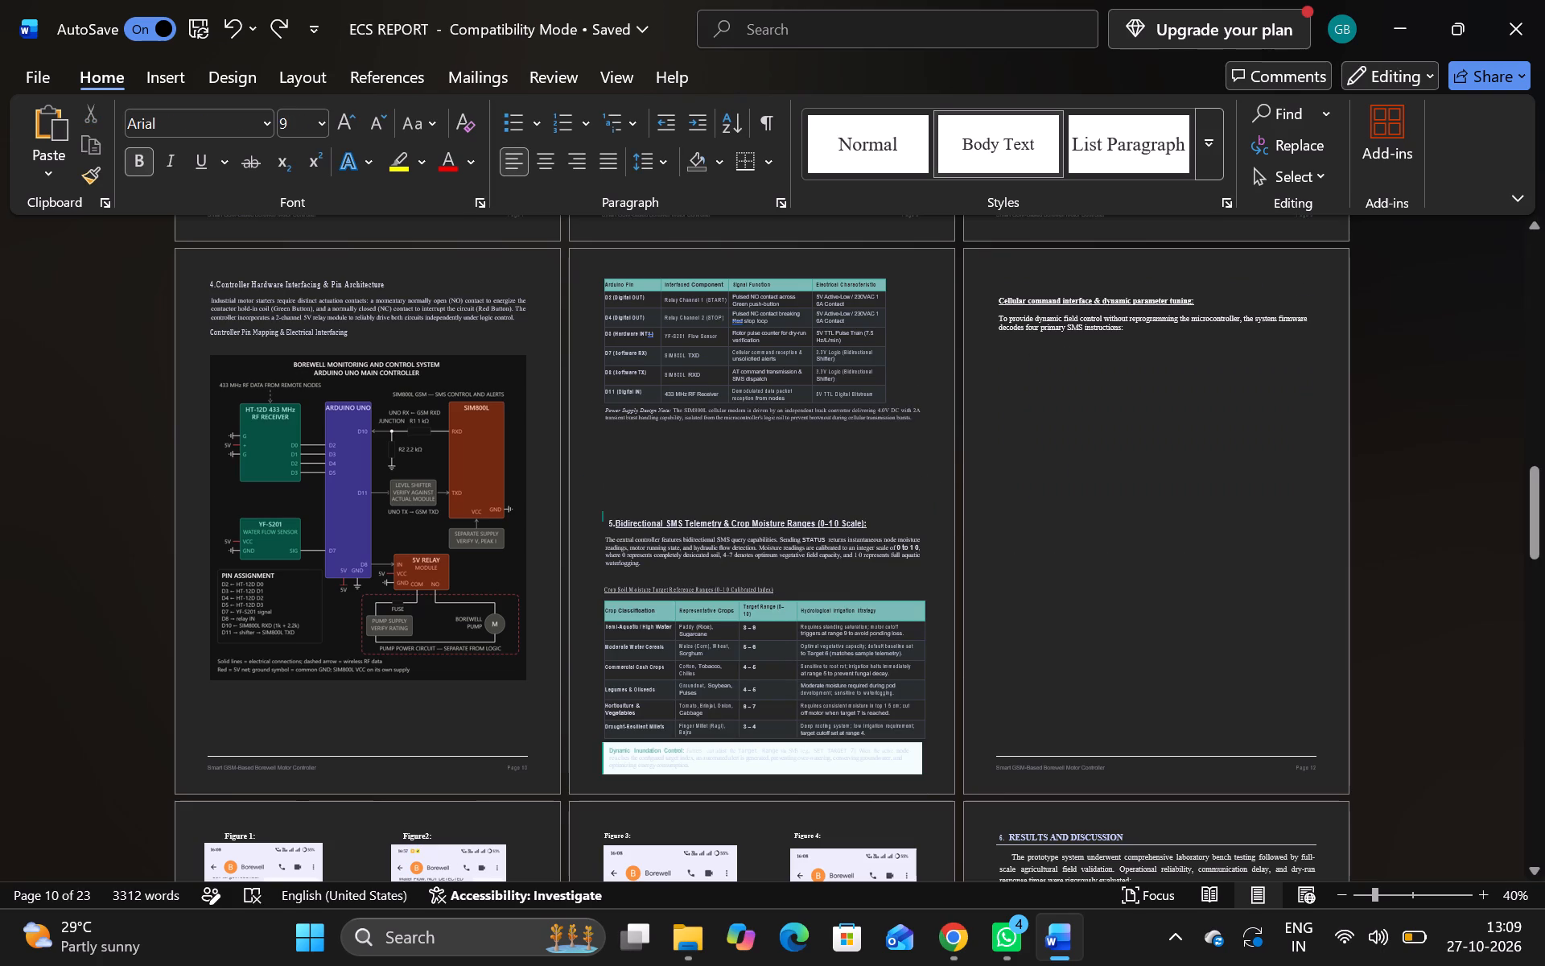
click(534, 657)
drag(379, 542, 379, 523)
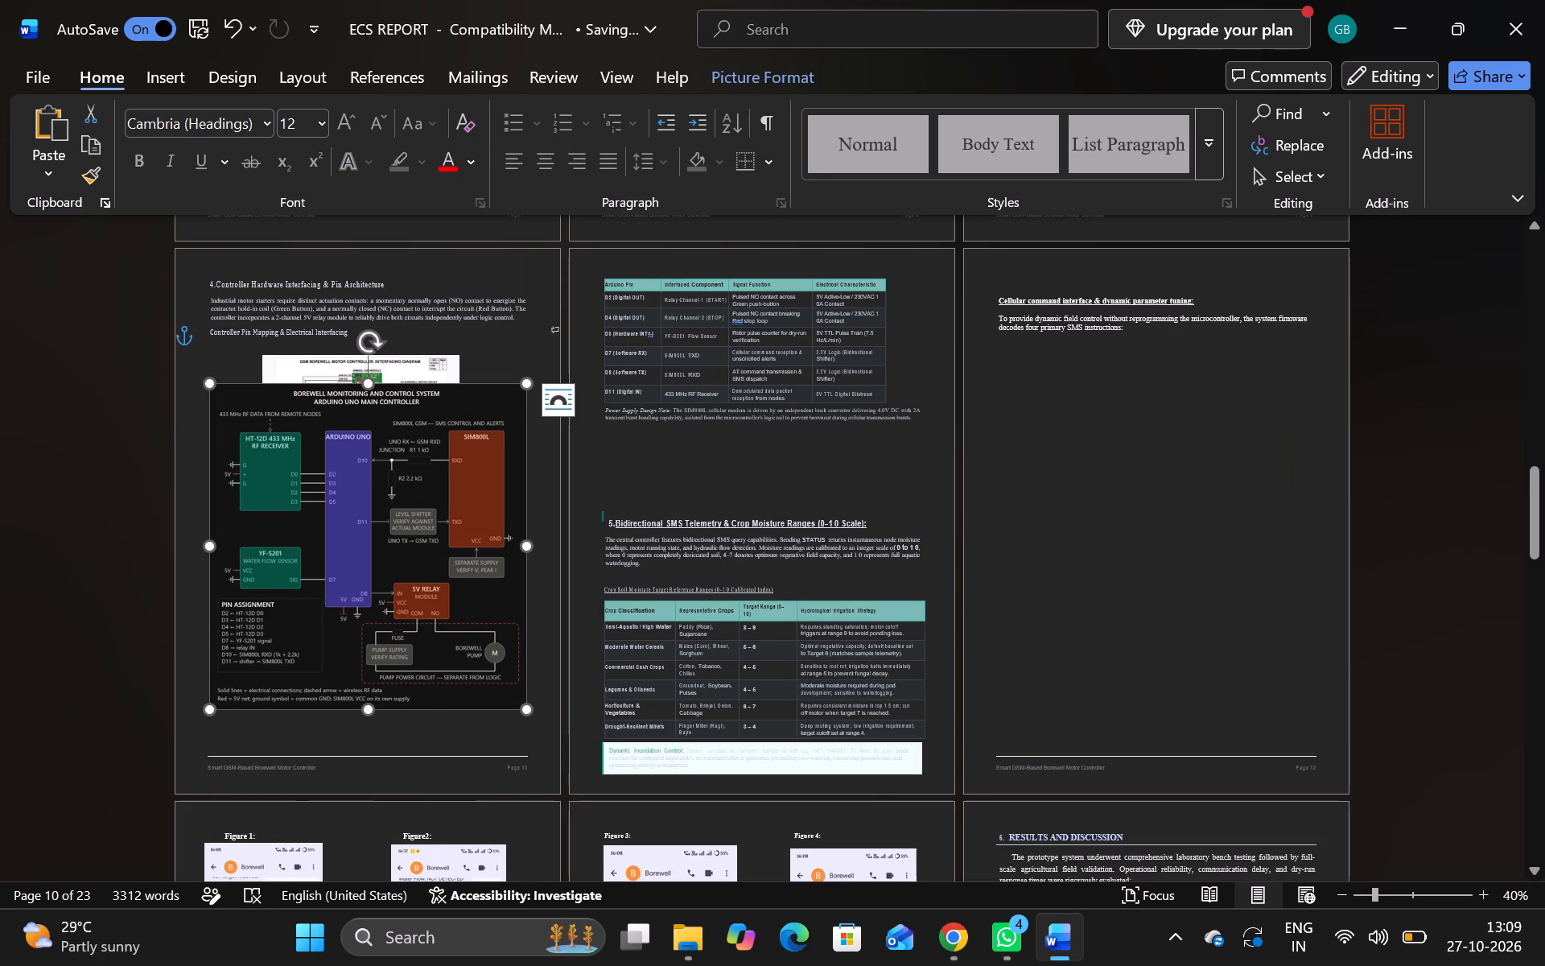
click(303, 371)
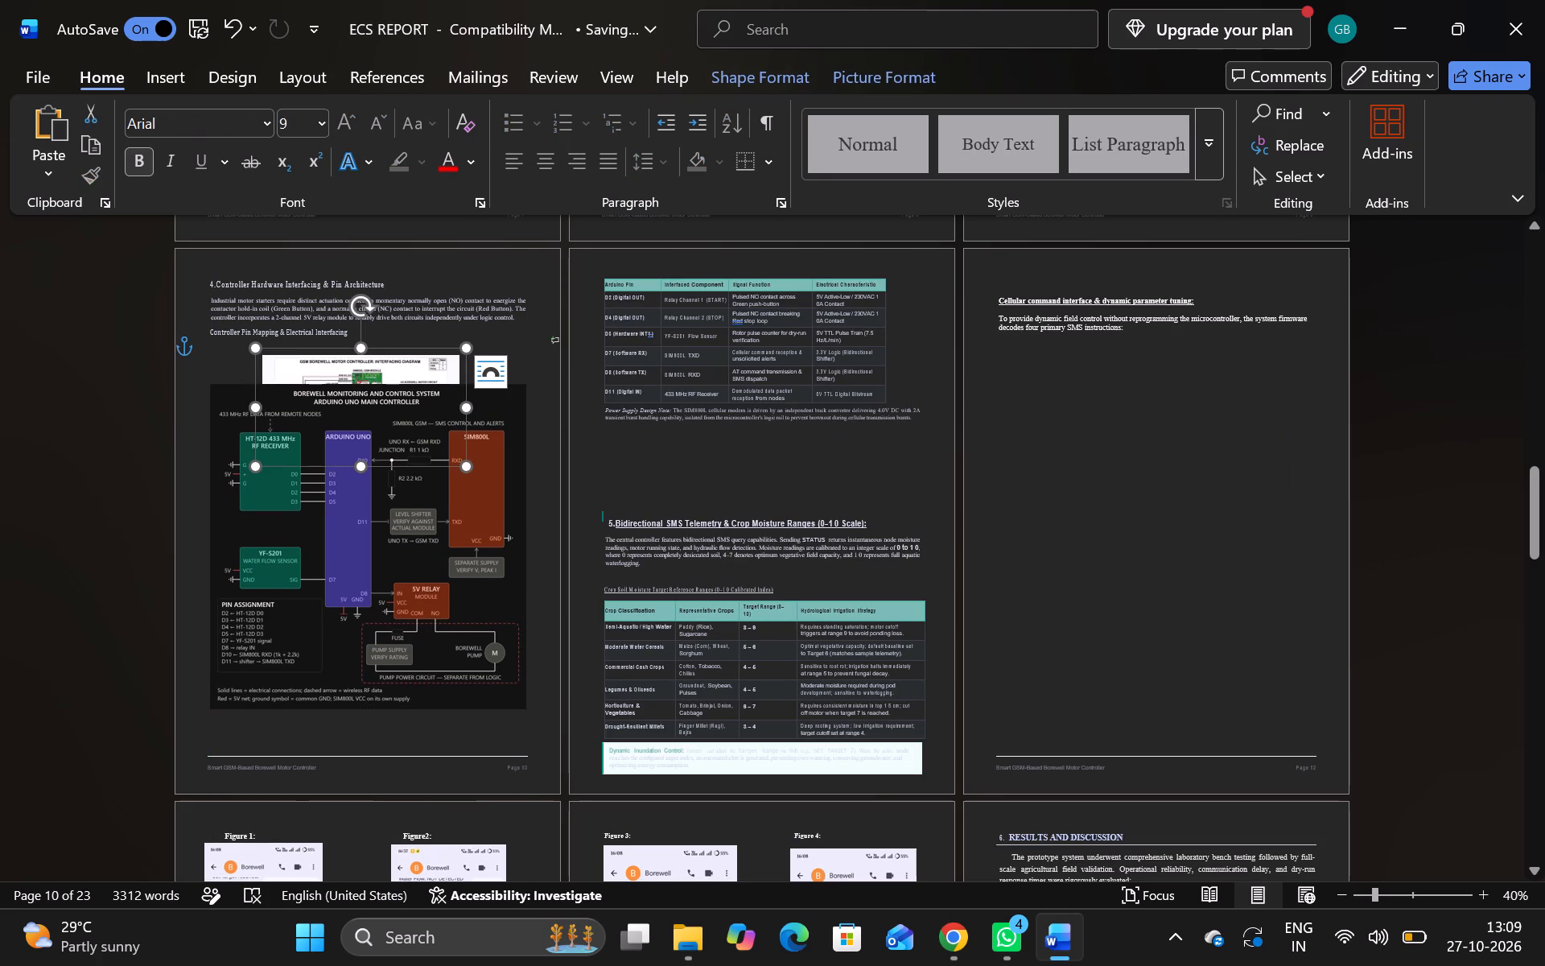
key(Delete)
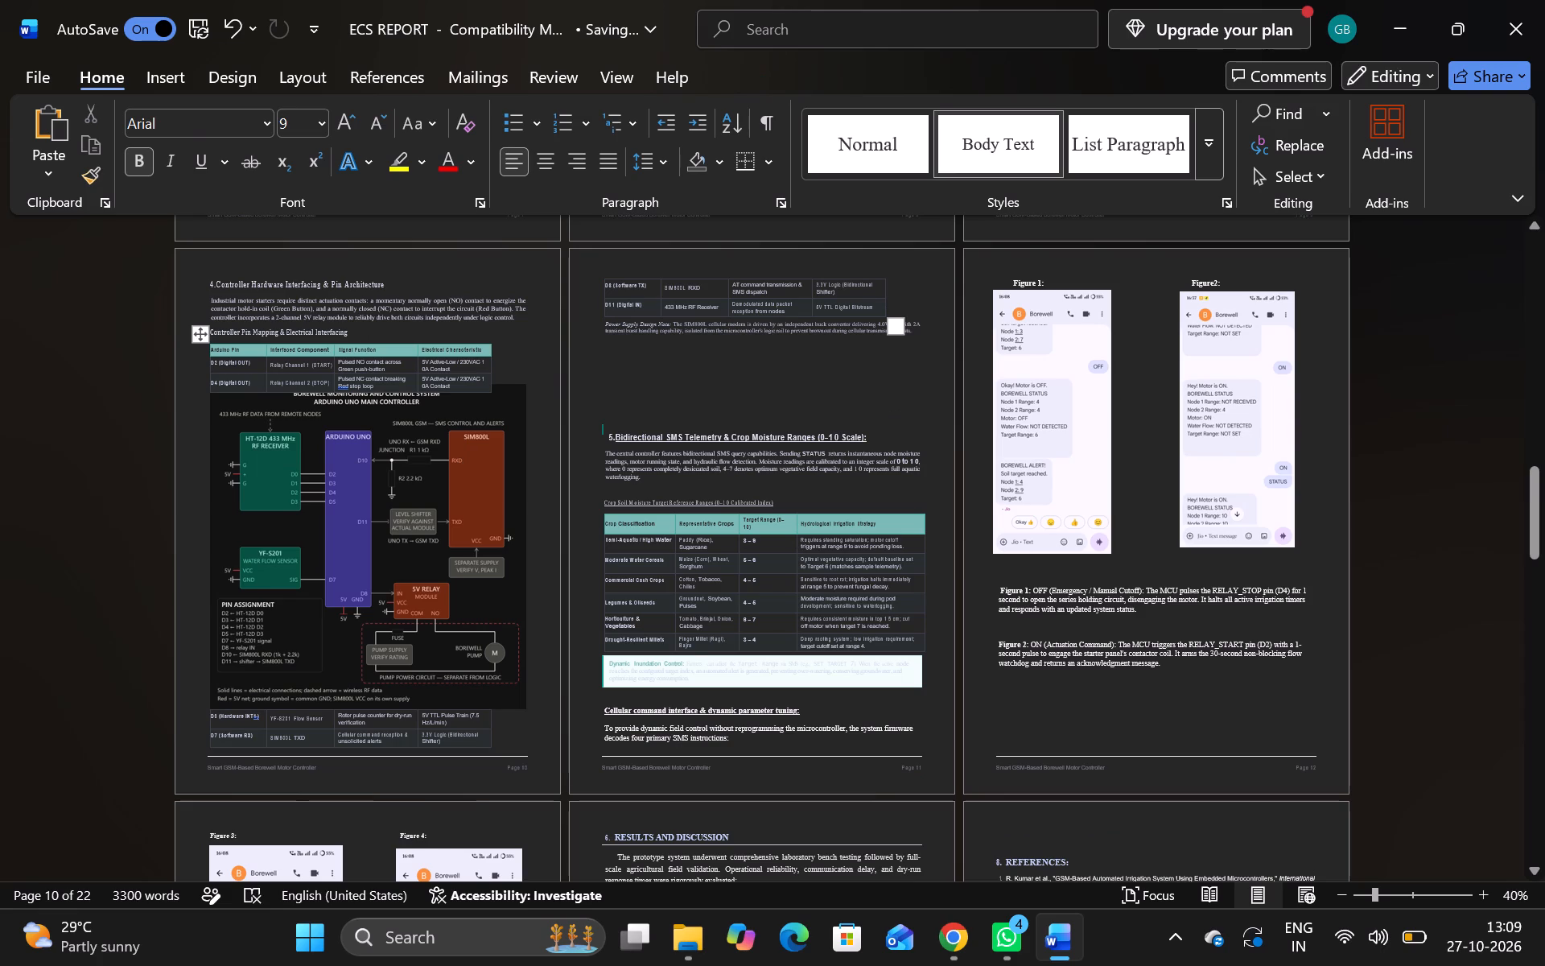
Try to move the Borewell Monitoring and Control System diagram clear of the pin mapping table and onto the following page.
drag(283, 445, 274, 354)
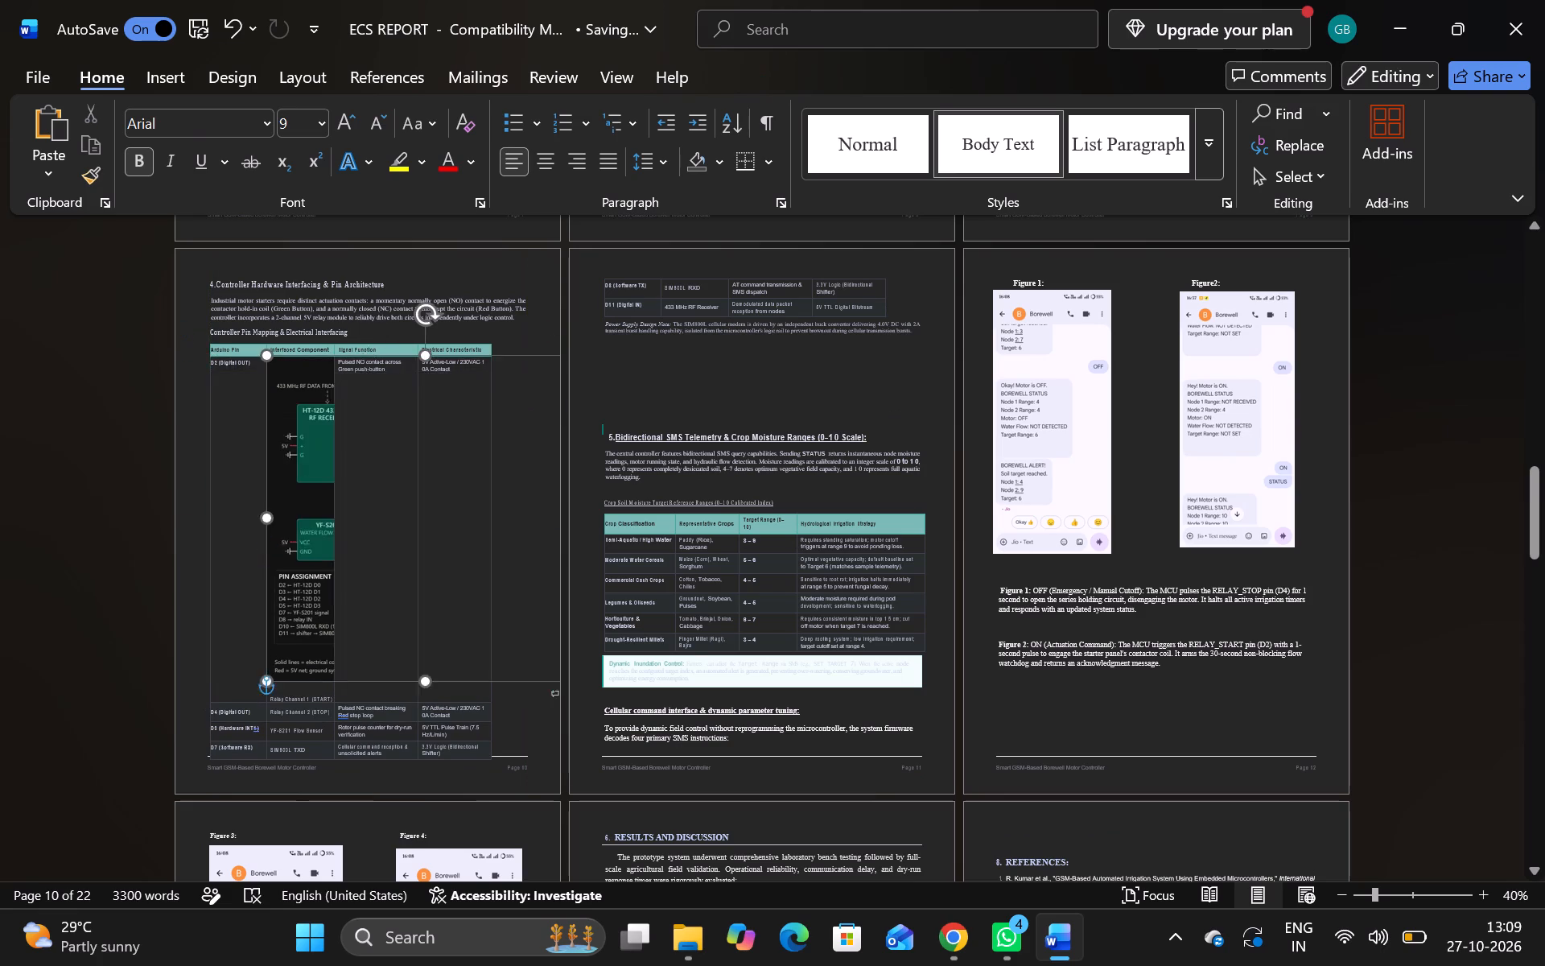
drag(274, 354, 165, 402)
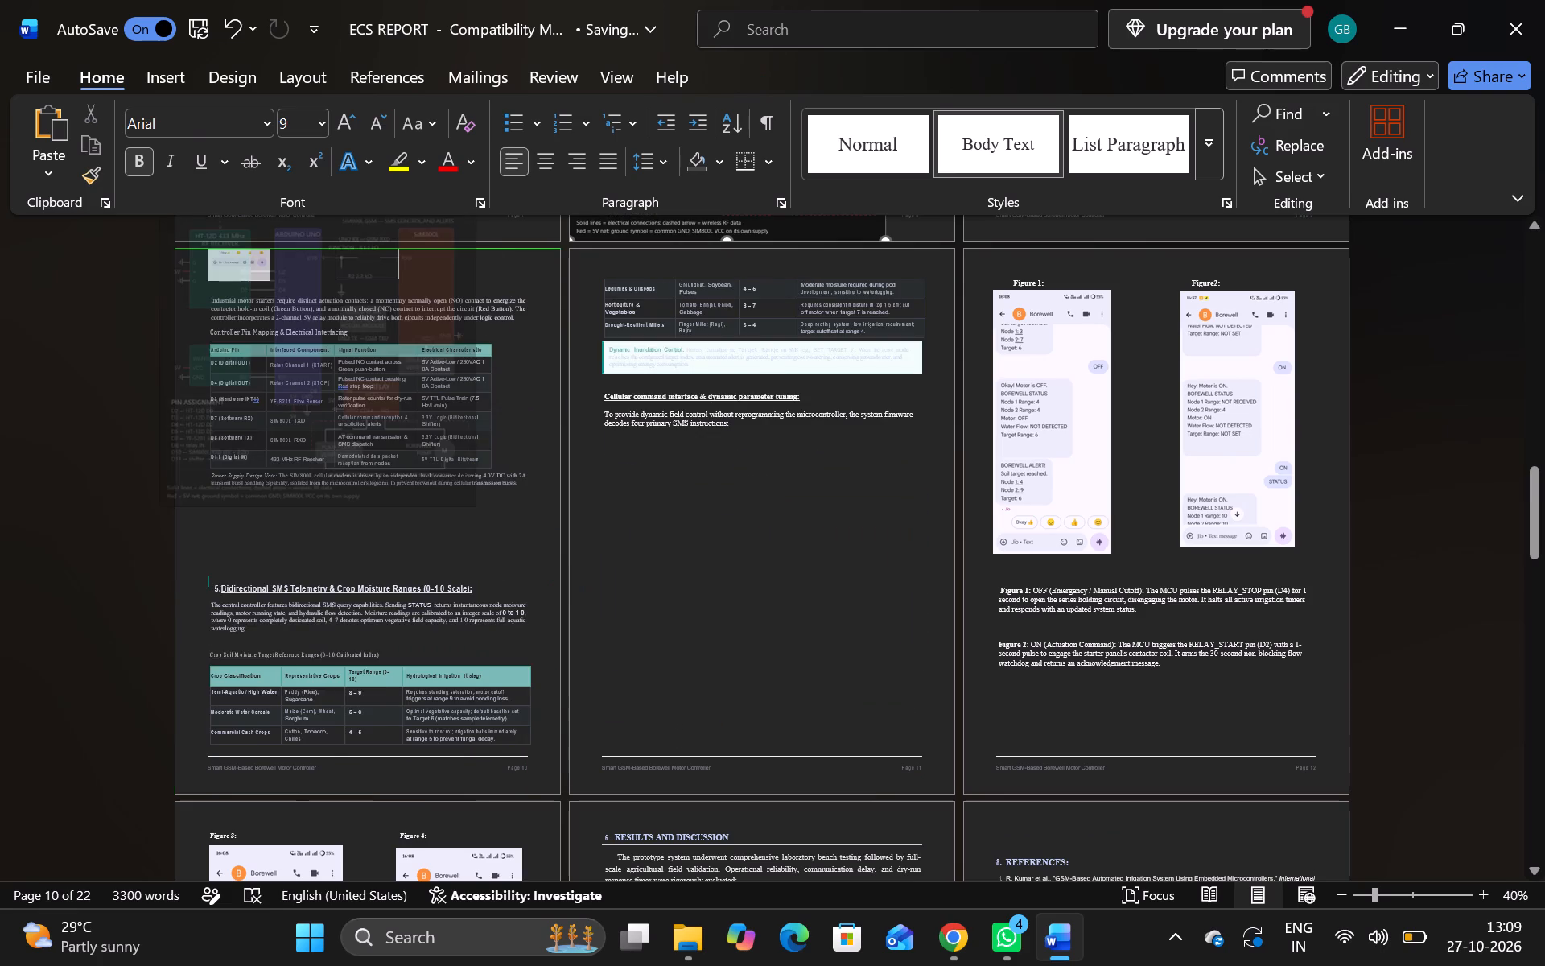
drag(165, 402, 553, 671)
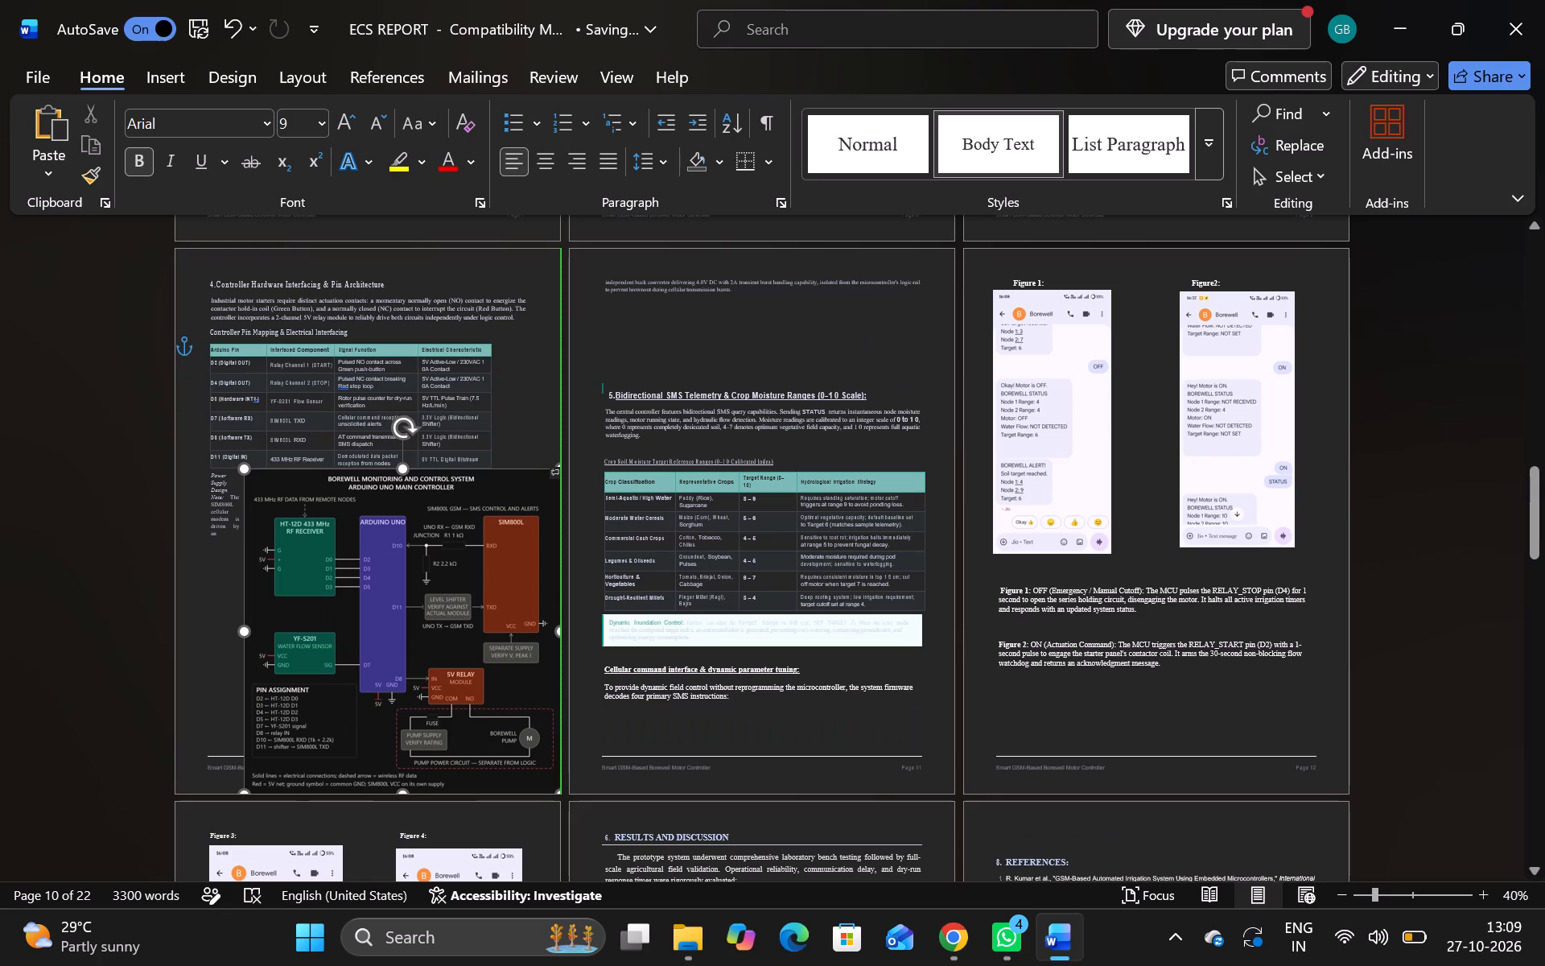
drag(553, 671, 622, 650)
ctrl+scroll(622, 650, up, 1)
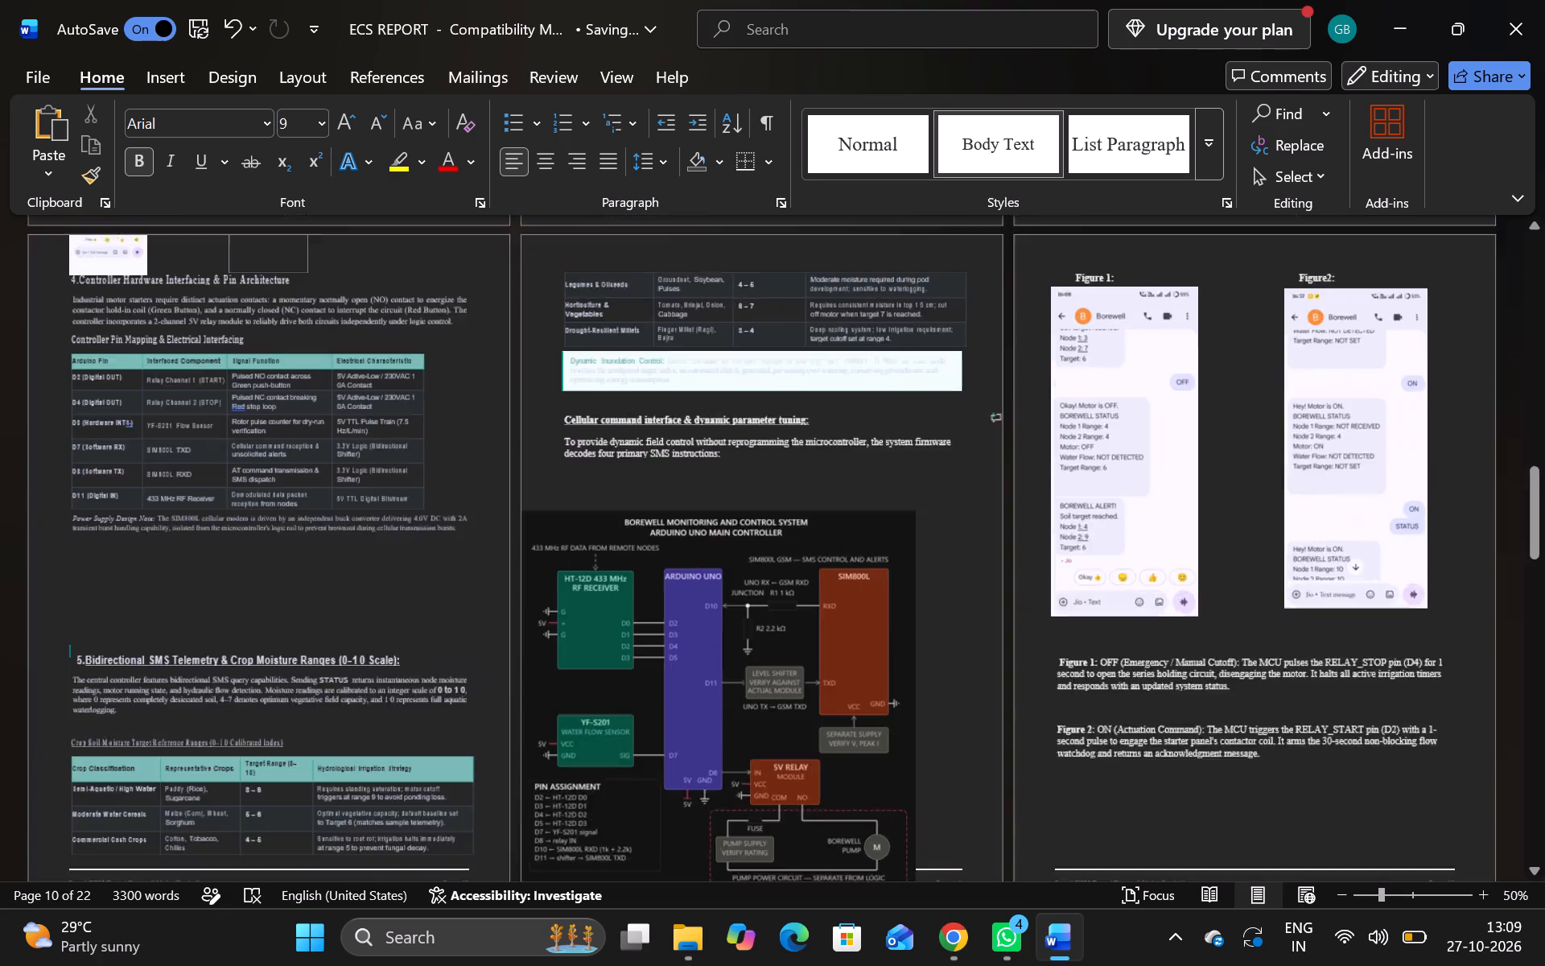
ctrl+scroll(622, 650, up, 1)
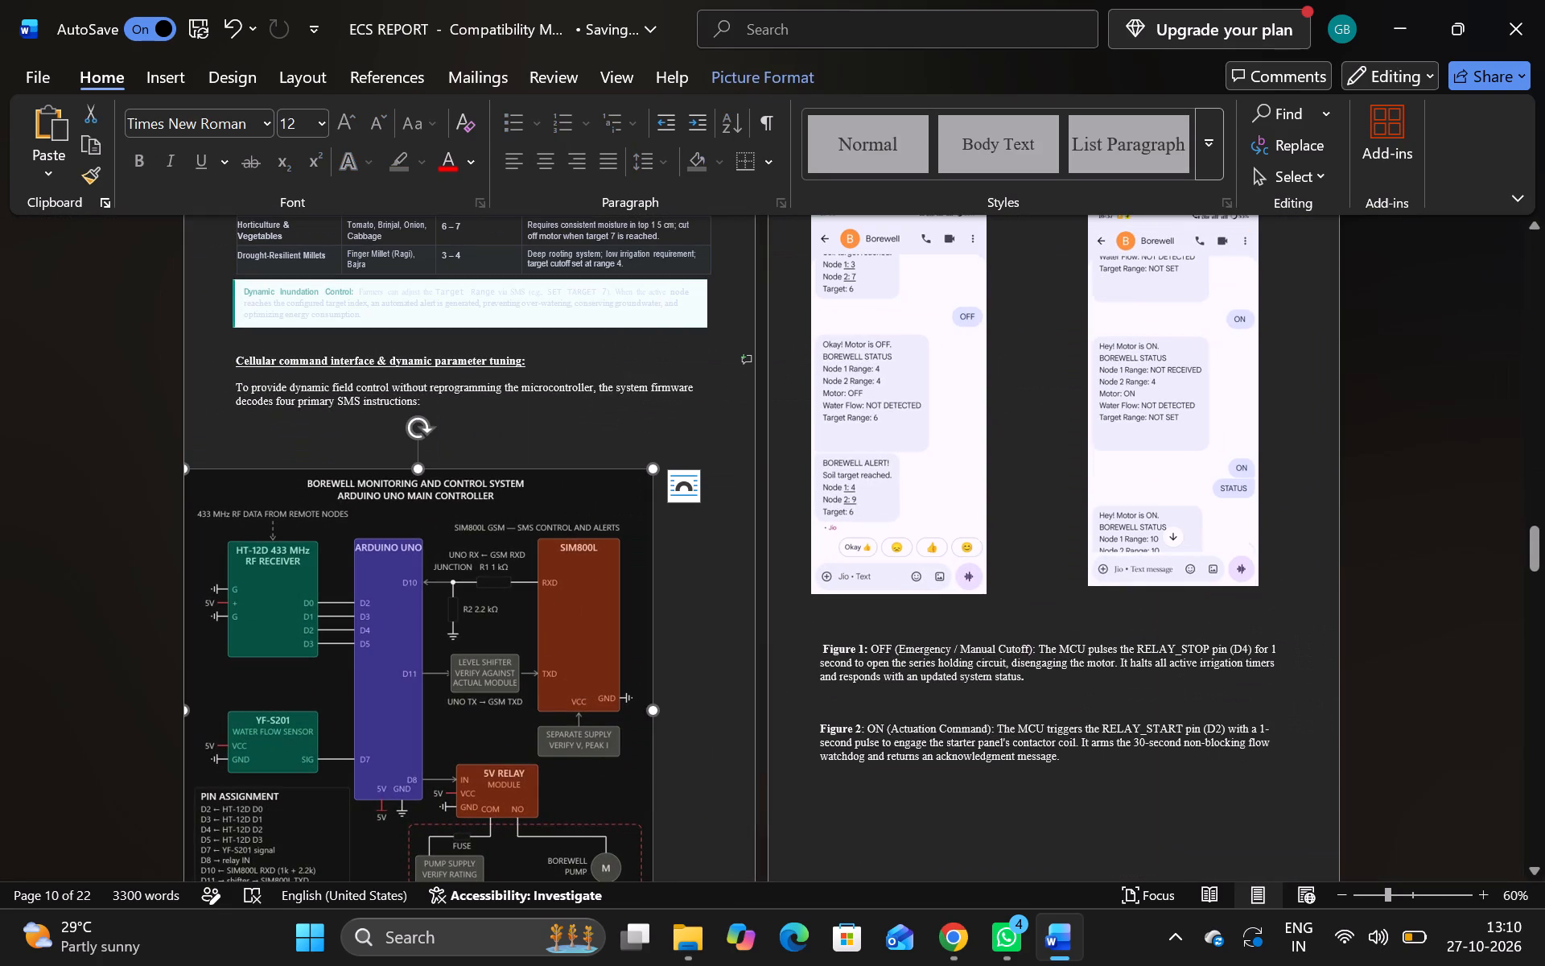
Undo the recent edits back to before the pin table was shrunk and the Borewell Monitoring and Control System diagram was inserted.
key(ctrl+z)
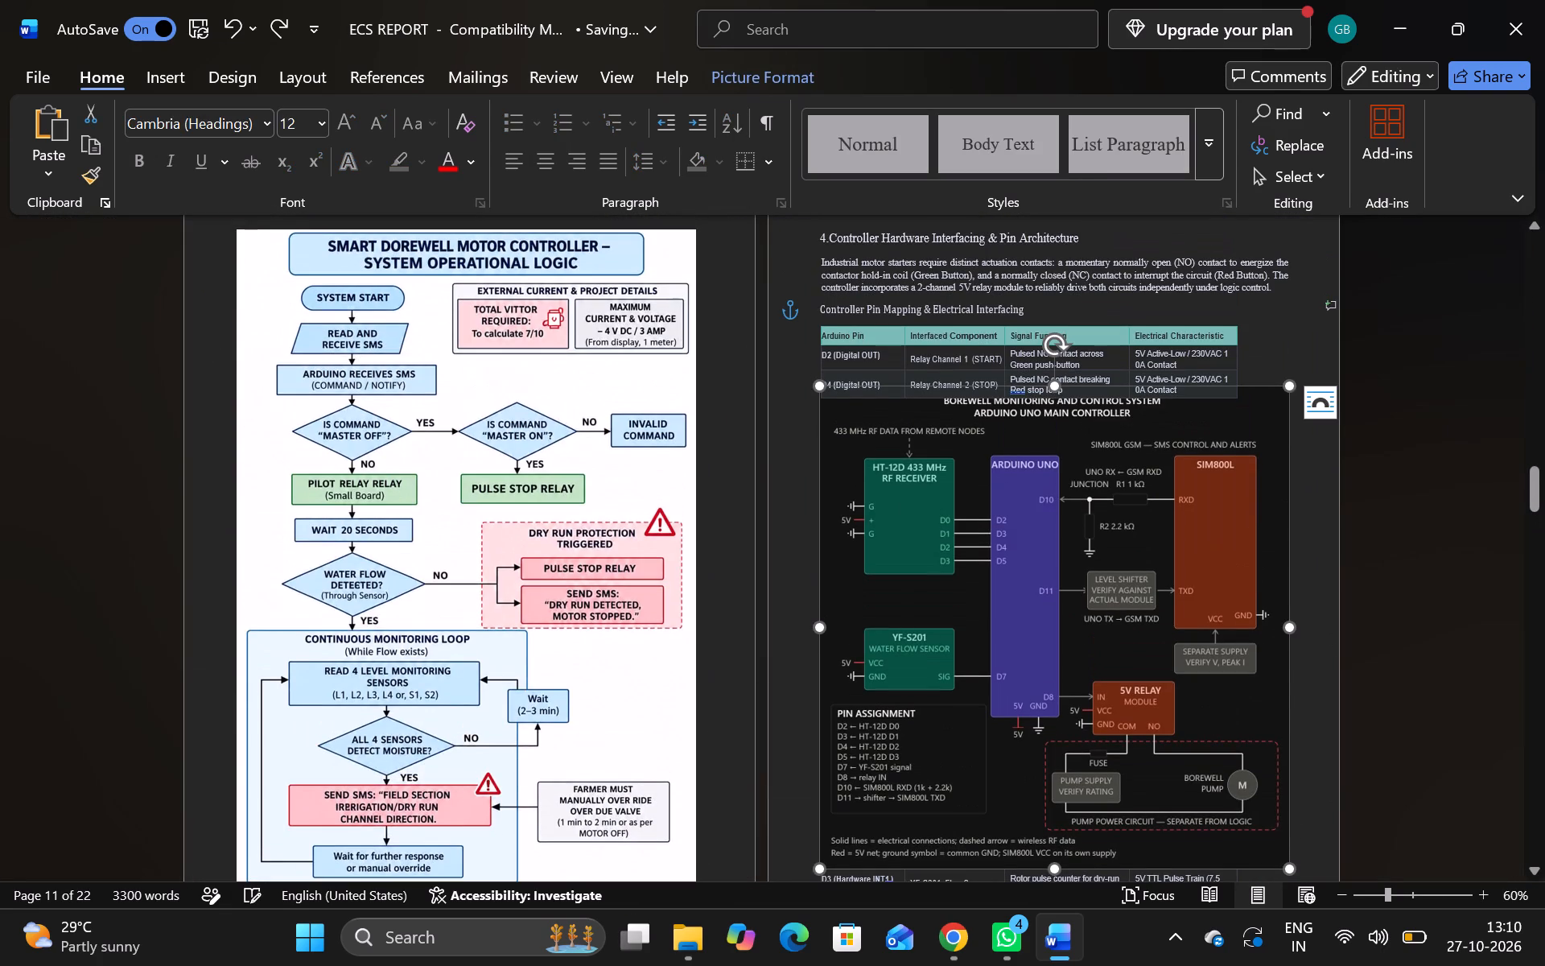
key(ctrl+z)
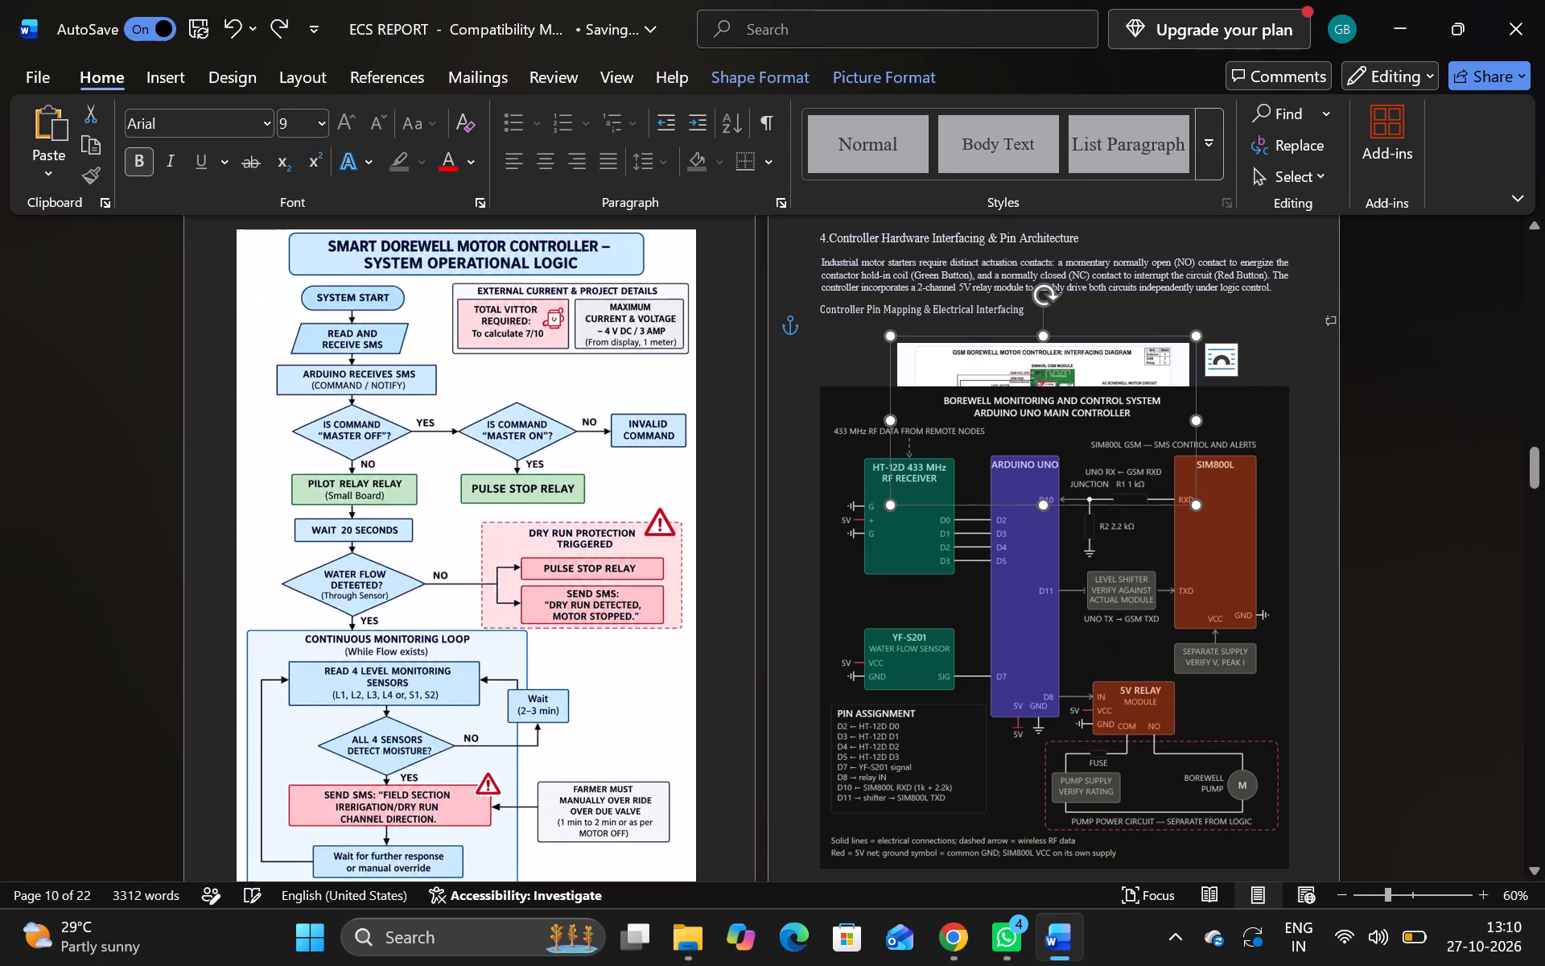
ctrl+scroll(918, 652, down, 1)
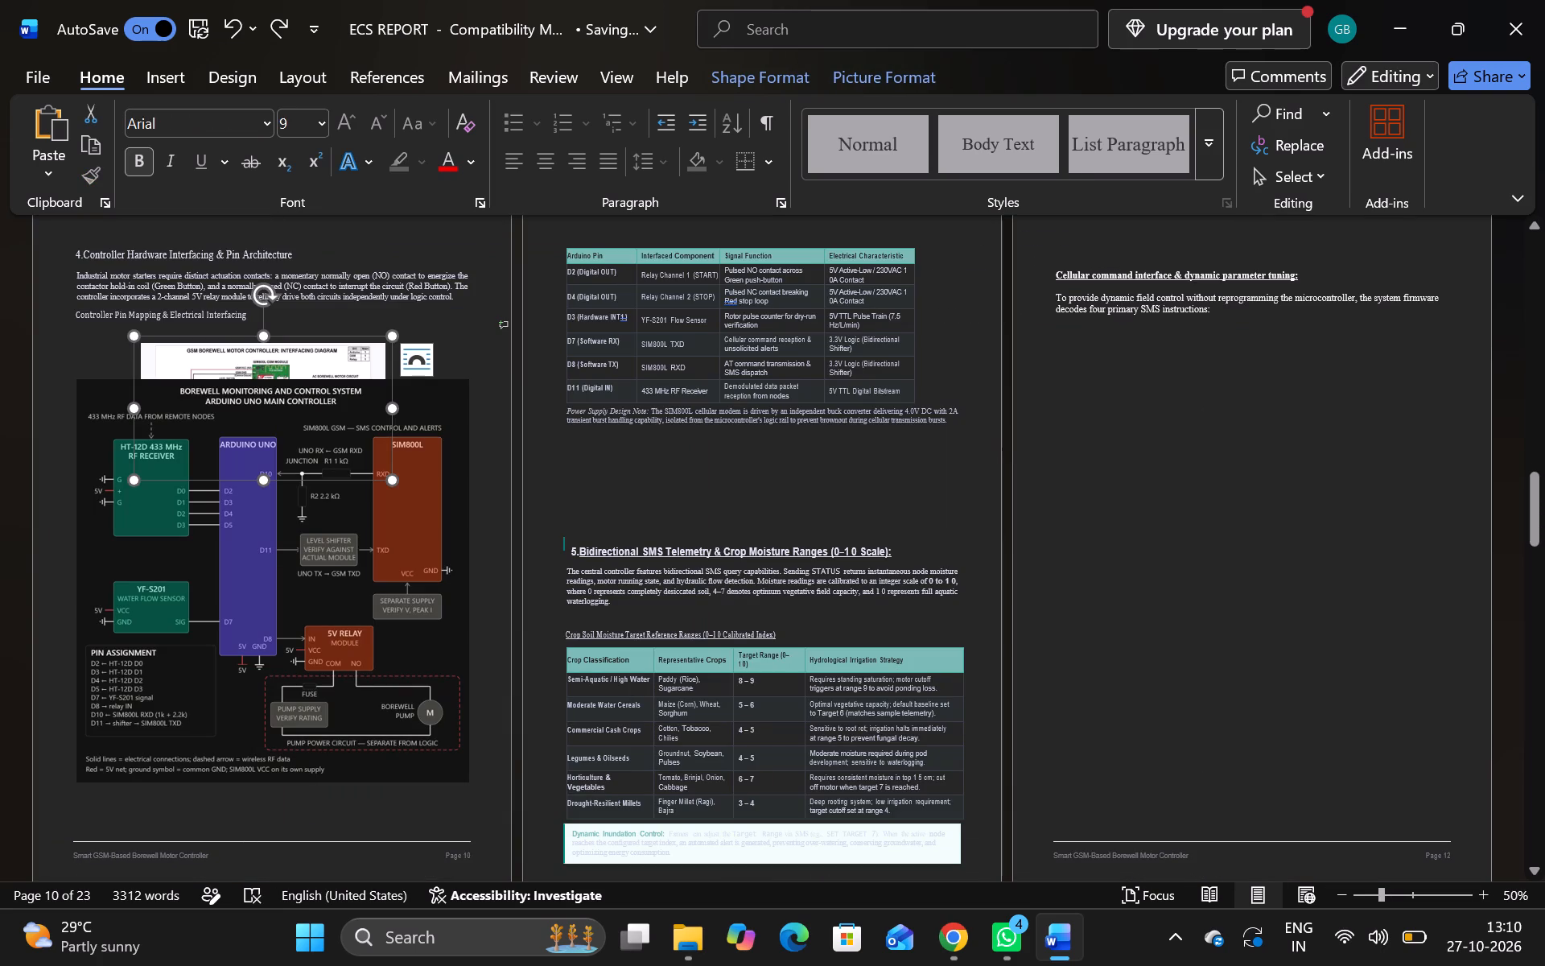
key(ctrl+z)
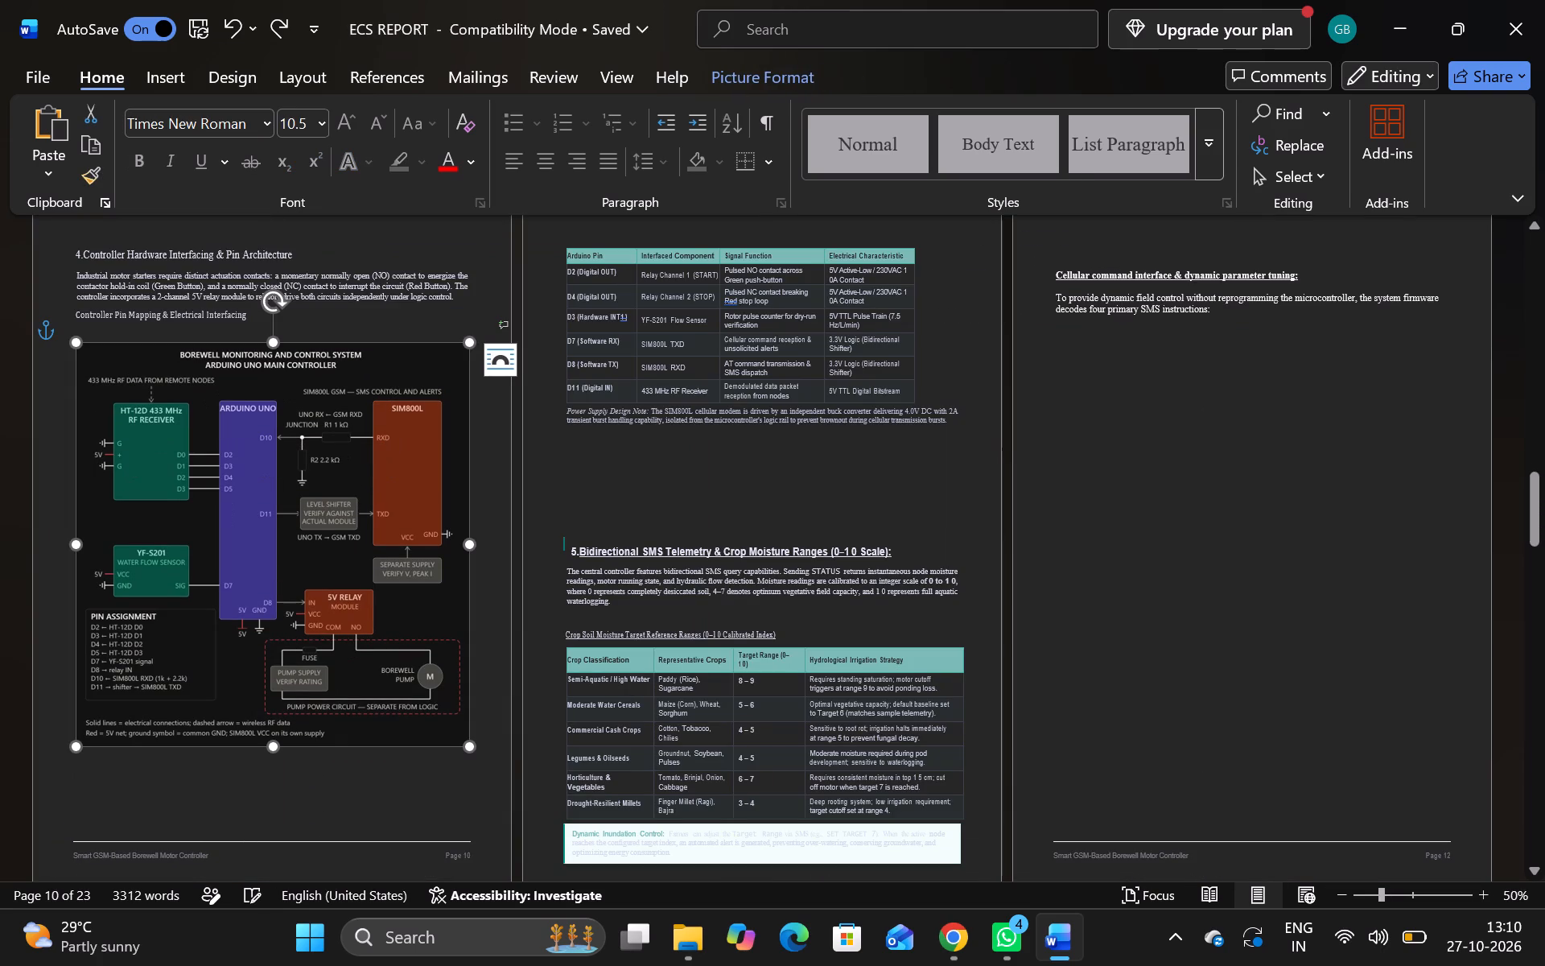
key(ctrl+z)
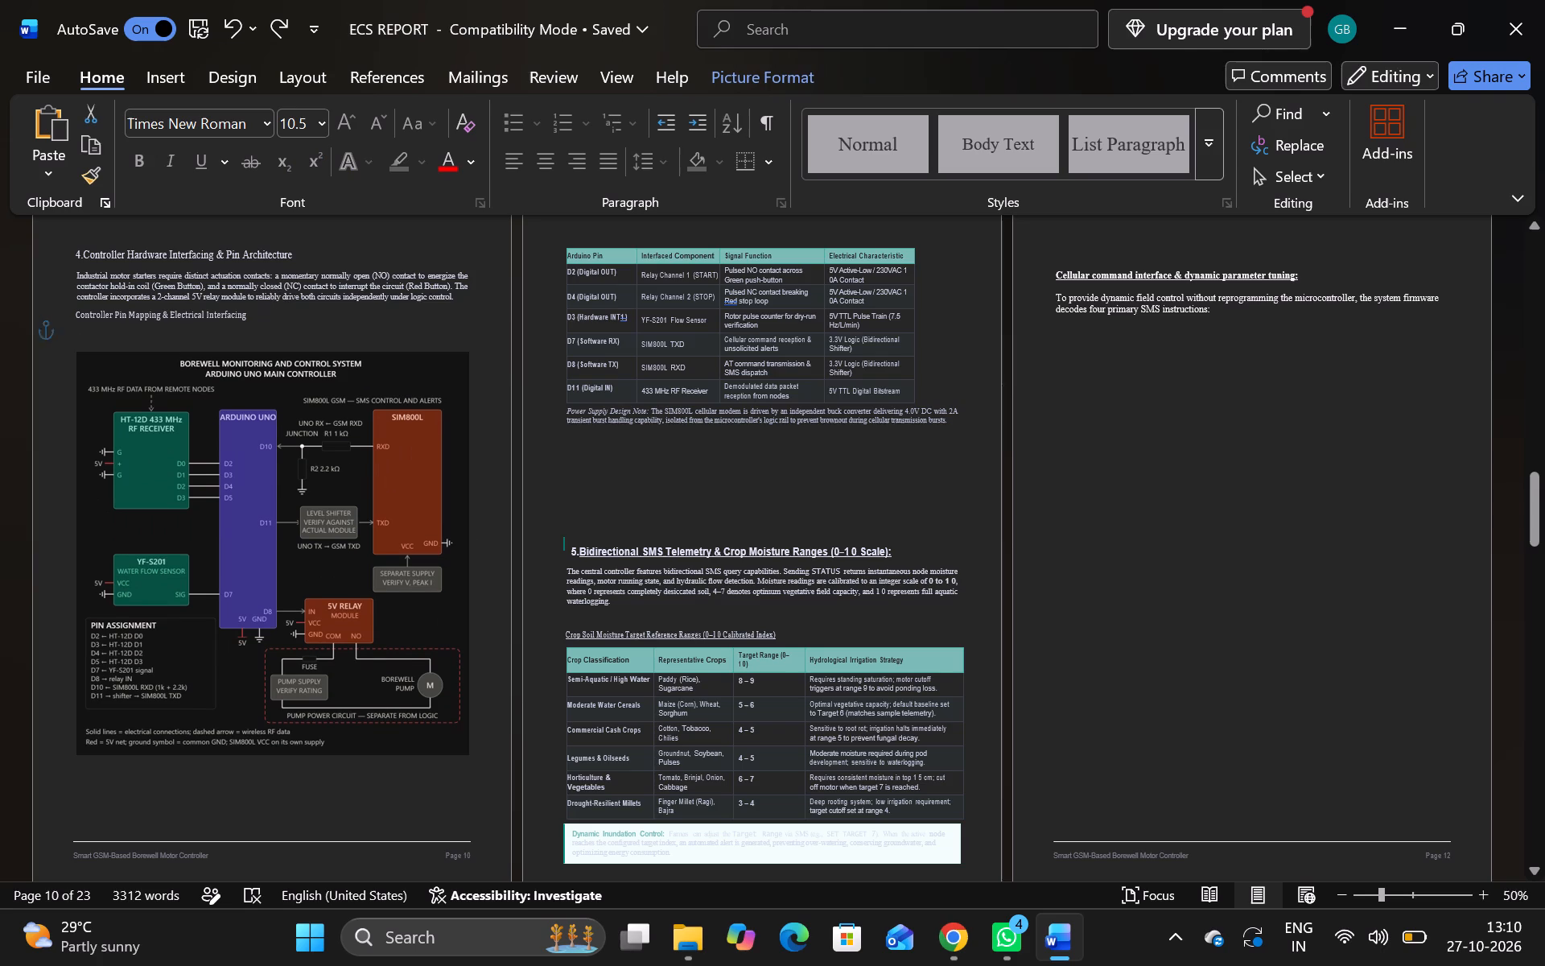
key(ctrl+z)
key(ctrl+z)
key(ctrl+z)
key(ctrl+z)
key(ctrl+z)
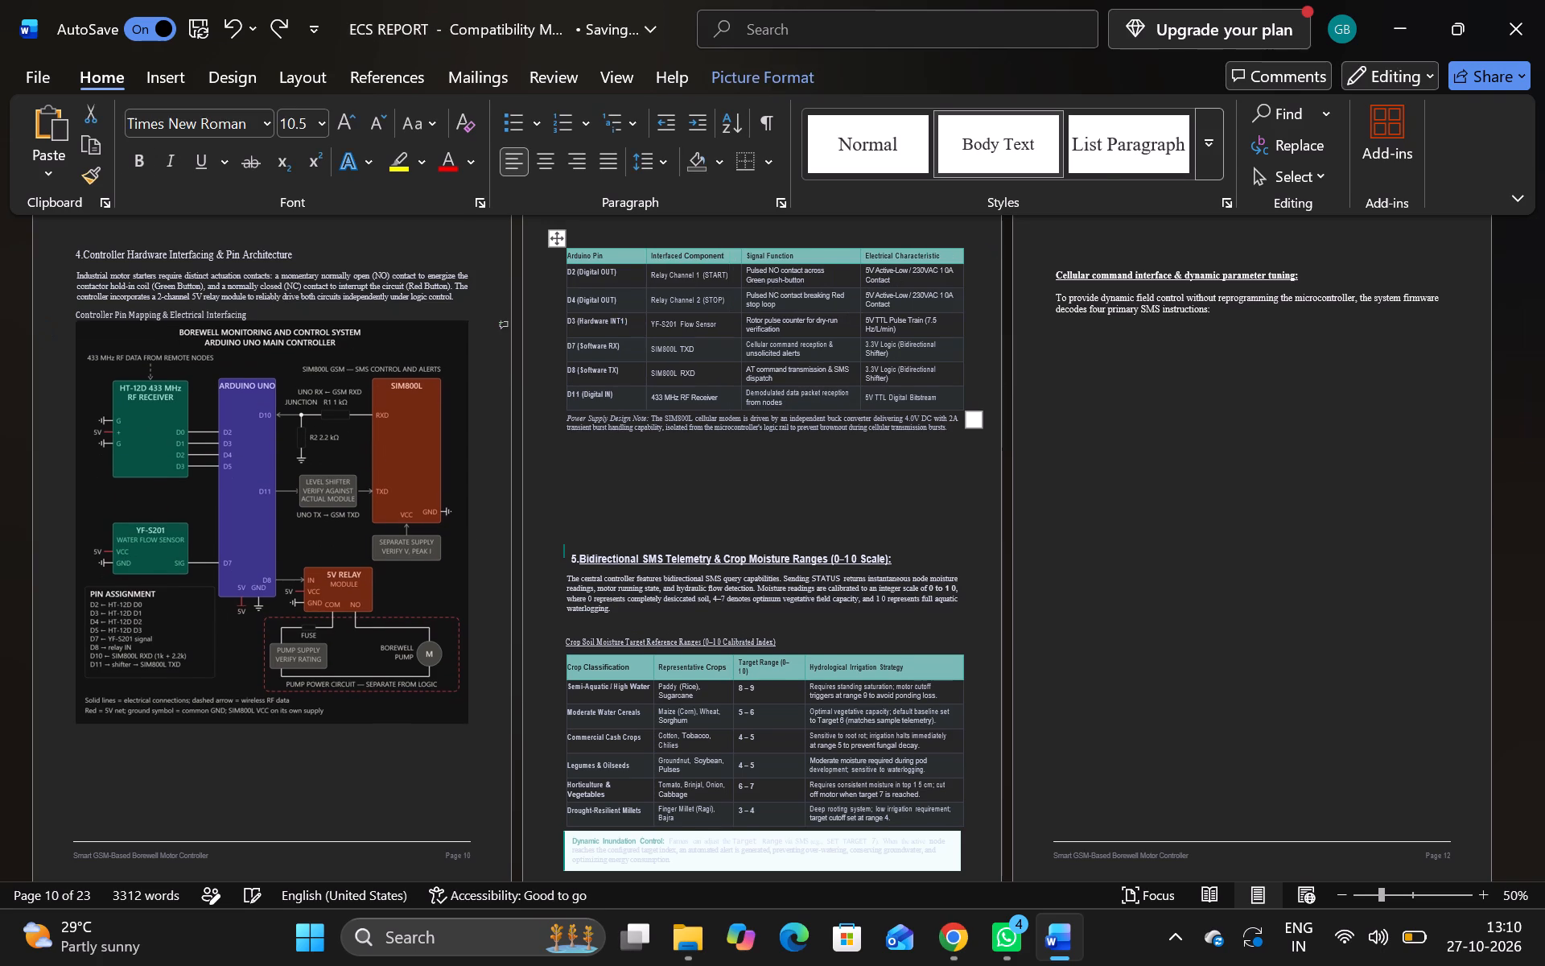
key(ctrl+z)
key(ctrl+z)
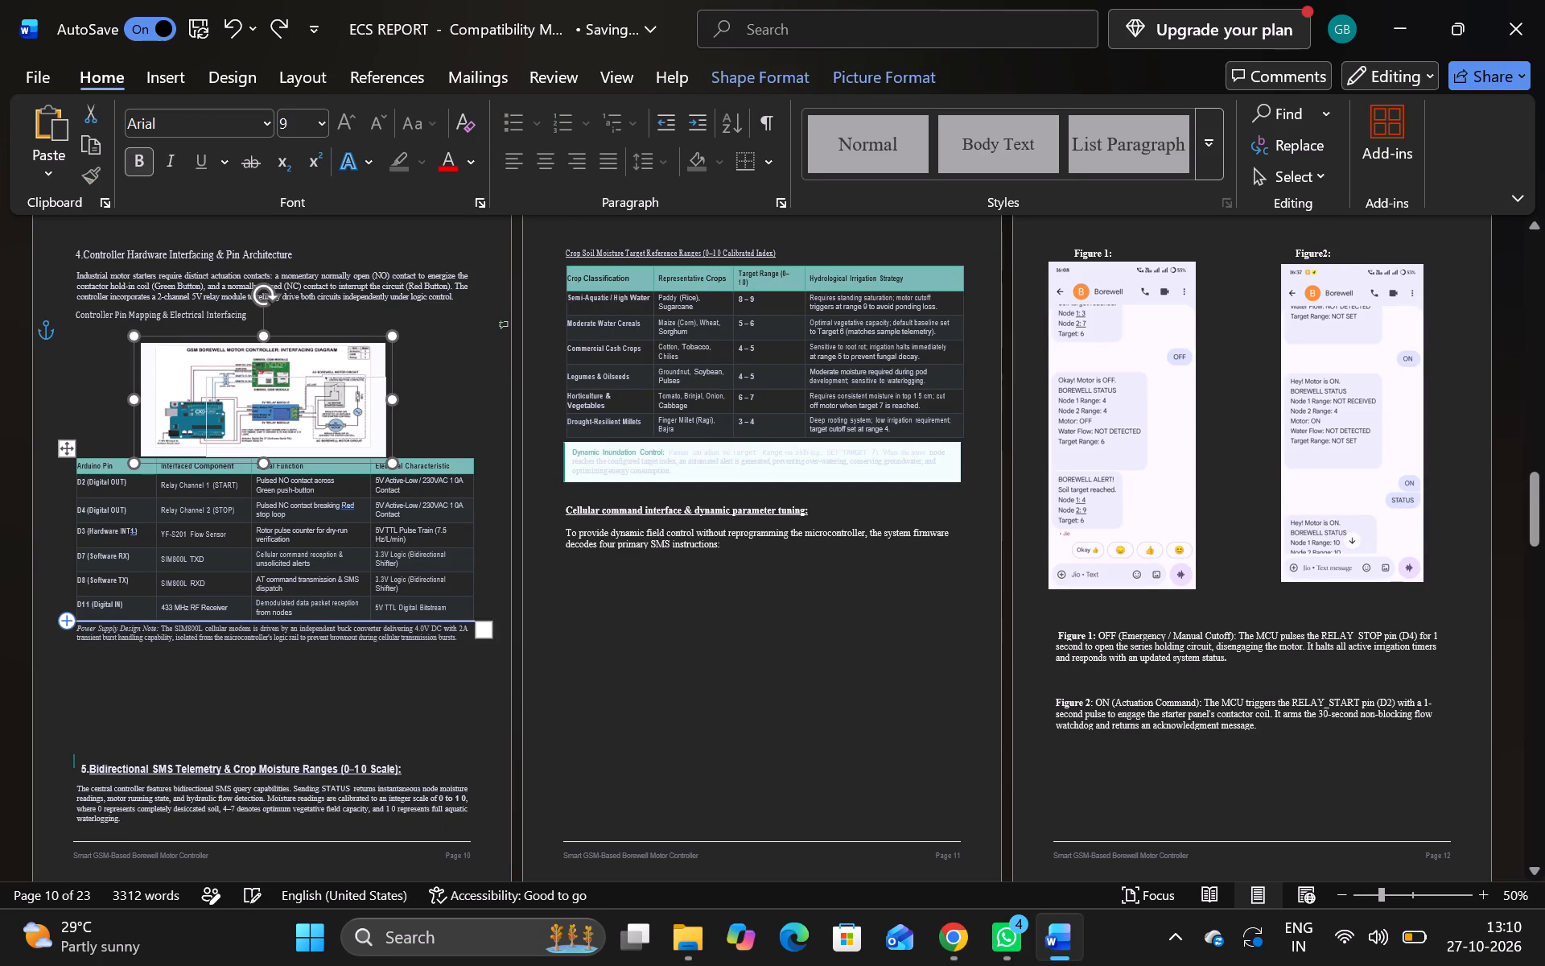
Delete the GSM Borewell Motor Controller Interfacing Diagram above the Arduino pin mapping table.
key(Delete)
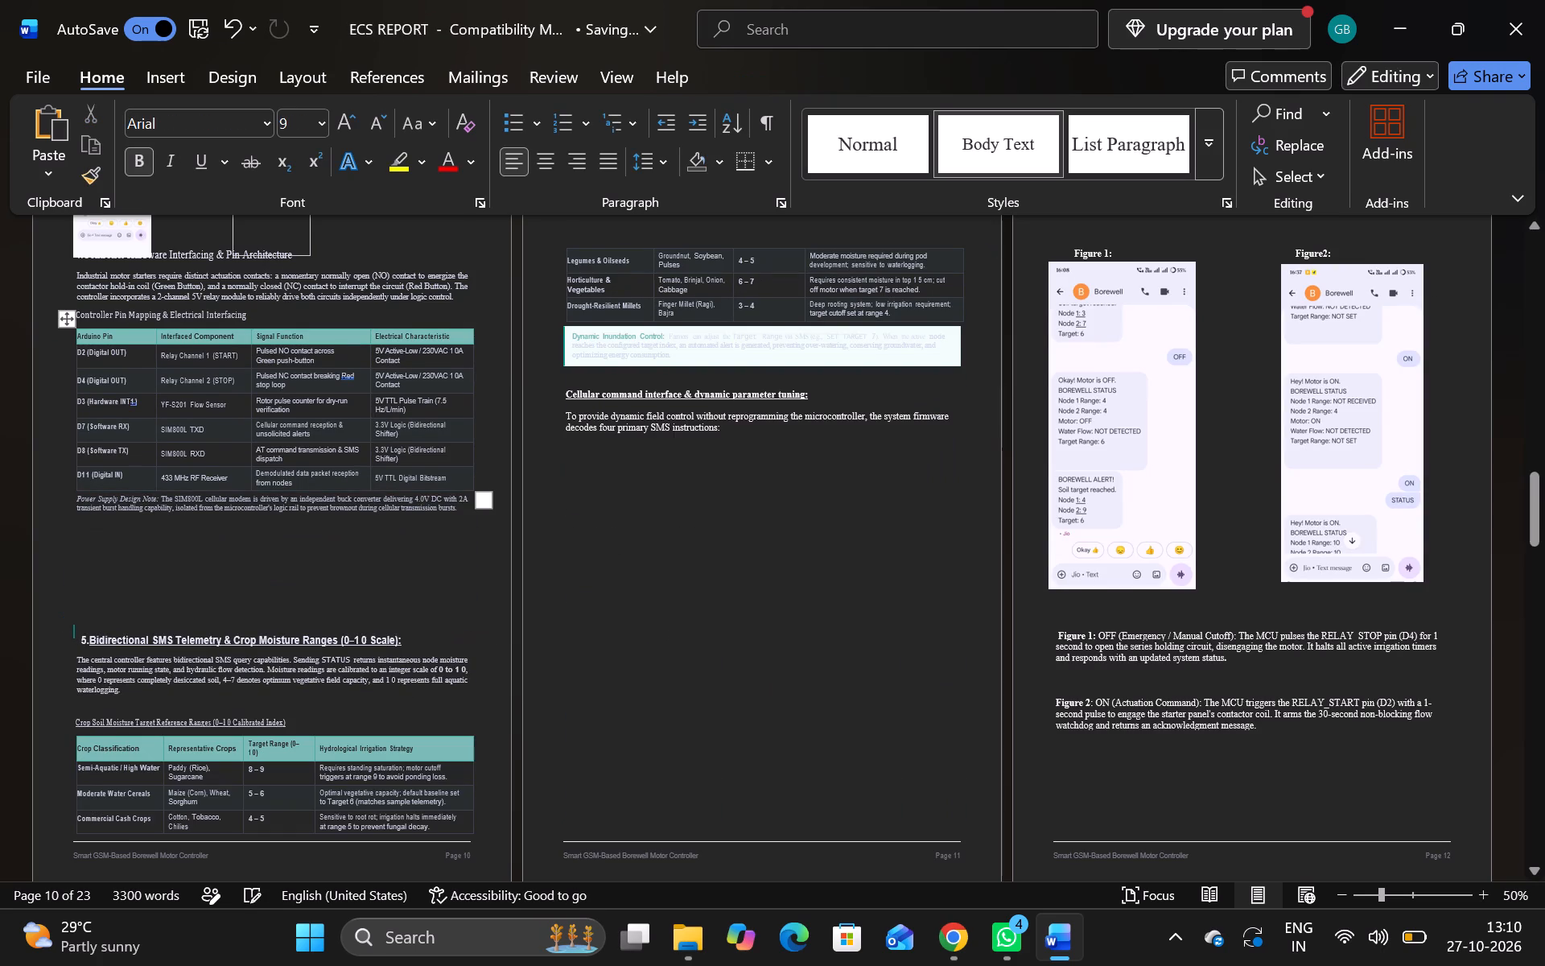
Move the stray phone-screenshot group off the section 4 heading down over the lower part of the Arduino pin mapping table.
scroll(93, 357, up, 5)
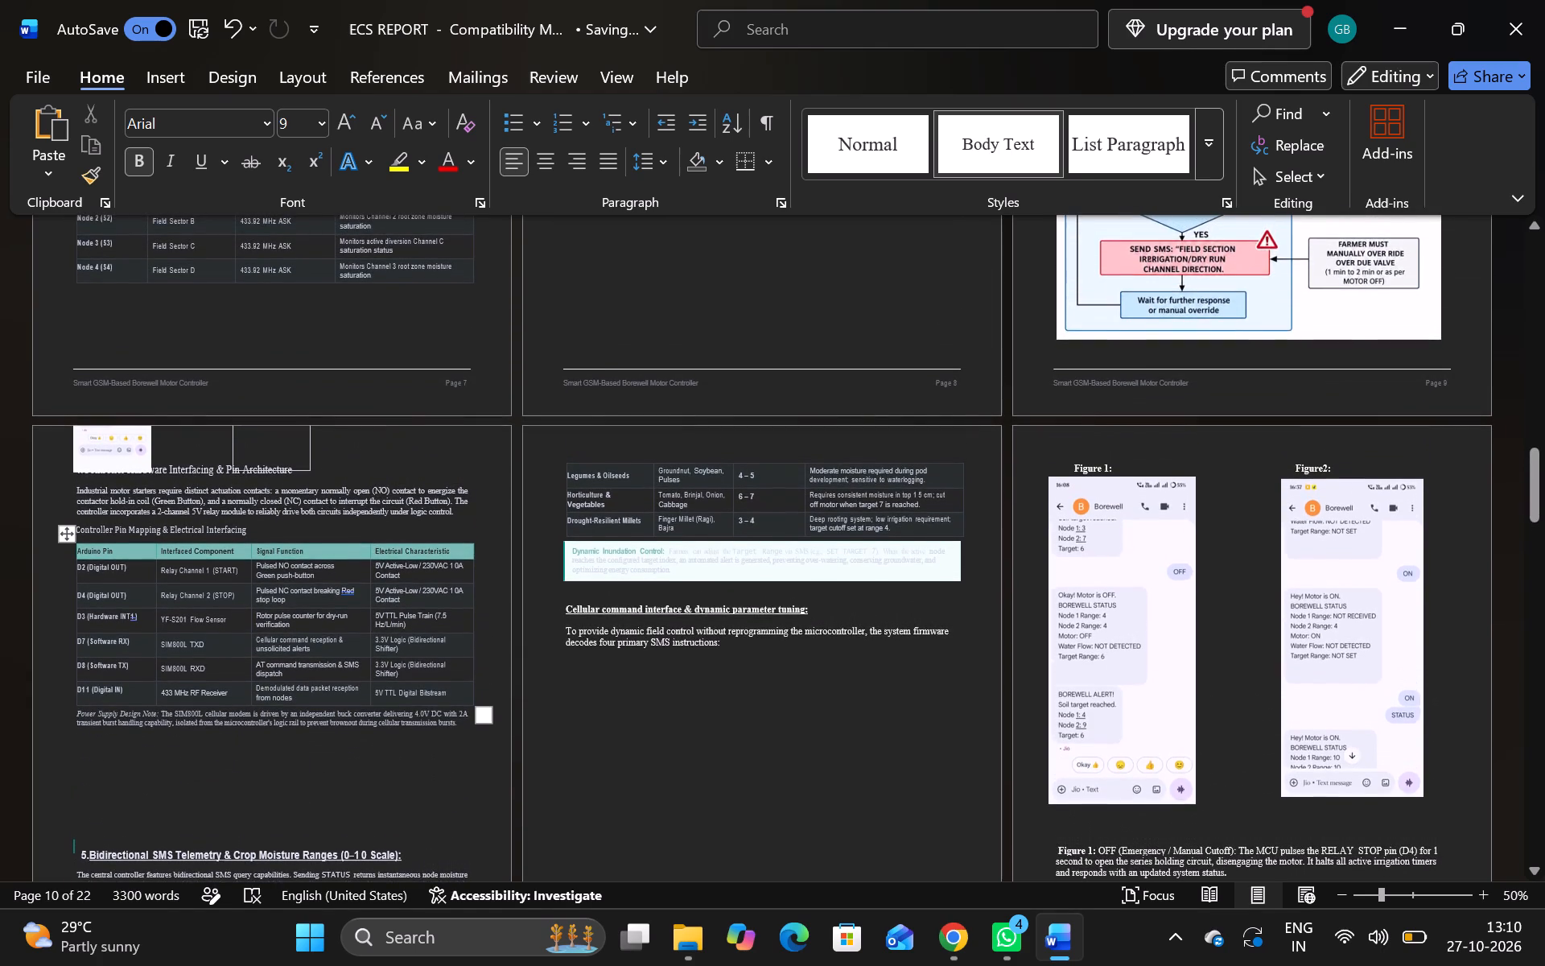
scroll(93, 357, up, 5)
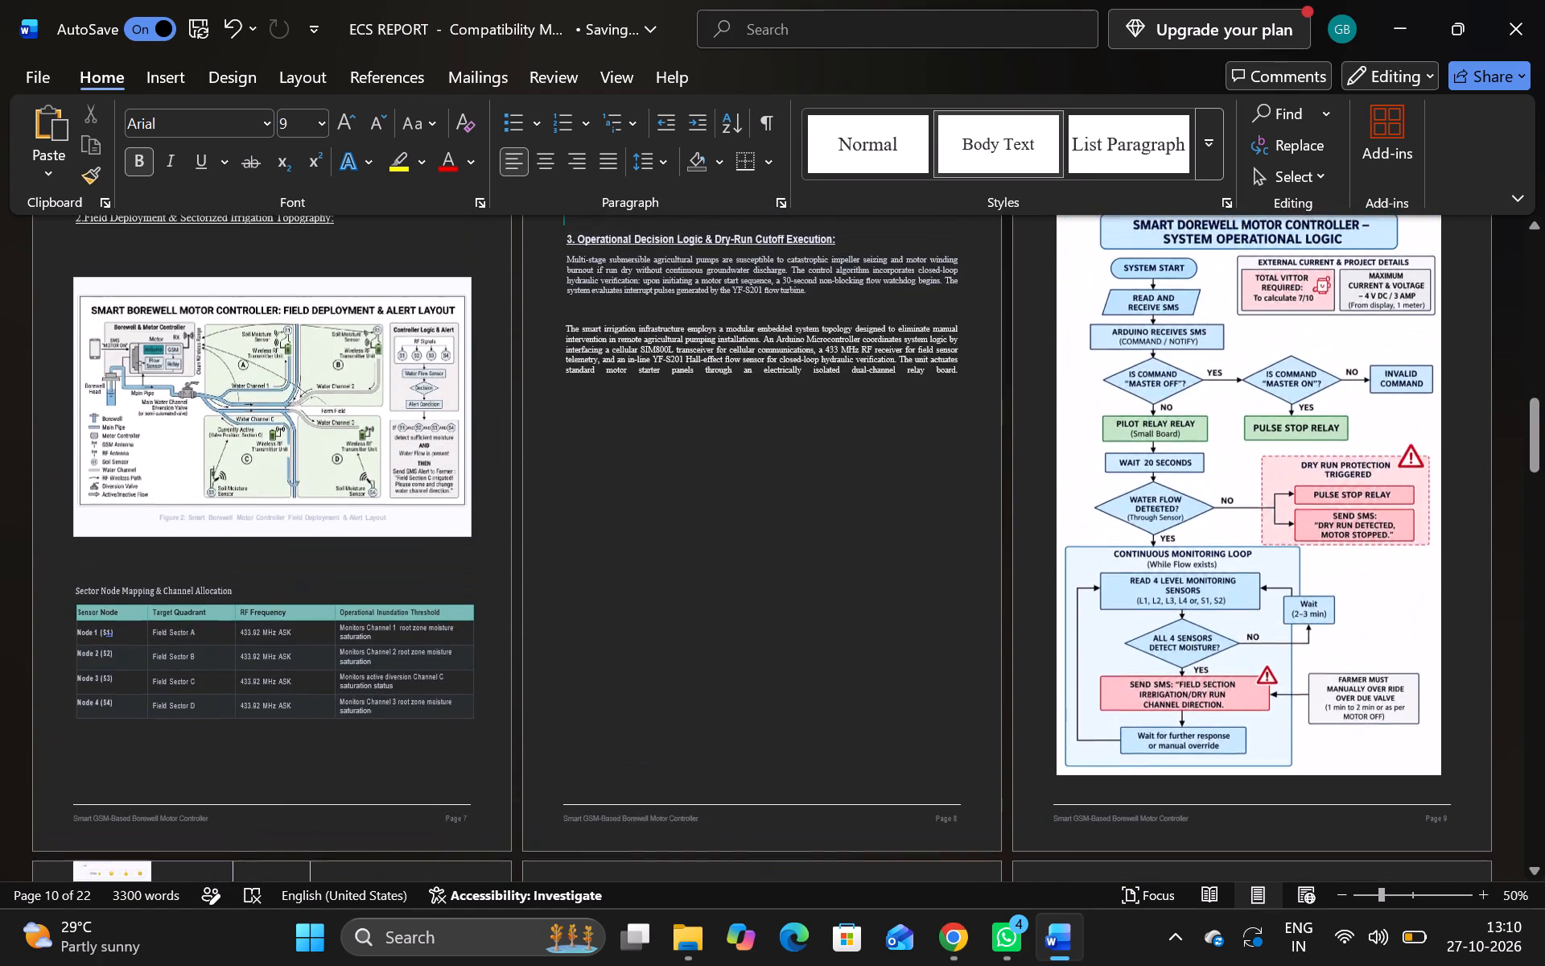
scroll(93, 357, up, 1)
right_click(93, 357)
scroll(93, 357, down, 1)
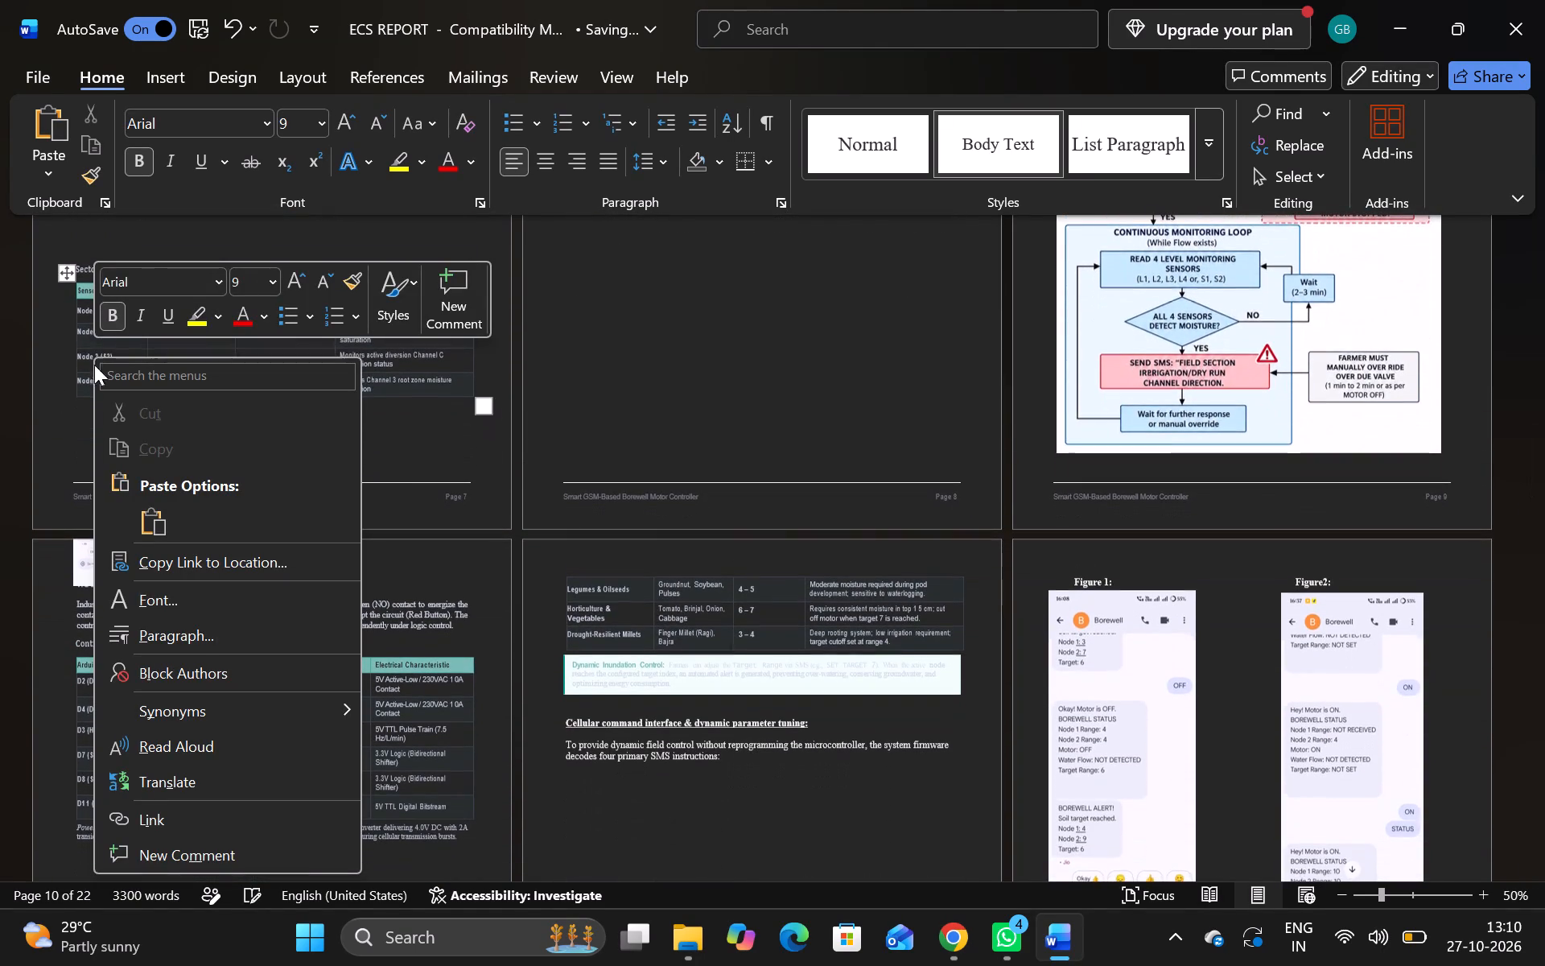
click(457, 547)
scroll(457, 547, down, 1)
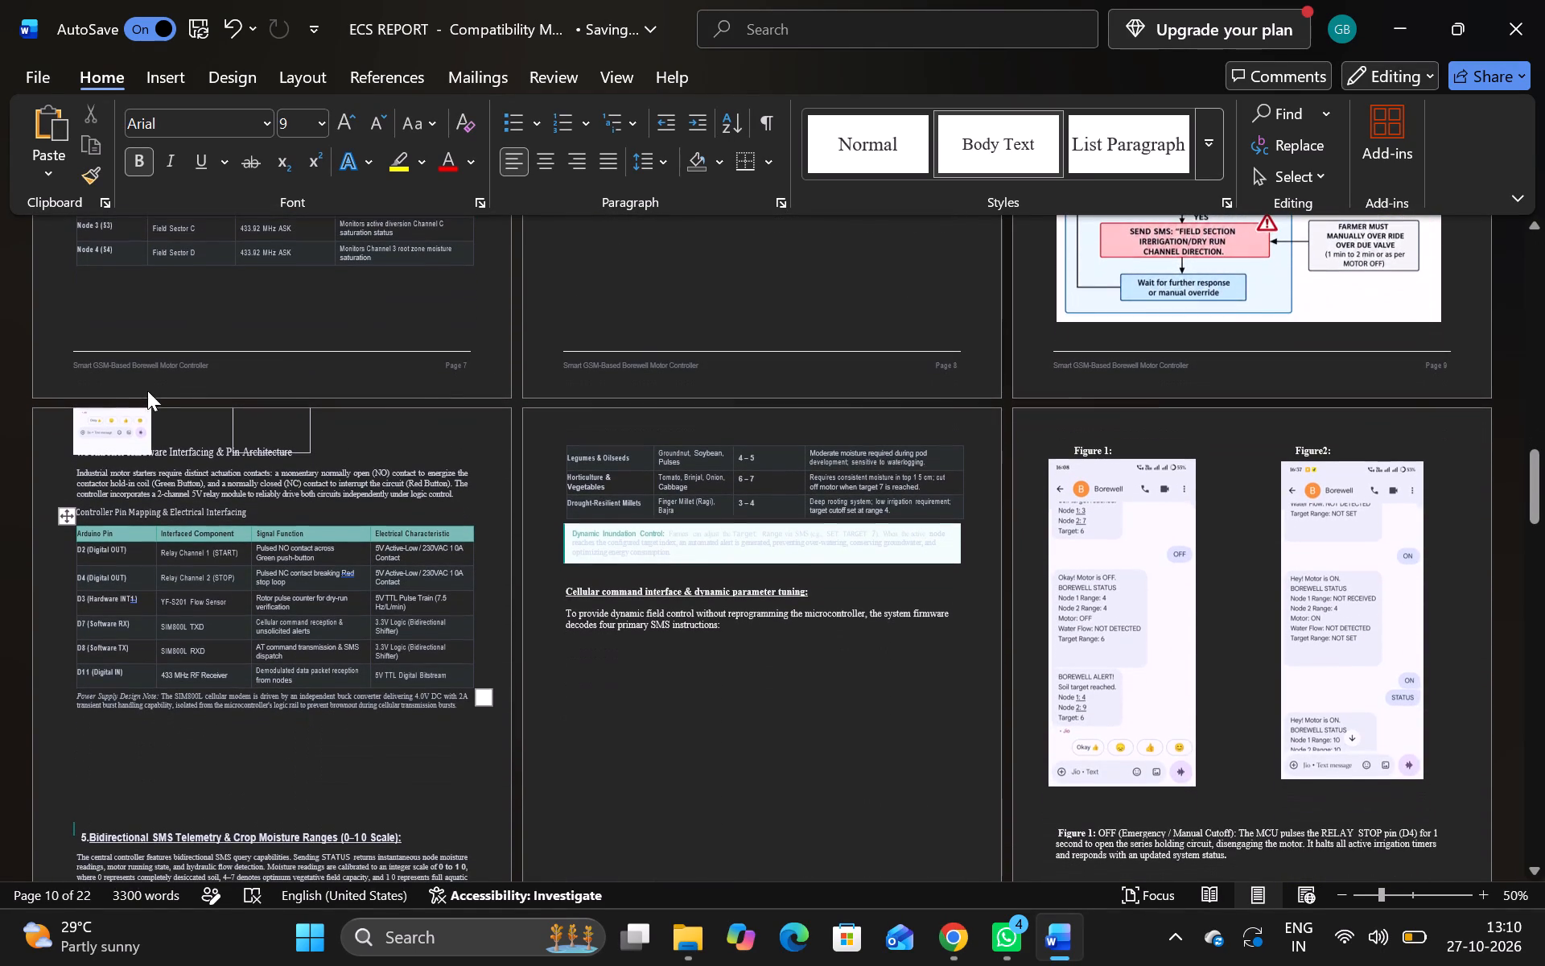
click(105, 433)
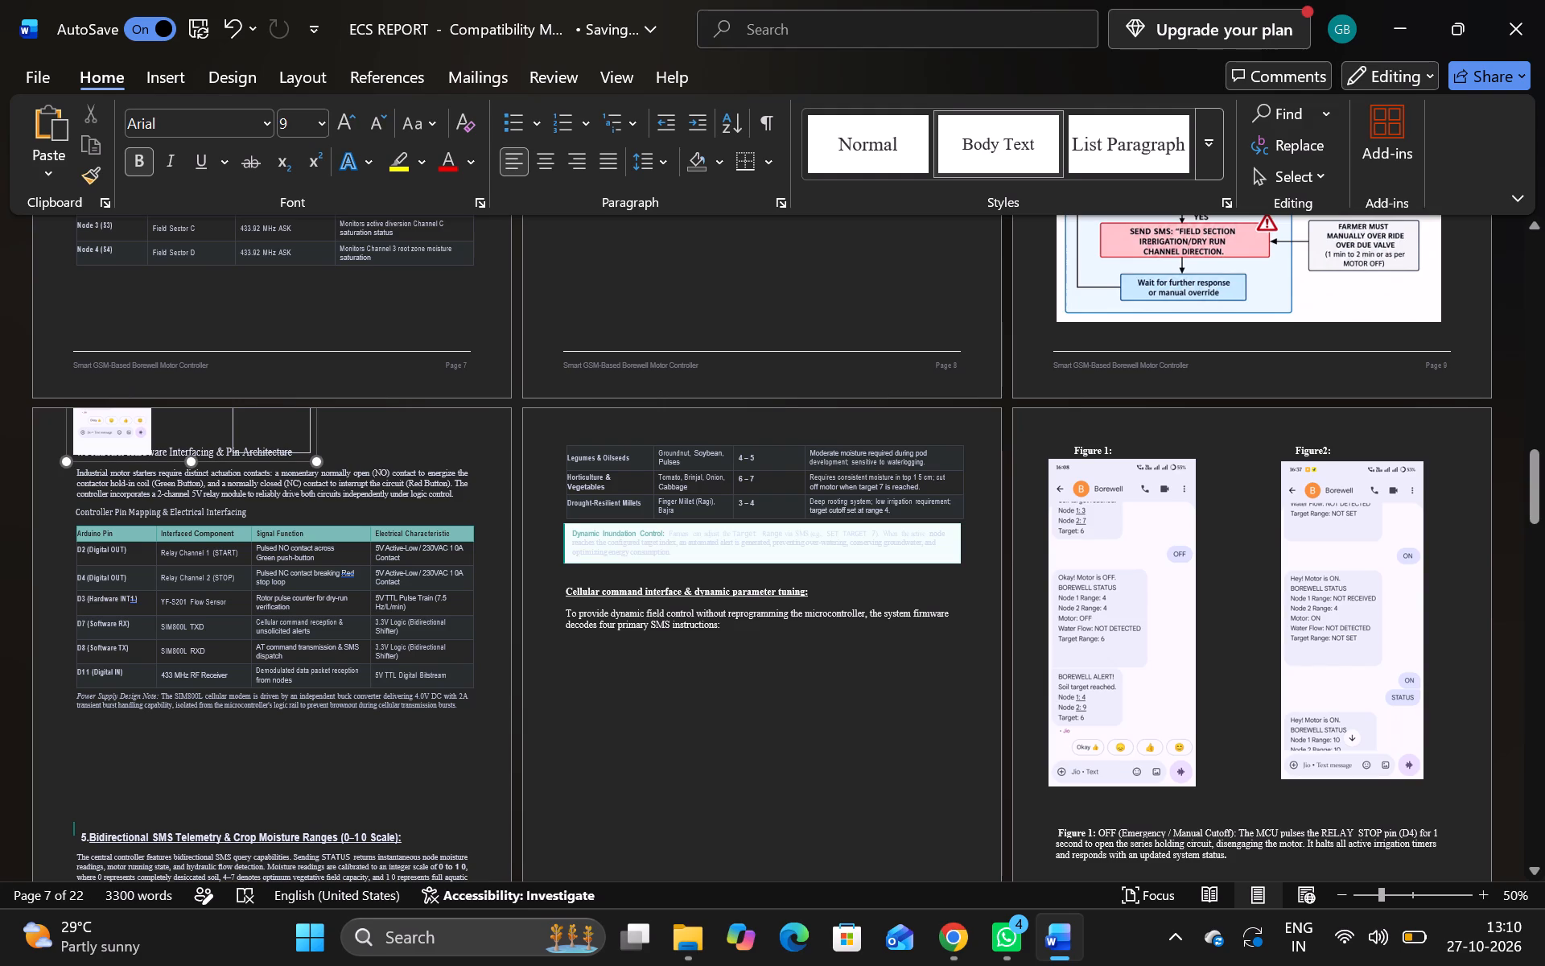
scroll(105, 433, right, 1)
scroll(105, 433, up, 1)
drag(105, 433, 274, 753)
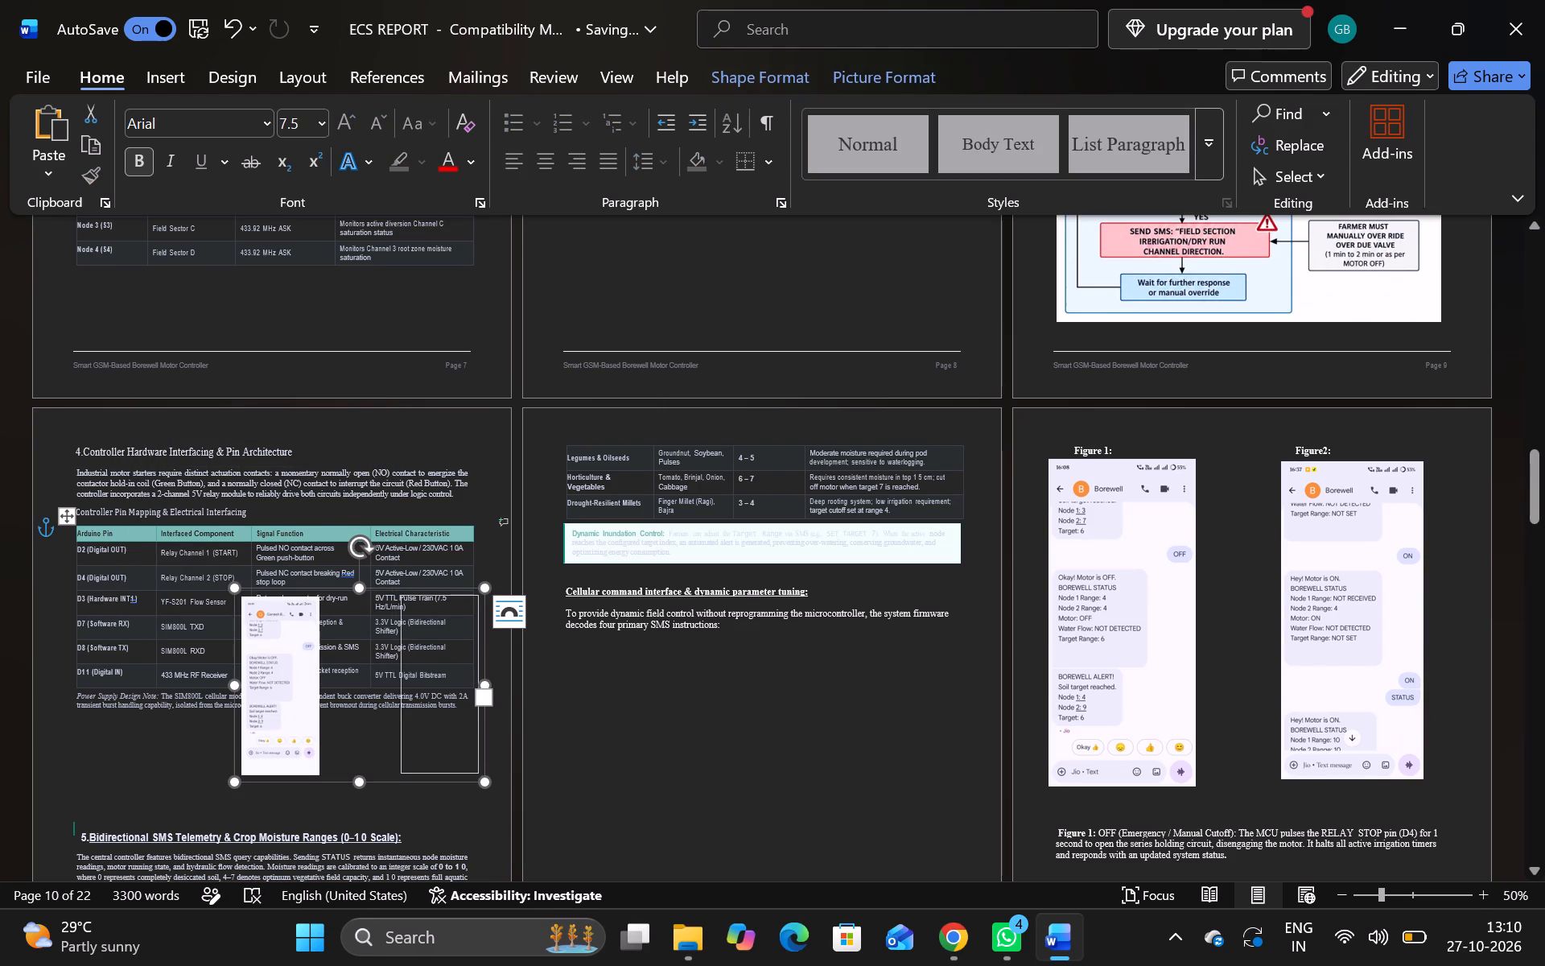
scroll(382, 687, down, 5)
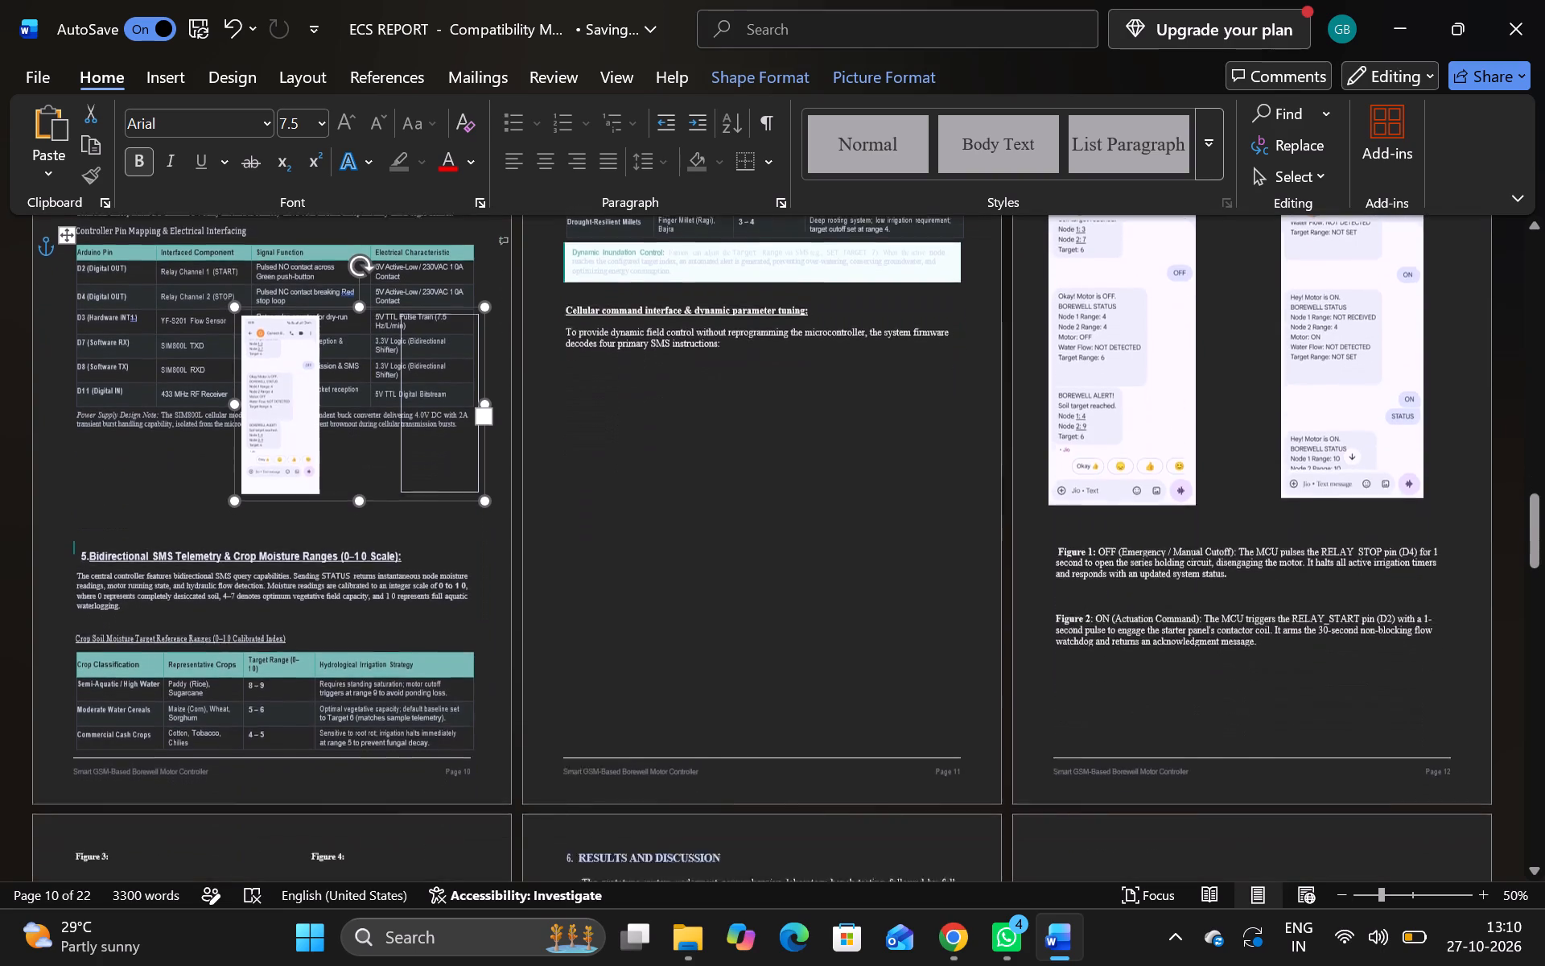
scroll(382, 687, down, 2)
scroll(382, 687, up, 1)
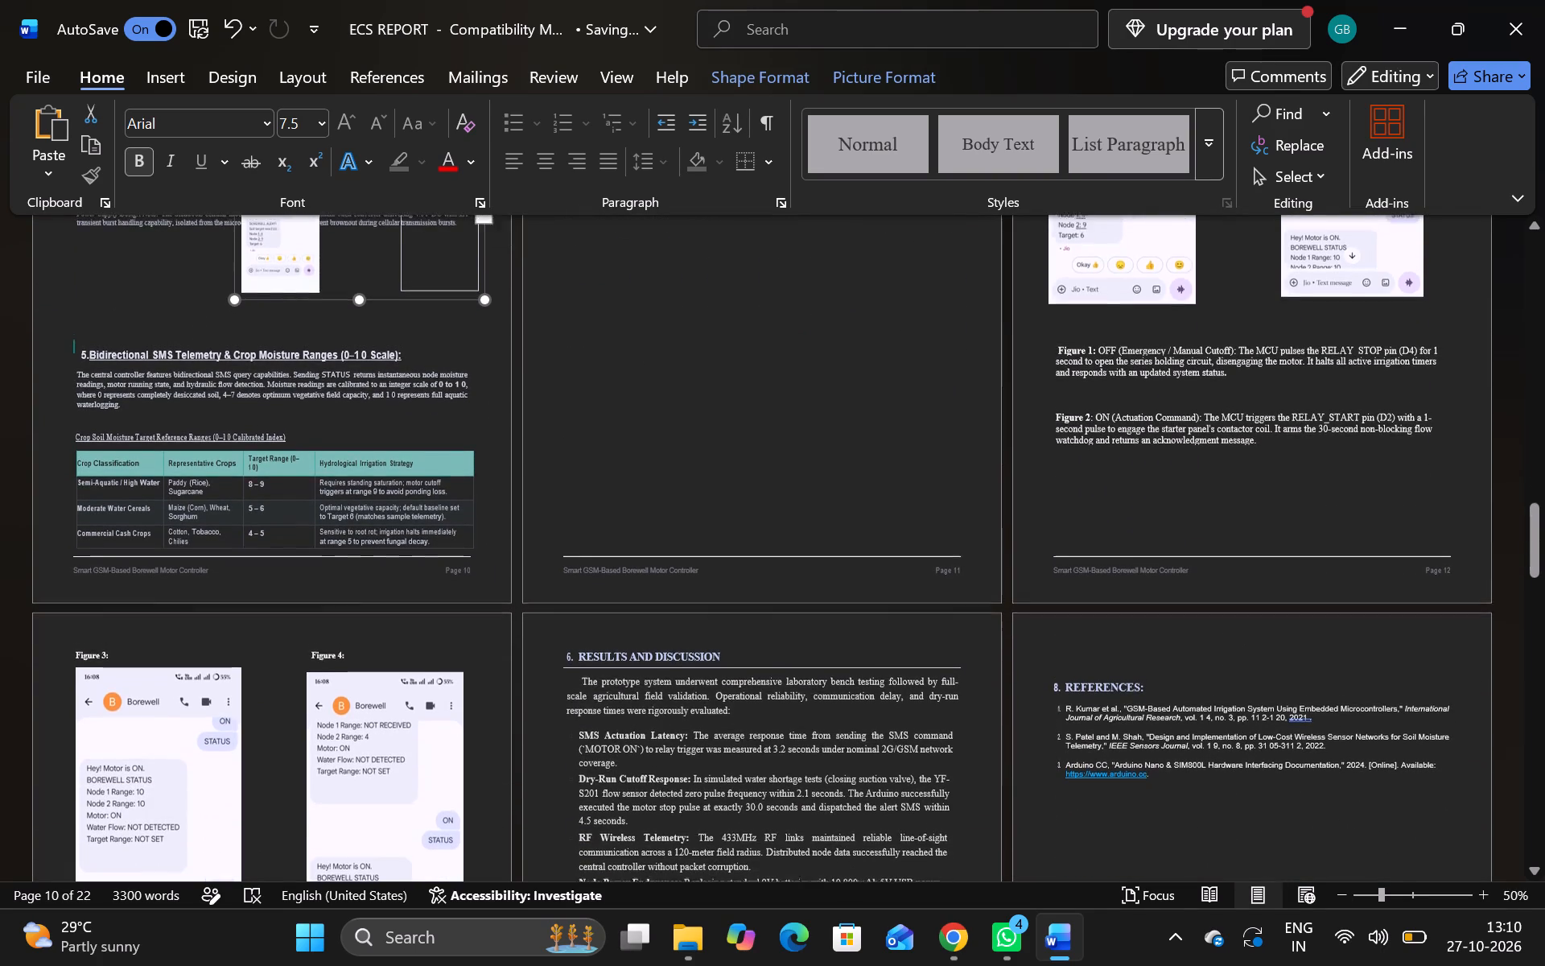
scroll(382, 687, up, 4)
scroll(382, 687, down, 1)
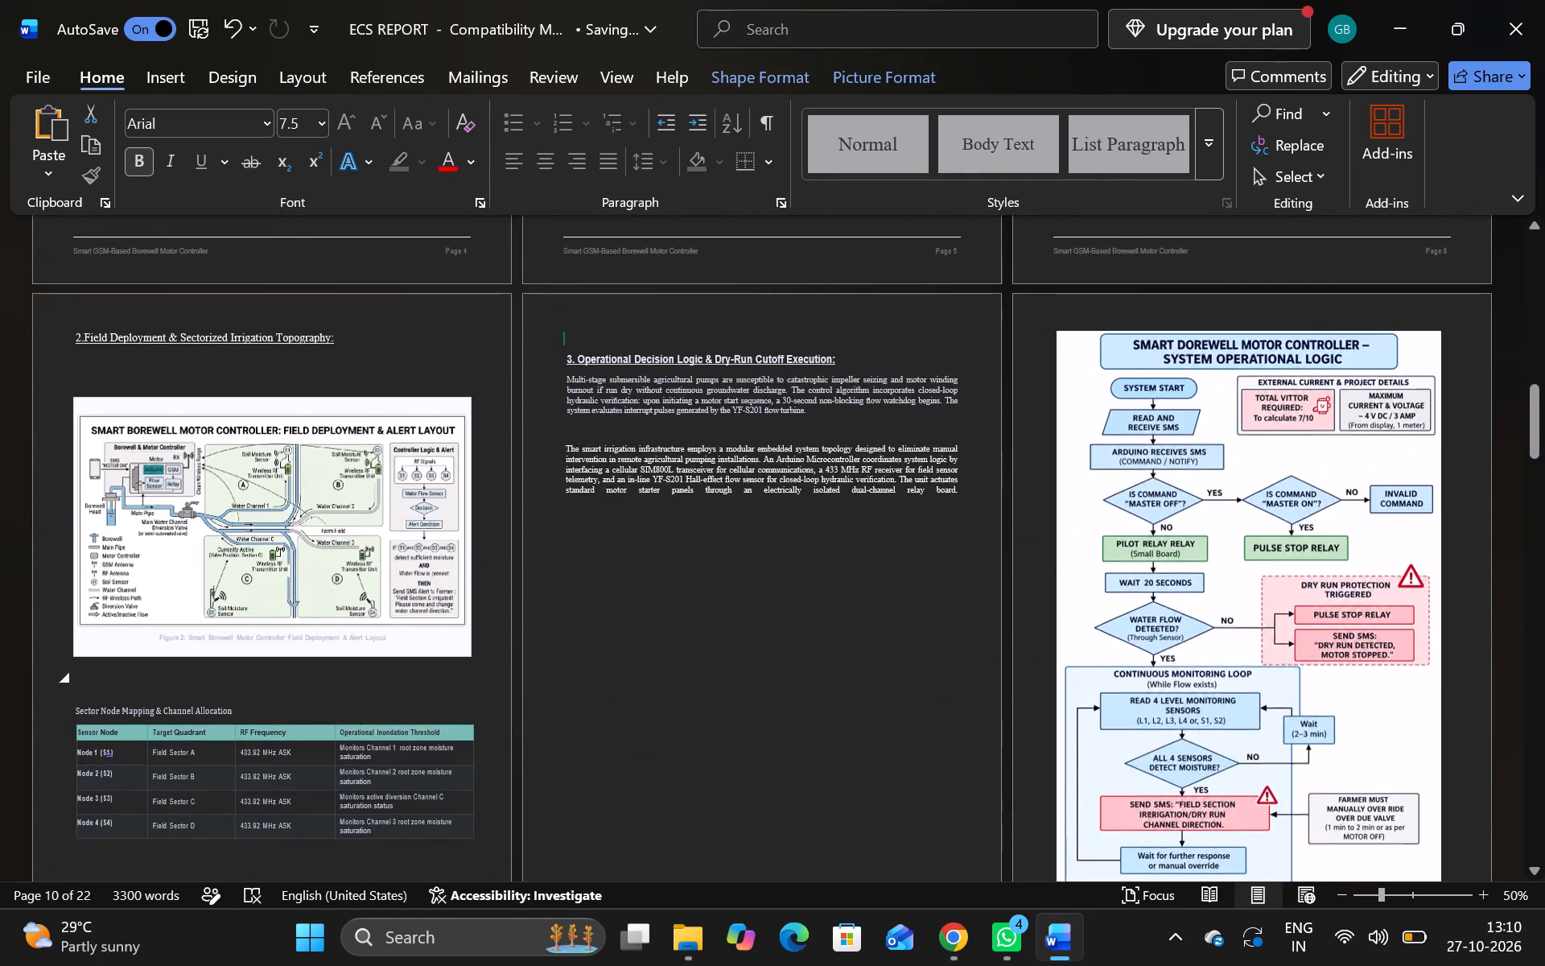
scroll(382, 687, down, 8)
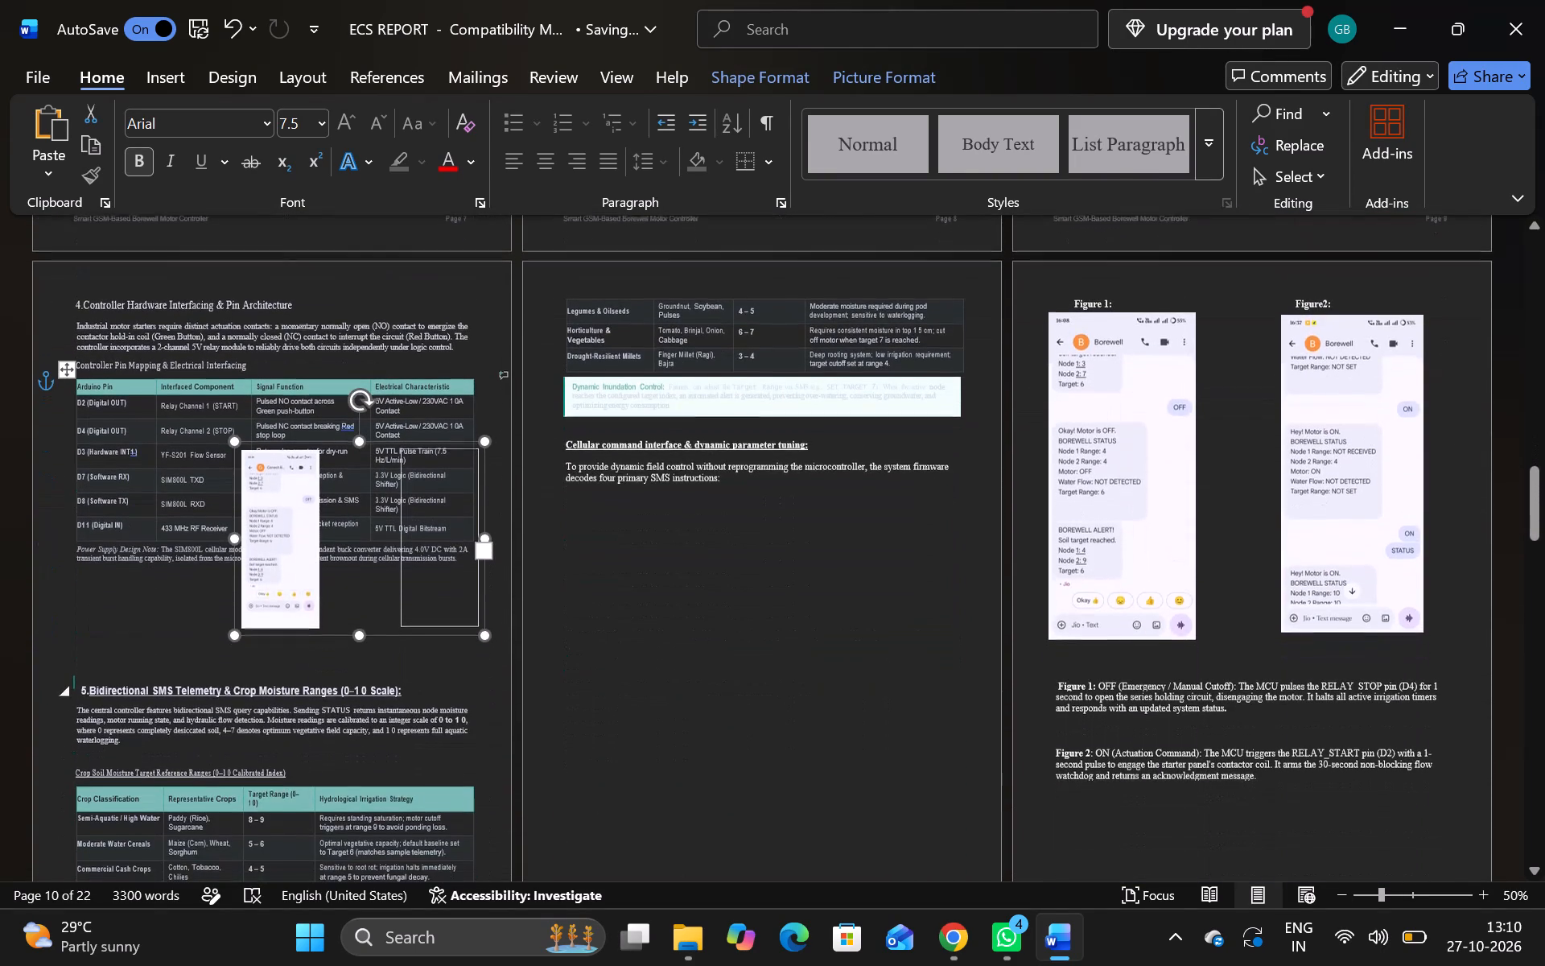
Delete the stray phone-screenshot group overlapping the lower part of the Arduino pin mapping table.
key(Delete)
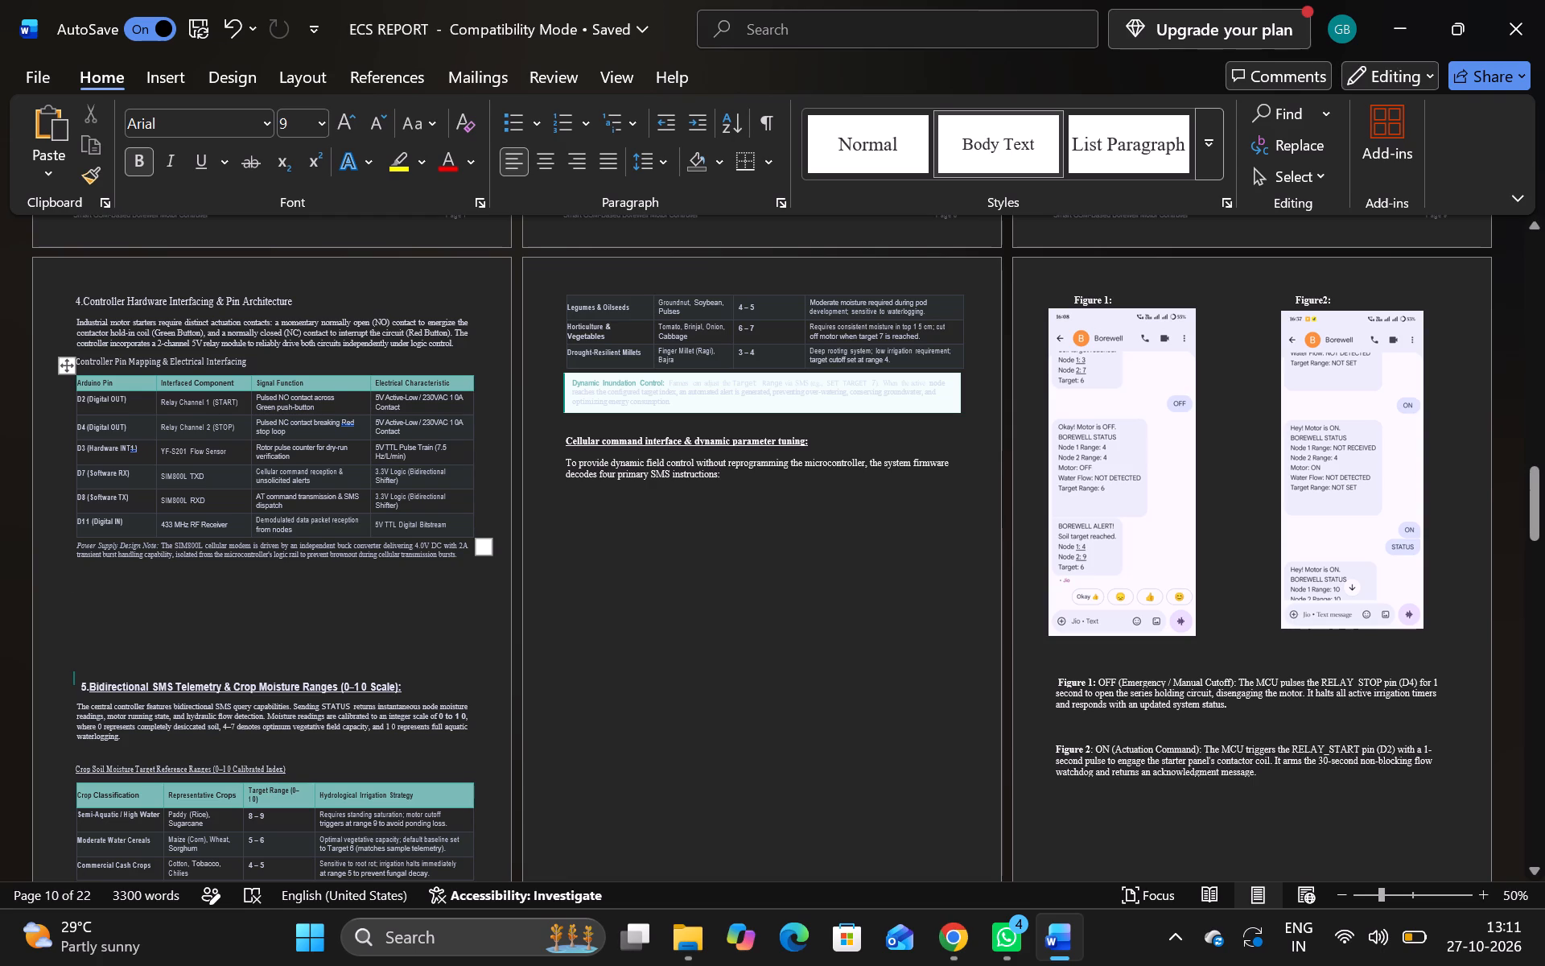
Place the insertion point on the blank line between the Power Supply Design Note and the section 5 heading.
click(285, 353)
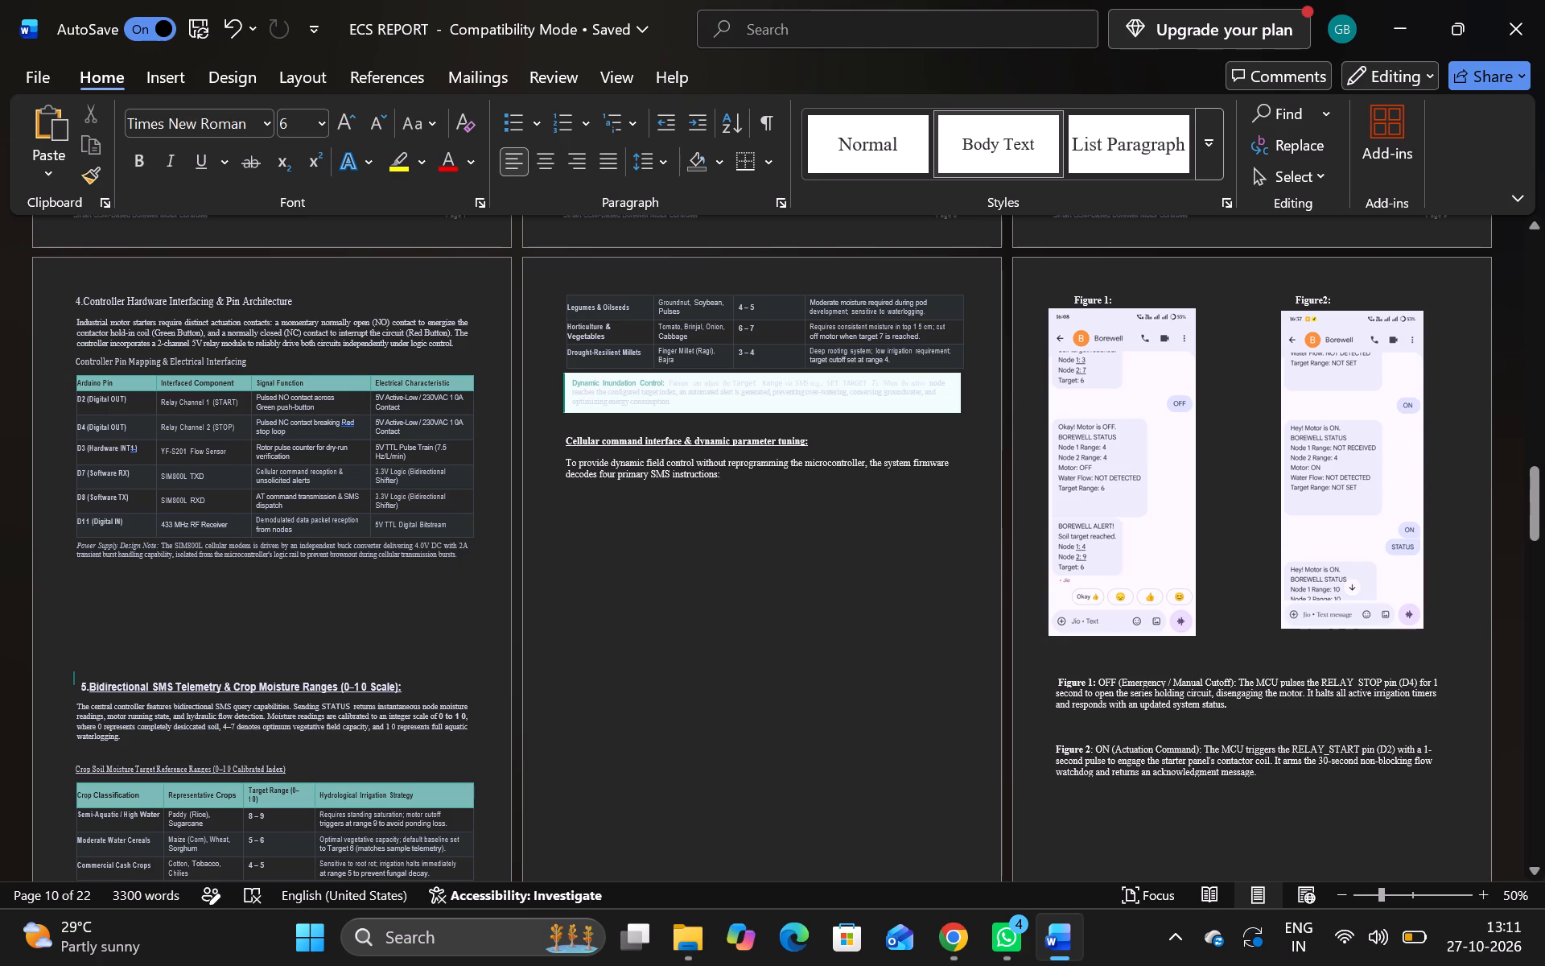
drag(194, 438, 196, 519)
click(235, 597)
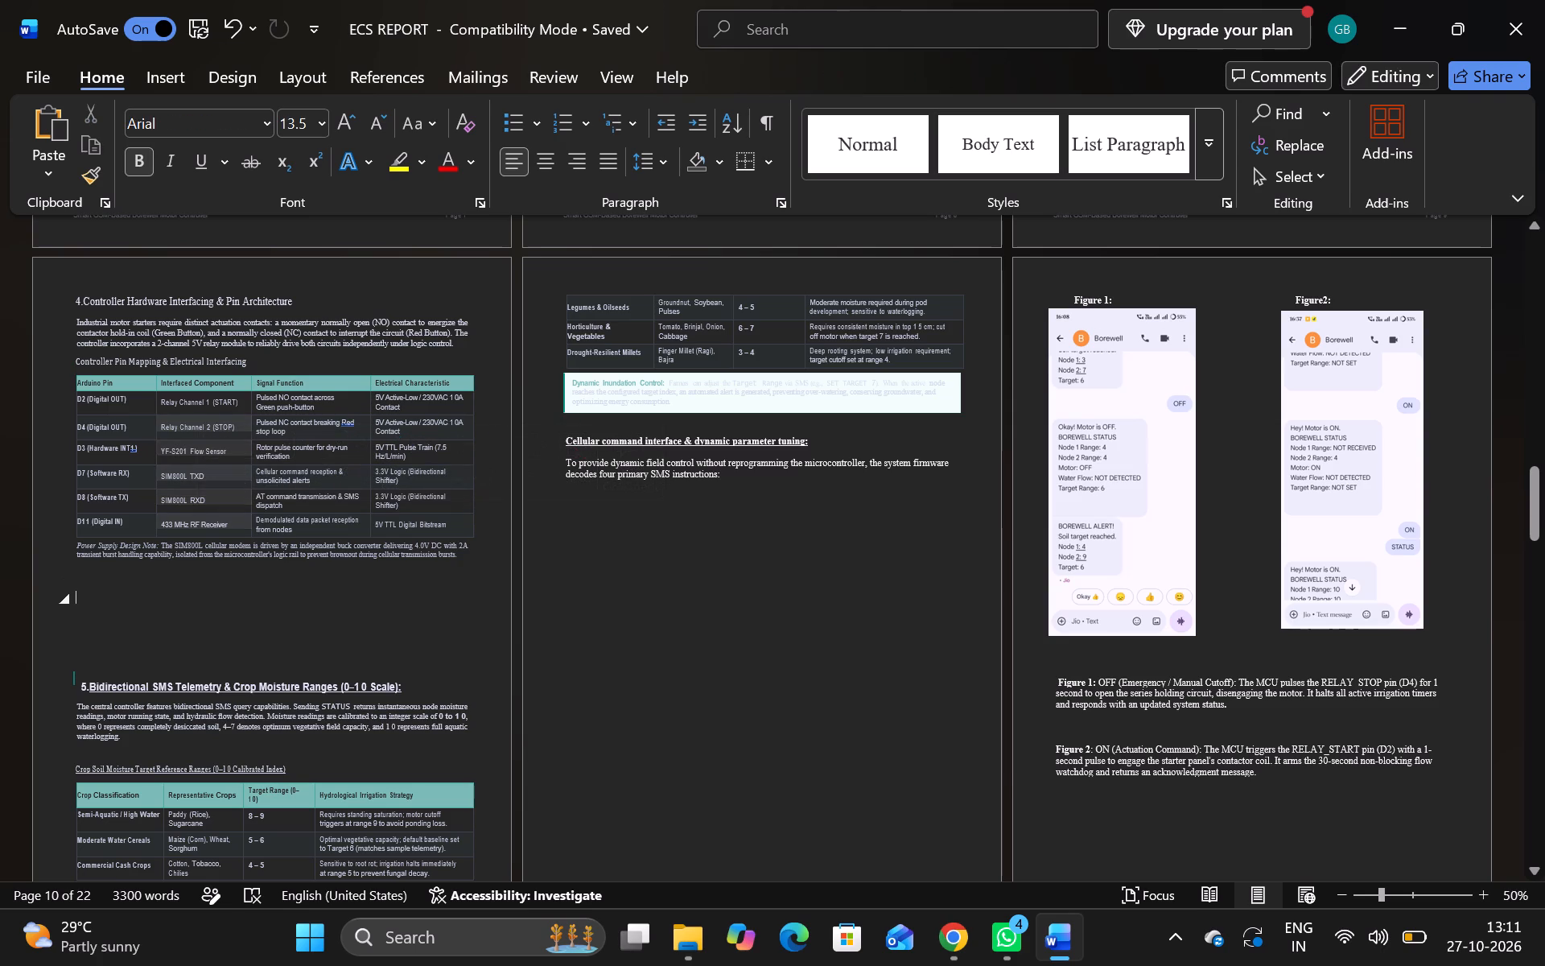
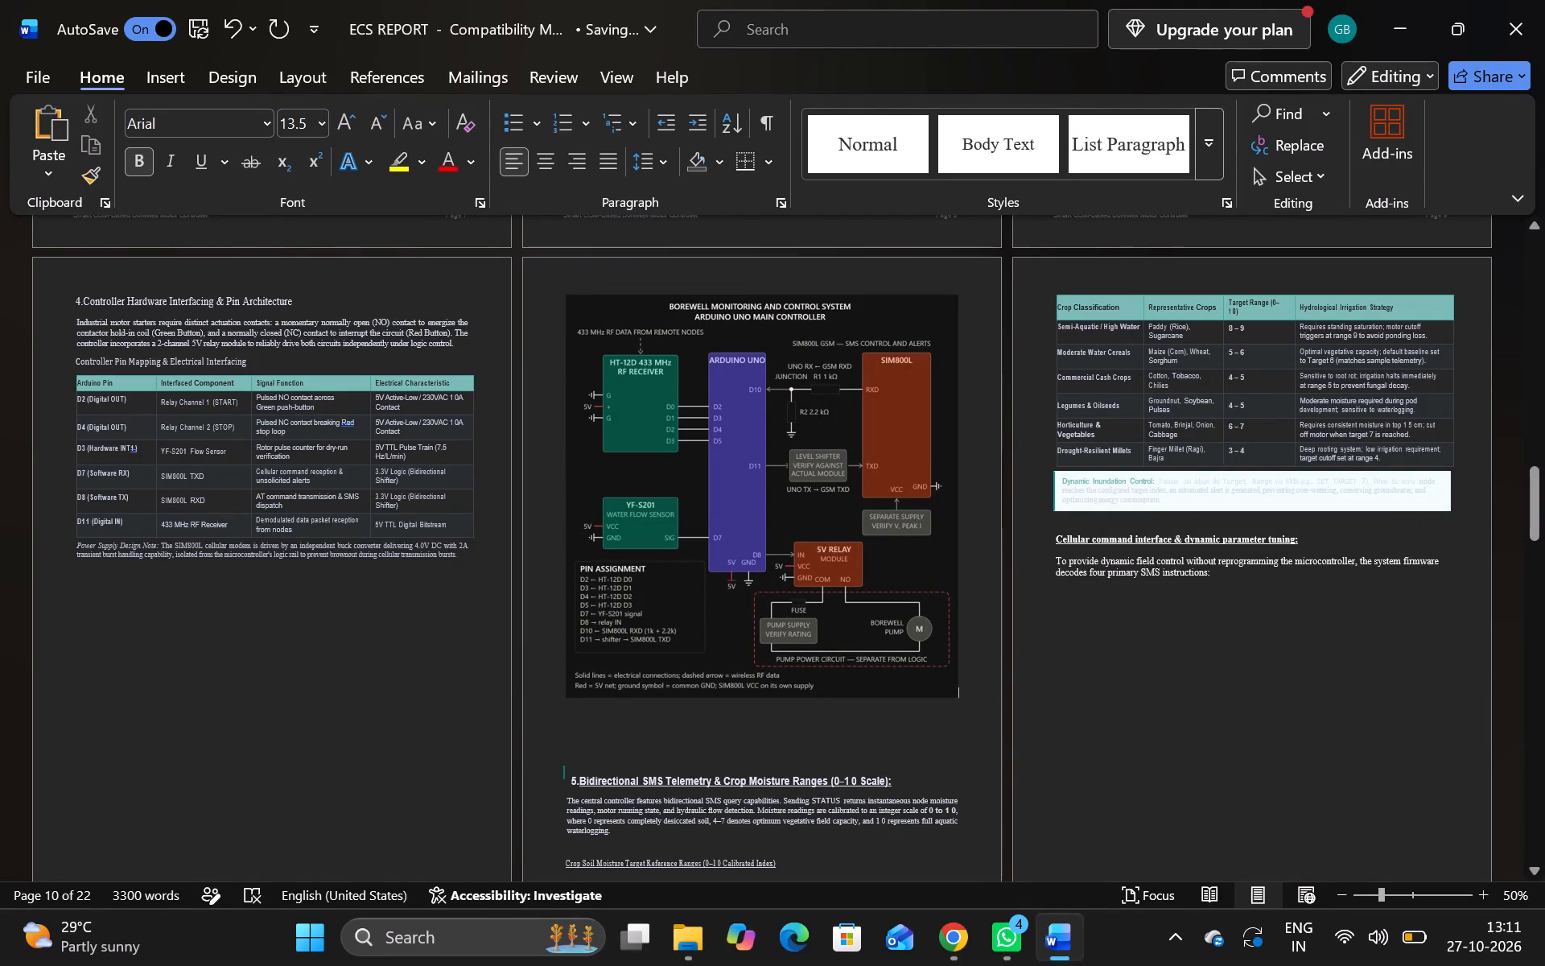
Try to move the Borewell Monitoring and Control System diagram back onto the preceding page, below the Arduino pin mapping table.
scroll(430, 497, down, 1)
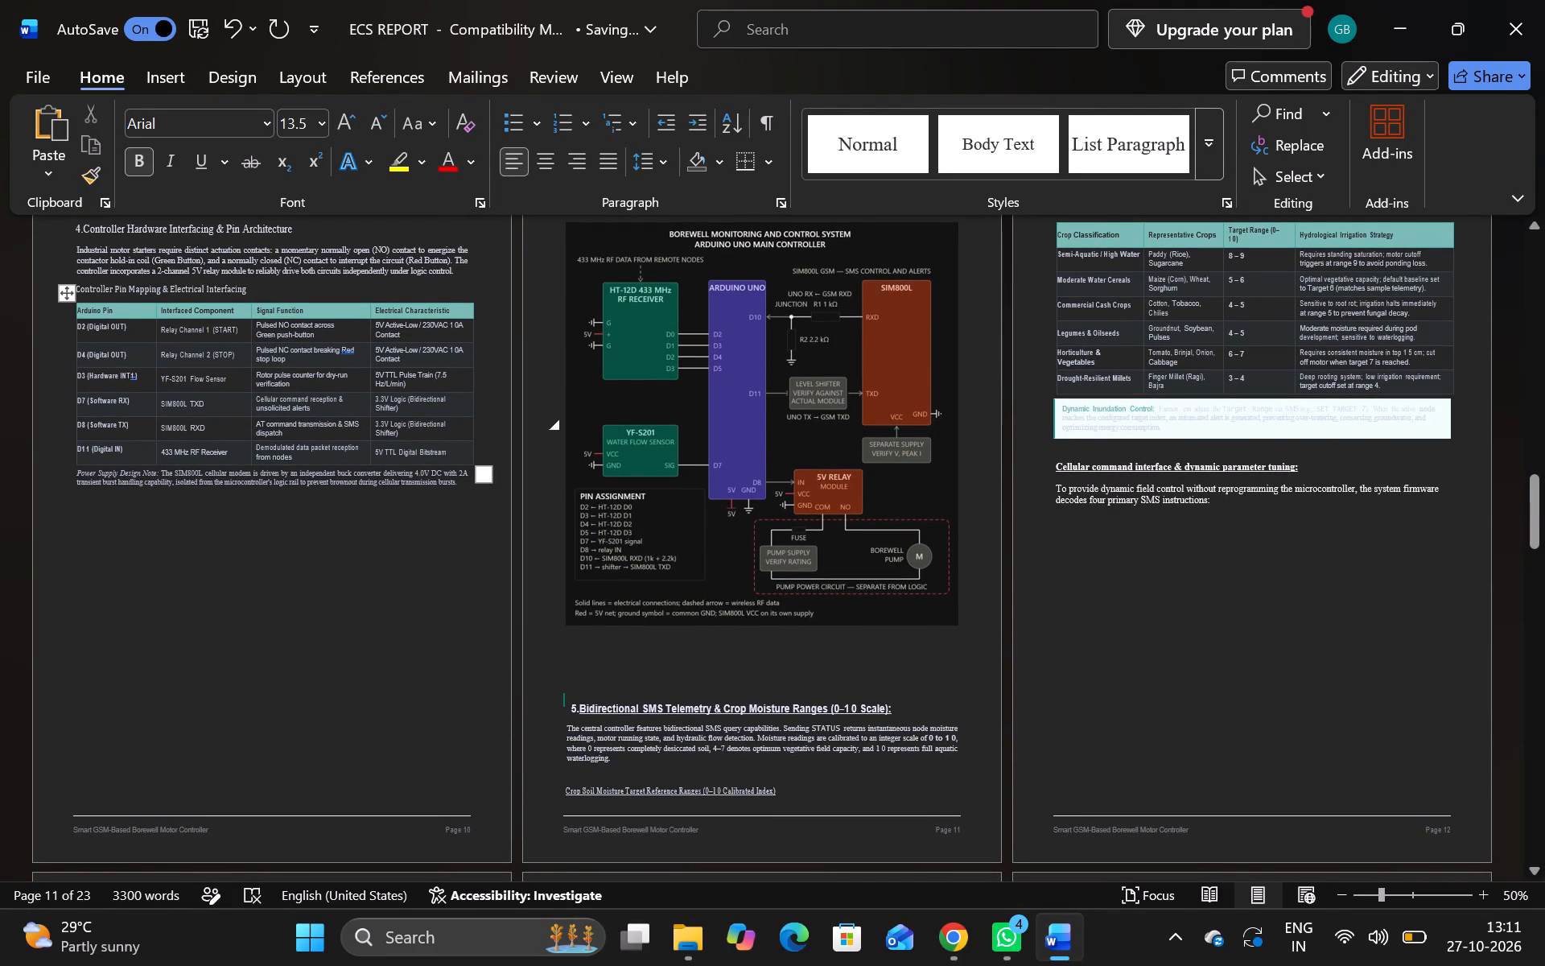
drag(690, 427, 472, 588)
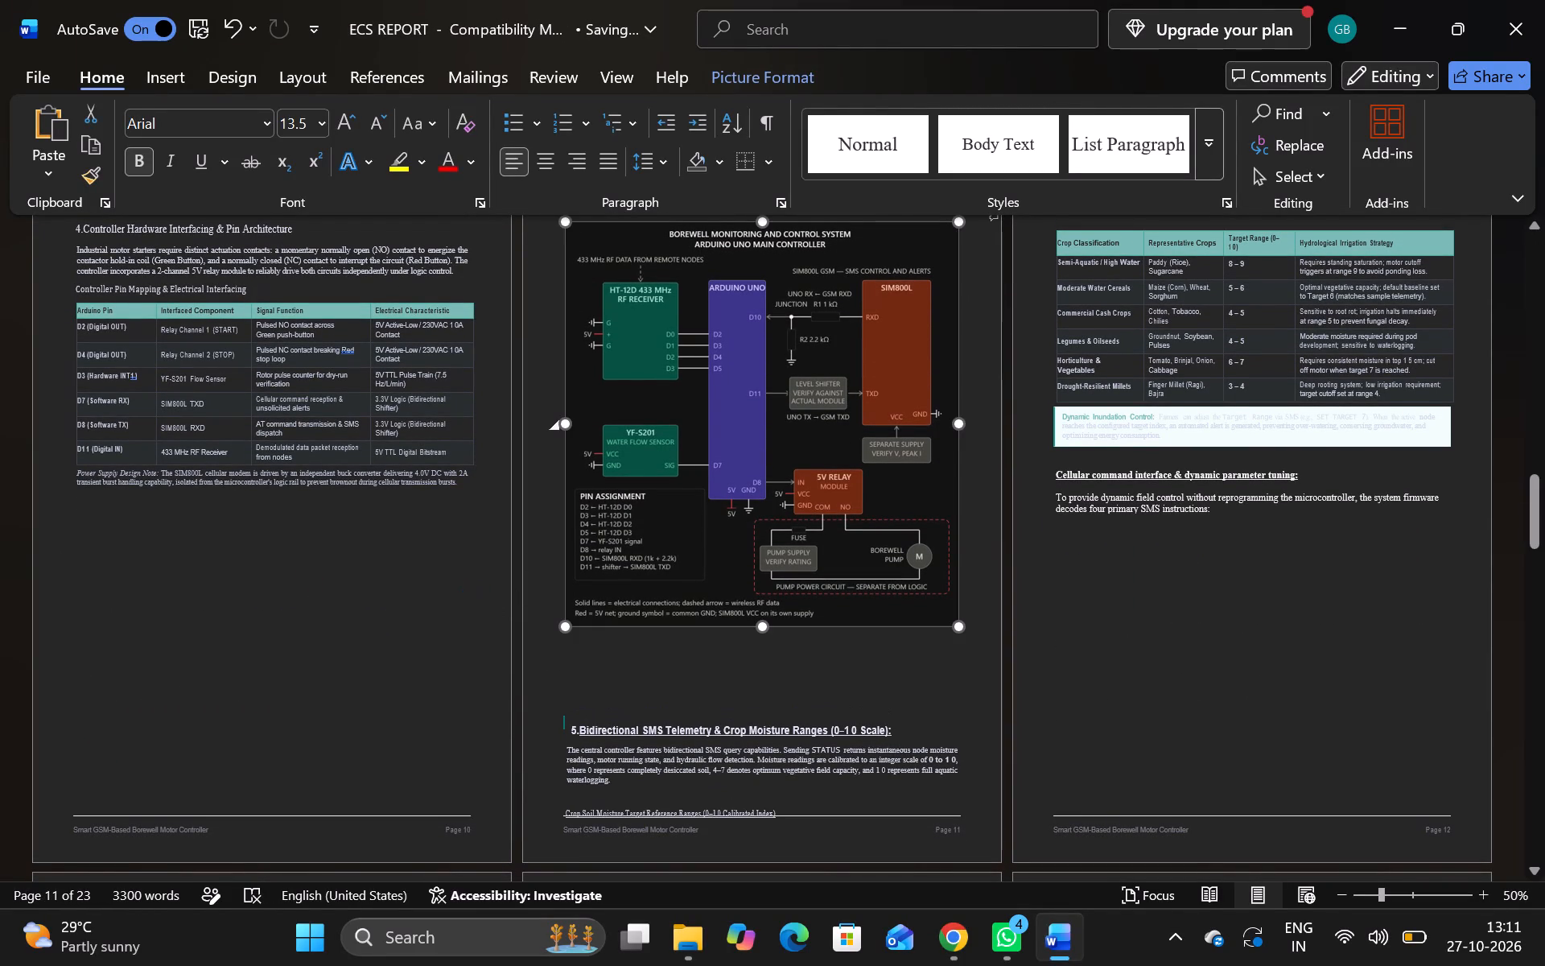
Shrink the Borewell Monitoring and Control System diagram proportionally from its corners, making it slightly narrower than the text column.
drag(959, 632, 897, 523)
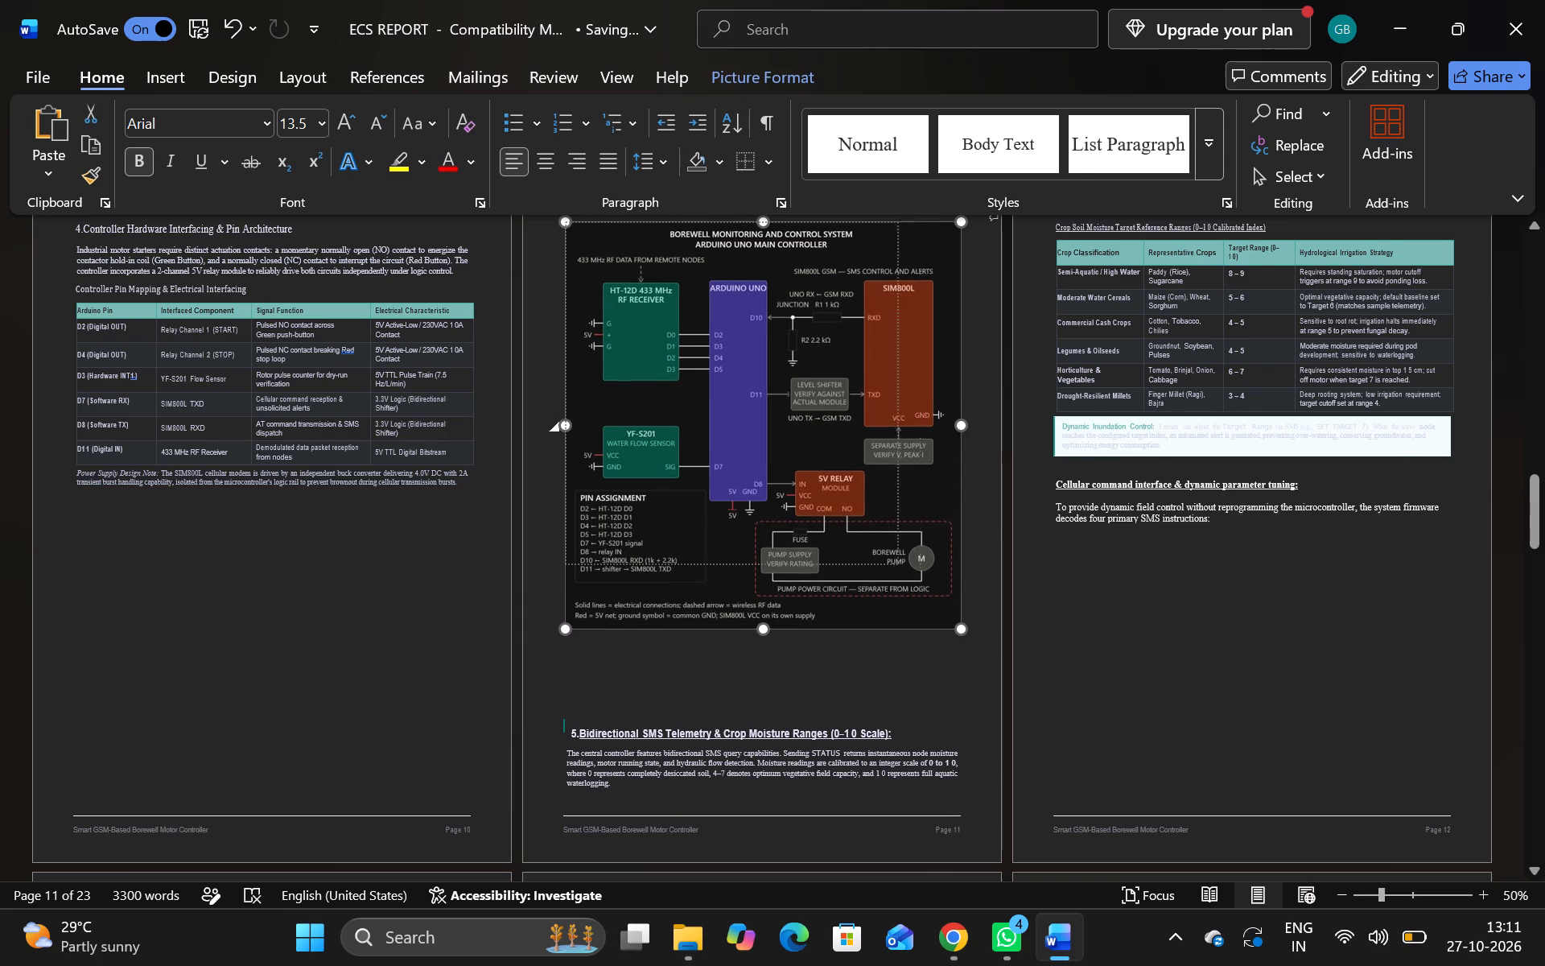
drag(897, 523, 893, 517)
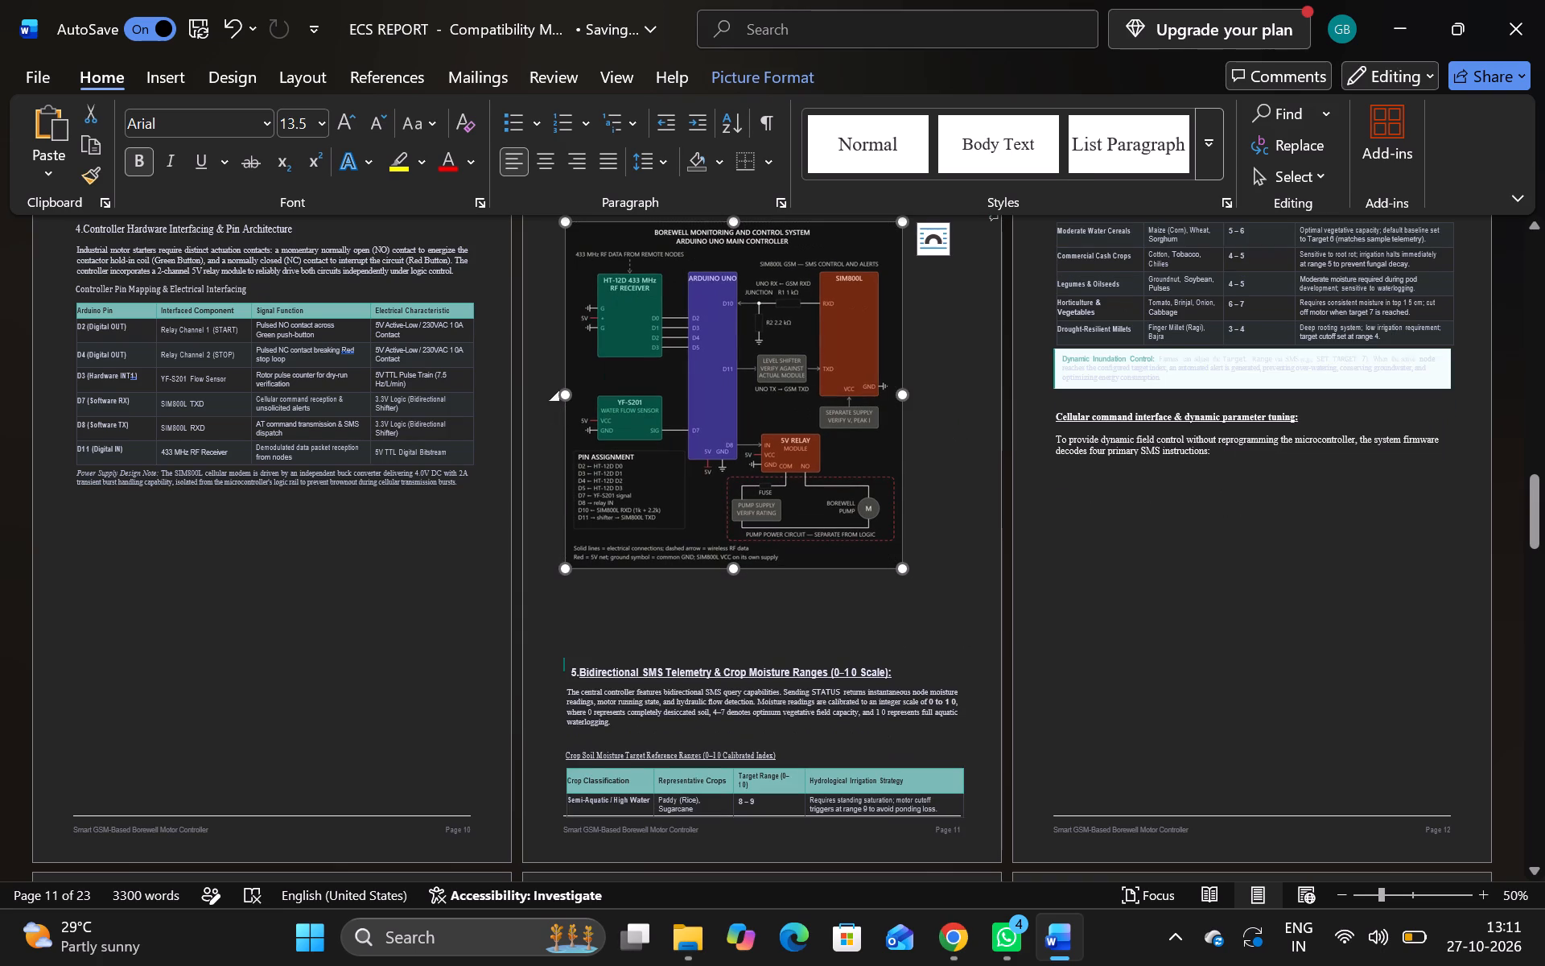
drag(559, 573, 594, 555)
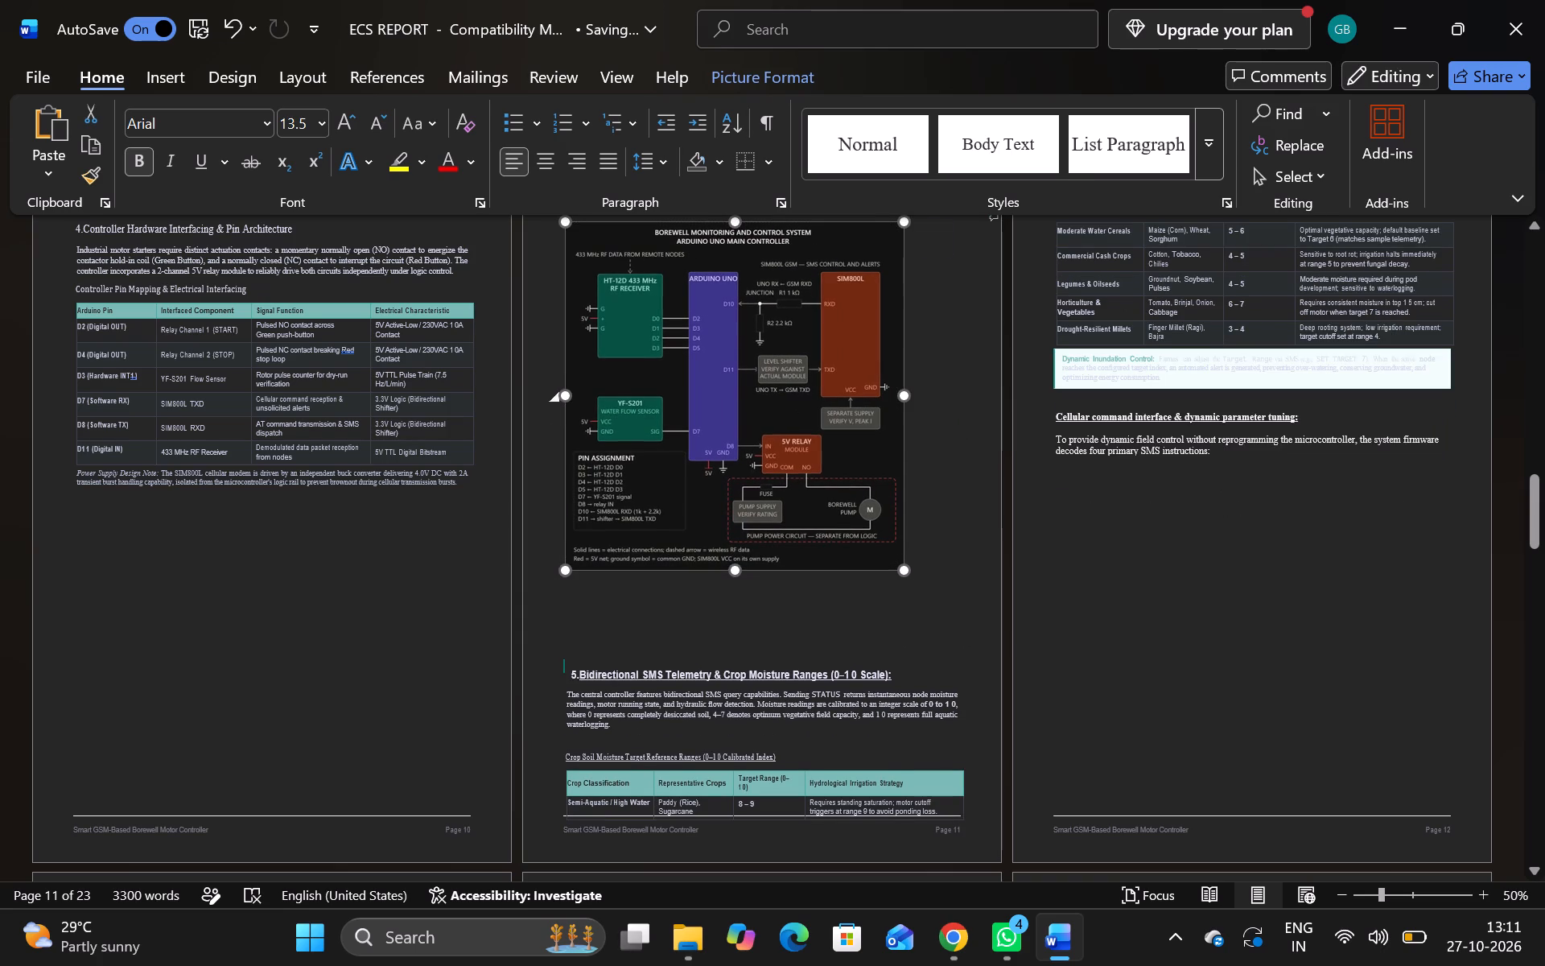
drag(594, 555, 626, 539)
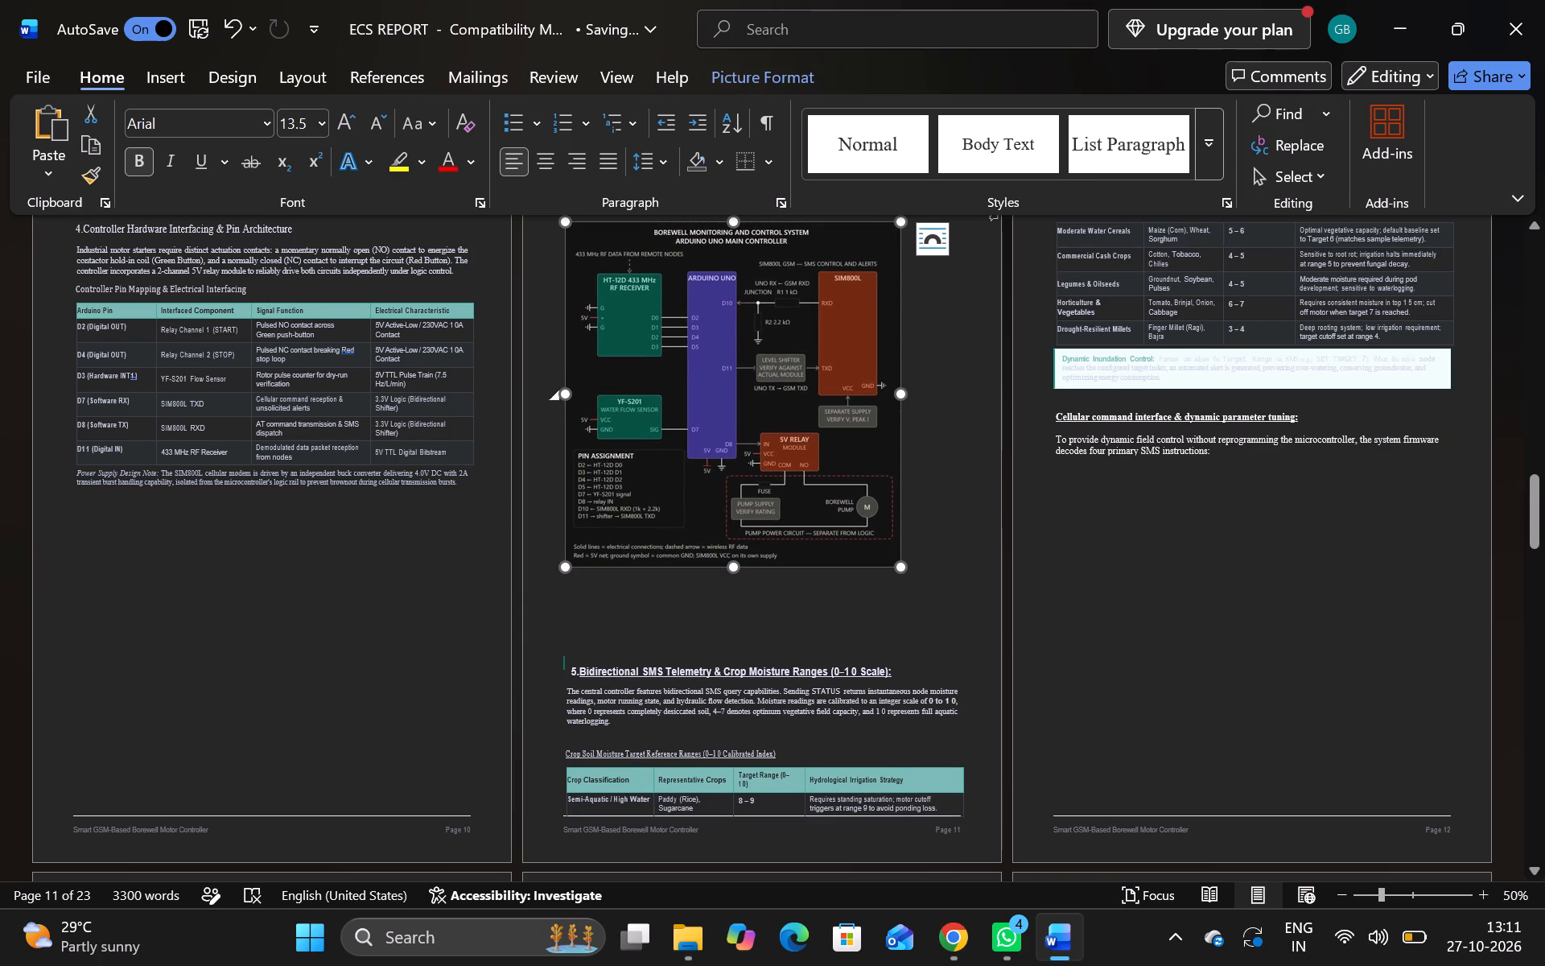
scroll(672, 474, up, 1)
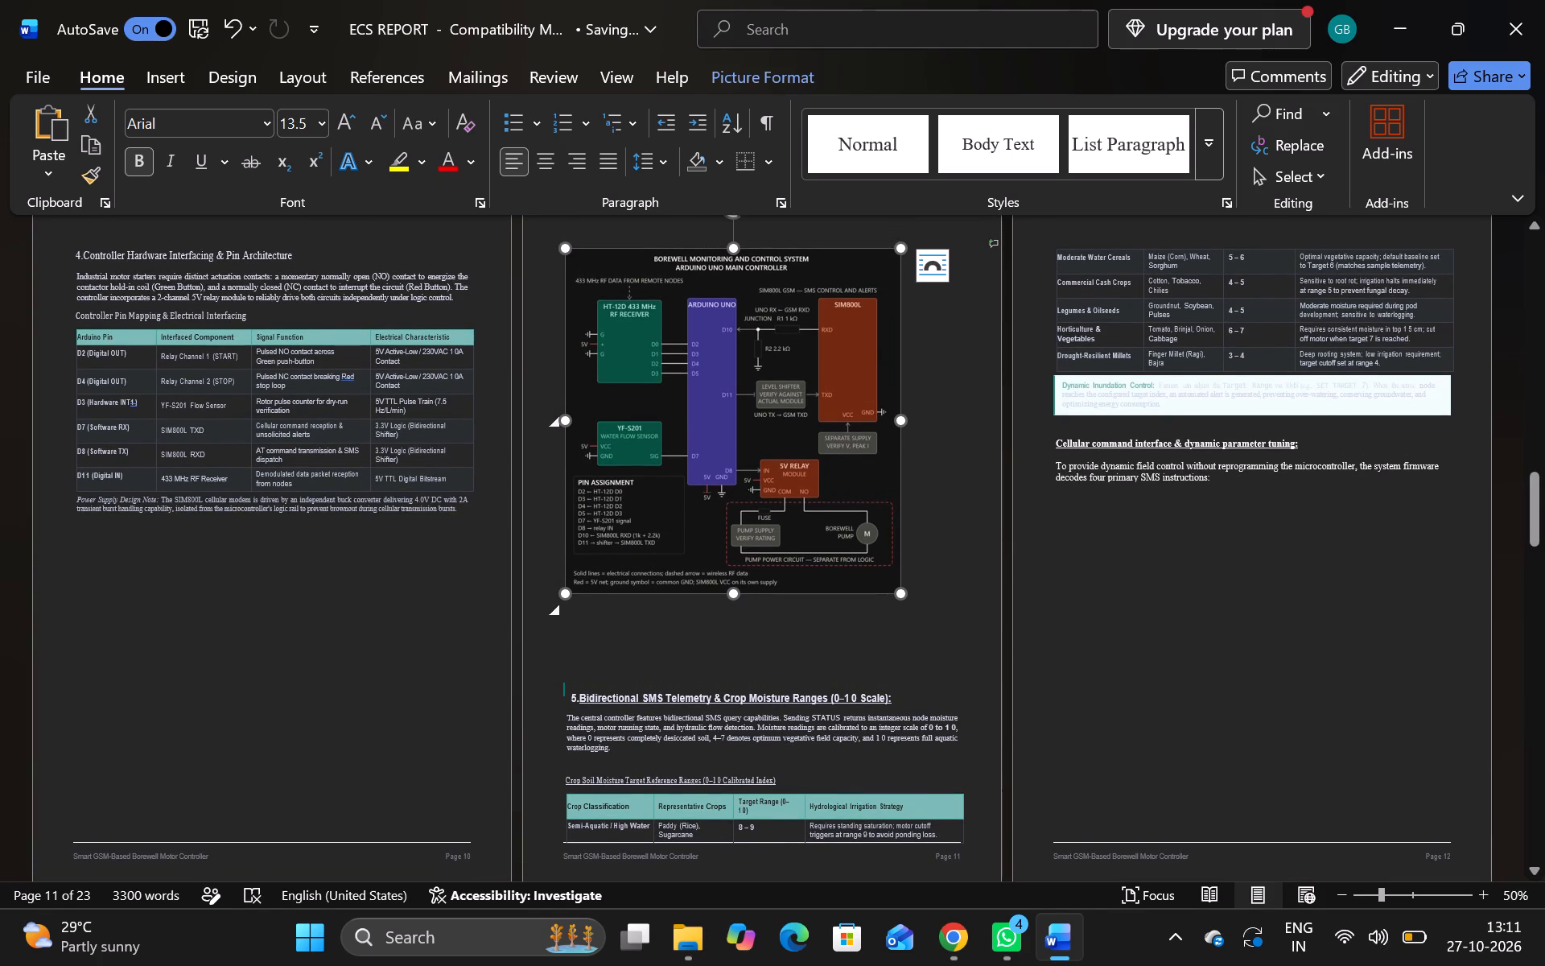
Shrink the Borewell Monitoring and Control System diagram proportionally until it fits below the pin mapping table on page 10.
drag(897, 596, 834, 532)
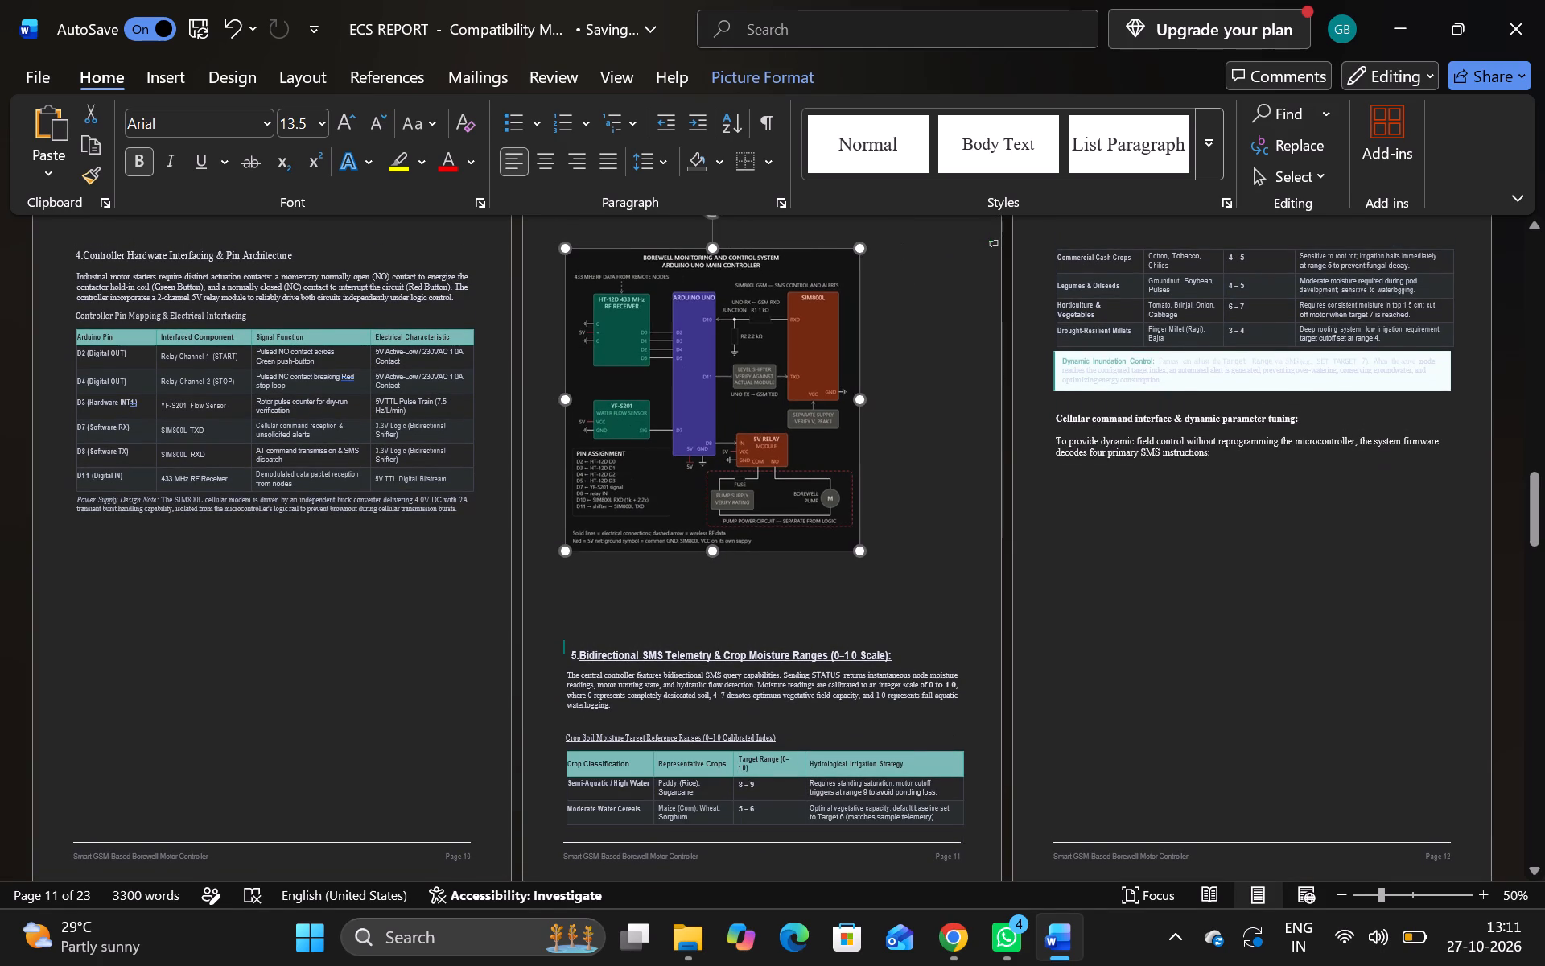
drag(834, 532, 833, 529)
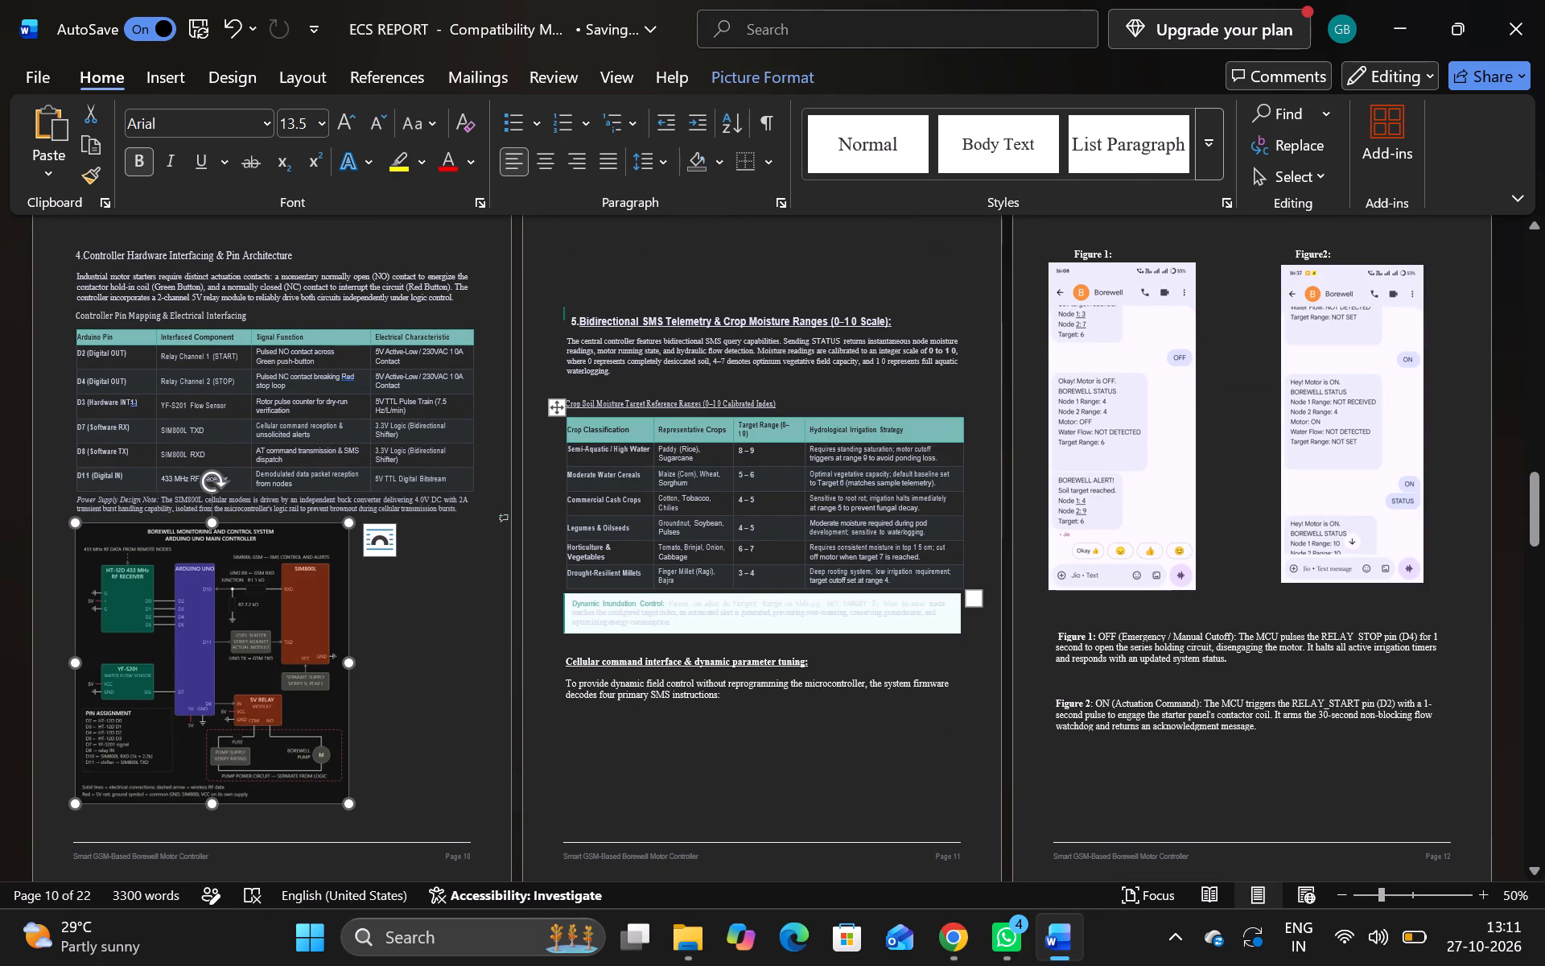
Change the Borewell Monitoring and Control System diagram from in line with text to Tight text wrapping so it can be repositioned.
drag(166, 633, 169, 634)
drag(169, 634, 196, 638)
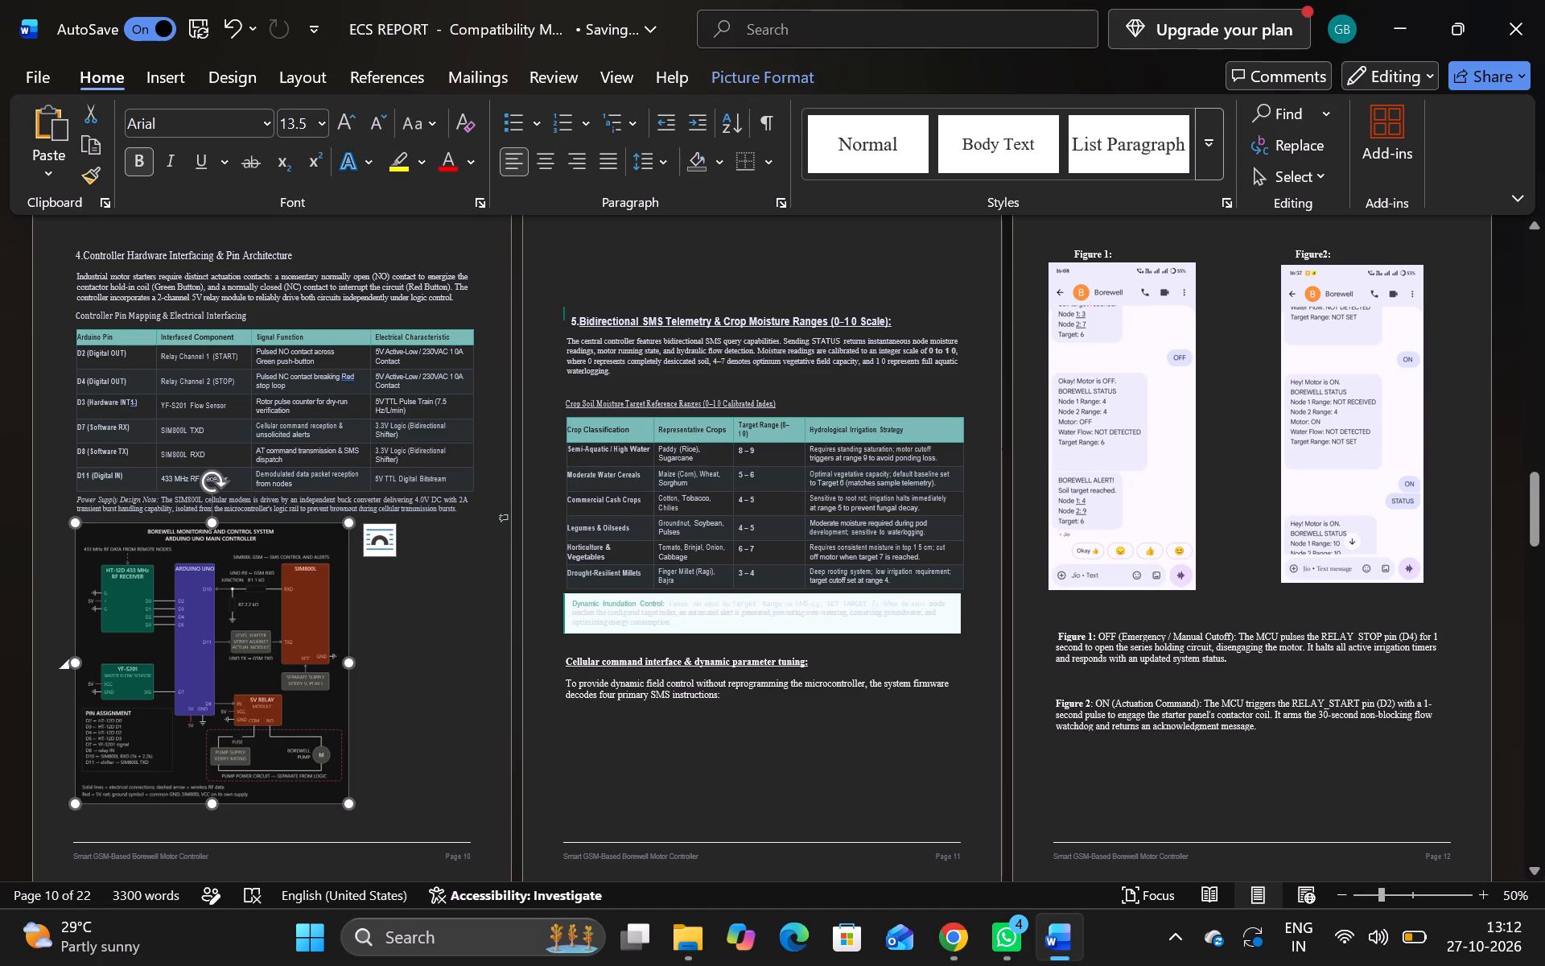
click(389, 546)
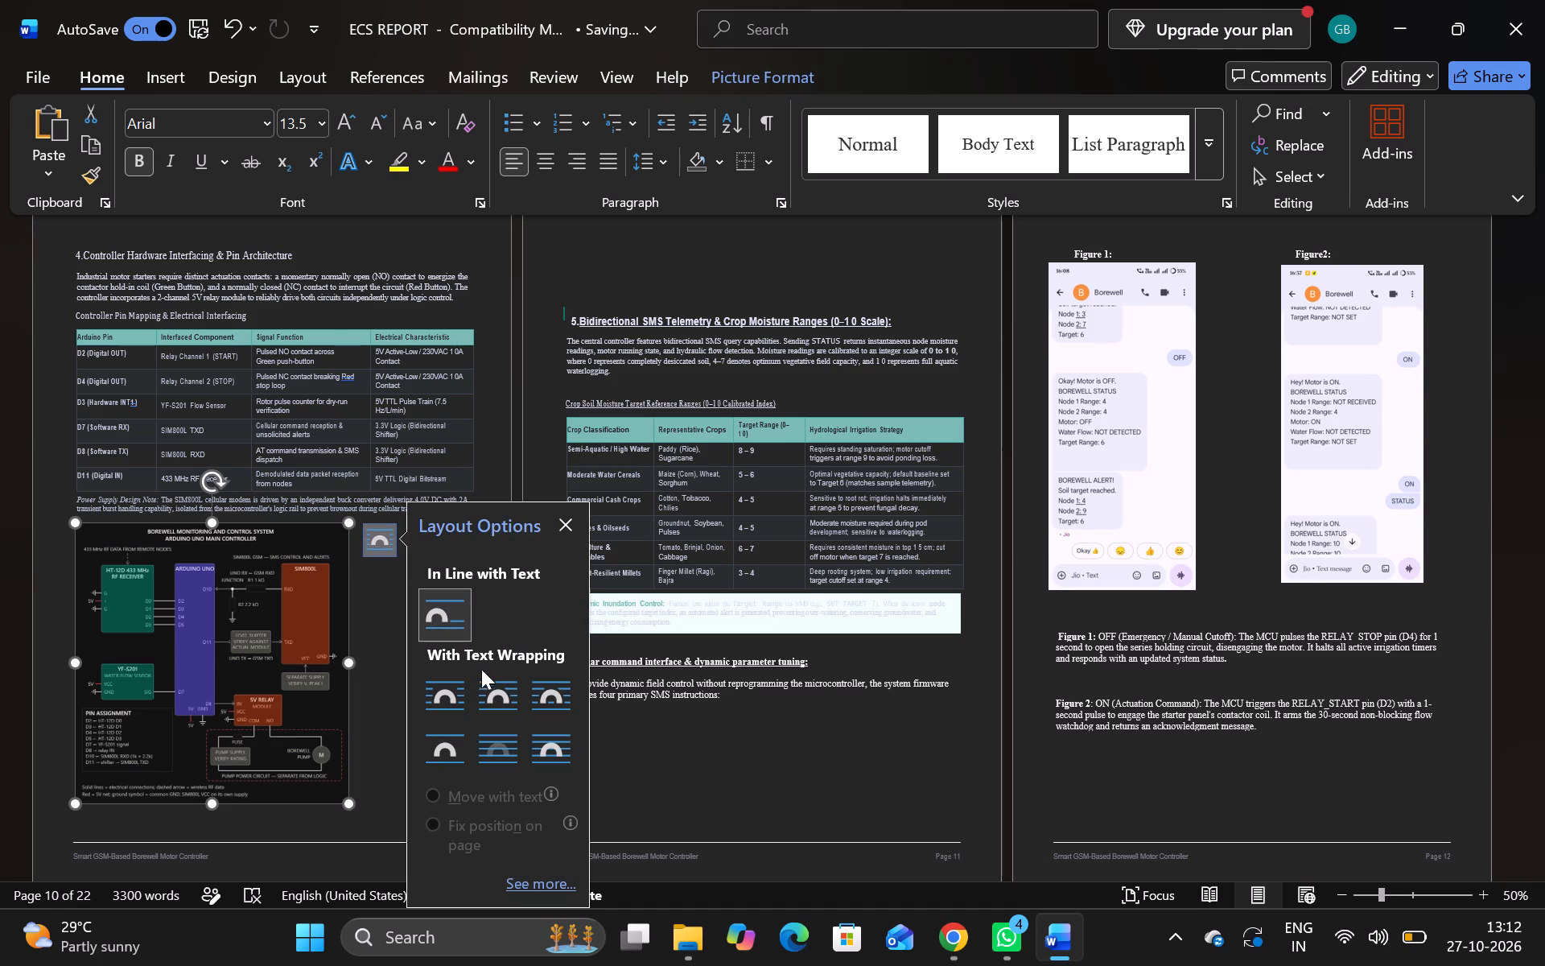
click(489, 687)
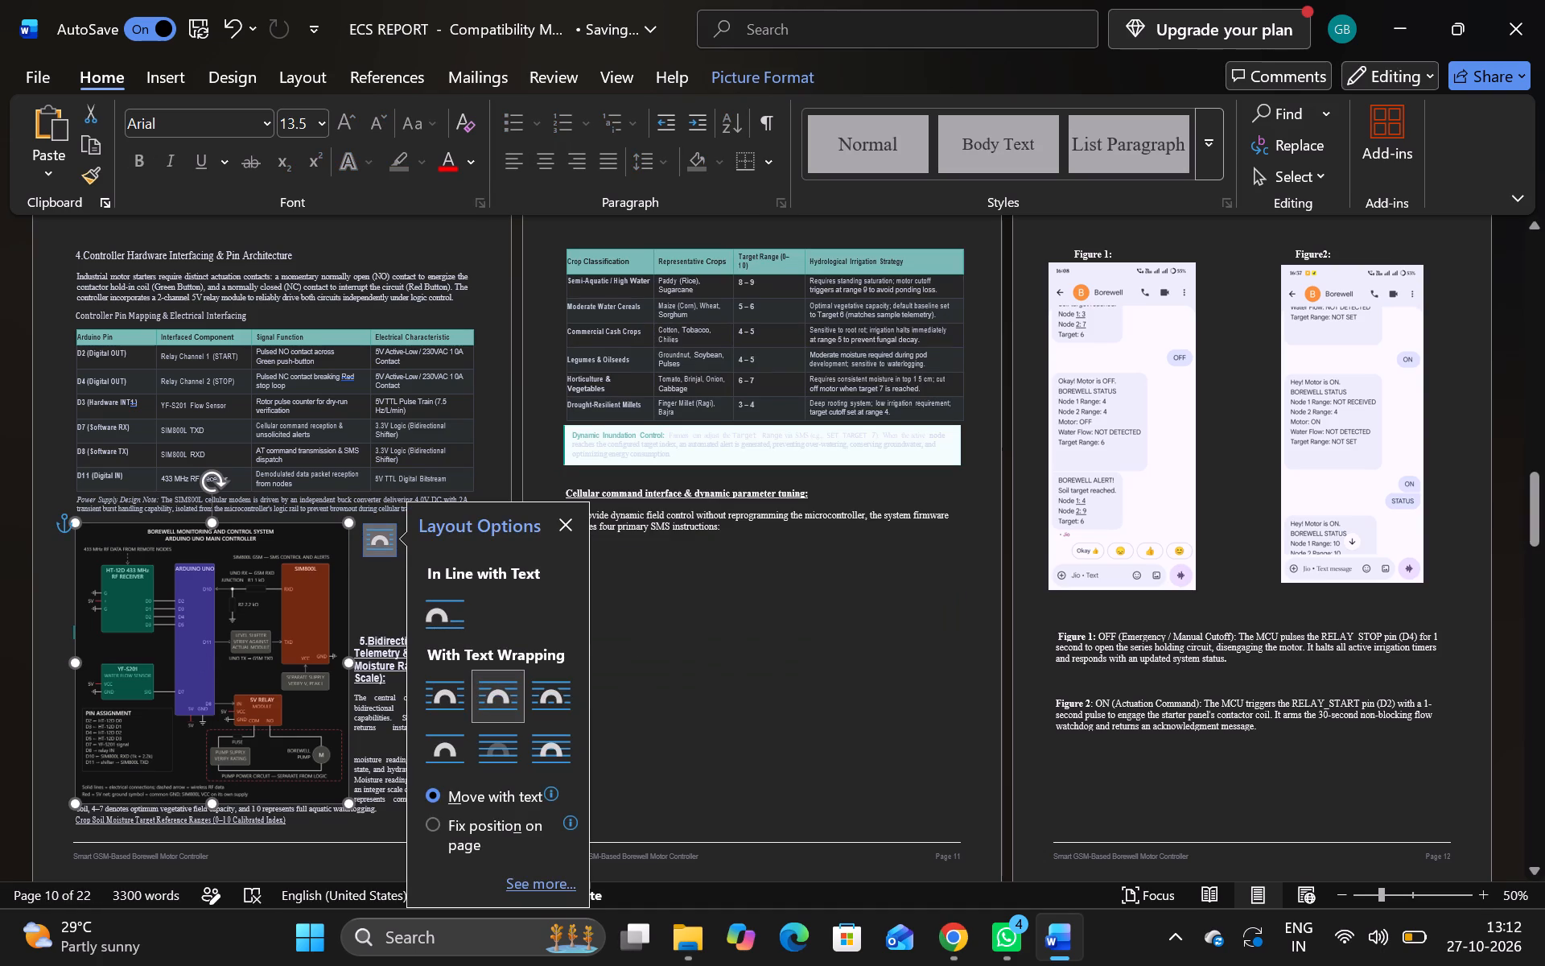
Move the Borewell Monitoring and Control System diagram away from the page margin to the horizontal middle of page 10, below the power supply note.
drag(232, 681, 296, 685)
drag(296, 685, 293, 696)
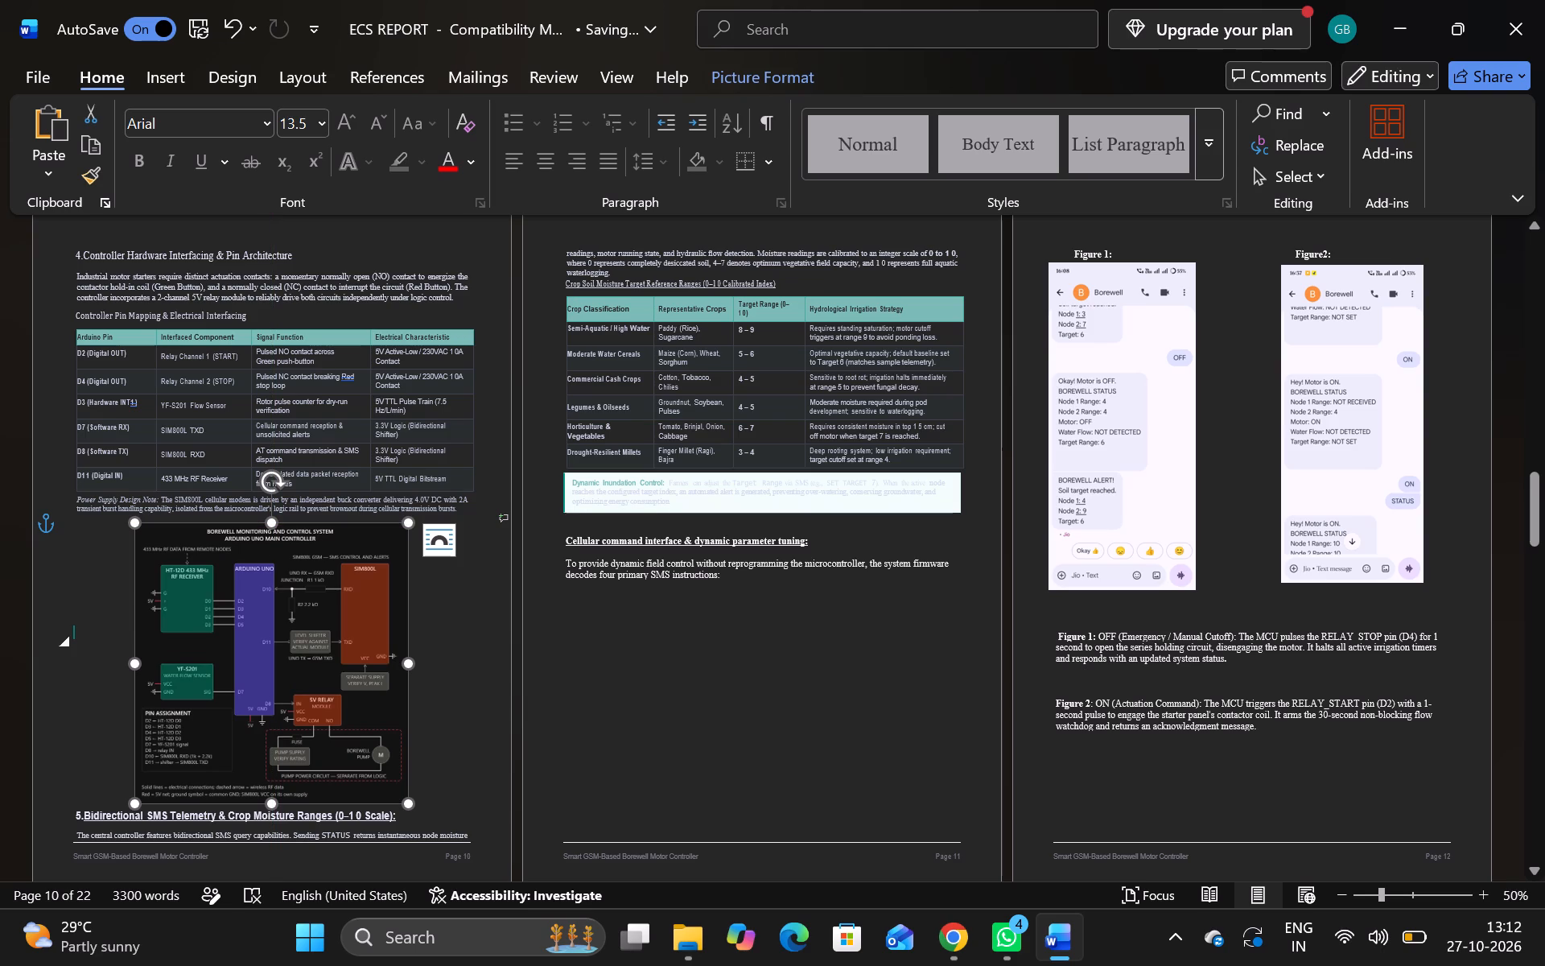
Enlarge the Borewell Monitoring and Control System diagram to fill the rest of page 10, pushing the section 5 heading to page 11, and keep it centred.
drag(406, 802, 414, 808)
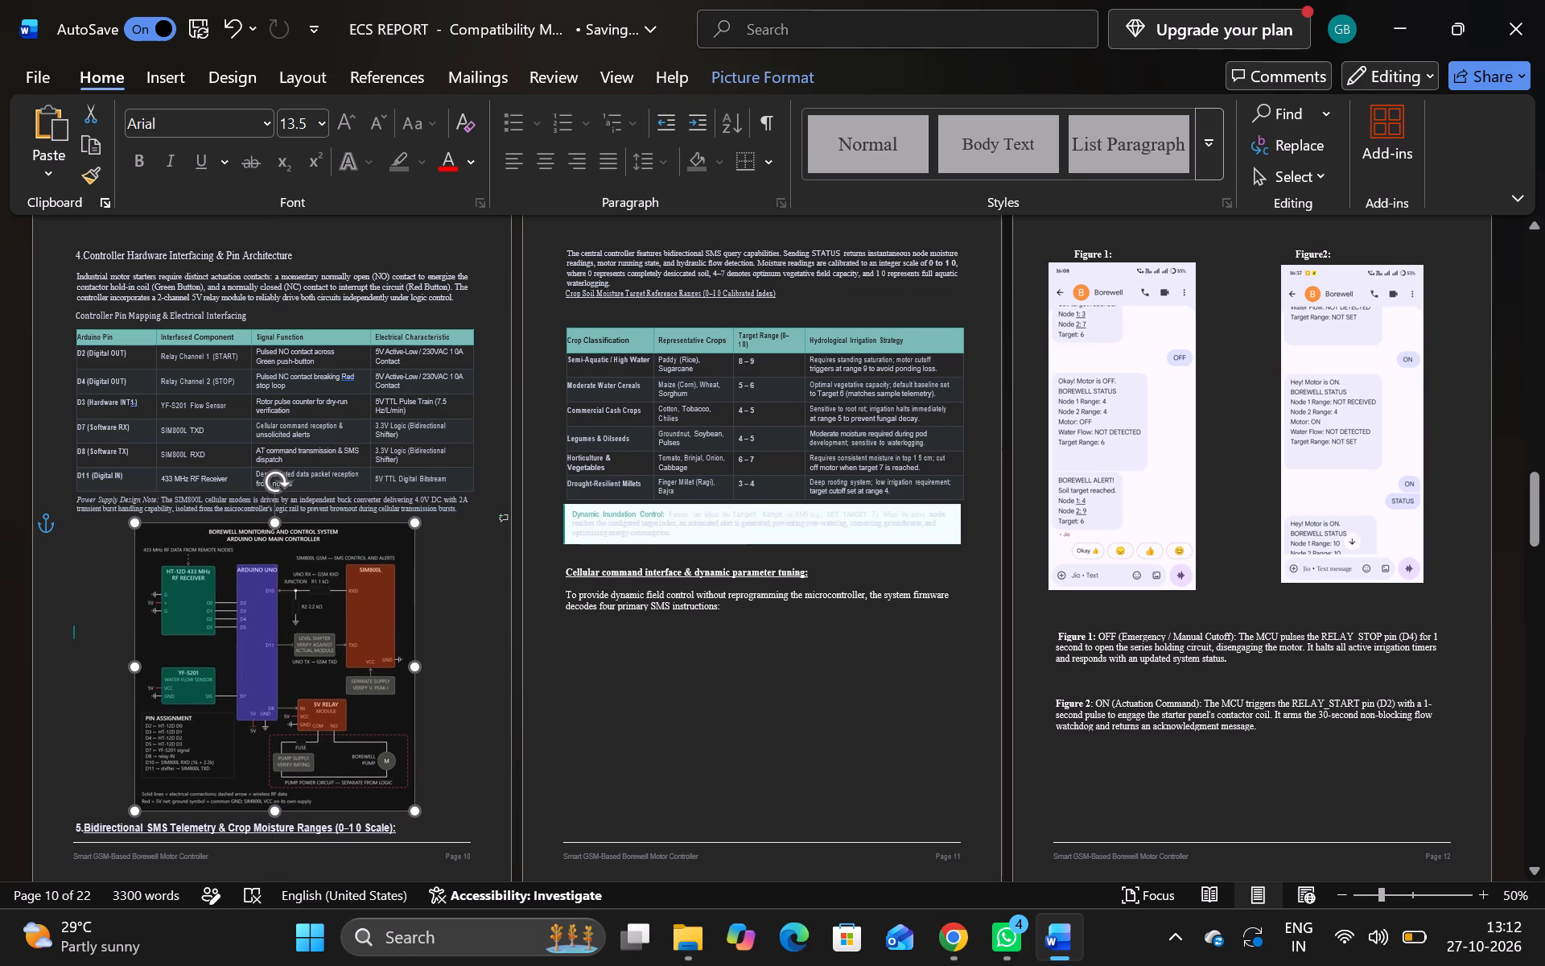
drag(414, 808, 413, 807)
drag(413, 807, 414, 820)
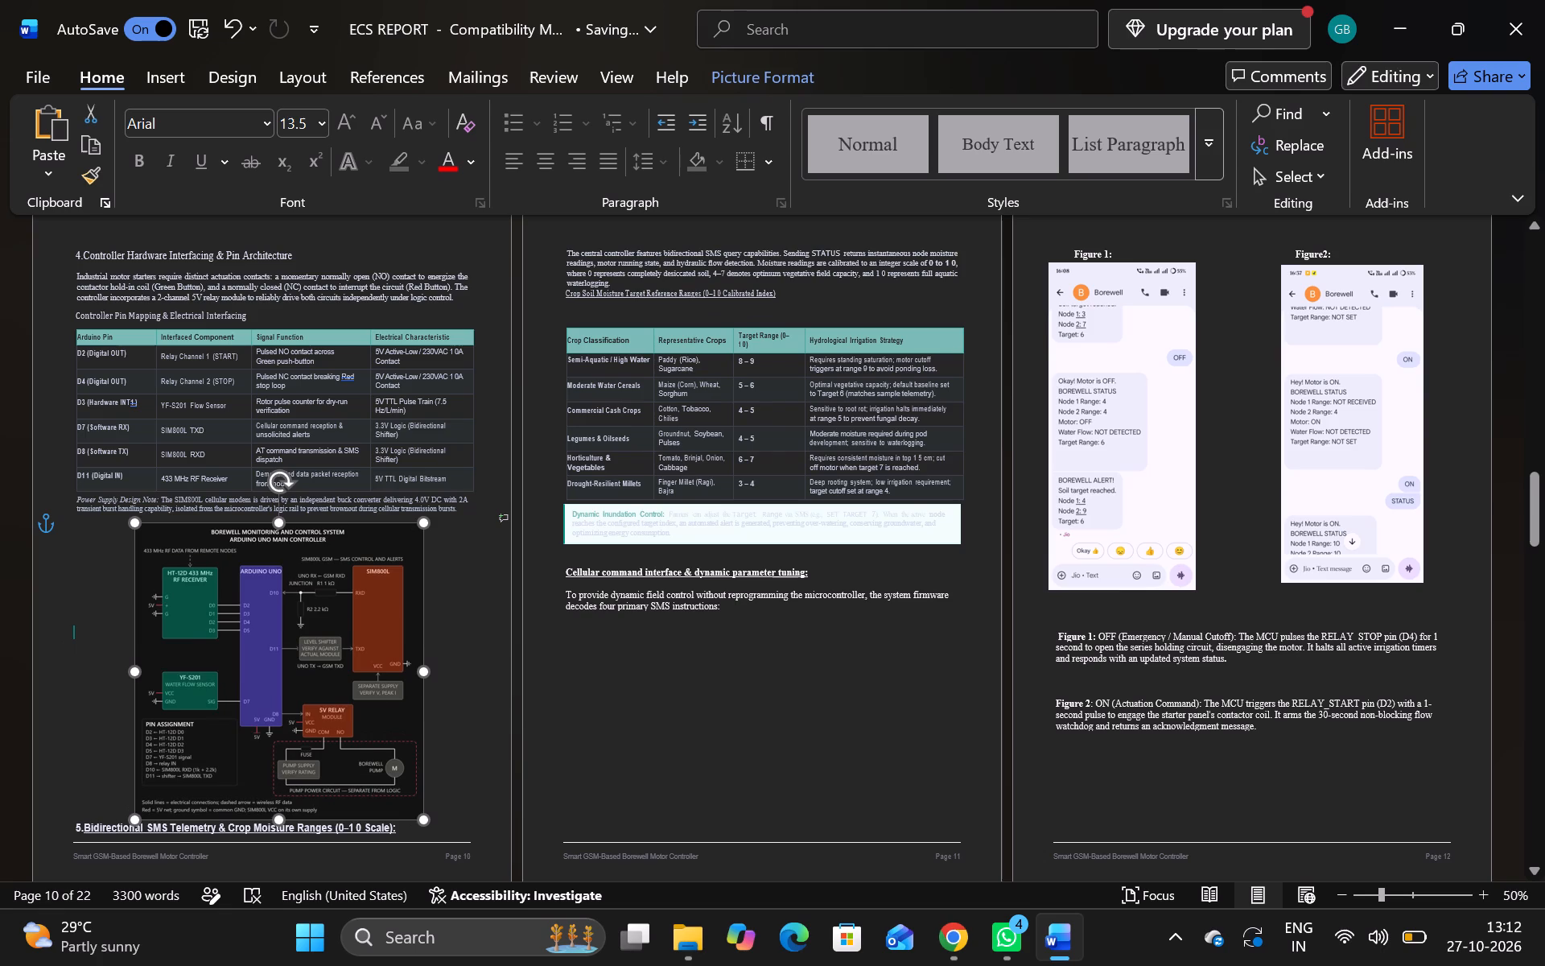
drag(414, 820, 419, 825)
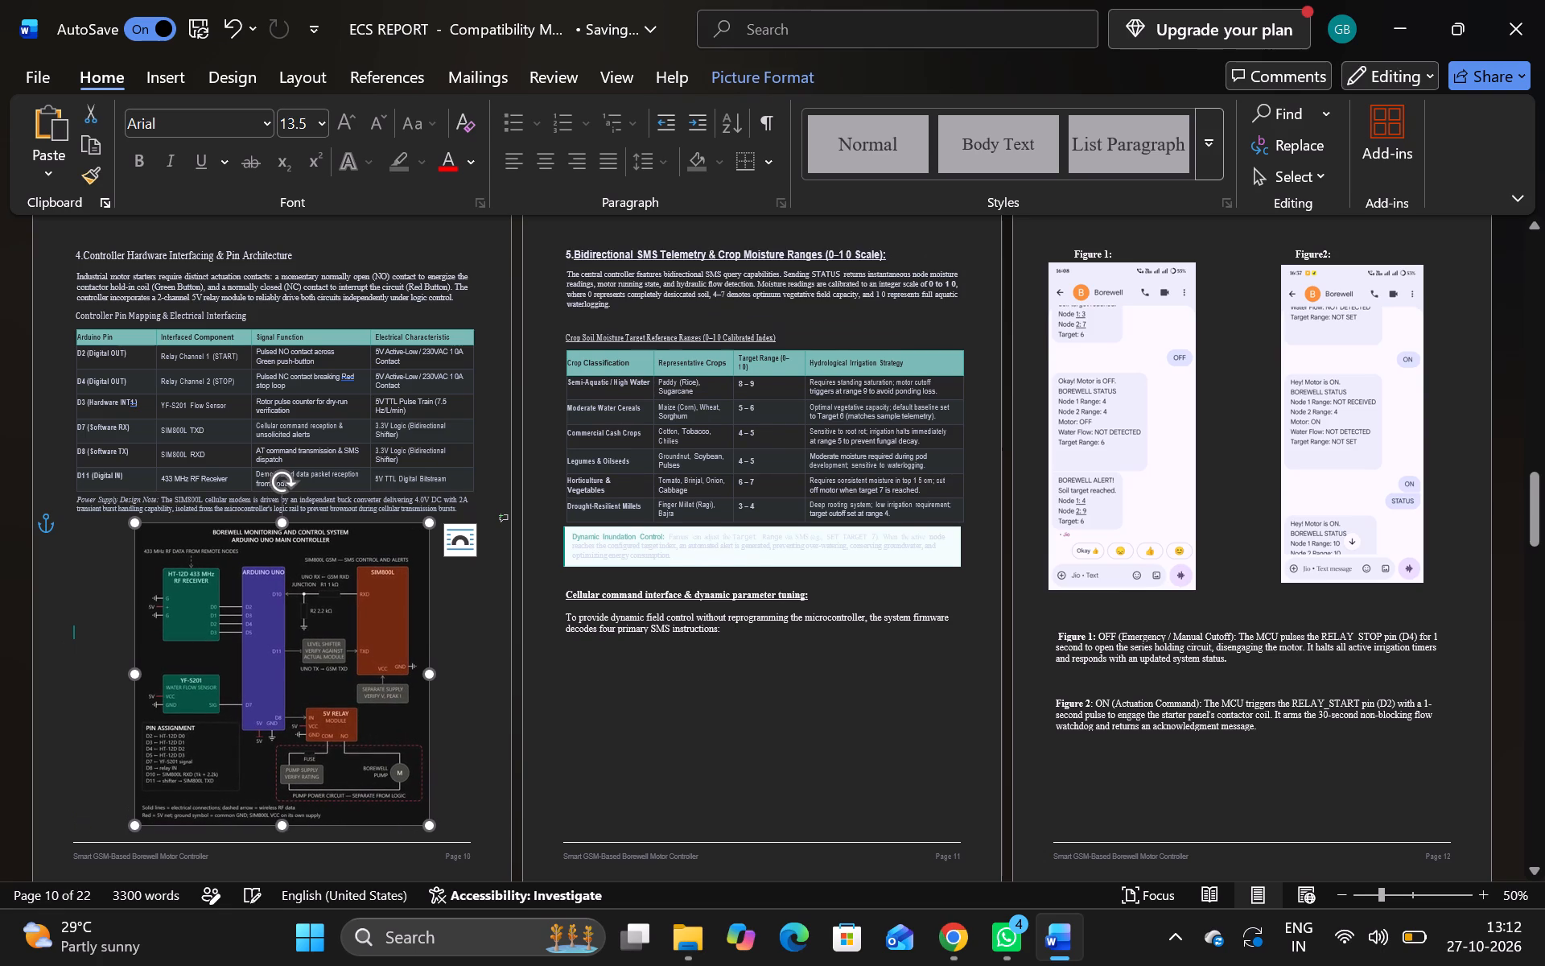
drag(306, 657, 303, 666)
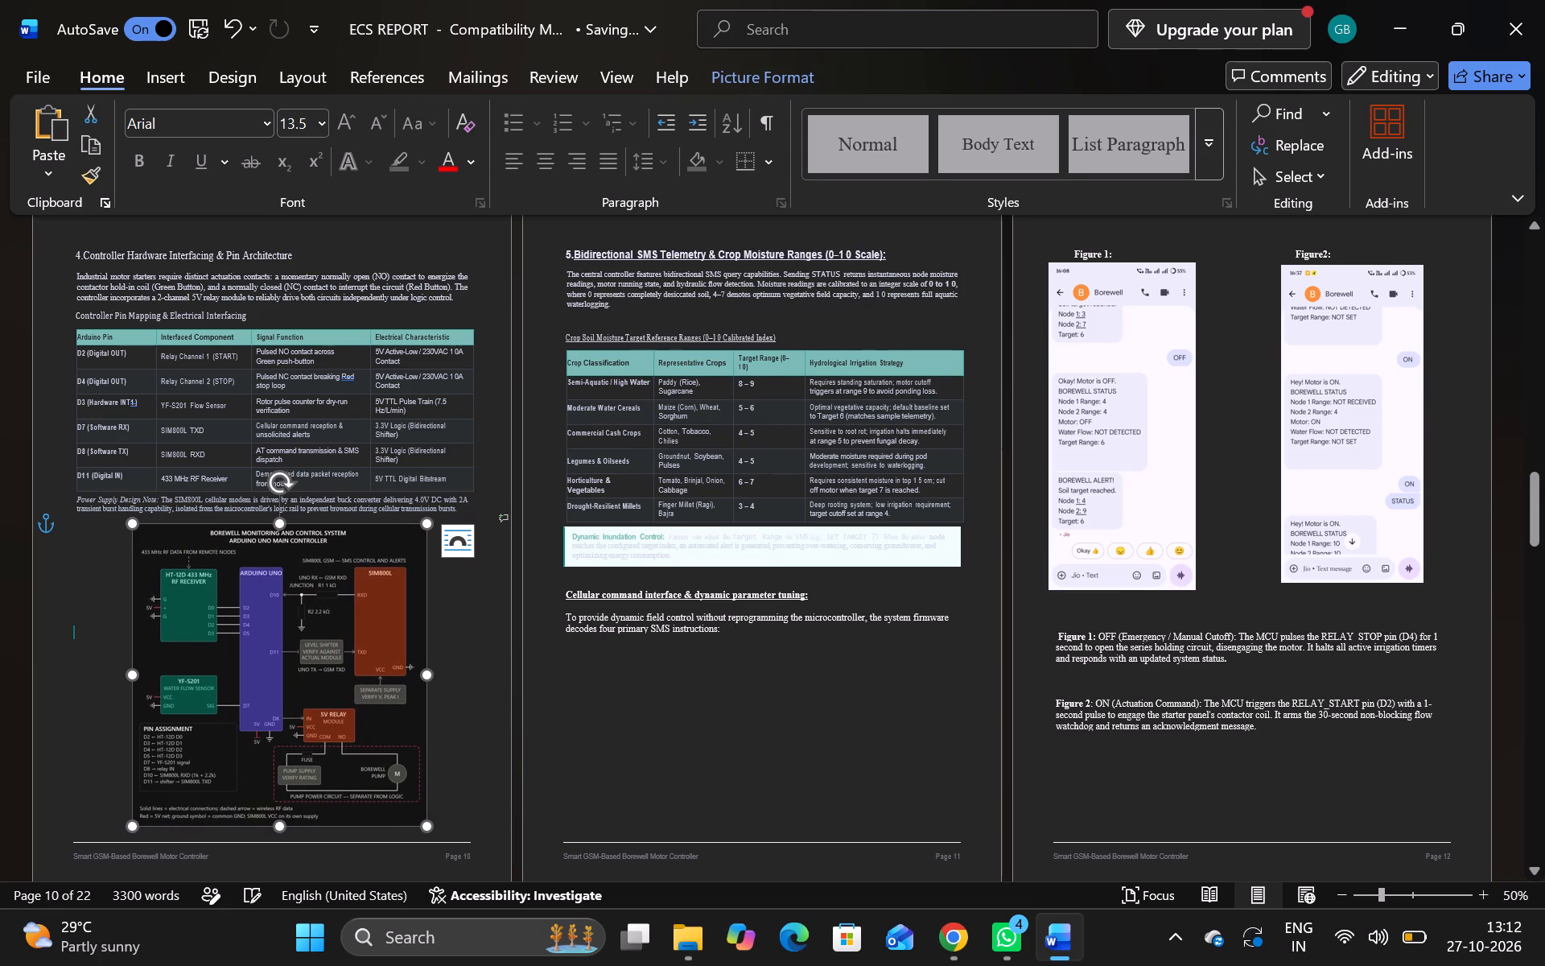
Insert four blank lines at the end of page 10's text, ahead of the section 5 Bidirectional SMS Telemetry heading.
scroll(645, 679, up, 1)
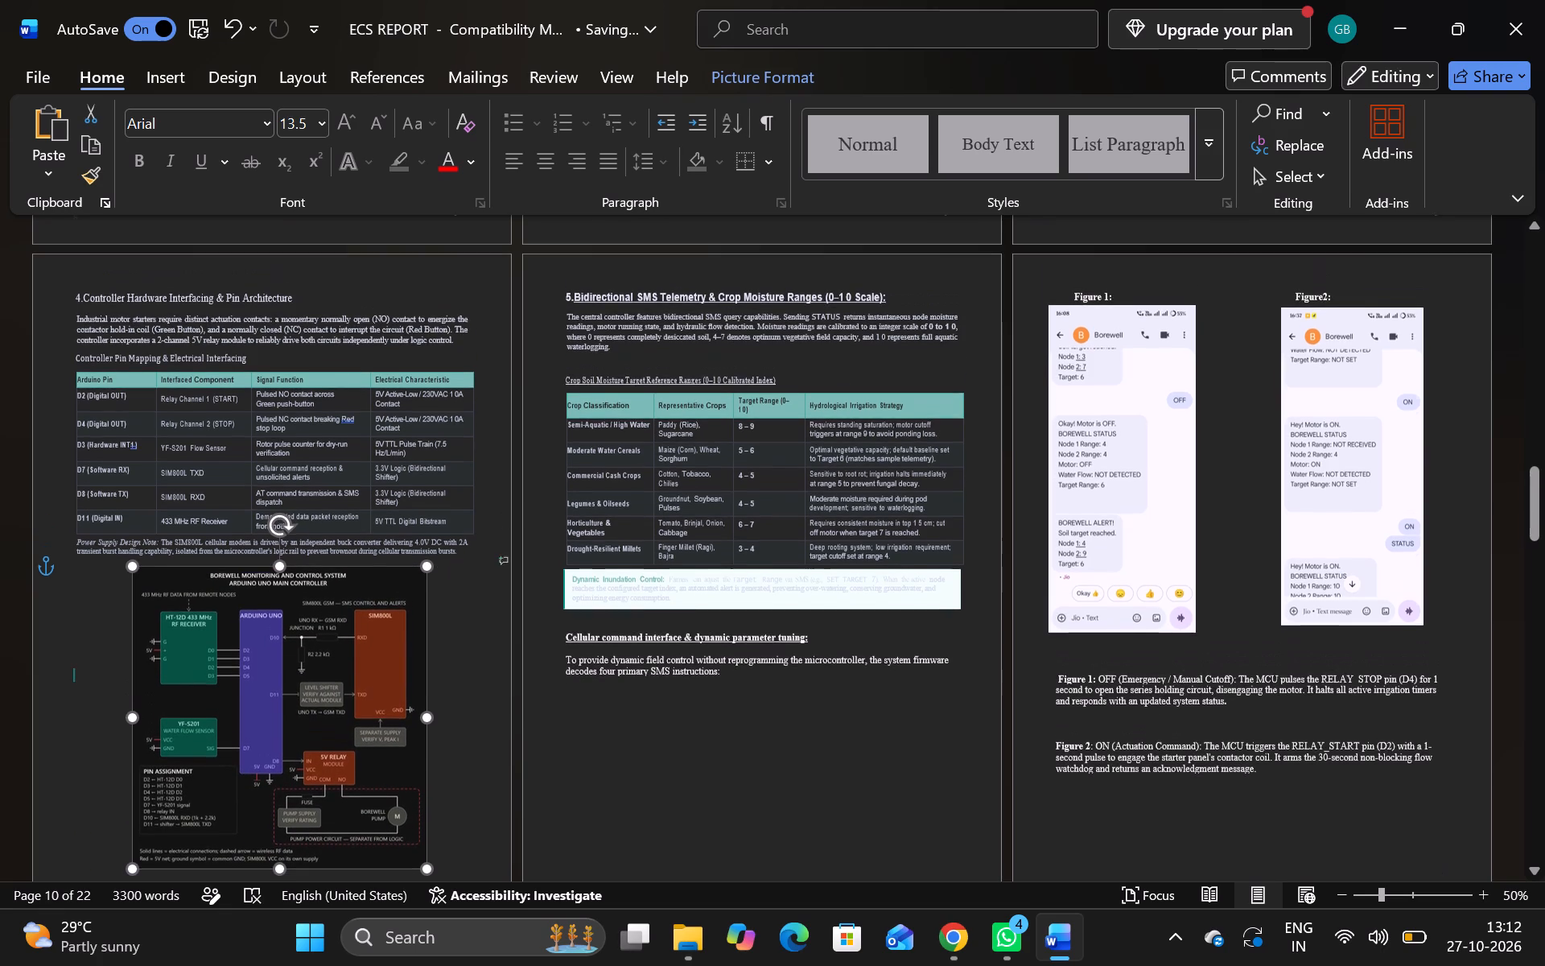
scroll(645, 679, up, 1)
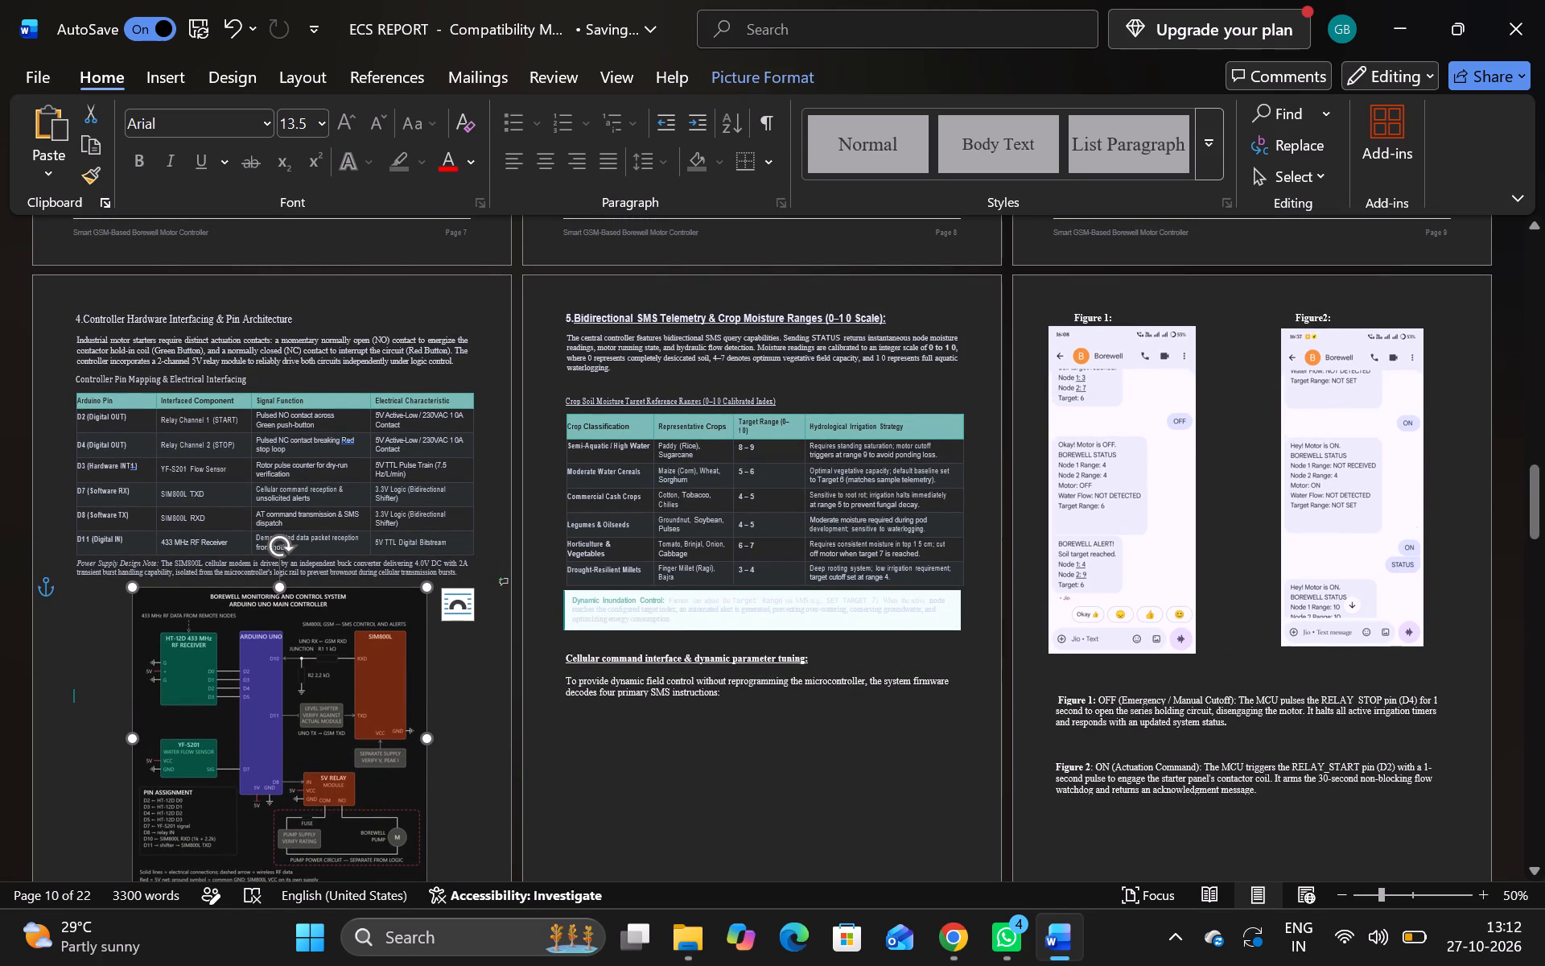
click(472, 811)
scroll(472, 811, down, 1)
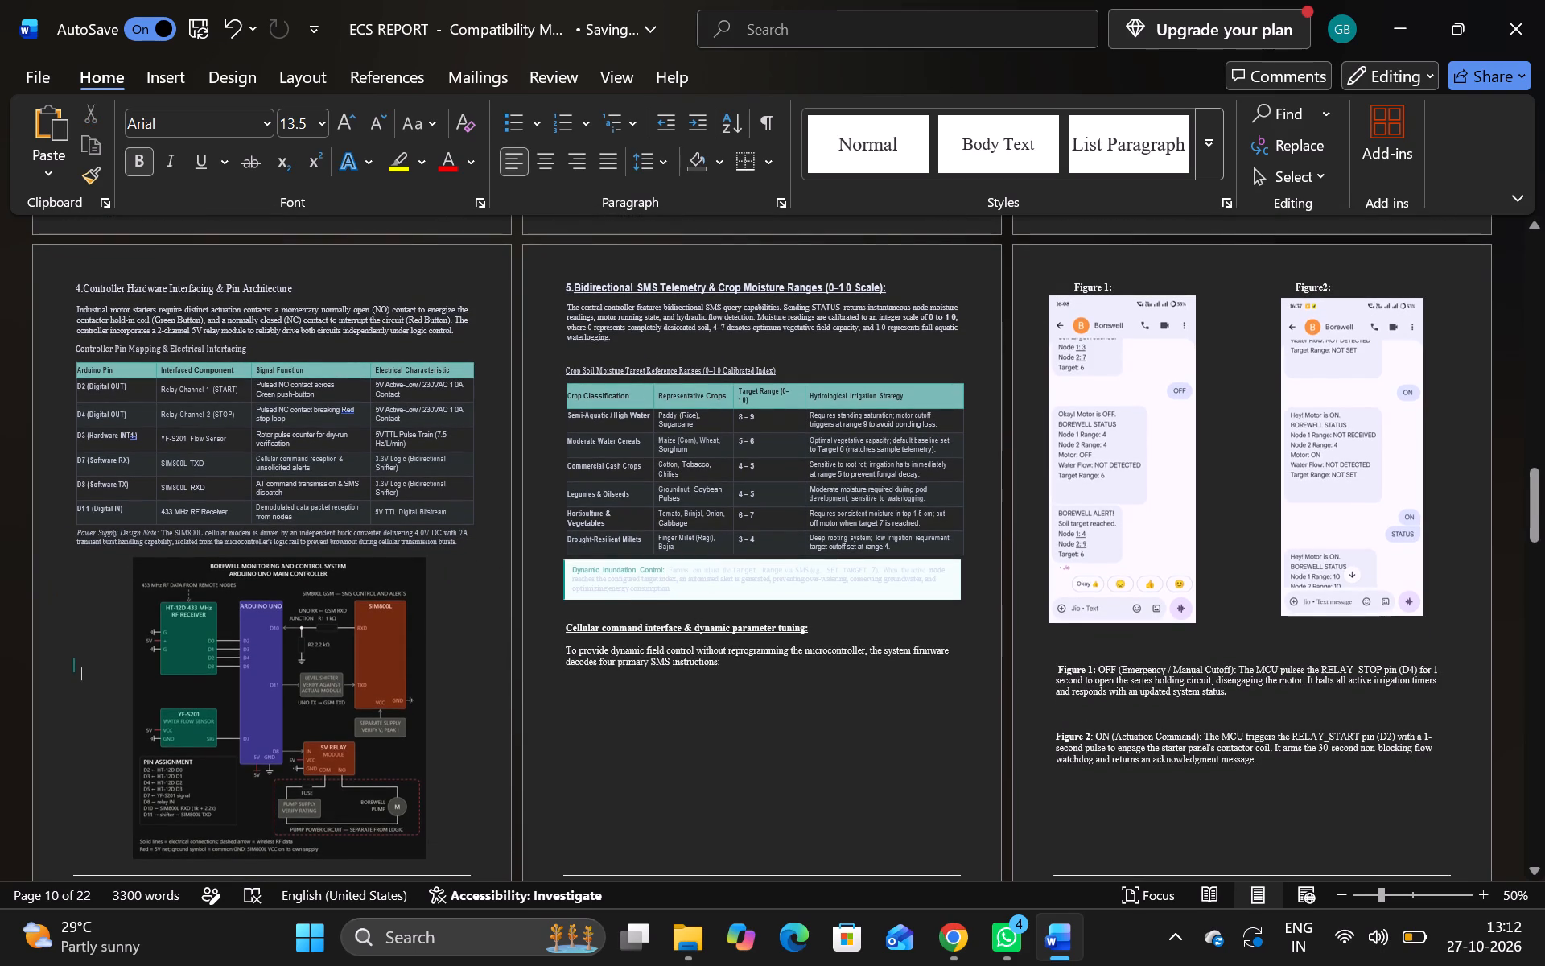
key(Return)
key(Return)
key(Return)
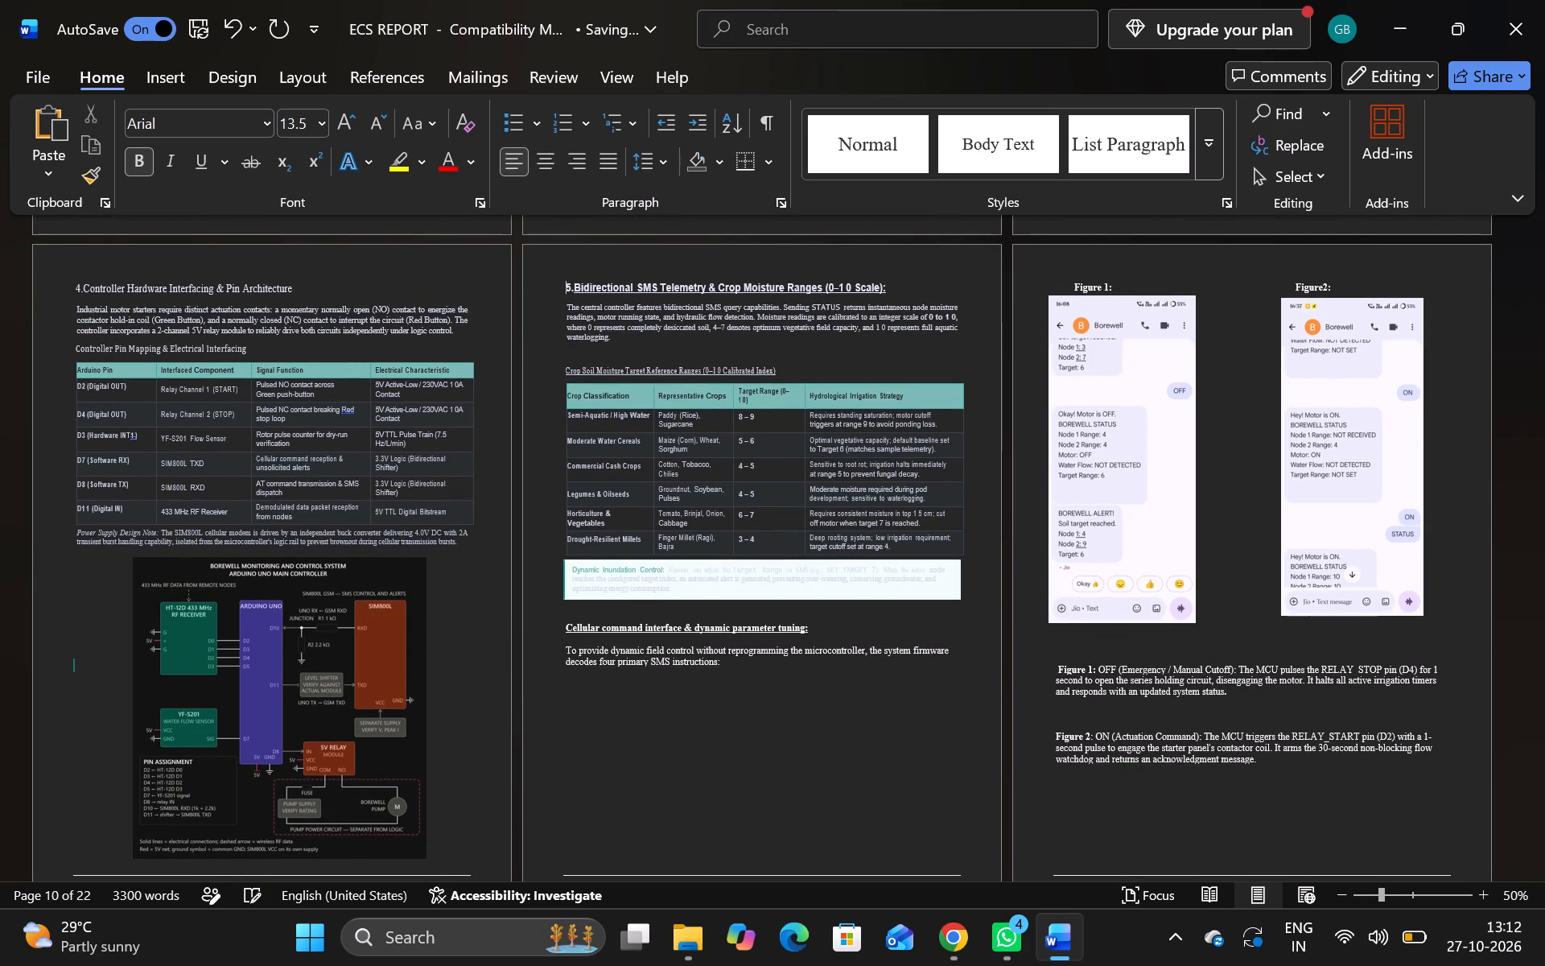
key(Return)
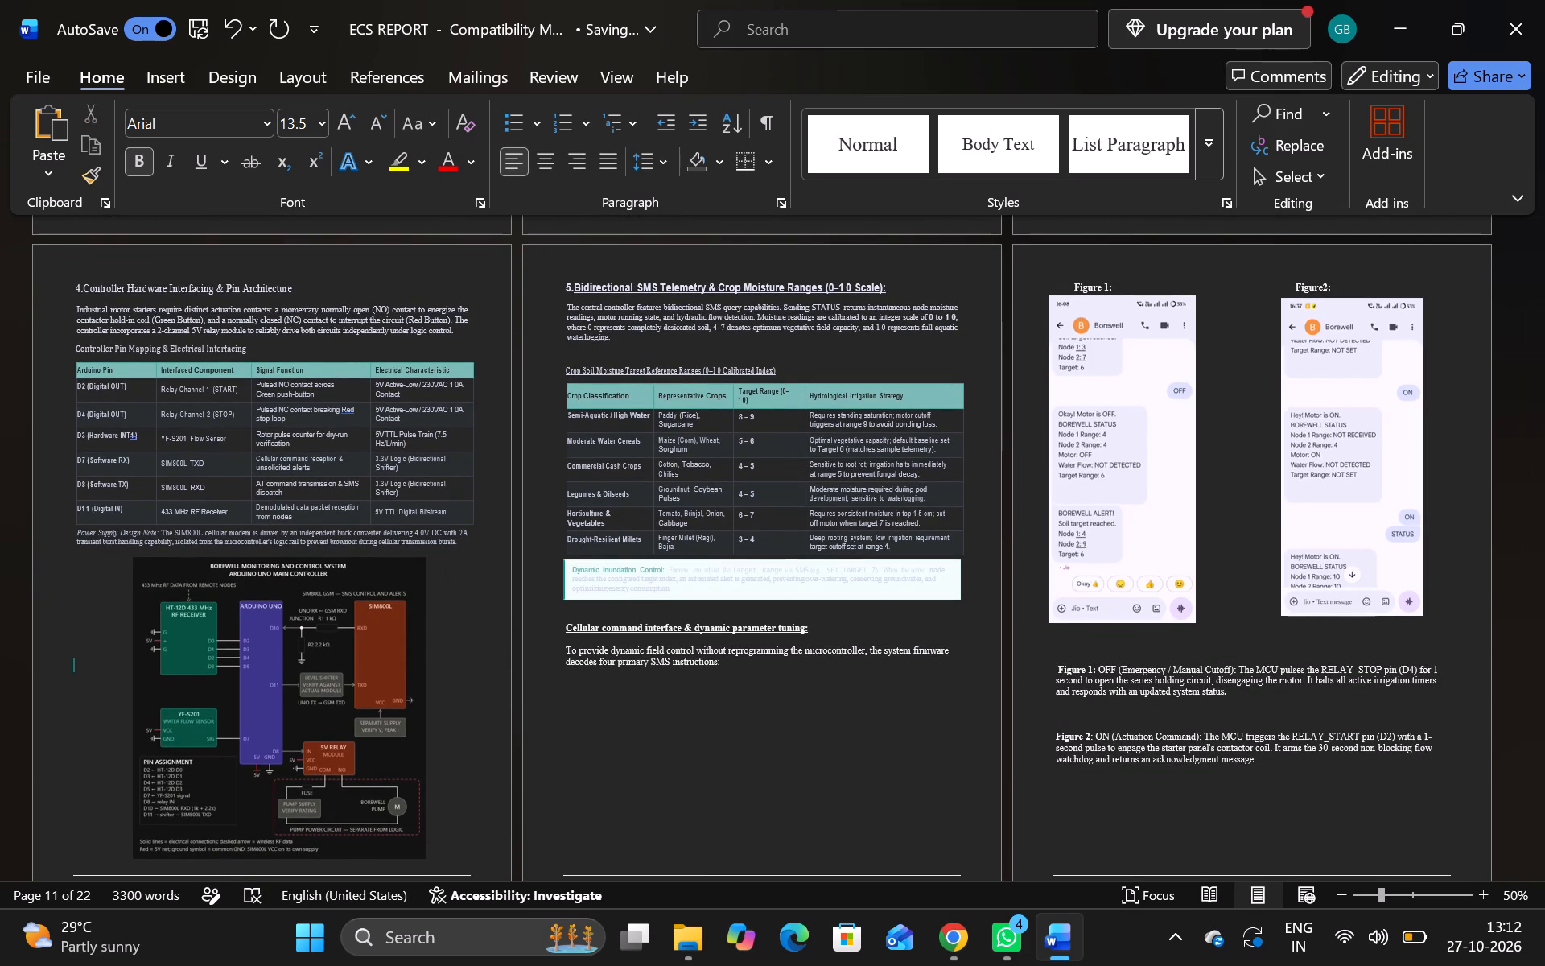
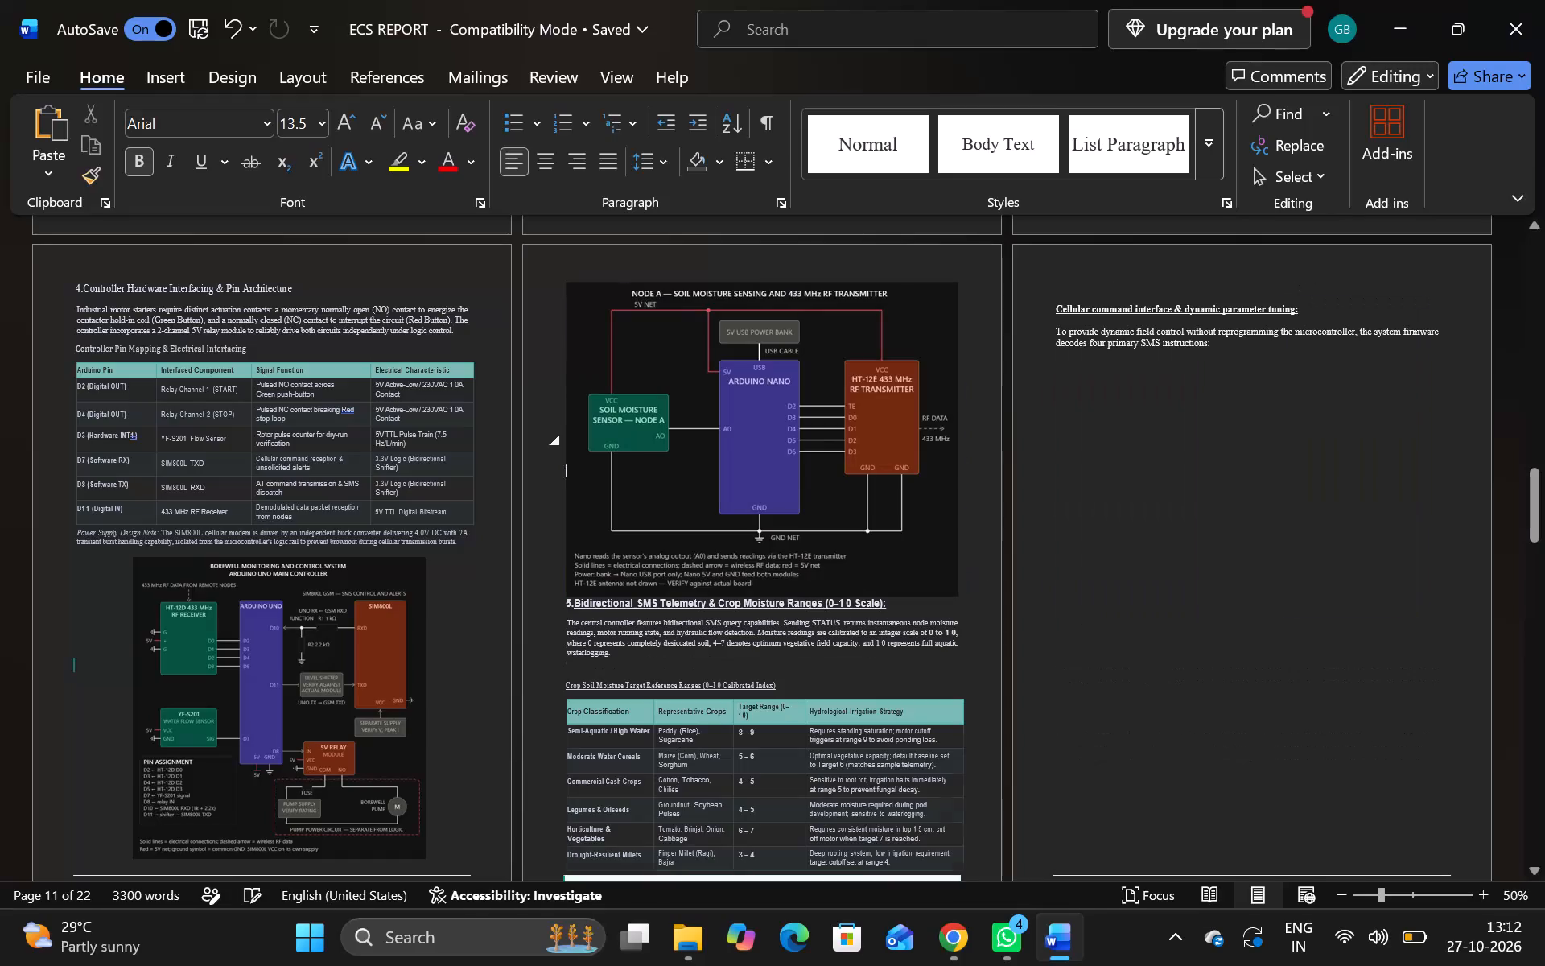
Enlarge the Node A soil moisture sensing and 433 MHz RF transmitter diagram slightly, keeping its proportions.
click(641, 441)
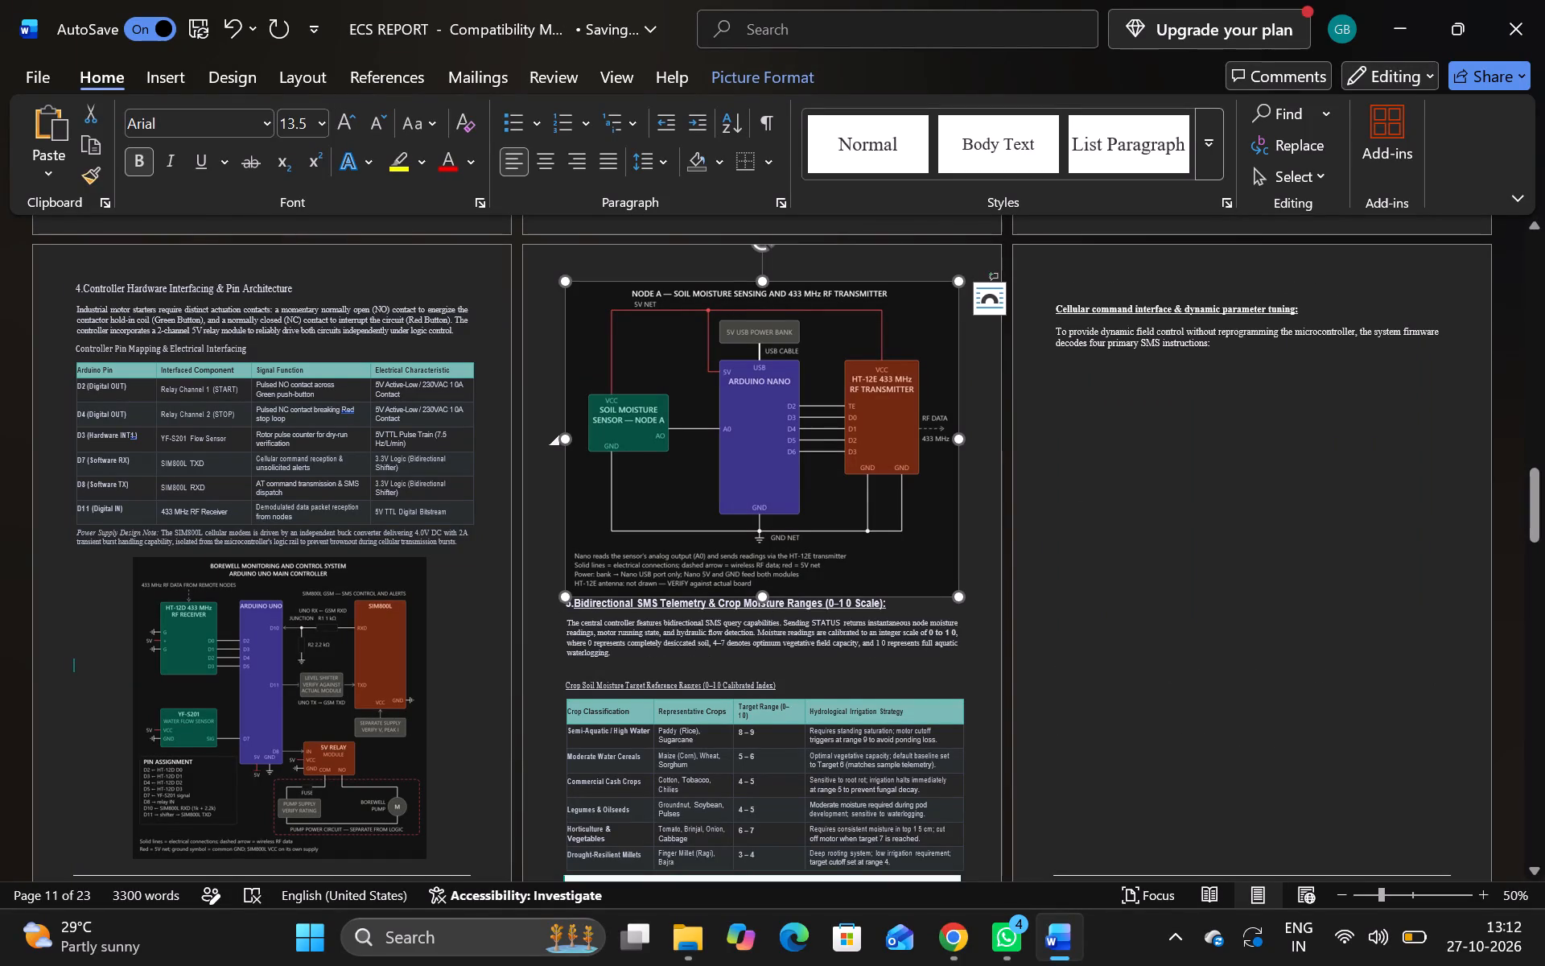
drag(954, 595, 962, 607)
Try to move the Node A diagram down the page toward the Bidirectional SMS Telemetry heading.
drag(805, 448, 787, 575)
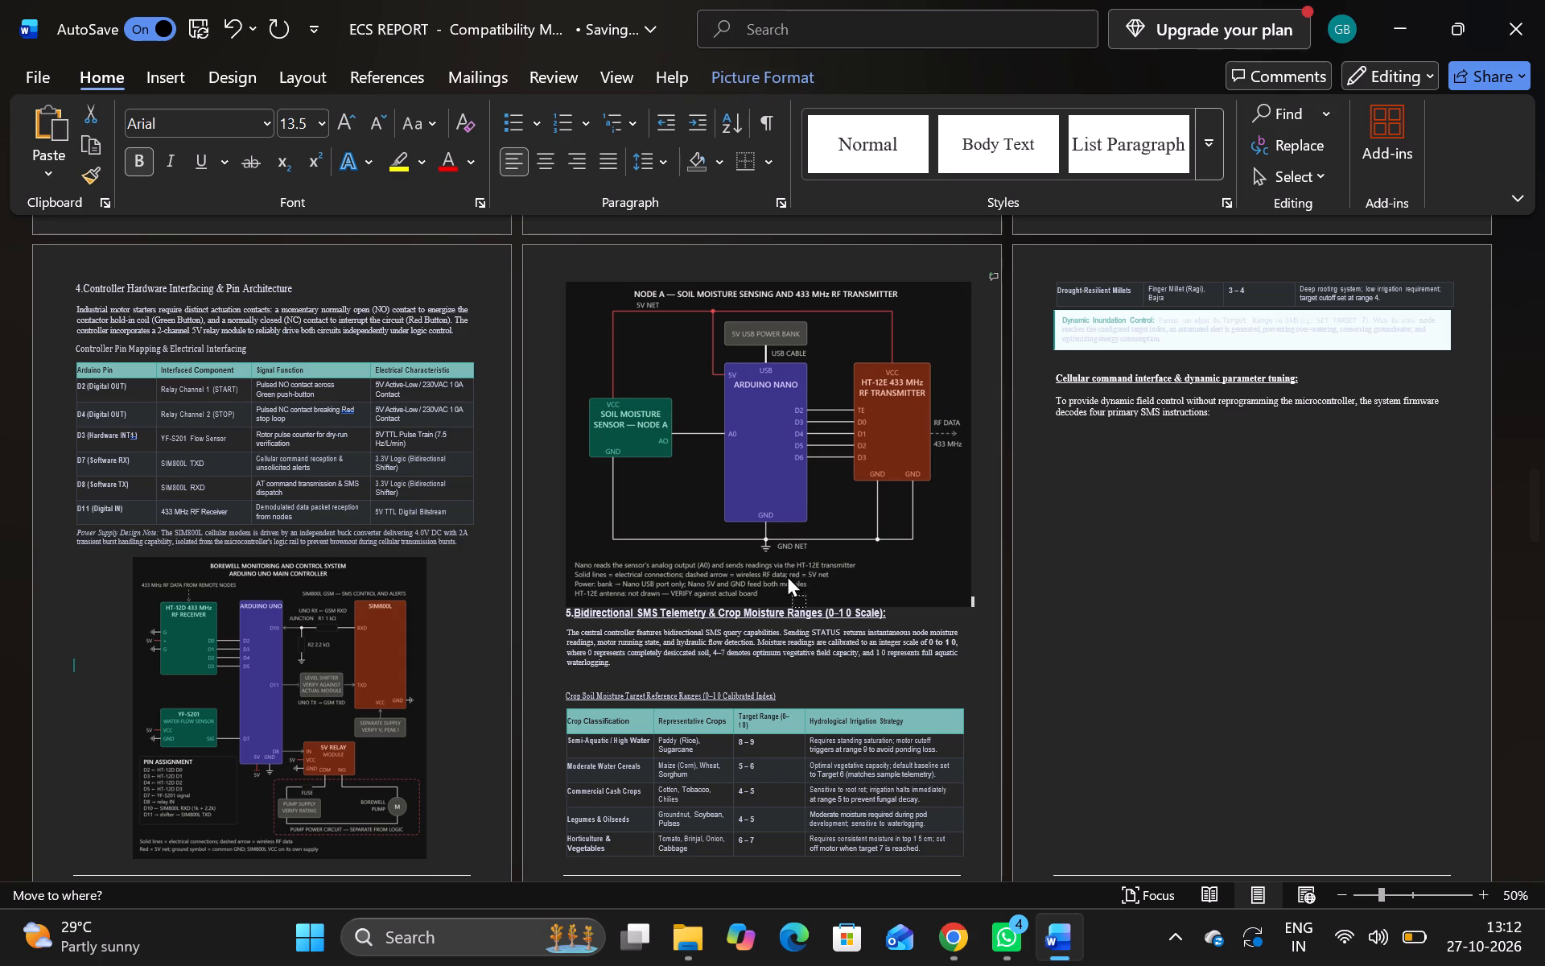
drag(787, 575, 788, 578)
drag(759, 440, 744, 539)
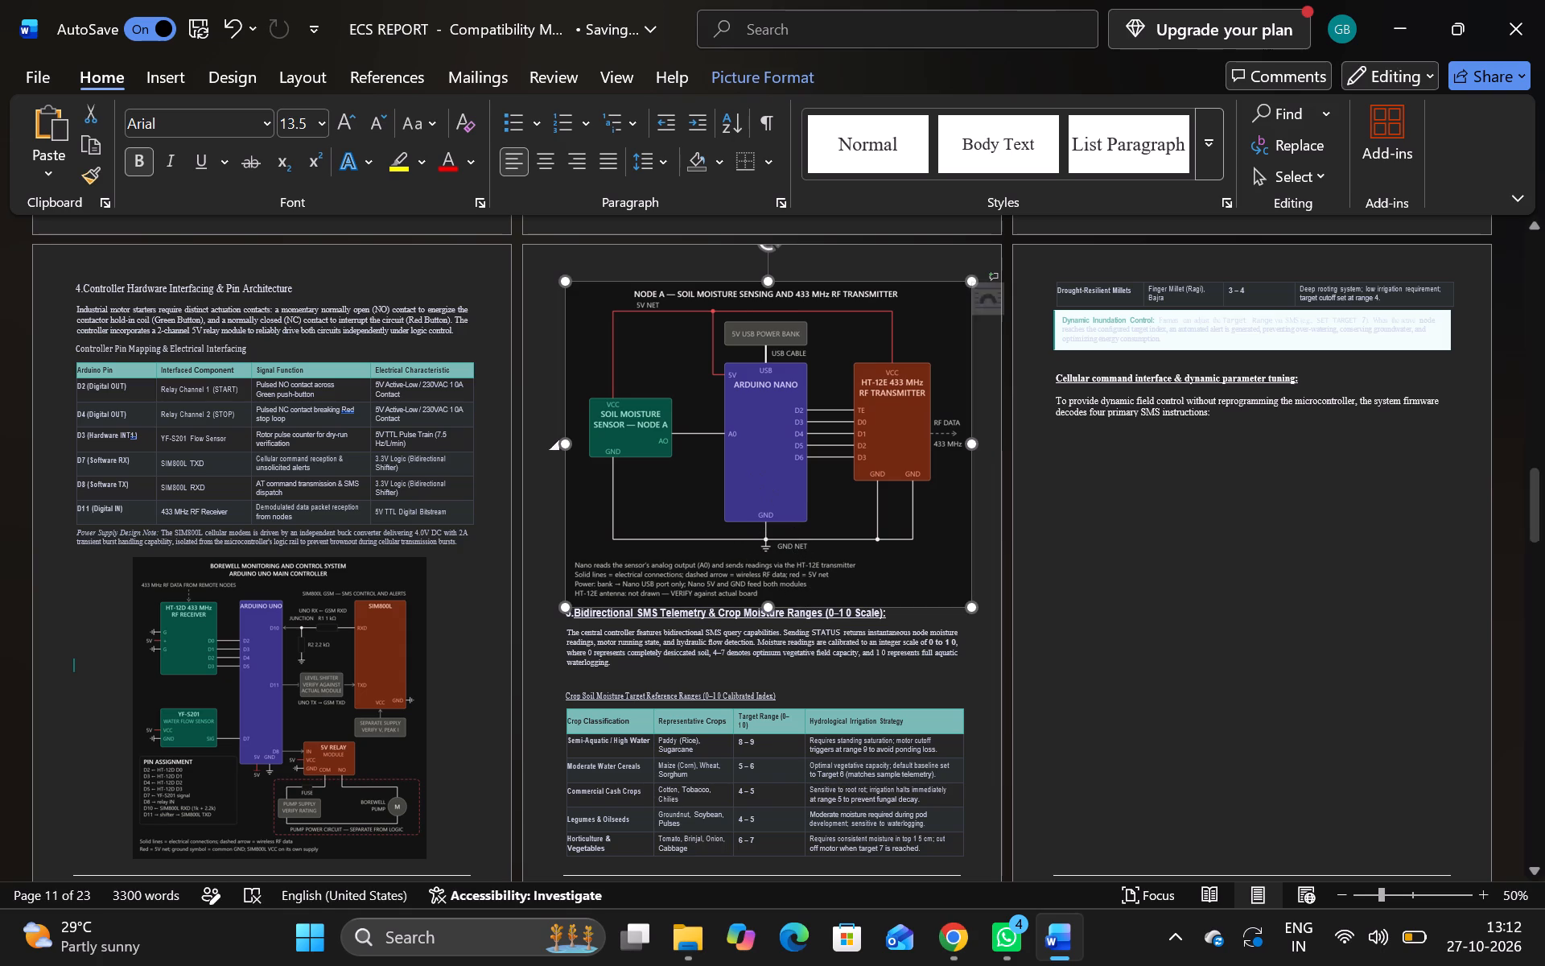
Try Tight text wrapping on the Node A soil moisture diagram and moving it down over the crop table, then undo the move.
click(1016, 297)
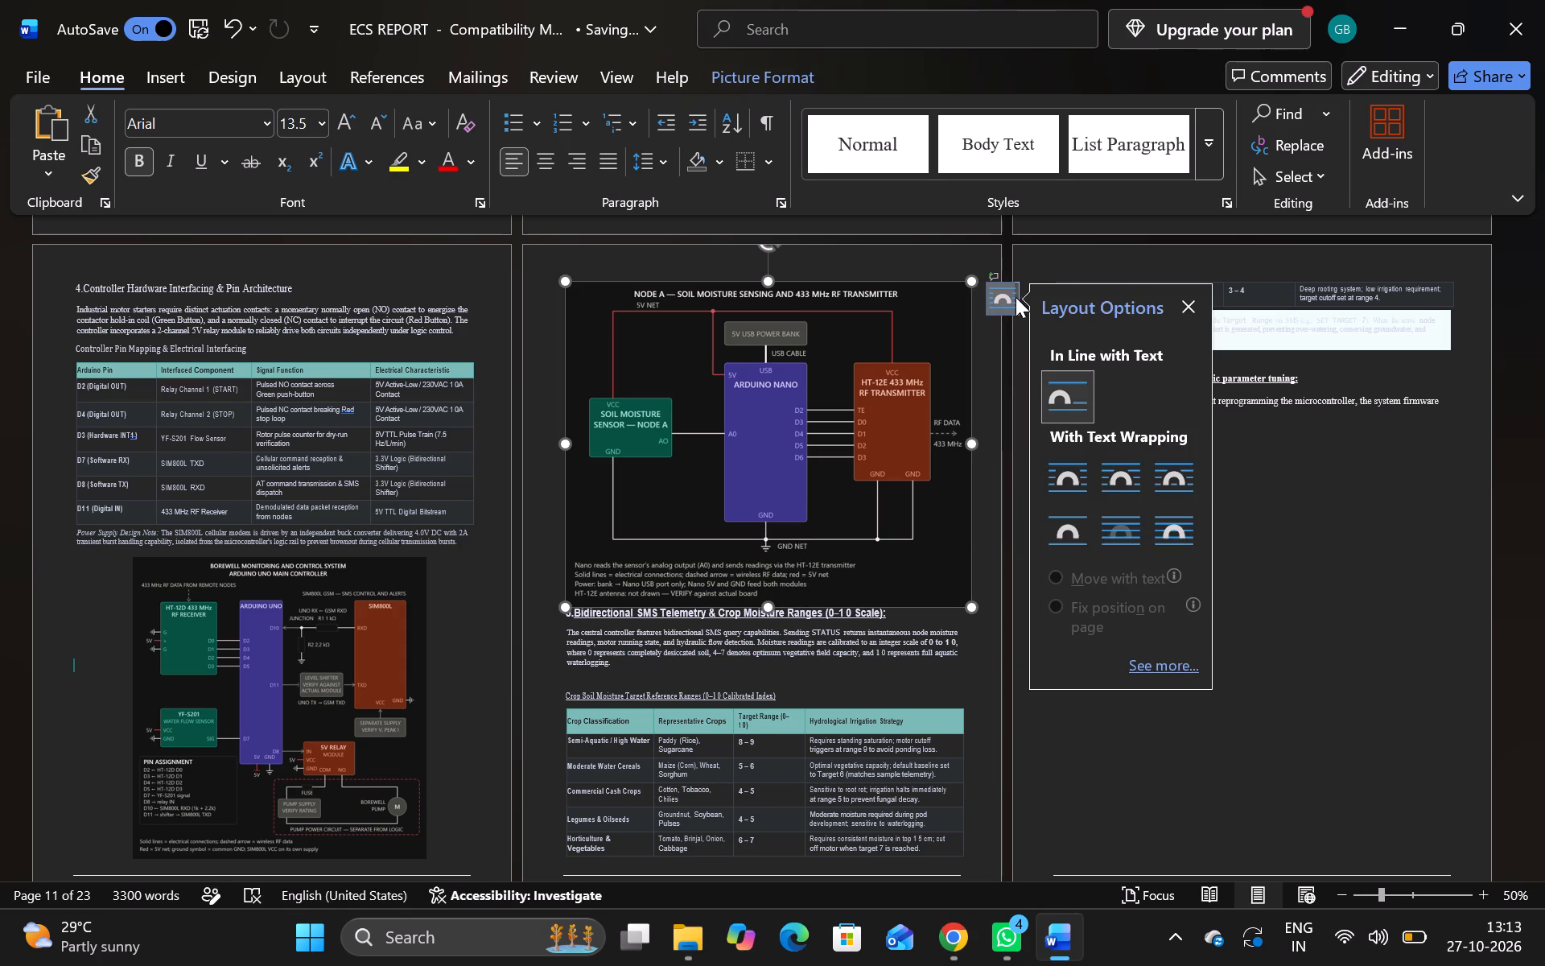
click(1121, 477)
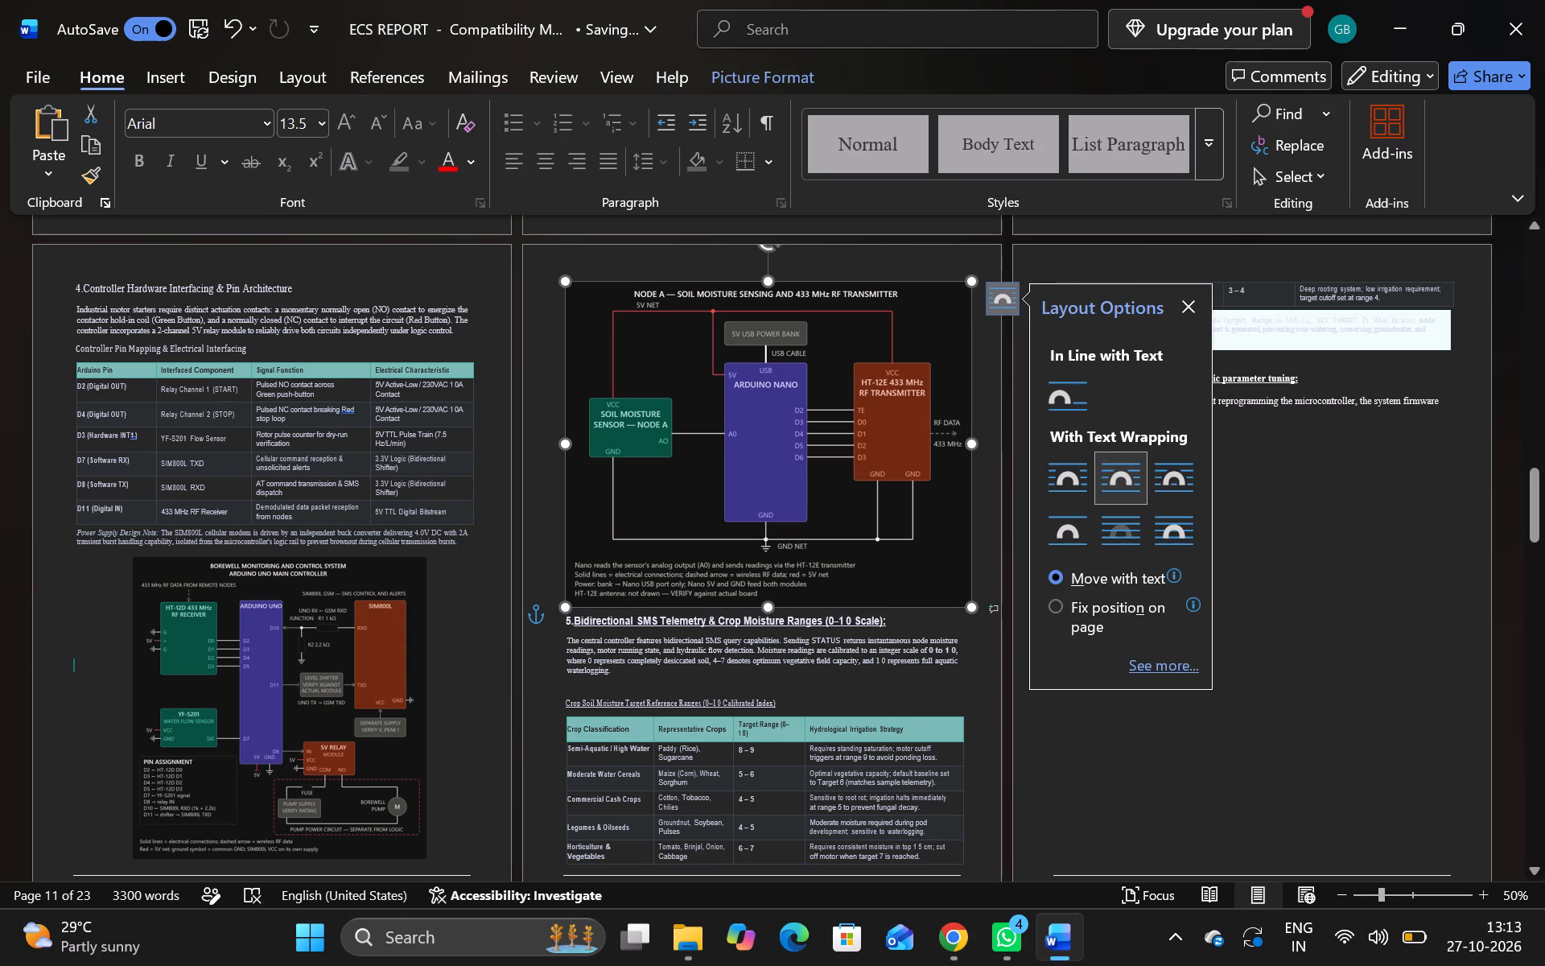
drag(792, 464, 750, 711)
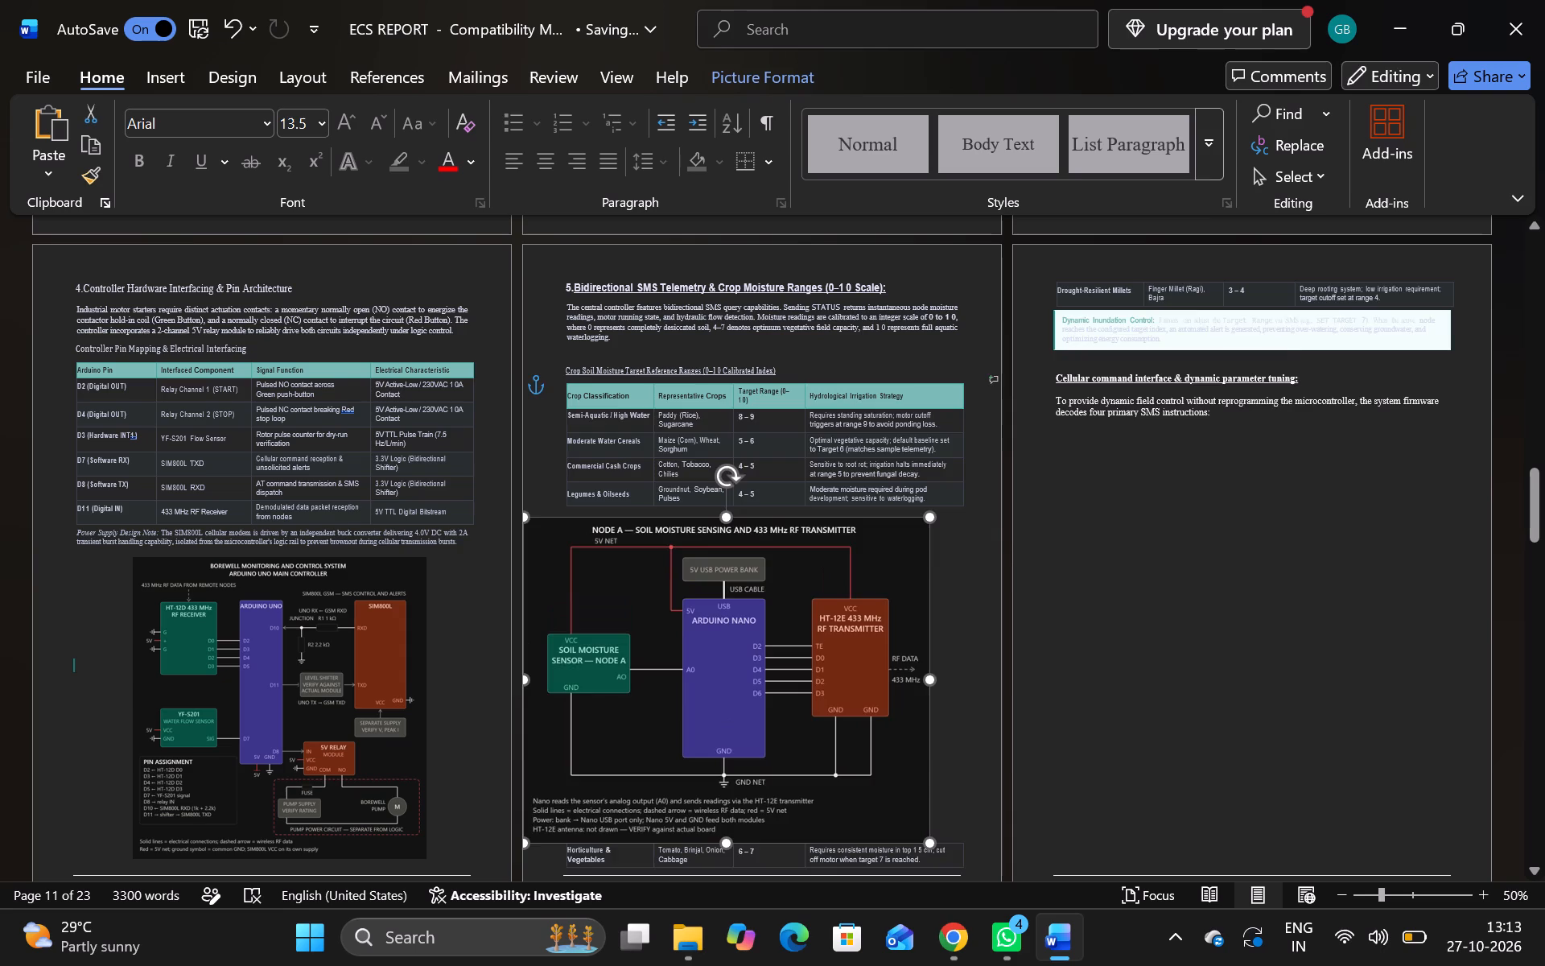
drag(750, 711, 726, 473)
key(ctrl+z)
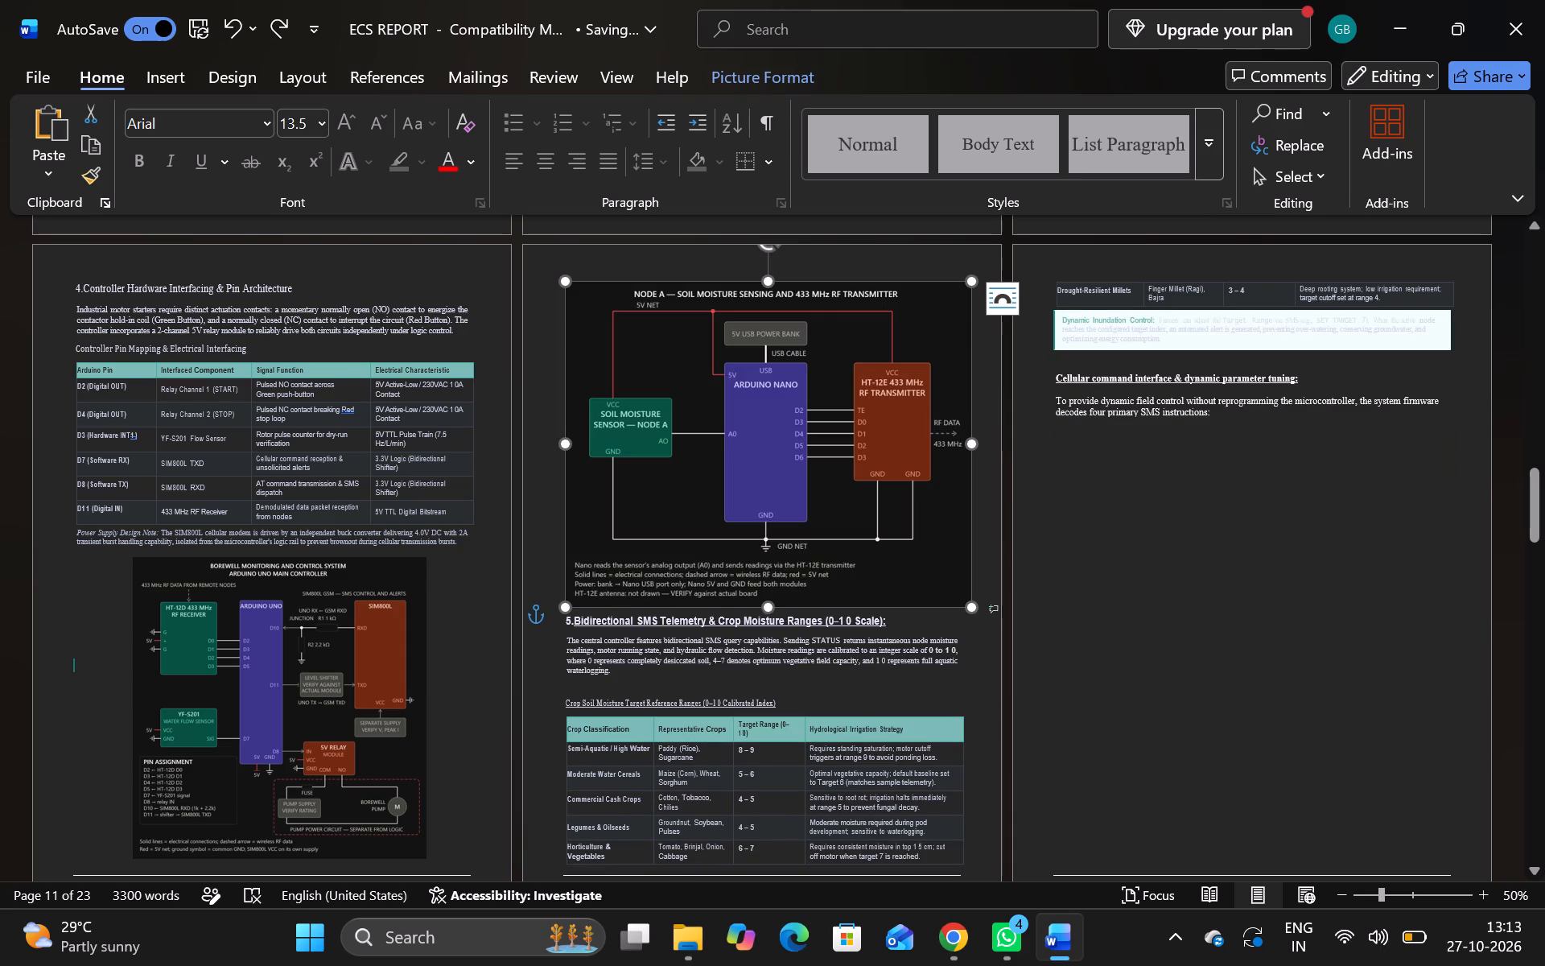
Undo the Node A diagram's wrapping change and its insertion so page 11 starts with the section 5 heading.
click(982, 576)
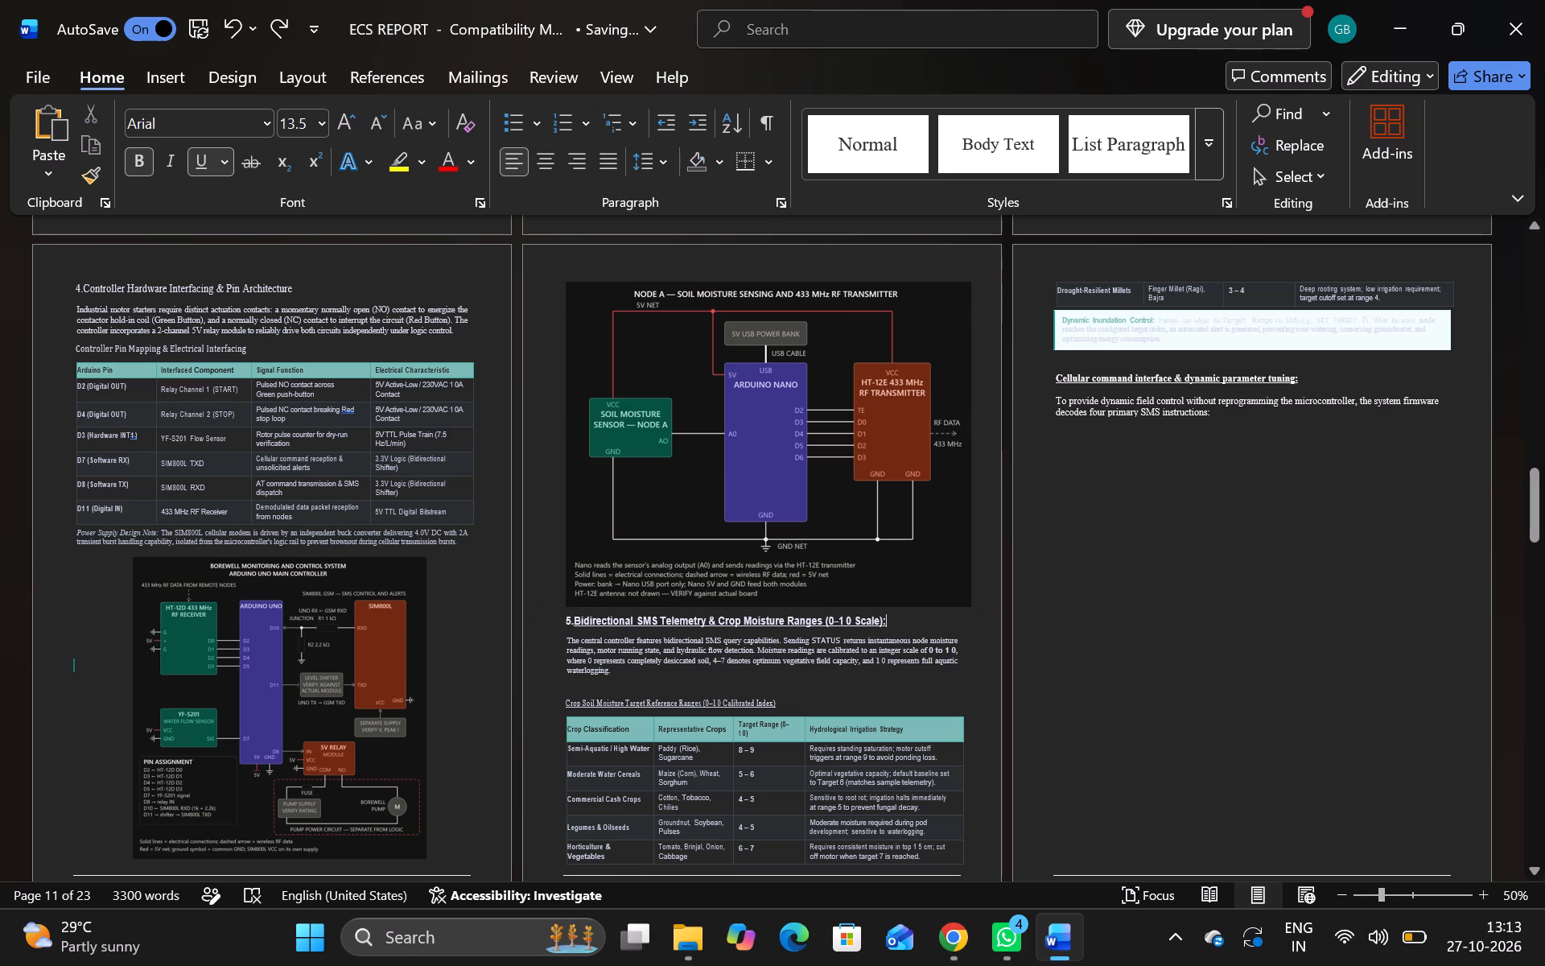
click(982, 576)
click(982, 576)
click(556, 314)
key(ctrl+z)
key(ctrl+z)
key(ctrl+z)
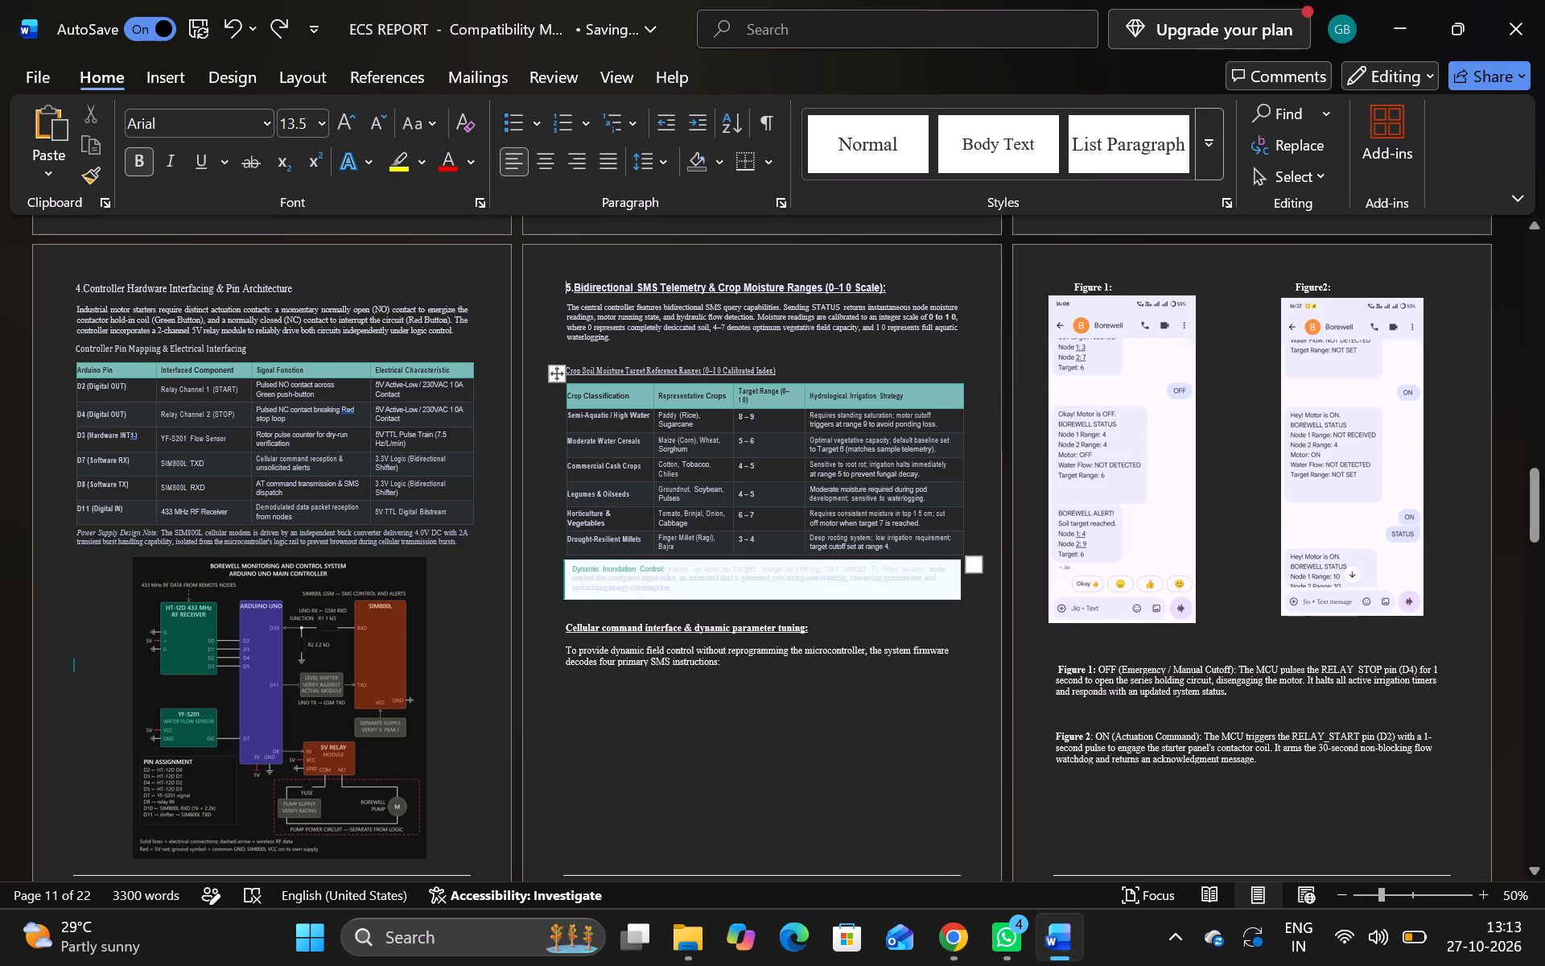
Copy the Borewell Monitoring and Control System diagram from page 10, paste it at the section 5 heading, and place it at the top of page 11.
click(222, 745)
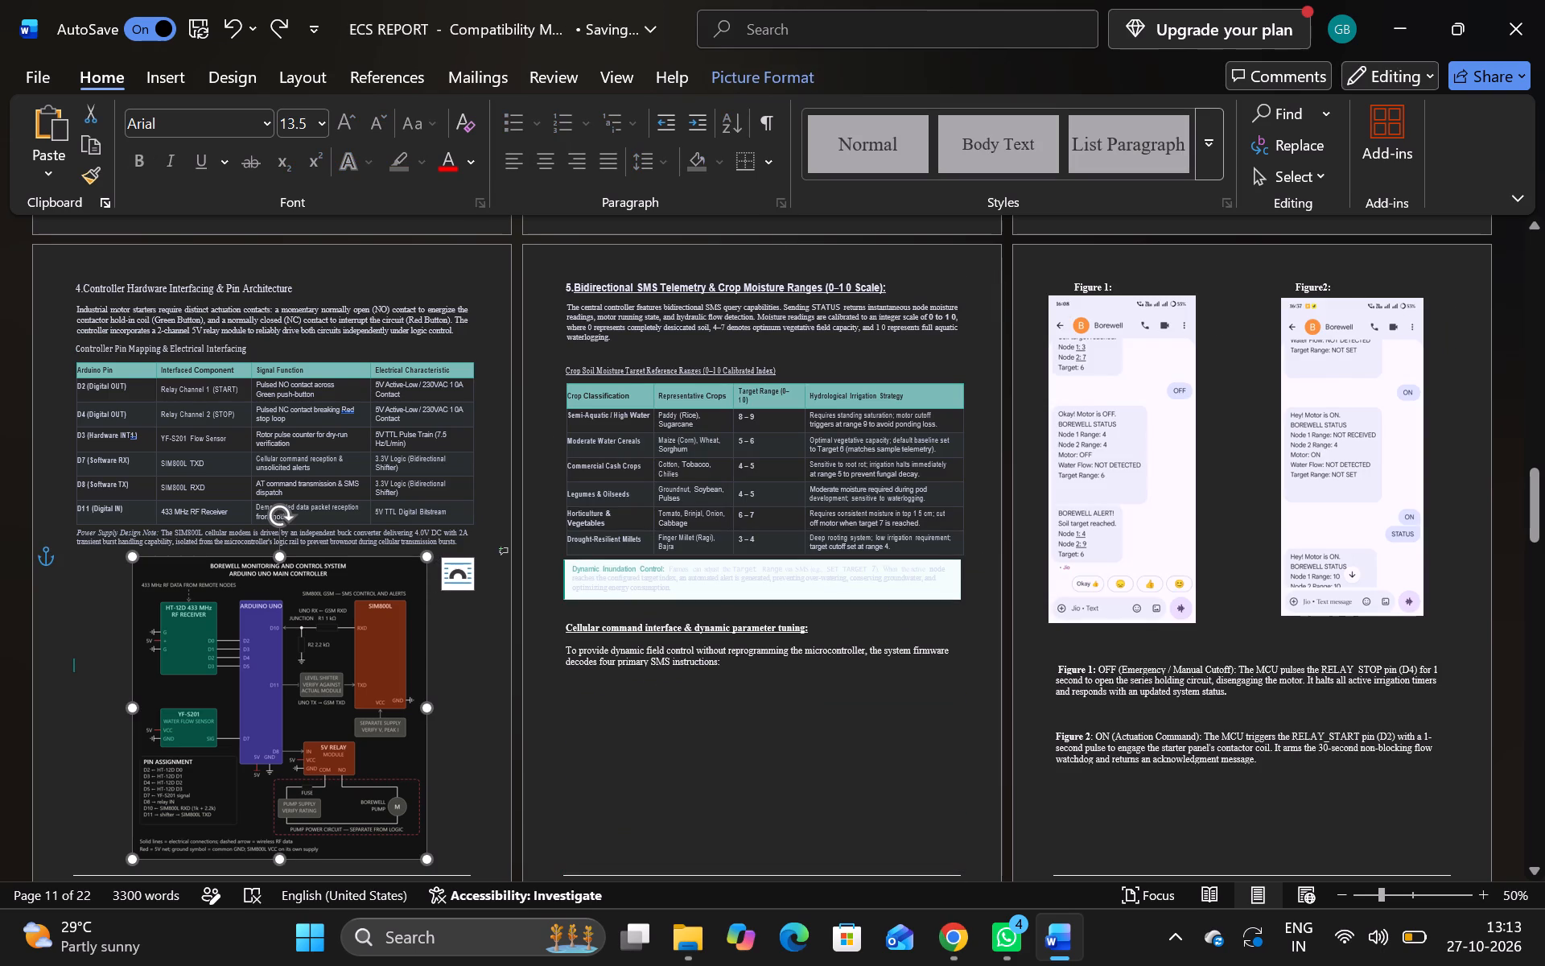
key(ctrl+c)
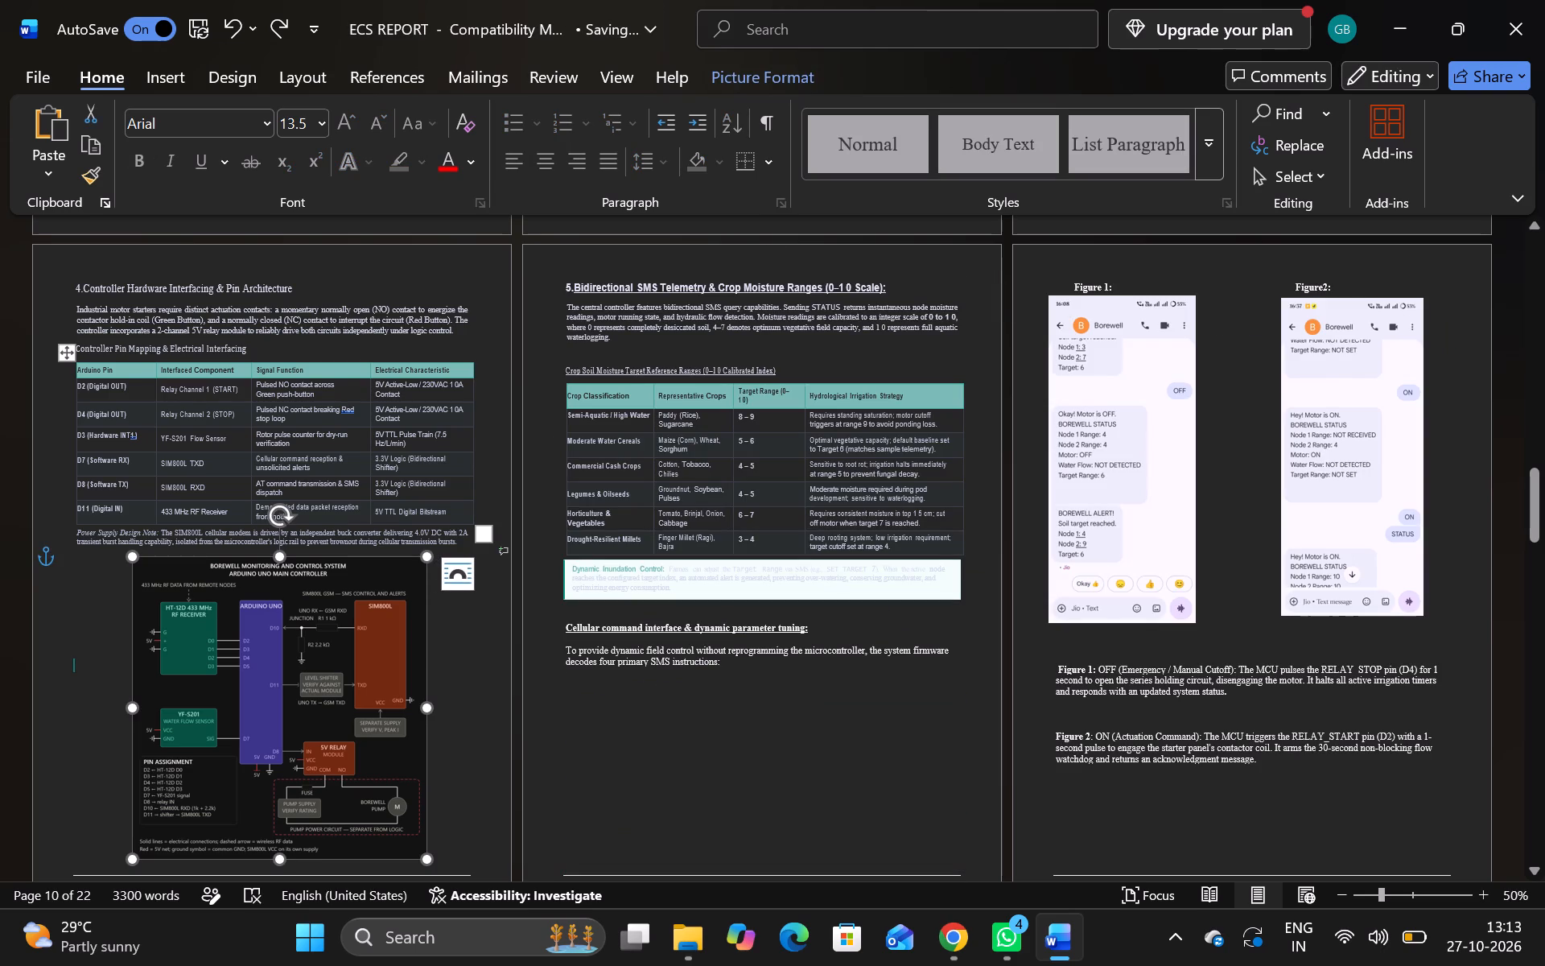
click(565, 277)
key(ctrl+v)
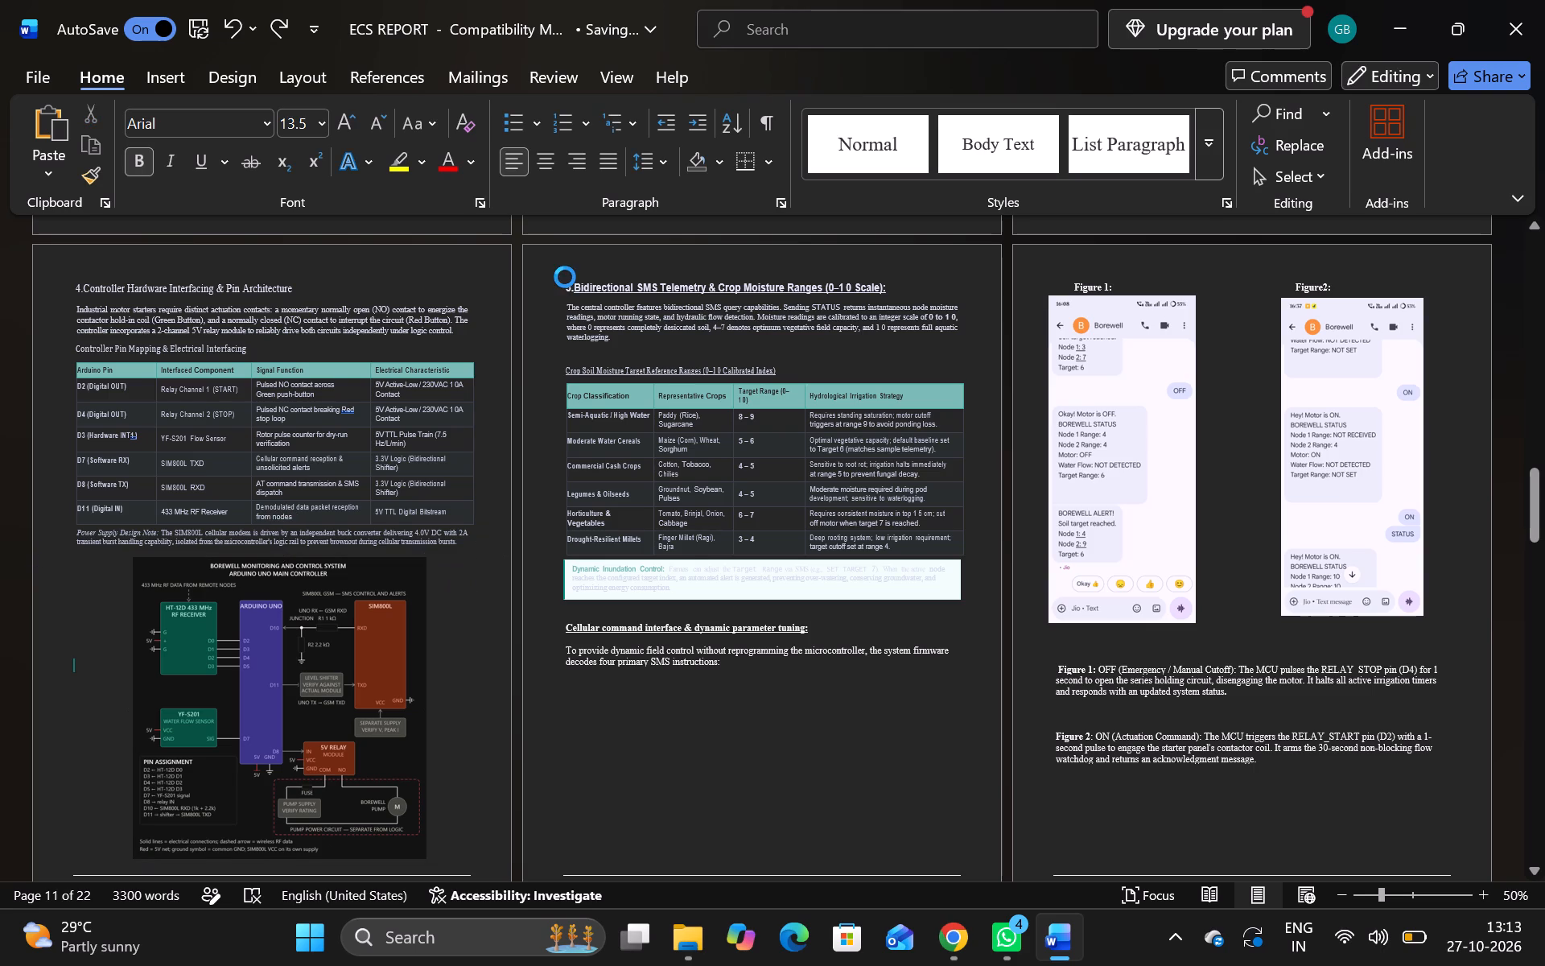
drag(799, 429, 632, 411)
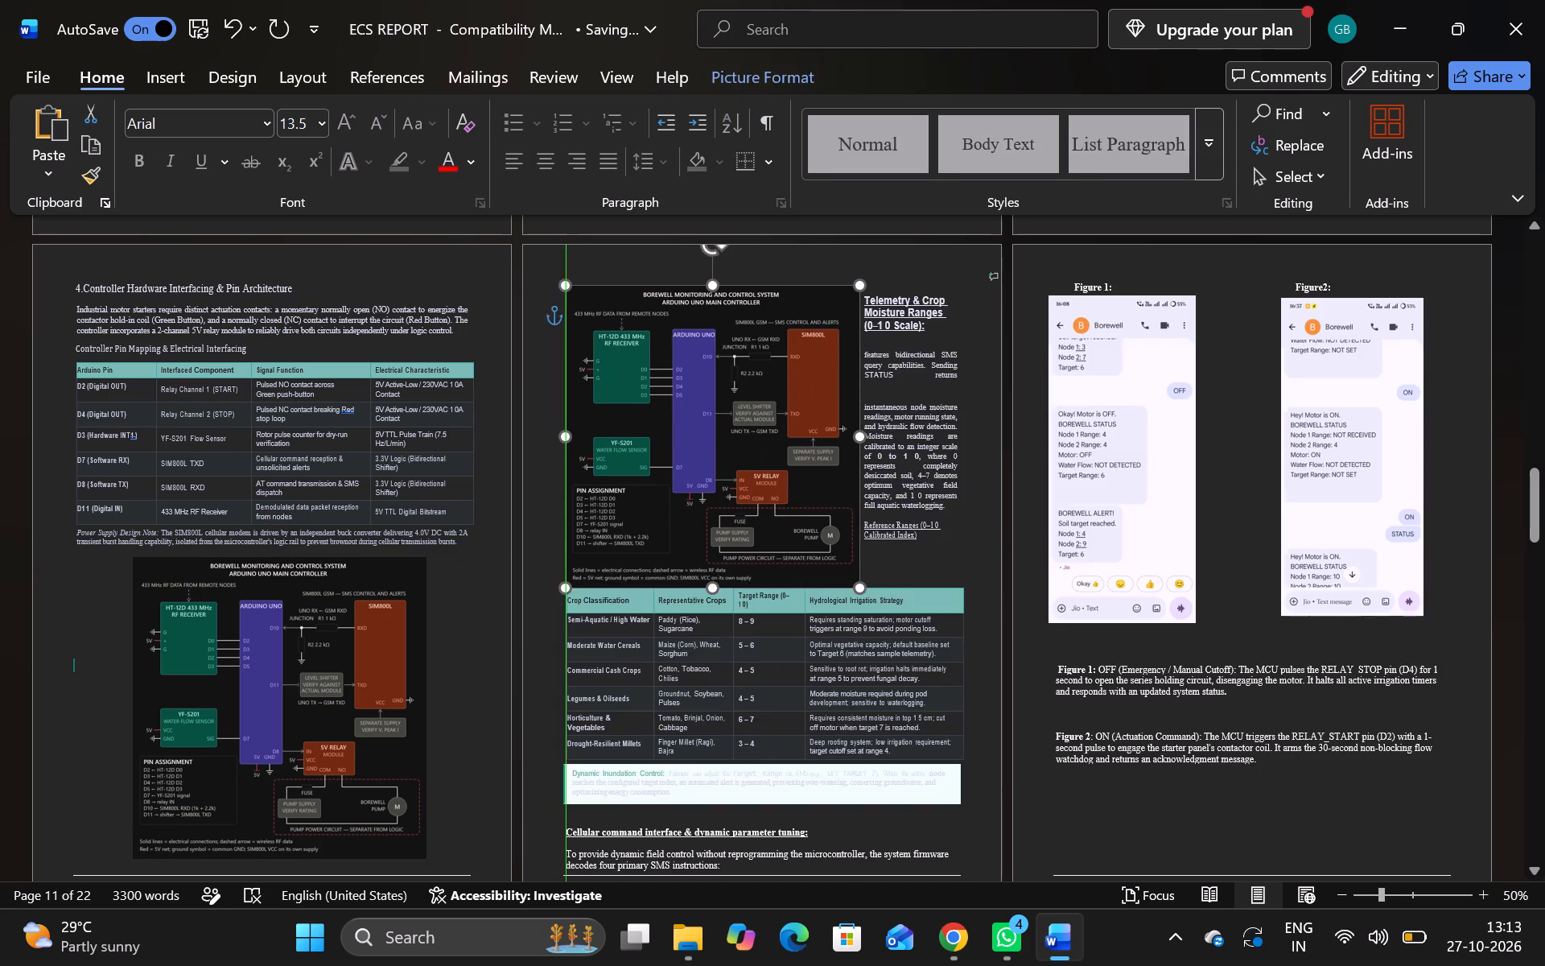
drag(632, 411, 645, 406)
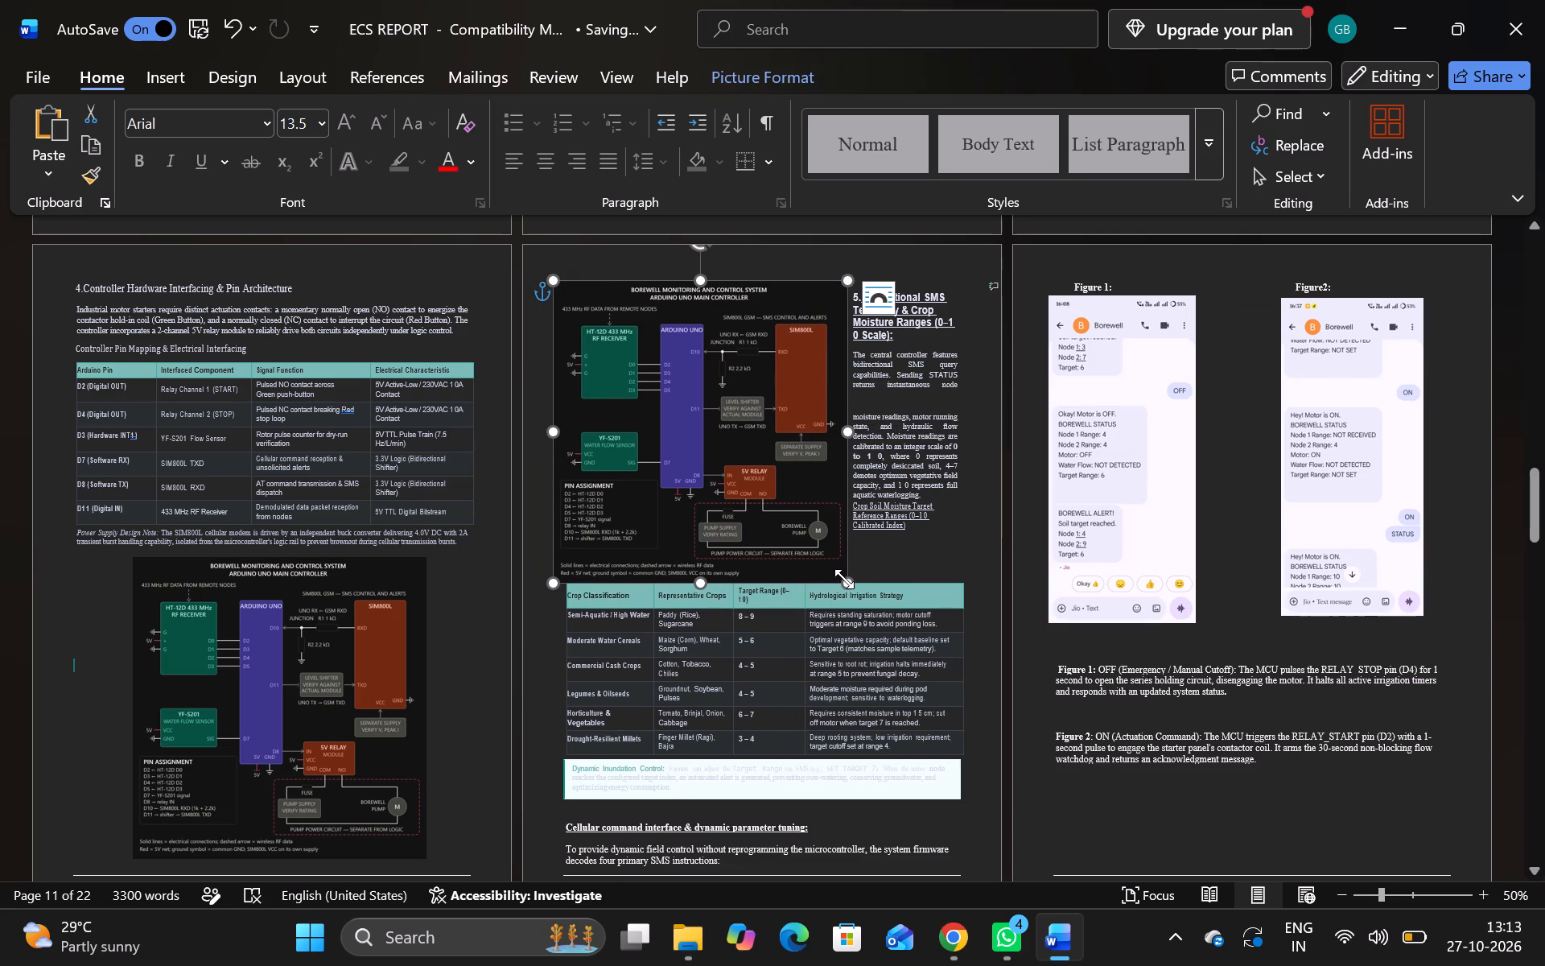
Enlarge the page 11 Borewell diagram to about the text width, stretch it taller, and position it above the section 5 heading.
drag(847, 578, 889, 680)
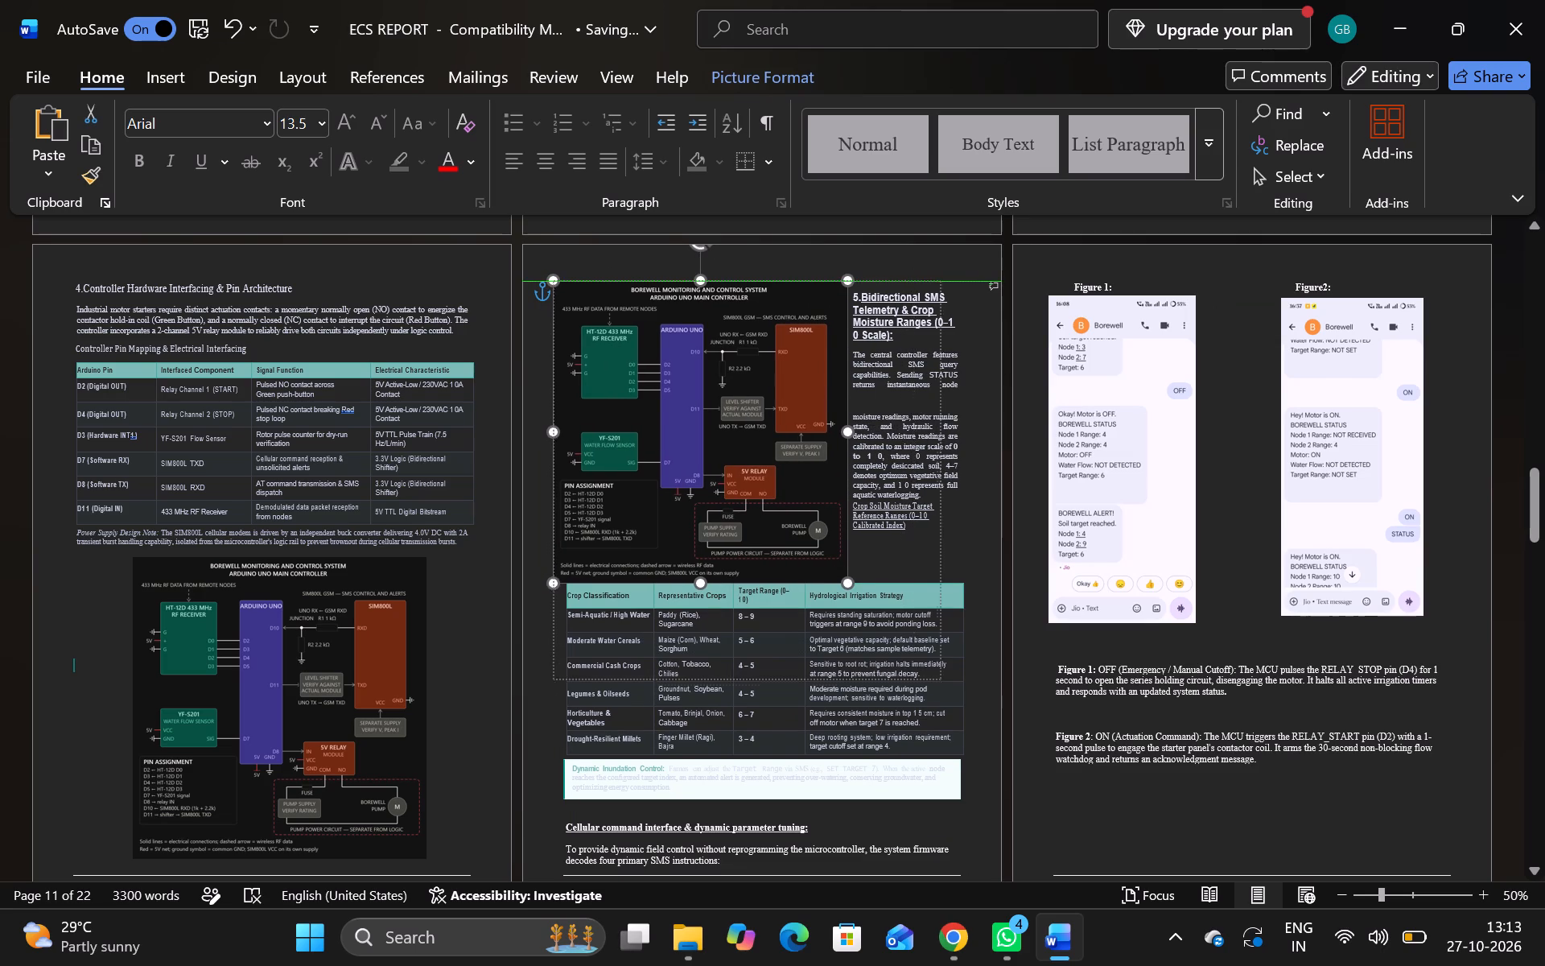
drag(889, 680, 908, 716)
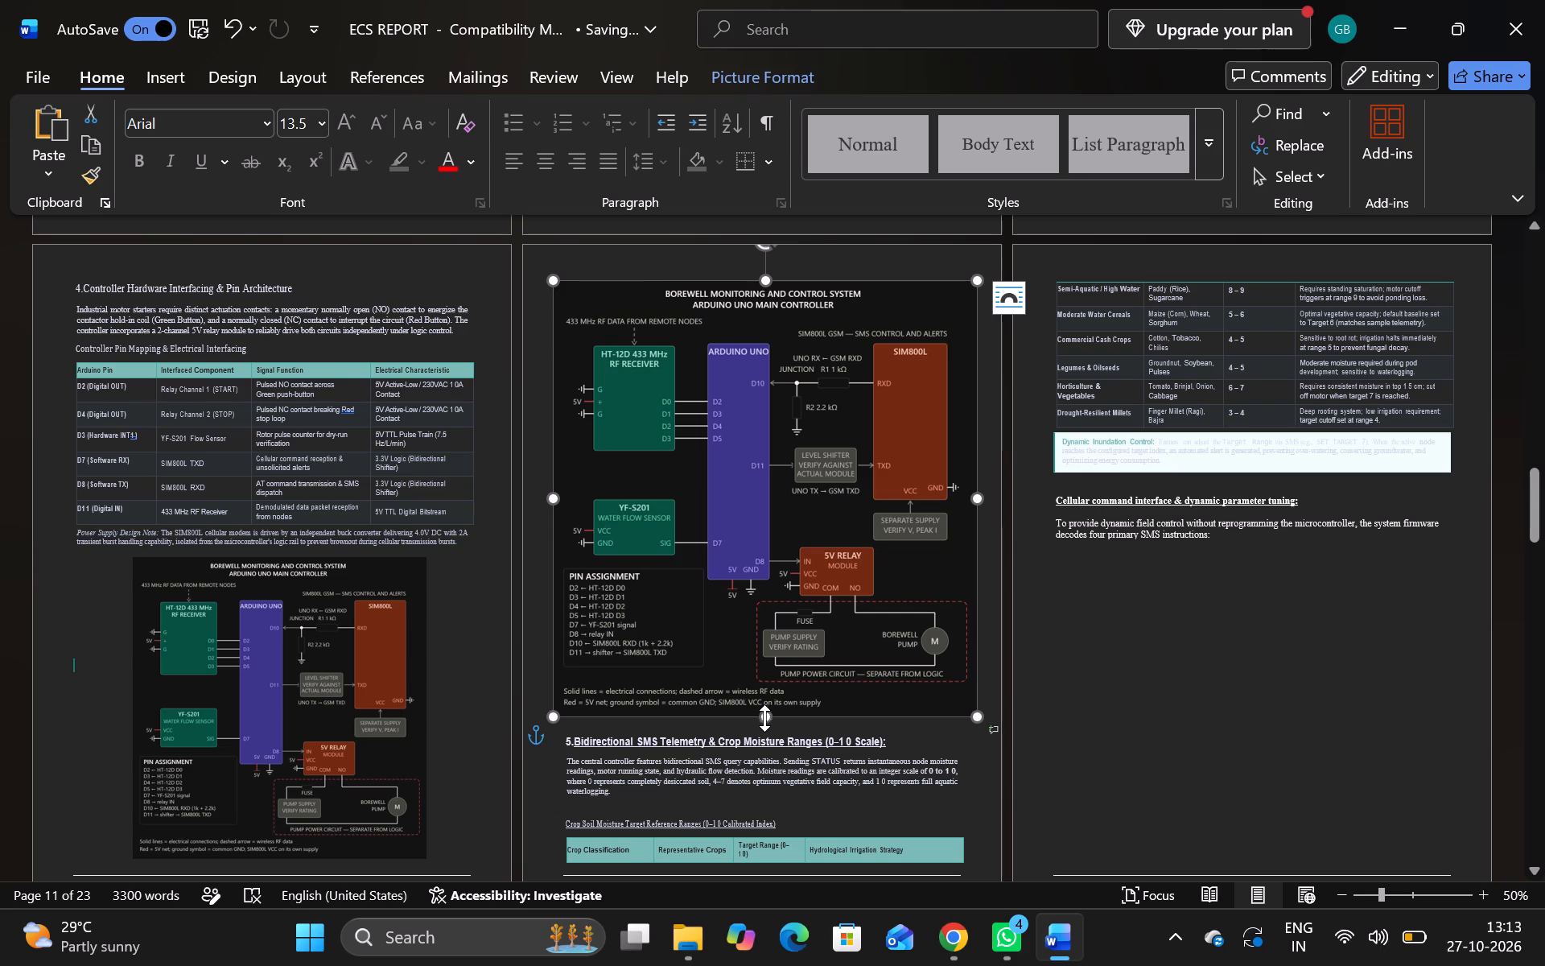
drag(766, 716, 762, 820)
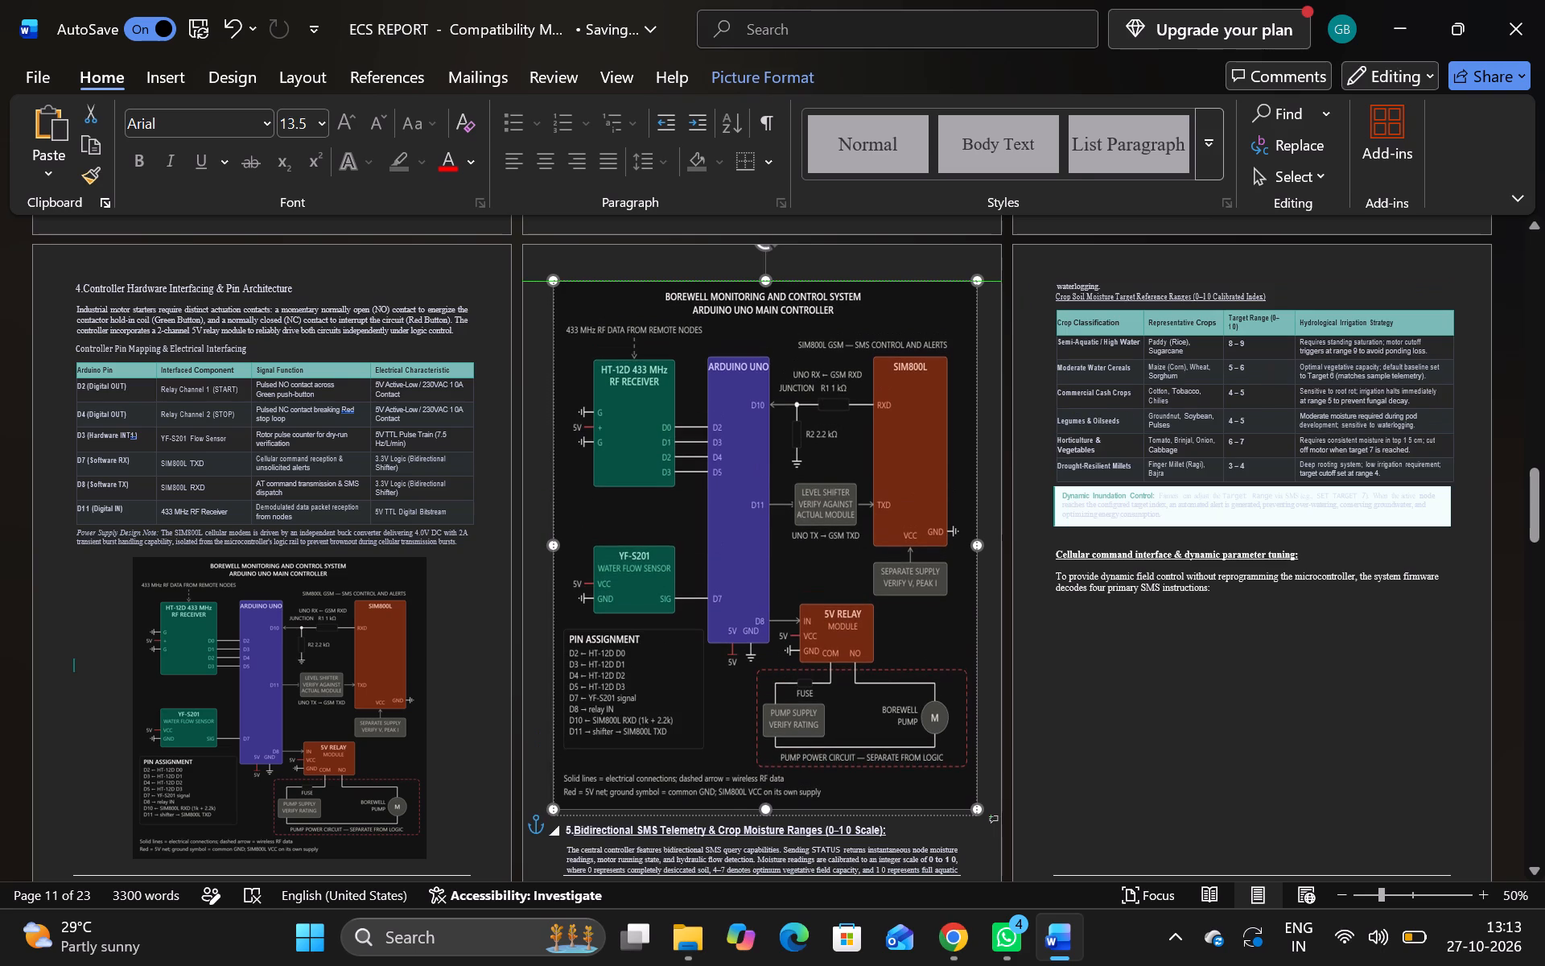
drag(762, 820, 758, 791)
drag(797, 544, 796, 551)
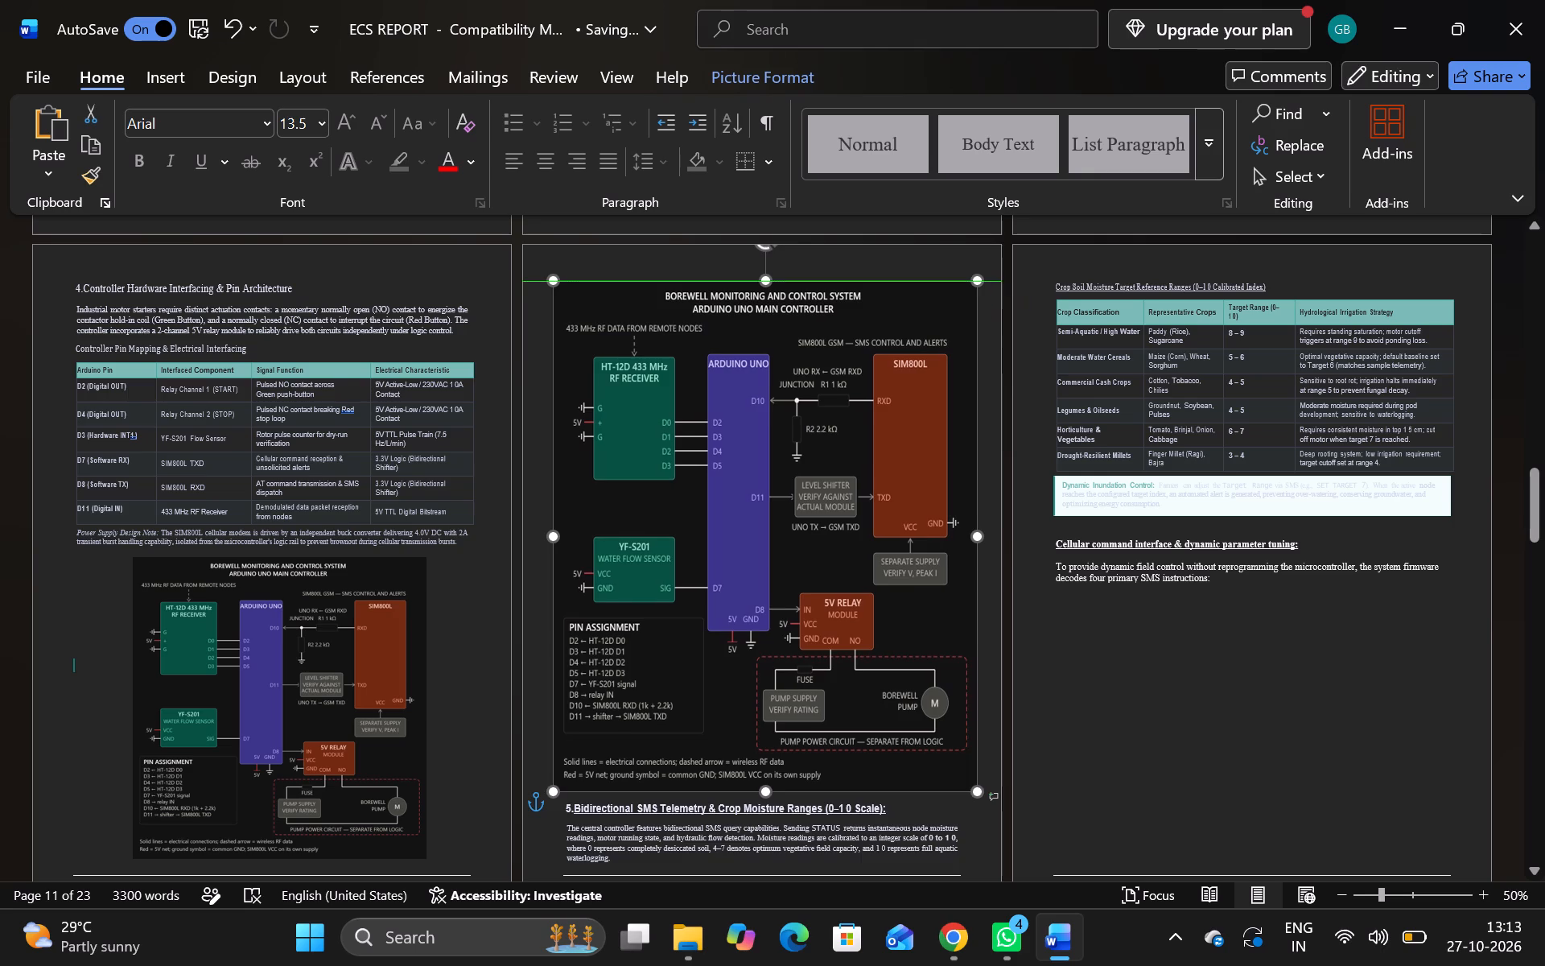
drag(796, 551, 792, 519)
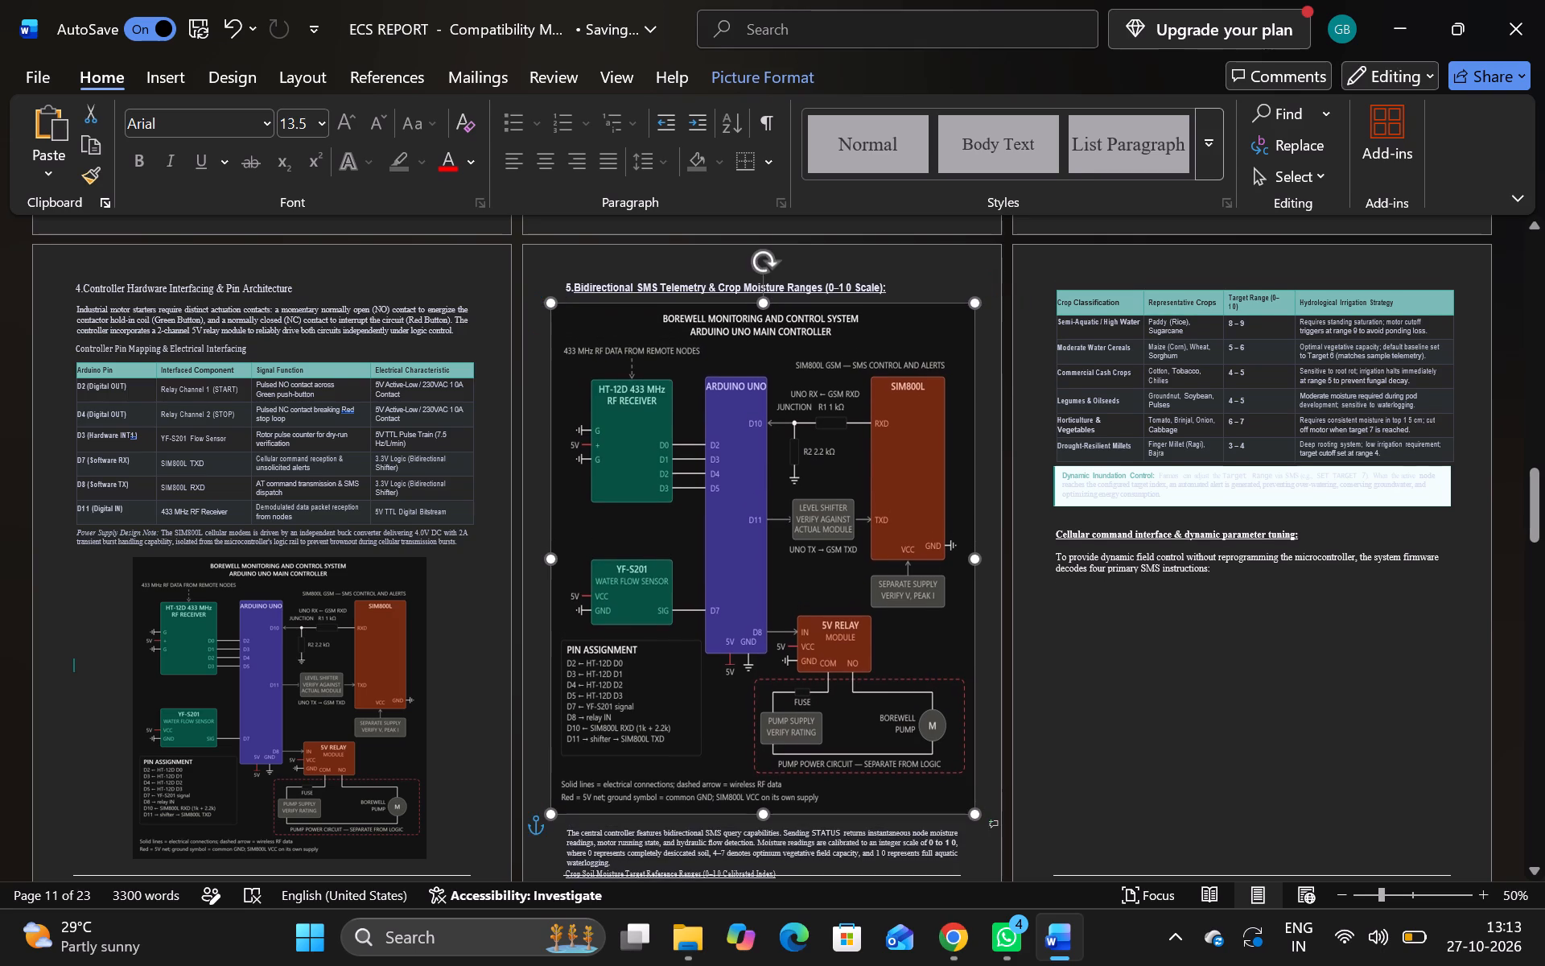
drag(792, 519, 793, 506)
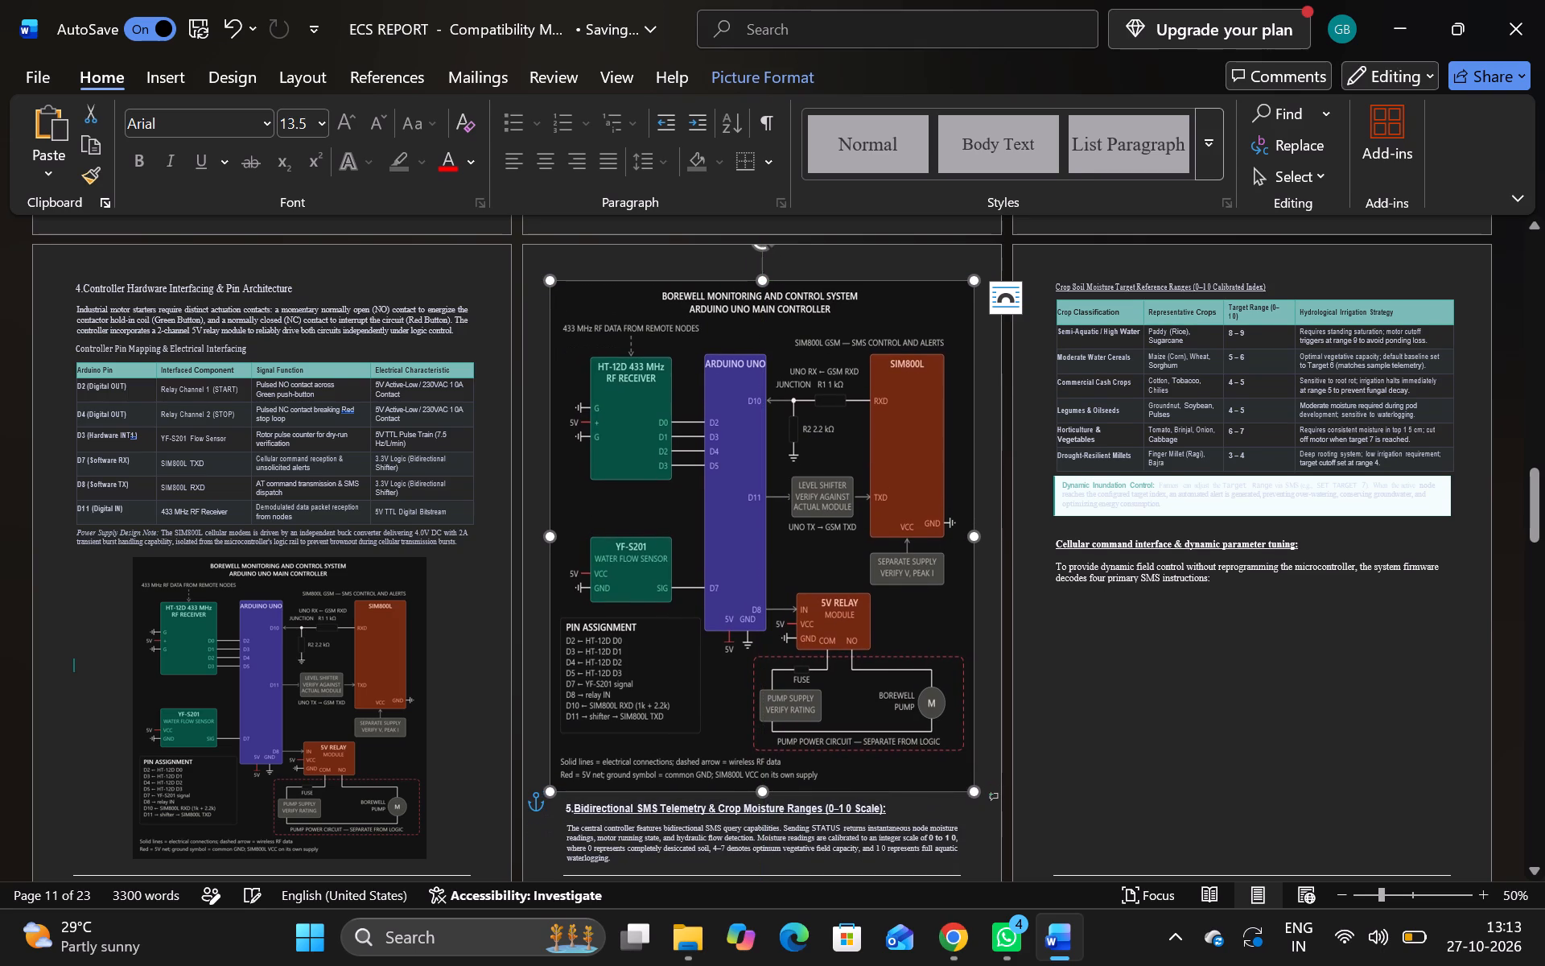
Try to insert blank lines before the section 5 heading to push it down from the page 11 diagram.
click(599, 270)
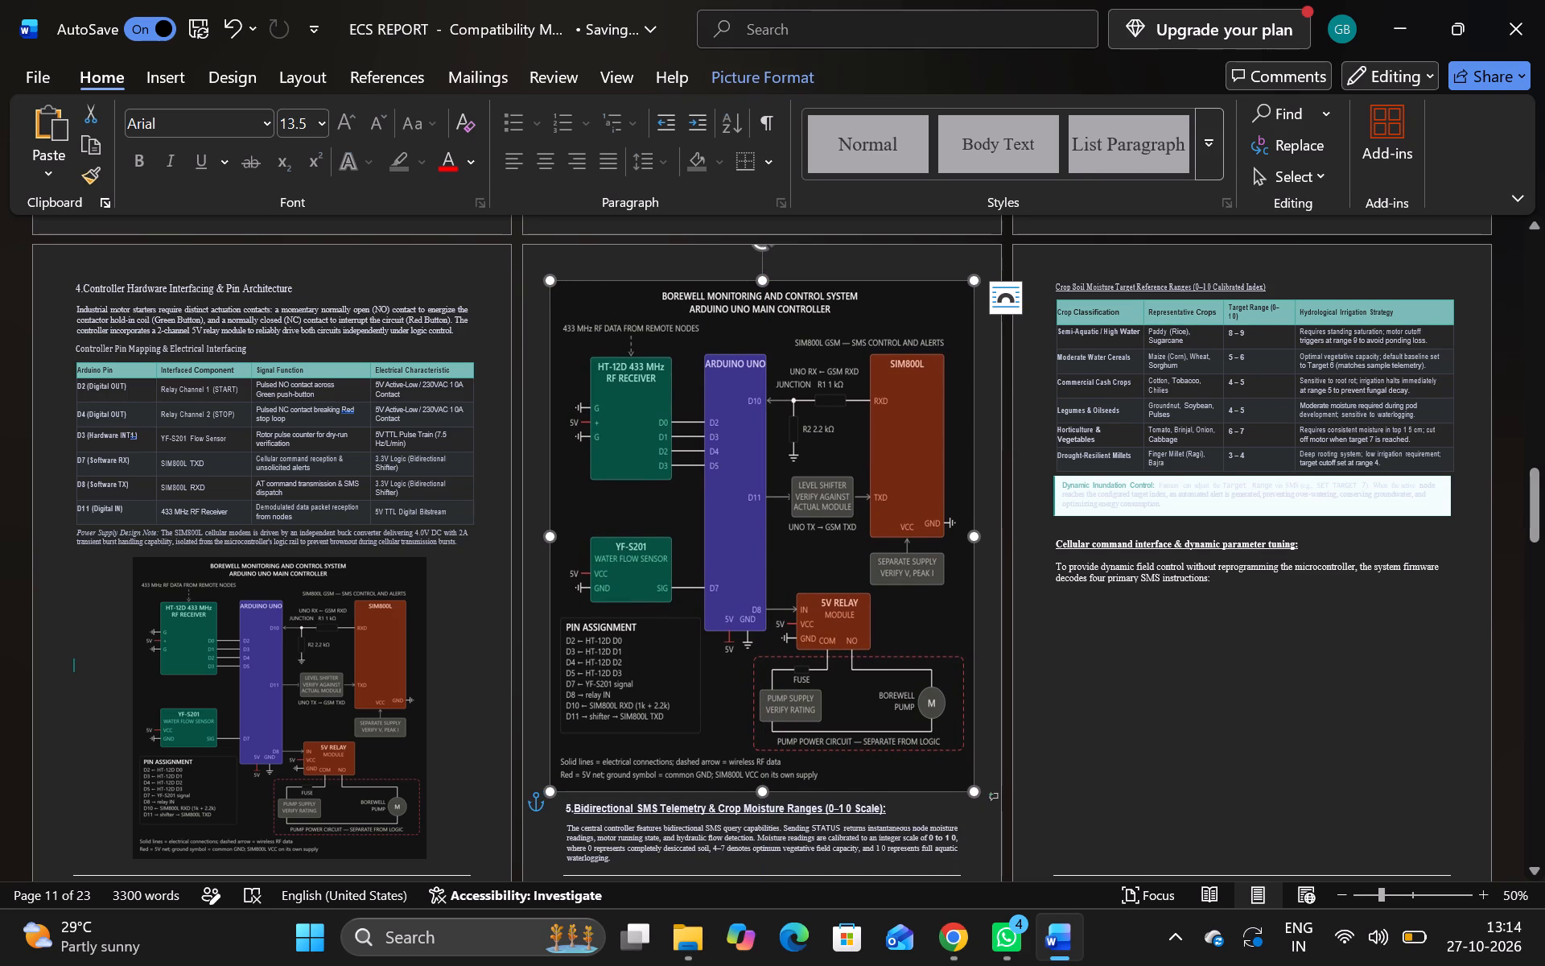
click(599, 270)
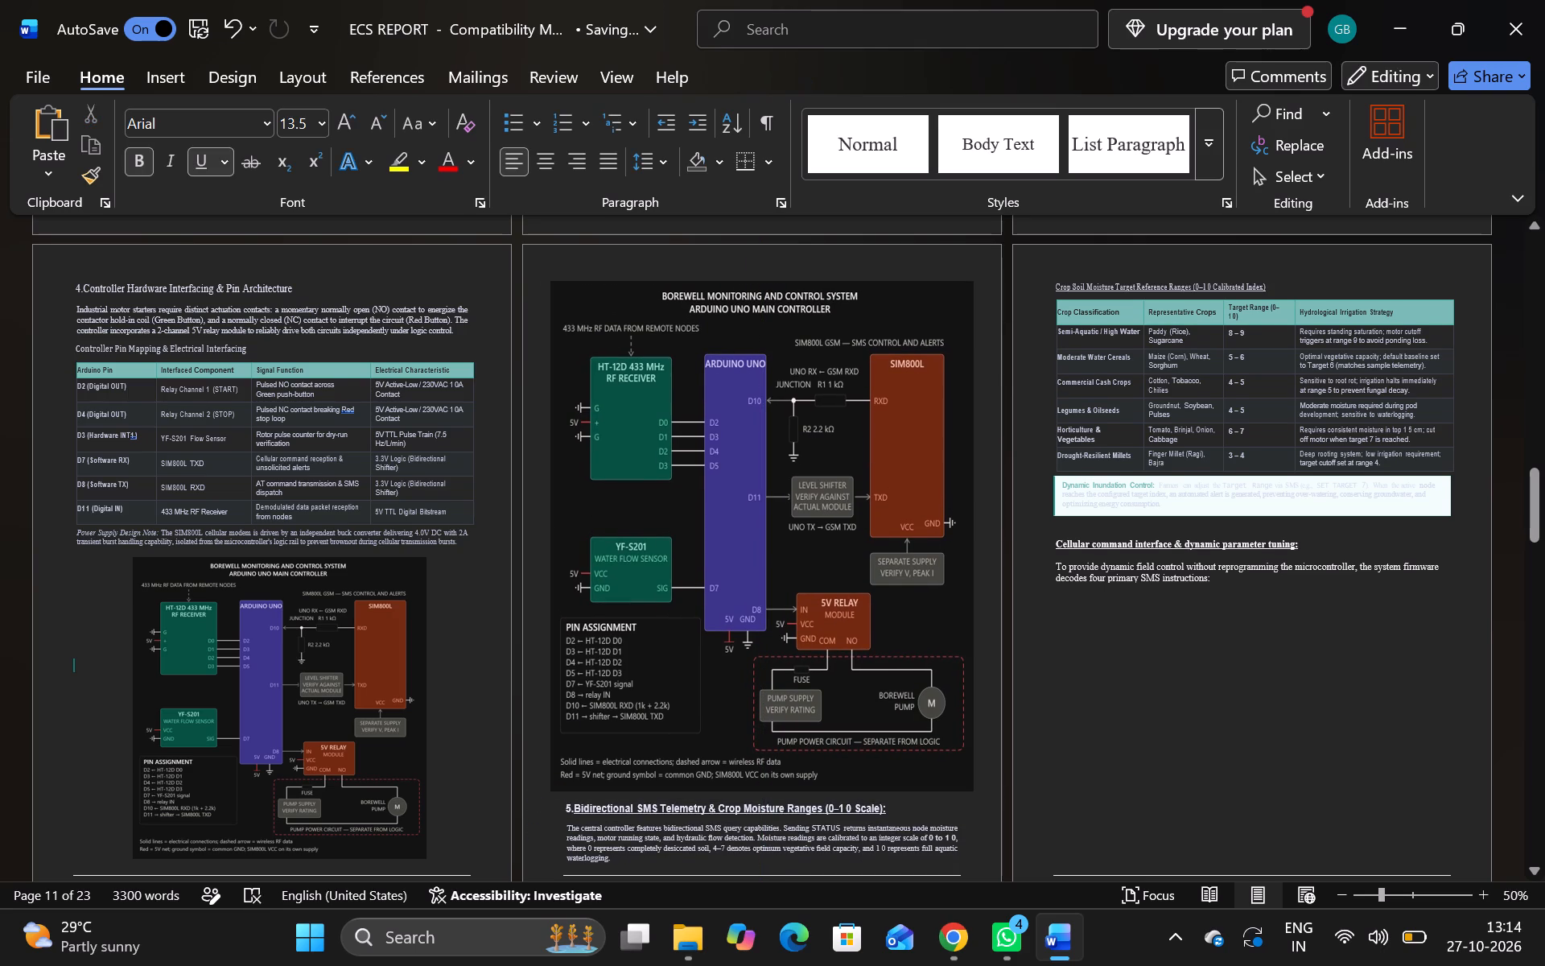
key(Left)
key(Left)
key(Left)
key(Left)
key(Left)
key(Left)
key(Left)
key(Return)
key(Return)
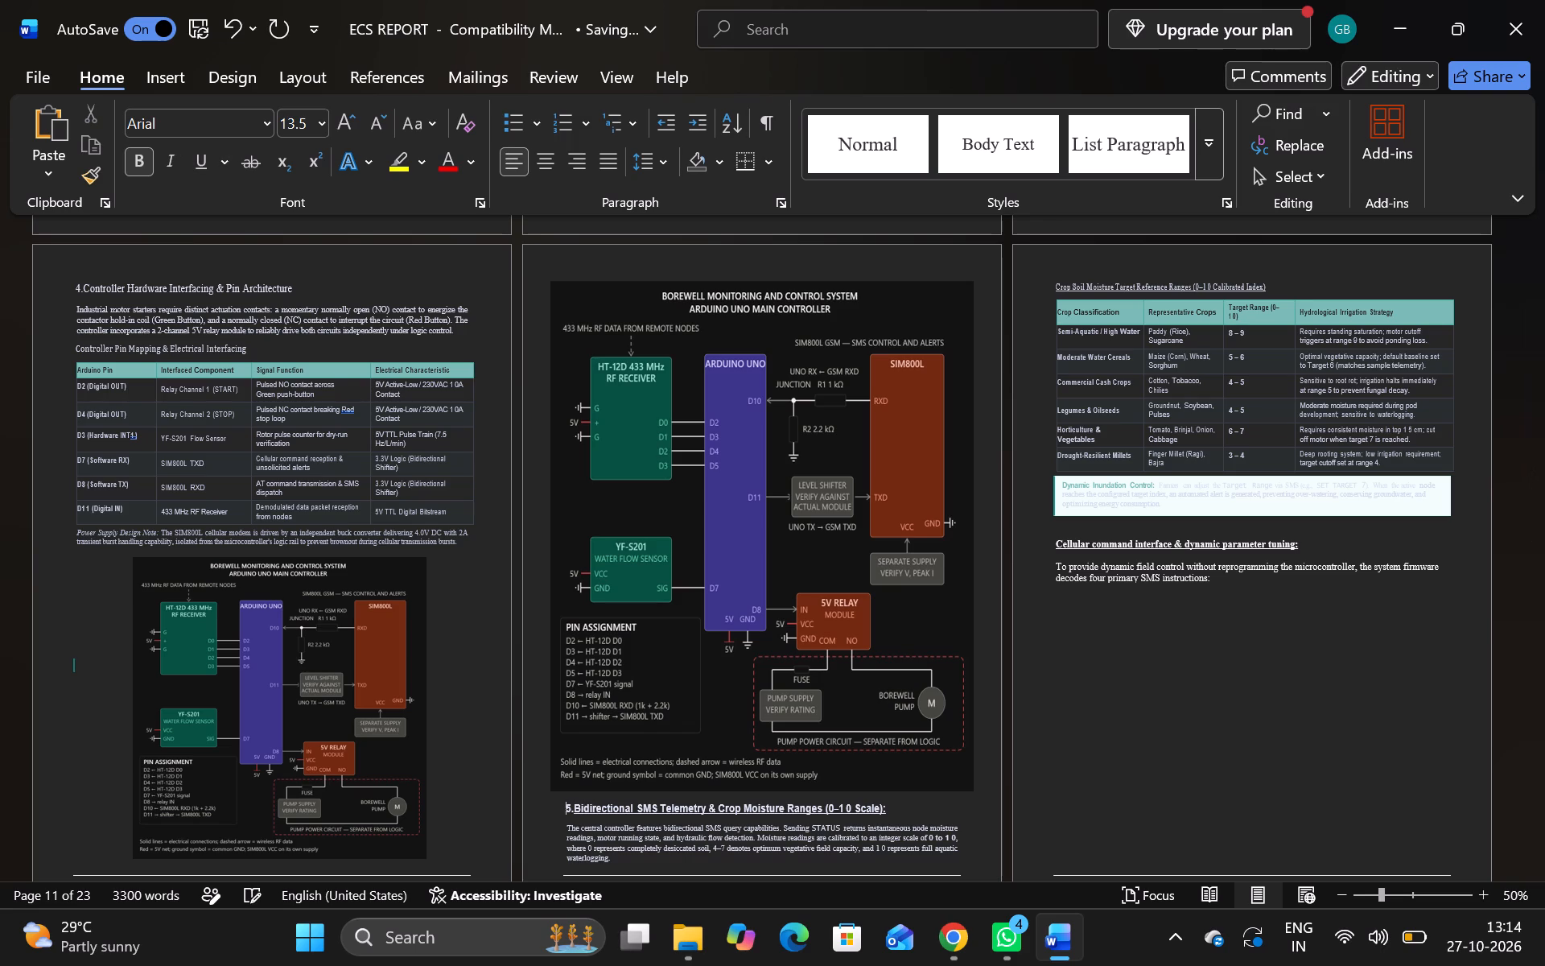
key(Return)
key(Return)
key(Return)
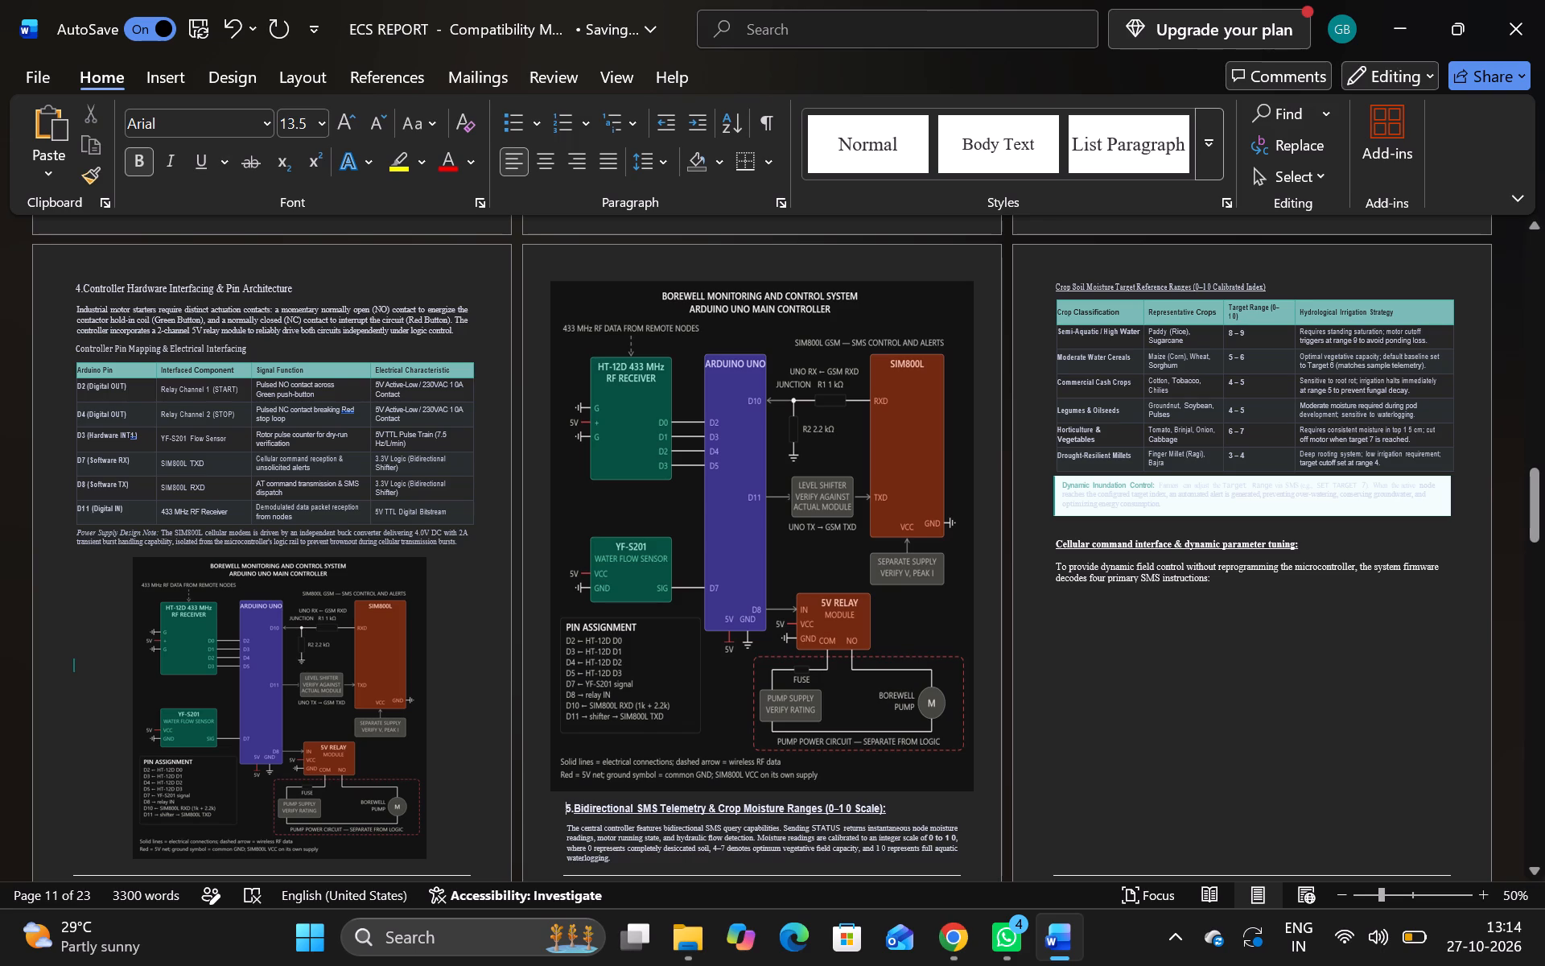
Stretch the page 11 Borewell diagram downward until its lower edge nears the page footer.
click(725, 610)
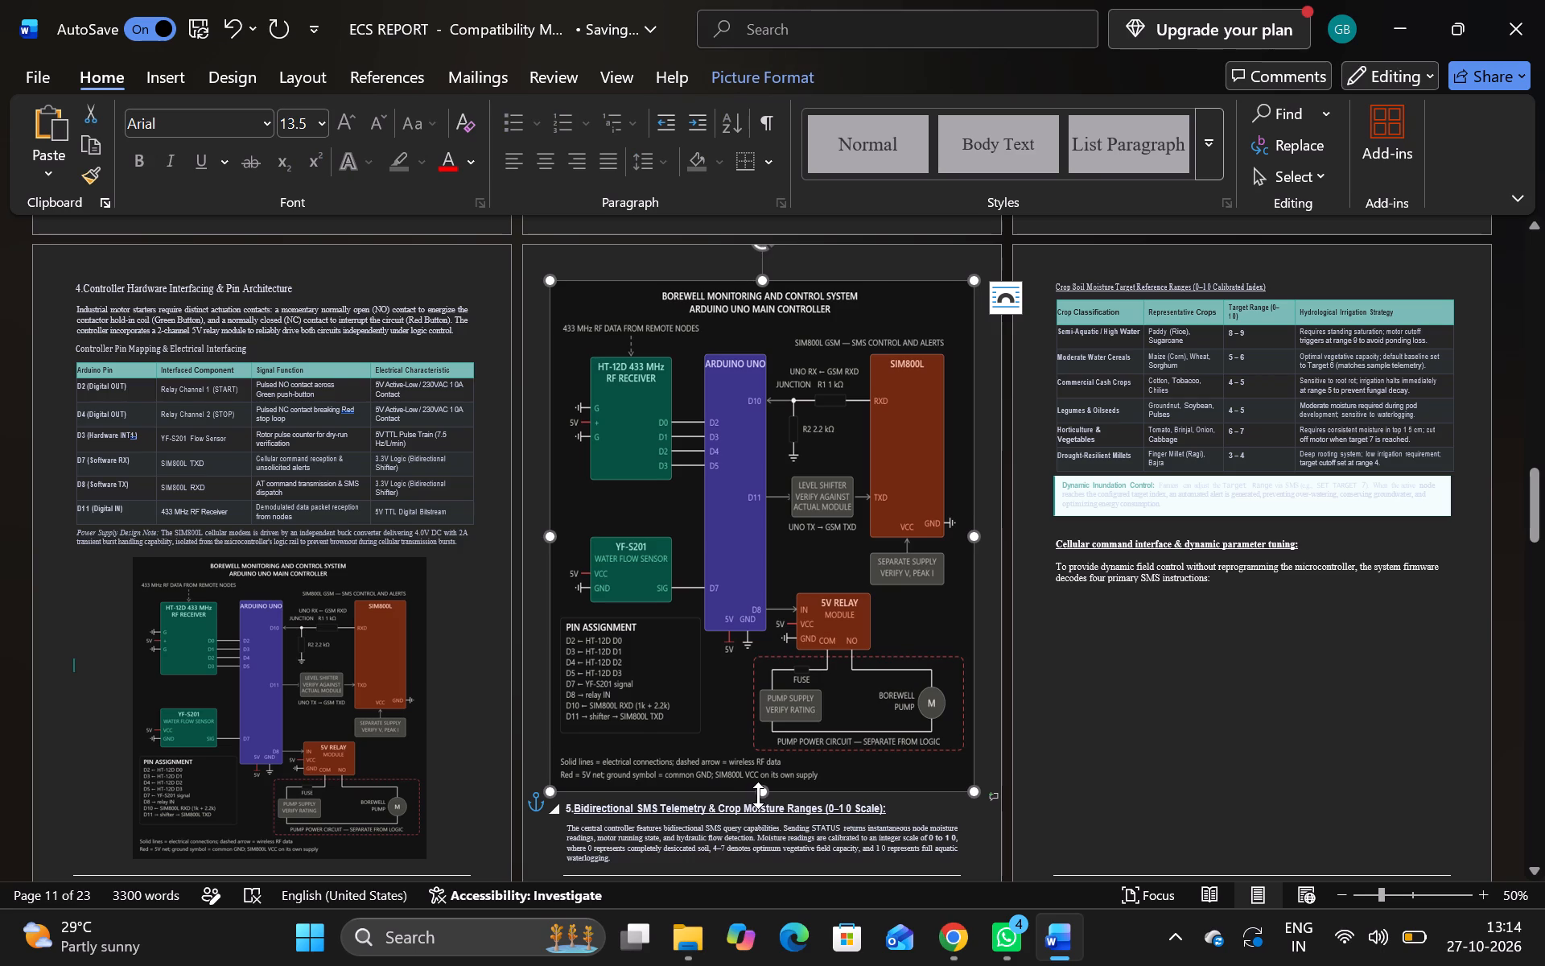
drag(762, 793, 754, 850)
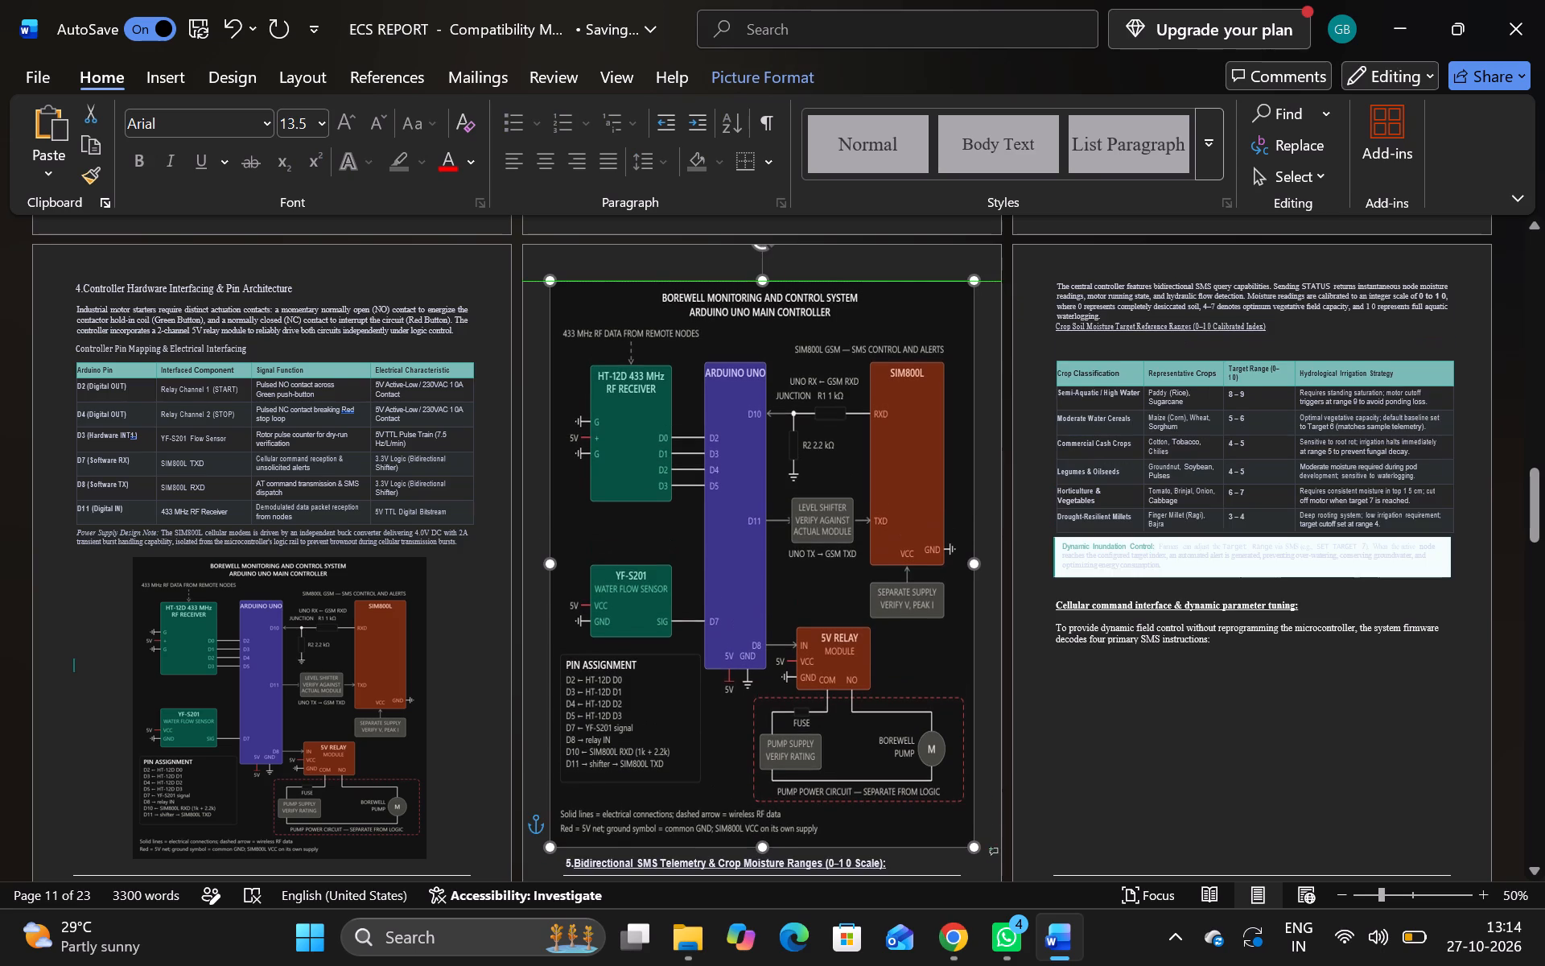
drag(754, 850, 753, 861)
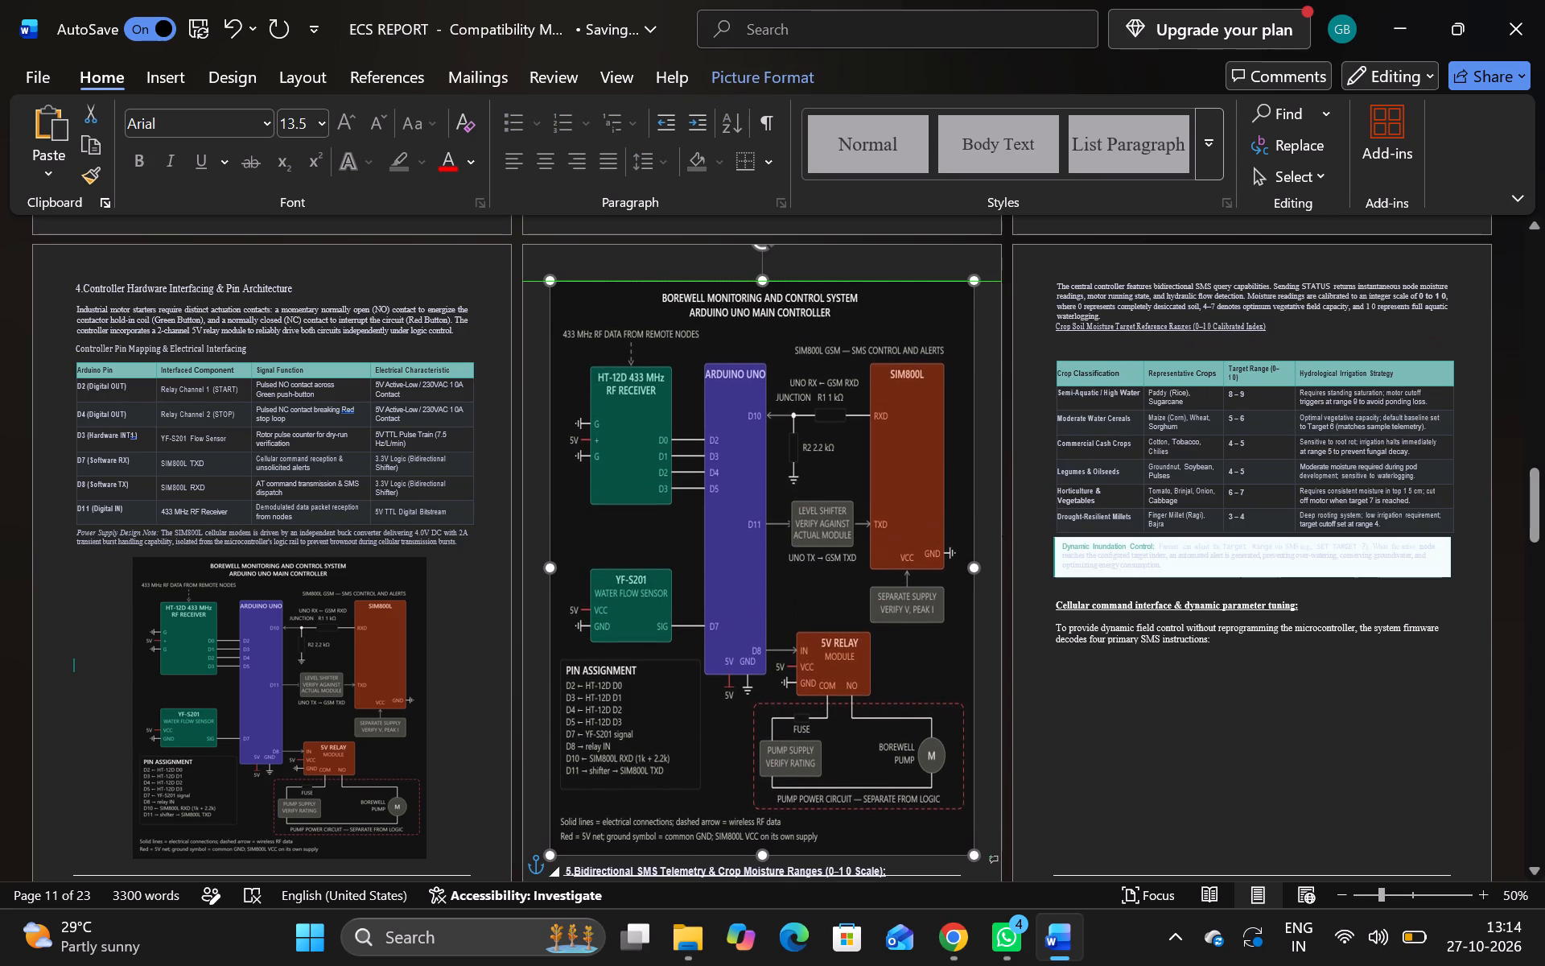
drag(753, 861, 752, 874)
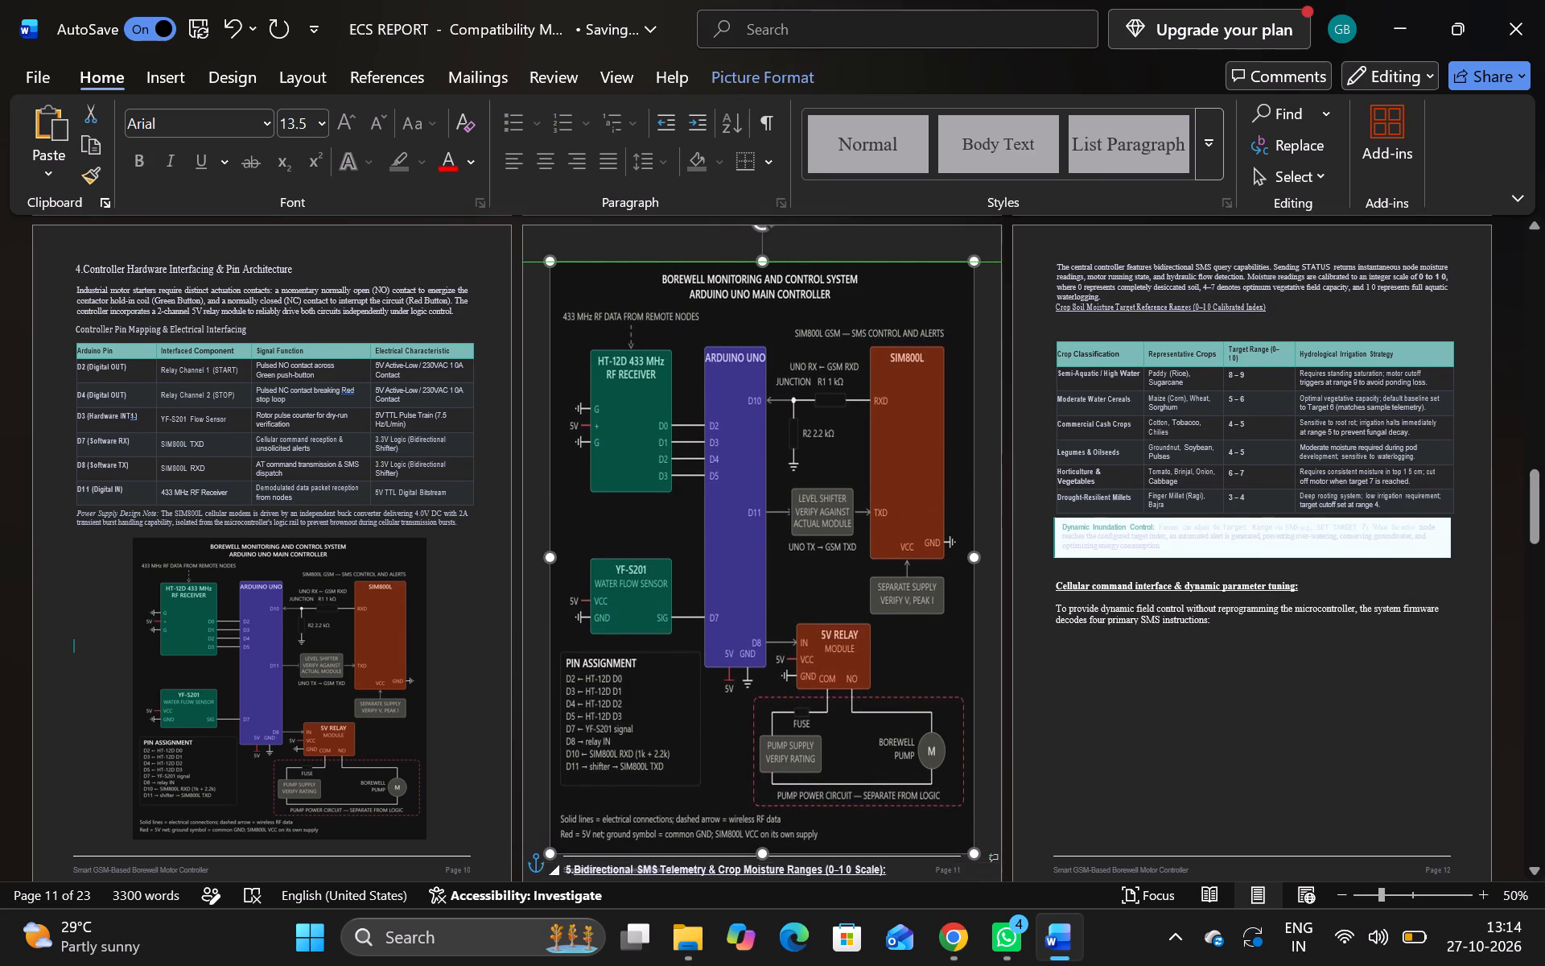
drag(752, 874, 751, 852)
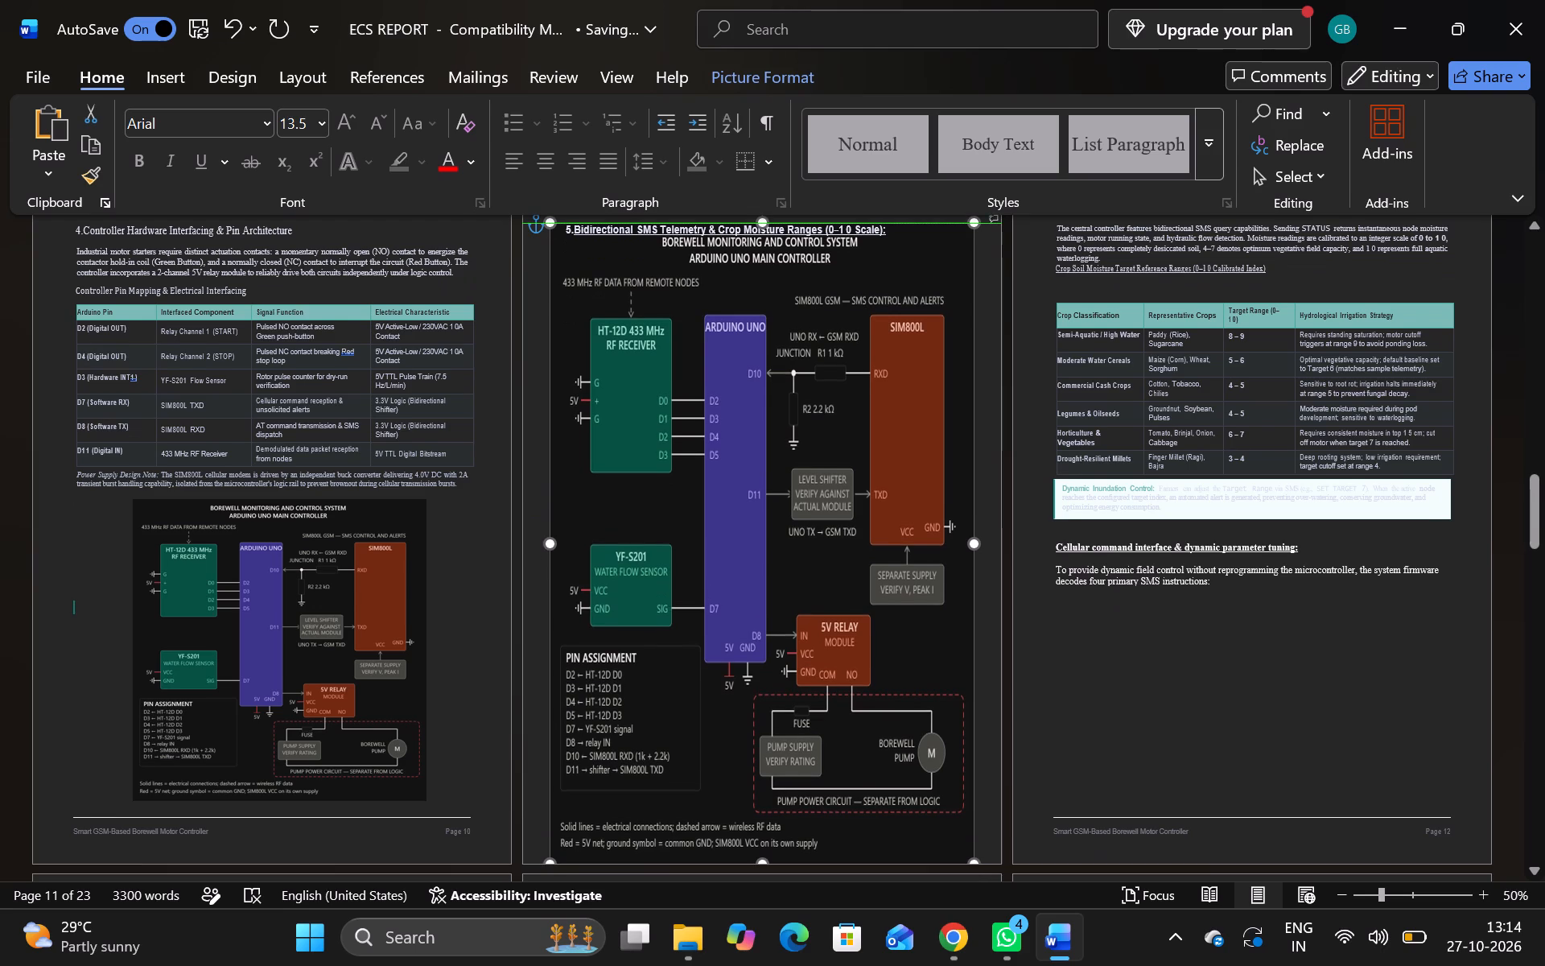
drag(751, 852, 751, 839)
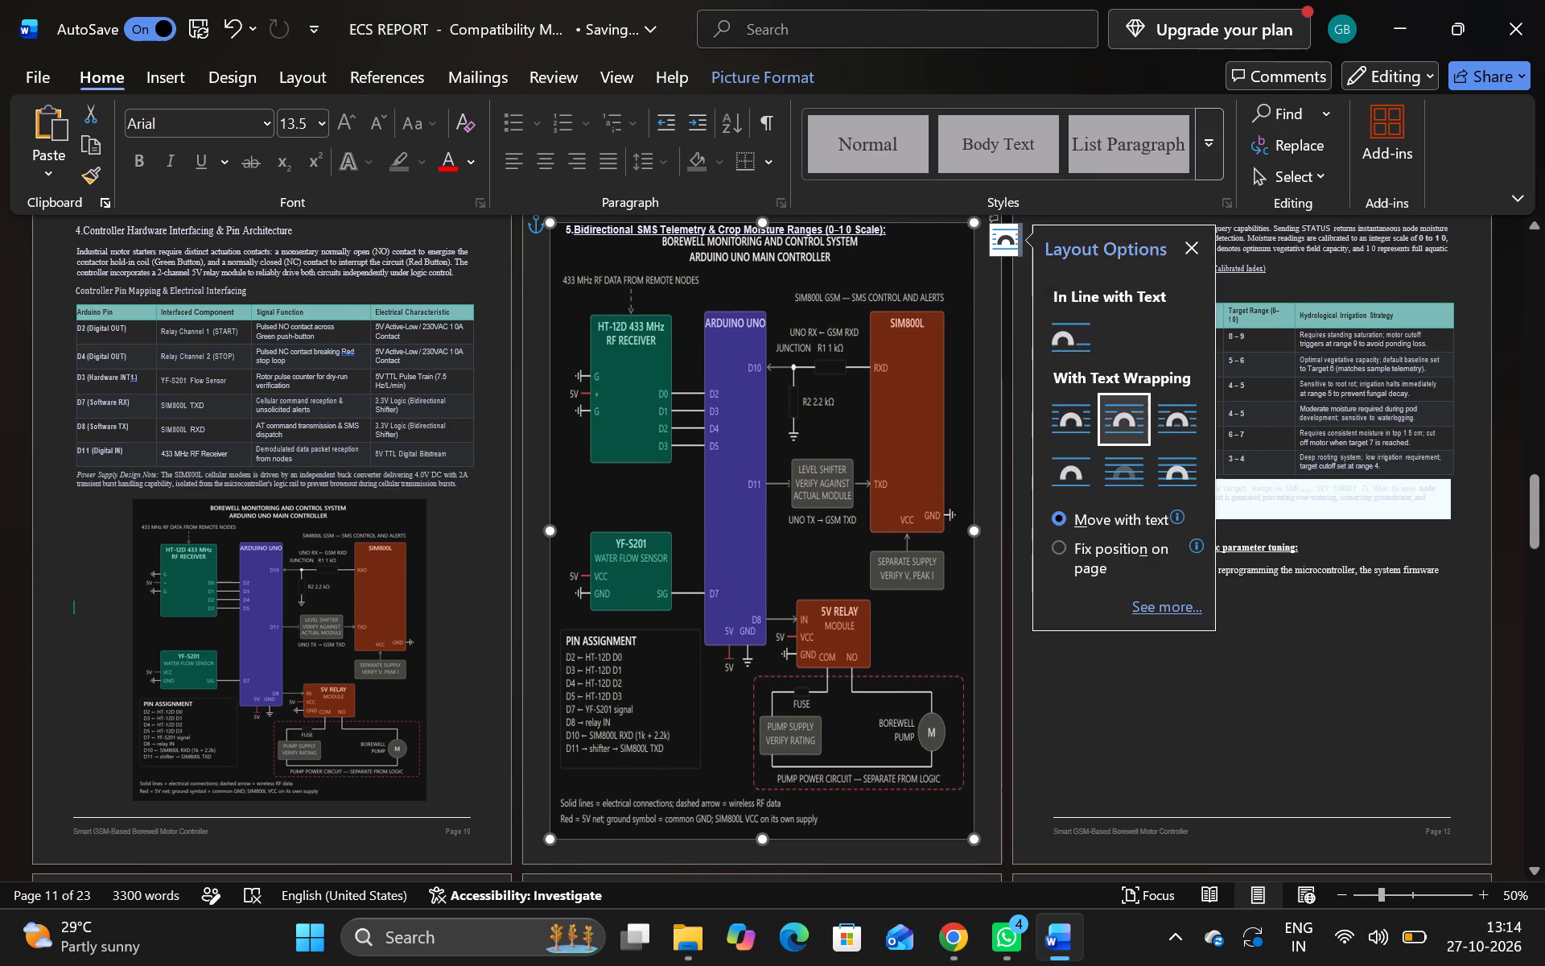
Reposition the page 11 Borewell diagram near the top of the page so the section 5 heading sits directly below it.
scroll(739, 360, up, 1)
drag(759, 266, 749, 236)
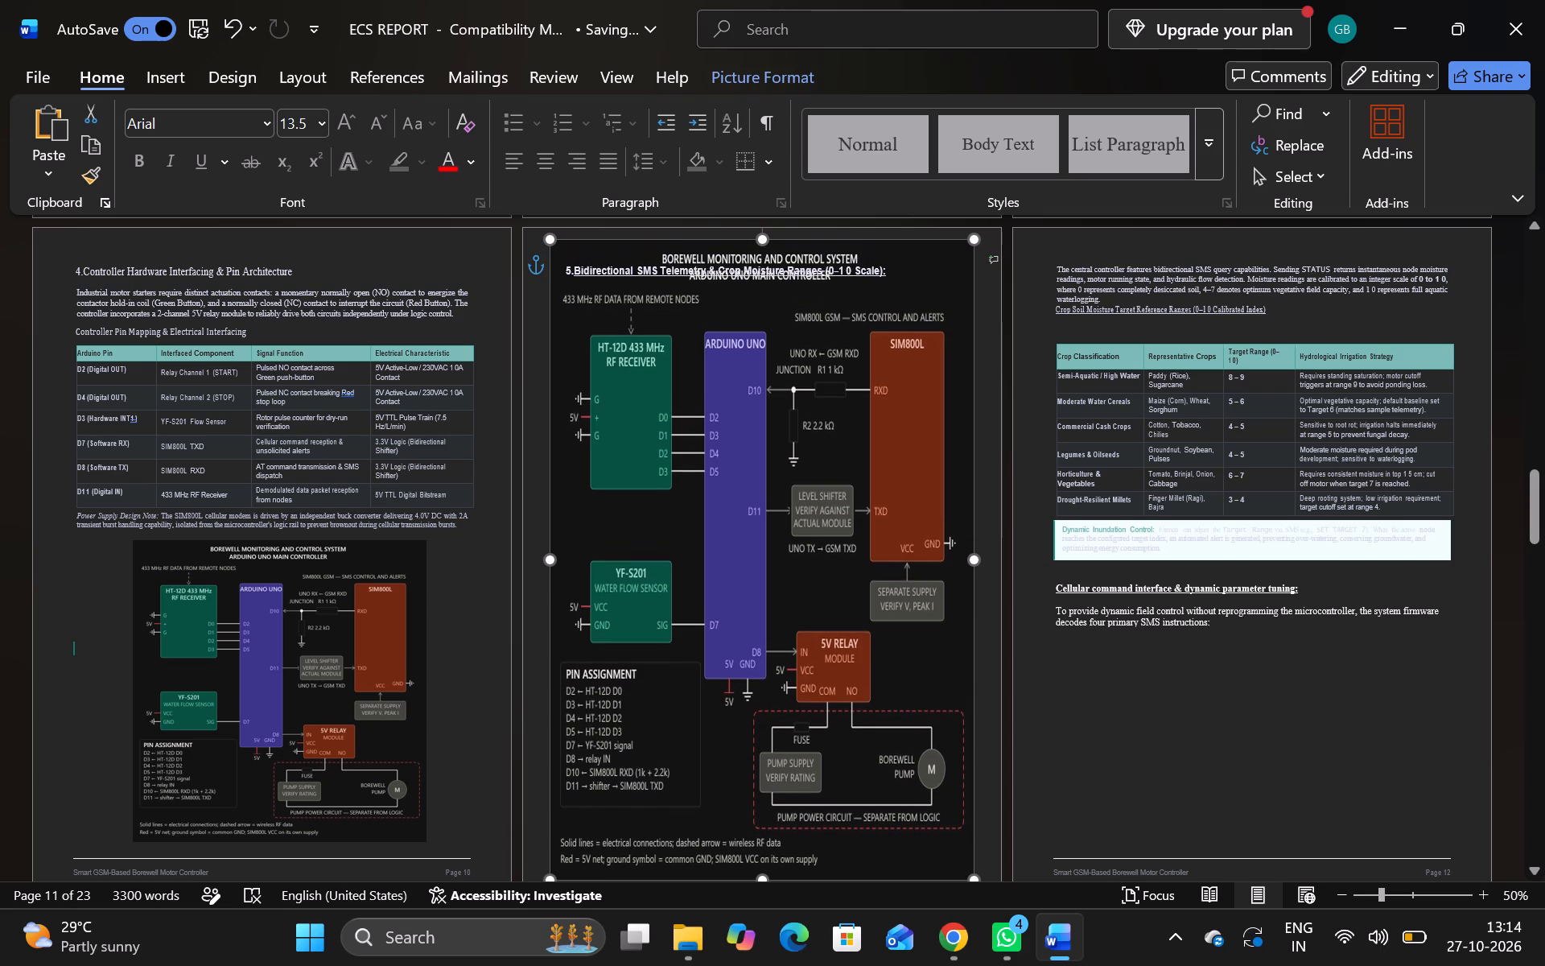
drag(749, 236, 753, 350)
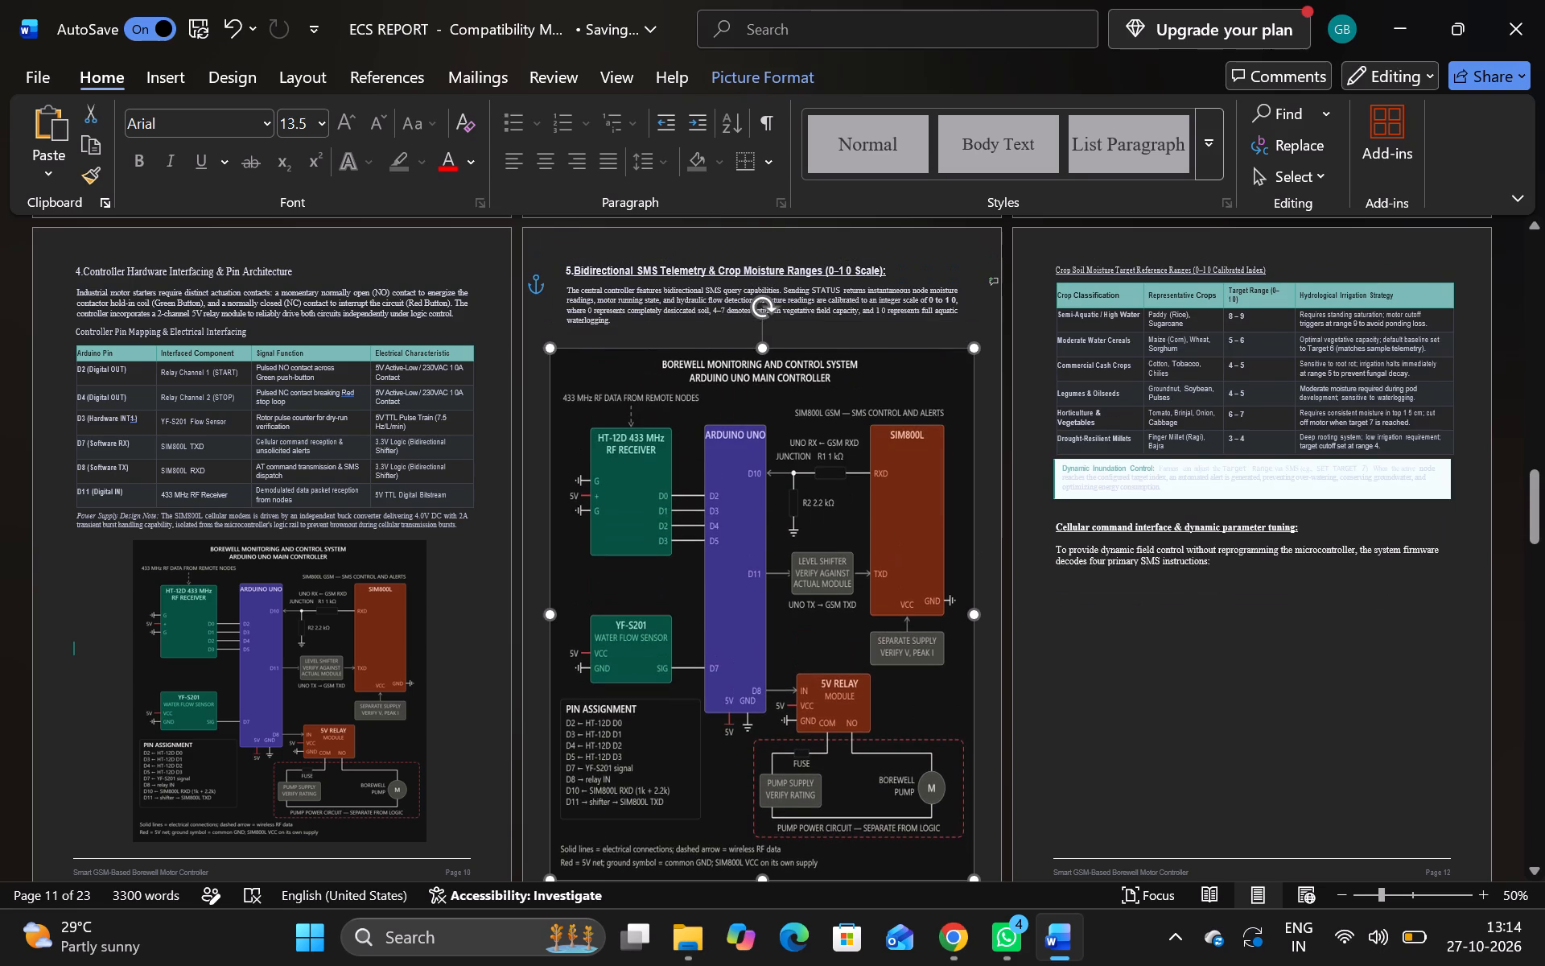
drag(753, 350, 729, 256)
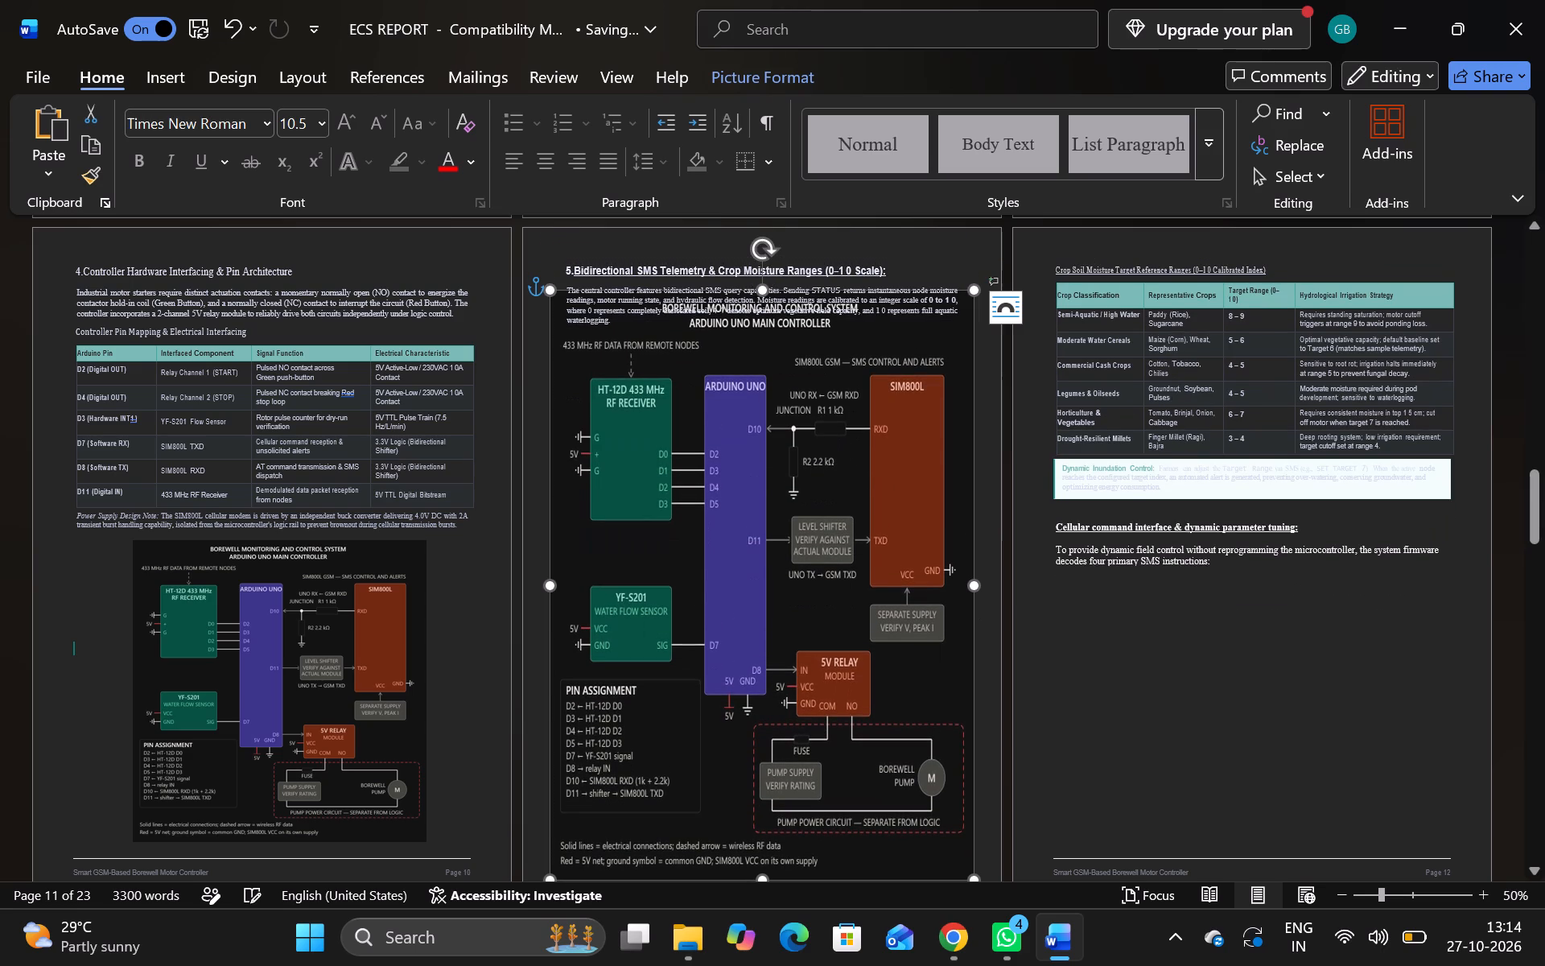
drag(722, 418, 713, 366)
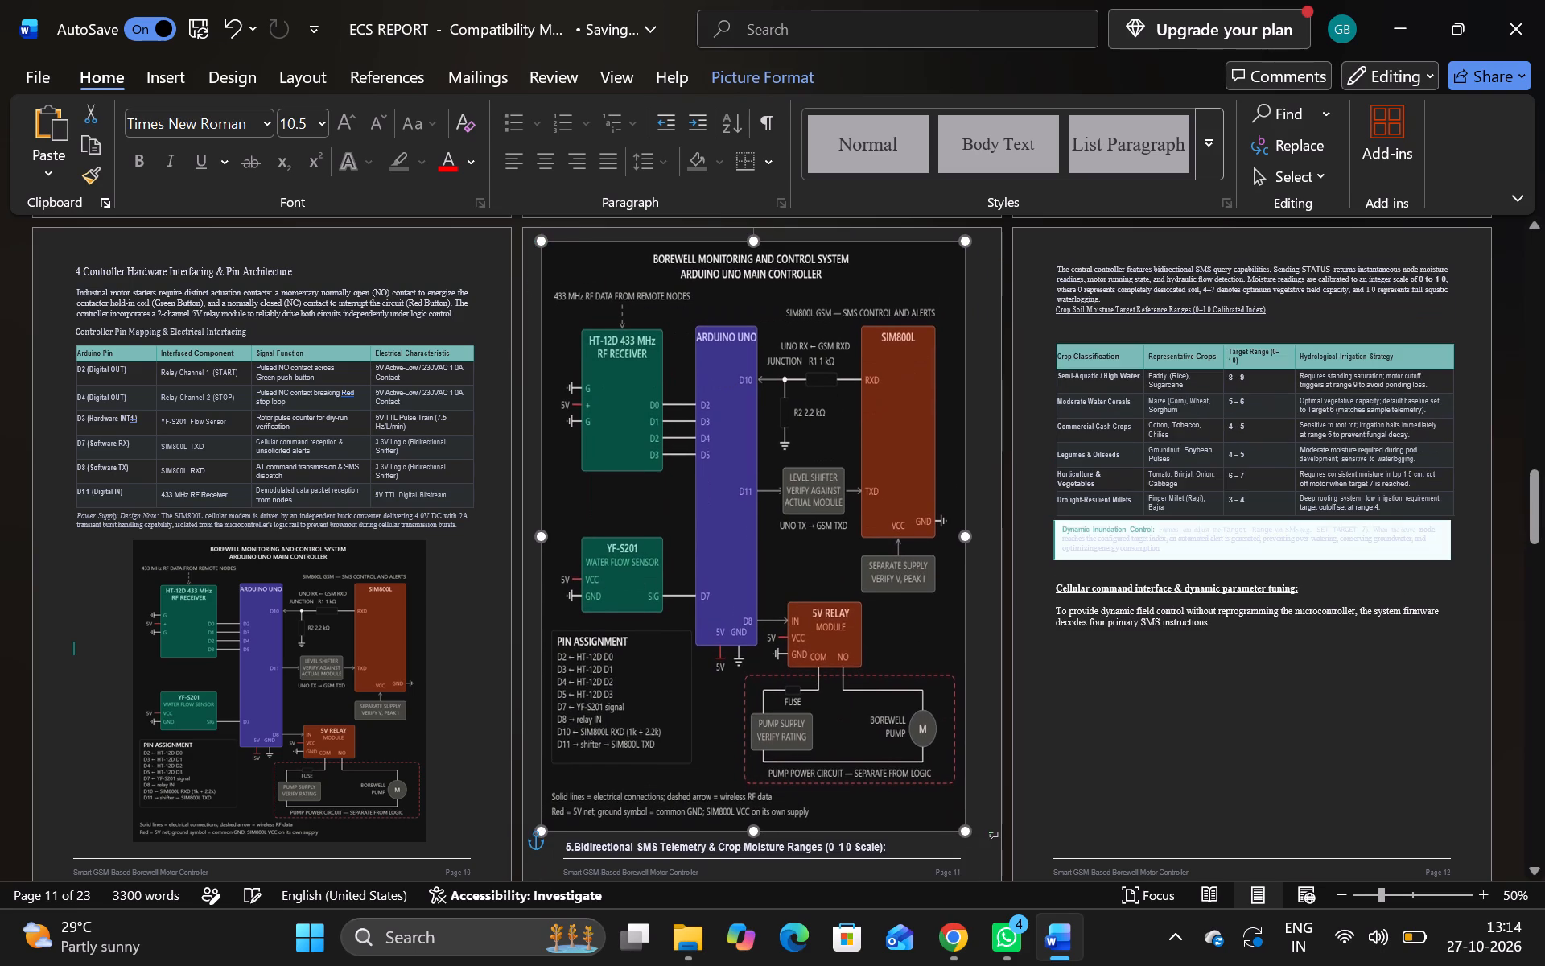
drag(713, 366, 713, 375)
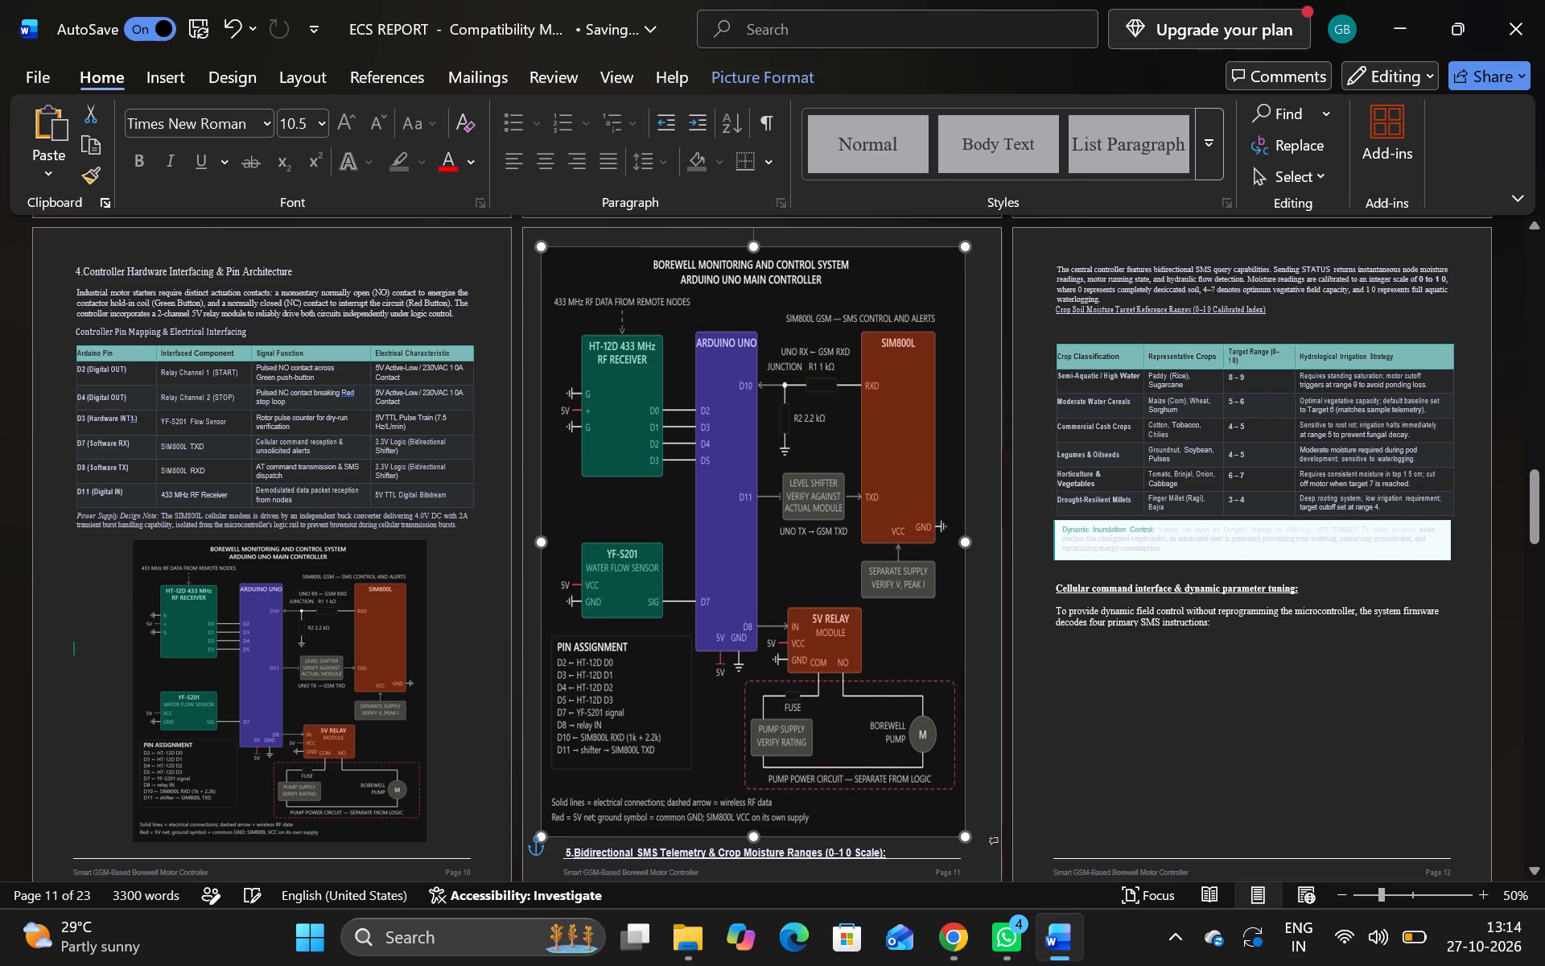
drag(713, 375, 712, 375)
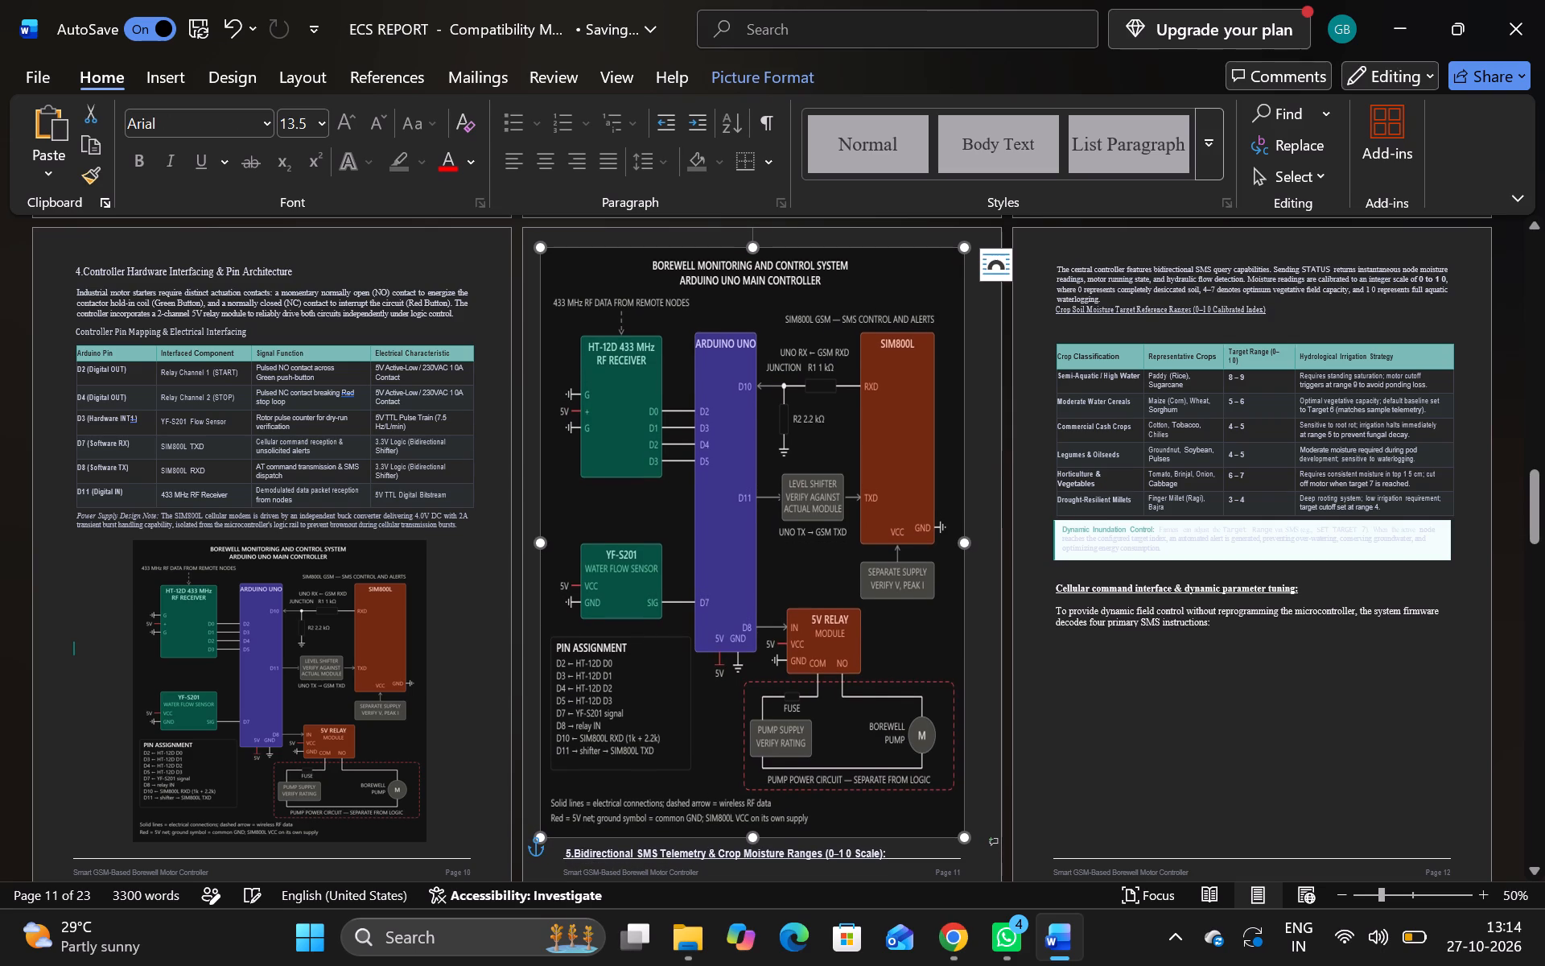
click(1143, 782)
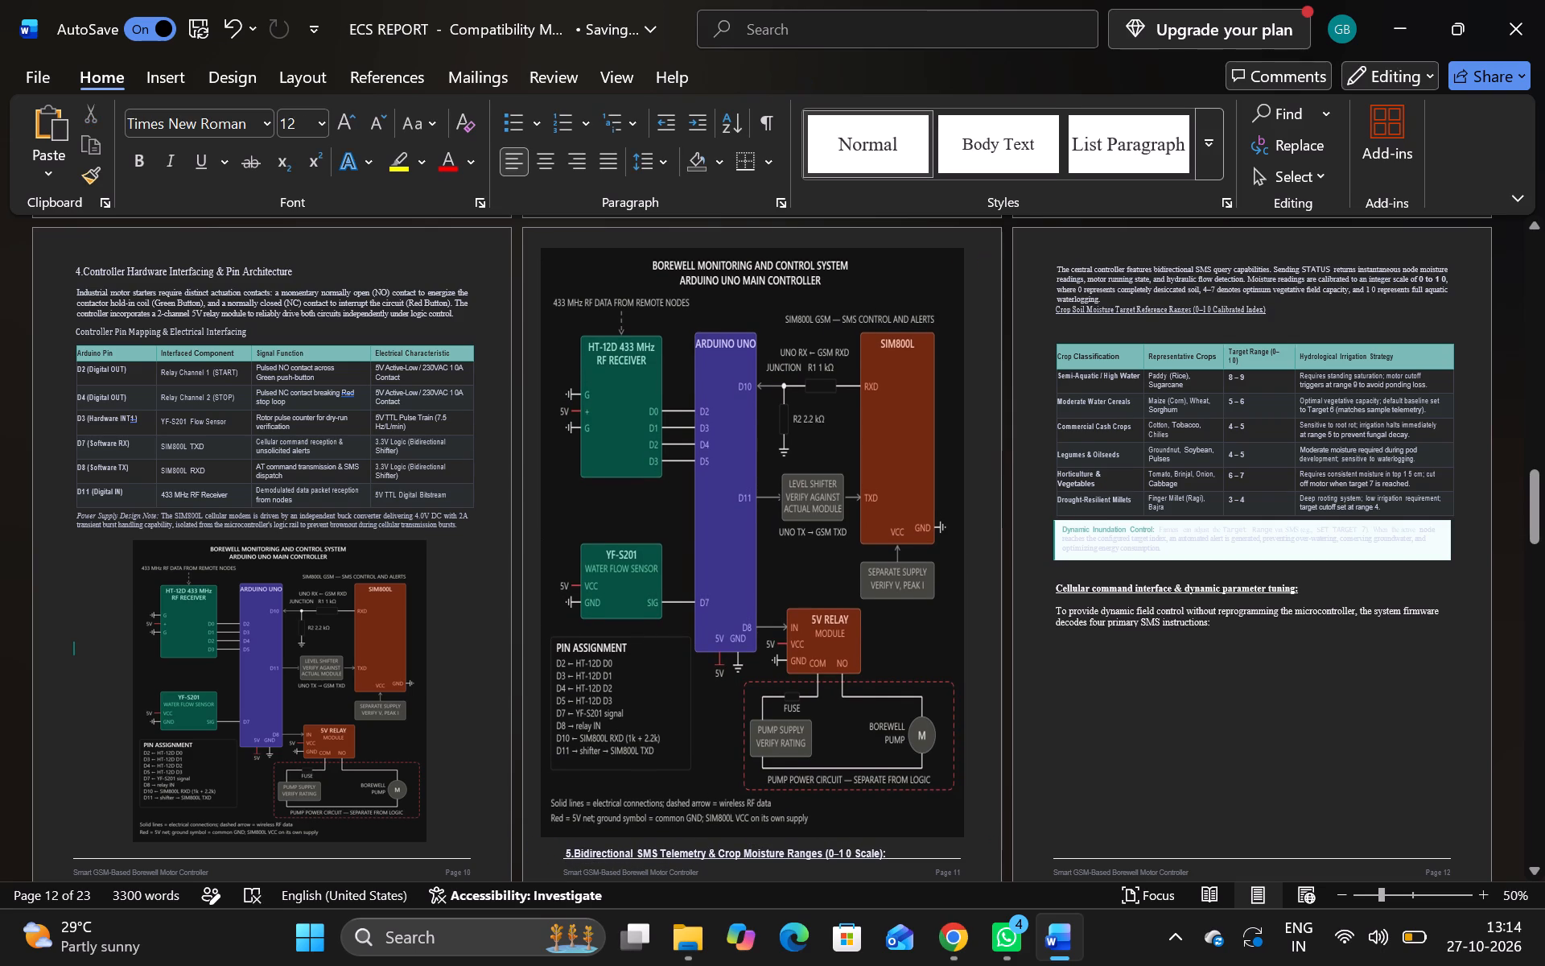
Enlarge the page 11 Borewell diagram slightly from its lower outer corner, bringing the section 5 heading down to the footer line.
scroll(1143, 782, down, 1)
click(887, 696)
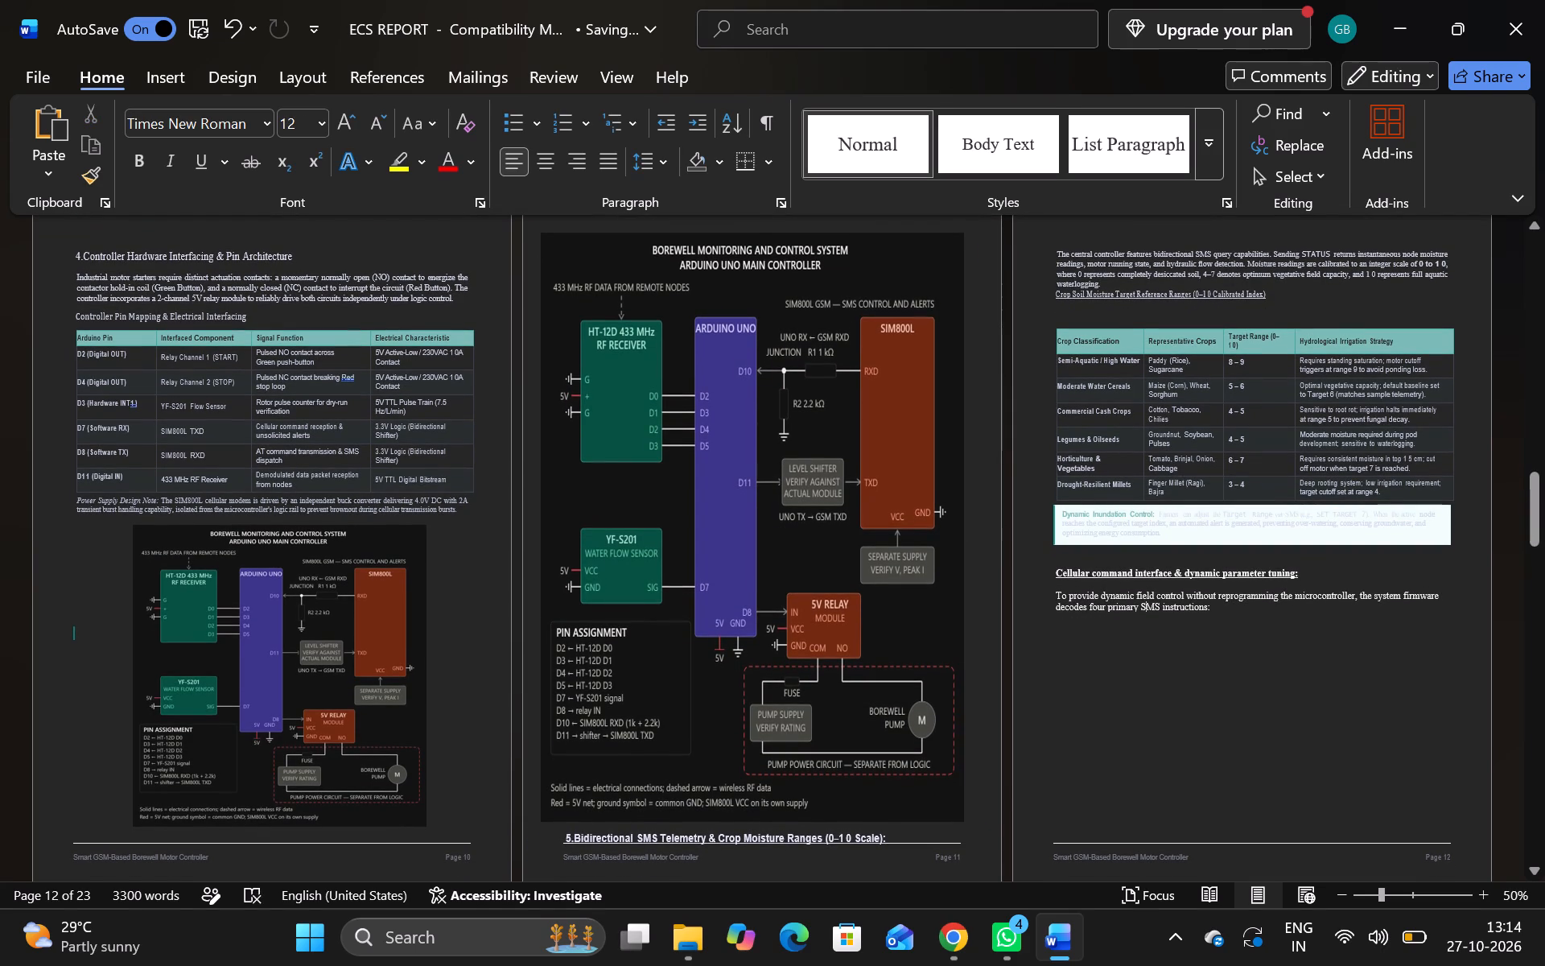
drag(962, 824, 968, 831)
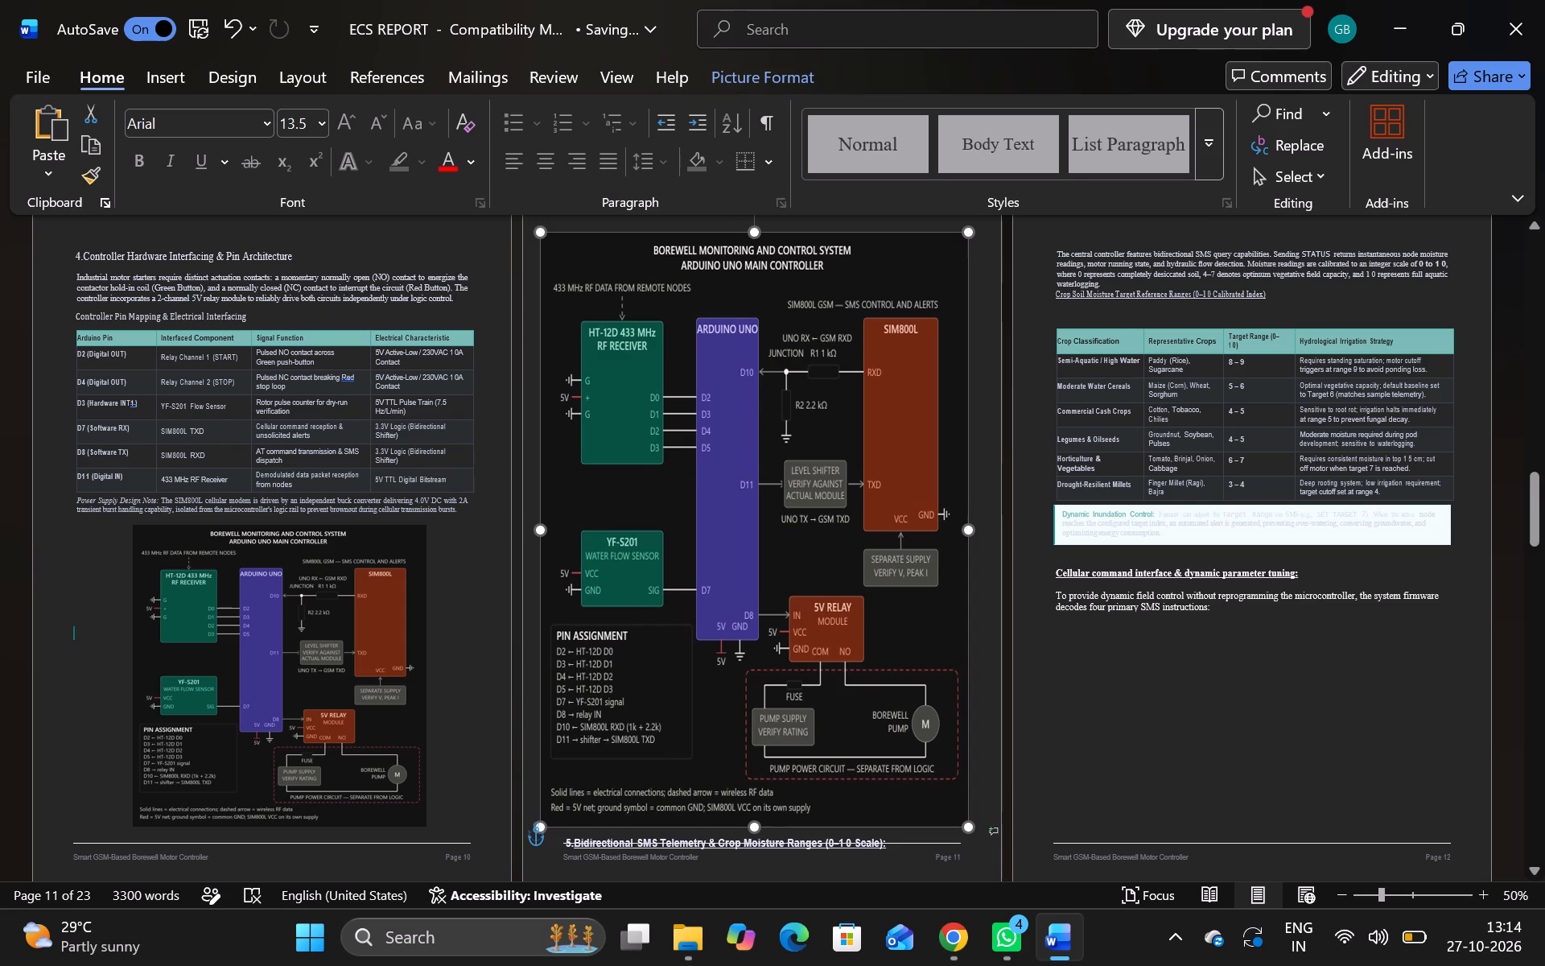
drag(968, 831, 972, 835)
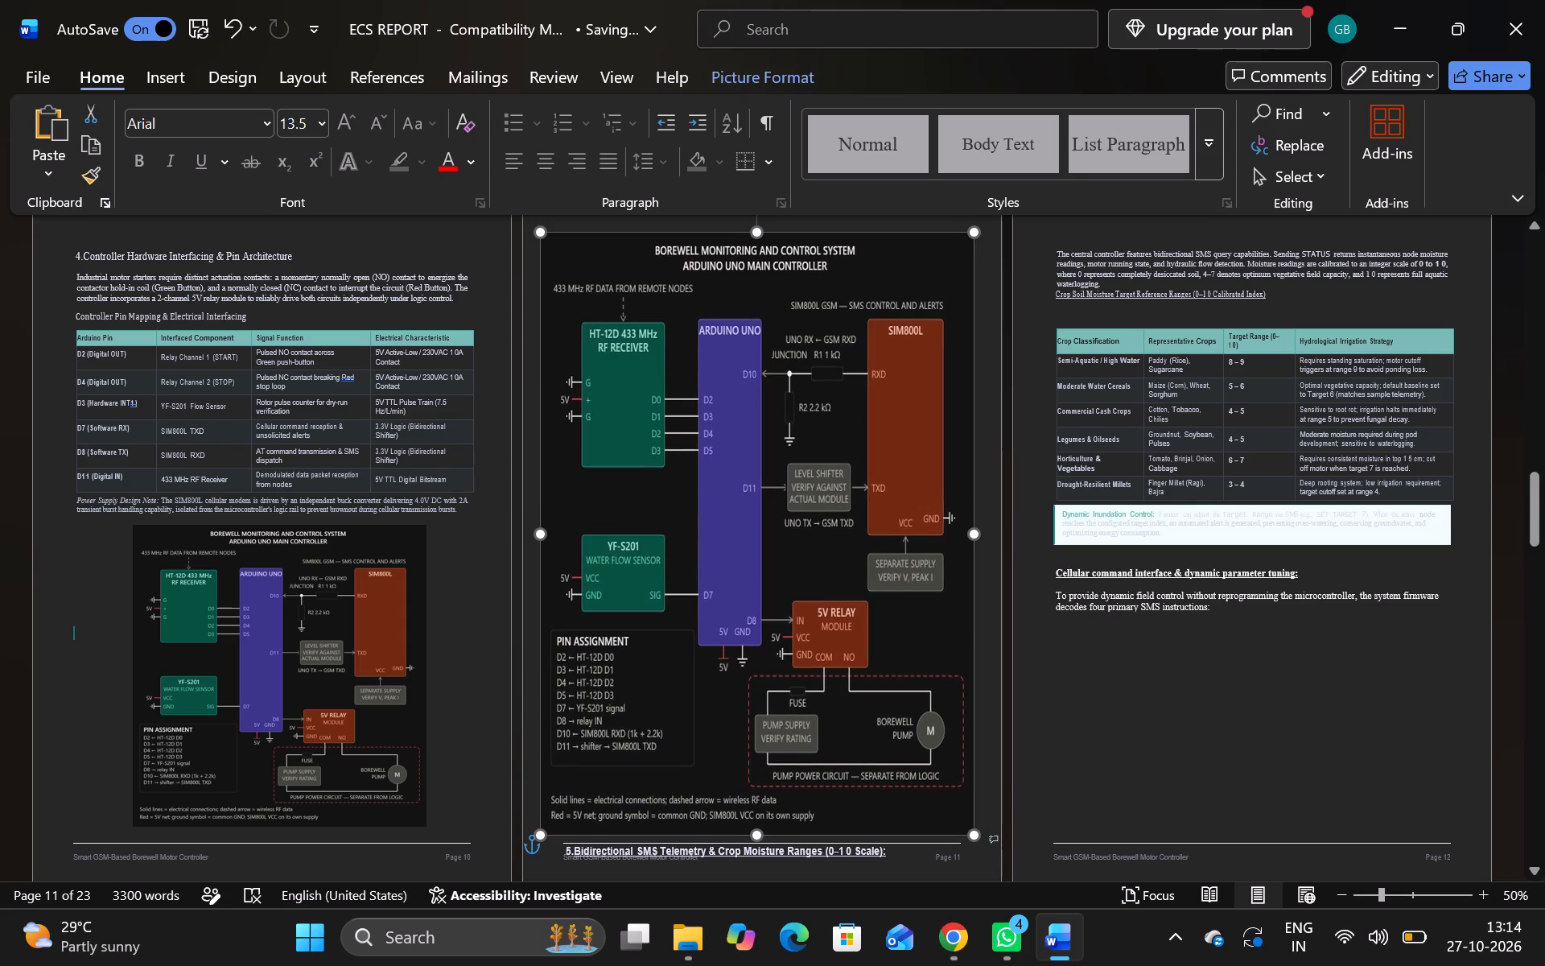
click(1150, 782)
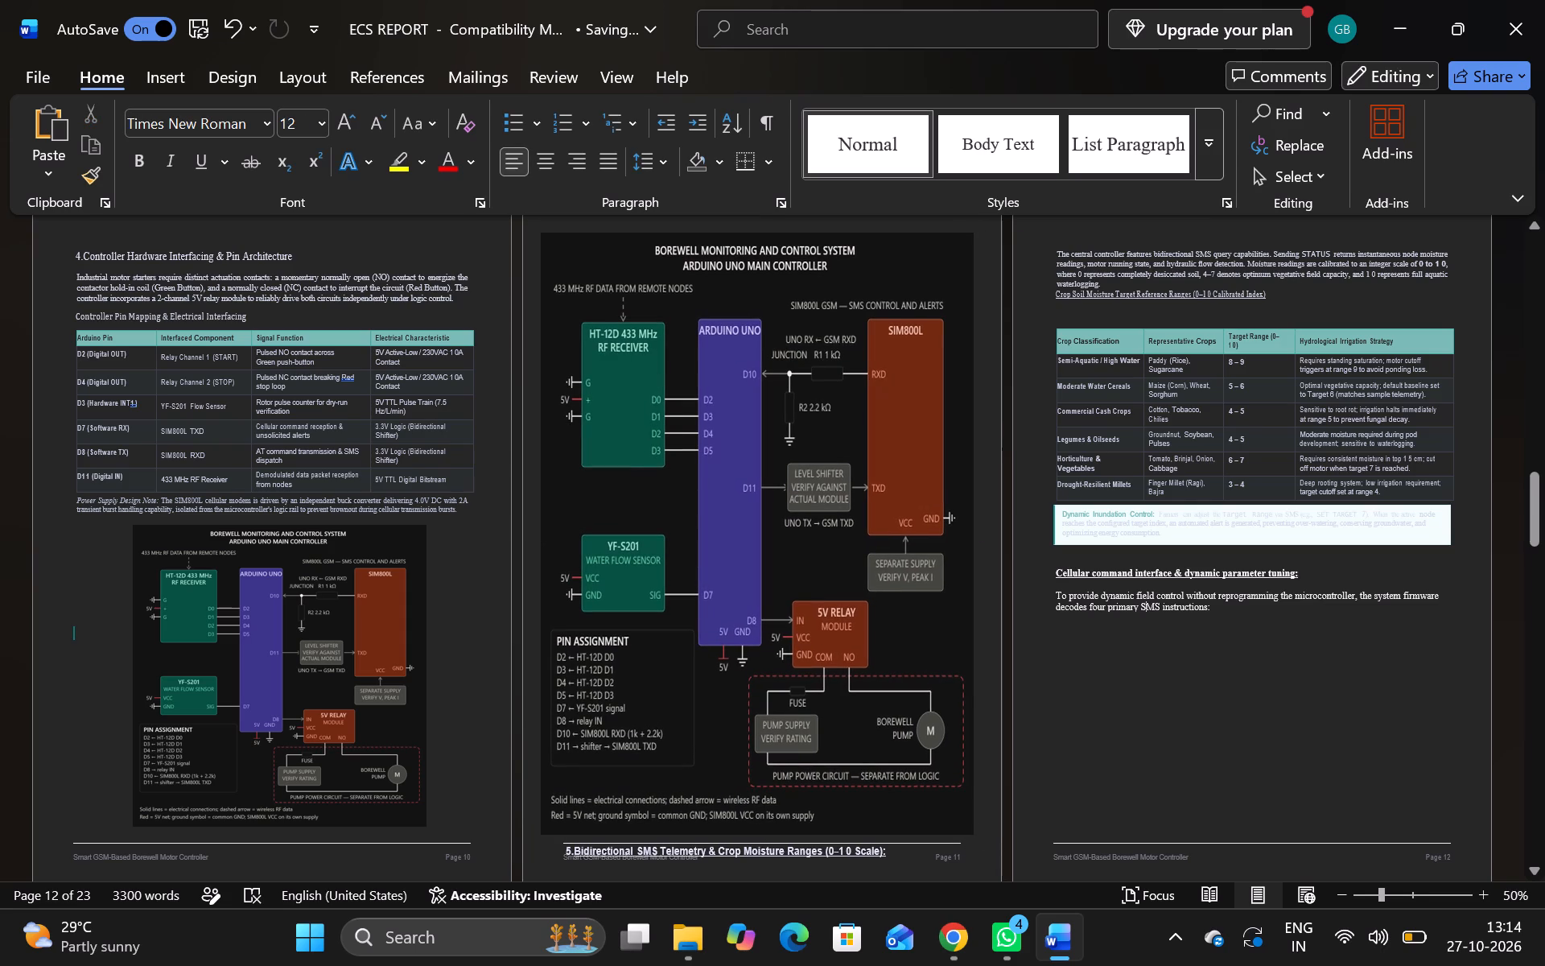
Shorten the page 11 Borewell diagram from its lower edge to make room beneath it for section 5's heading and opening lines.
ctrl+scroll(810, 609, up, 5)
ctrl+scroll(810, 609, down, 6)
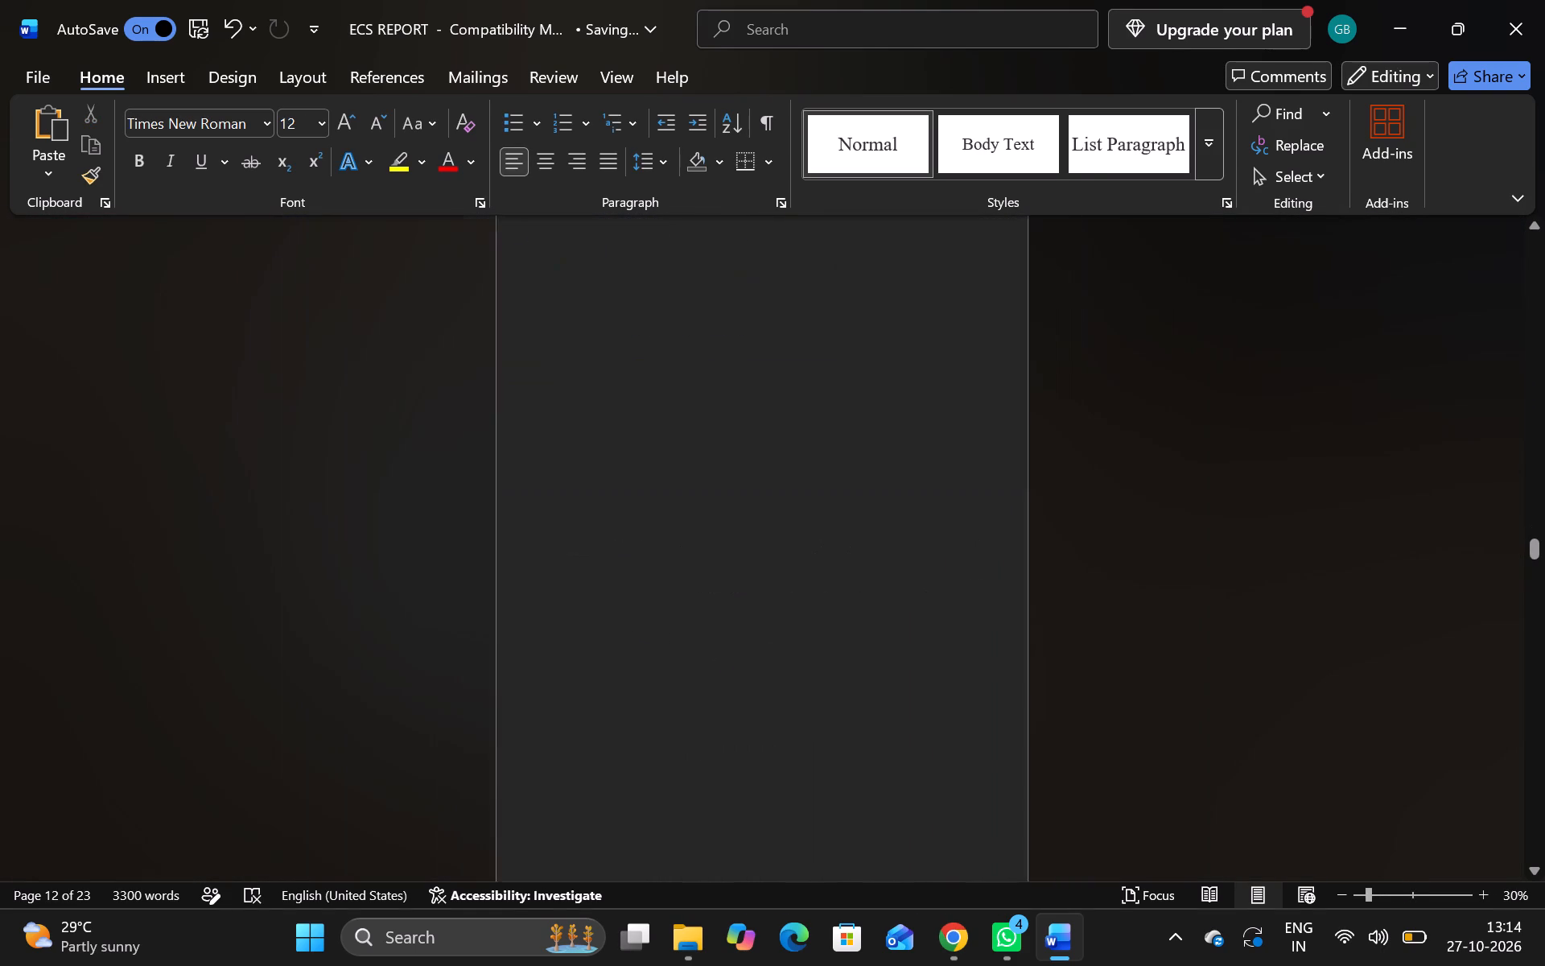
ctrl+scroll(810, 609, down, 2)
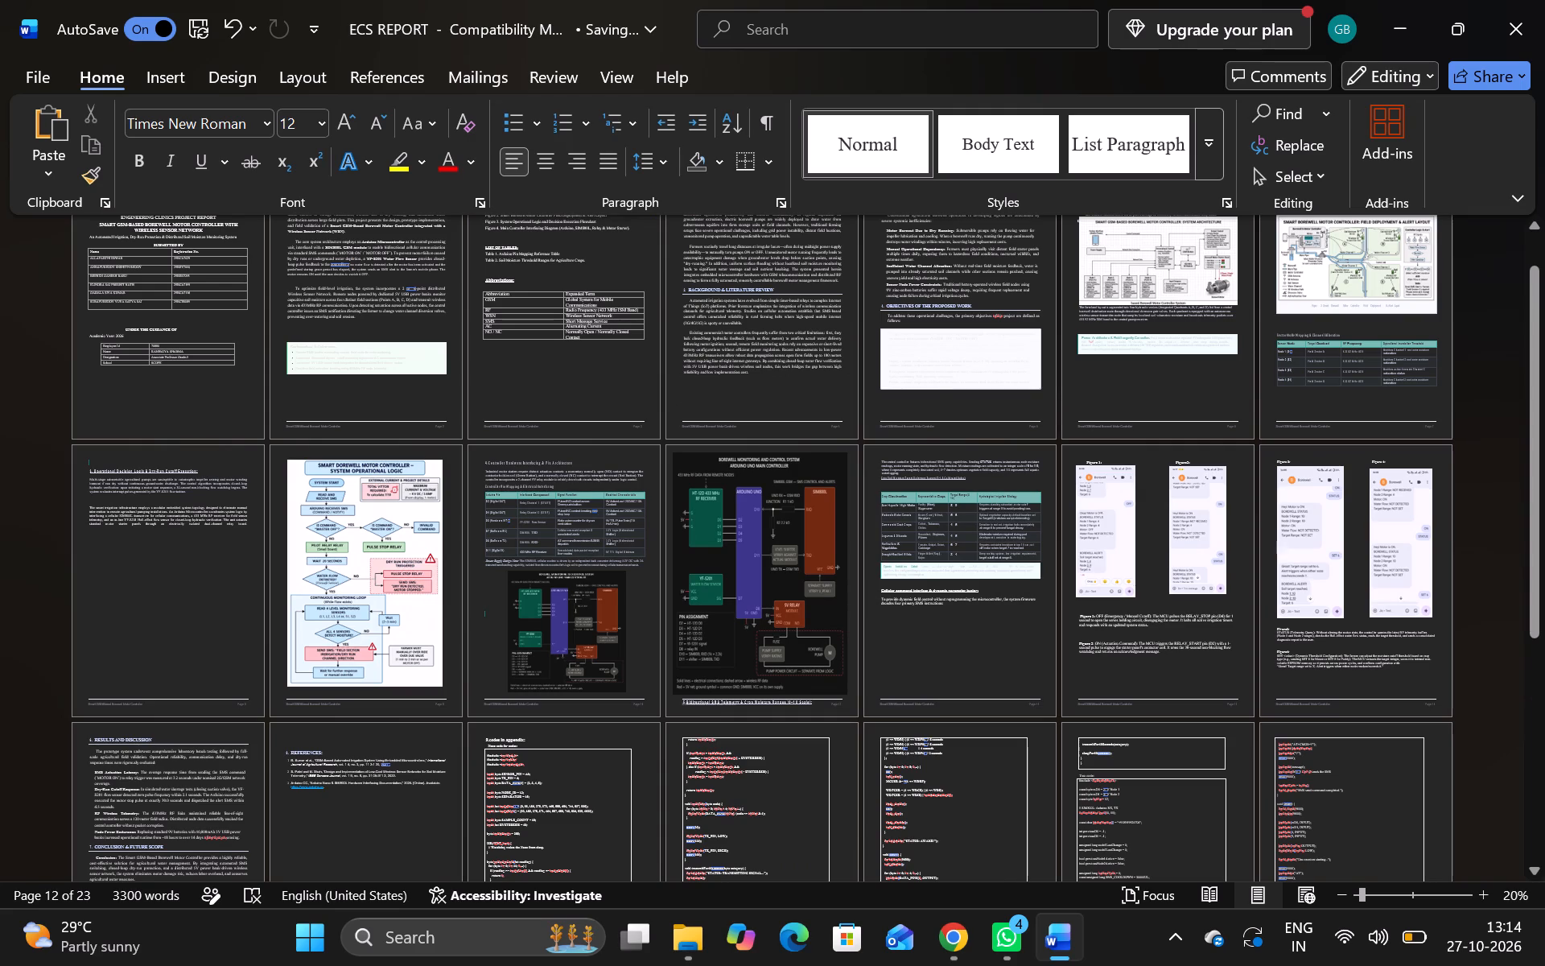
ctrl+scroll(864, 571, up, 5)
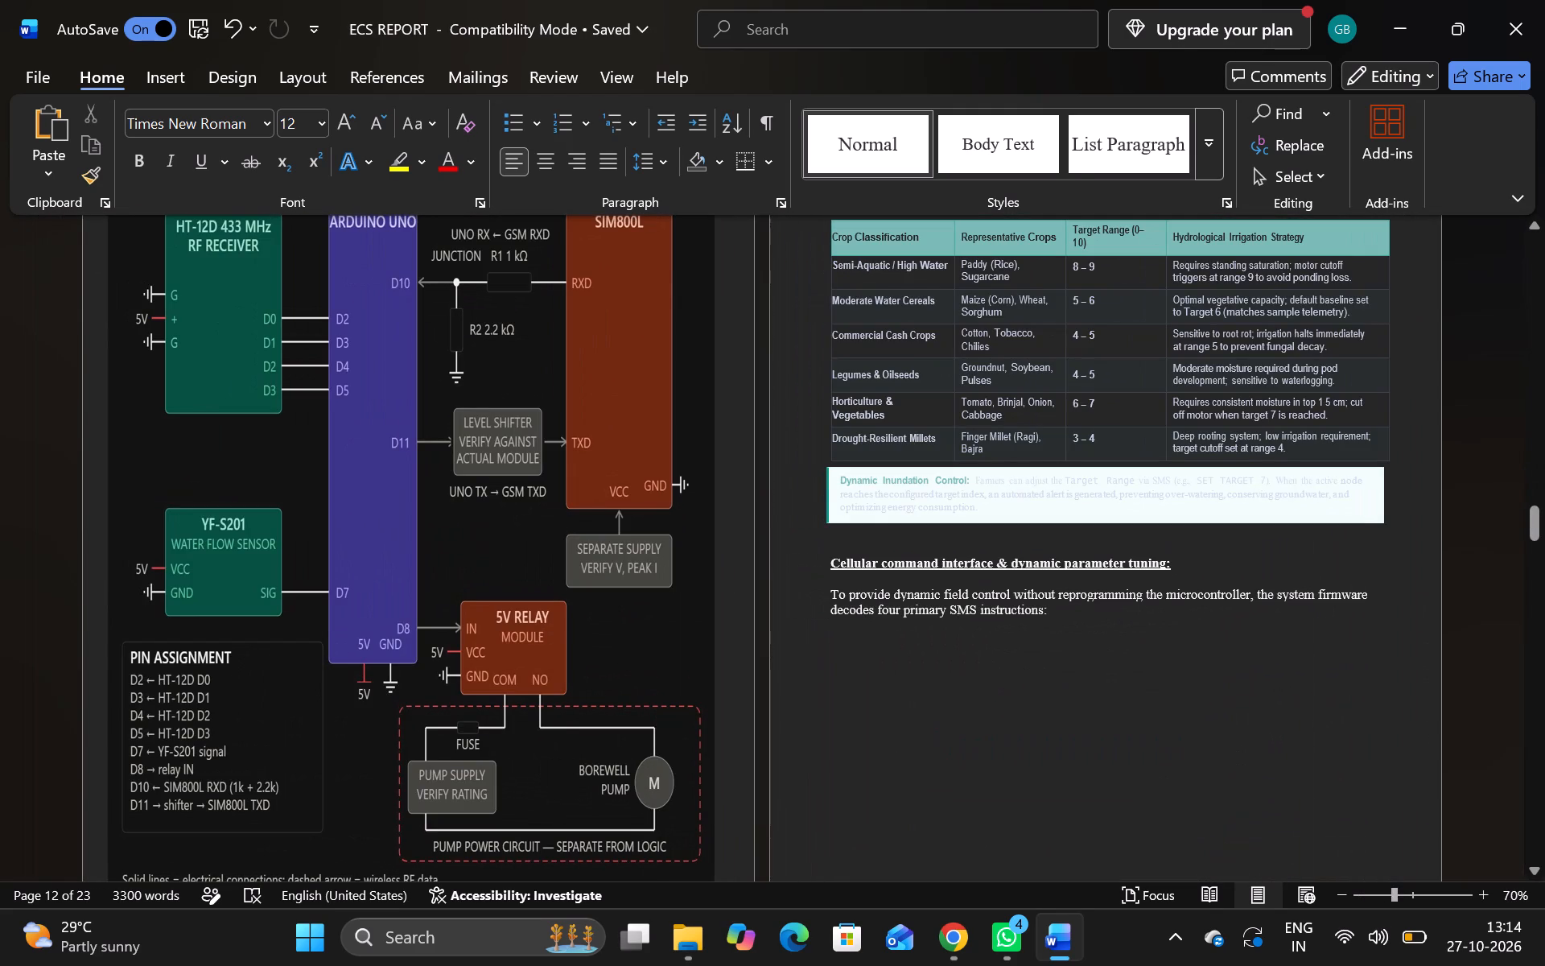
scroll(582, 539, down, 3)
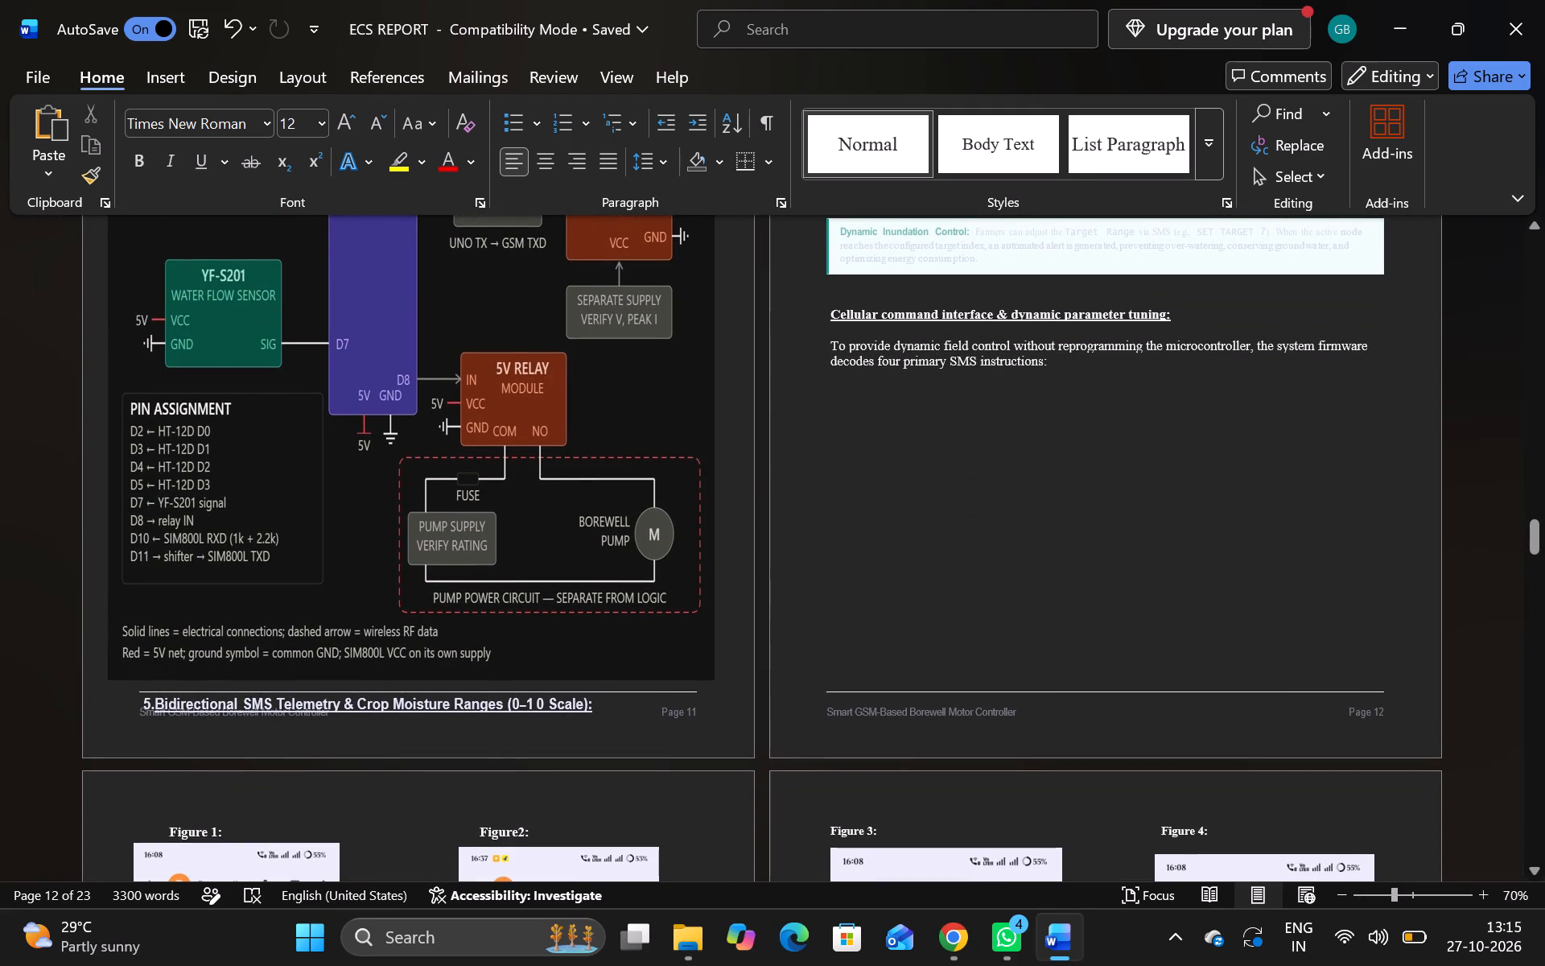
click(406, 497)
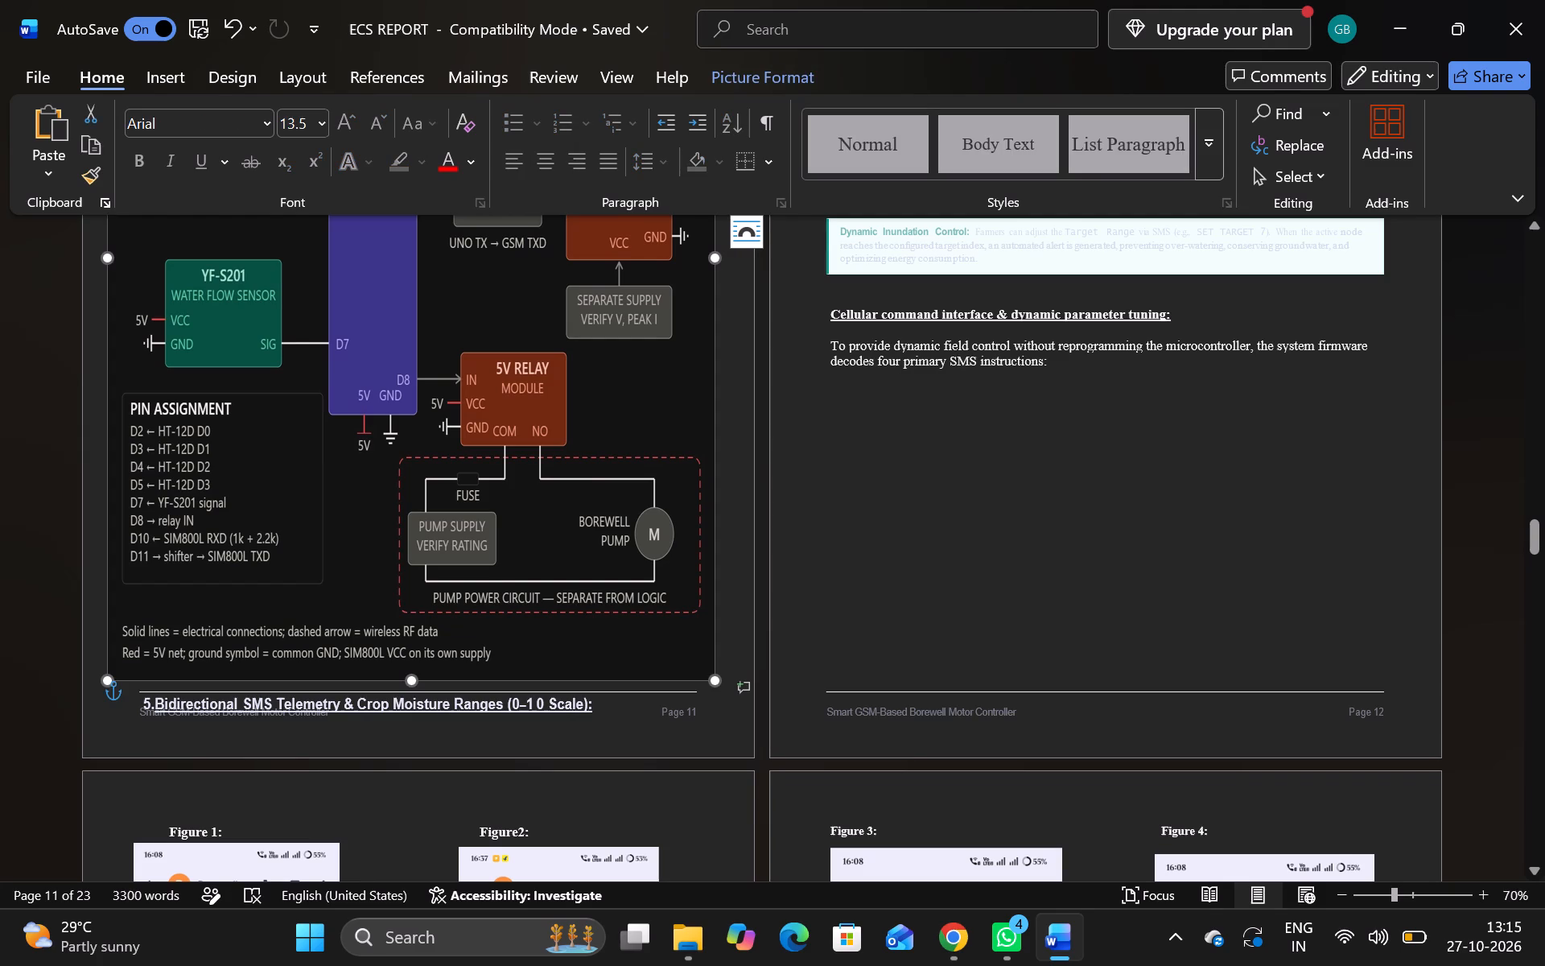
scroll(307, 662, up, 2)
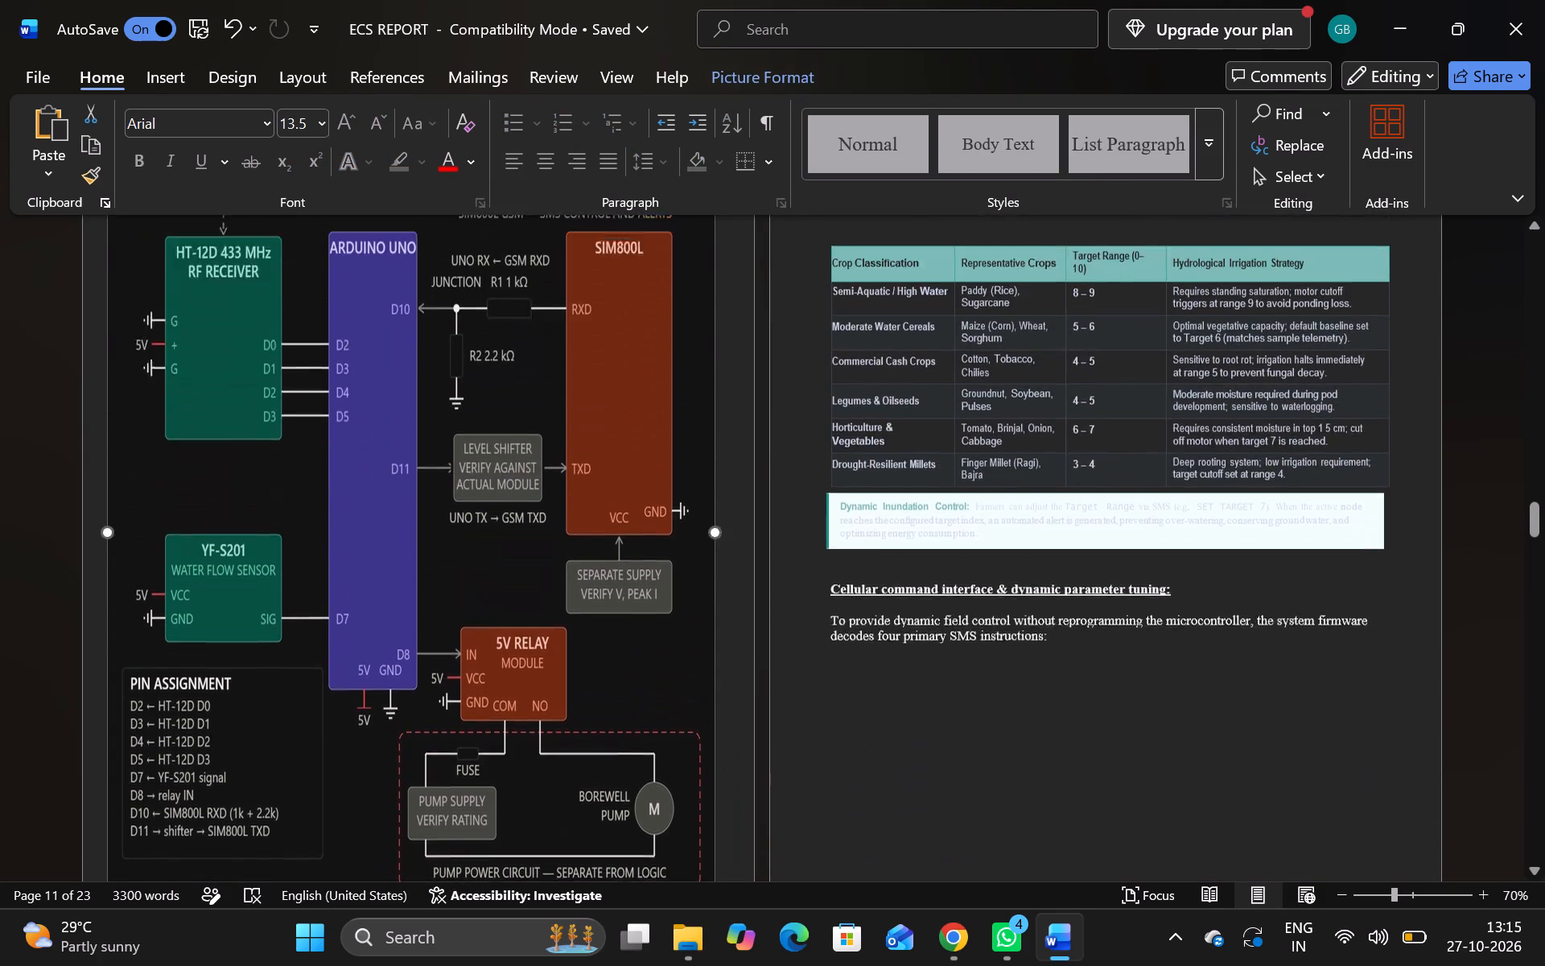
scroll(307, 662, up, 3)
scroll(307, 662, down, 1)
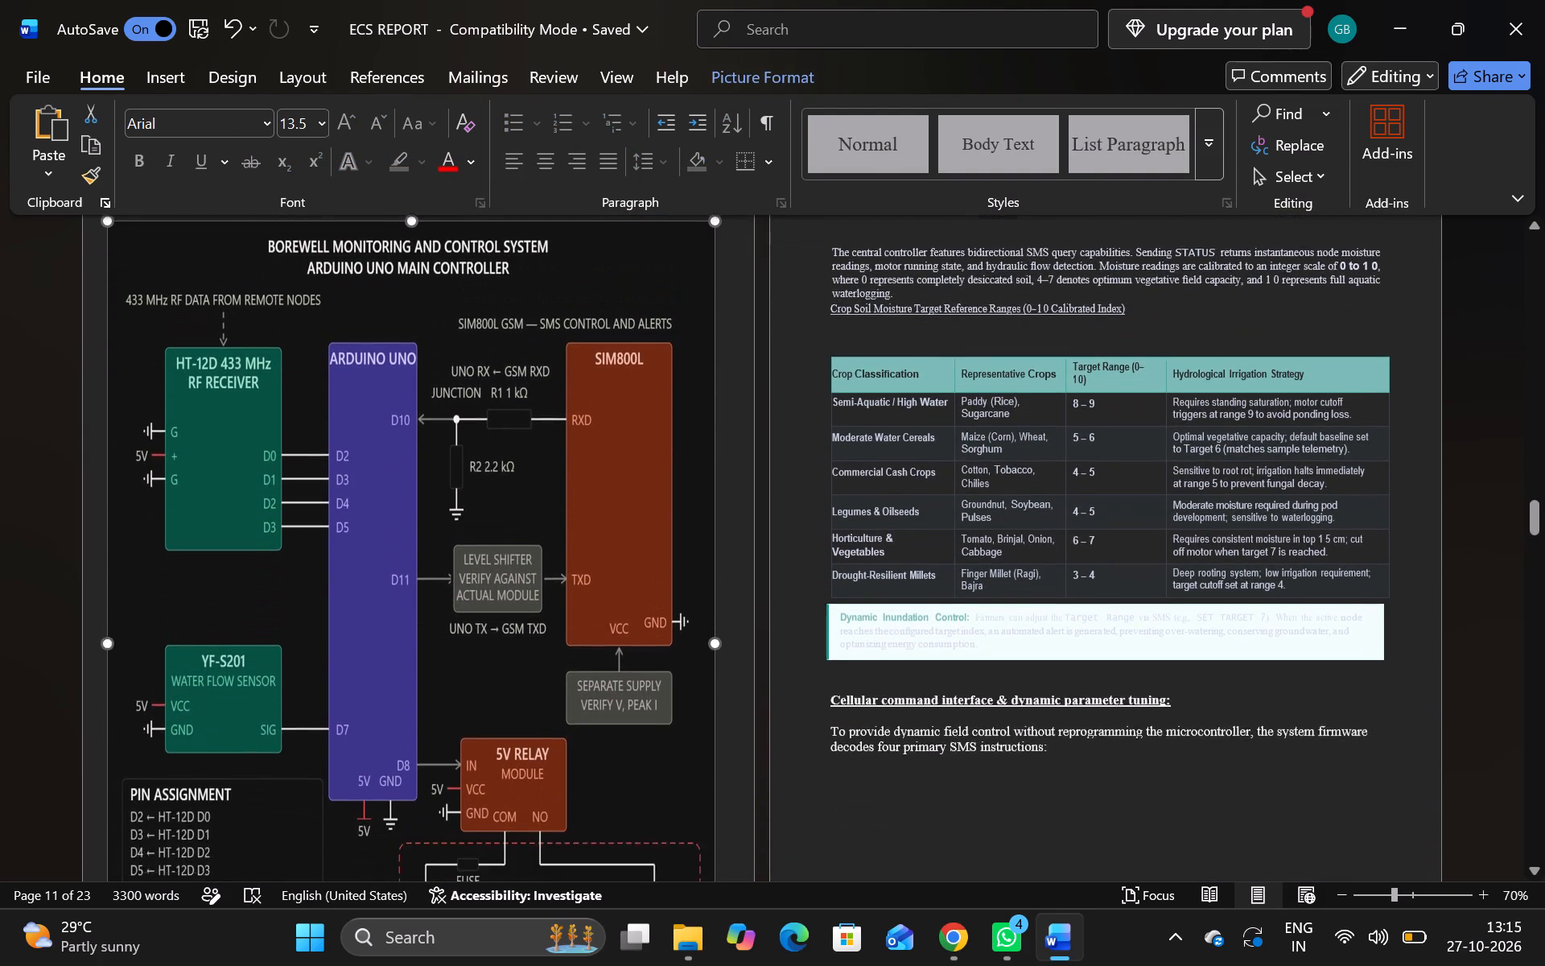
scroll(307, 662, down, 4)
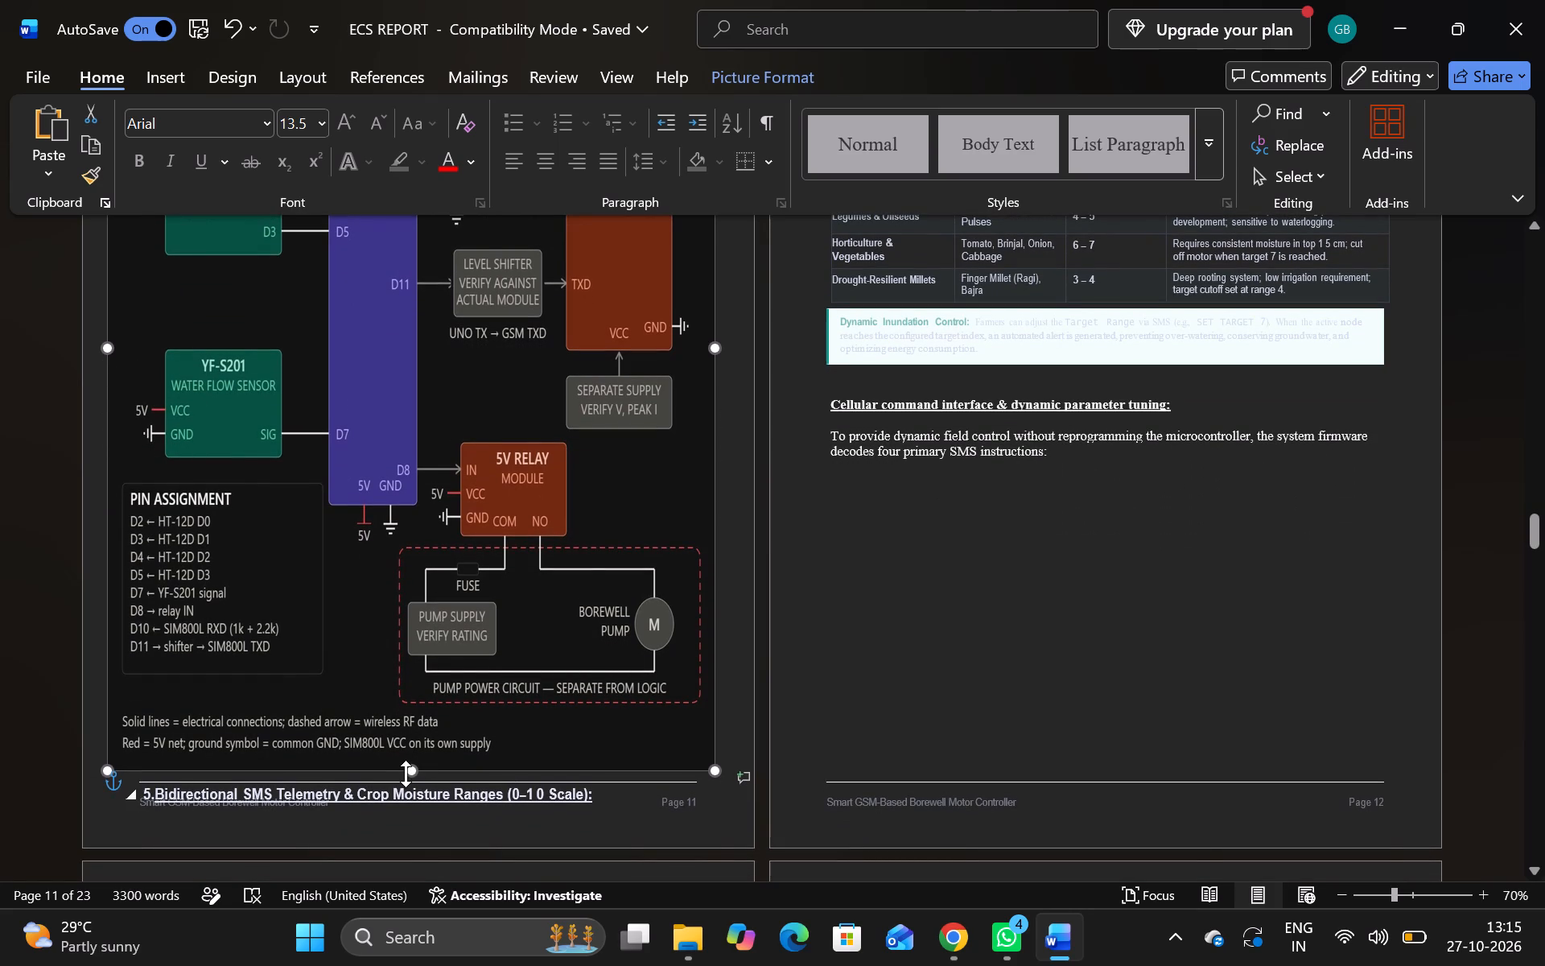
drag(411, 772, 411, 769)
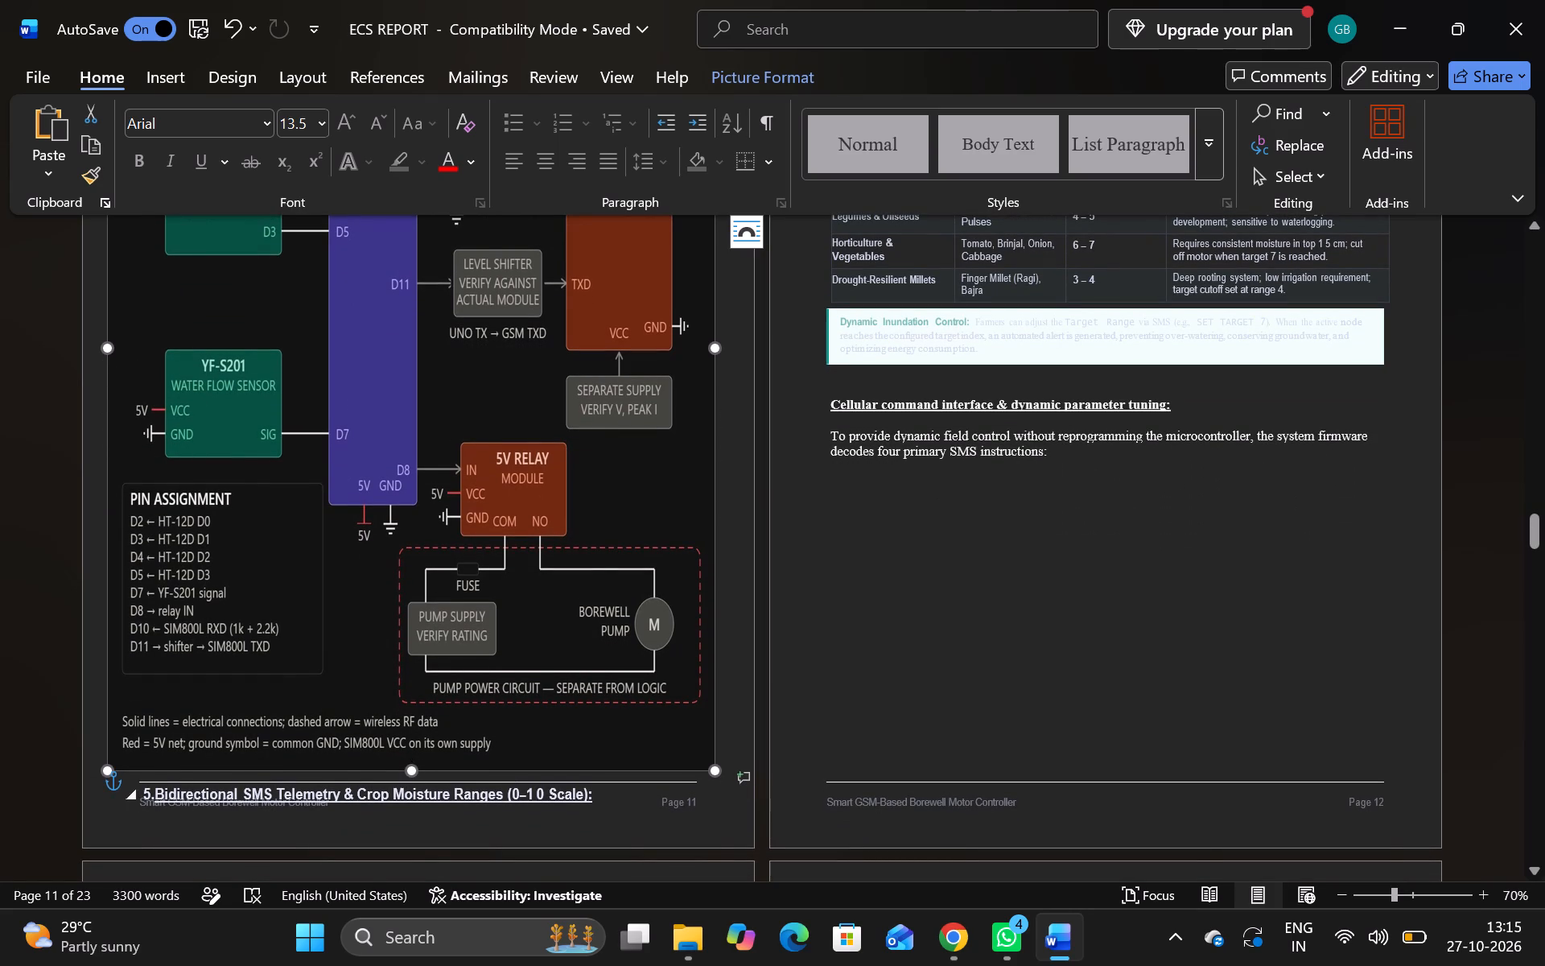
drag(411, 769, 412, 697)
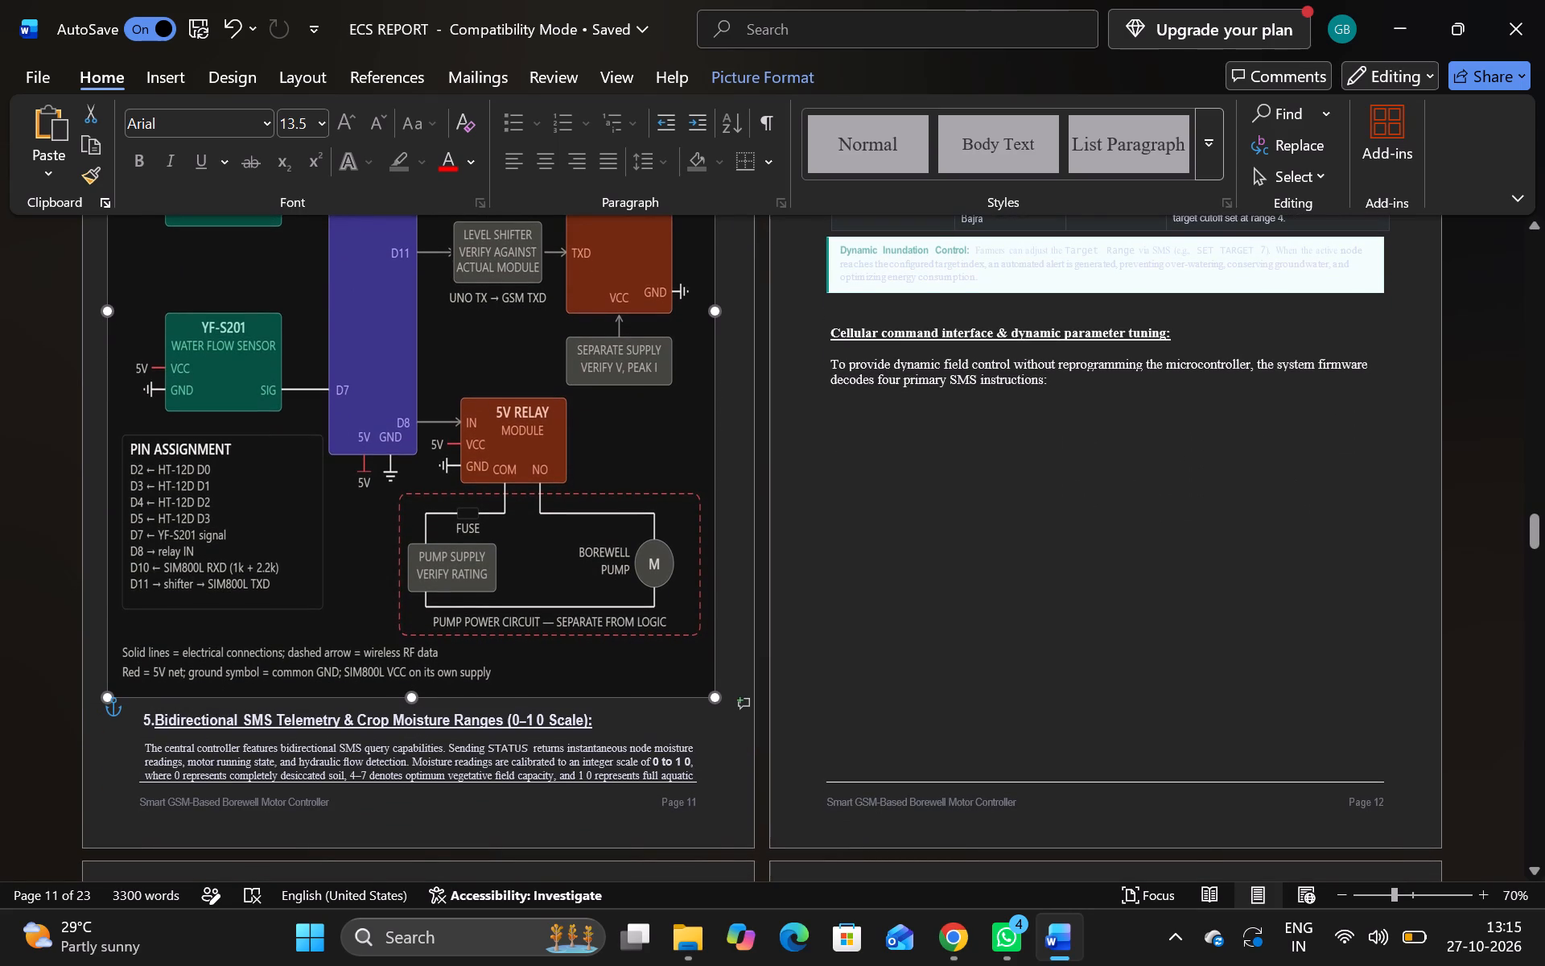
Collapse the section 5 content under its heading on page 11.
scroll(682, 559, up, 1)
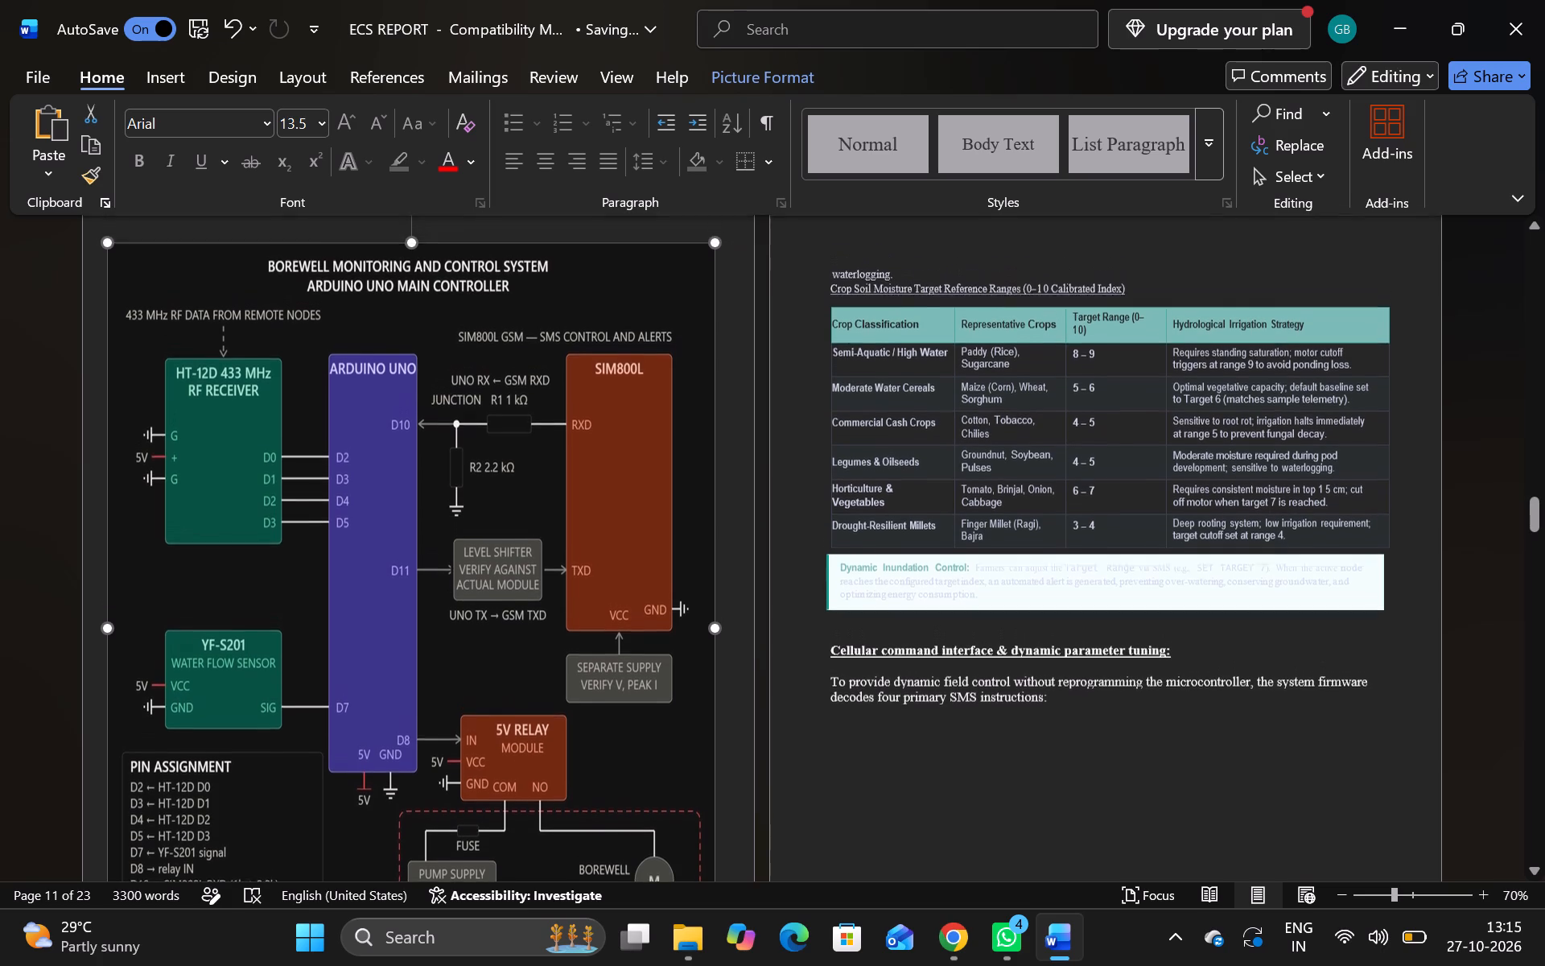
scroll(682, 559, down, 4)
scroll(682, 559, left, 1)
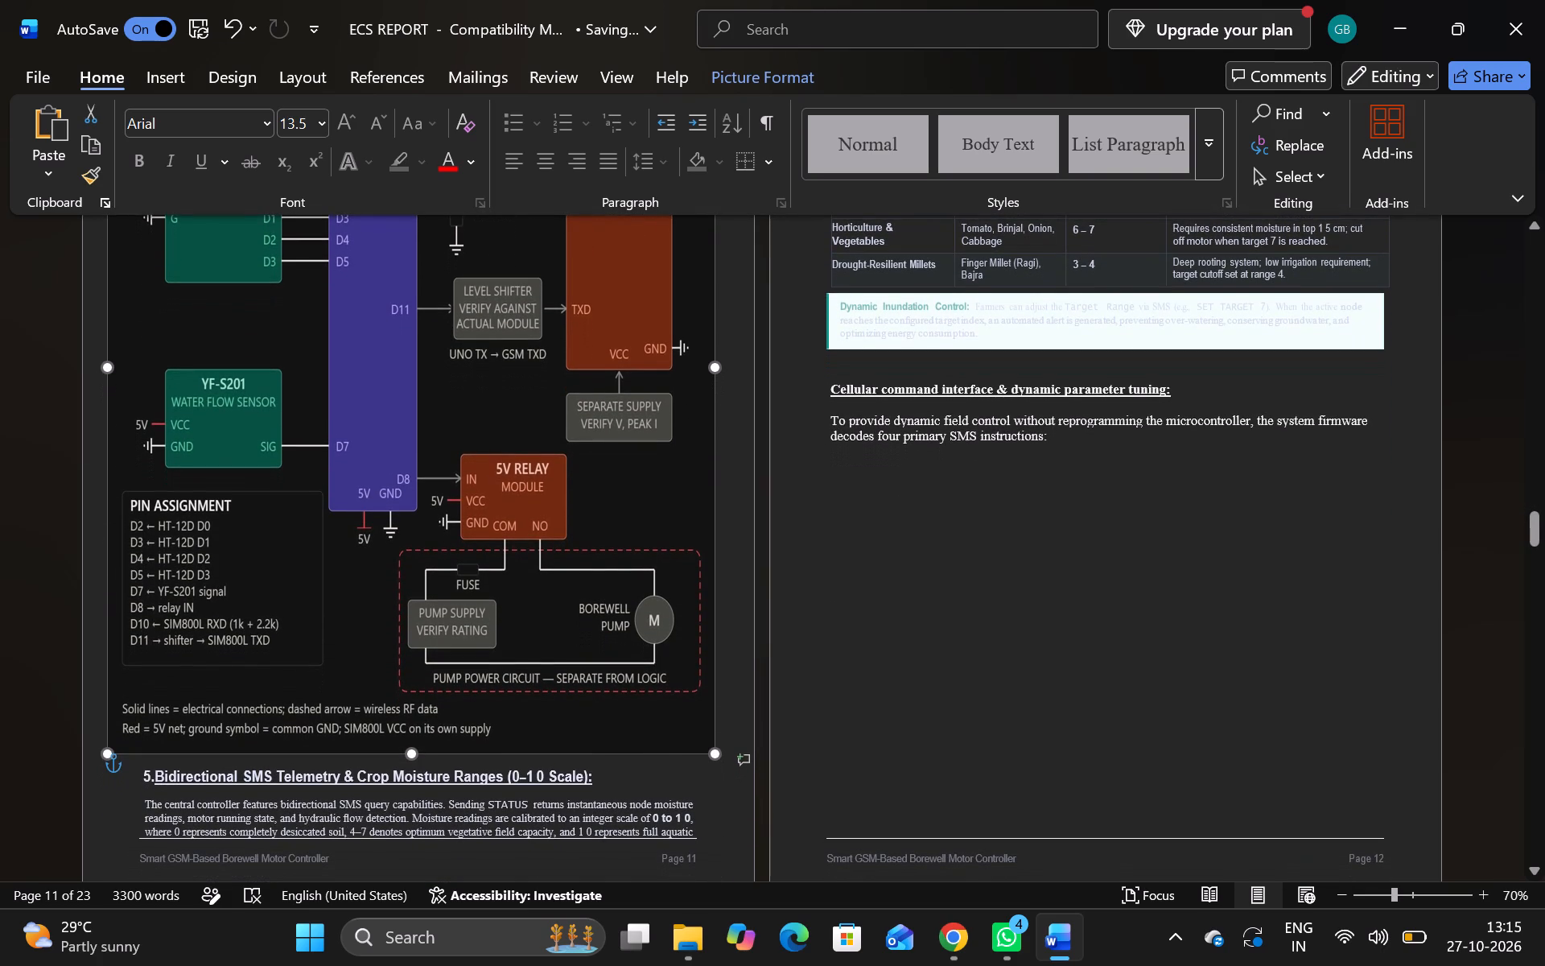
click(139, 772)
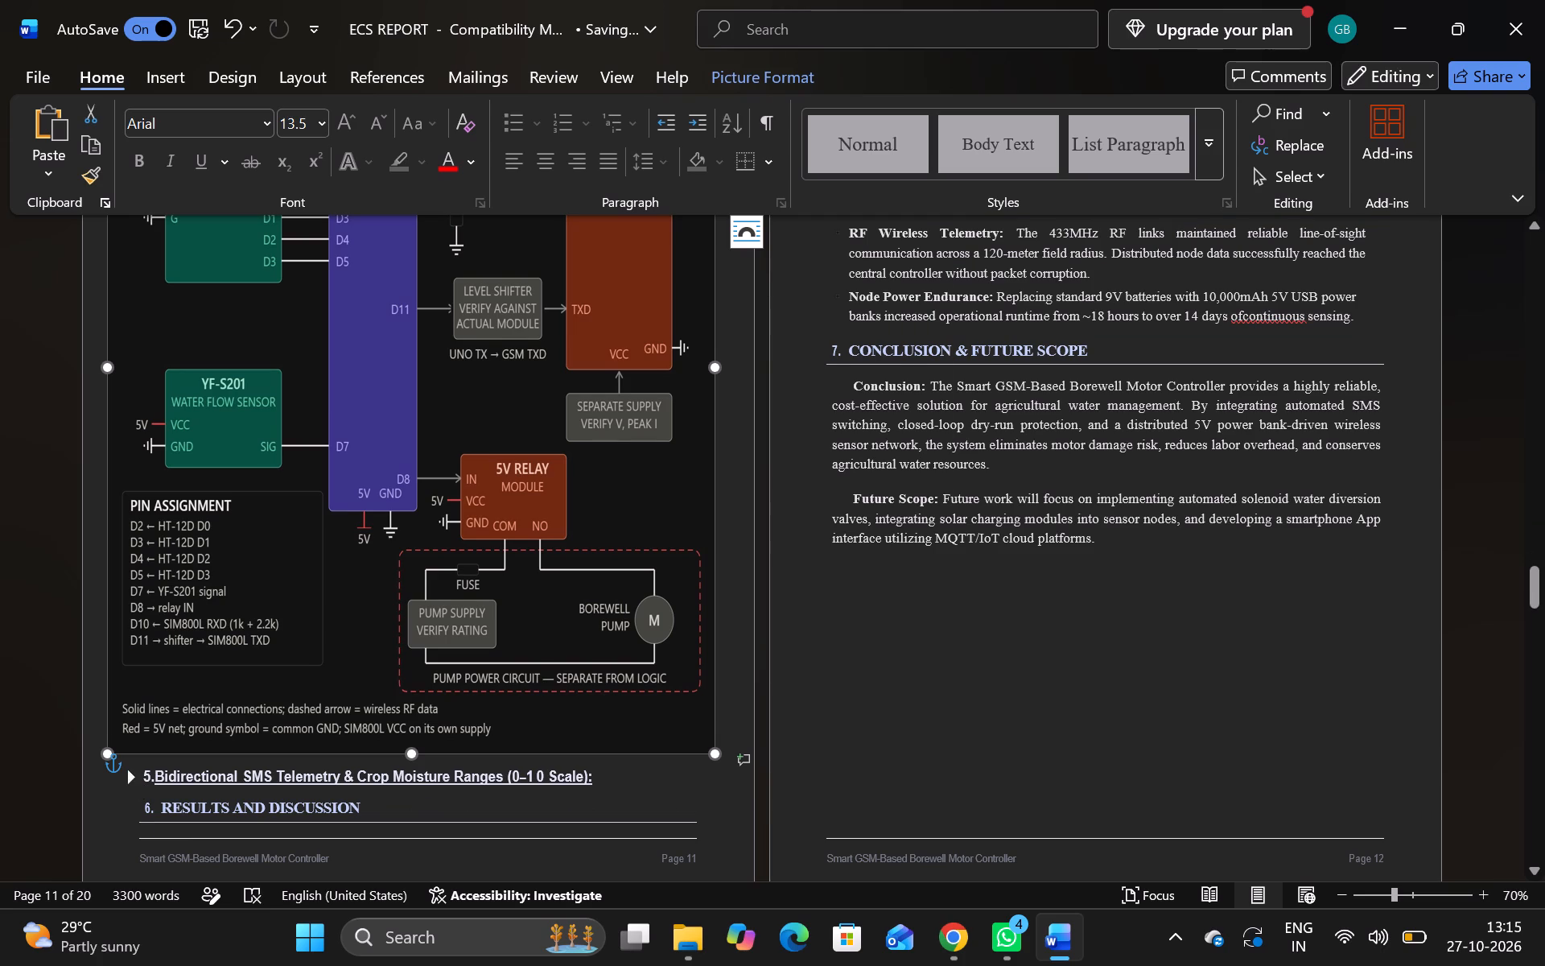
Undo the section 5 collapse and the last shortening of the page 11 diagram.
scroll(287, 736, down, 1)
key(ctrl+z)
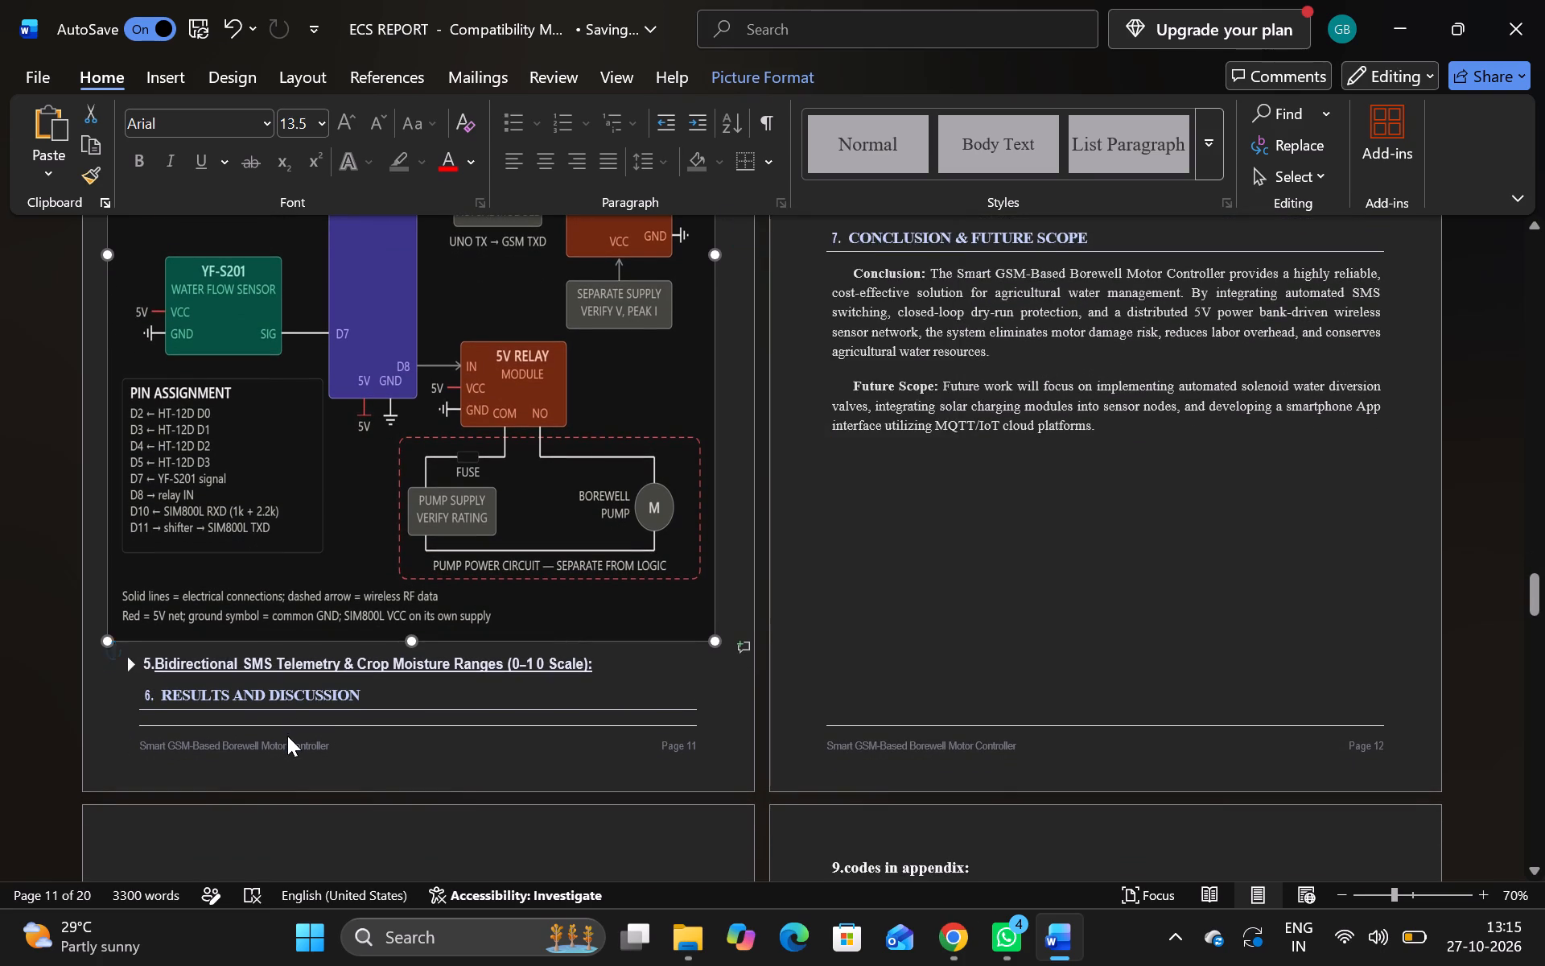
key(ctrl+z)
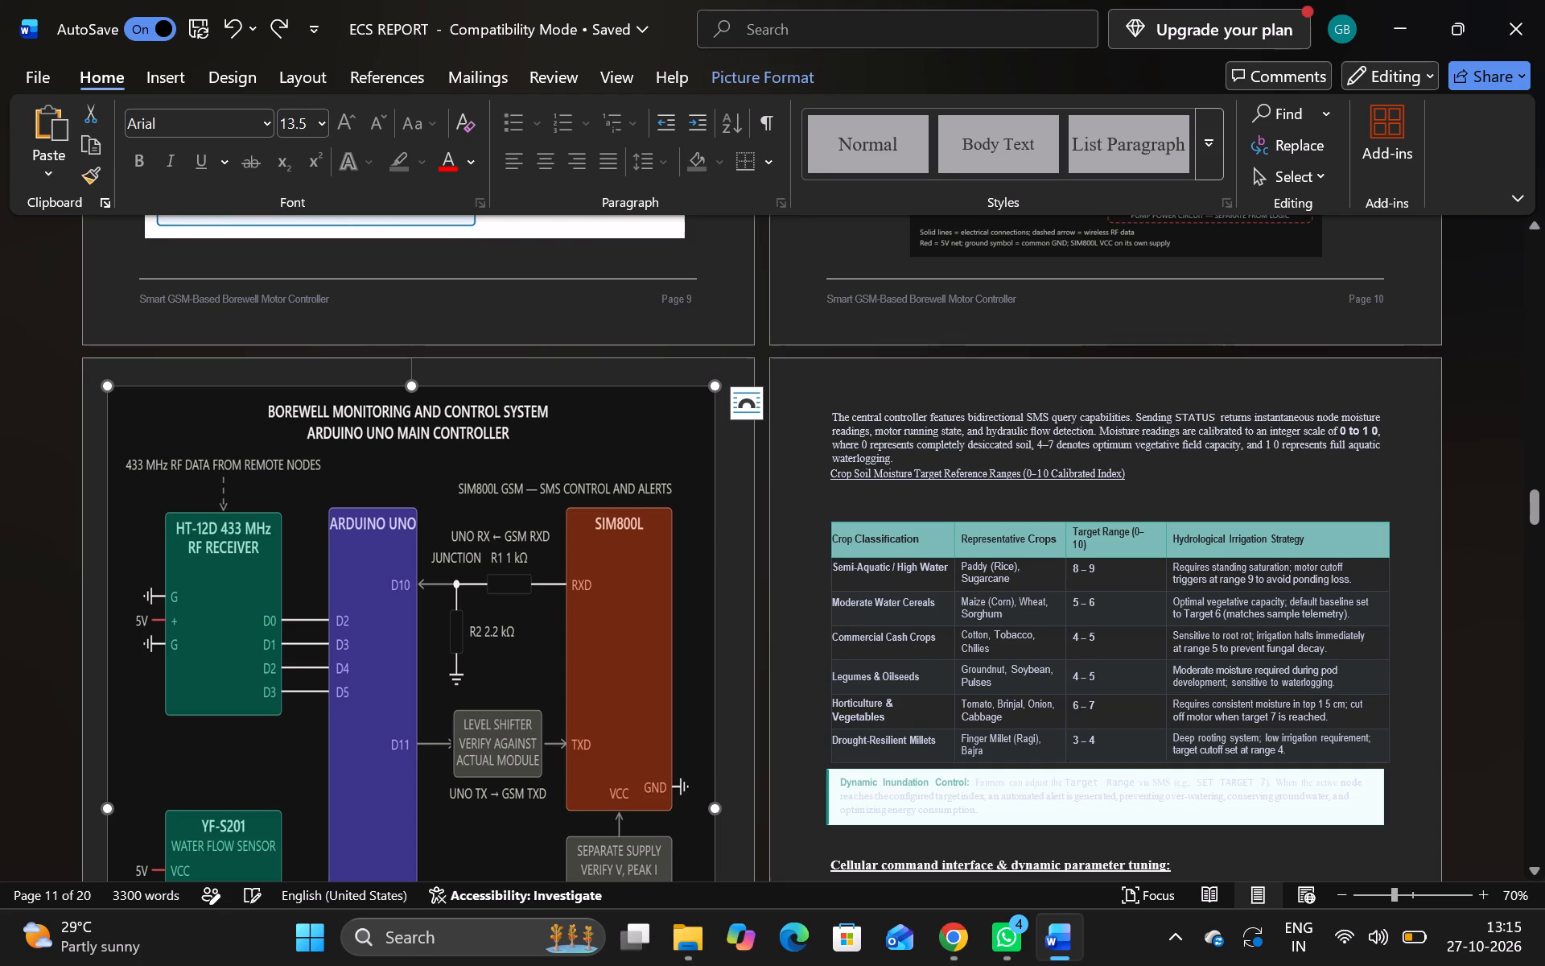
Try to move the section 5 heading text down from beneath the page 11 Borewell diagram.
scroll(365, 658, down, 3)
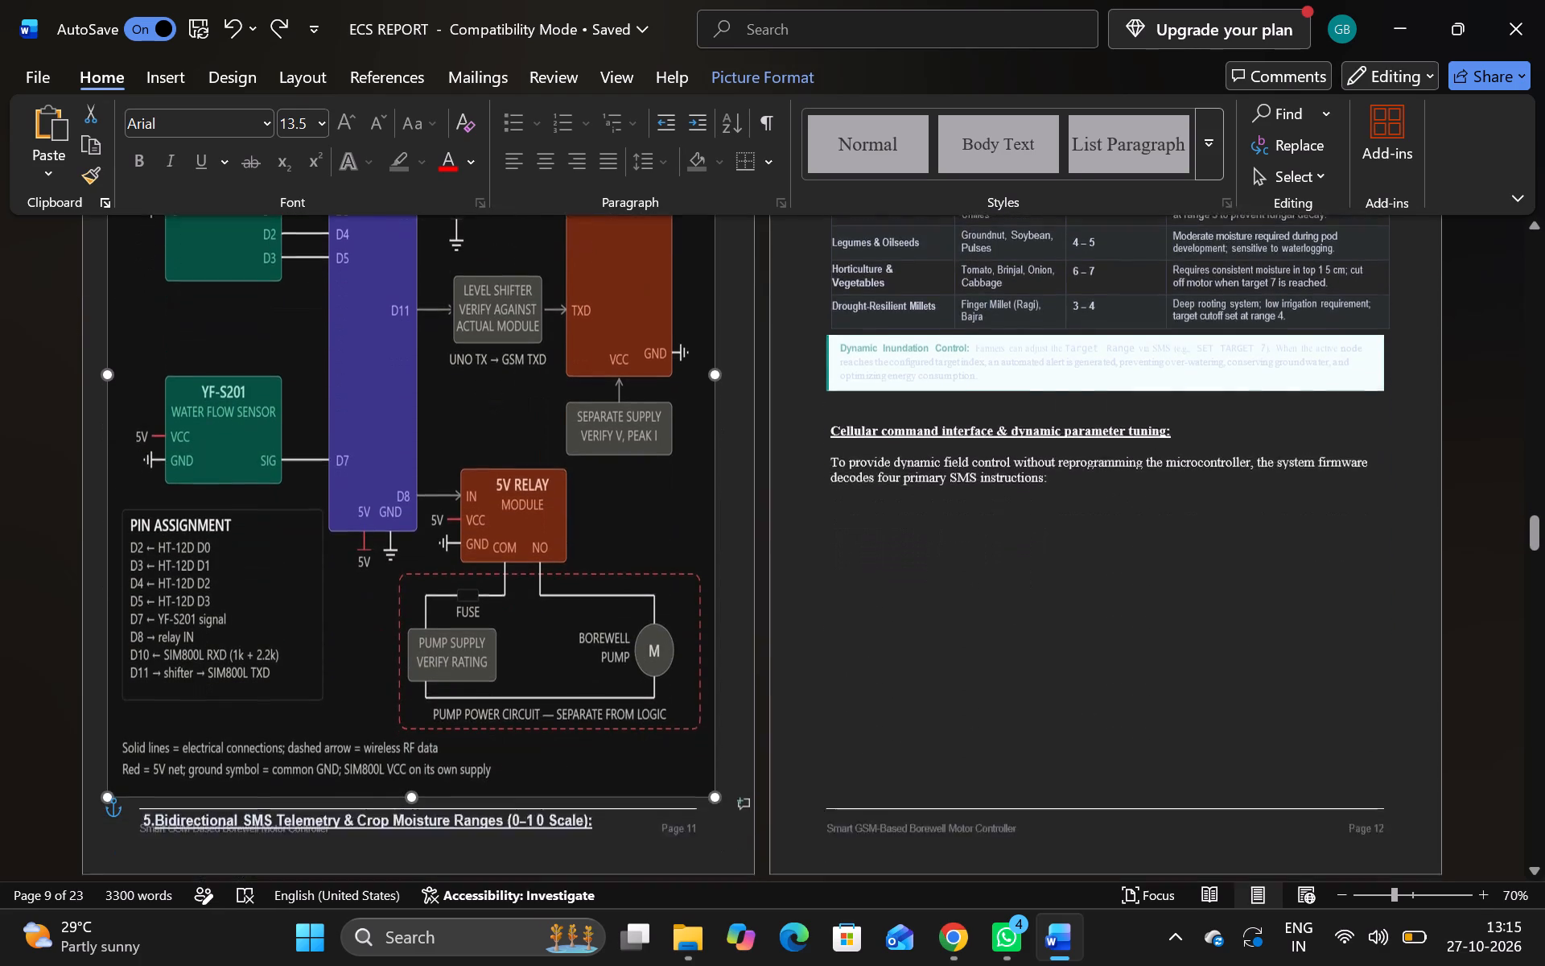
scroll(365, 658, down, 2)
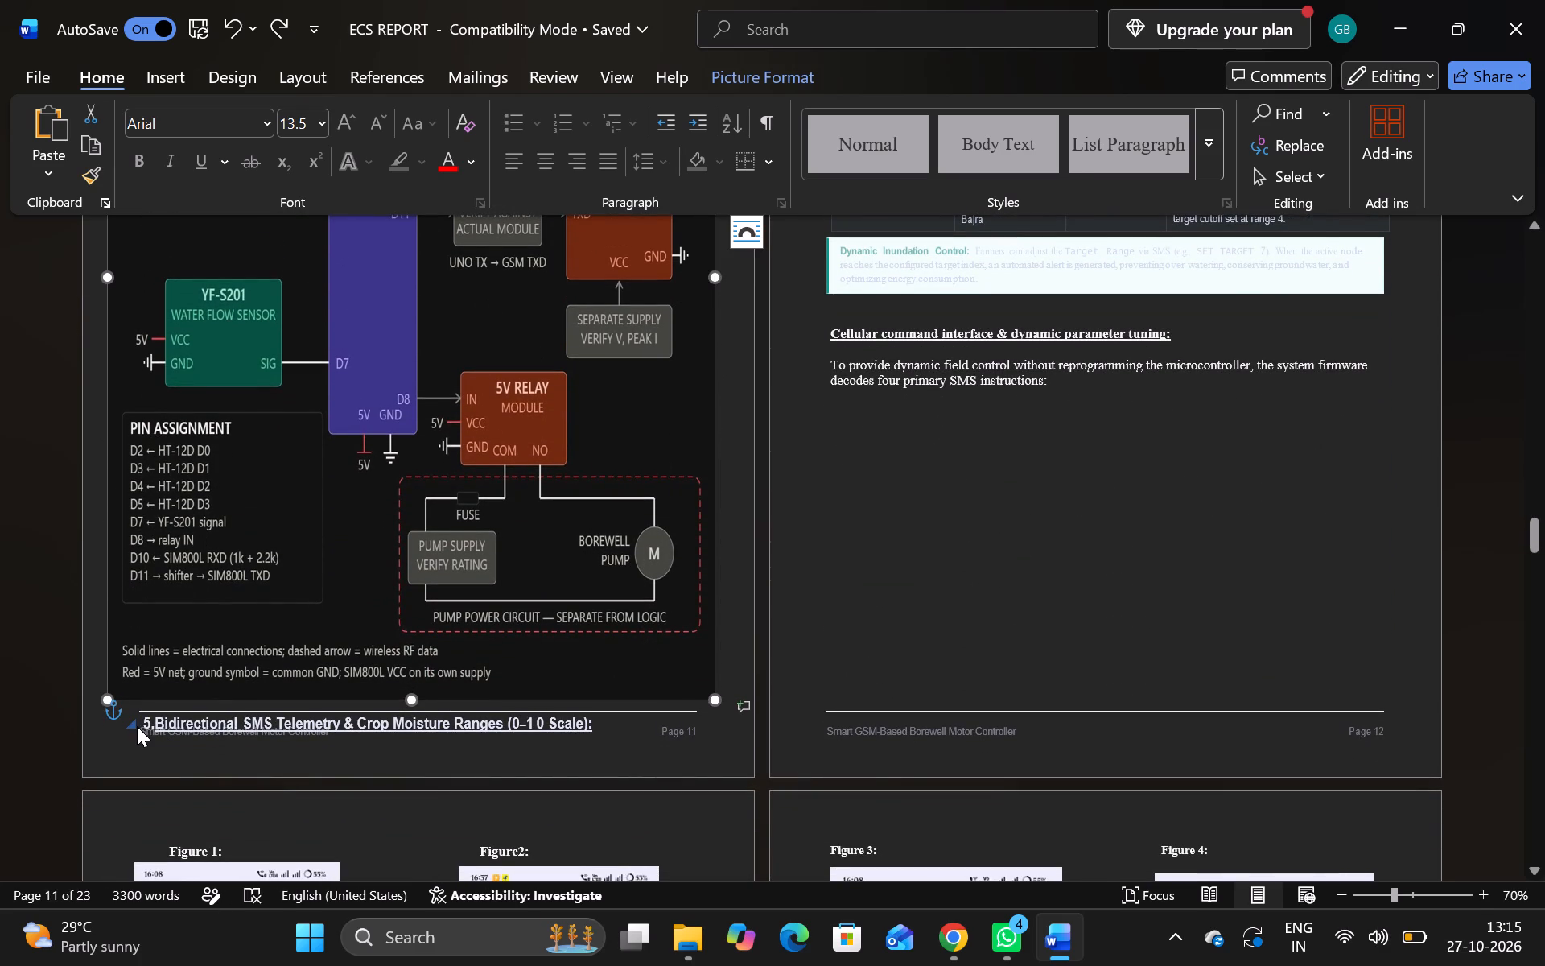
drag(145, 720, 616, 730)
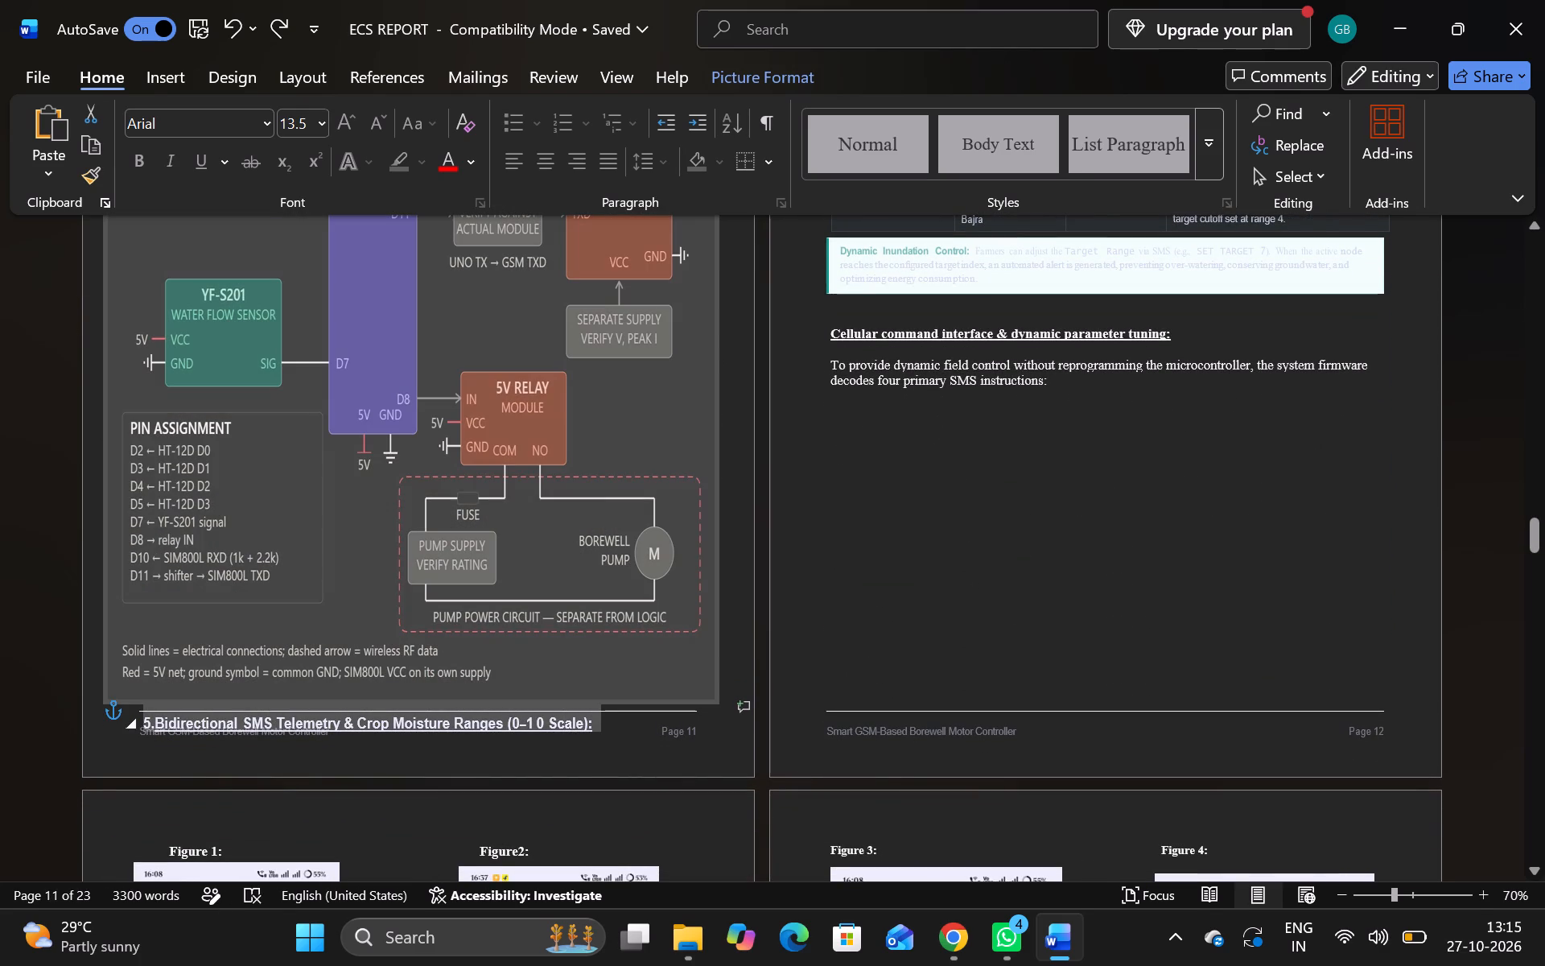
drag(616, 730, 594, 731)
drag(594, 731, 589, 726)
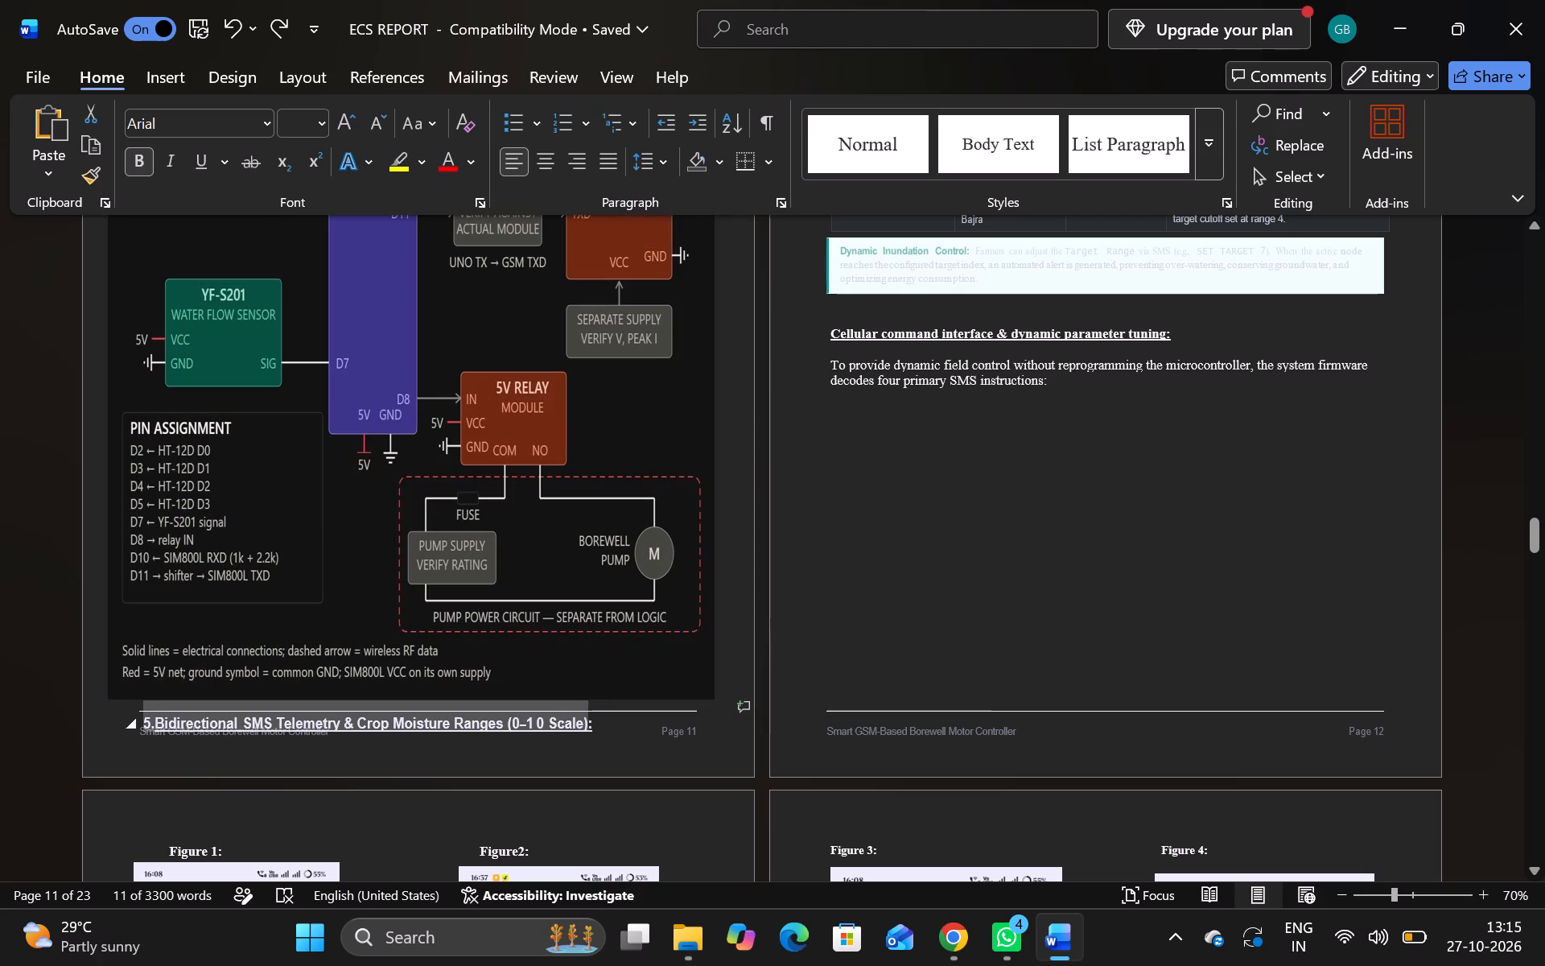
key(alt+Down)
key(alt+Down)
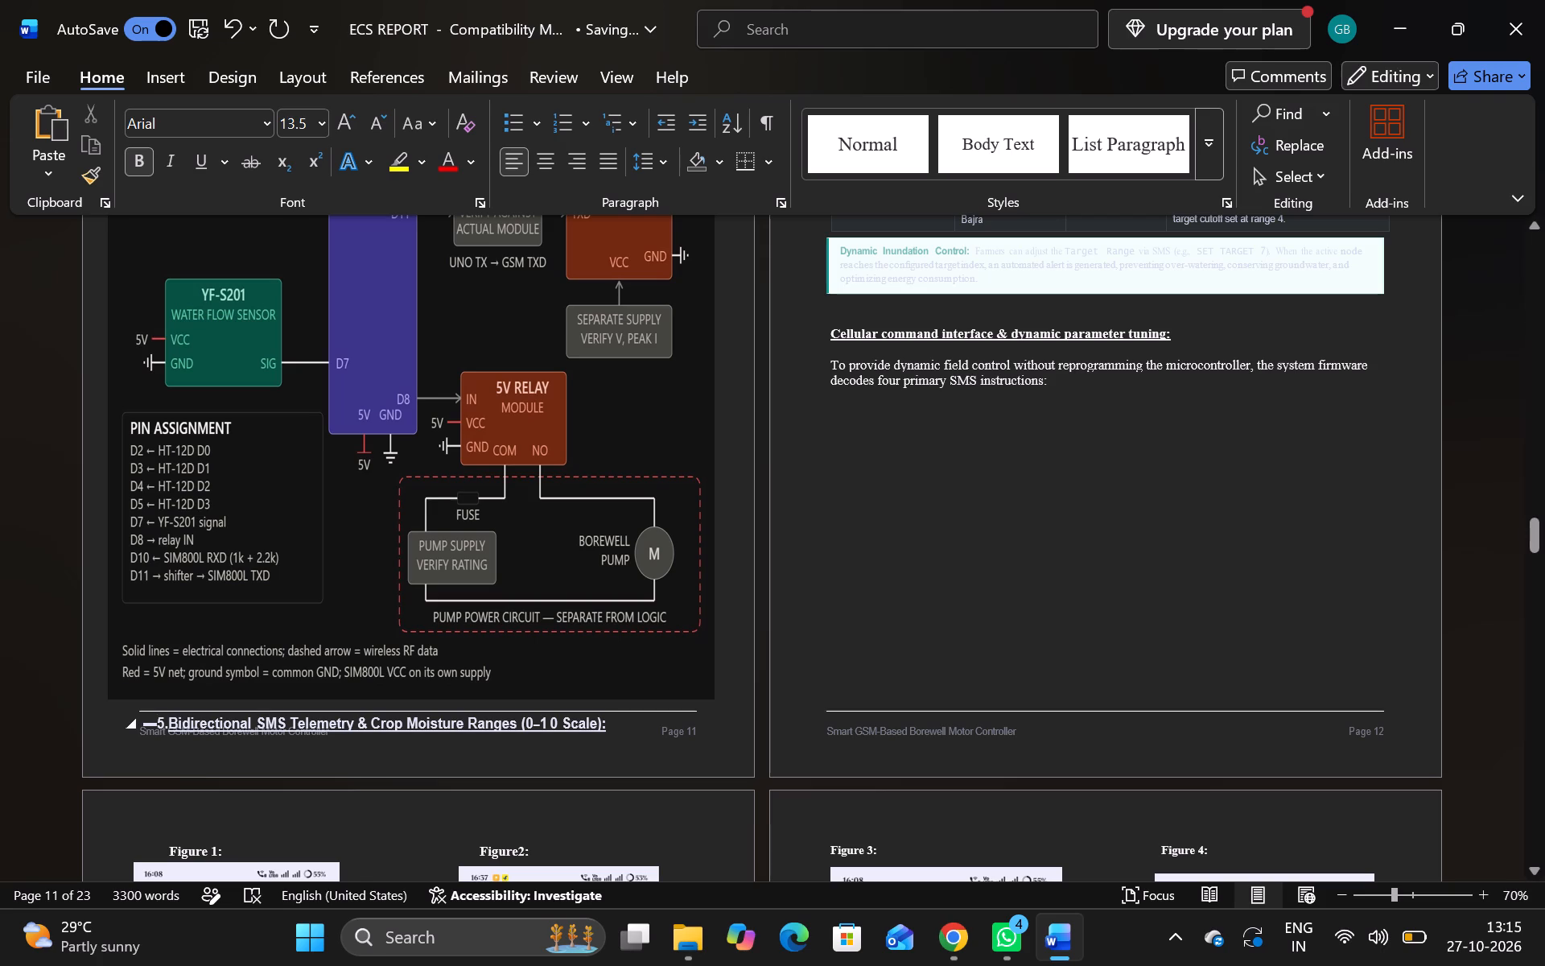
Copy the section 5 heading text from page 11 onto a new line above the opening paragraph of page 12.
drag(608, 721, 250, 719)
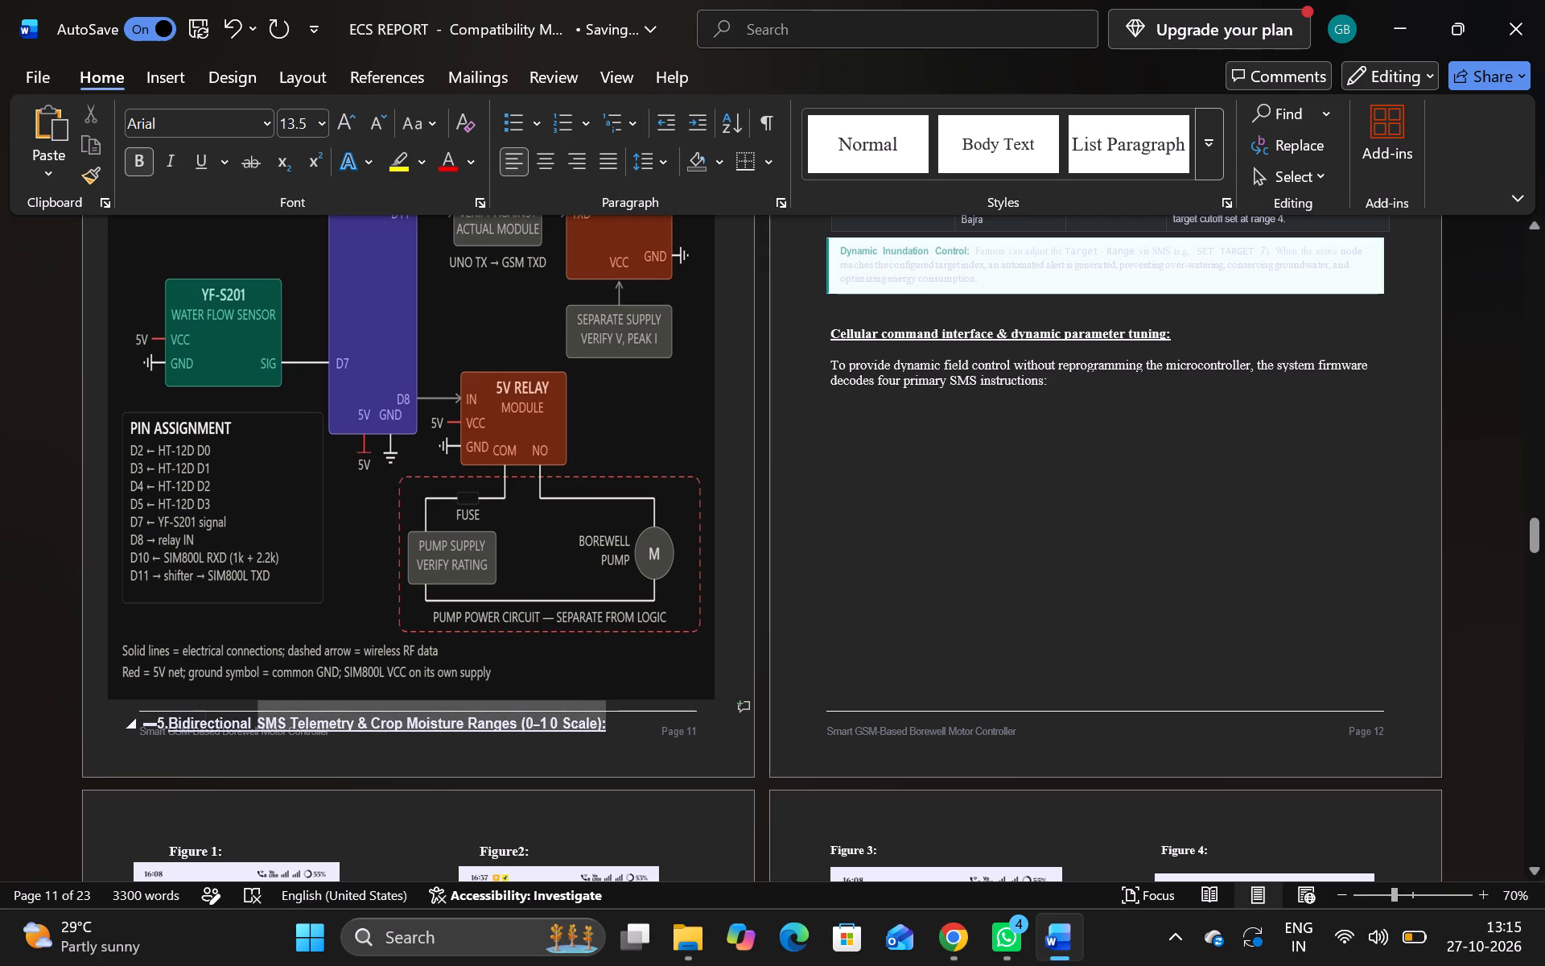
drag(250, 719, 158, 720)
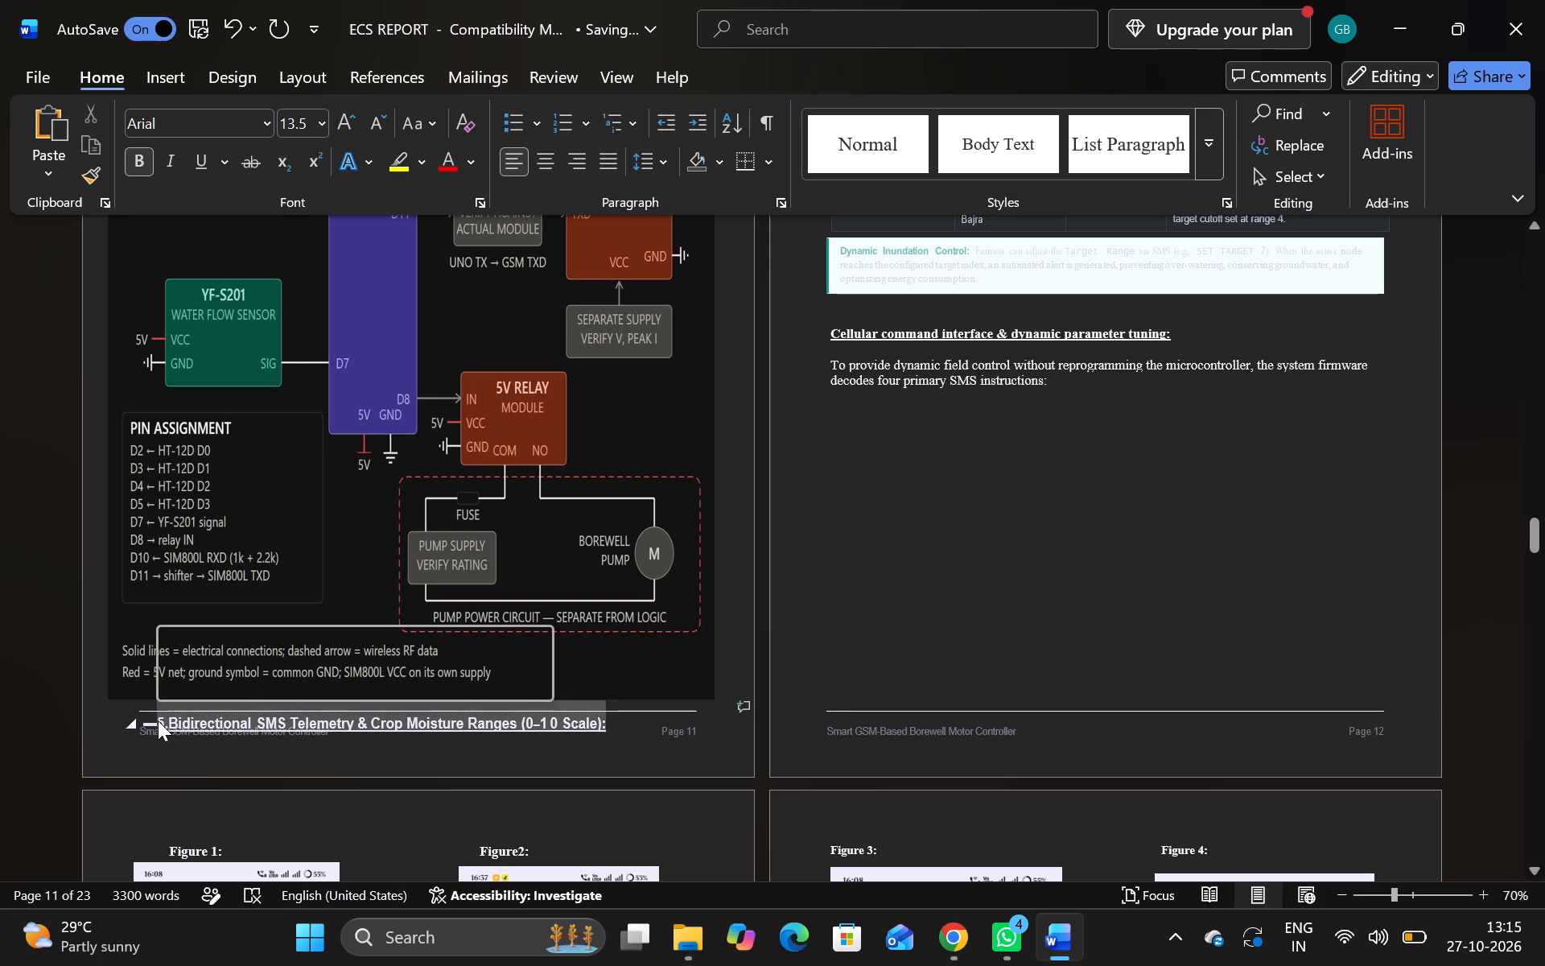
key(ctrl+c)
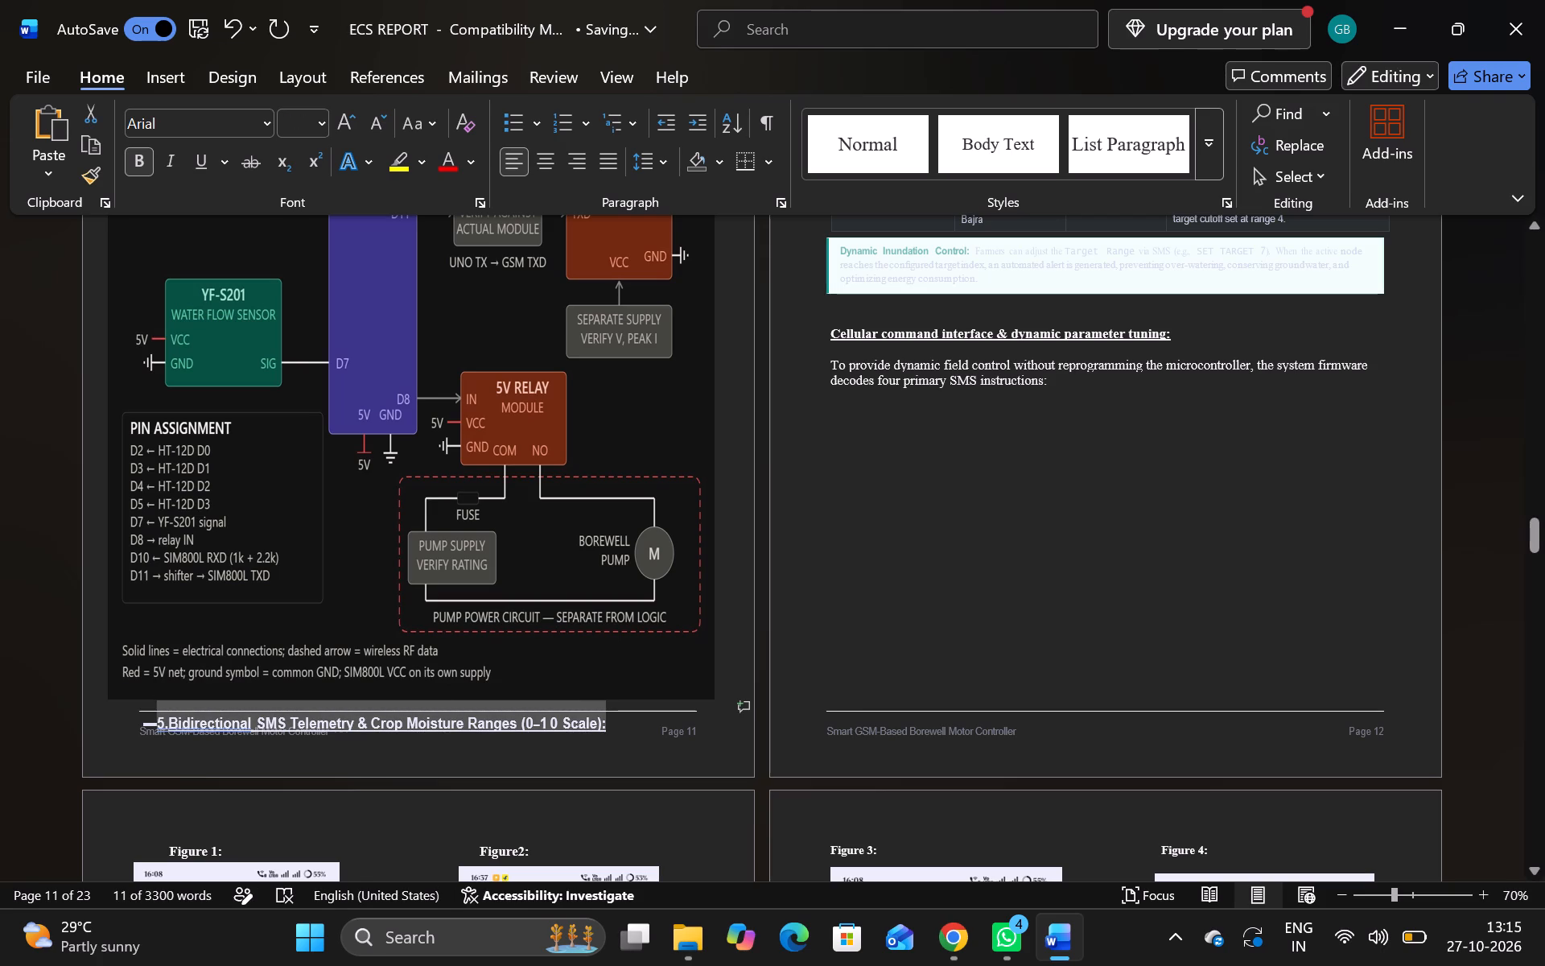
scroll(915, 535, up, 5)
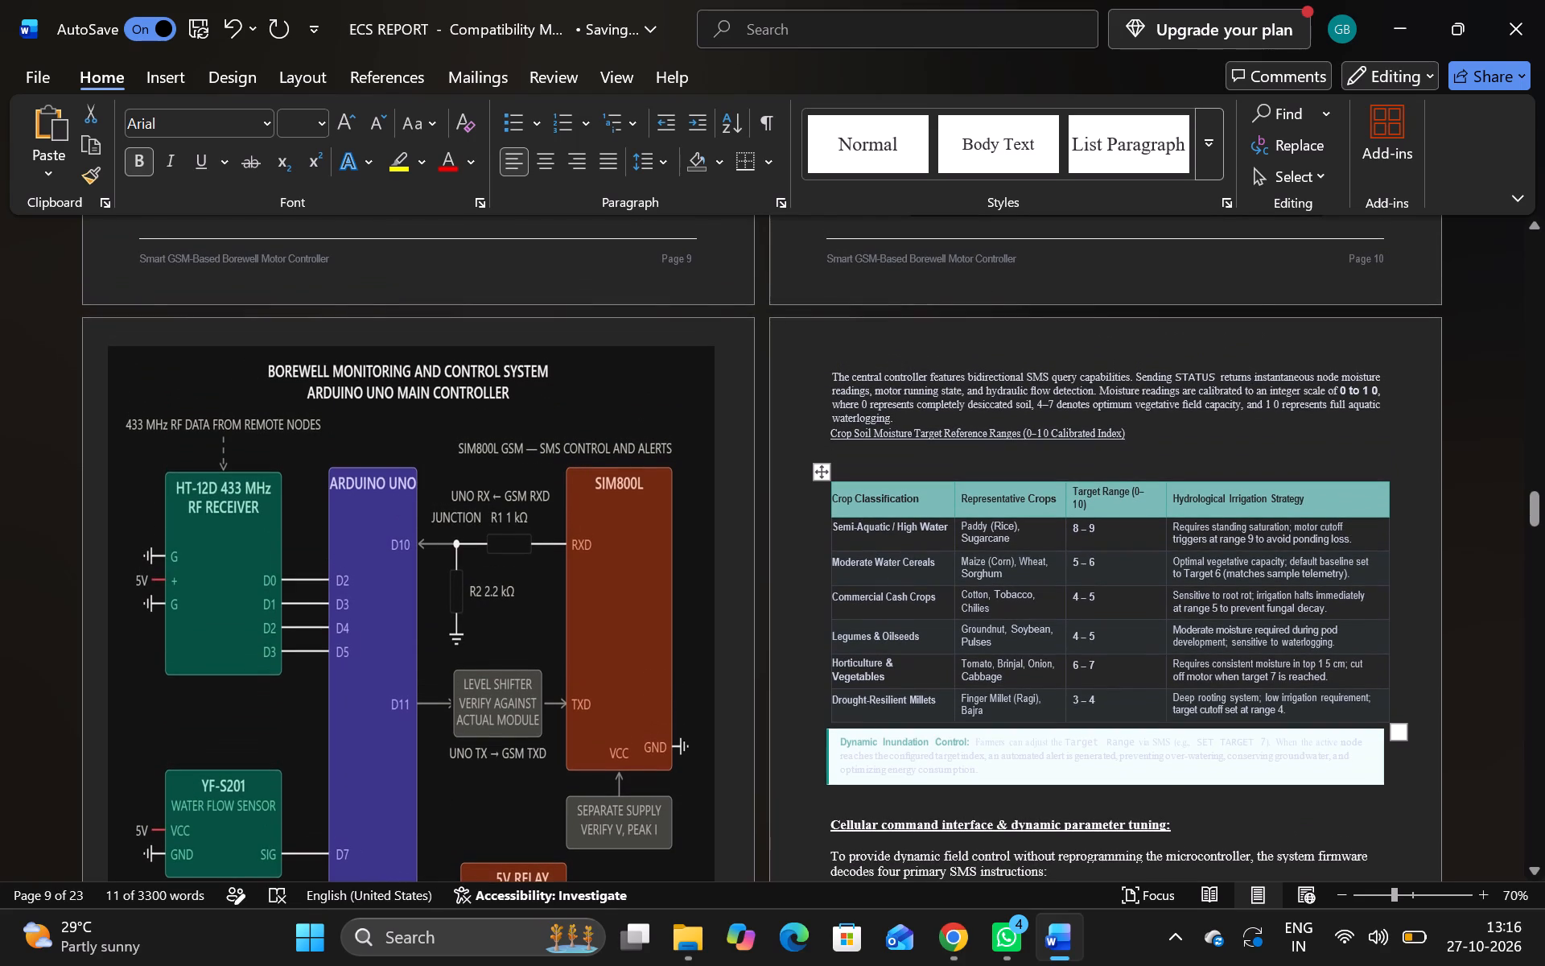
click(834, 356)
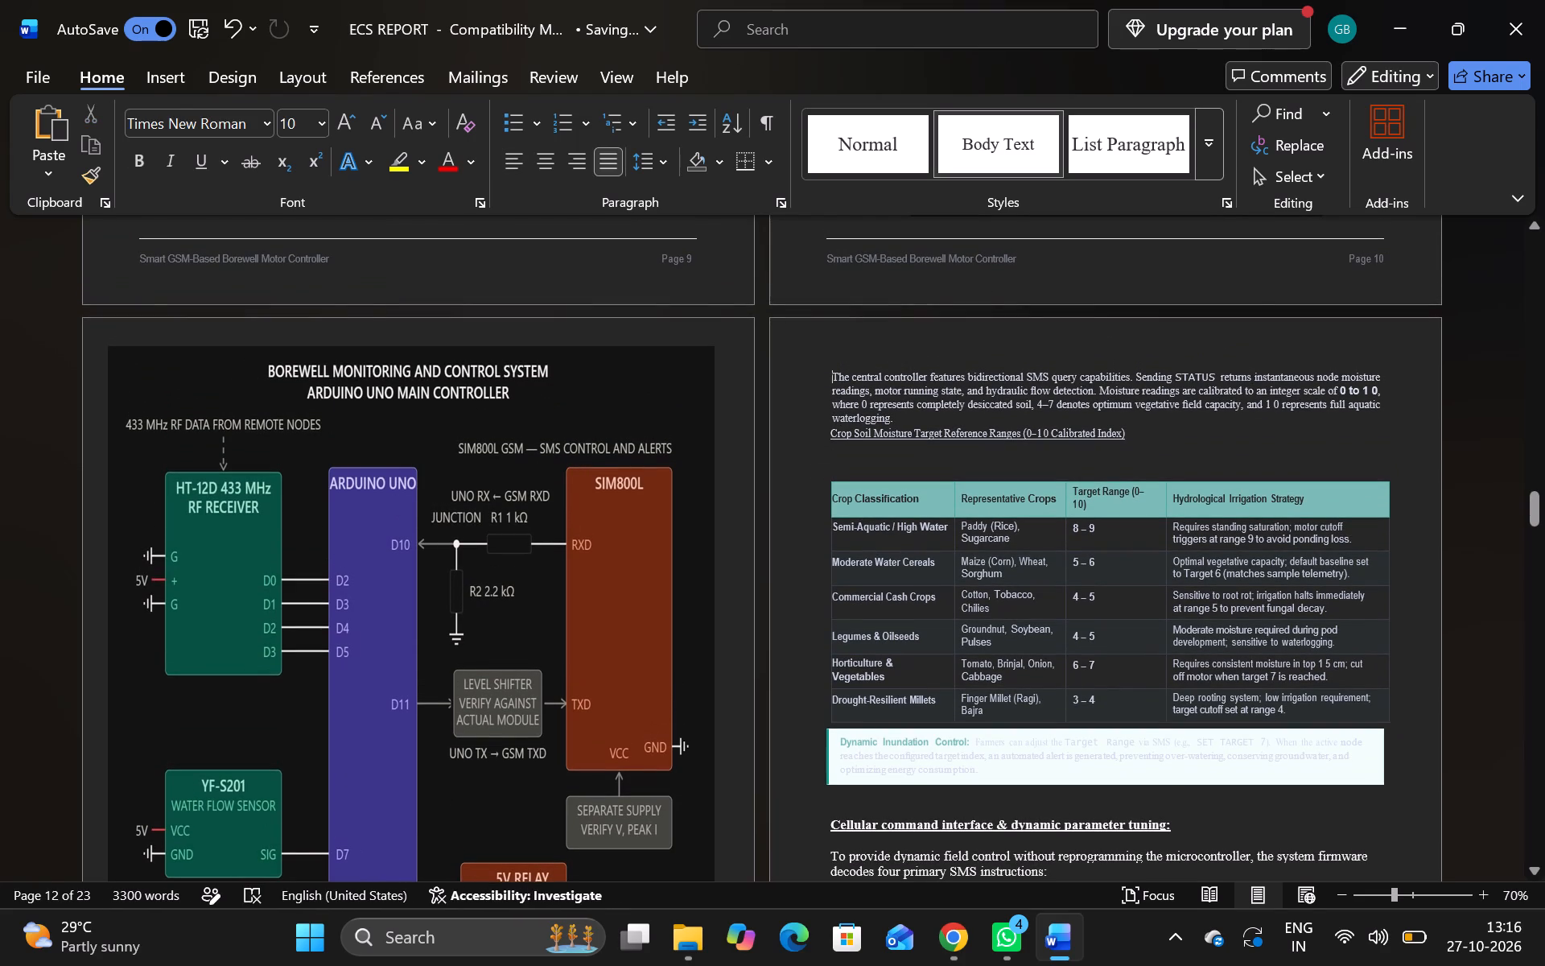
key(Return)
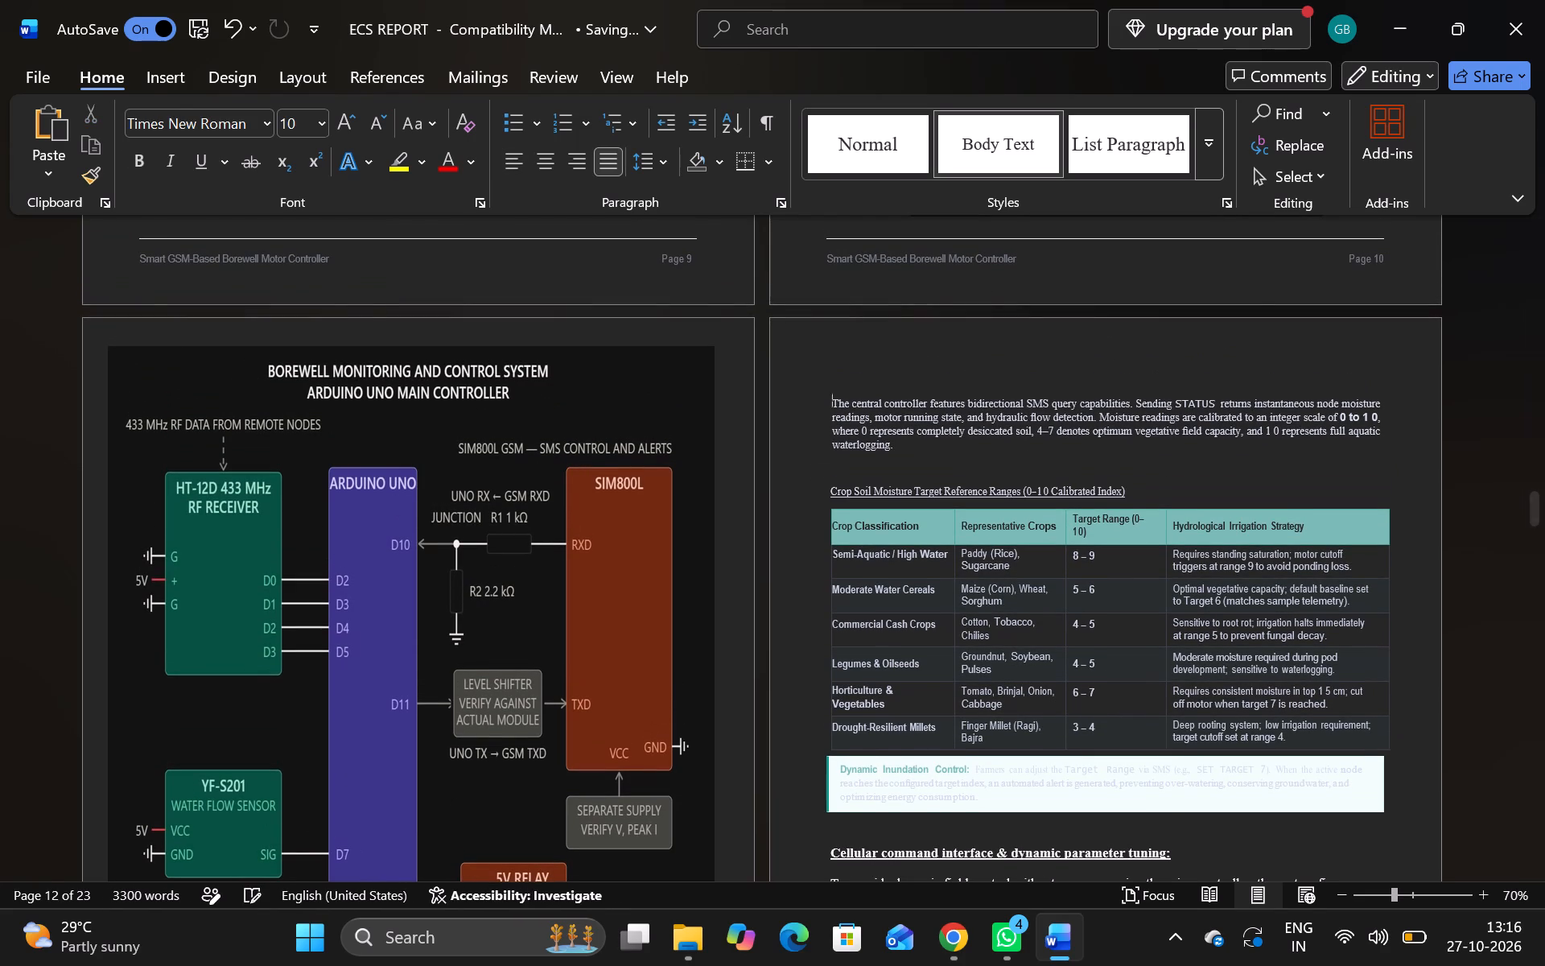
key(Up)
key(ctrl+v)
Check the font and size of the original section 5 heading beneath the page 11 diagram.
scroll(834, 356, down, 2)
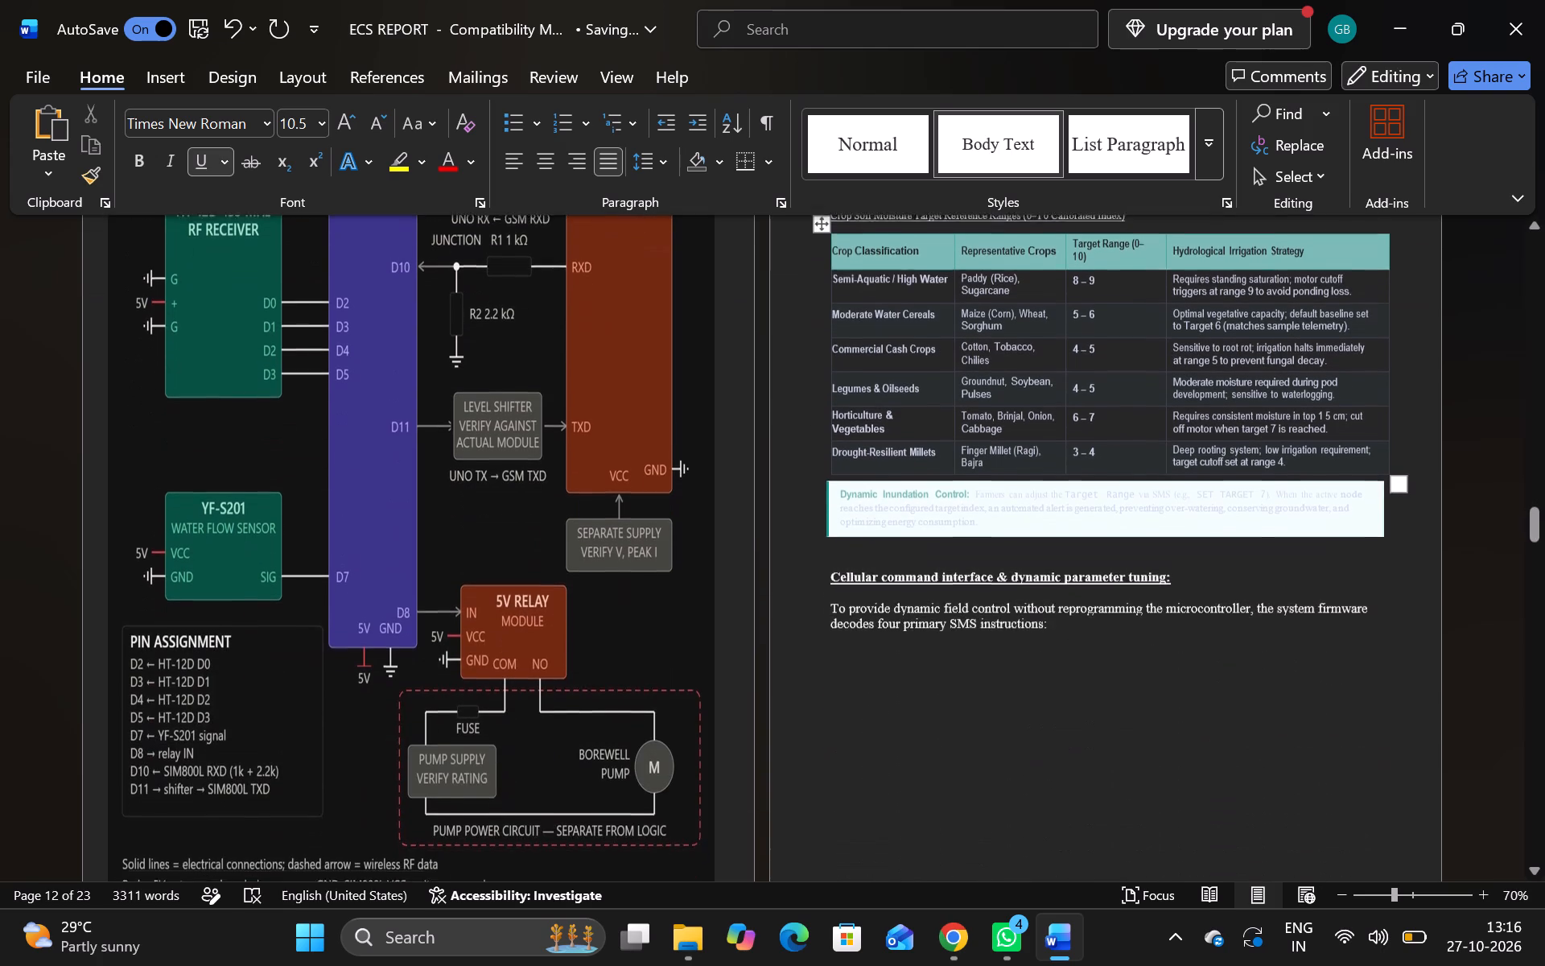
scroll(834, 356, down, 2)
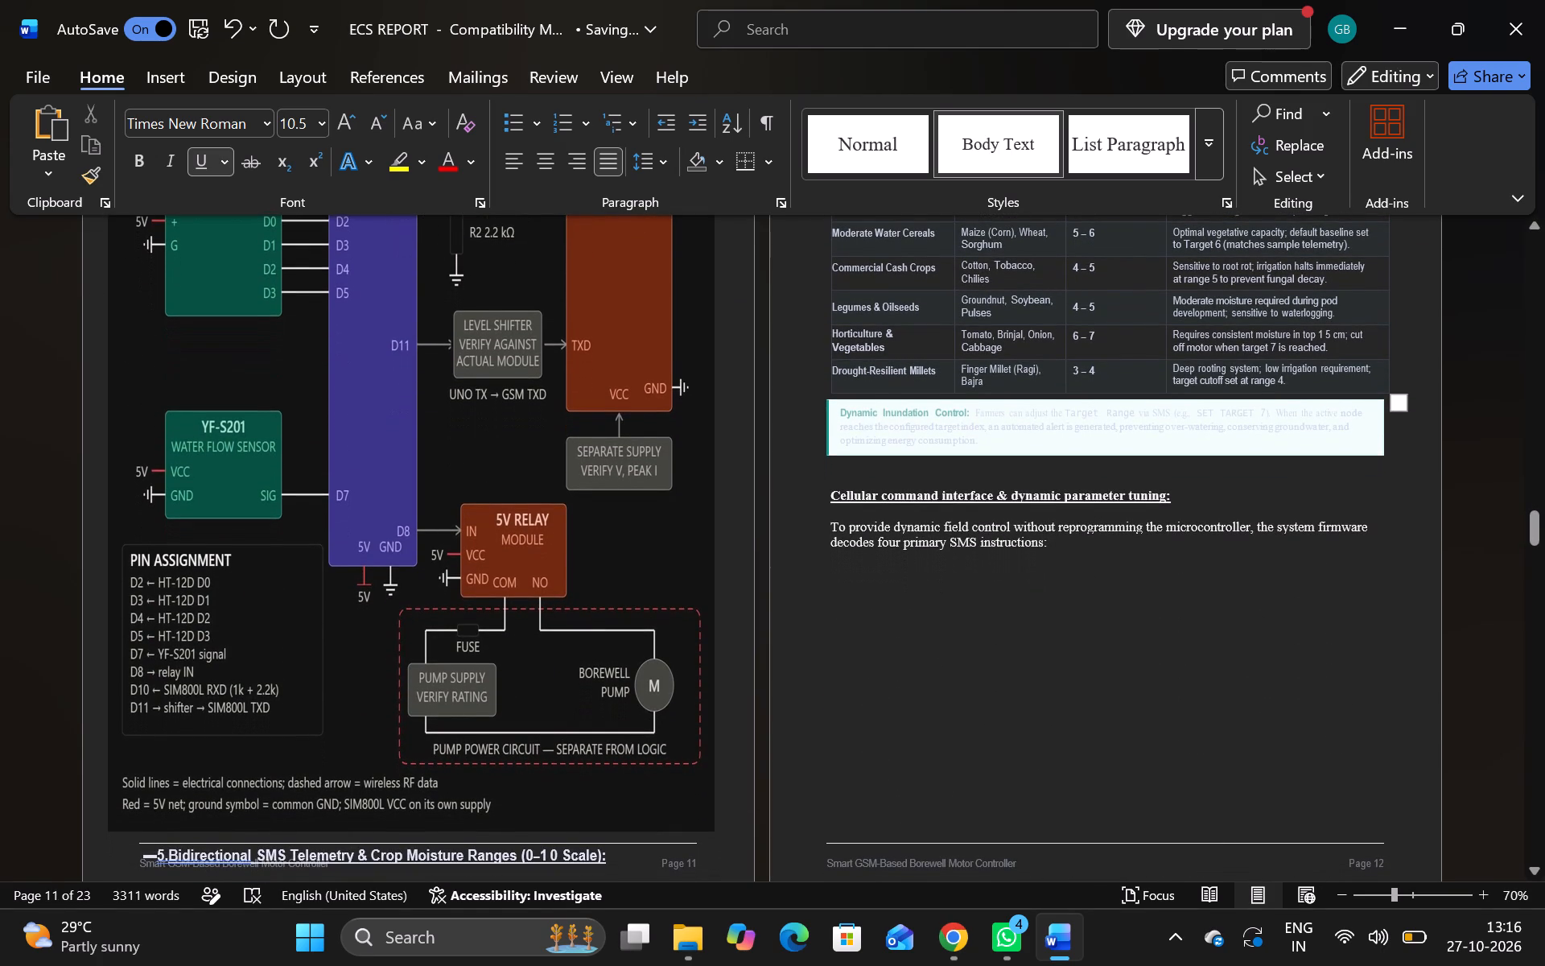
scroll(834, 356, up, 1)
scroll(834, 356, down, 1)
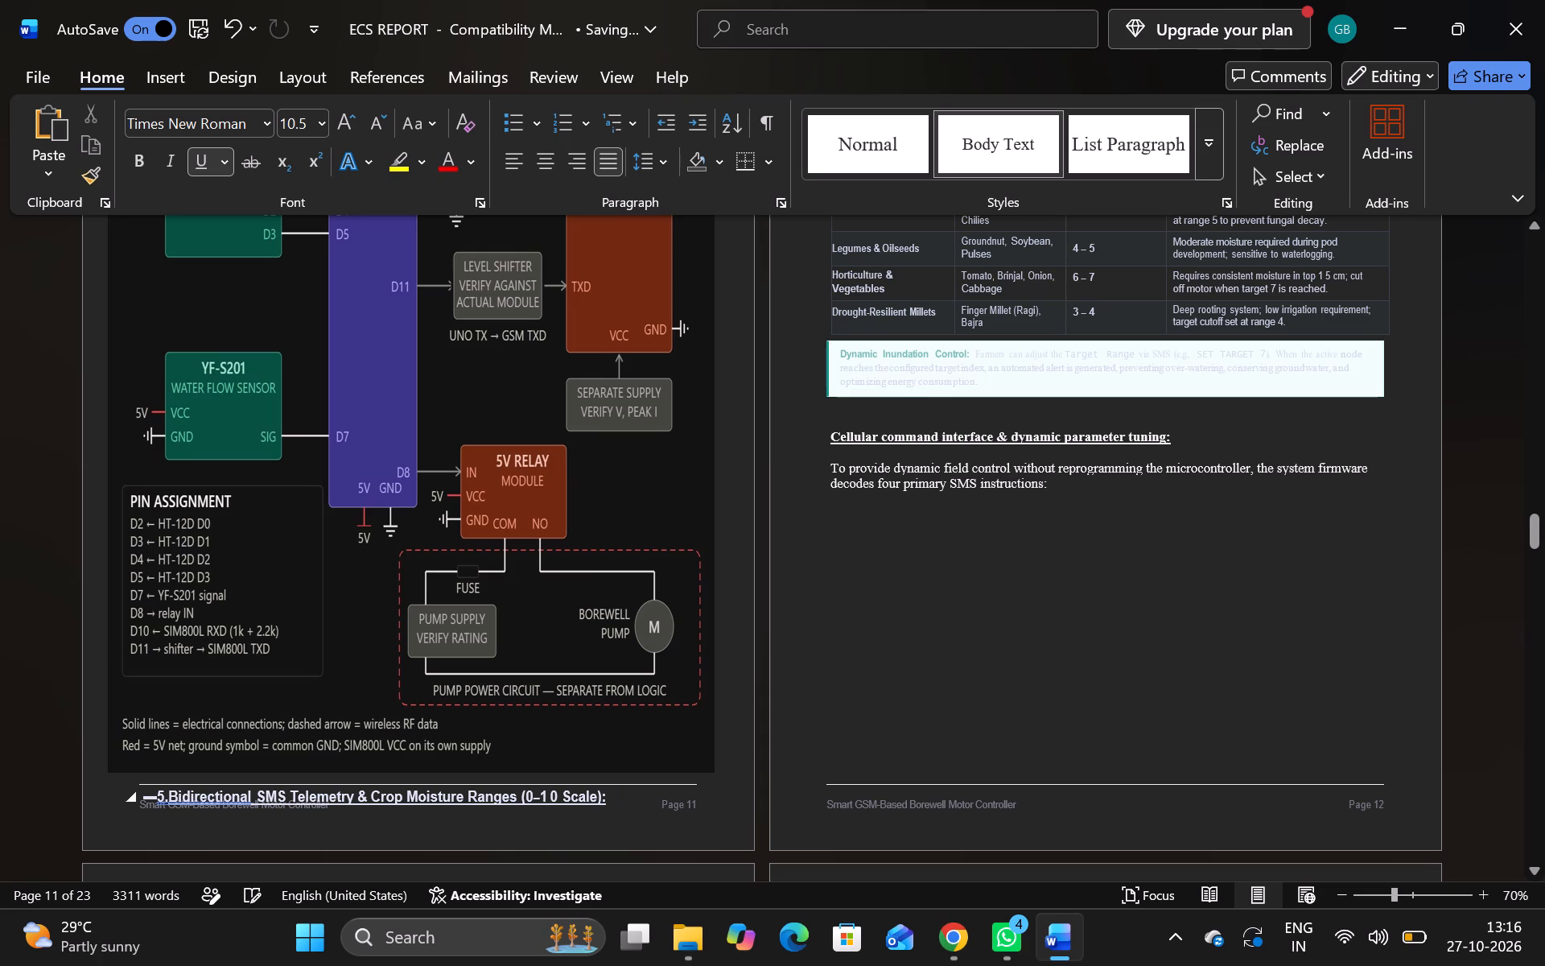
drag(609, 796, 534, 793)
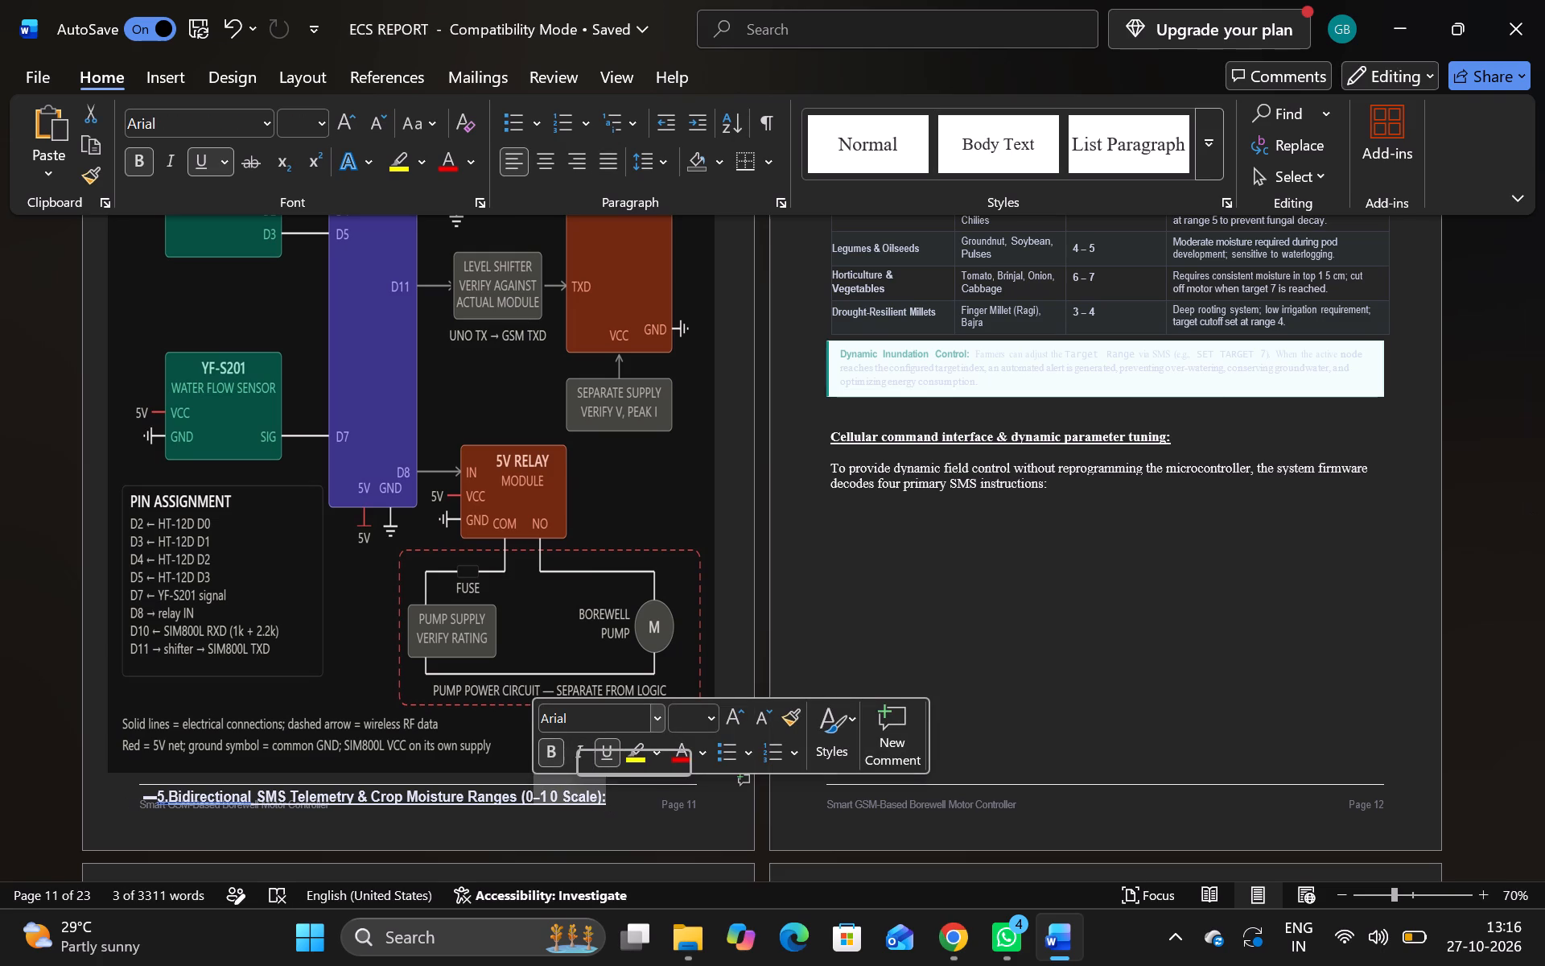
click(704, 714)
click(865, 662)
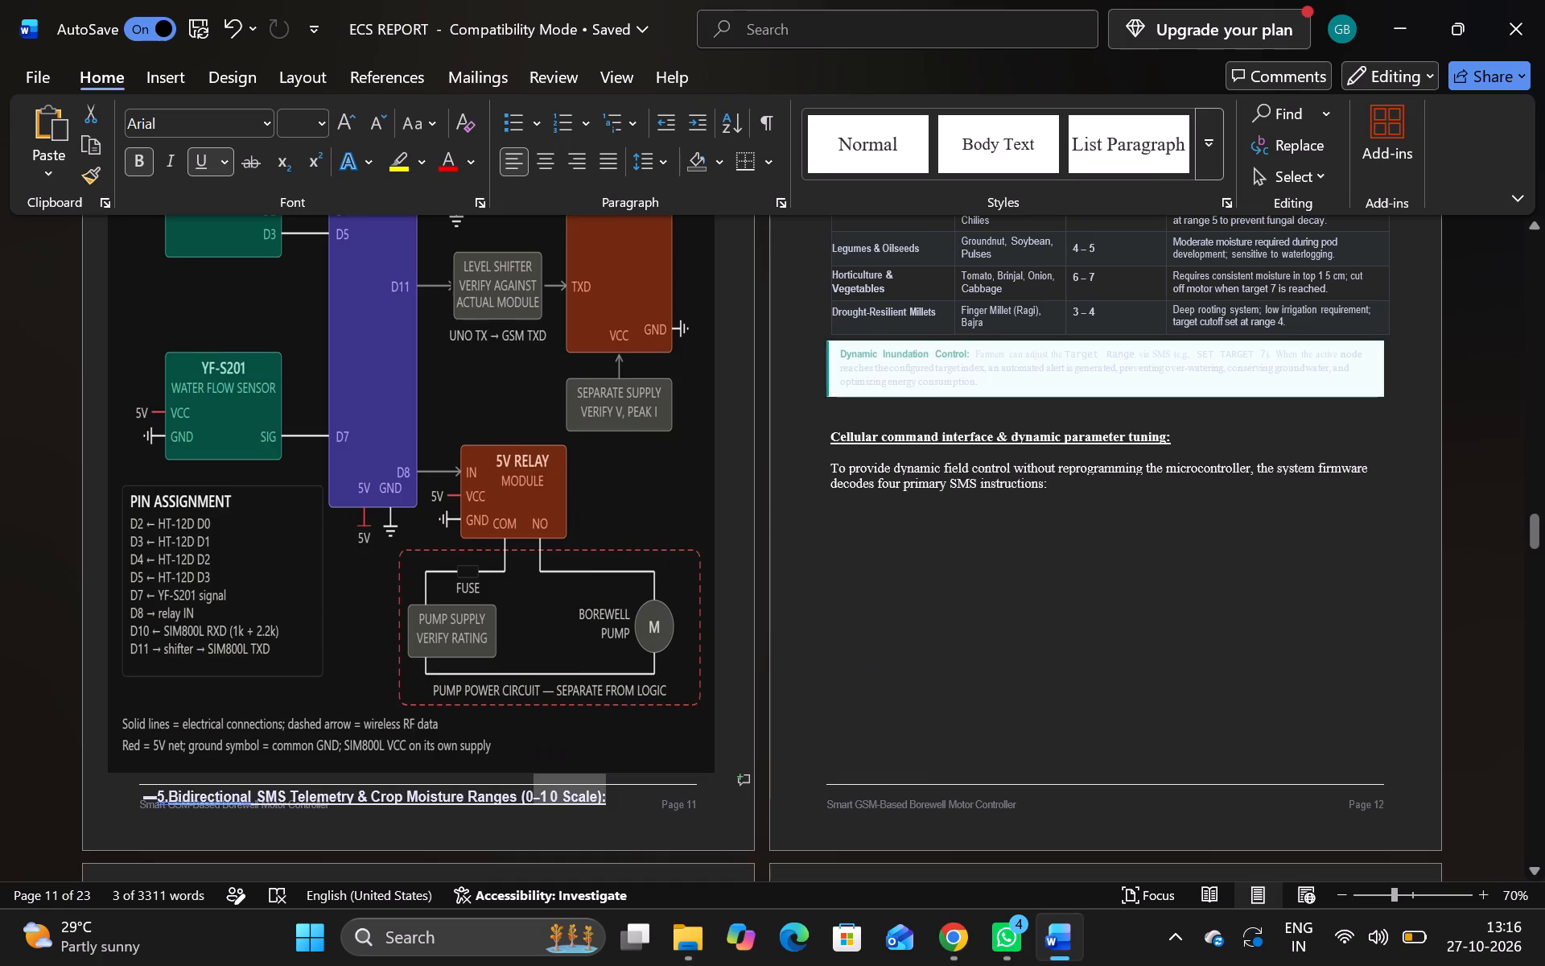
Format the copied section 5 heading on page 12 in Arial at 12 pt.
scroll(865, 662, up, 6)
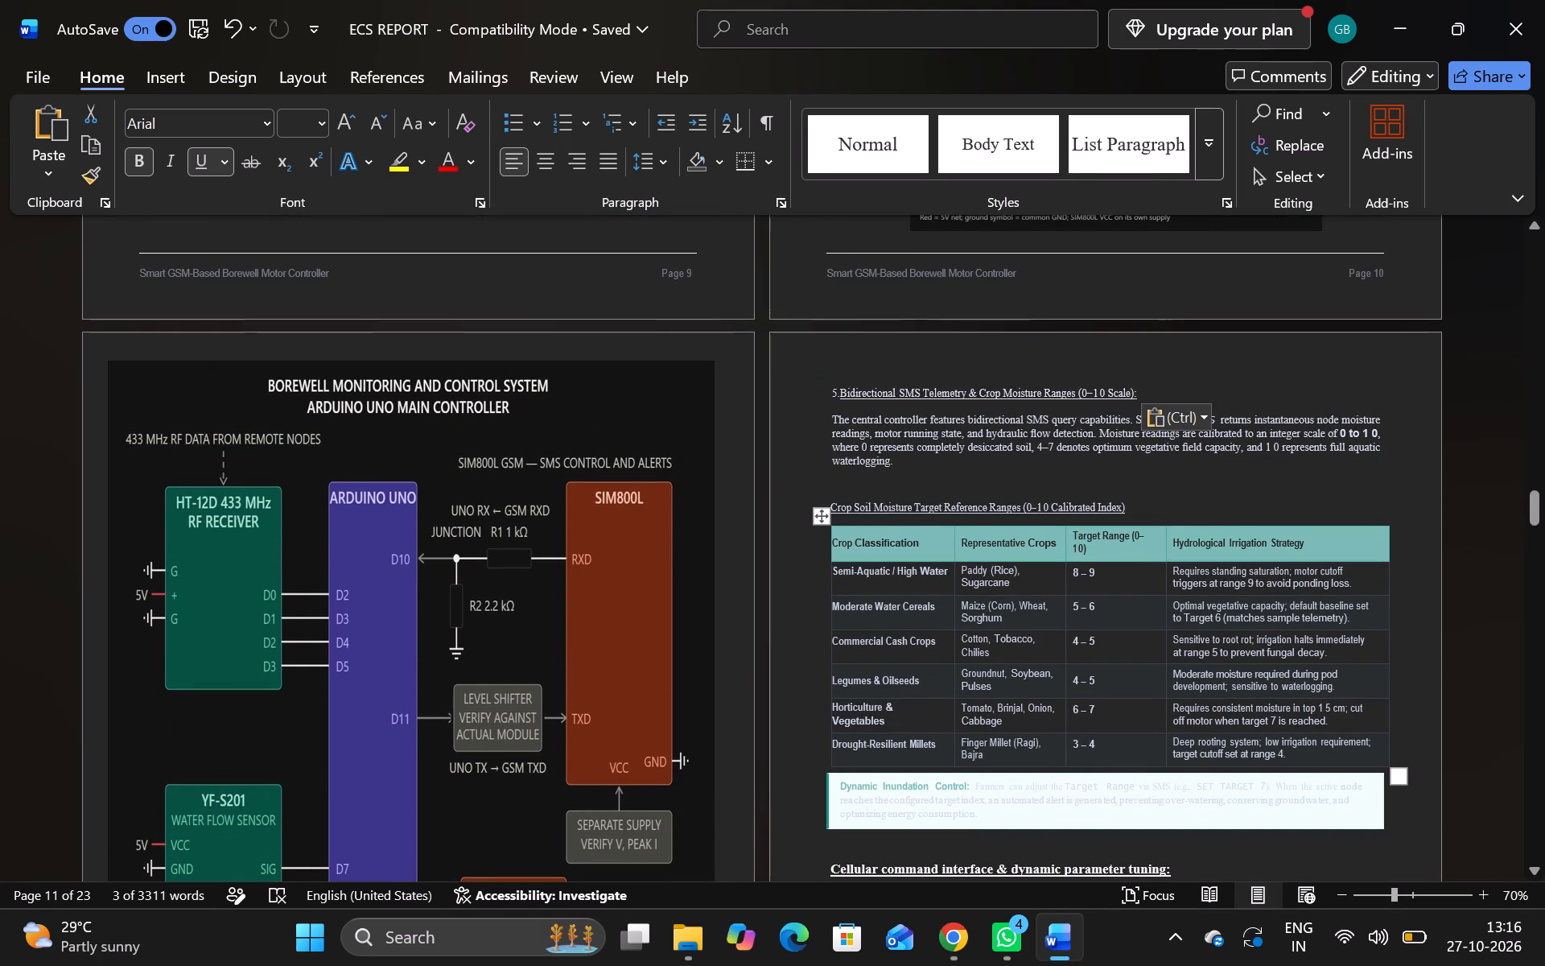
drag(831, 392, 1156, 394)
click(1246, 312)
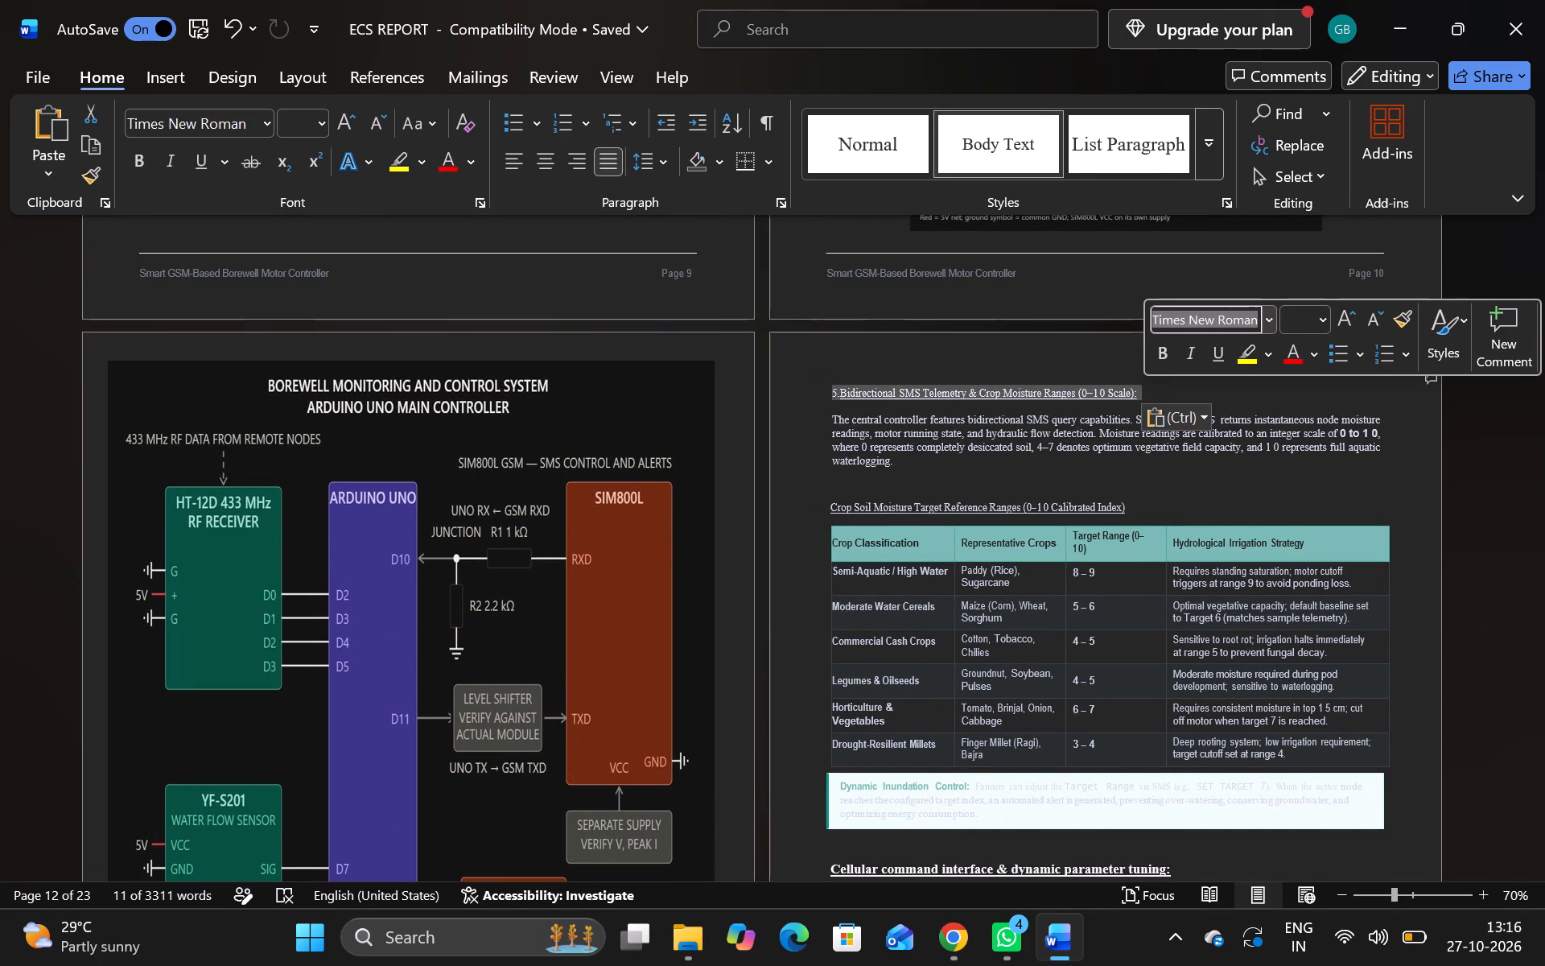
key(BackSpace)
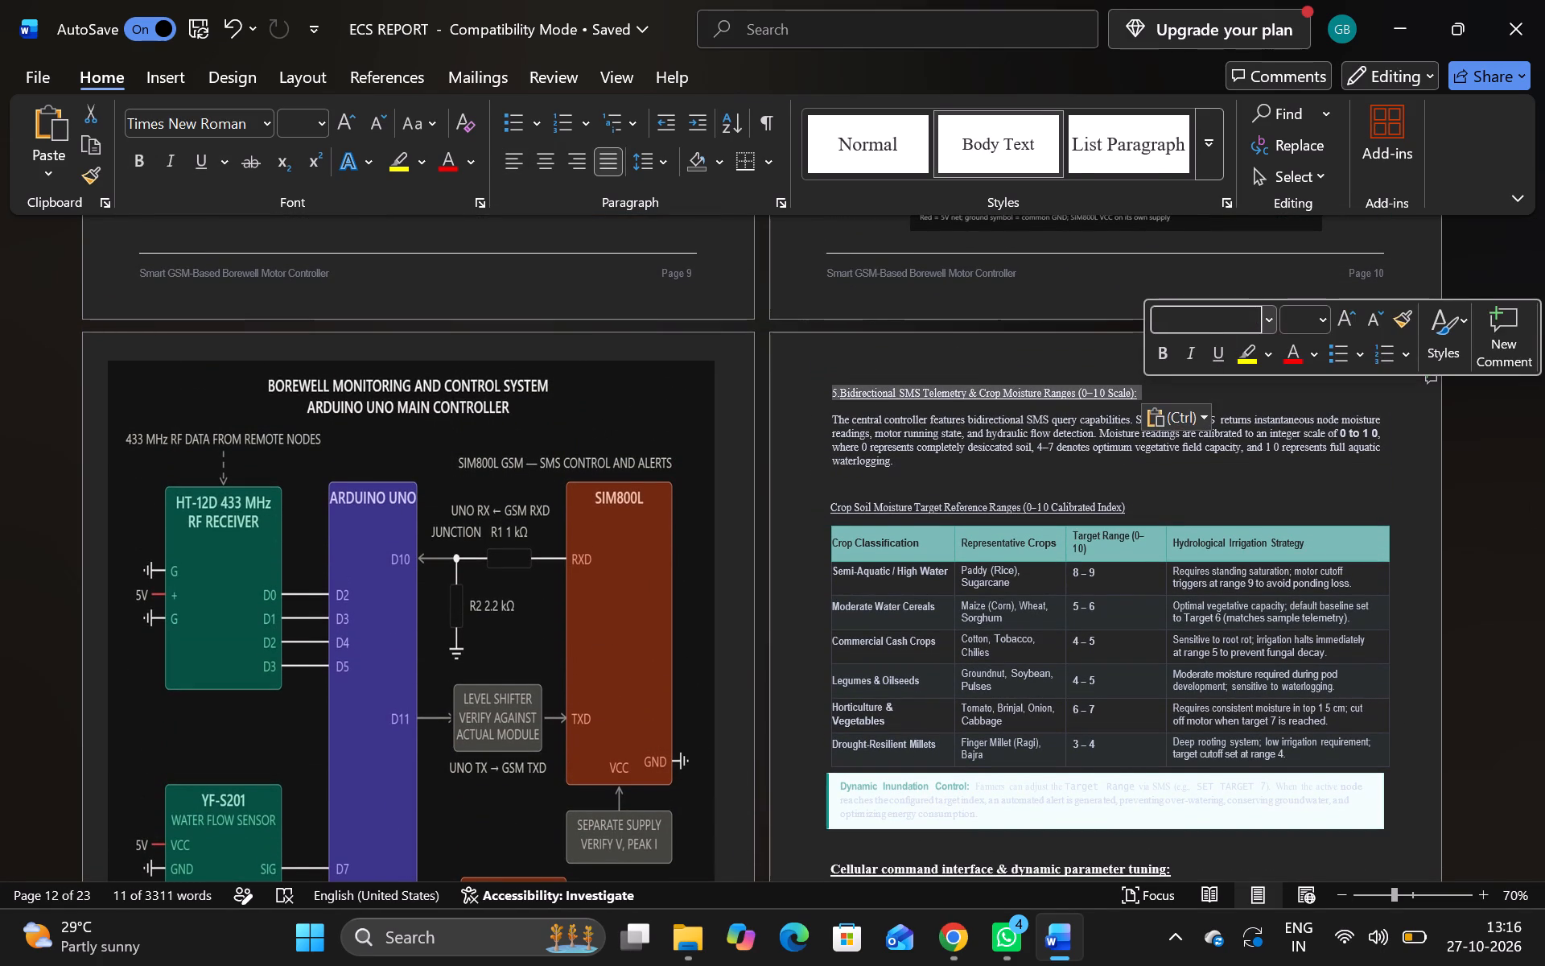
text(ARI)
key(Return)
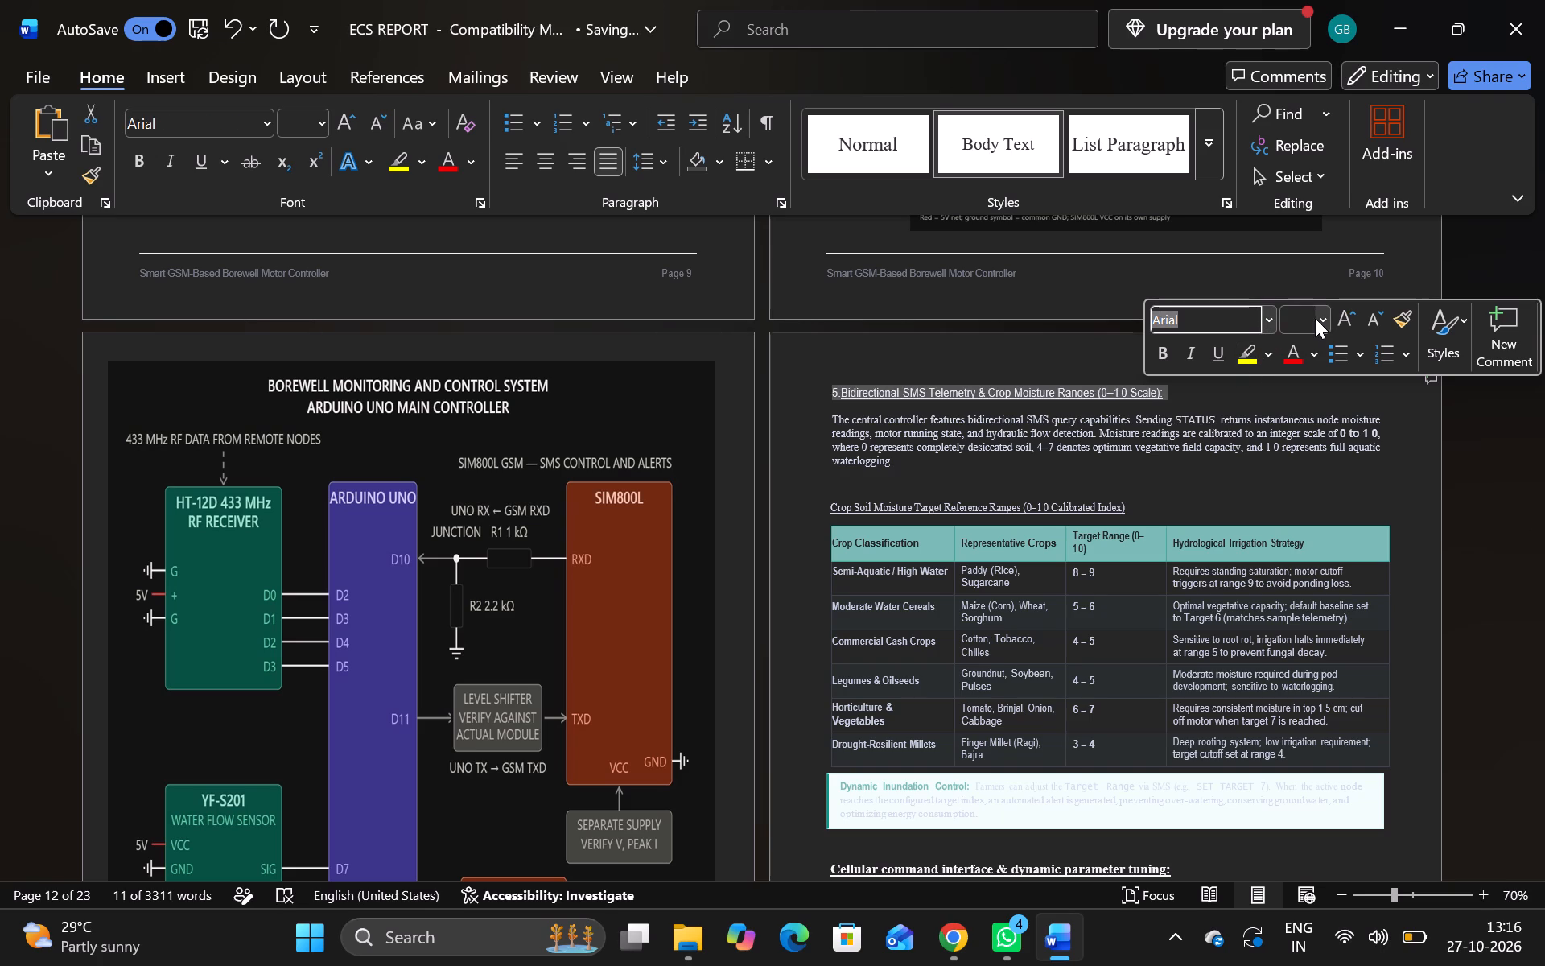
click(1319, 319)
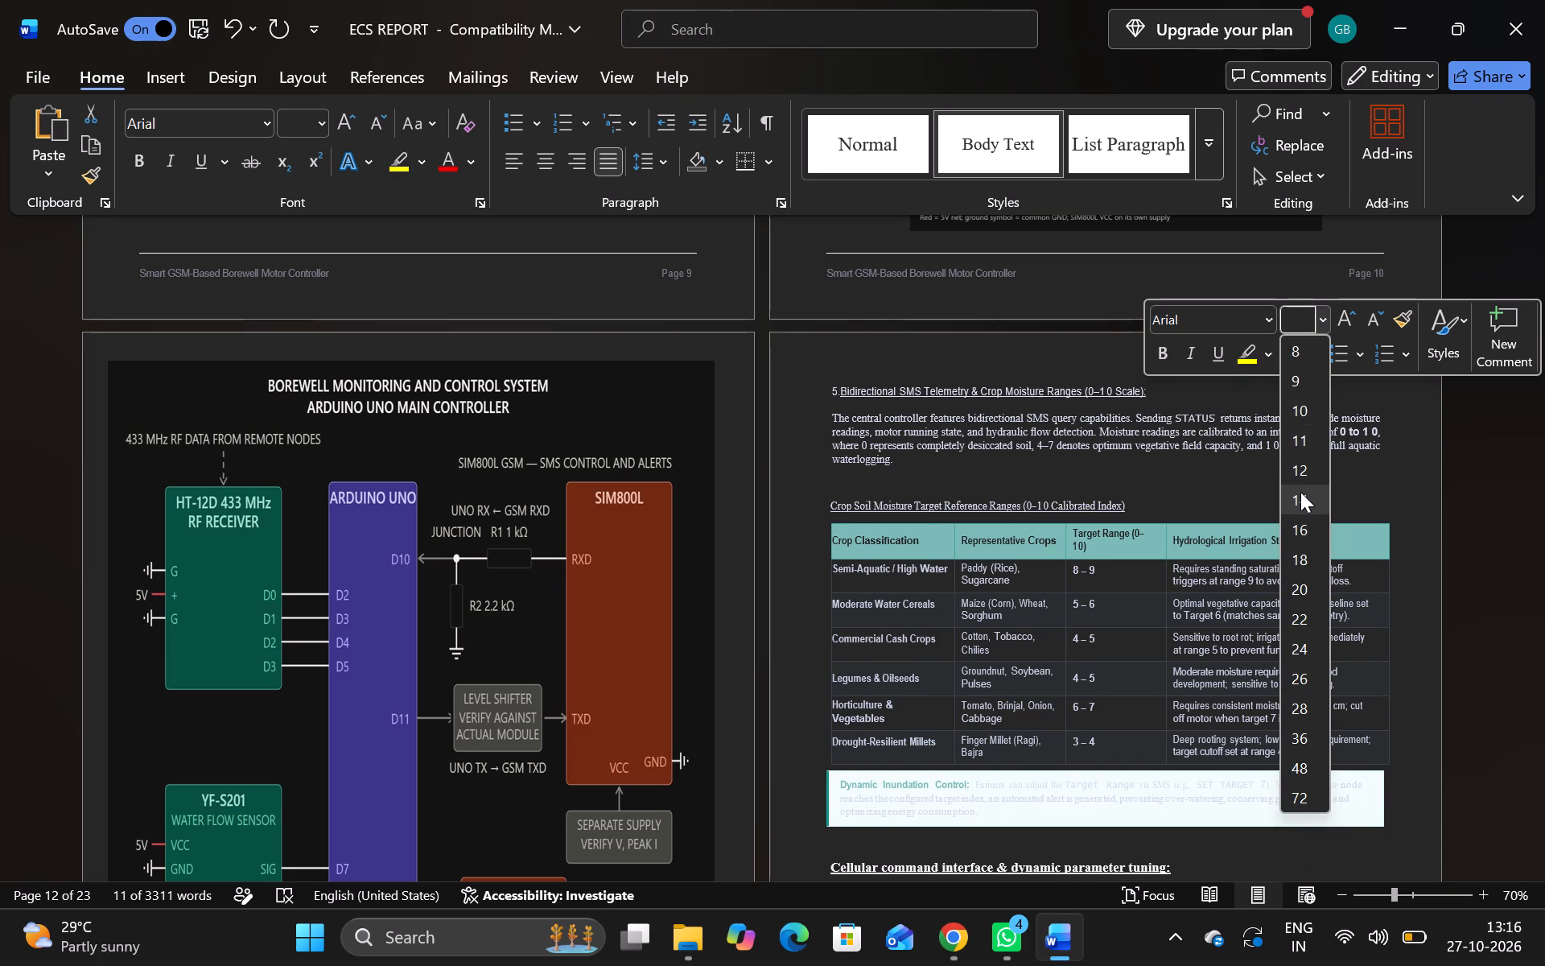
click(1300, 470)
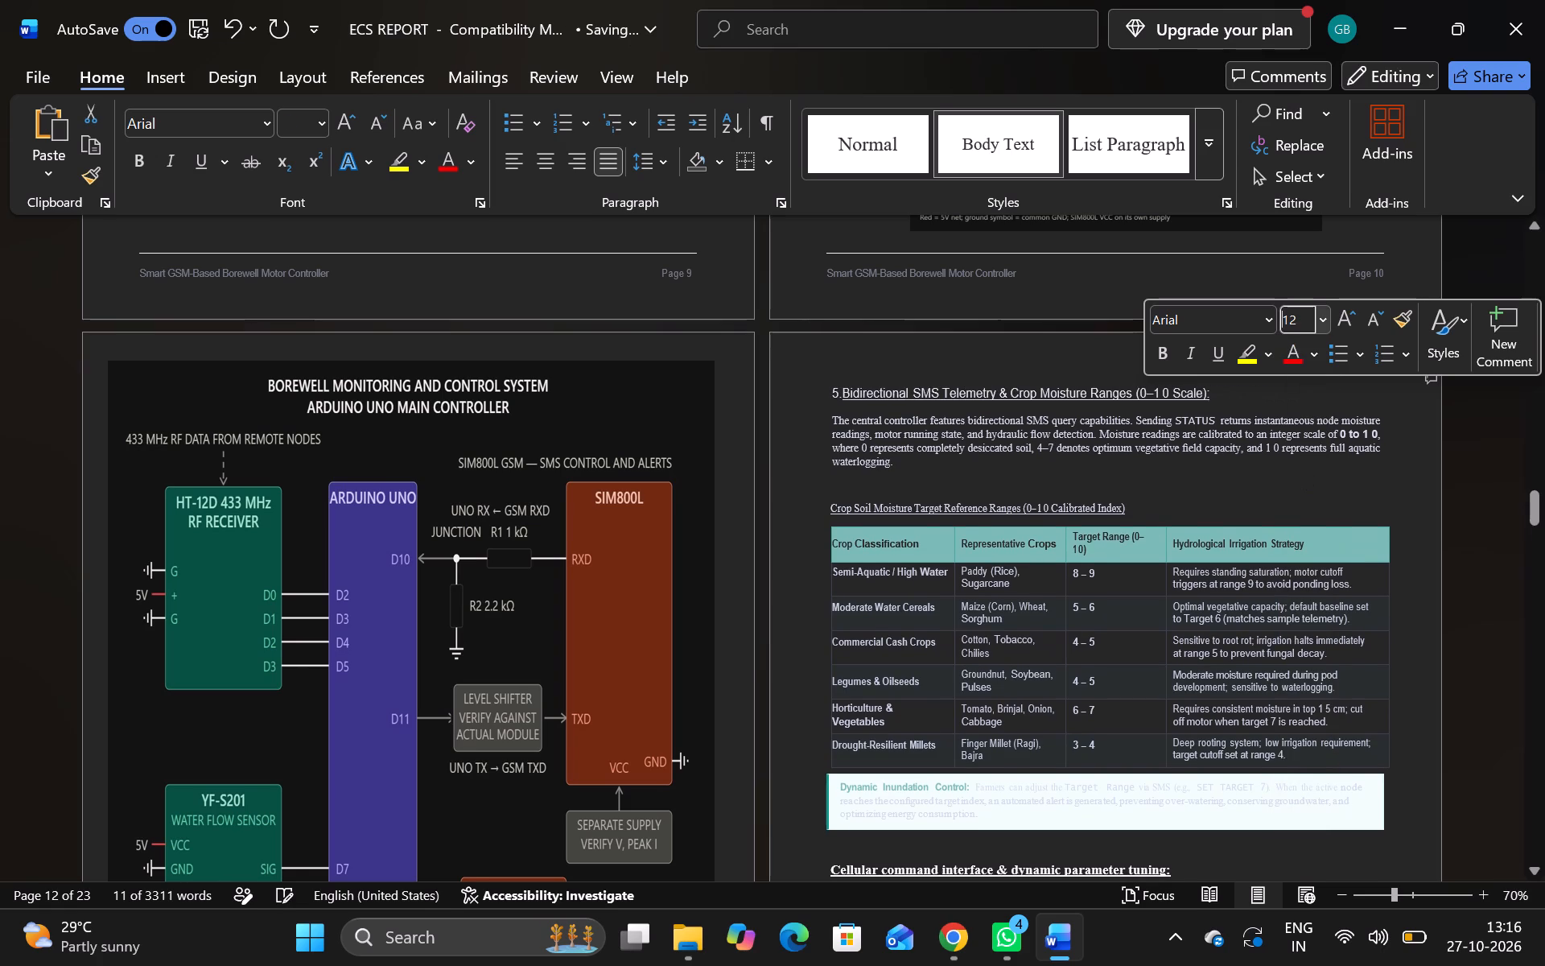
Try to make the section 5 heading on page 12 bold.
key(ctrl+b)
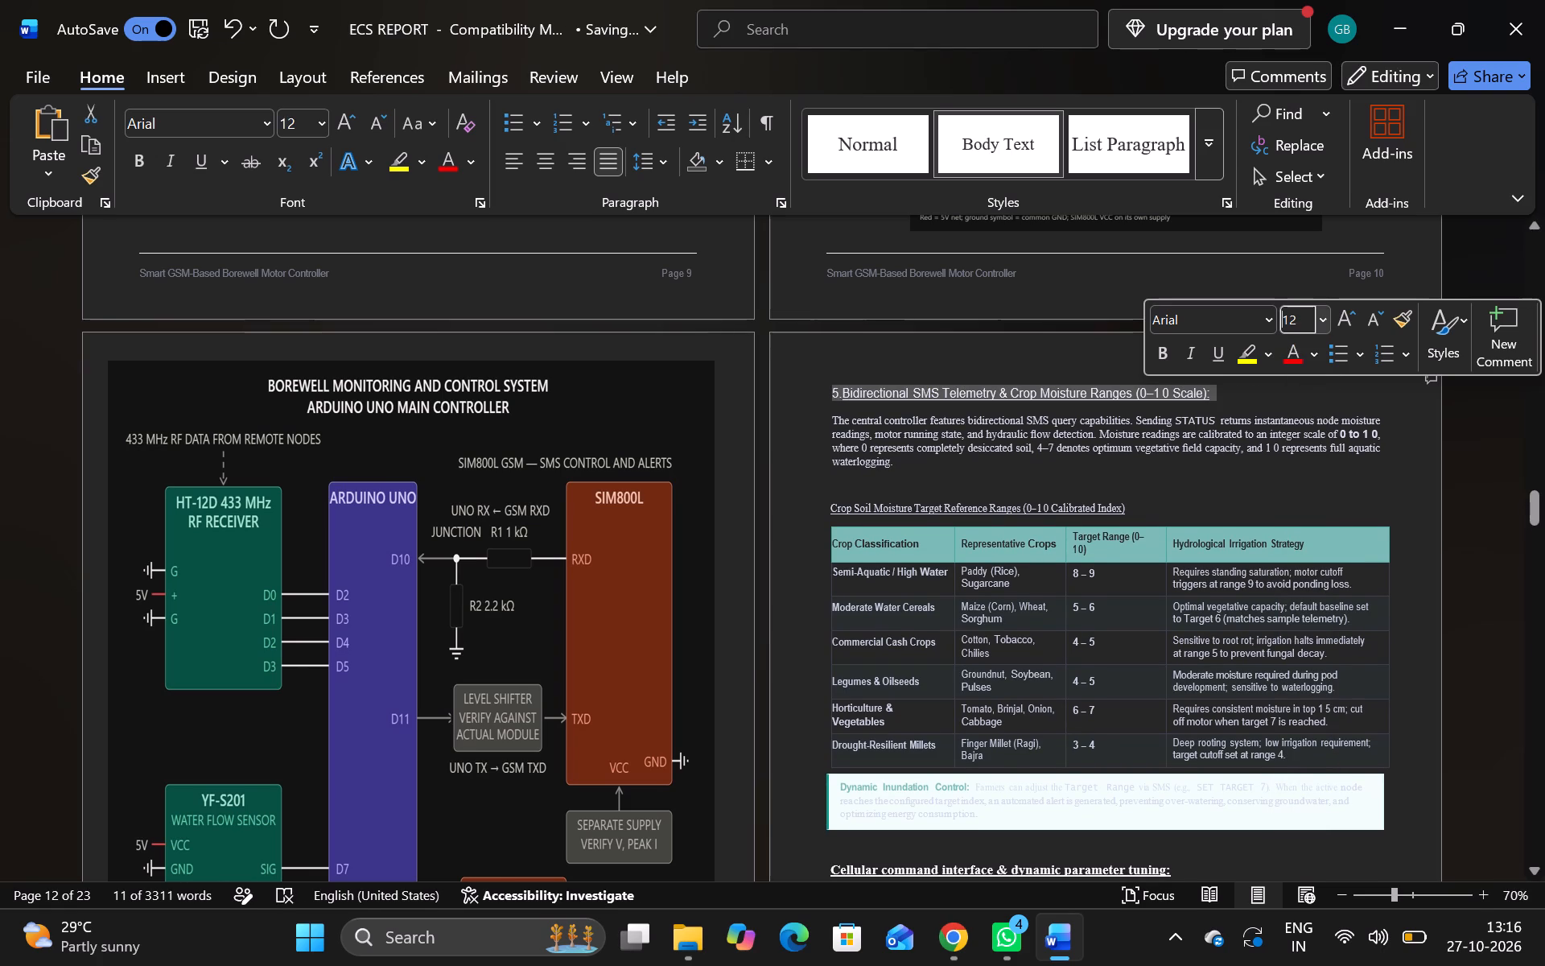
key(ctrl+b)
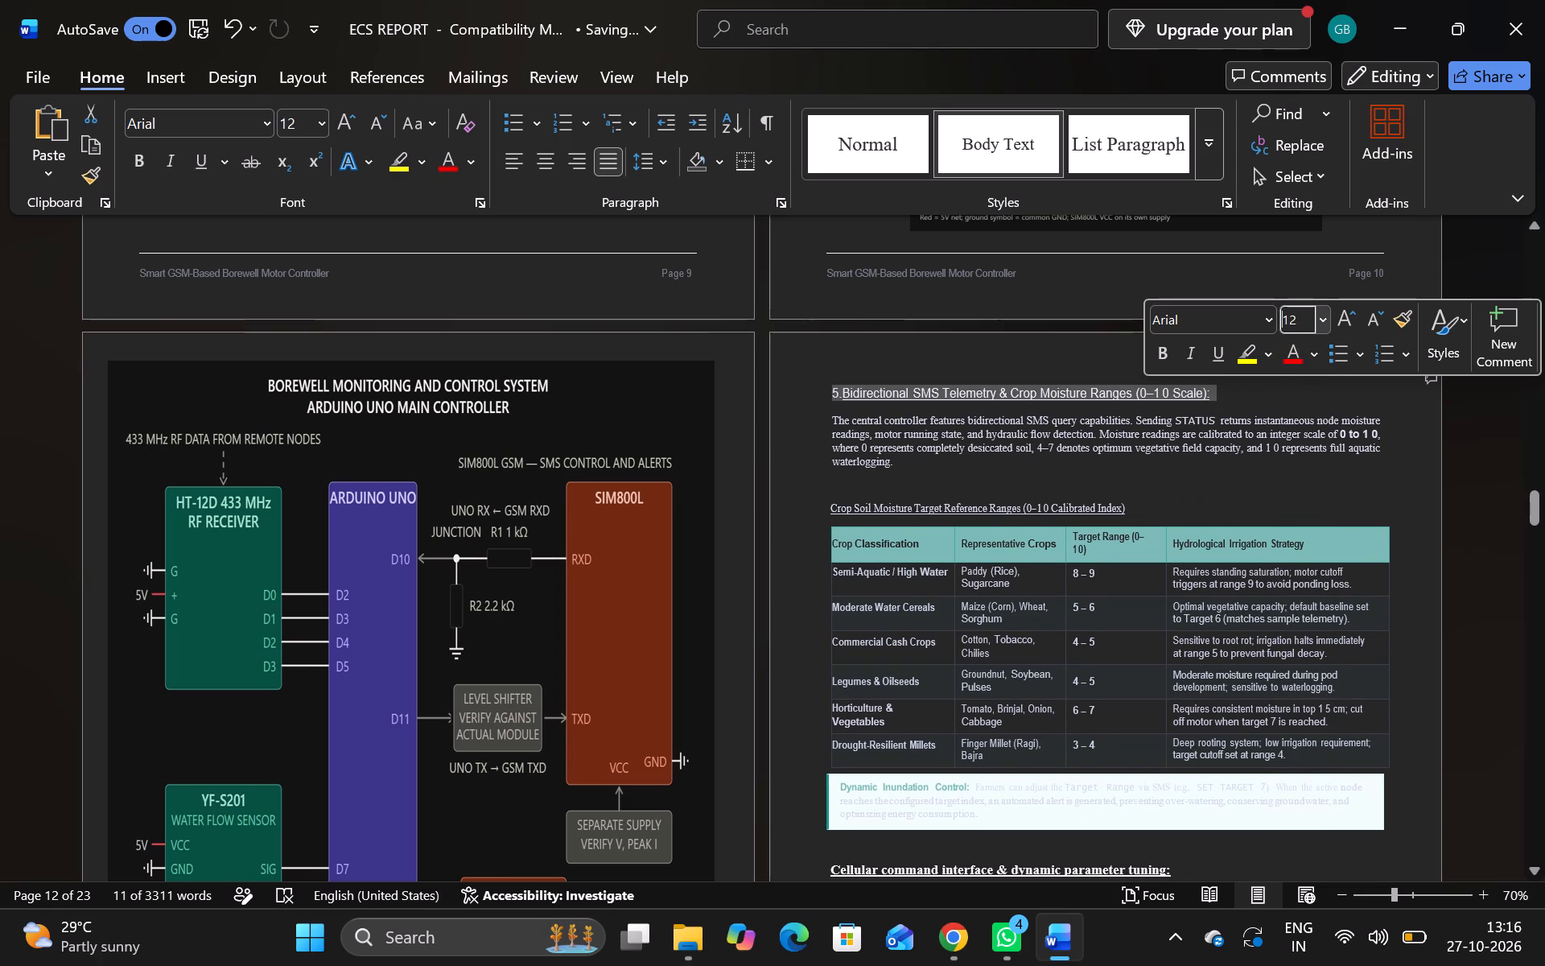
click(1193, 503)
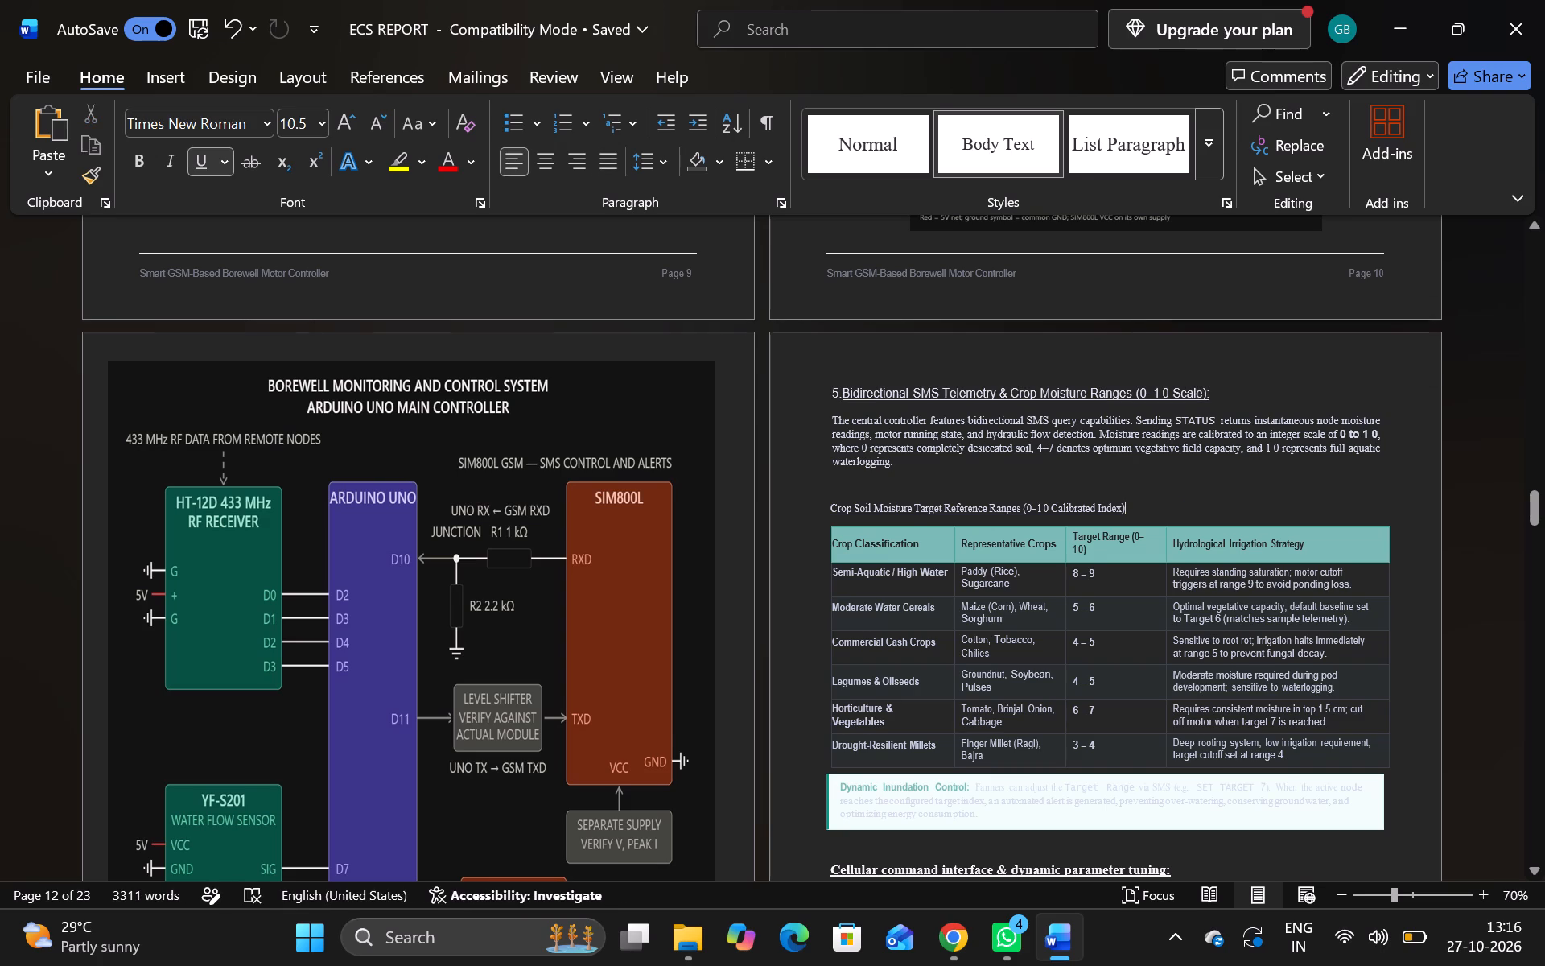
Delete the original section 5 heading, including its number and leading dash, from beneath the page 11 Borewell diagram.
scroll(1059, 429, down, 4)
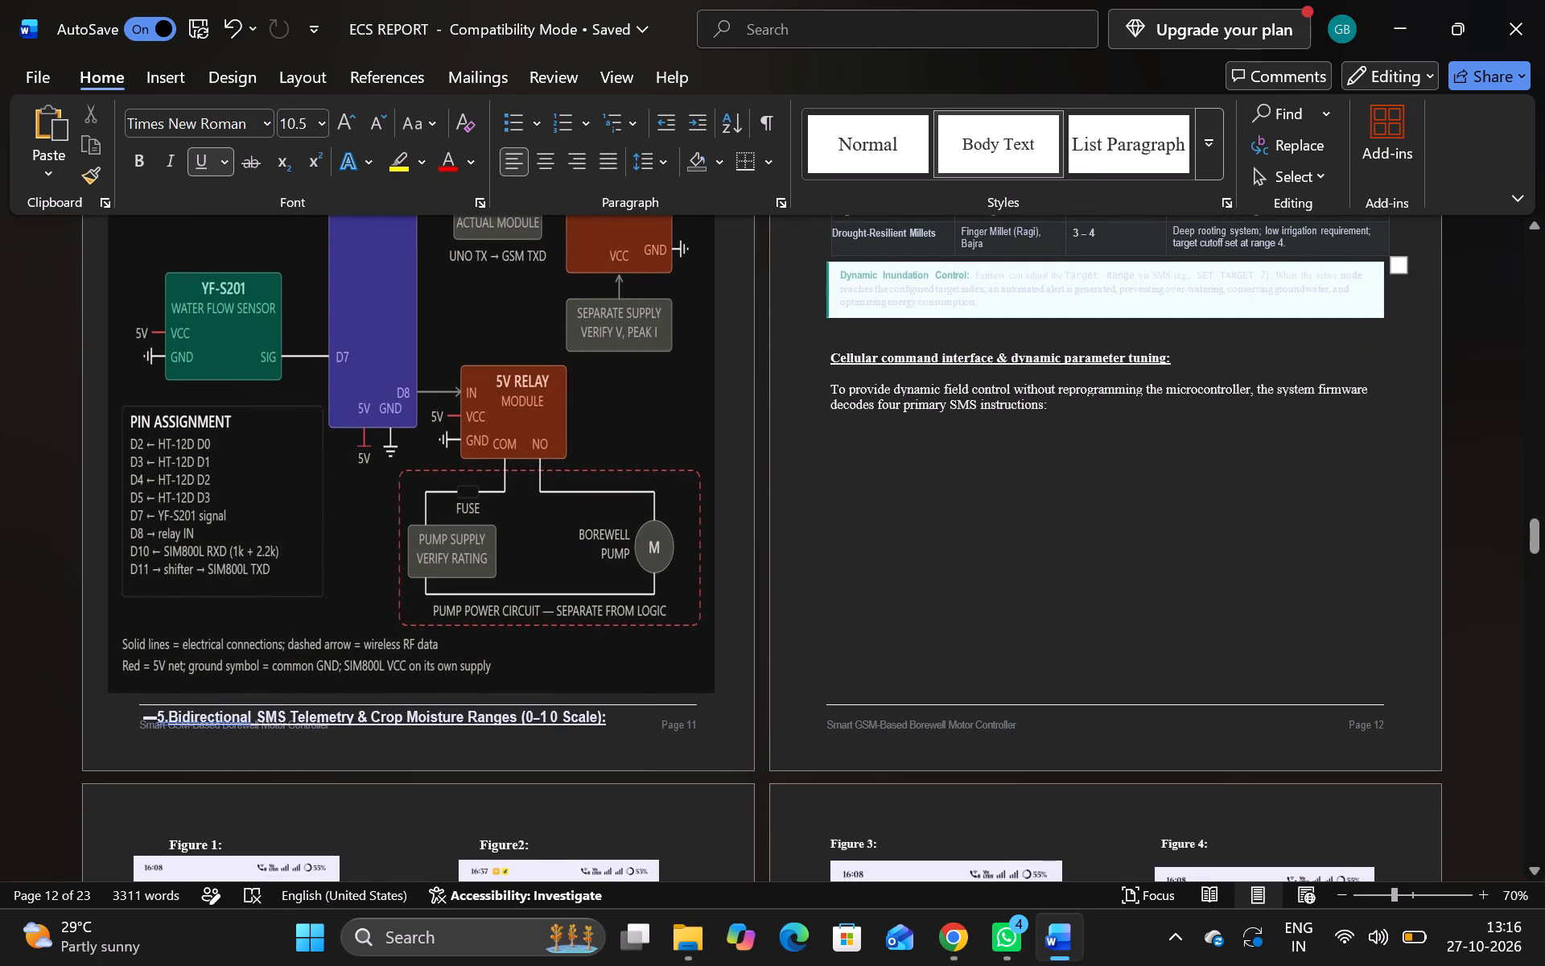
click(604, 718)
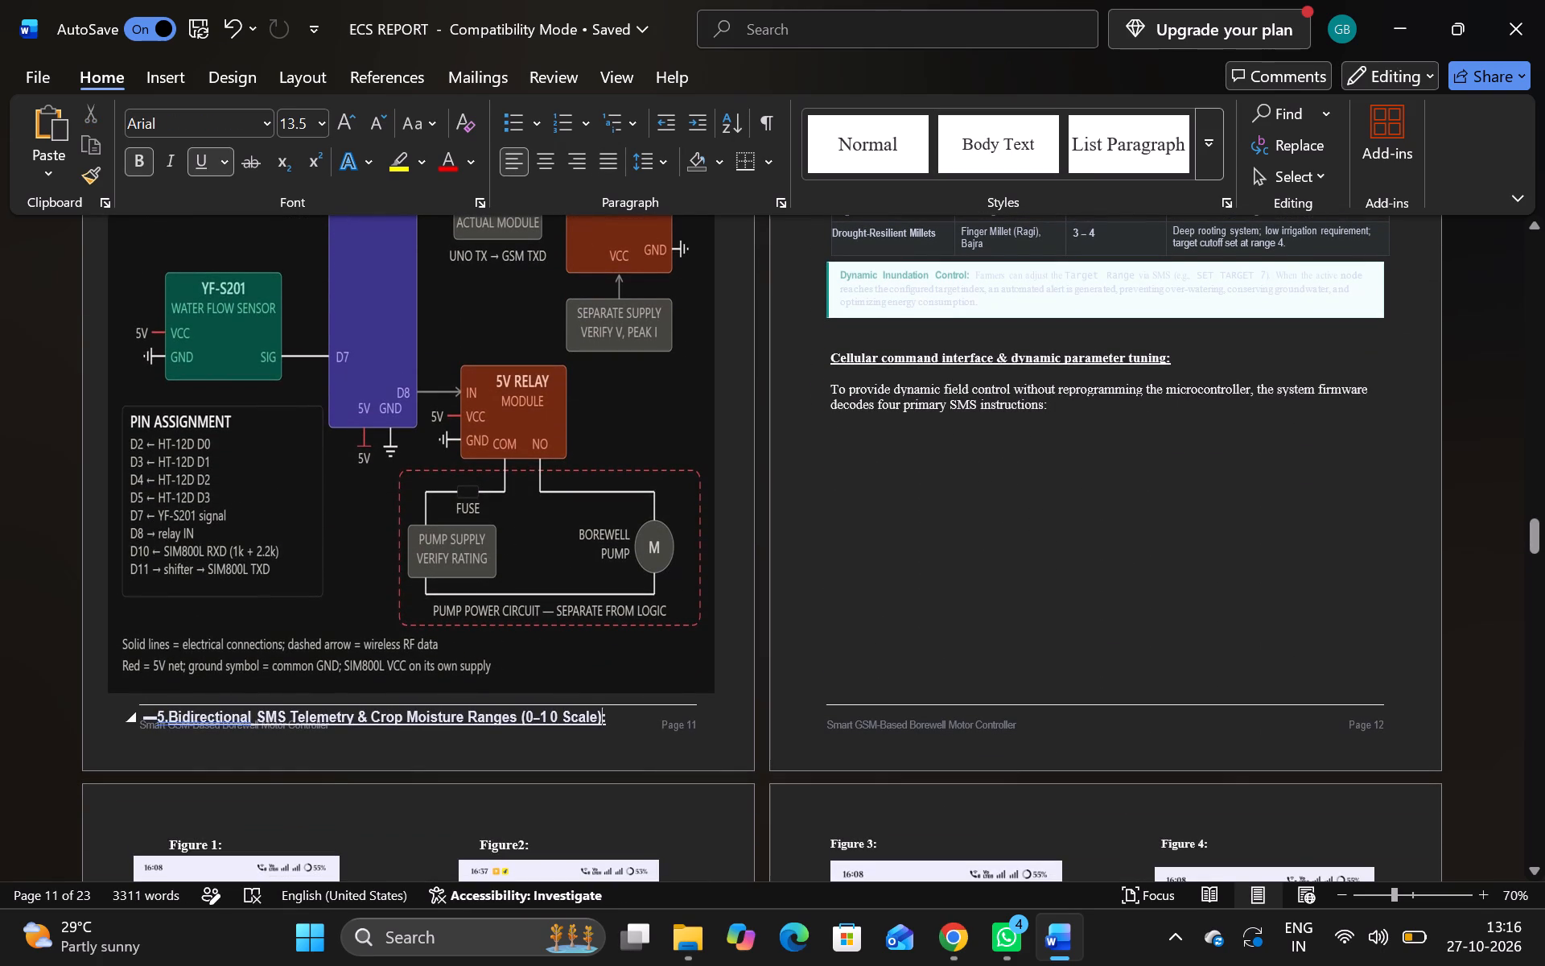
drag(608, 717, 283, 702)
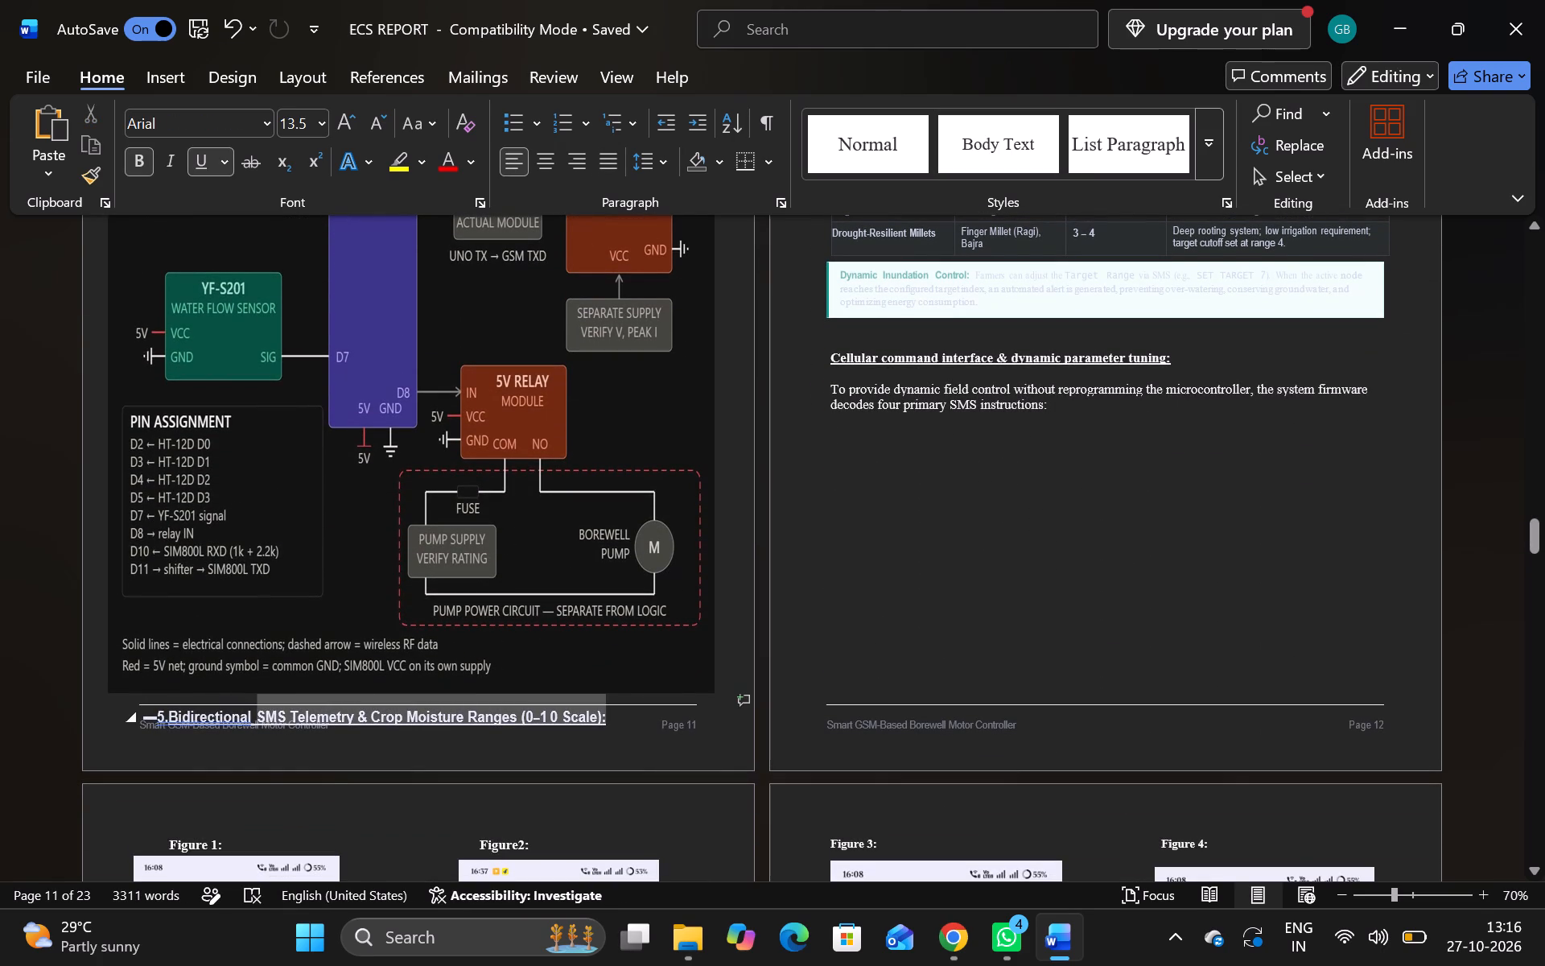
drag(283, 702, 169, 716)
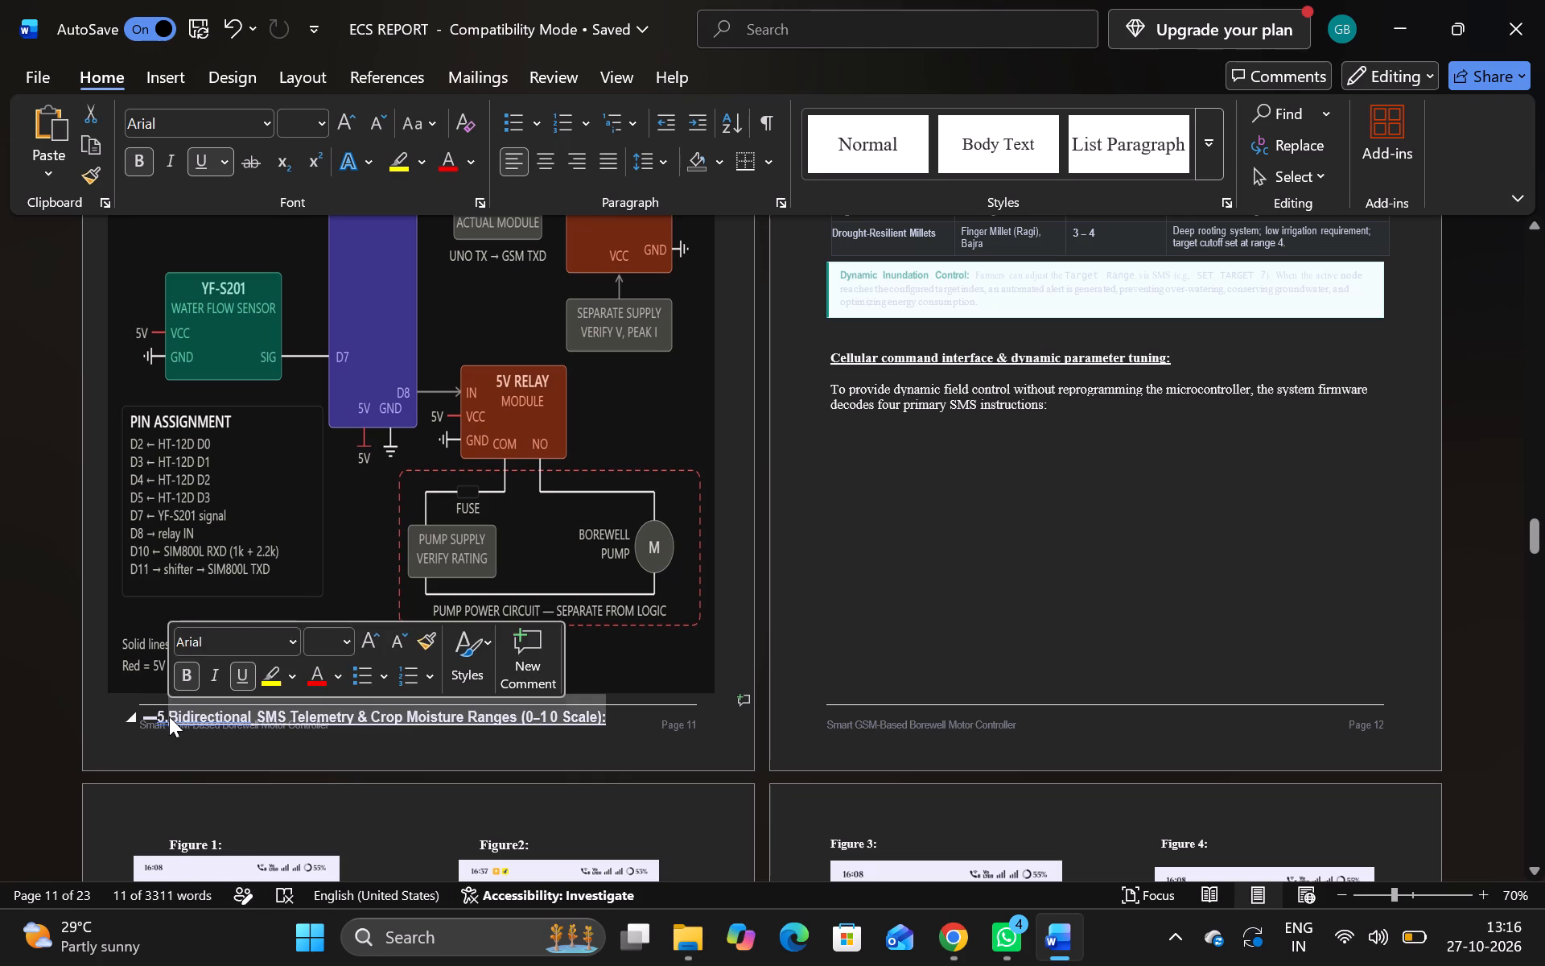
key(BackSpace)
click(169, 716)
key(BackSpace)
key(BackSpace)
key(BackSpace)
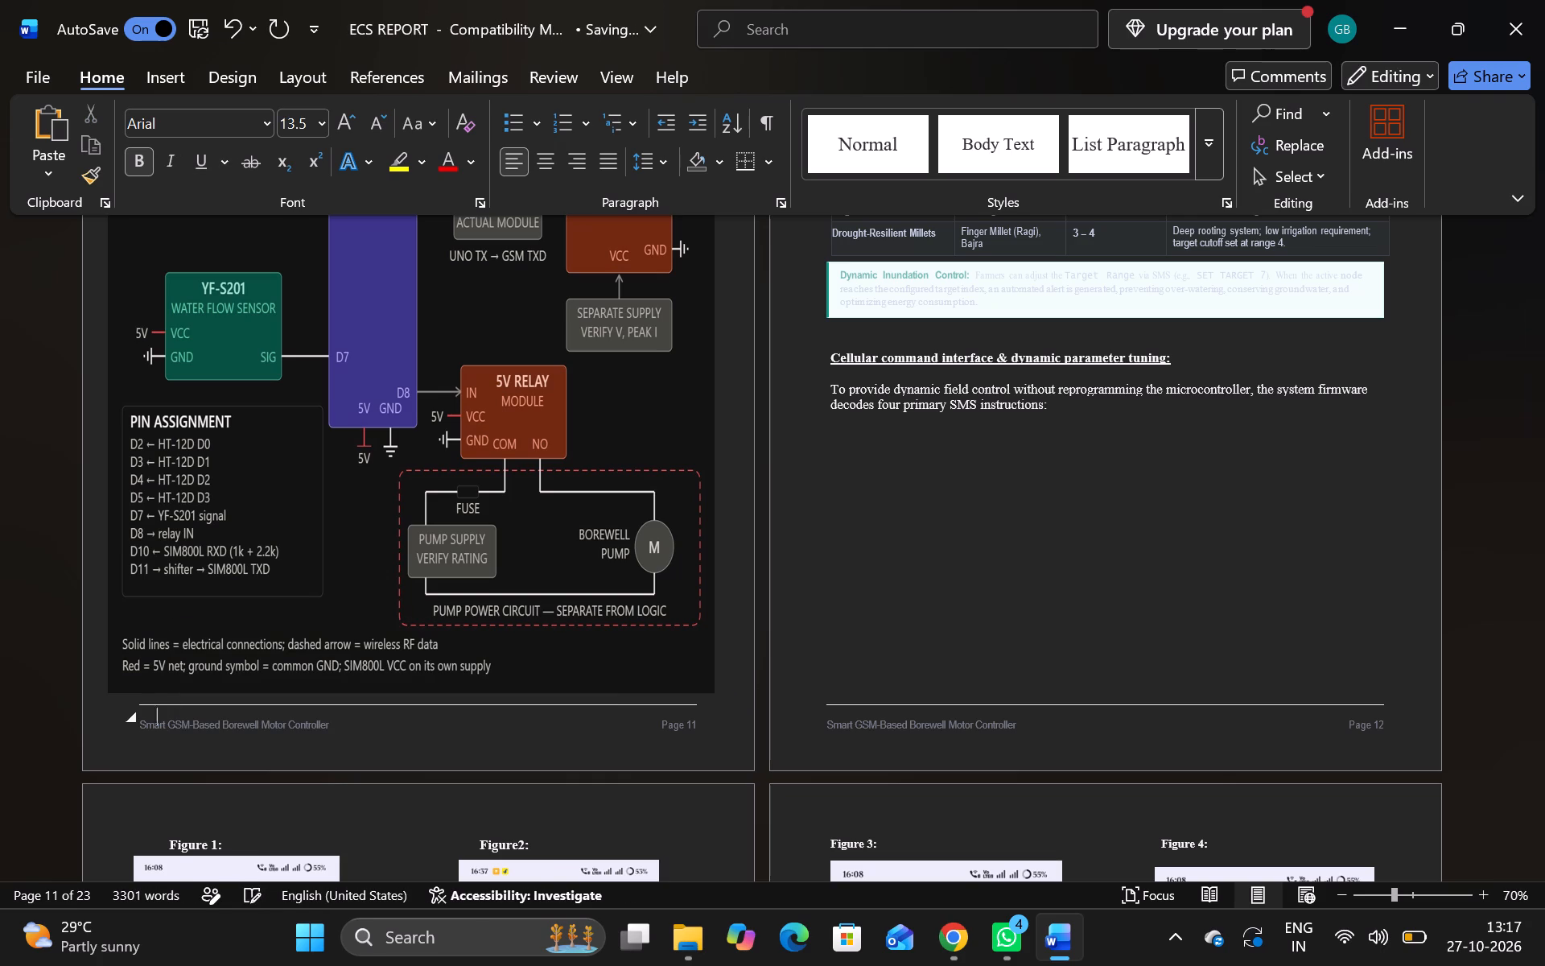
key(BackSpace)
key(BackSpace)
Make the section 5 heading at the start of page 12 bold.
scroll(498, 720, up, 2)
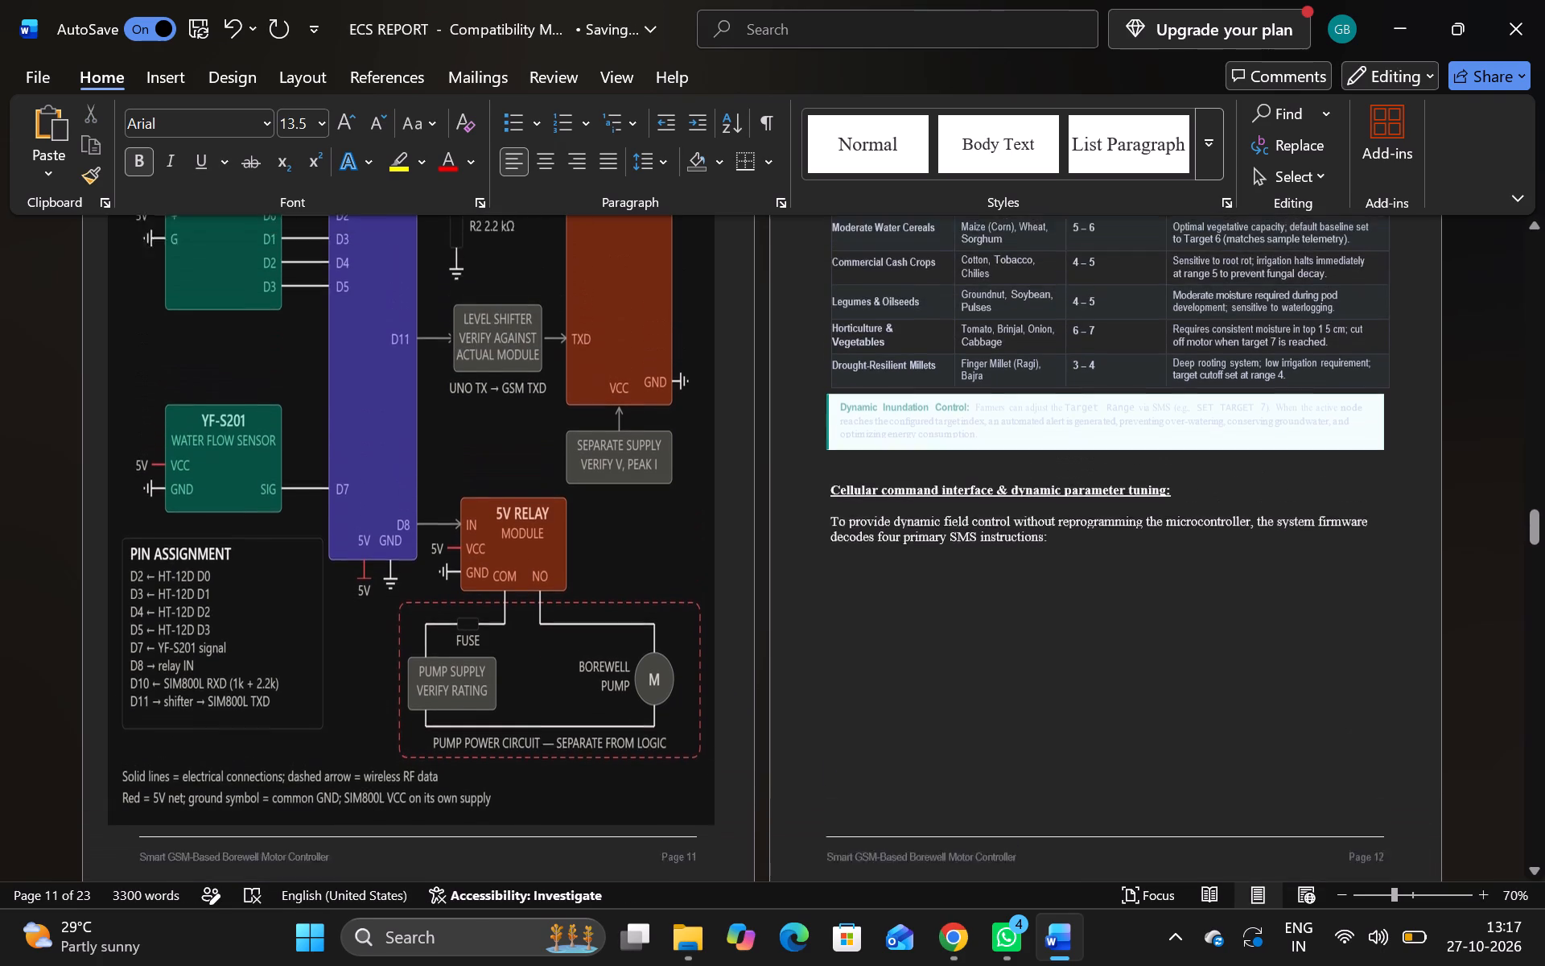
scroll(498, 720, up, 5)
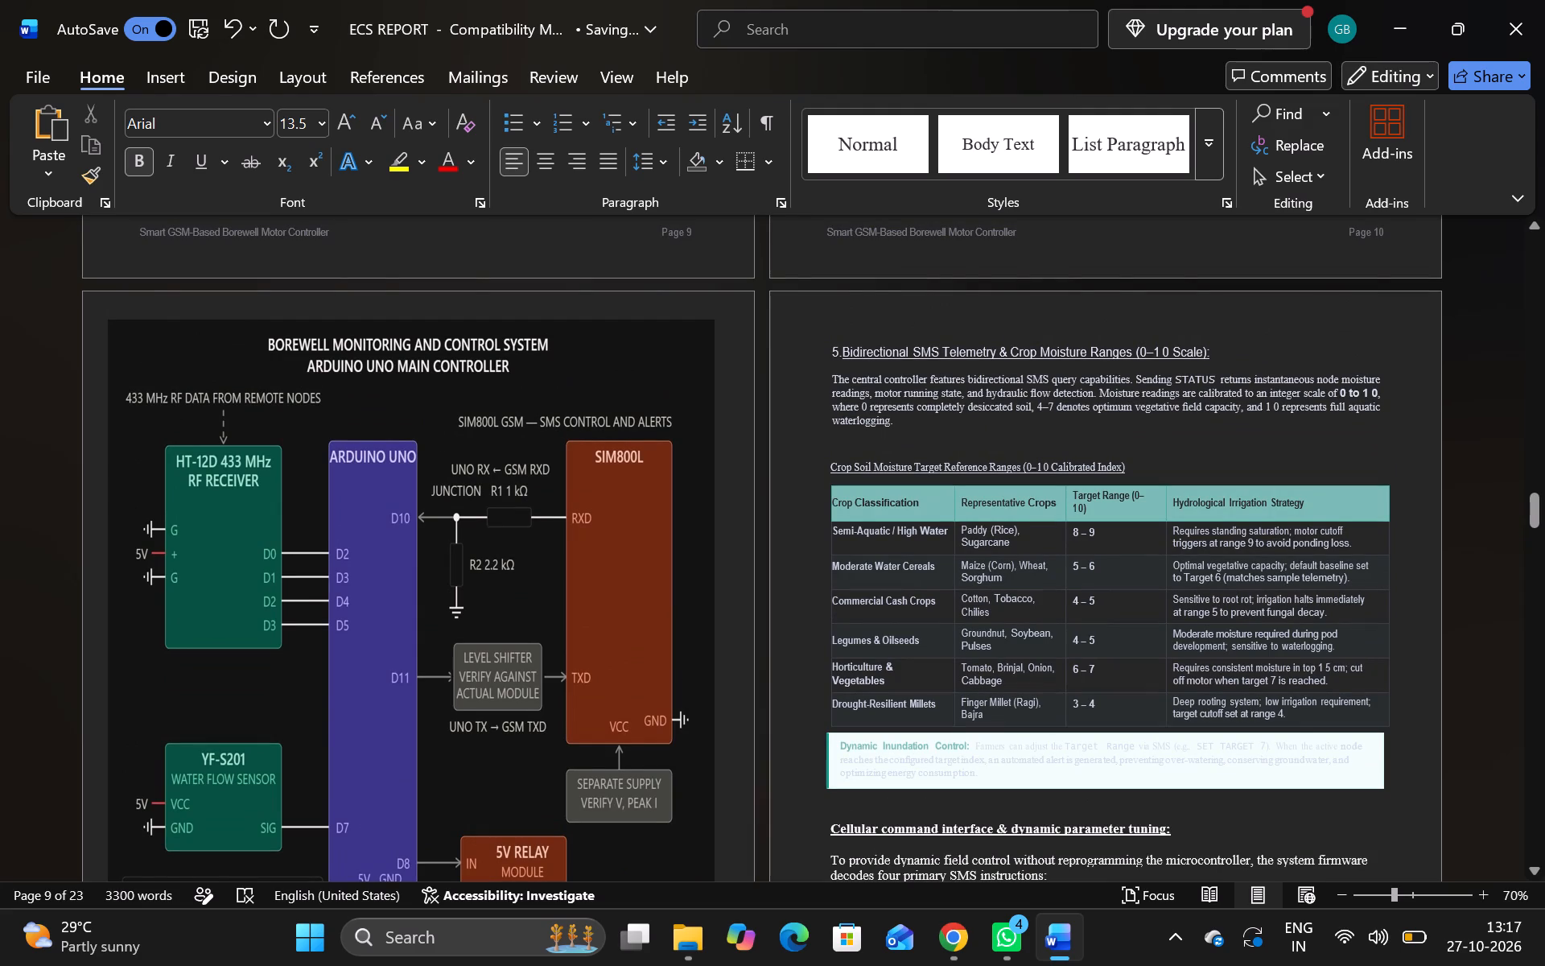
drag(1213, 352, 830, 350)
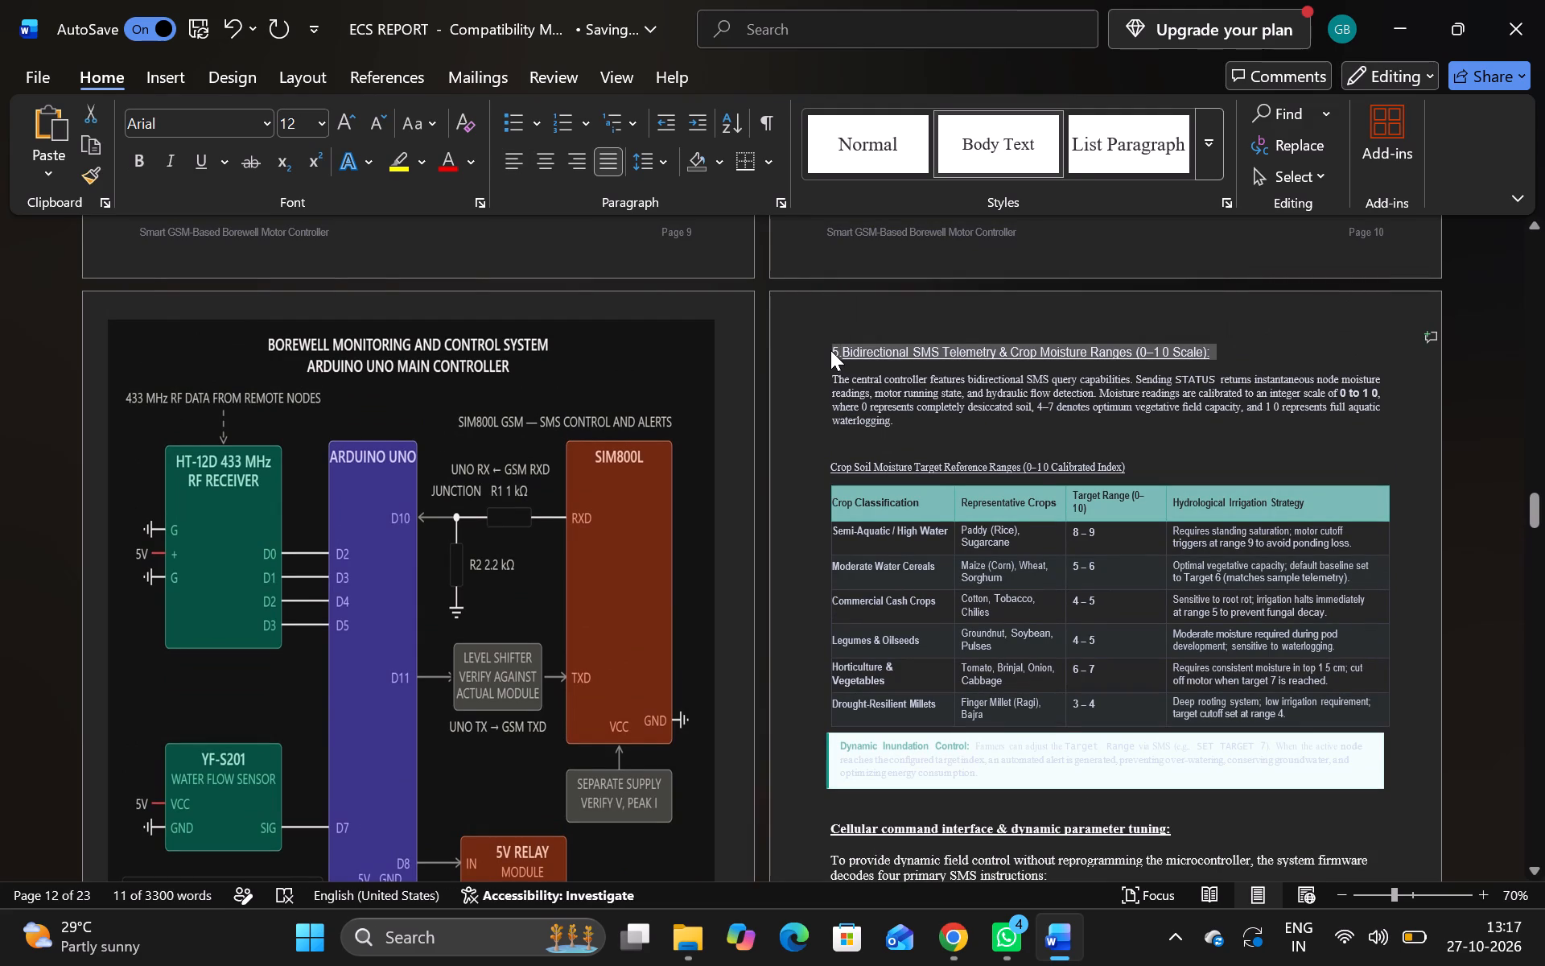
key(ctrl+b)
click(799, 404)
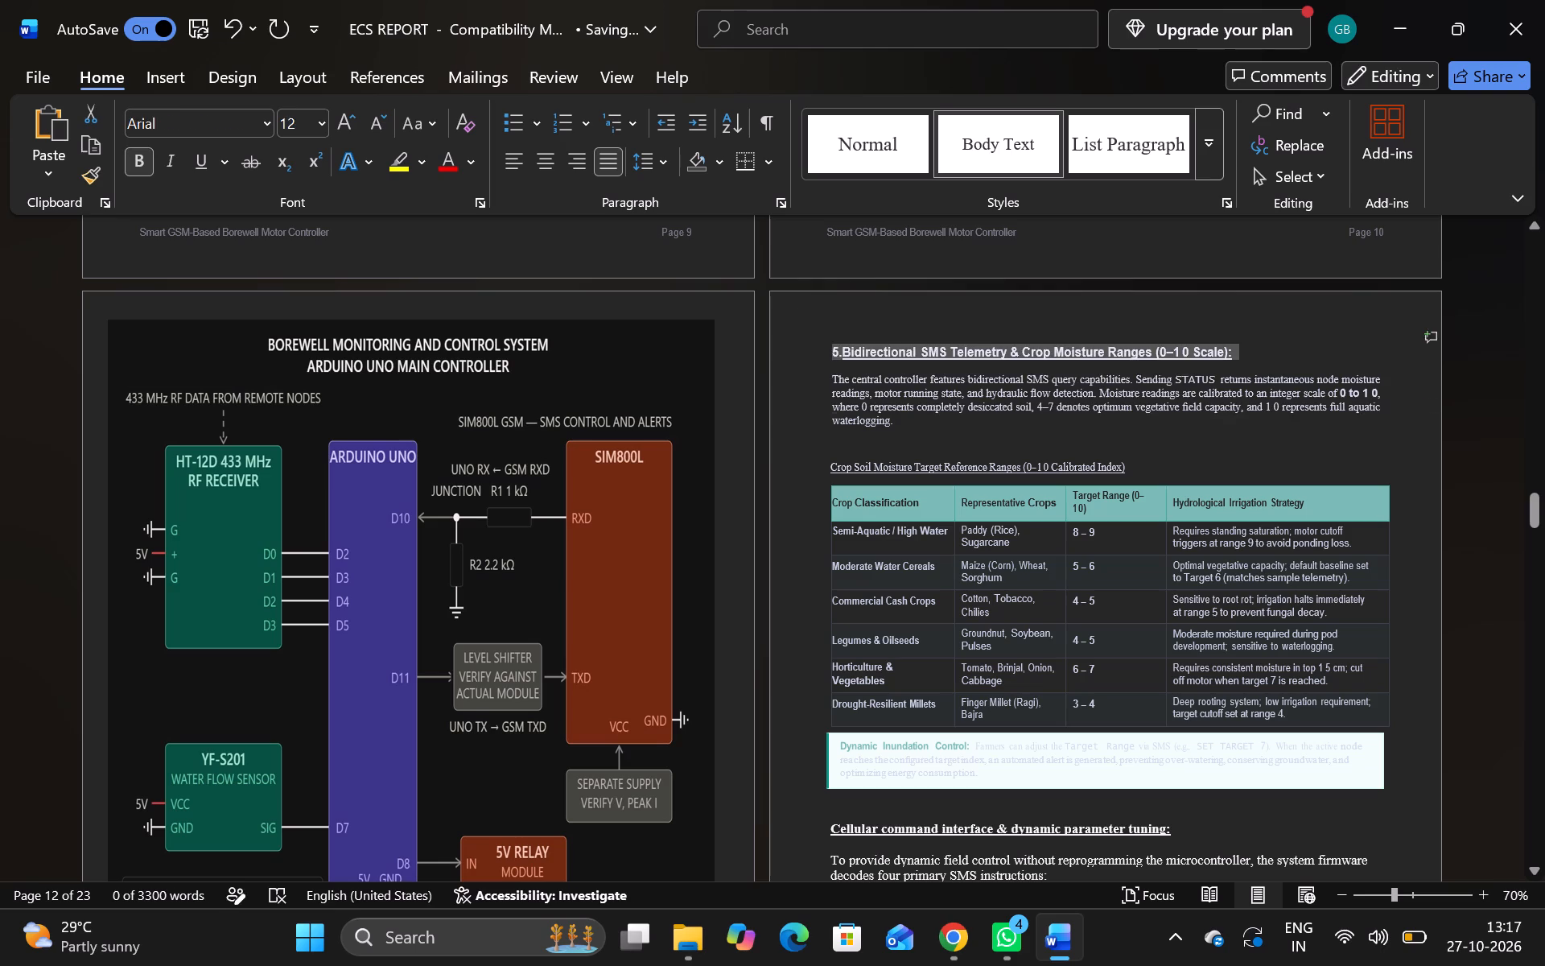
Delete the smaller Borewell Monitoring and Control System diagram below the Power Supply Design Note on page 10.
scroll(502, 435, up, 9)
click(1063, 702)
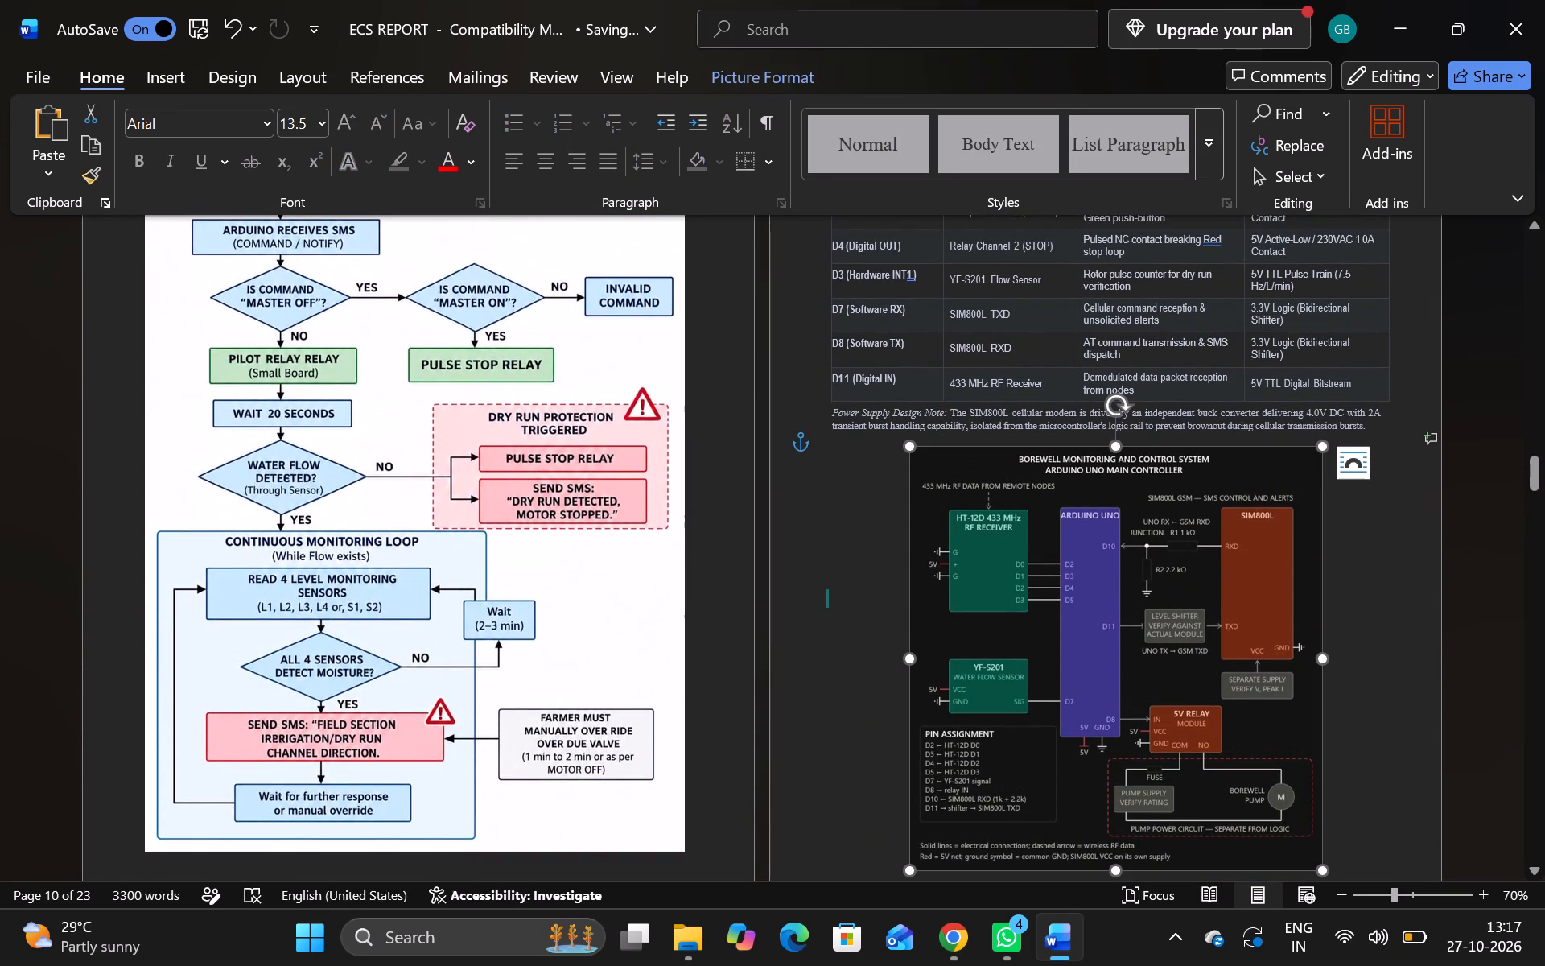
key(Delete)
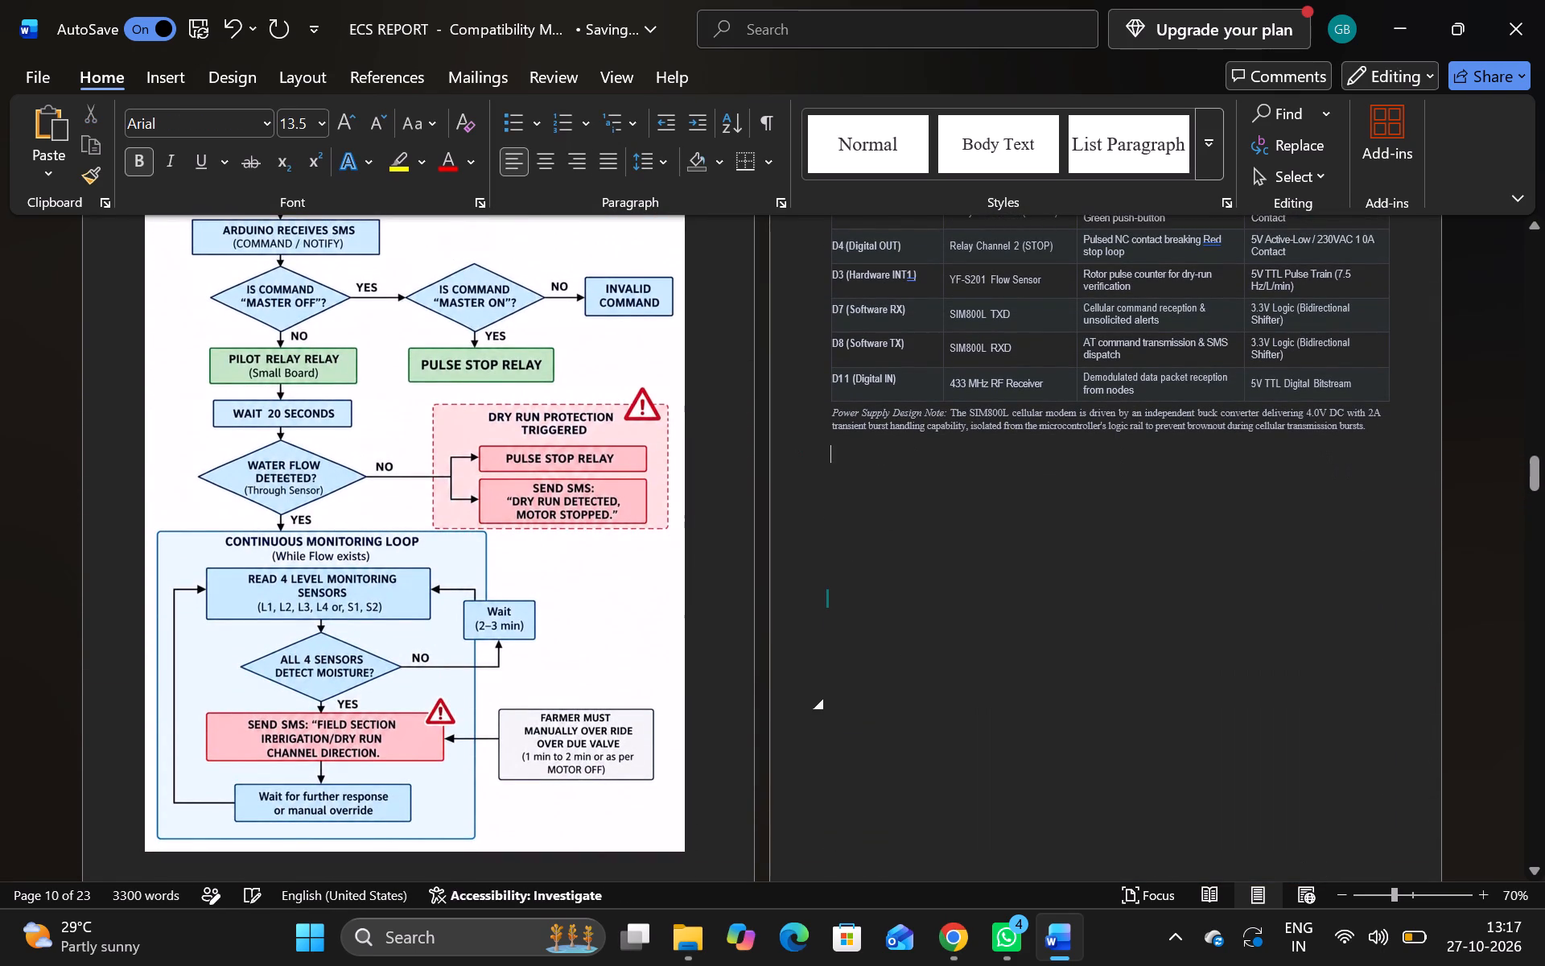
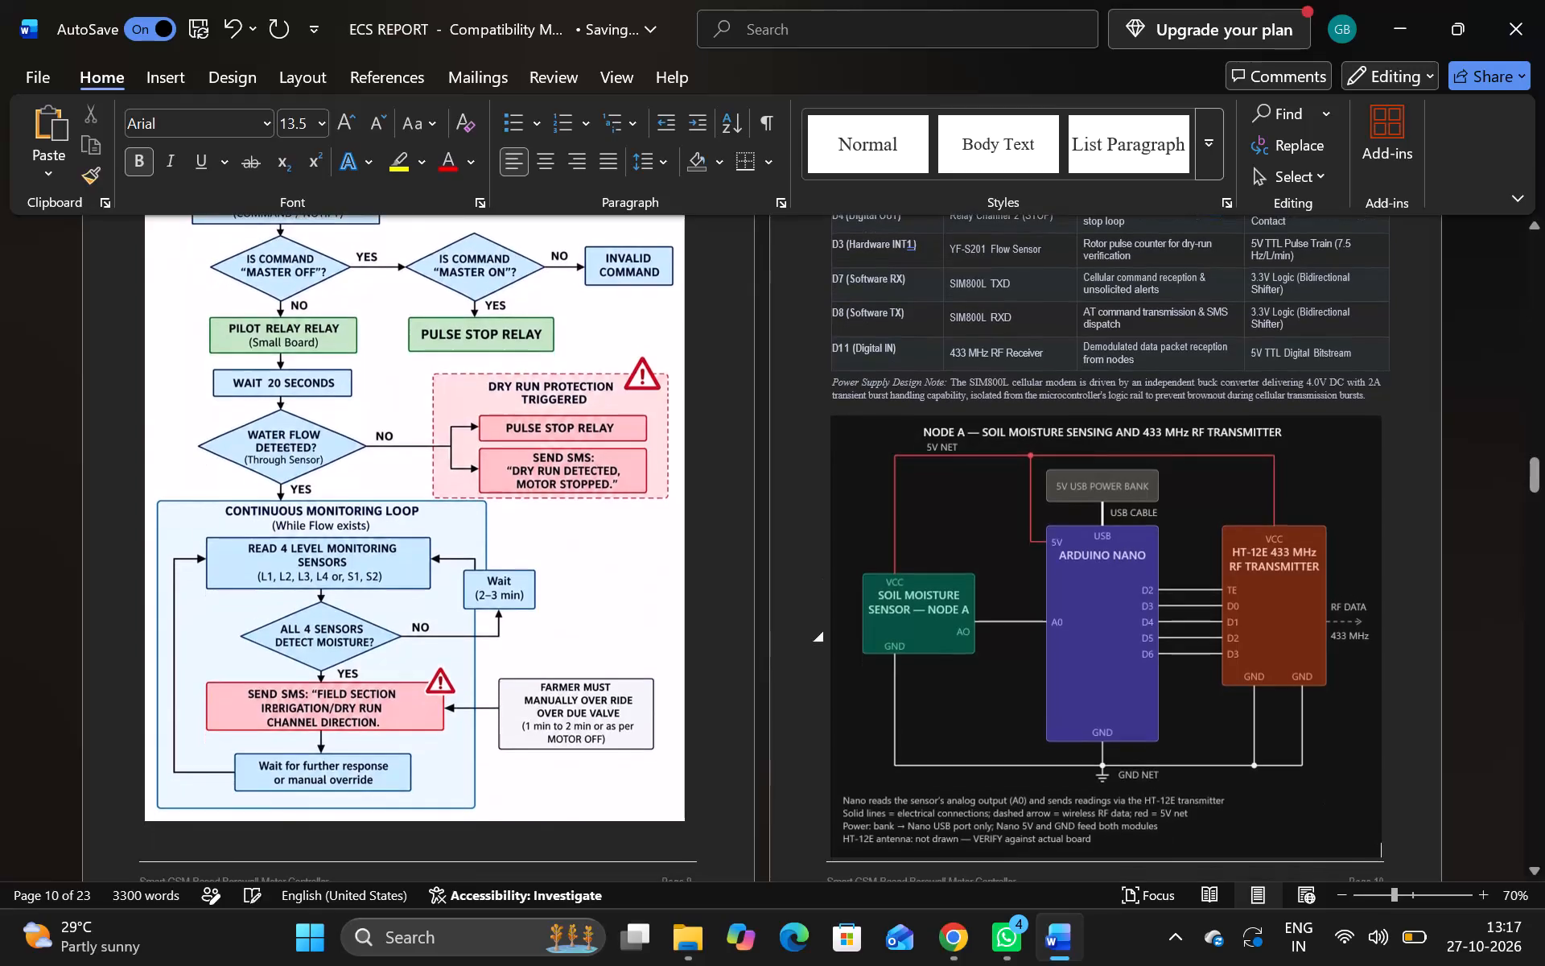
Slightly reduce the height of the Node A soil moisture sensing diagram on page 10 so its bottom edge clears the footer line.
scroll(1031, 725, down, 1)
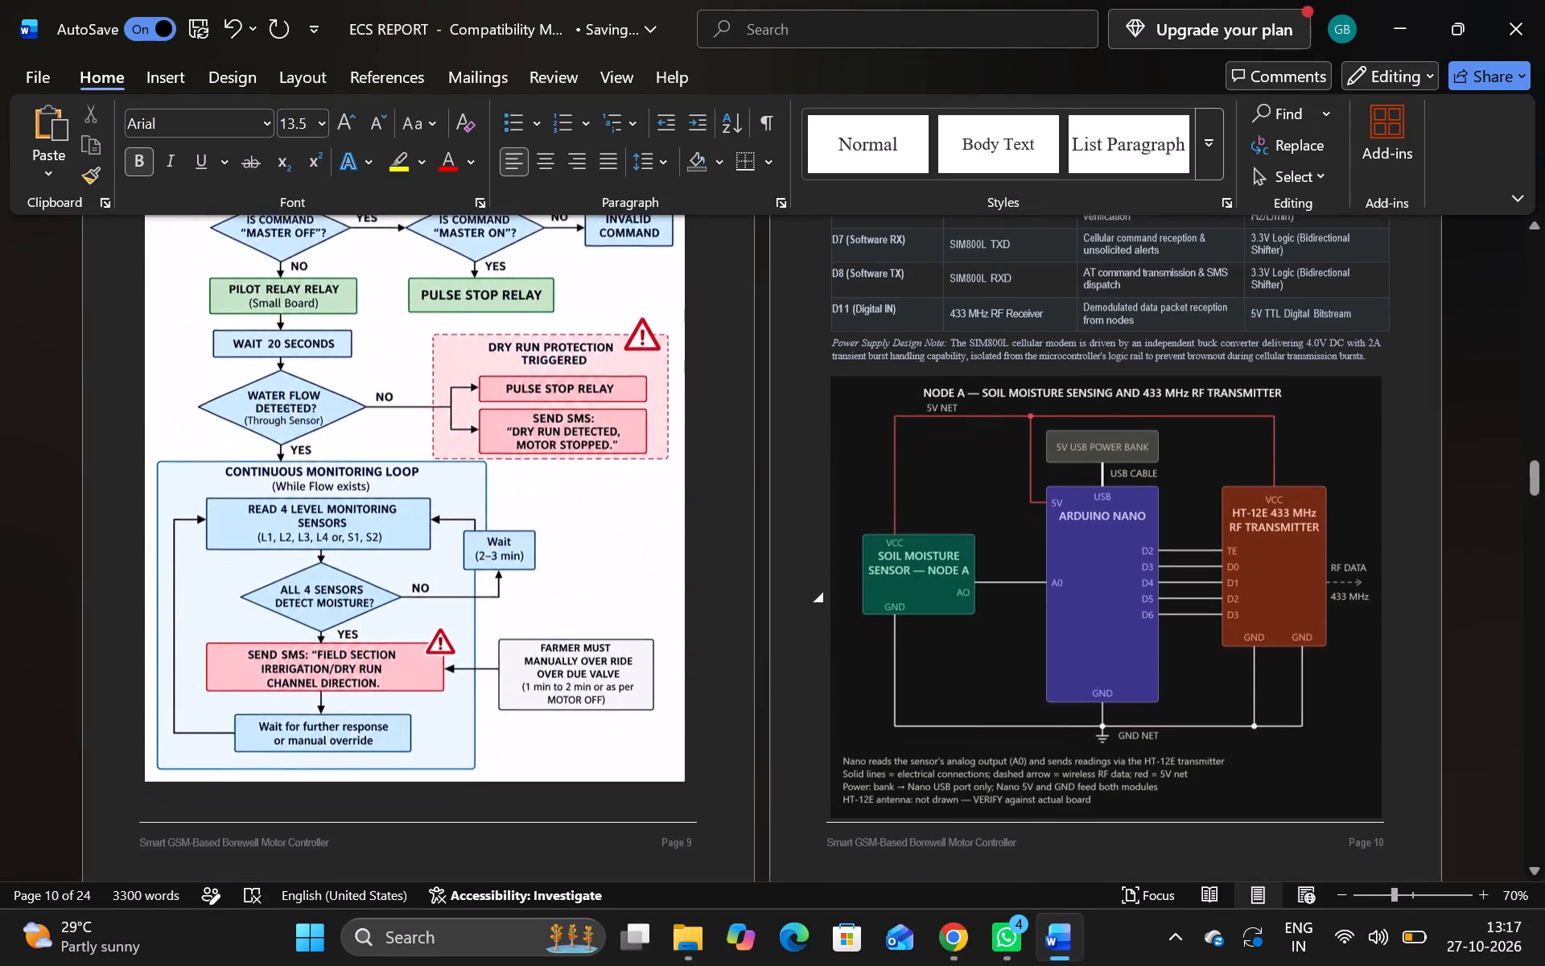
scroll(1031, 725, down, 1)
click(1056, 752)
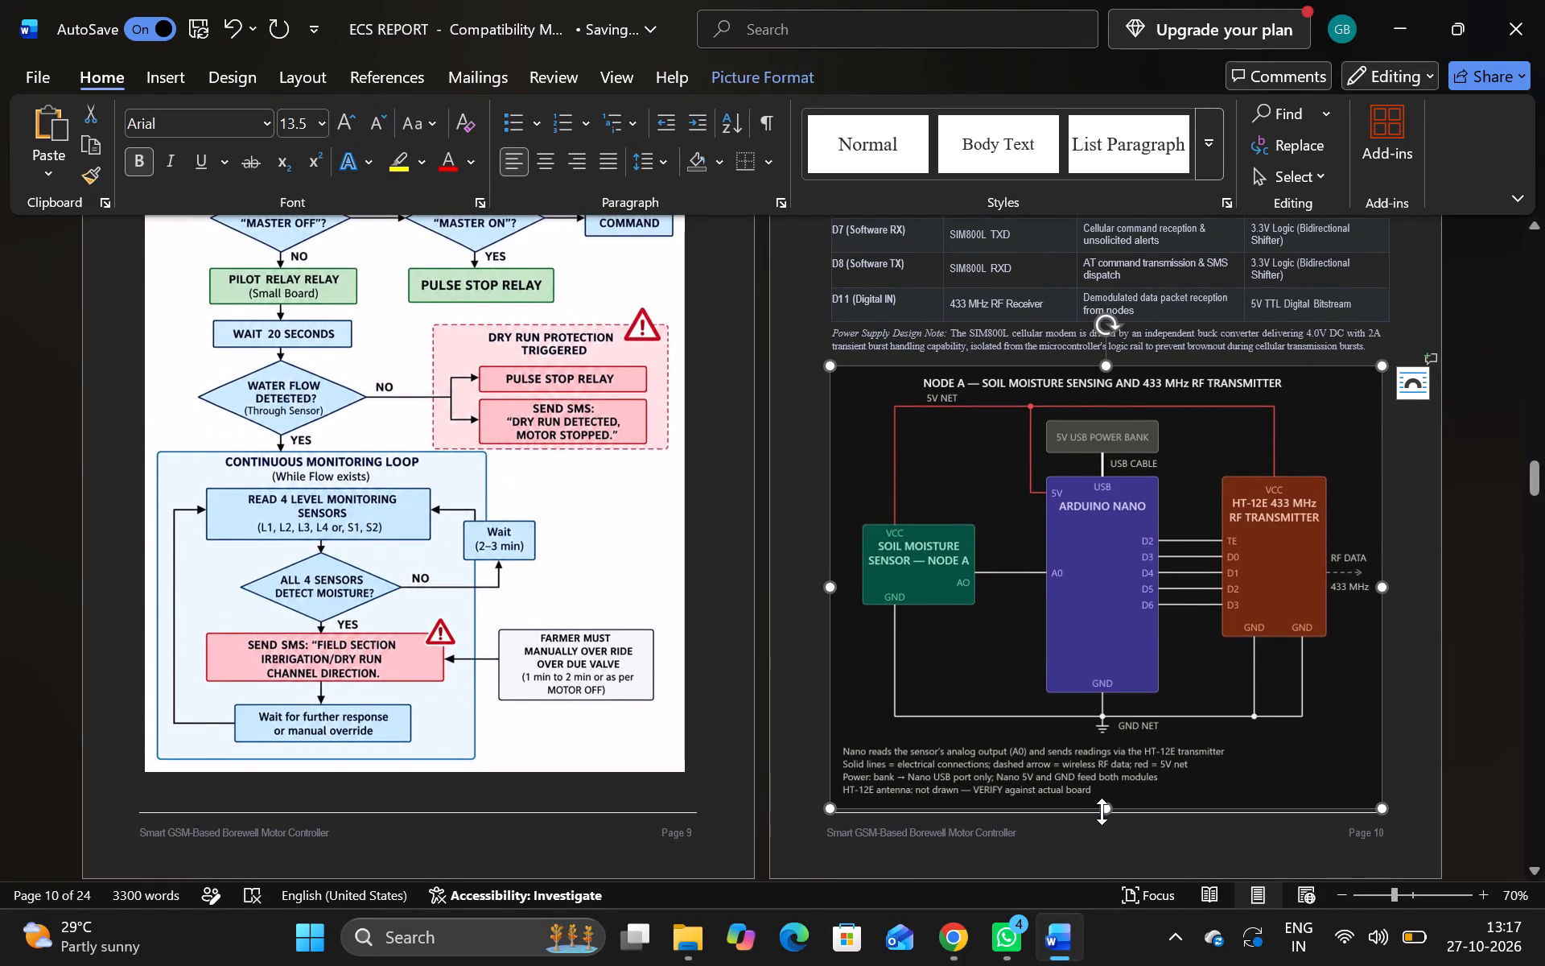
drag(1104, 807, 1100, 775)
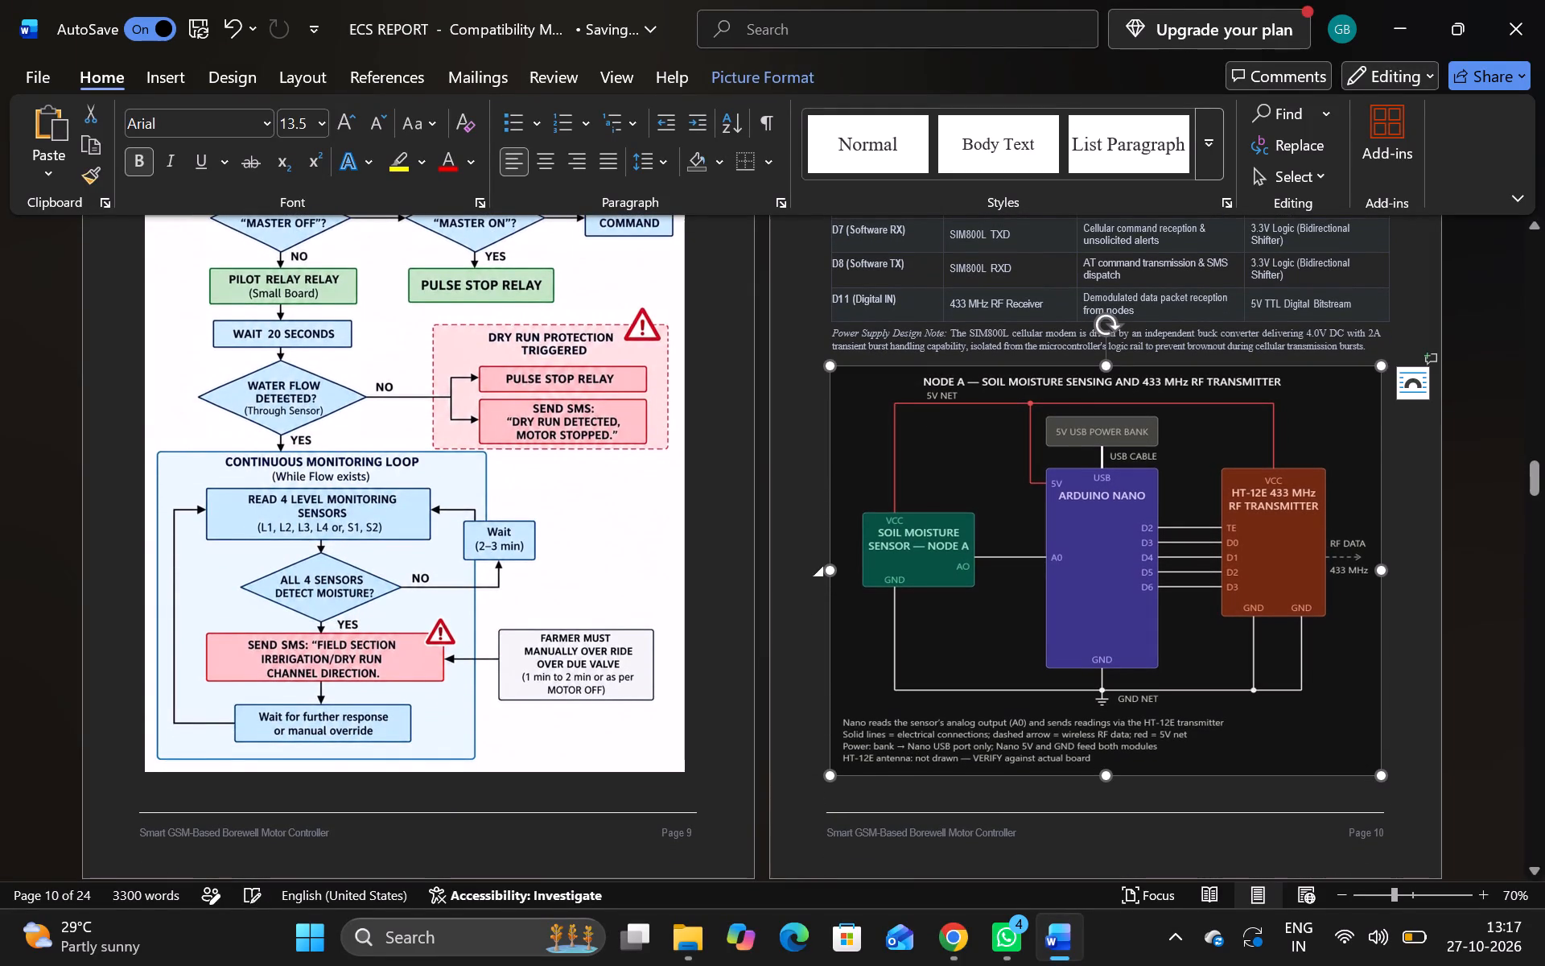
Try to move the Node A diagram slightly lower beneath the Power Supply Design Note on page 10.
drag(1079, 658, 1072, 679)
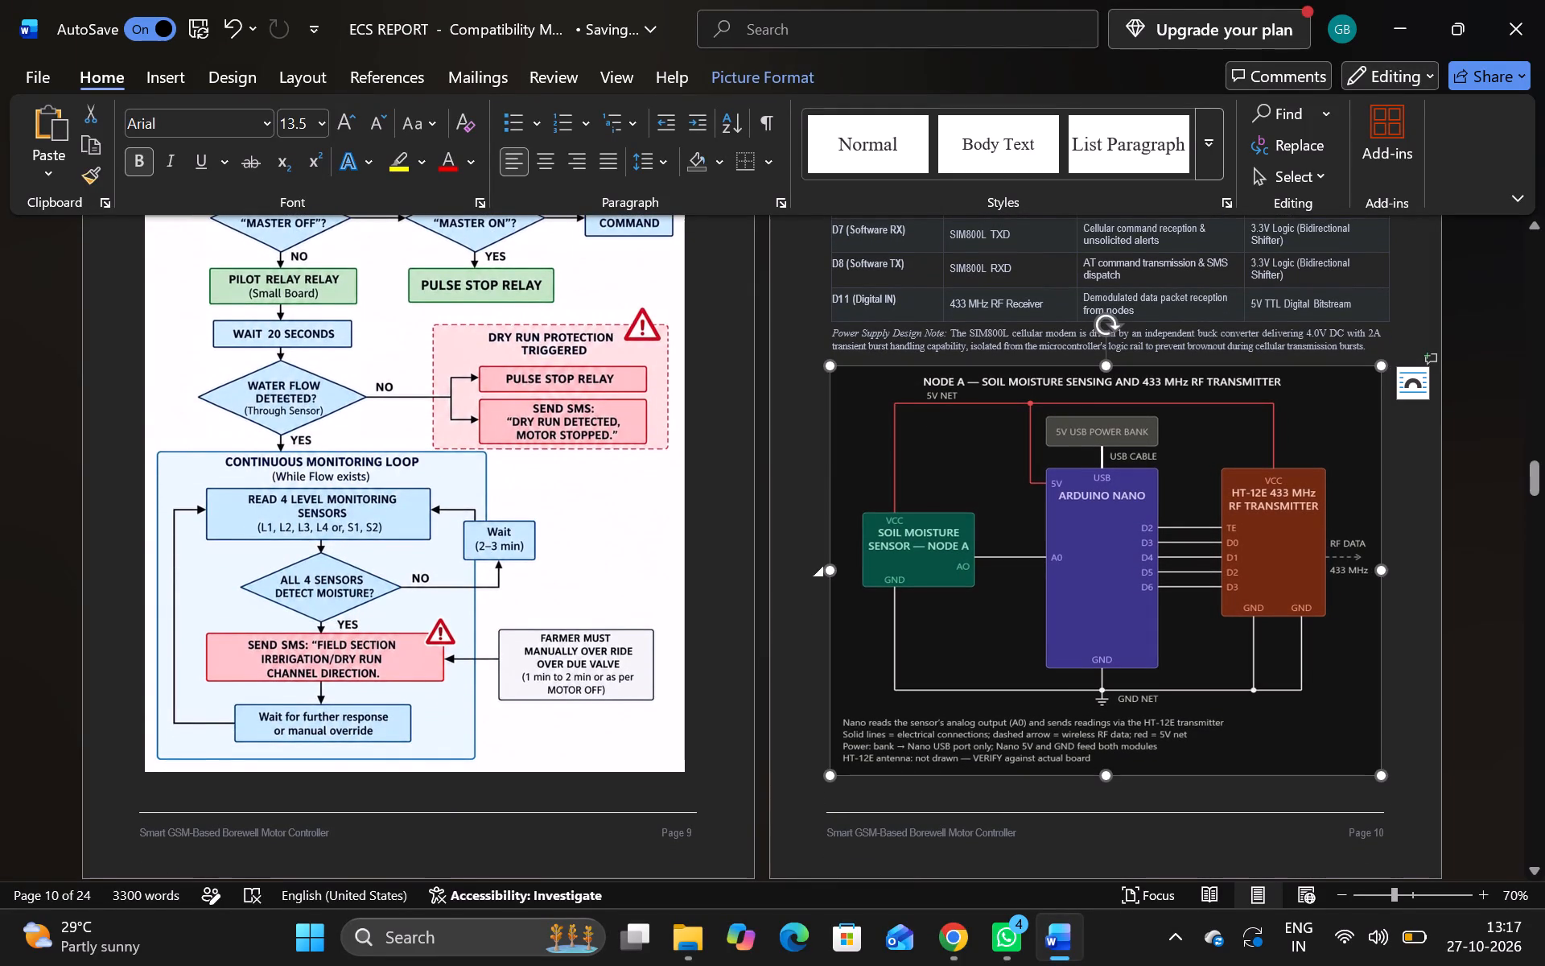
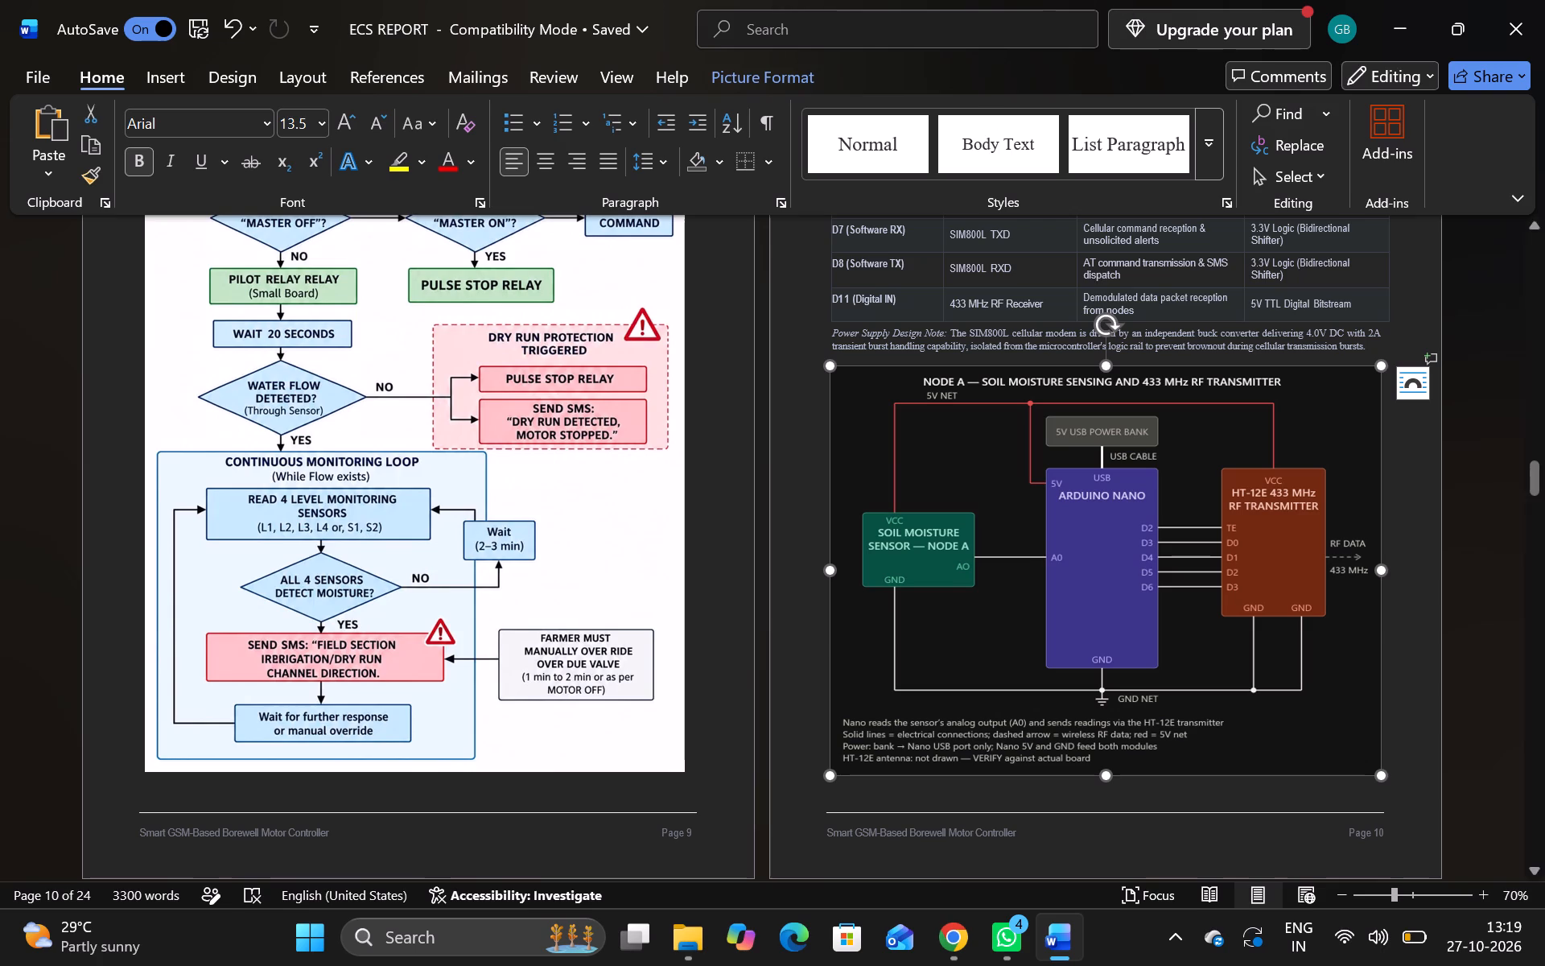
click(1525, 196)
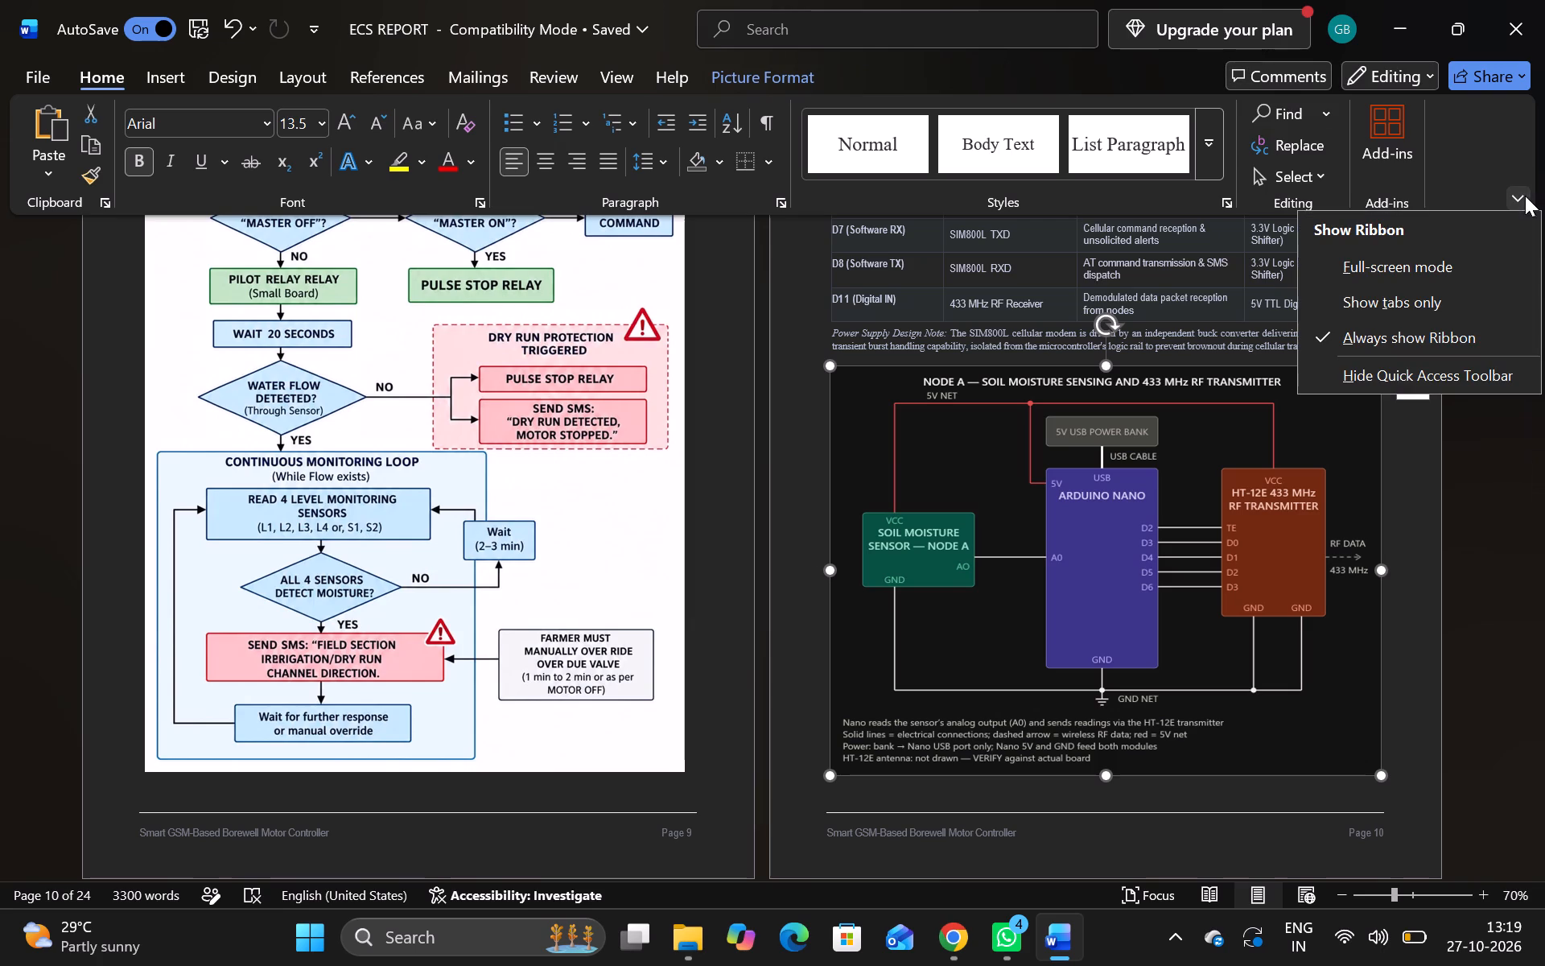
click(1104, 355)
Review the report's layout from page 10 through the code listings to page 24, and back to the references on page 17.
scroll(764, 467, down, 11)
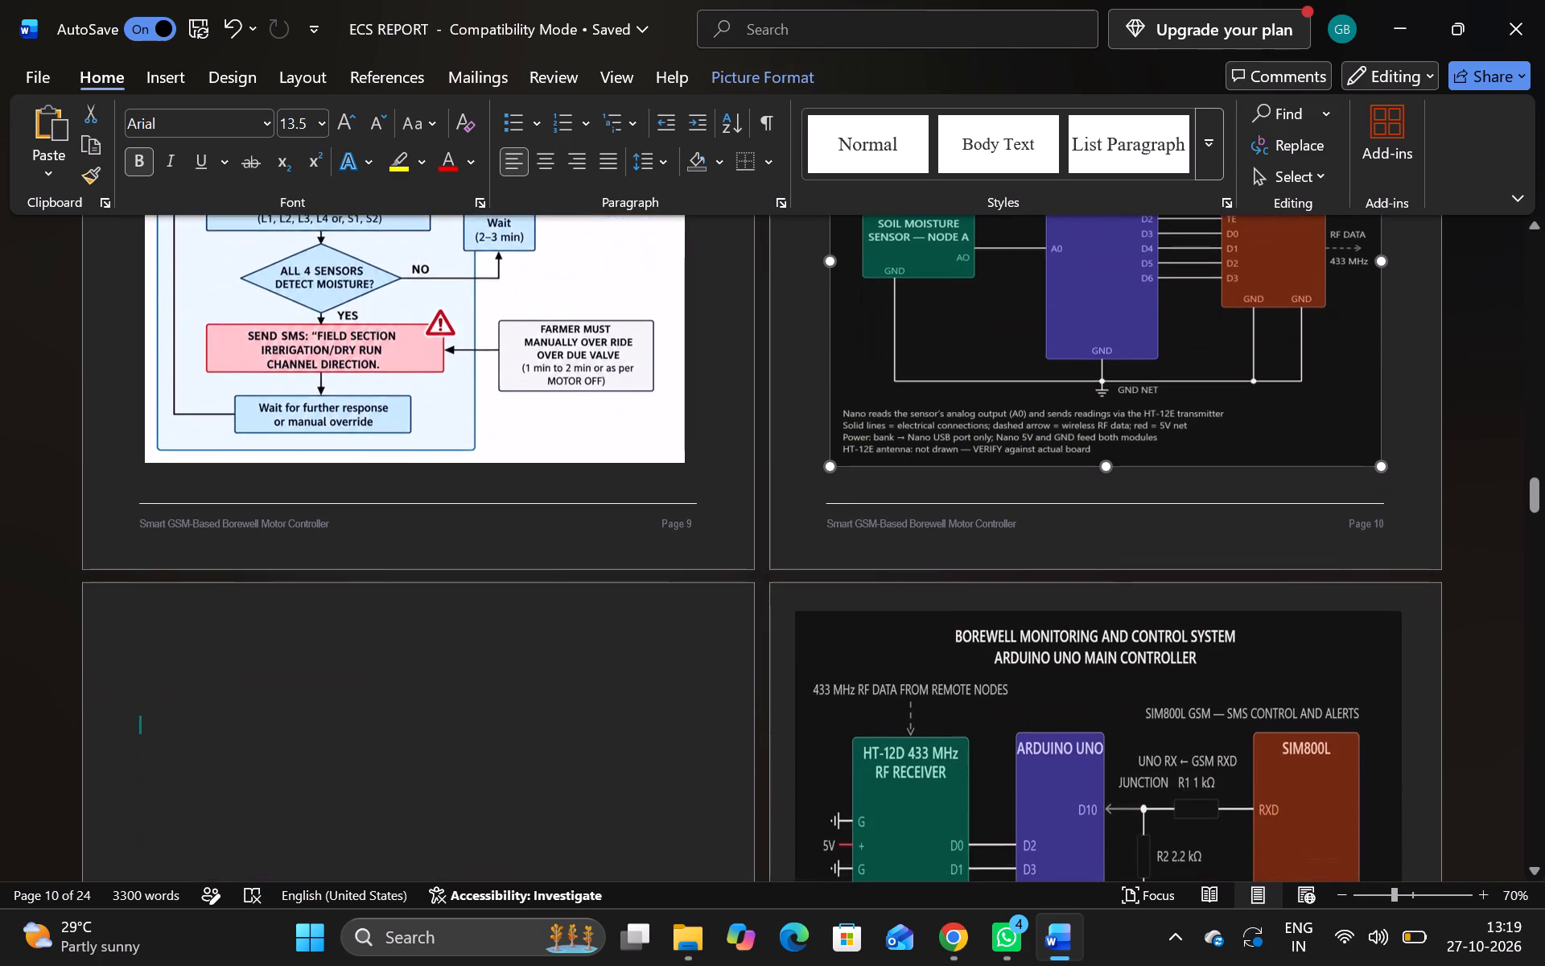
scroll(769, 456, down, 16)
scroll(772, 444, down, 18)
scroll(769, 448, down, 7)
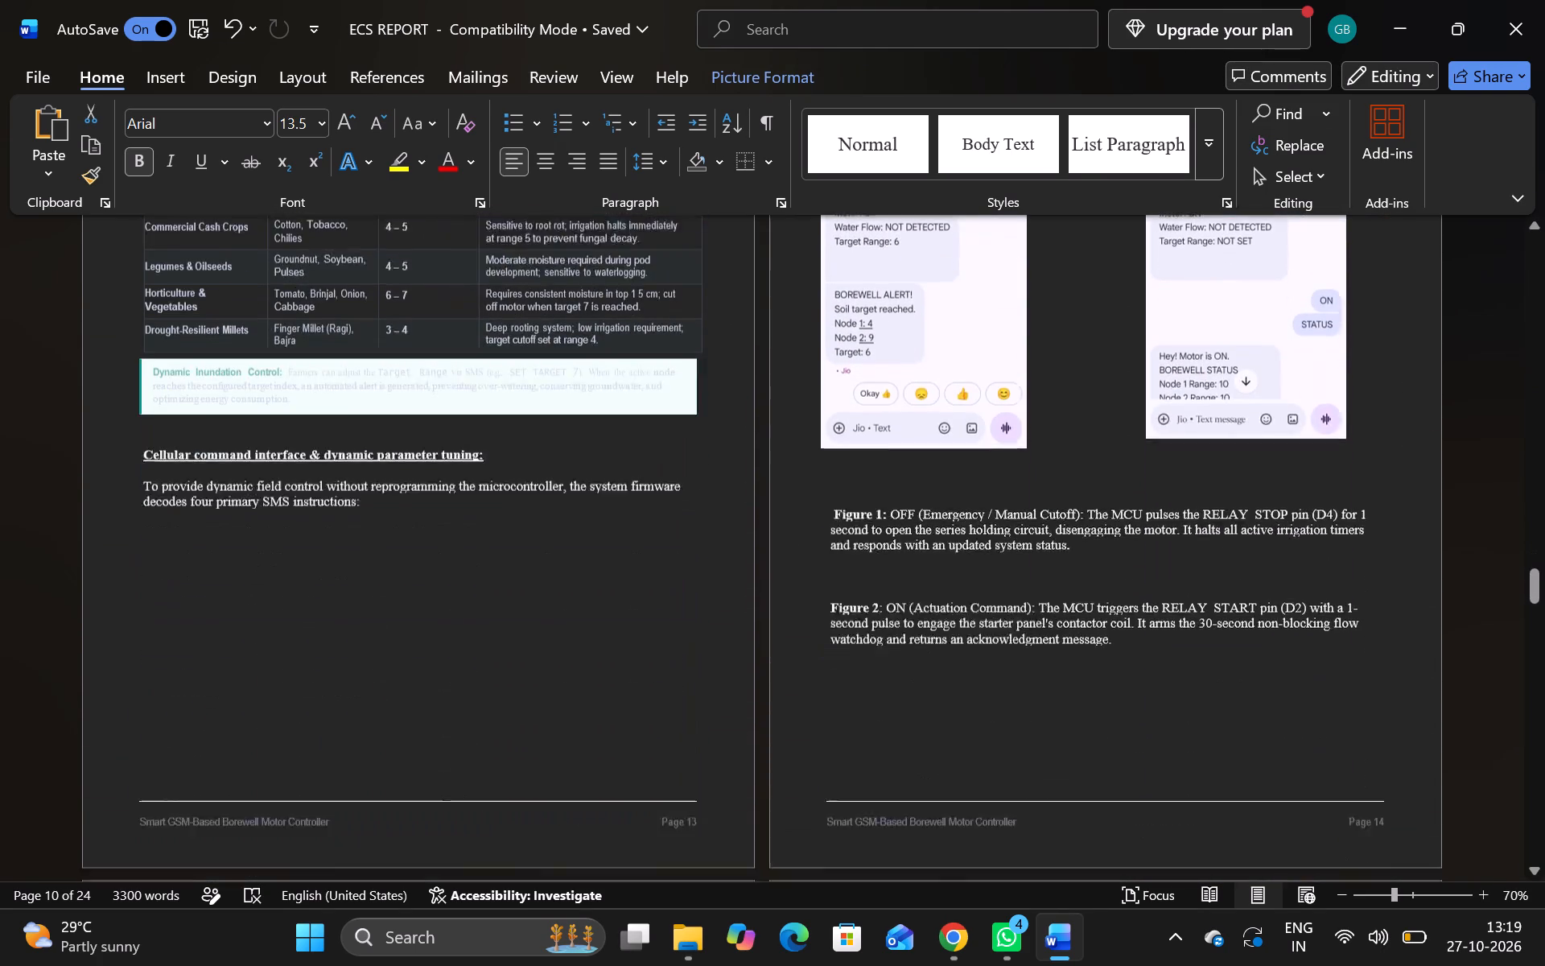
scroll(763, 436, down, 17)
scroll(740, 499, down, 9)
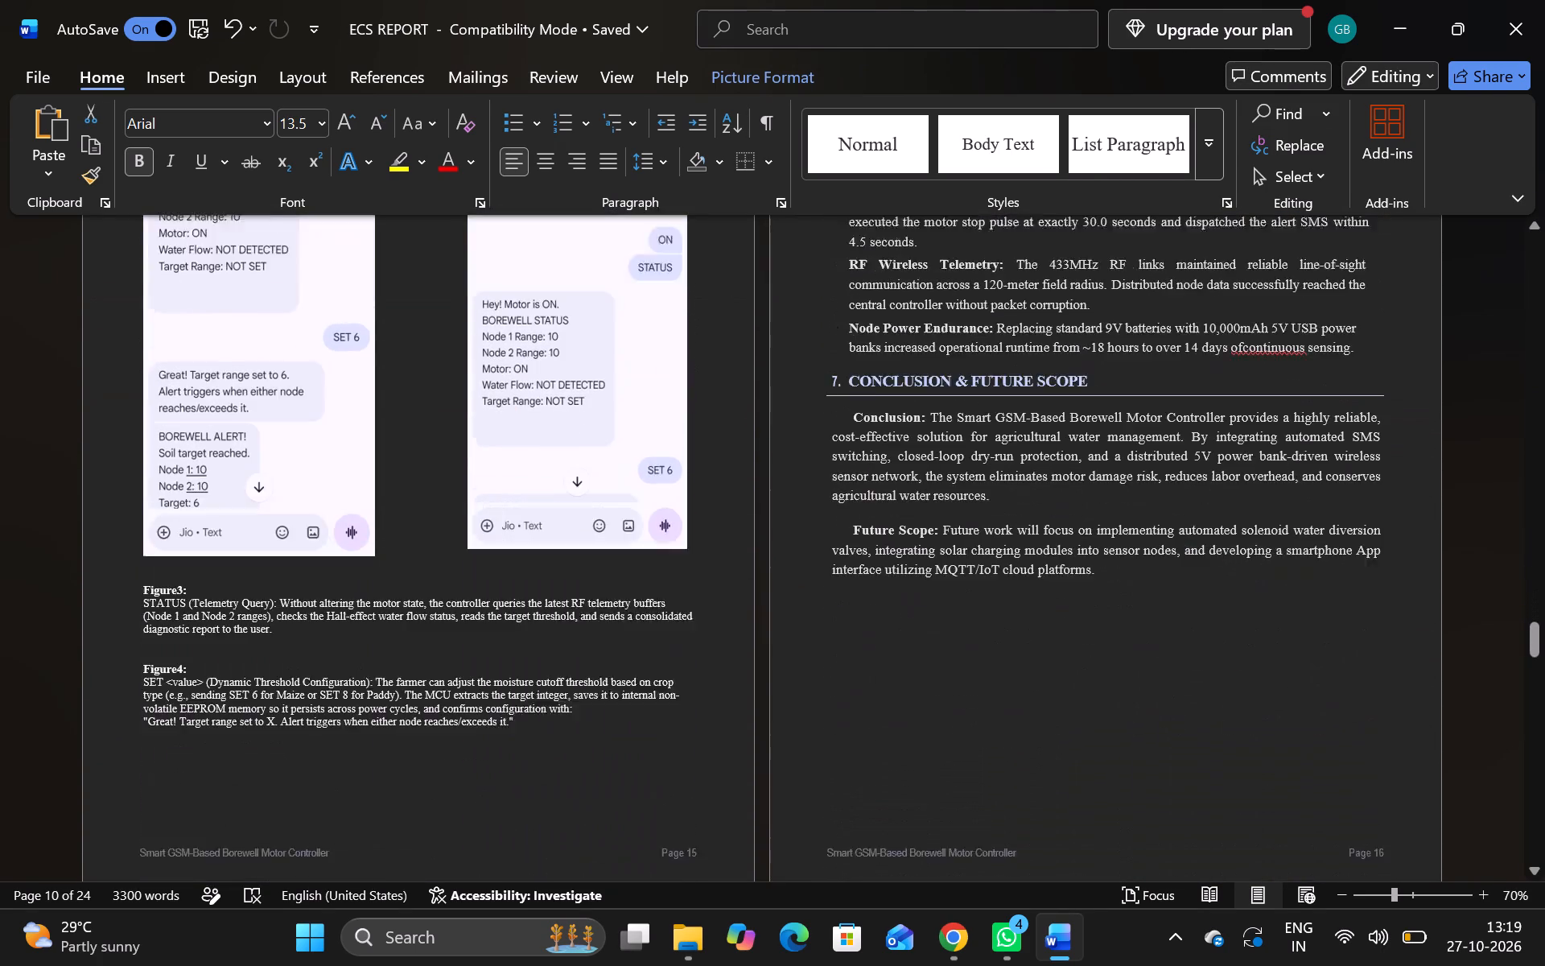
scroll(740, 498, down, 18)
scroll(743, 486, down, 20)
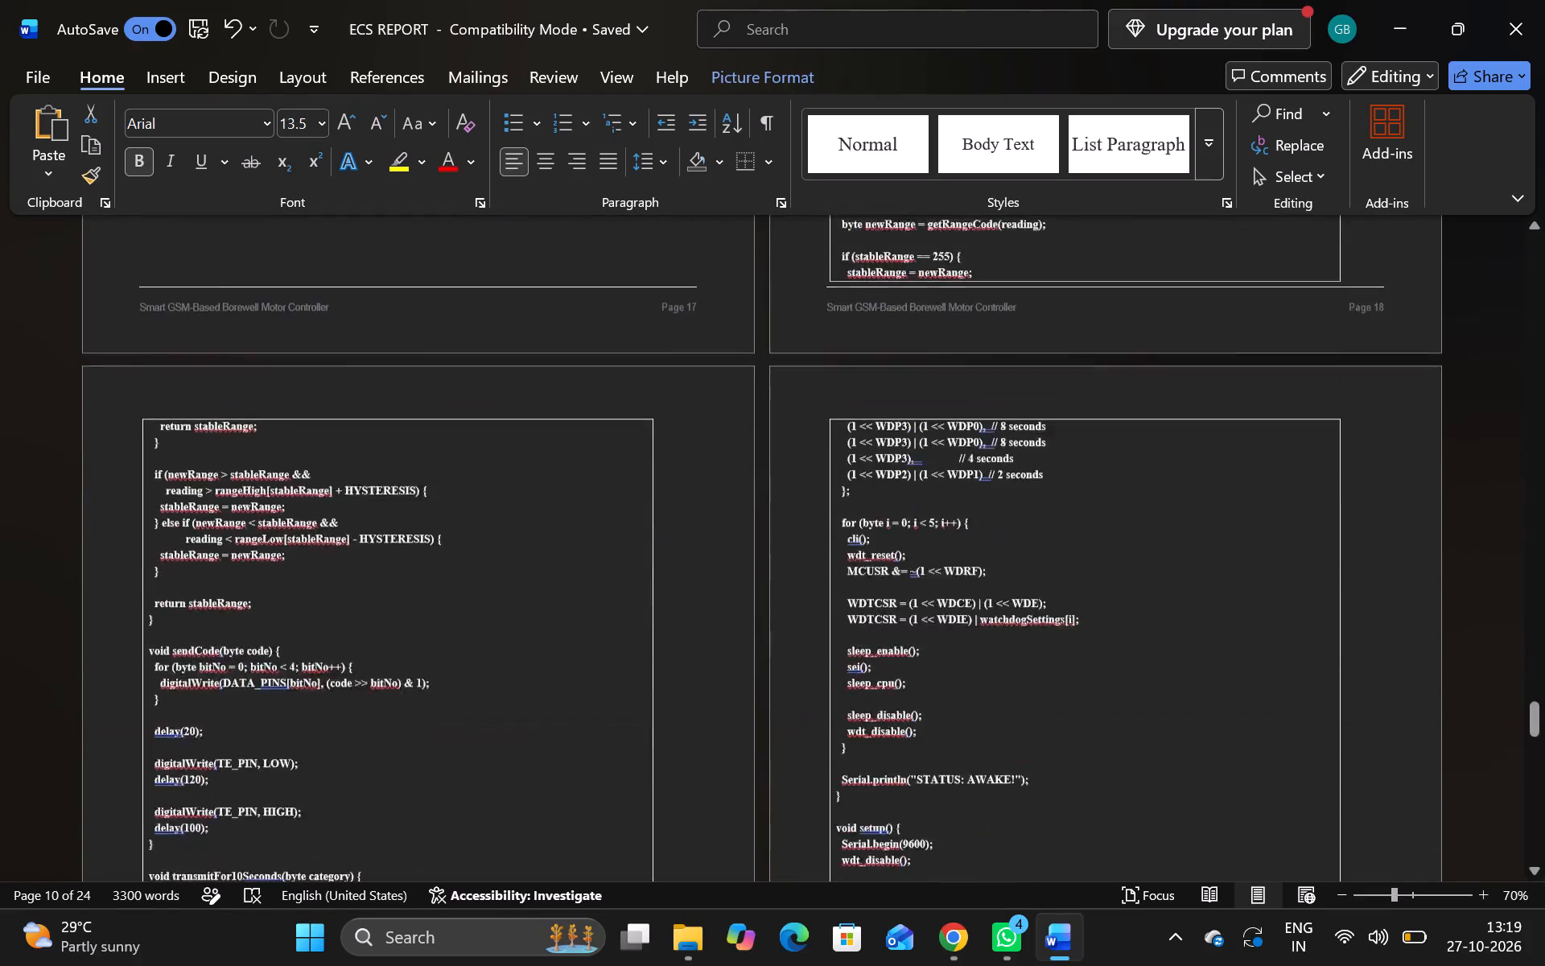
scroll(742, 502, down, 18)
scroll(740, 510, down, 20)
scroll(740, 510, down, 3)
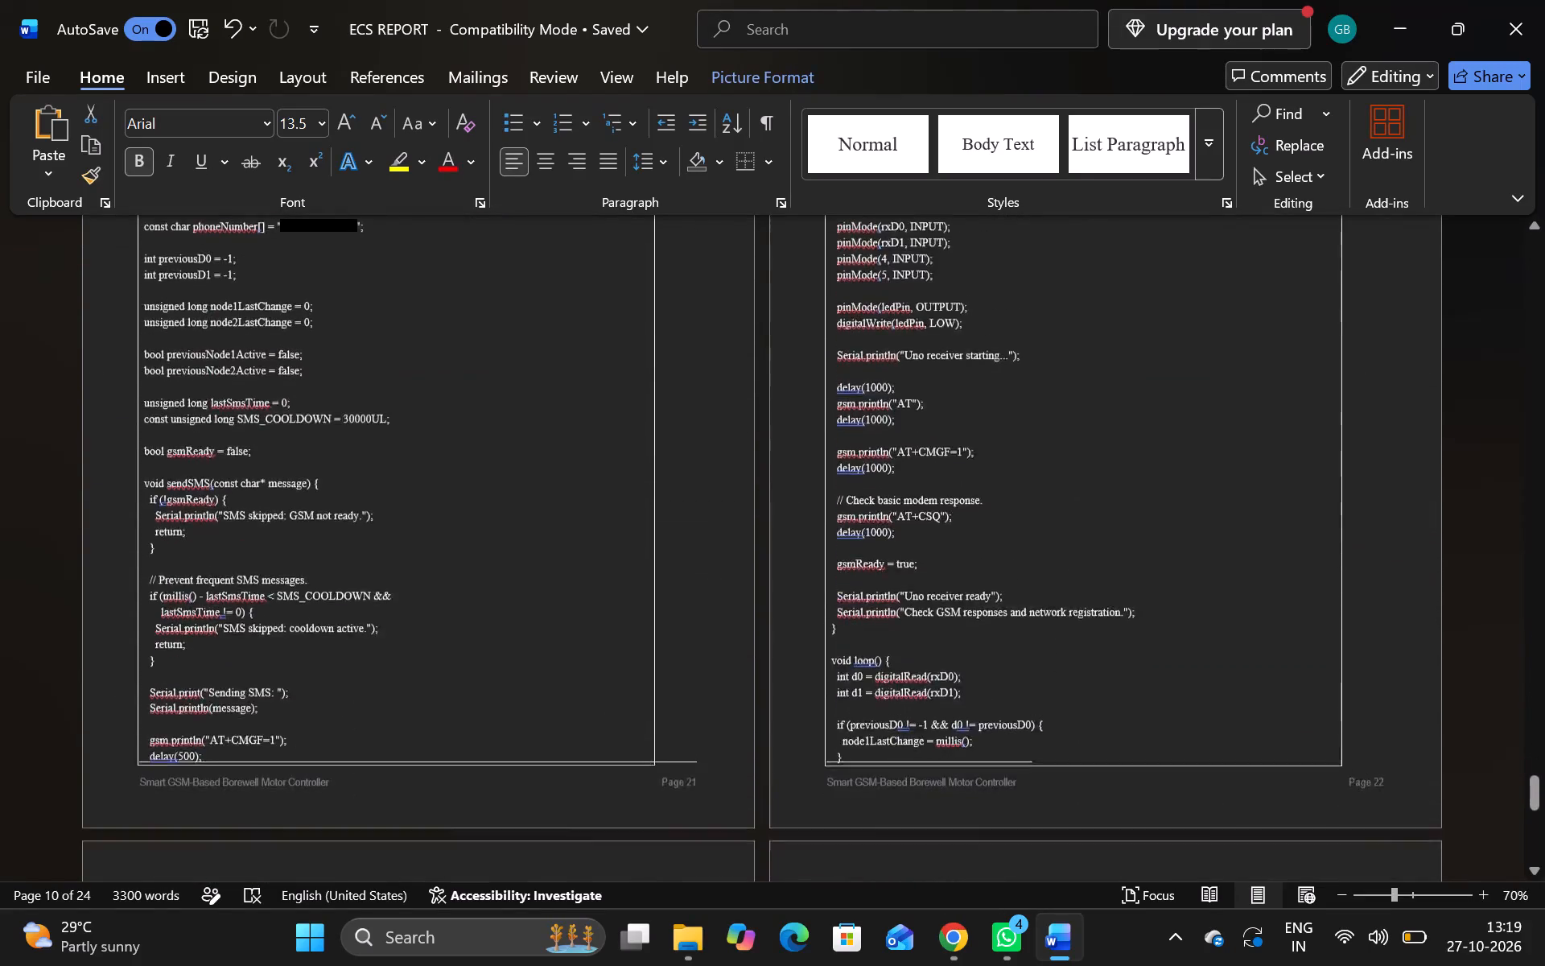
scroll(740, 507, down, 12)
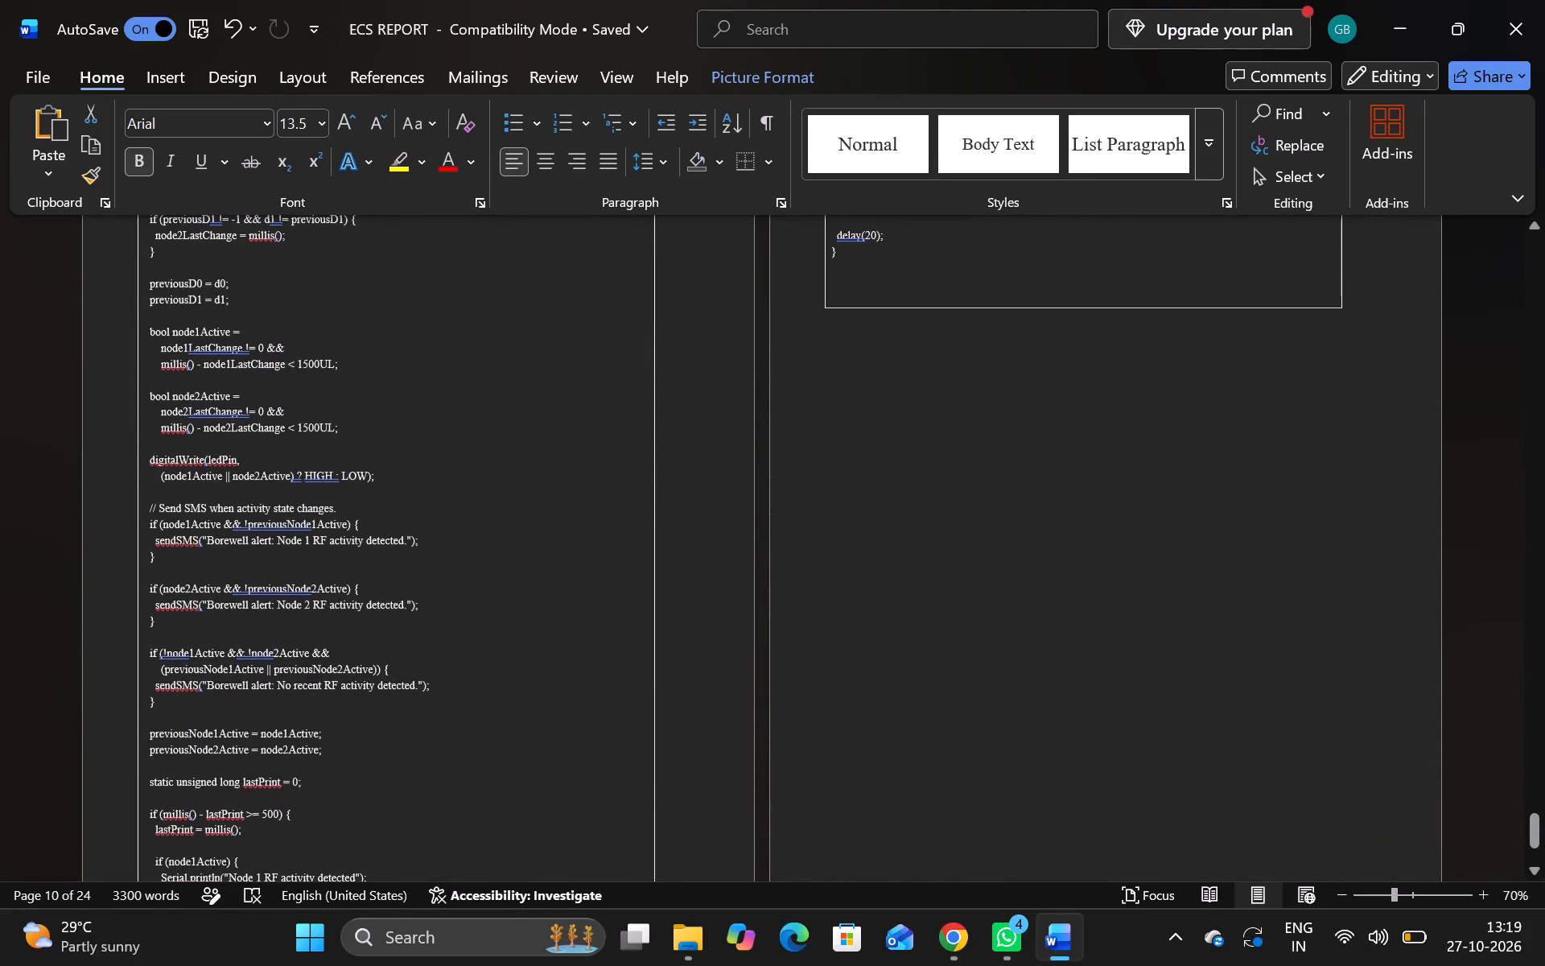
scroll(532, 530, up, 6)
scroll(531, 532, down, 18)
scroll(538, 534, down, 9)
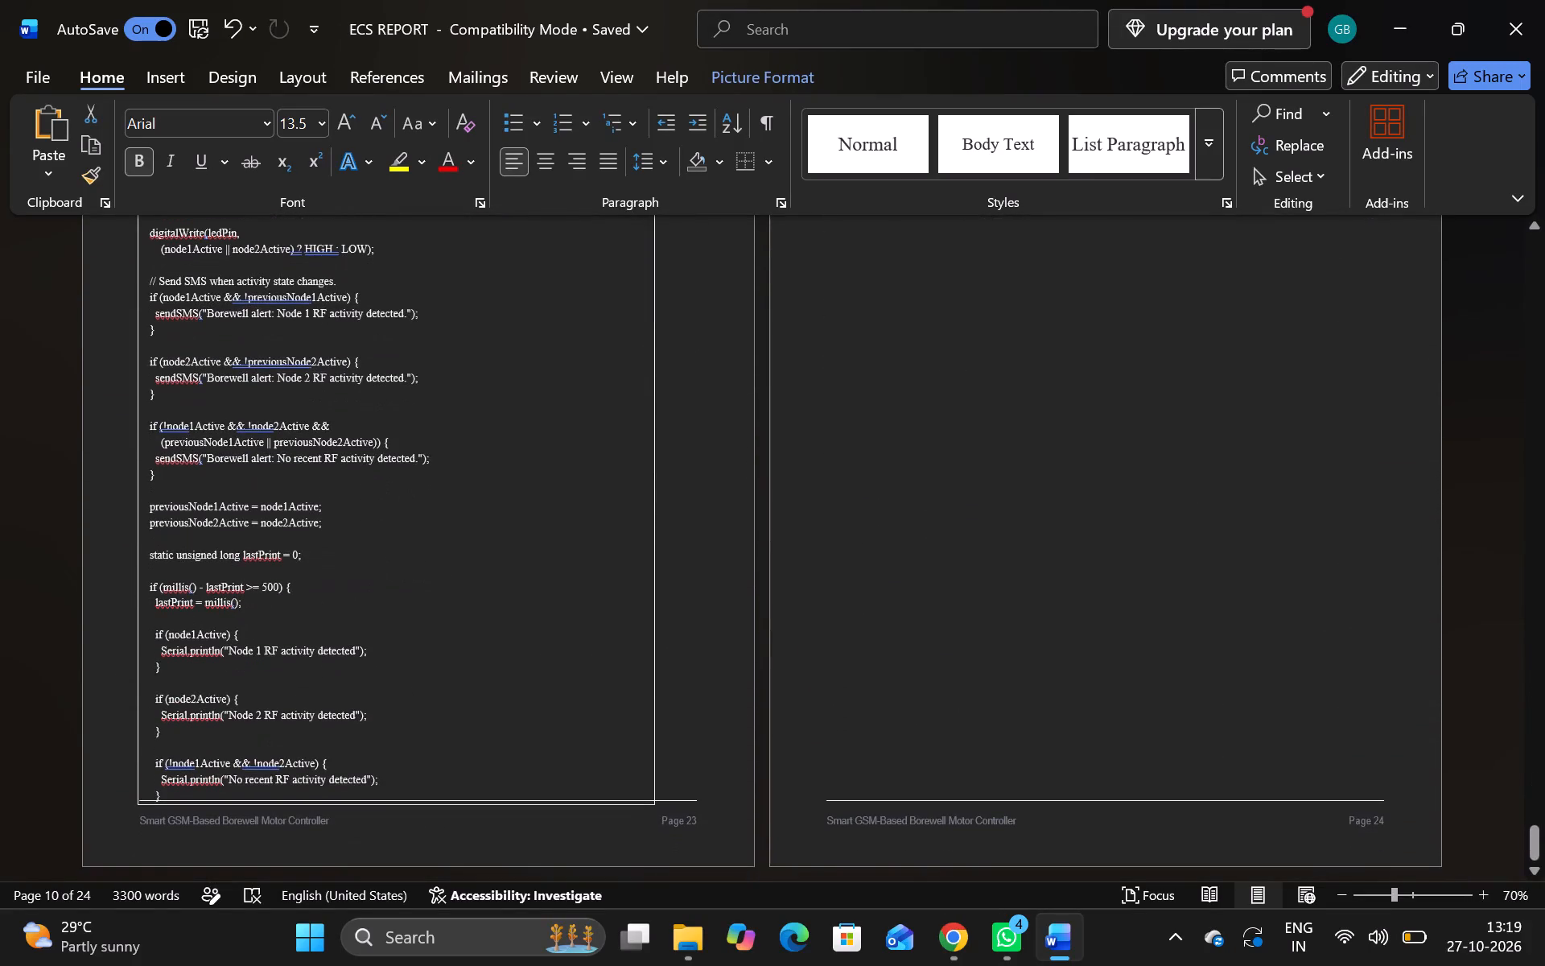
drag(507, 475, 498, 472)
drag(492, 473, 467, 504)
scroll(443, 519, up, 10)
scroll(859, 496, up, 16)
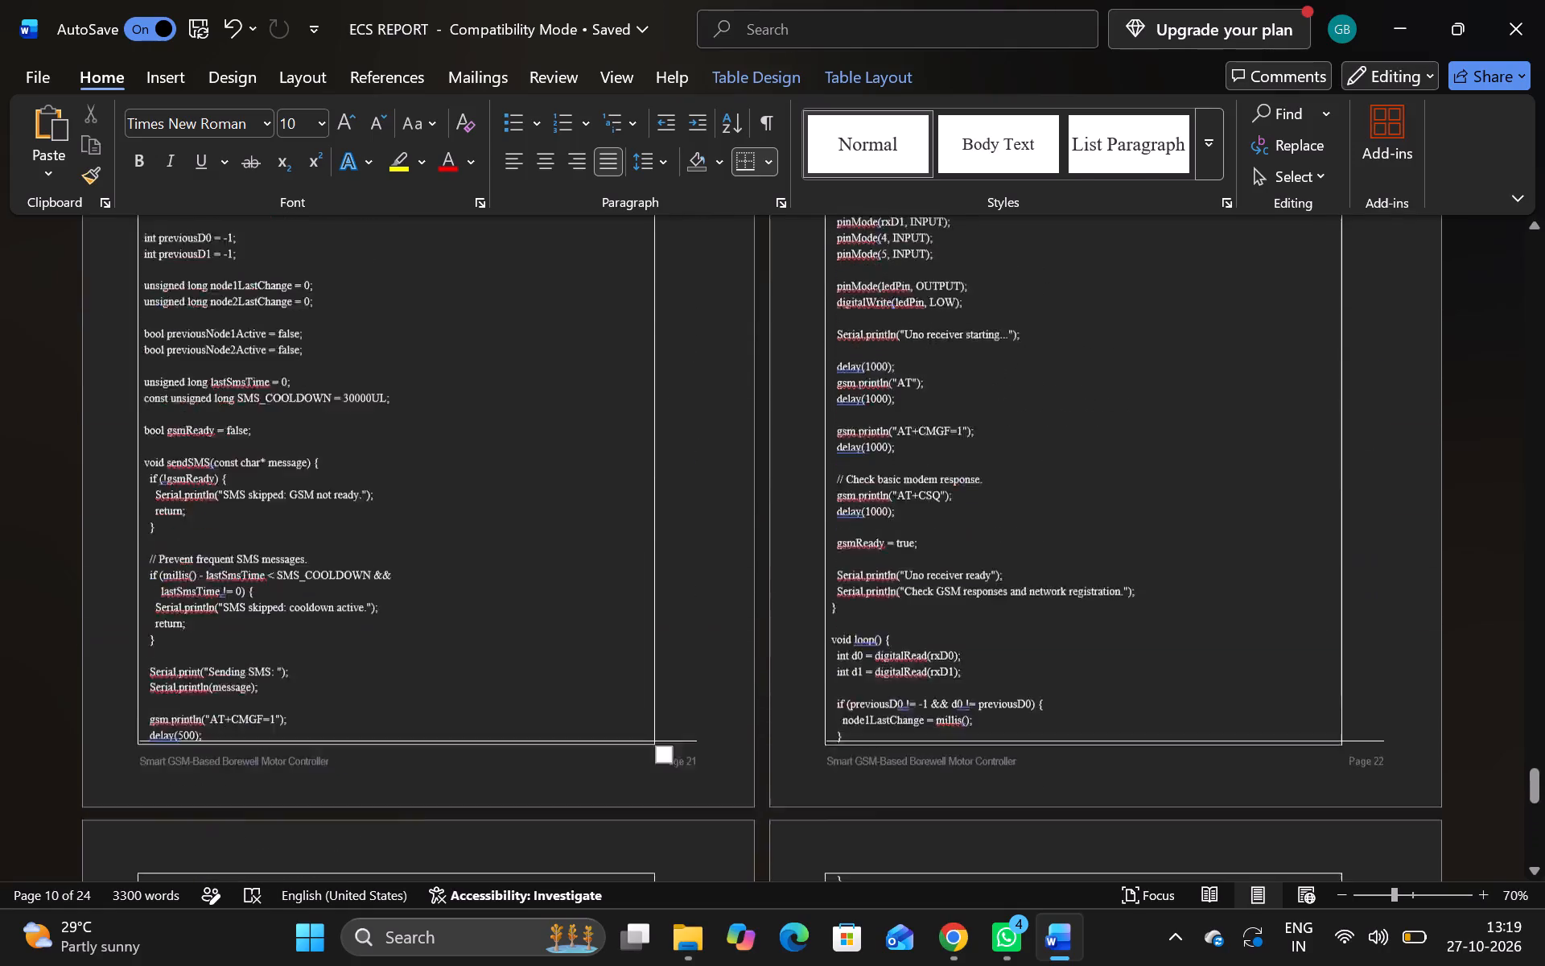
scroll(824, 544, up, 4)
scroll(765, 571, up, 8)
scroll(748, 567, up, 20)
scroll(748, 567, up, 14)
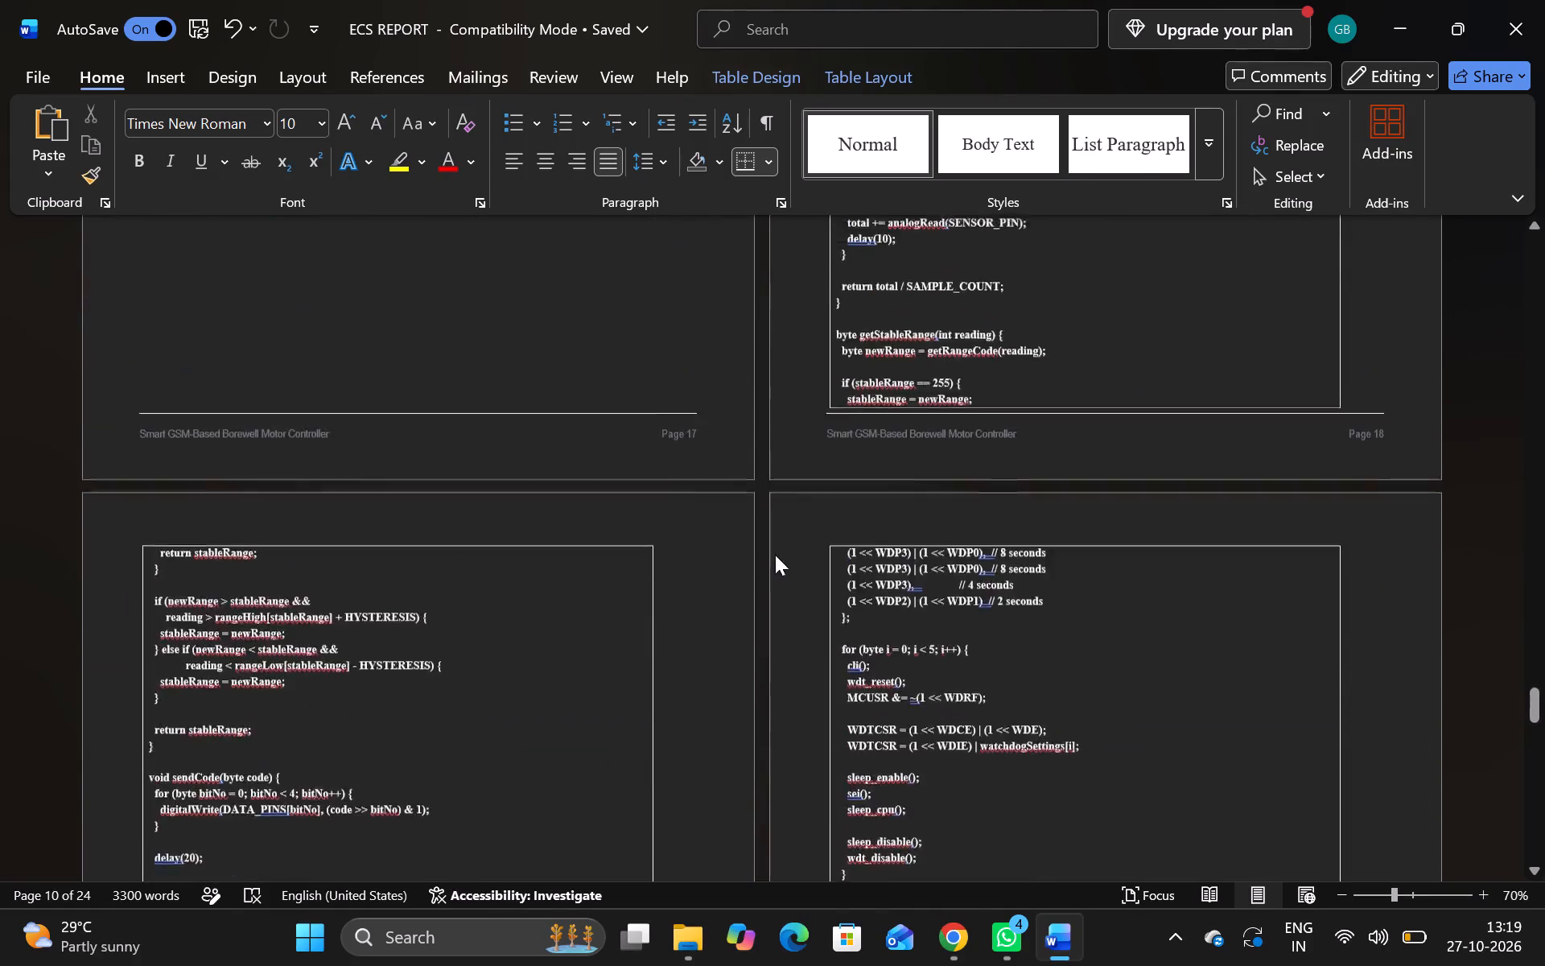
scroll(775, 555, up, 5)
drag(274, 303, 311, 294)
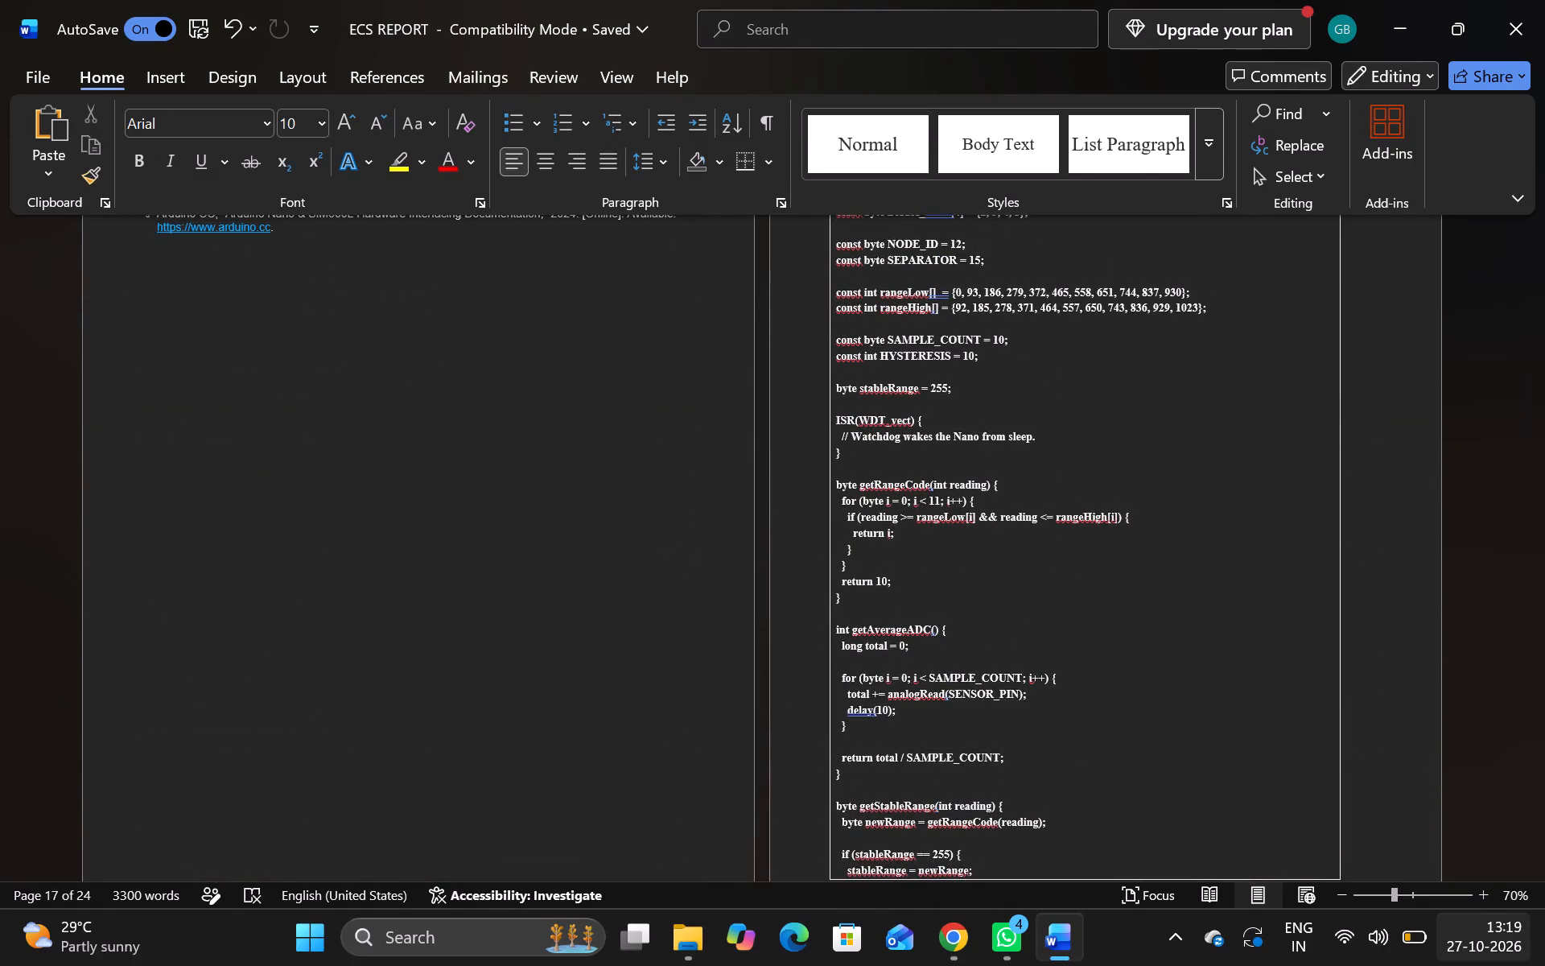
Save the ECS REPORT document.
key(ctrl+s)
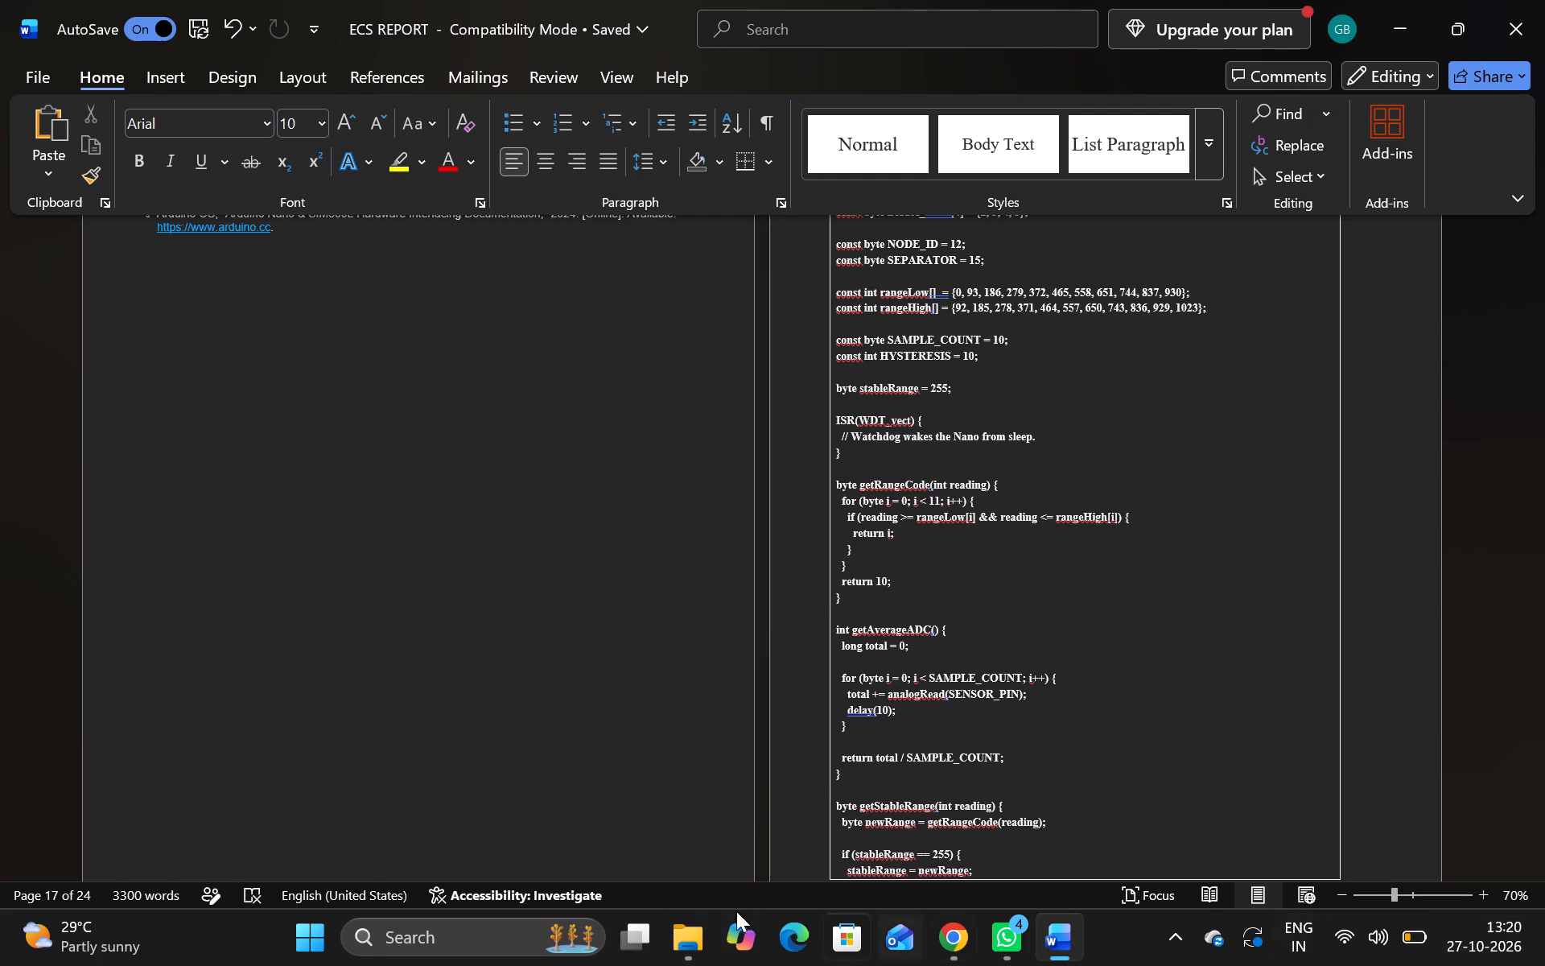
Check the ECS REPORT file in the Documents folder in File Explorer, and return to the report in Word.
double_click(699, 942)
click(690, 939)
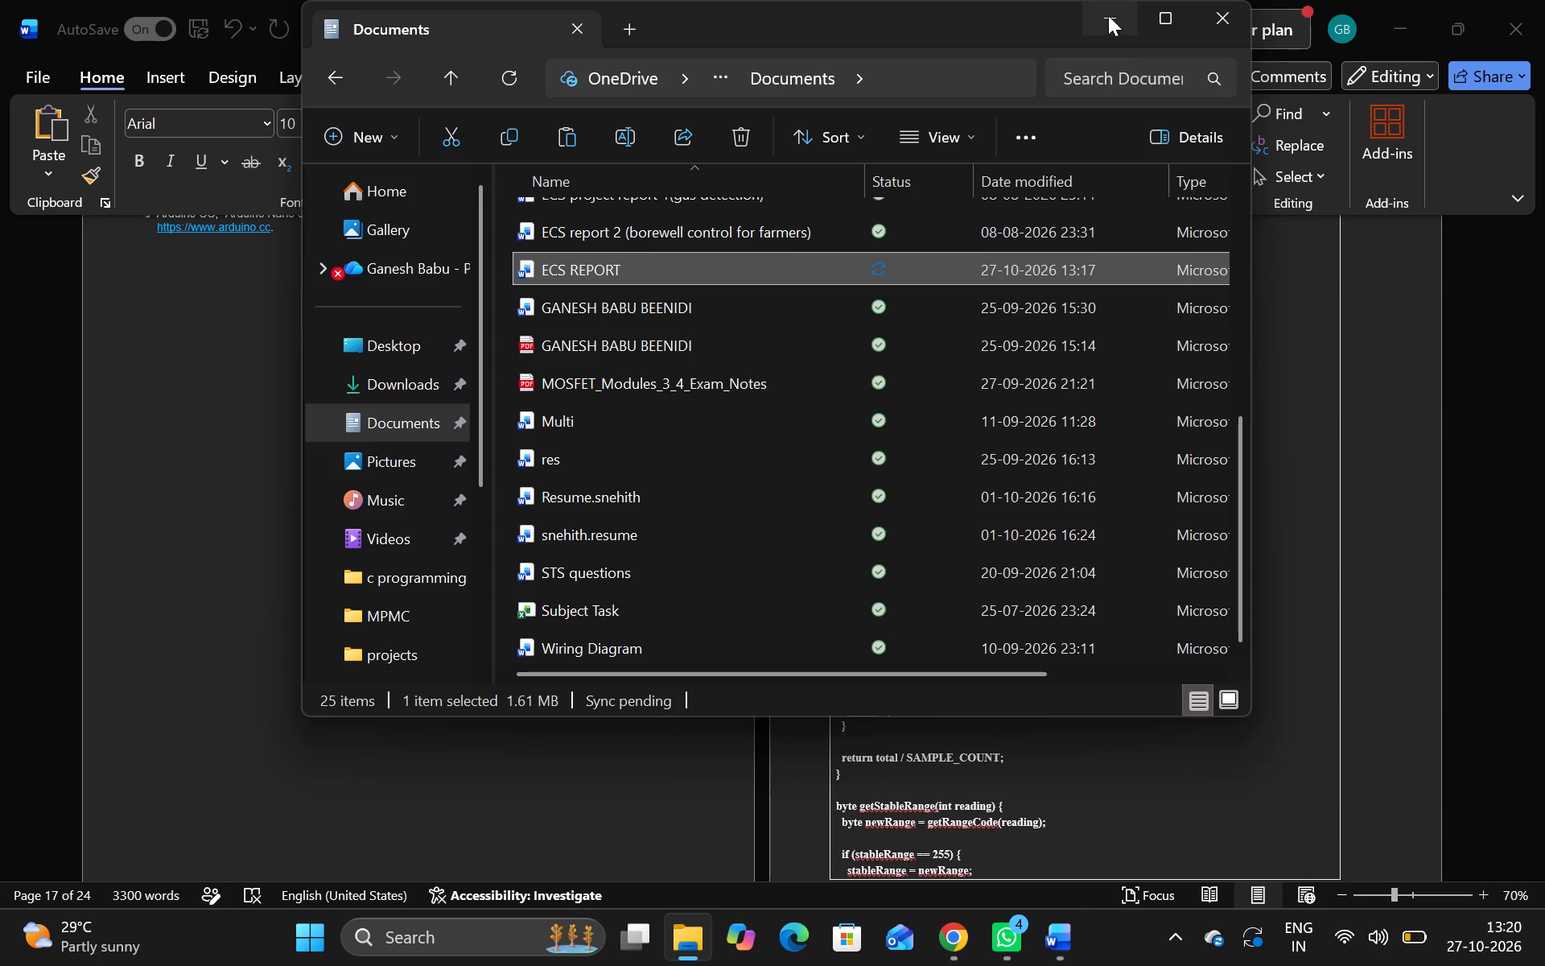
click(1108, 15)
Open the recent MPMC Experiment 4 document to view its cover page, and return to the ECS report.
click(22, 65)
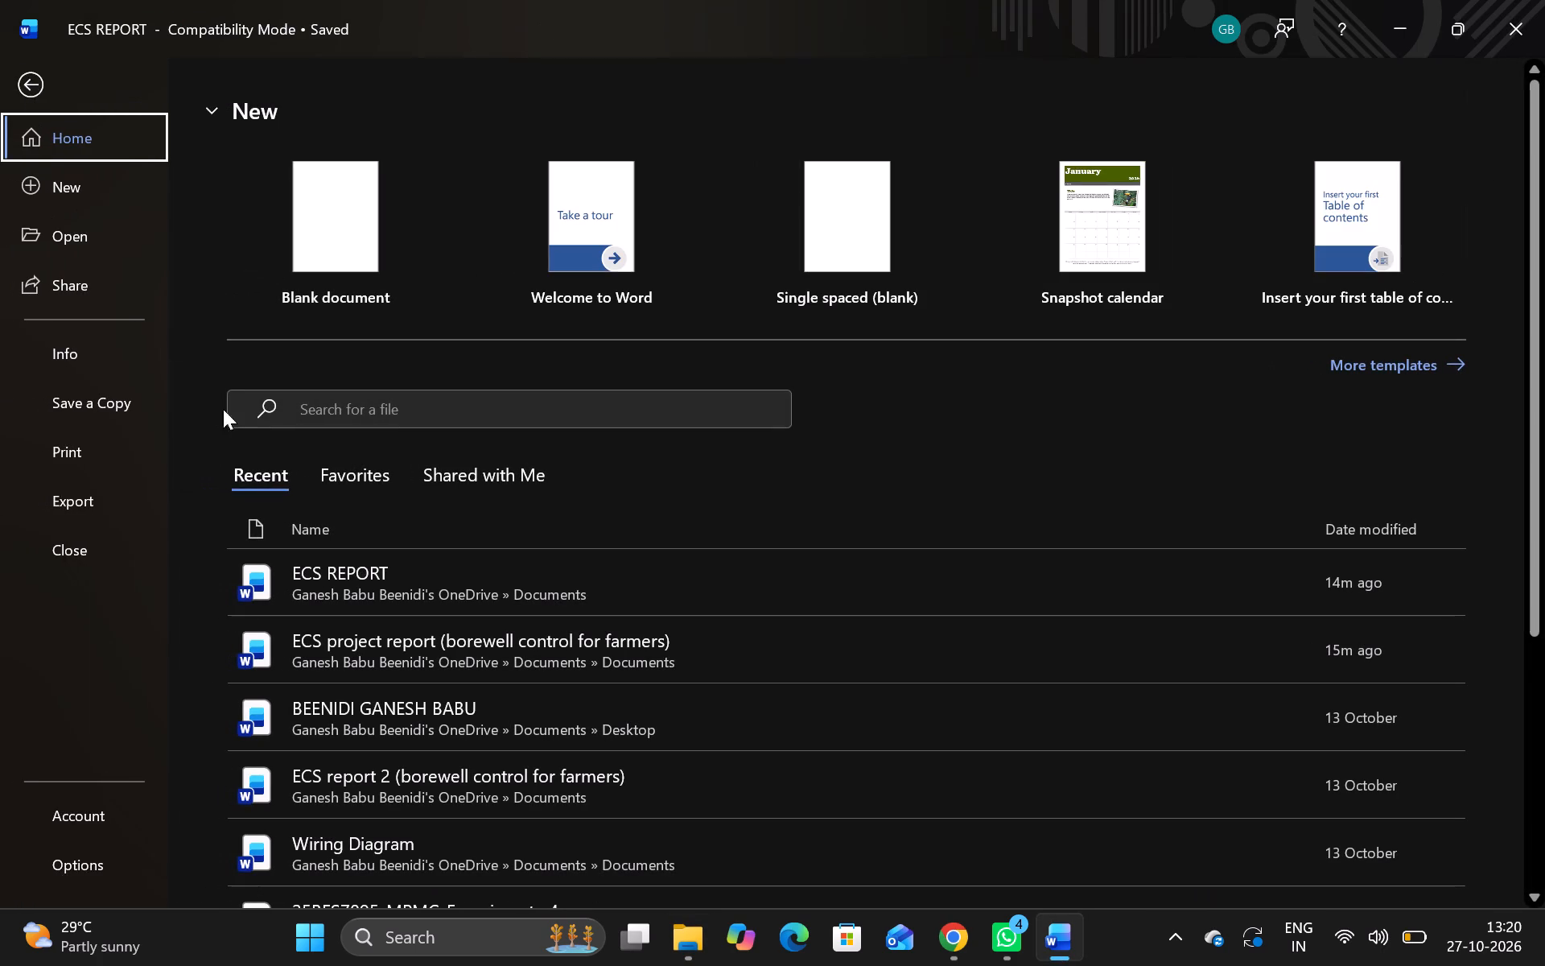
click(564, 601)
click(586, 560)
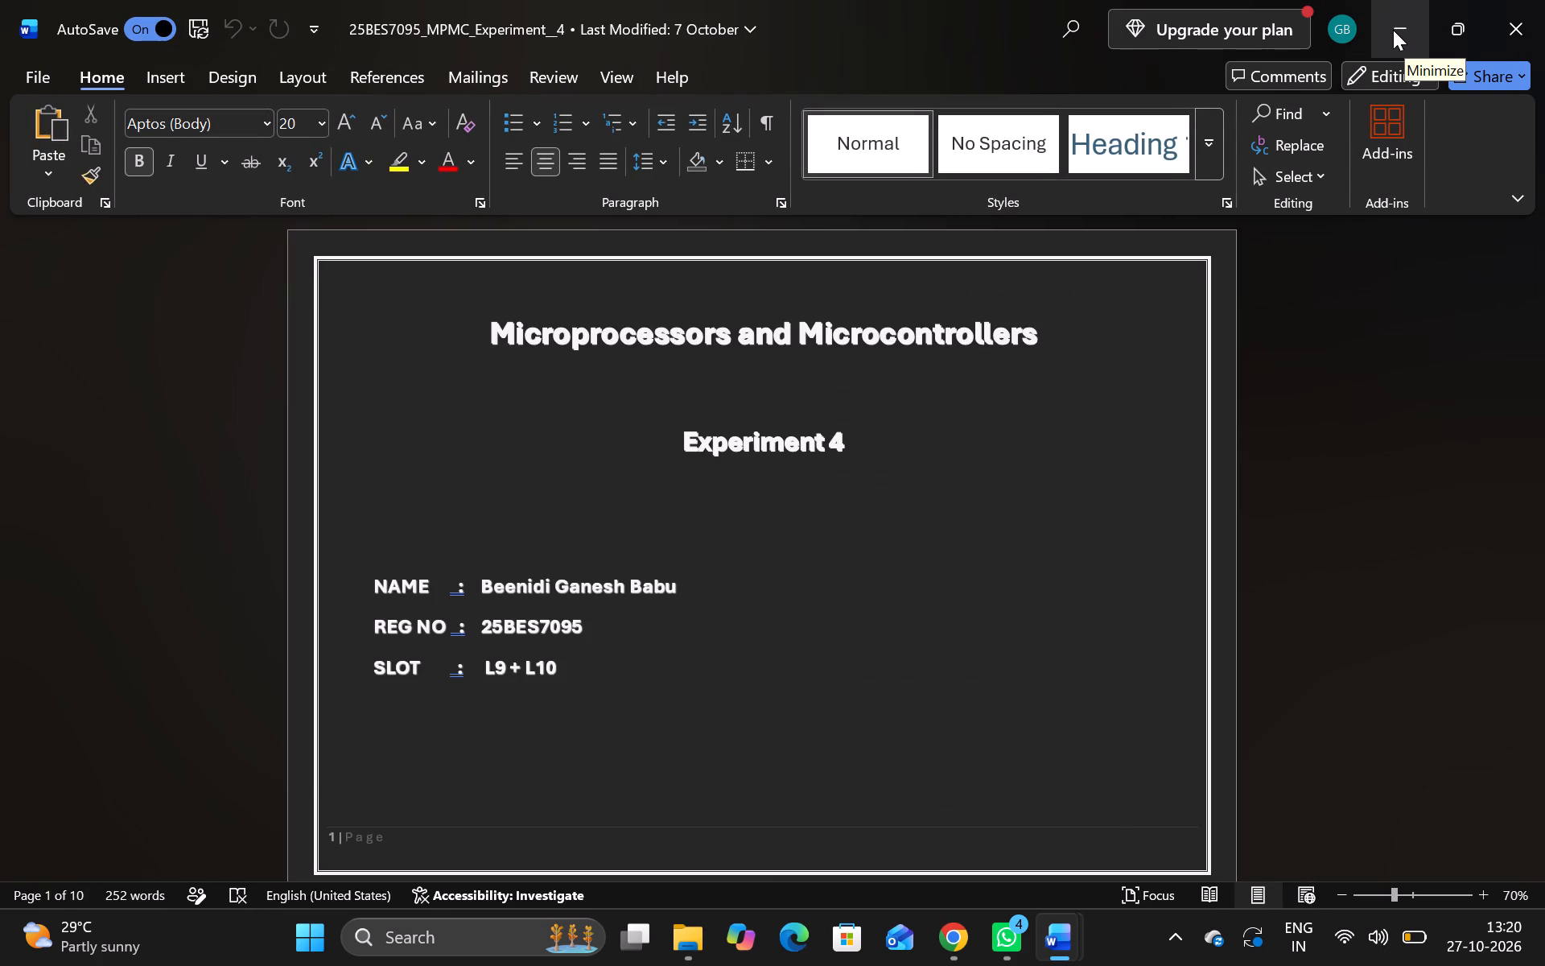
scroll(851, 412, down, 2)
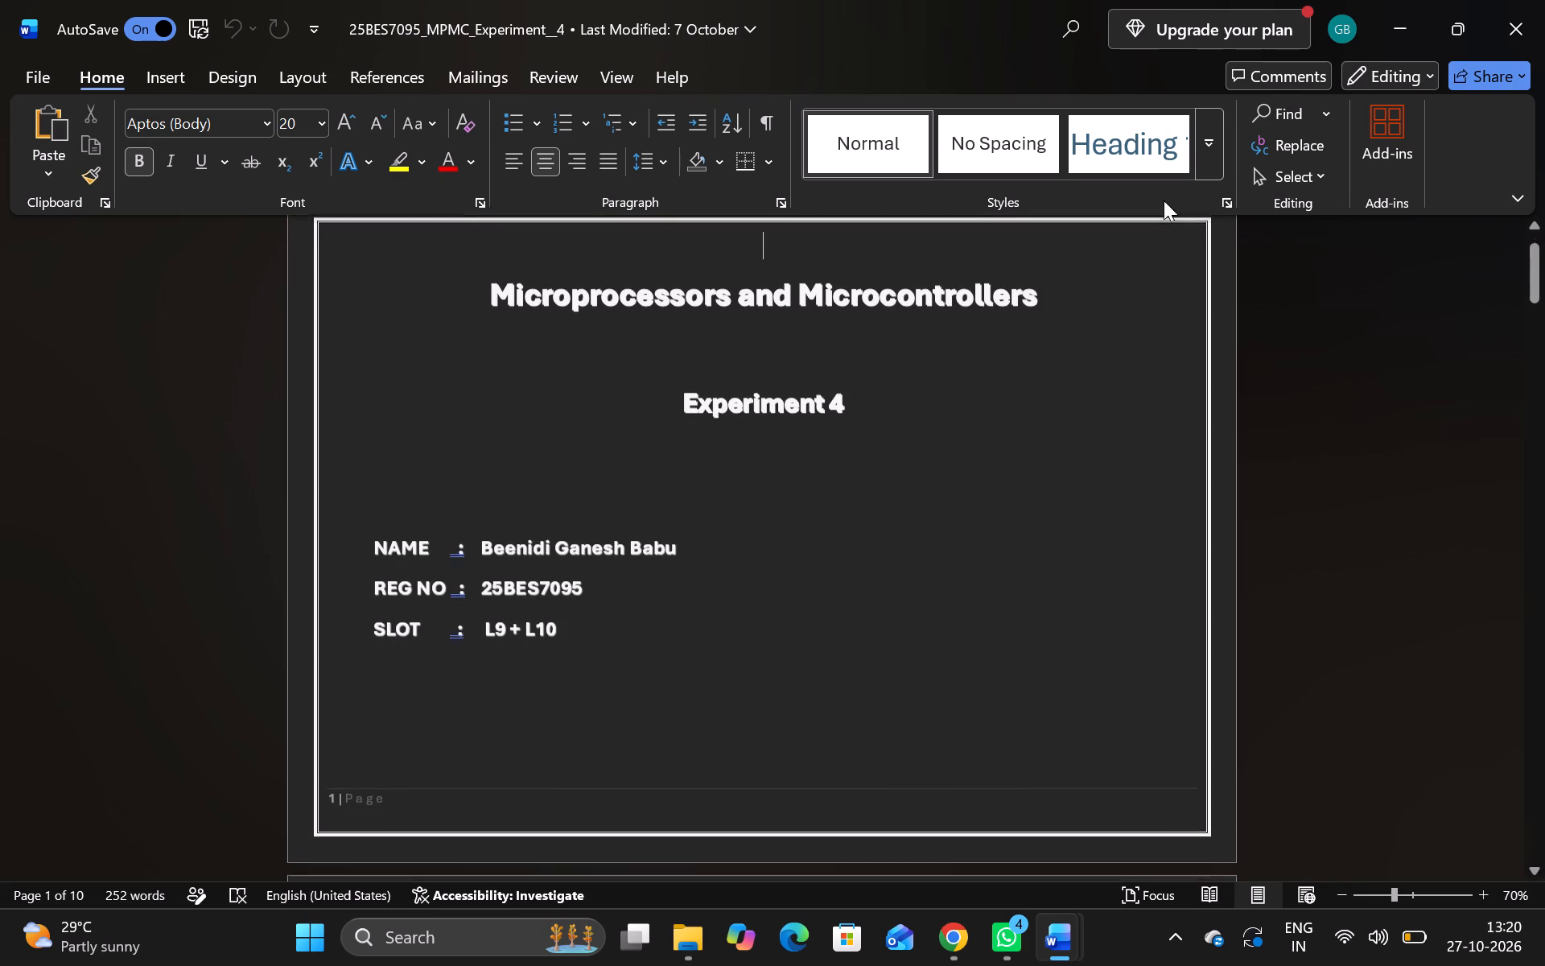
click(1382, 29)
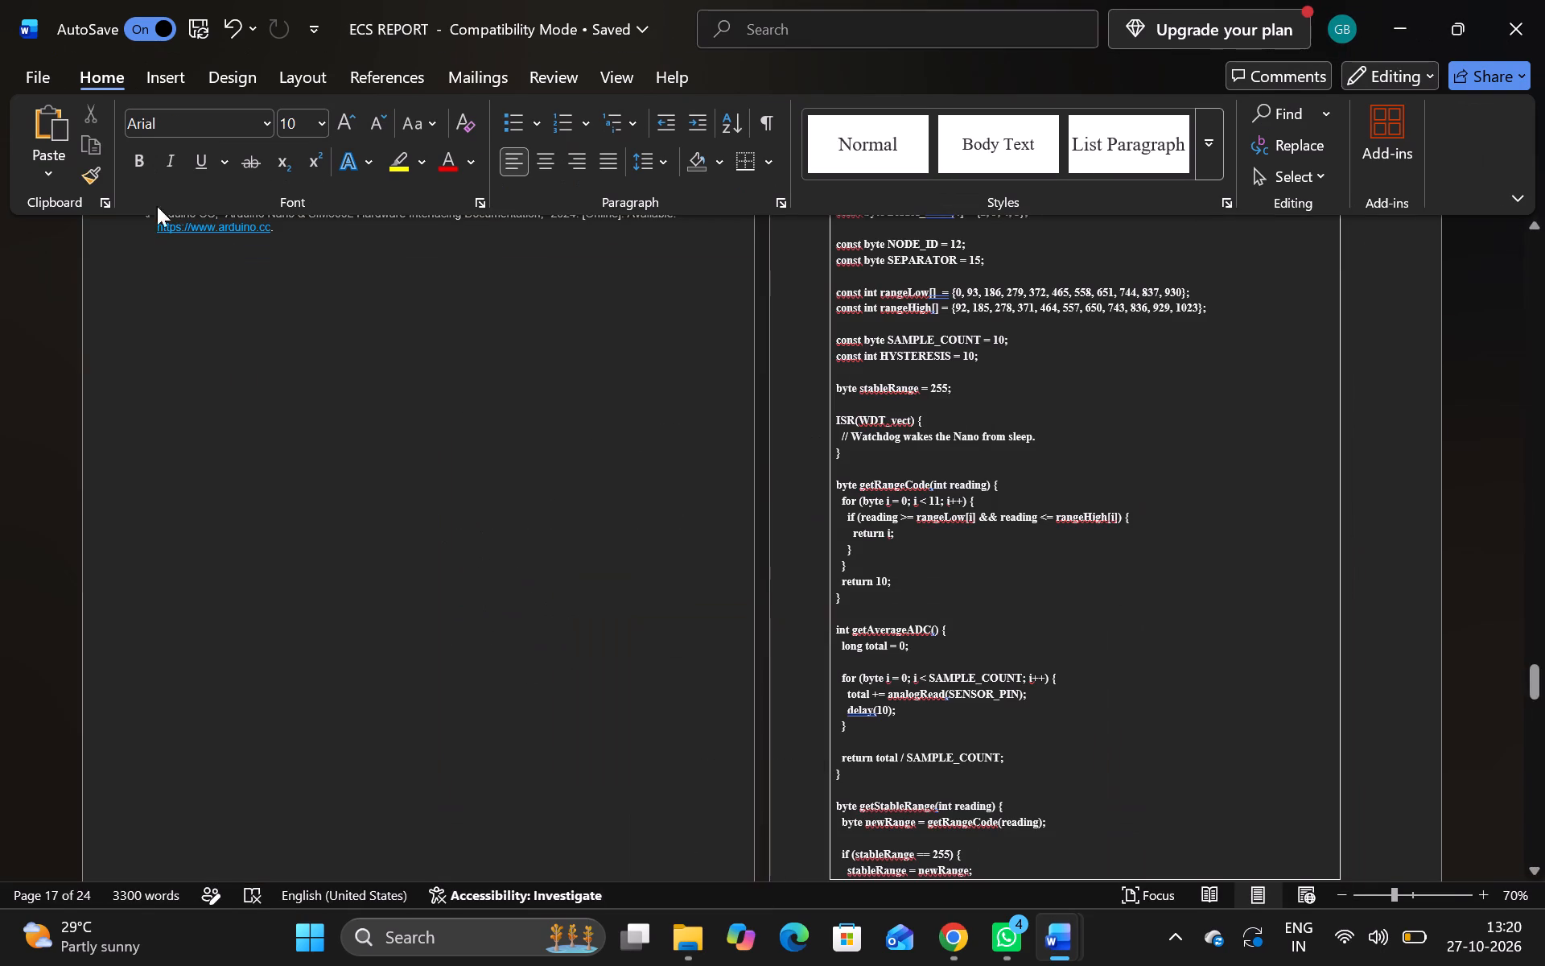
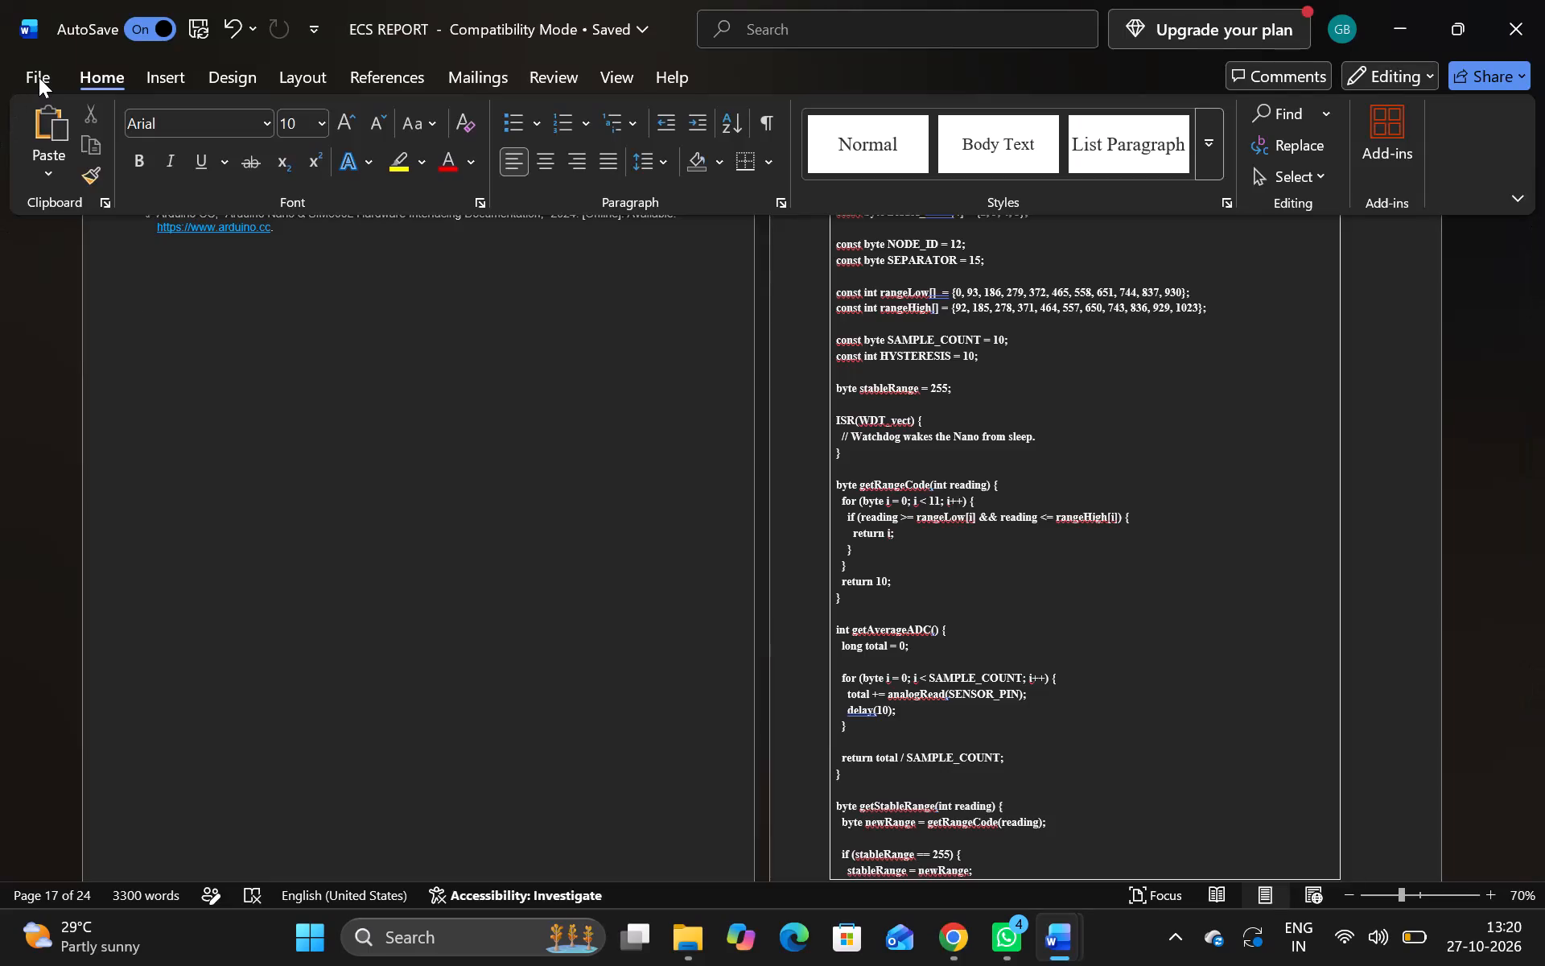
Reopen ECS REPORT from the recent documents and look back through its pages from the references on page 17 to page 7.
double_click(39, 77)
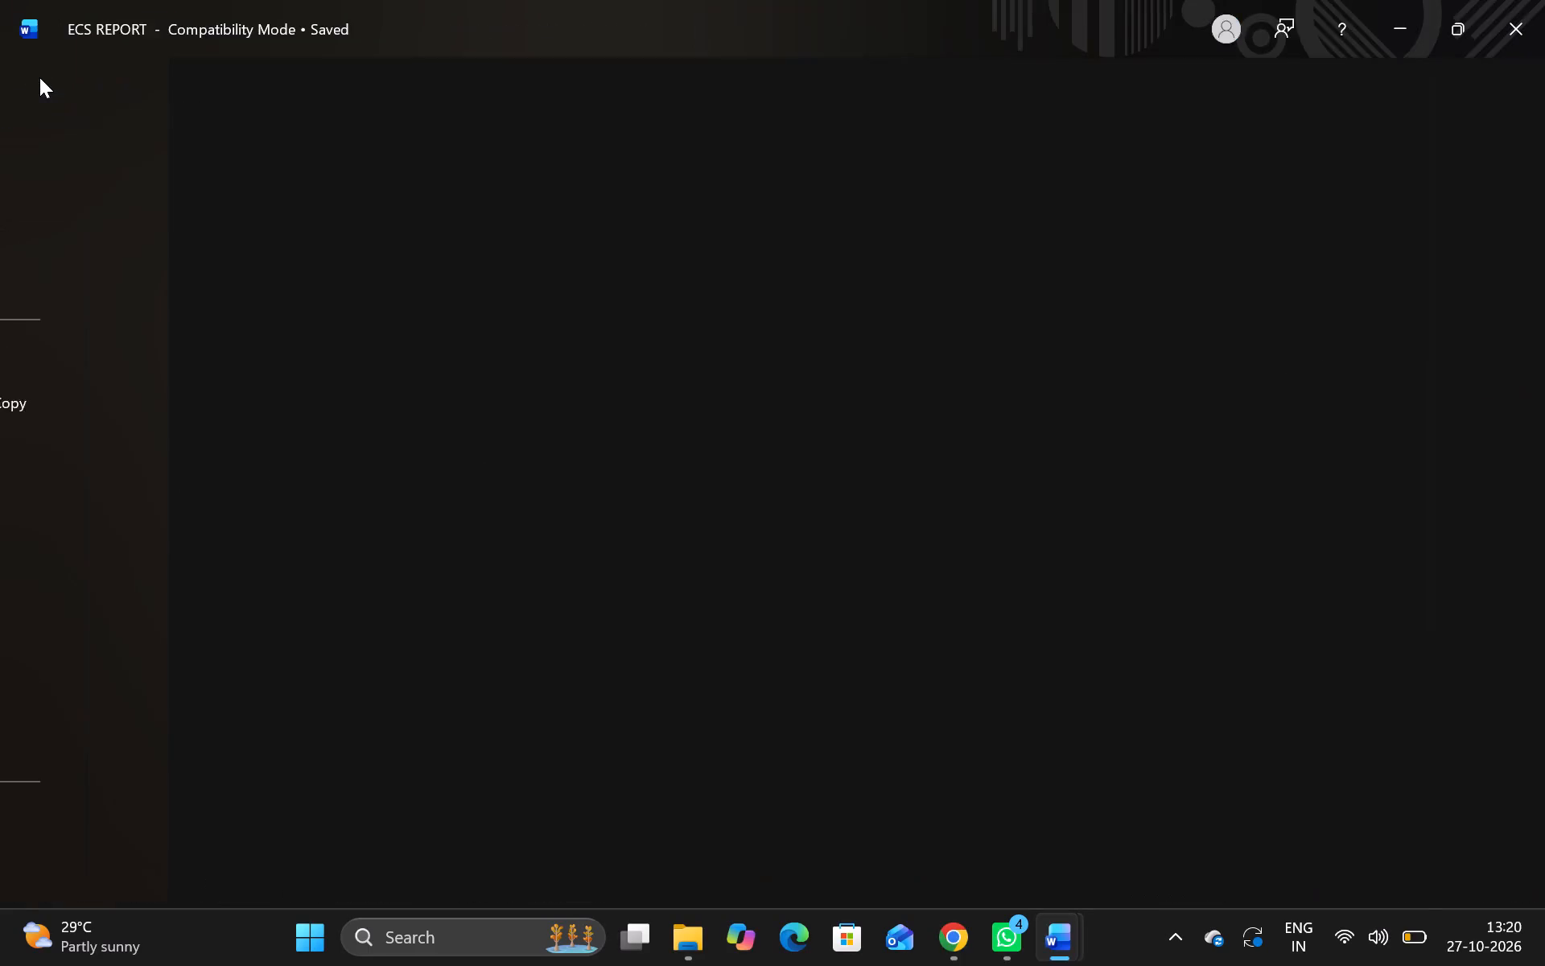
double_click(38, 81)
click(37, 81)
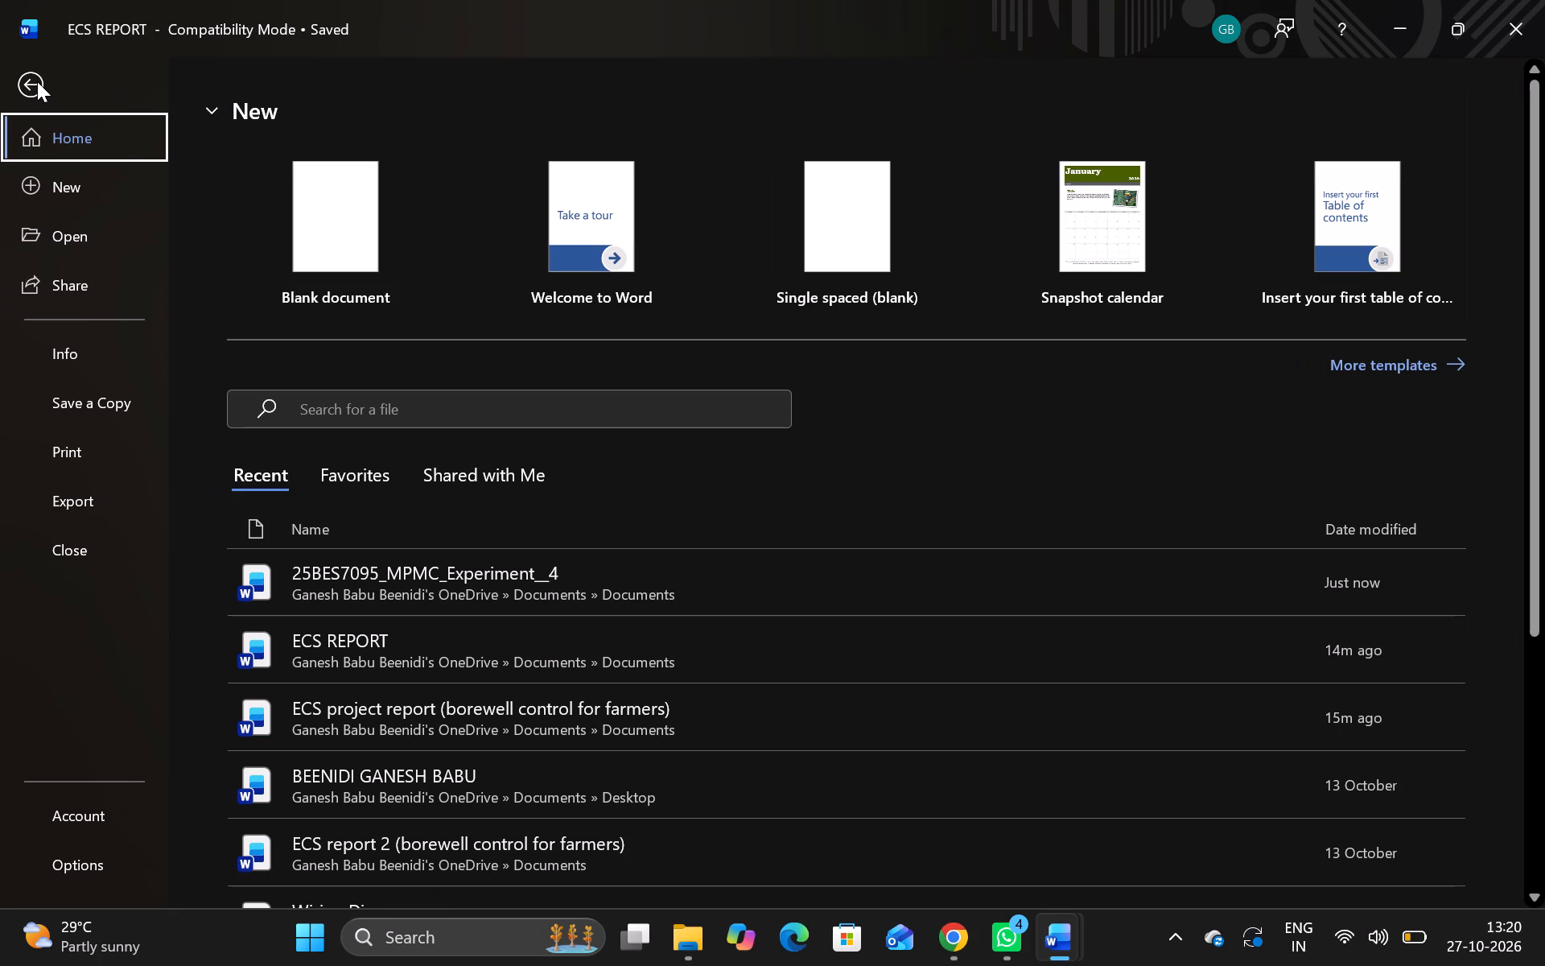
click(402, 632)
scroll(881, 633, down, 8)
scroll(750, 651, up, 20)
scroll(750, 651, up, 10)
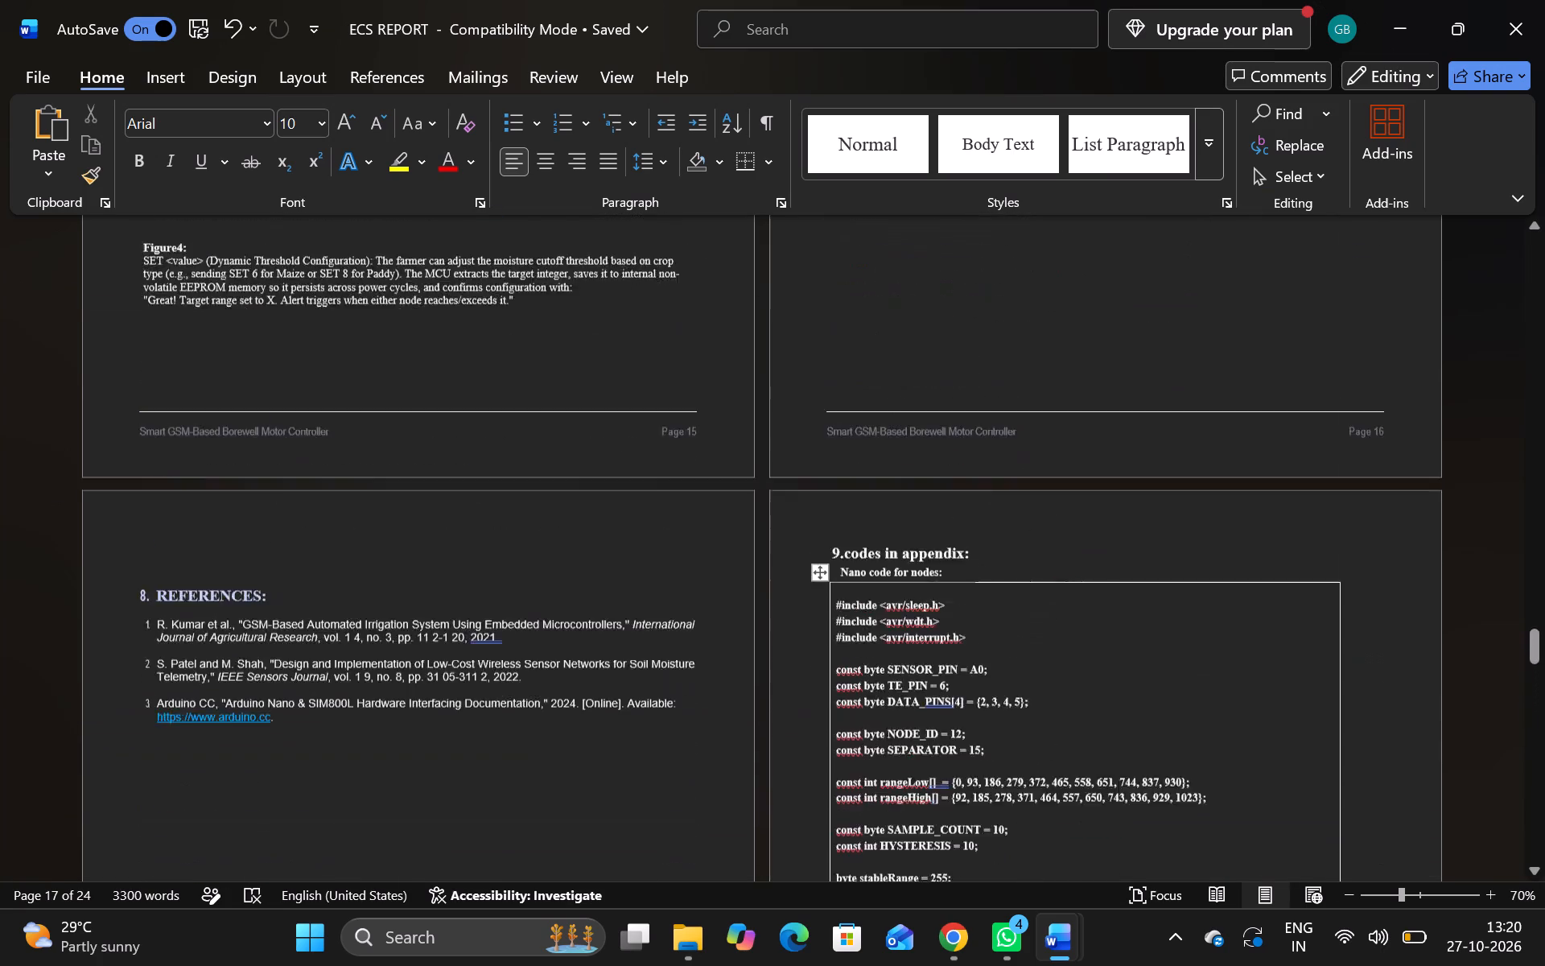
scroll(751, 646, up, 20)
scroll(751, 646, up, 20)
scroll(751, 646, up, 20)
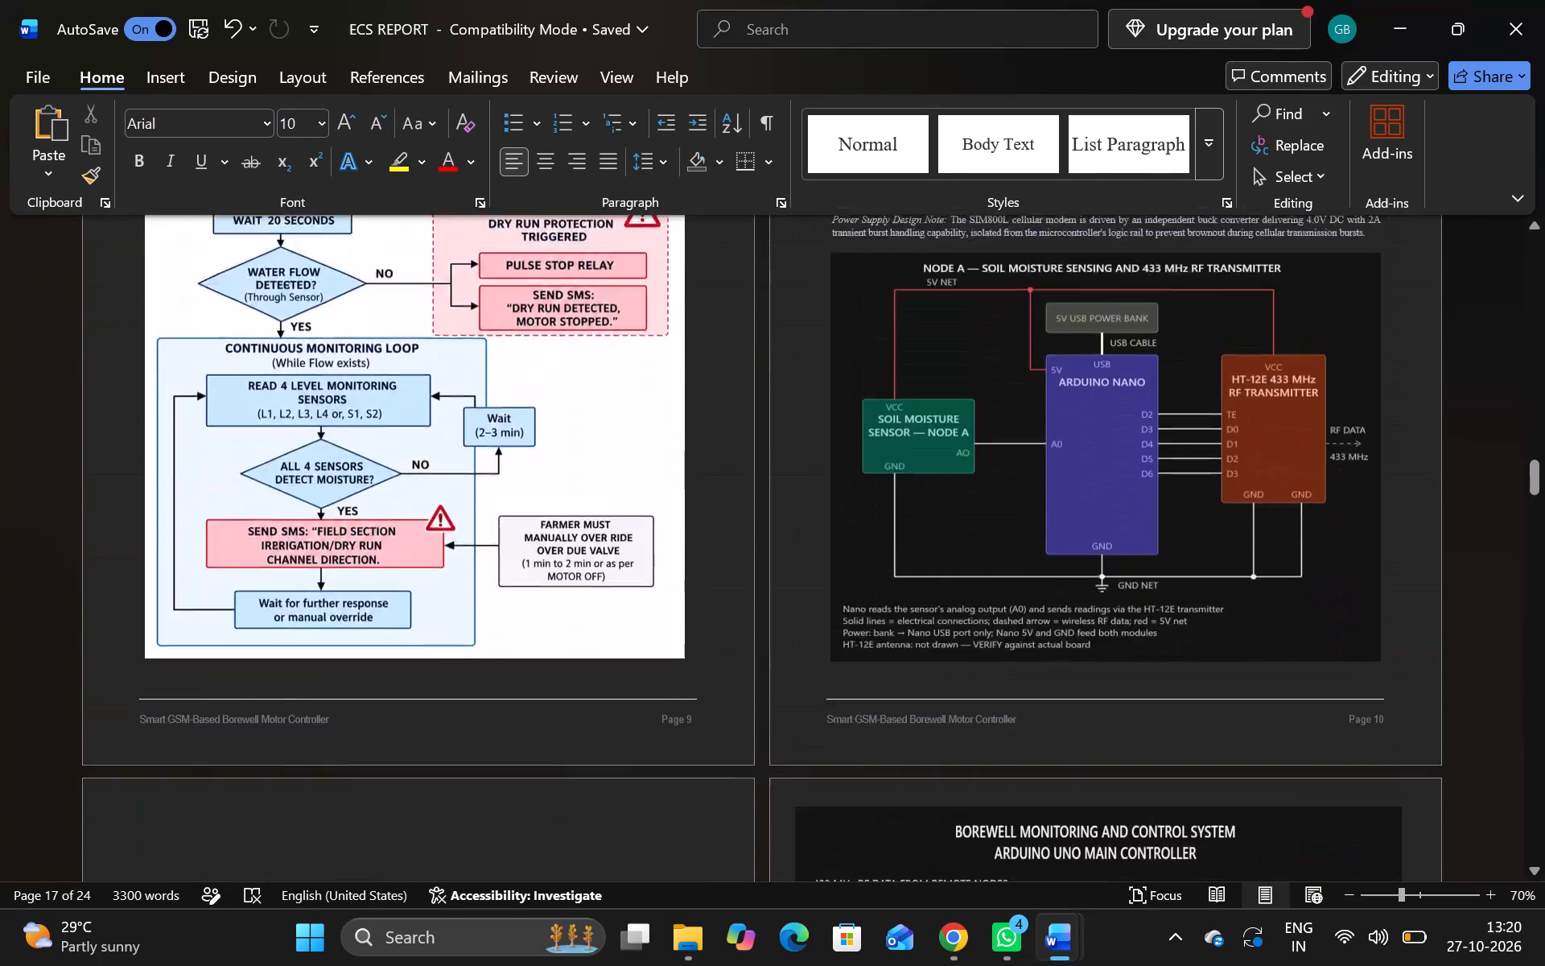
scroll(780, 638, up, 15)
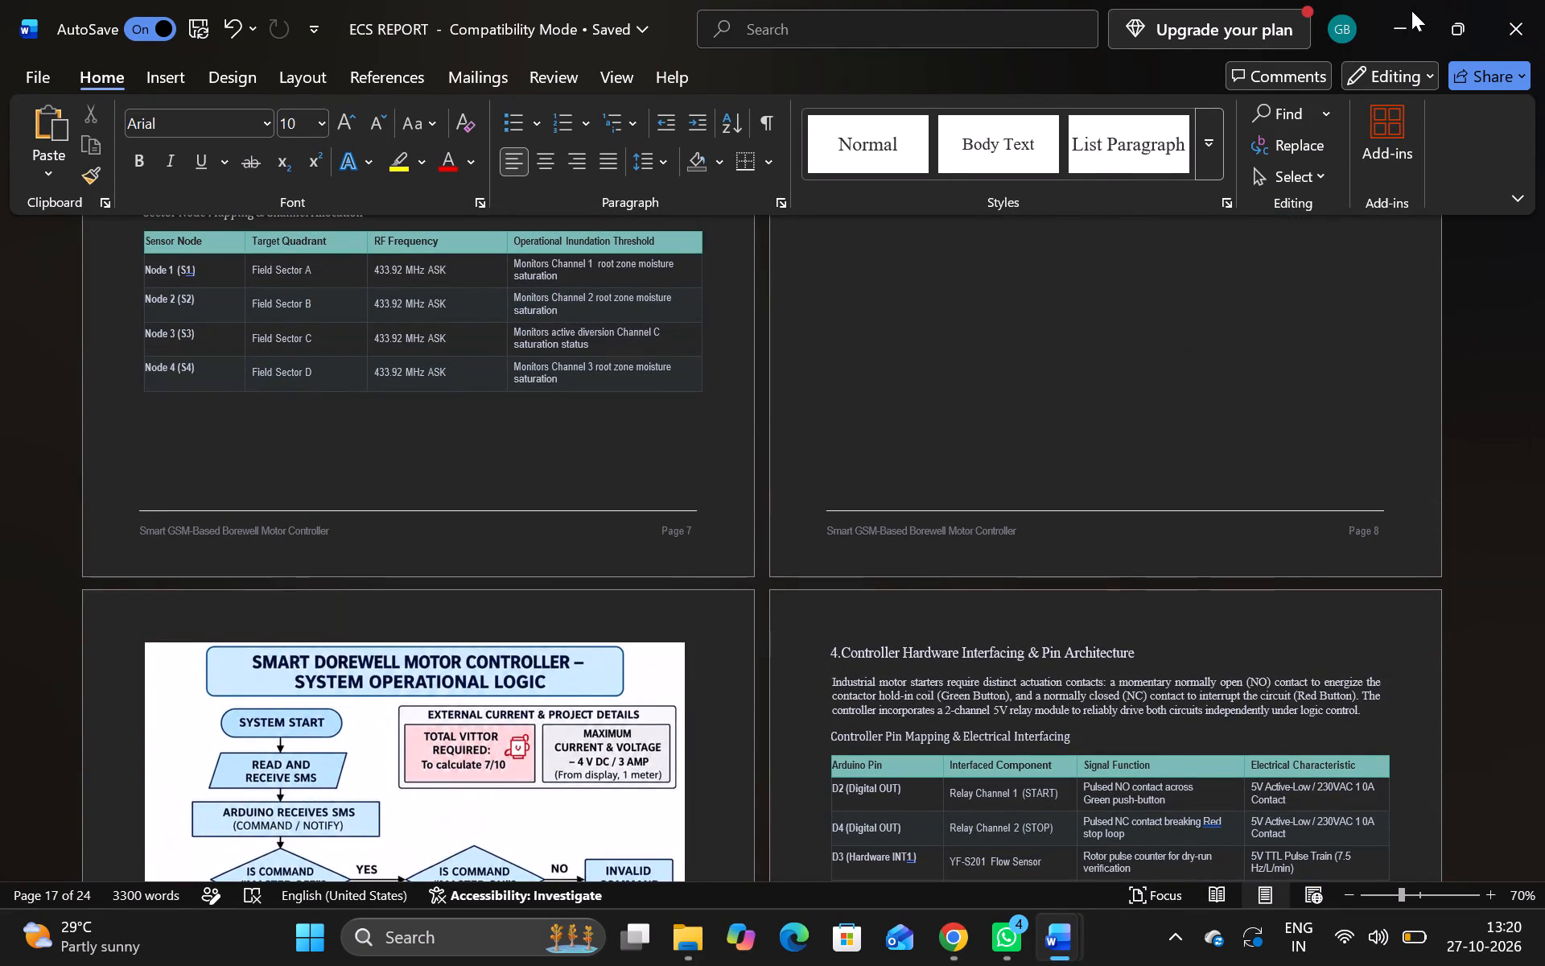
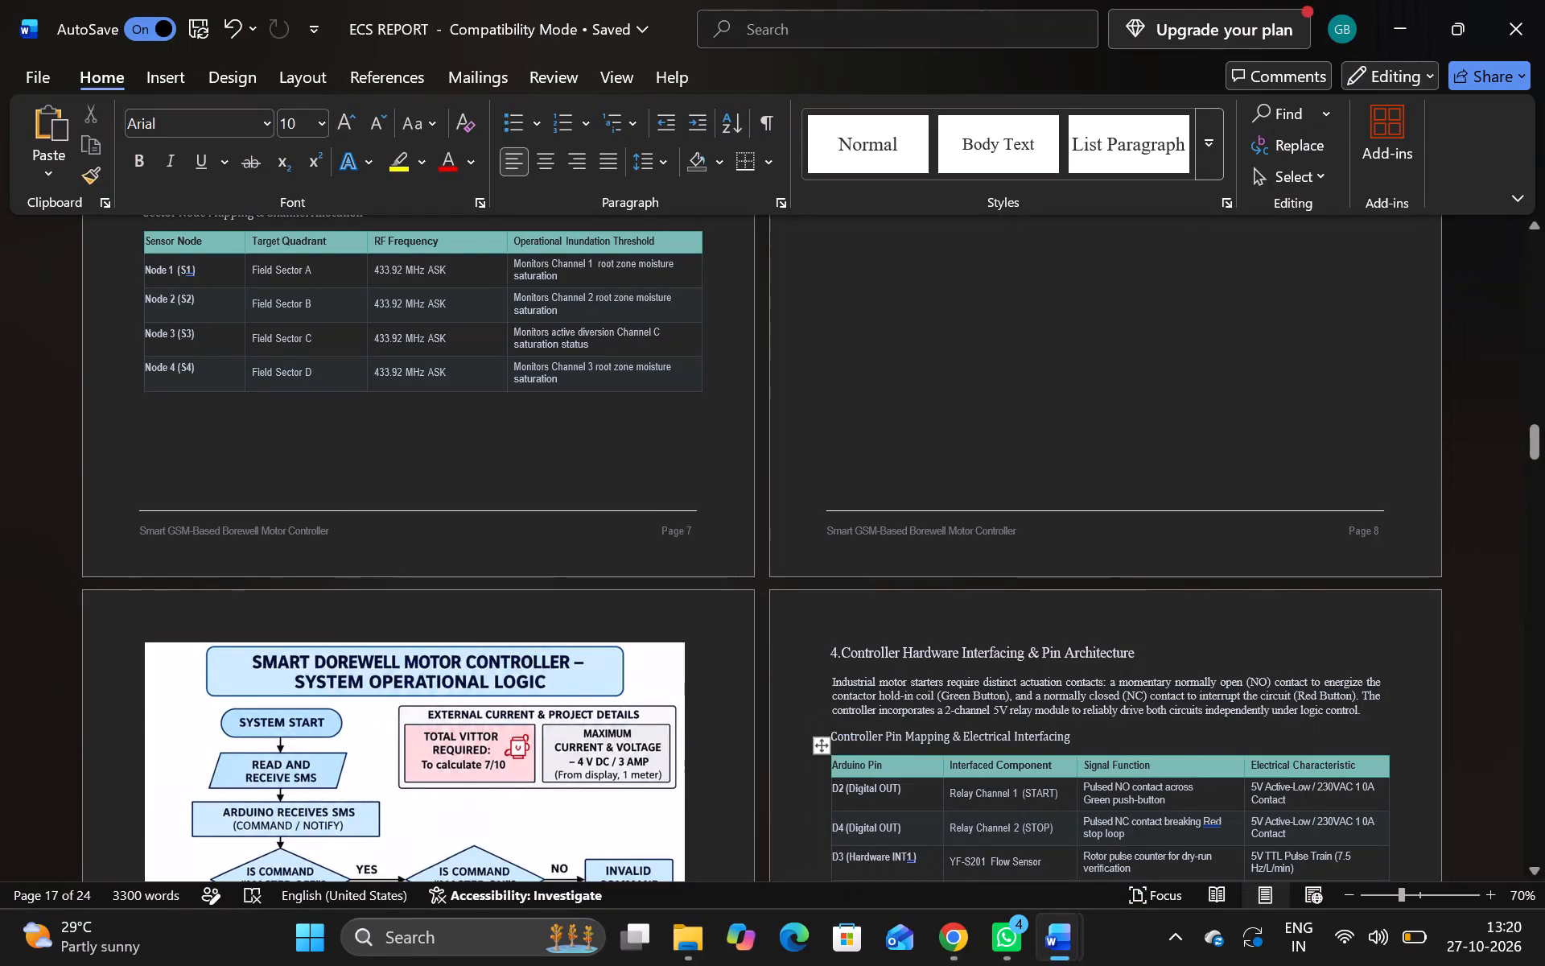
Open ECS report 2 (borewell control for farmers) from the recent documents and look through its two pages.
click(54, 83)
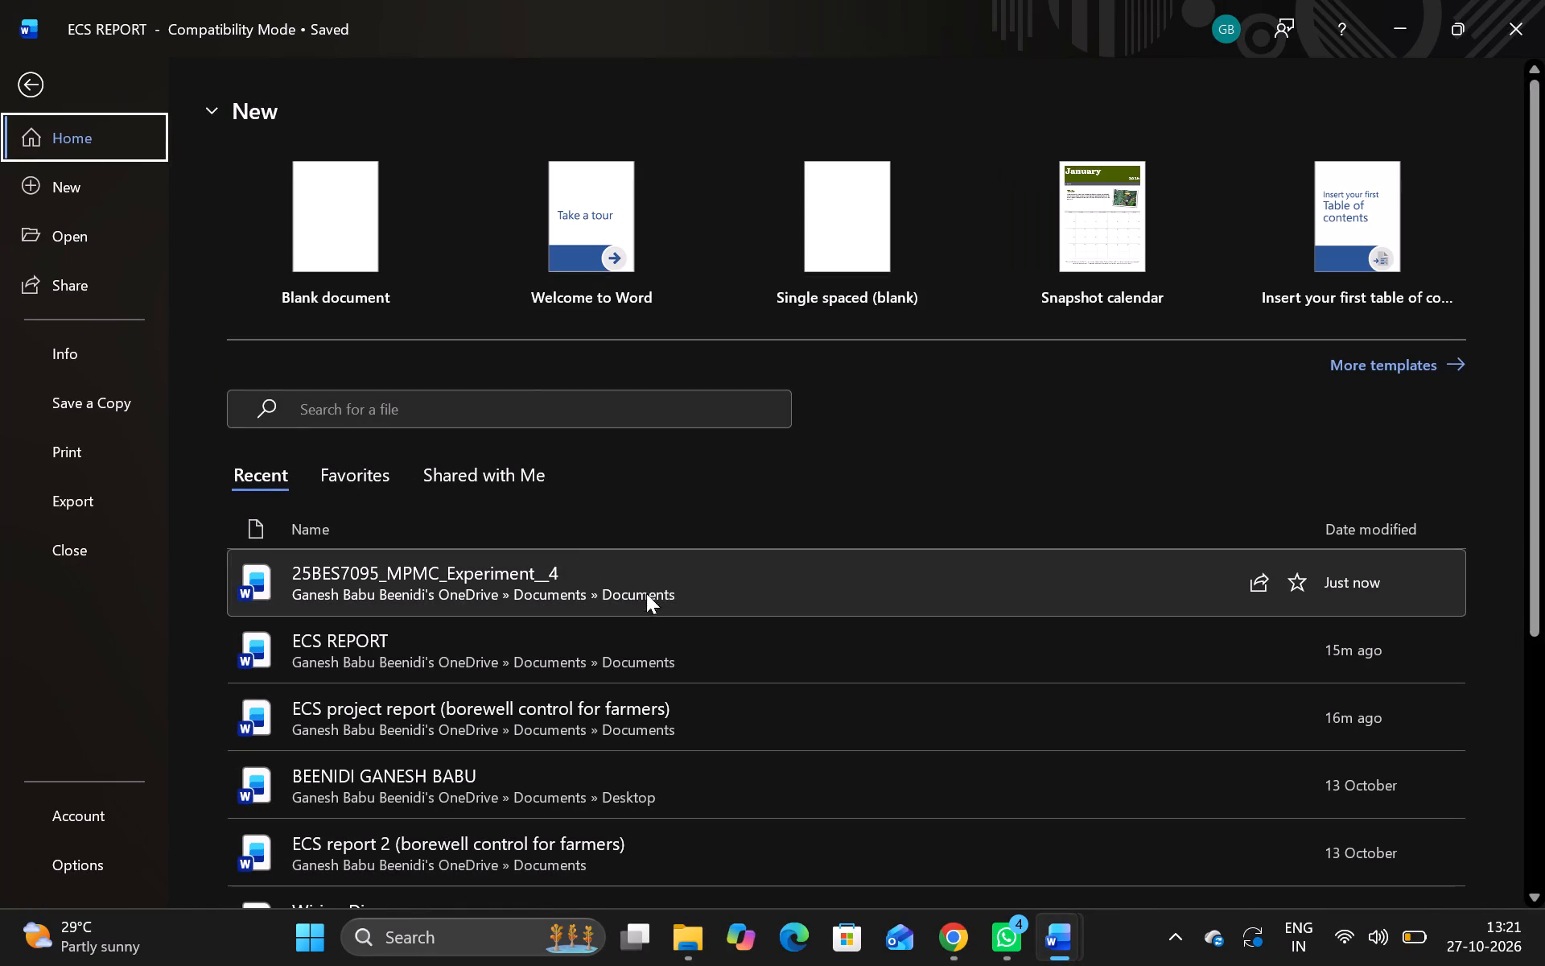
right_click(983, 654)
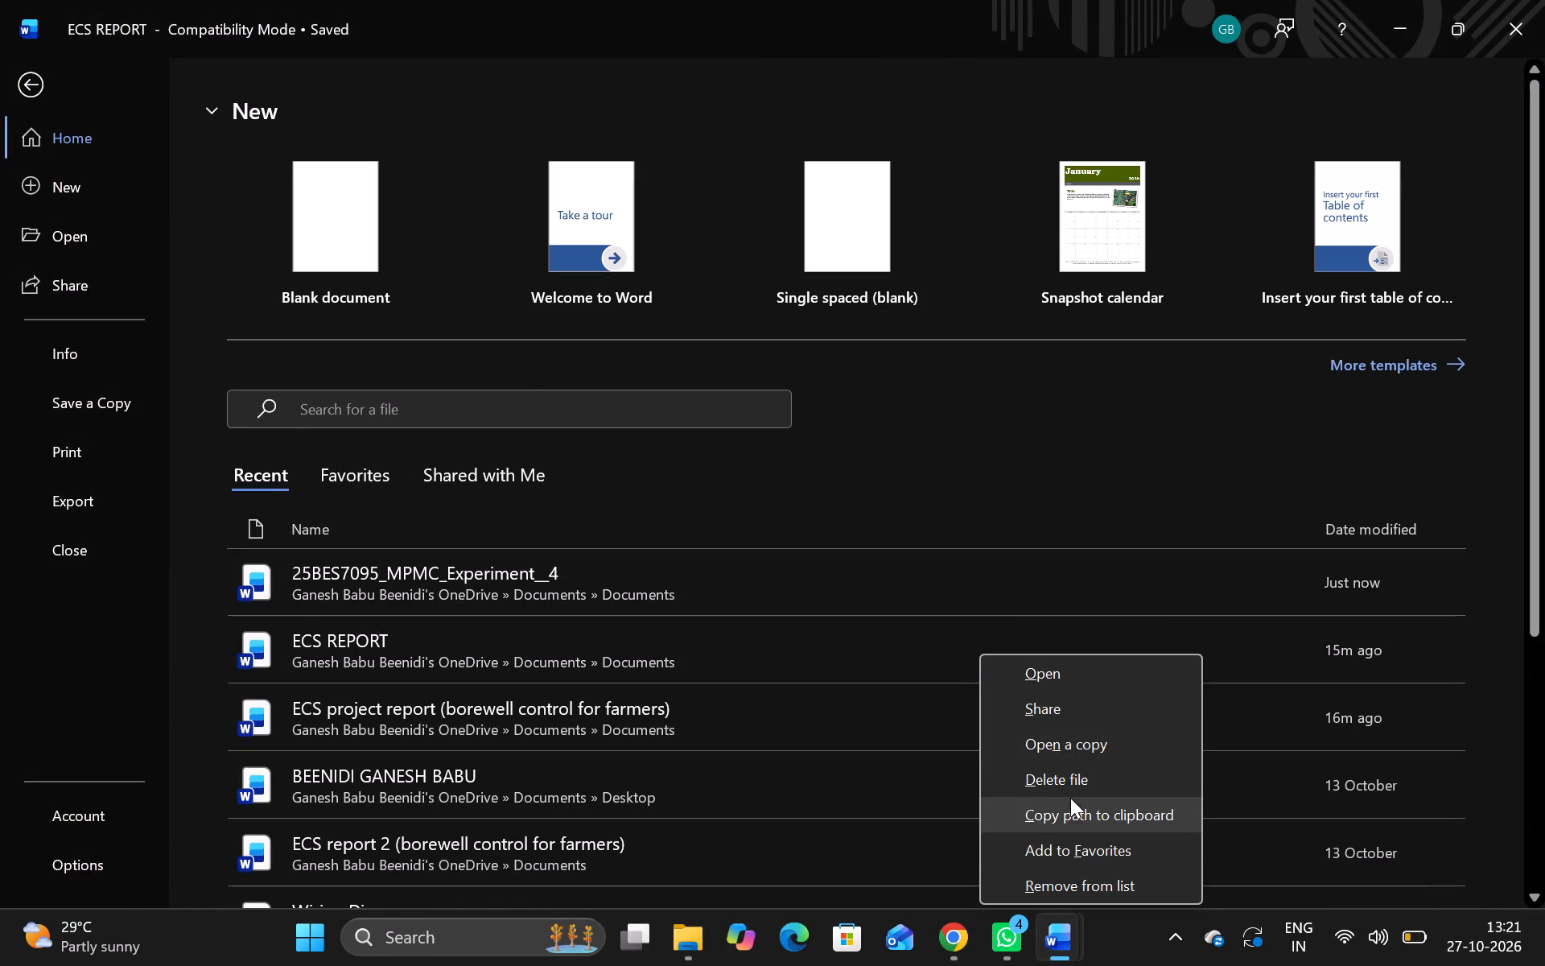
double_click(1073, 826)
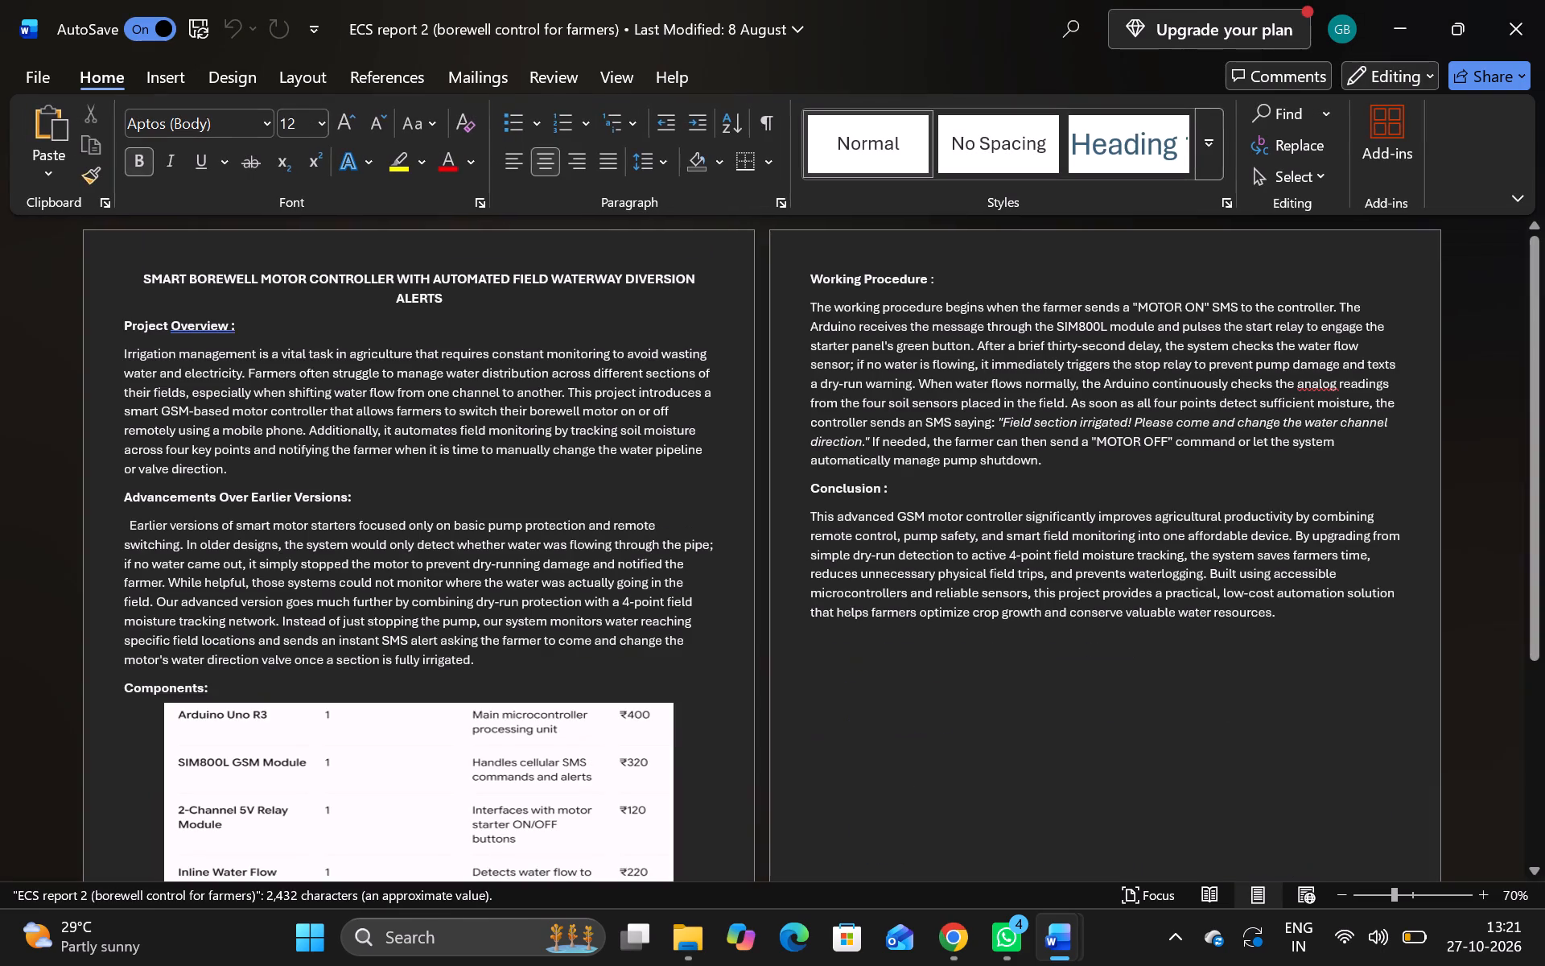
click(14, 60)
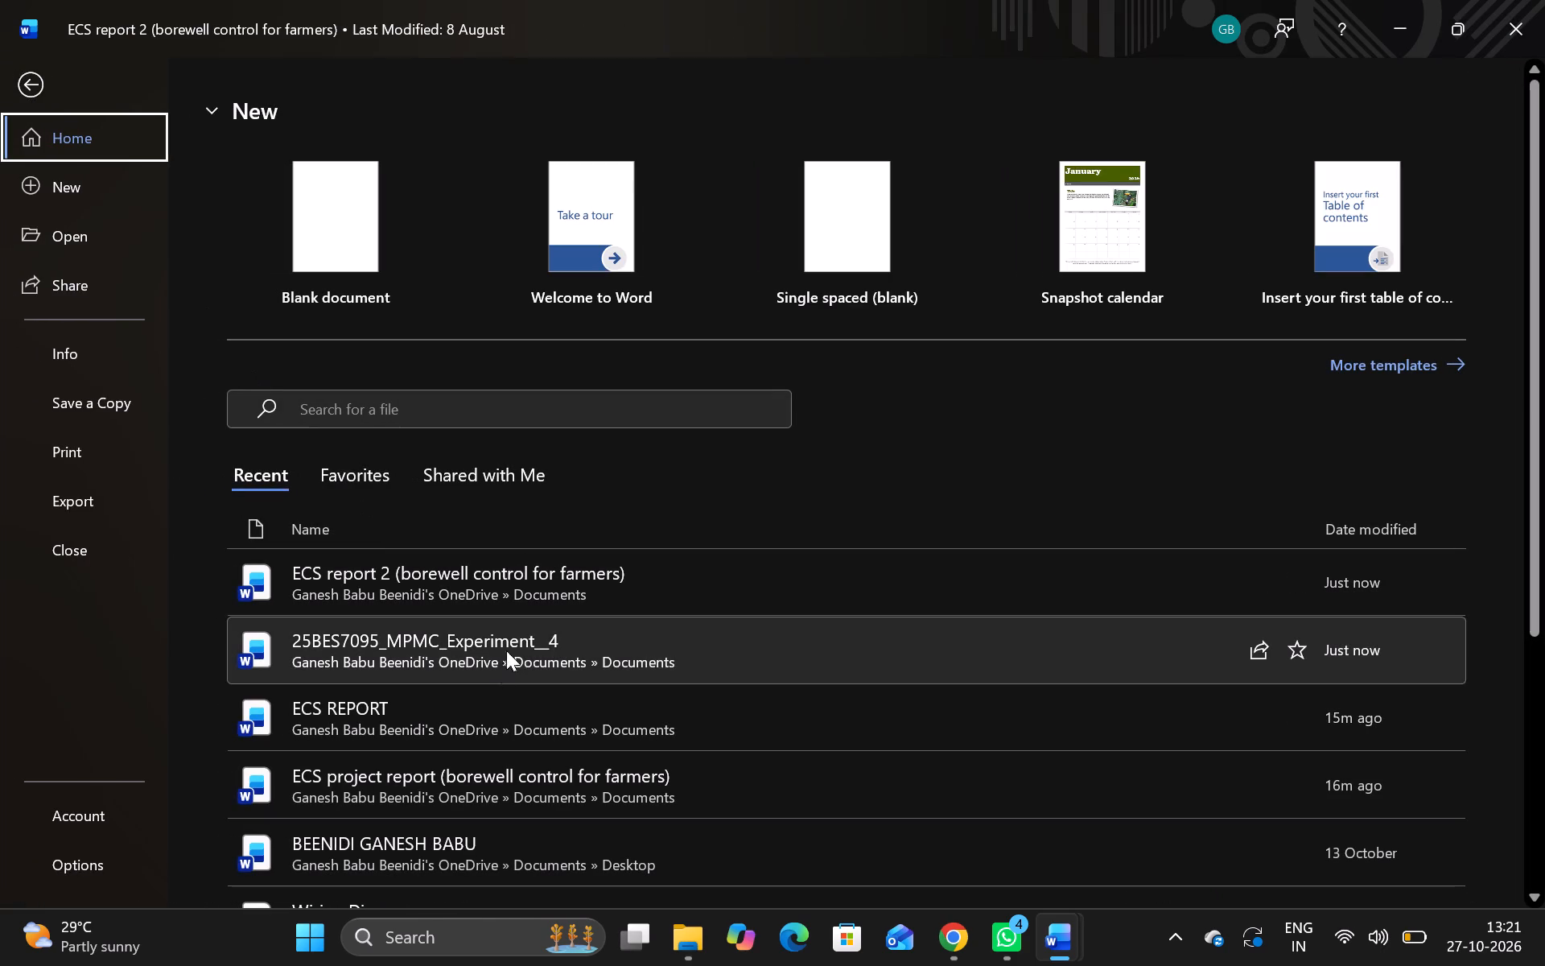
double_click(614, 584)
scroll(529, 543, down, 3)
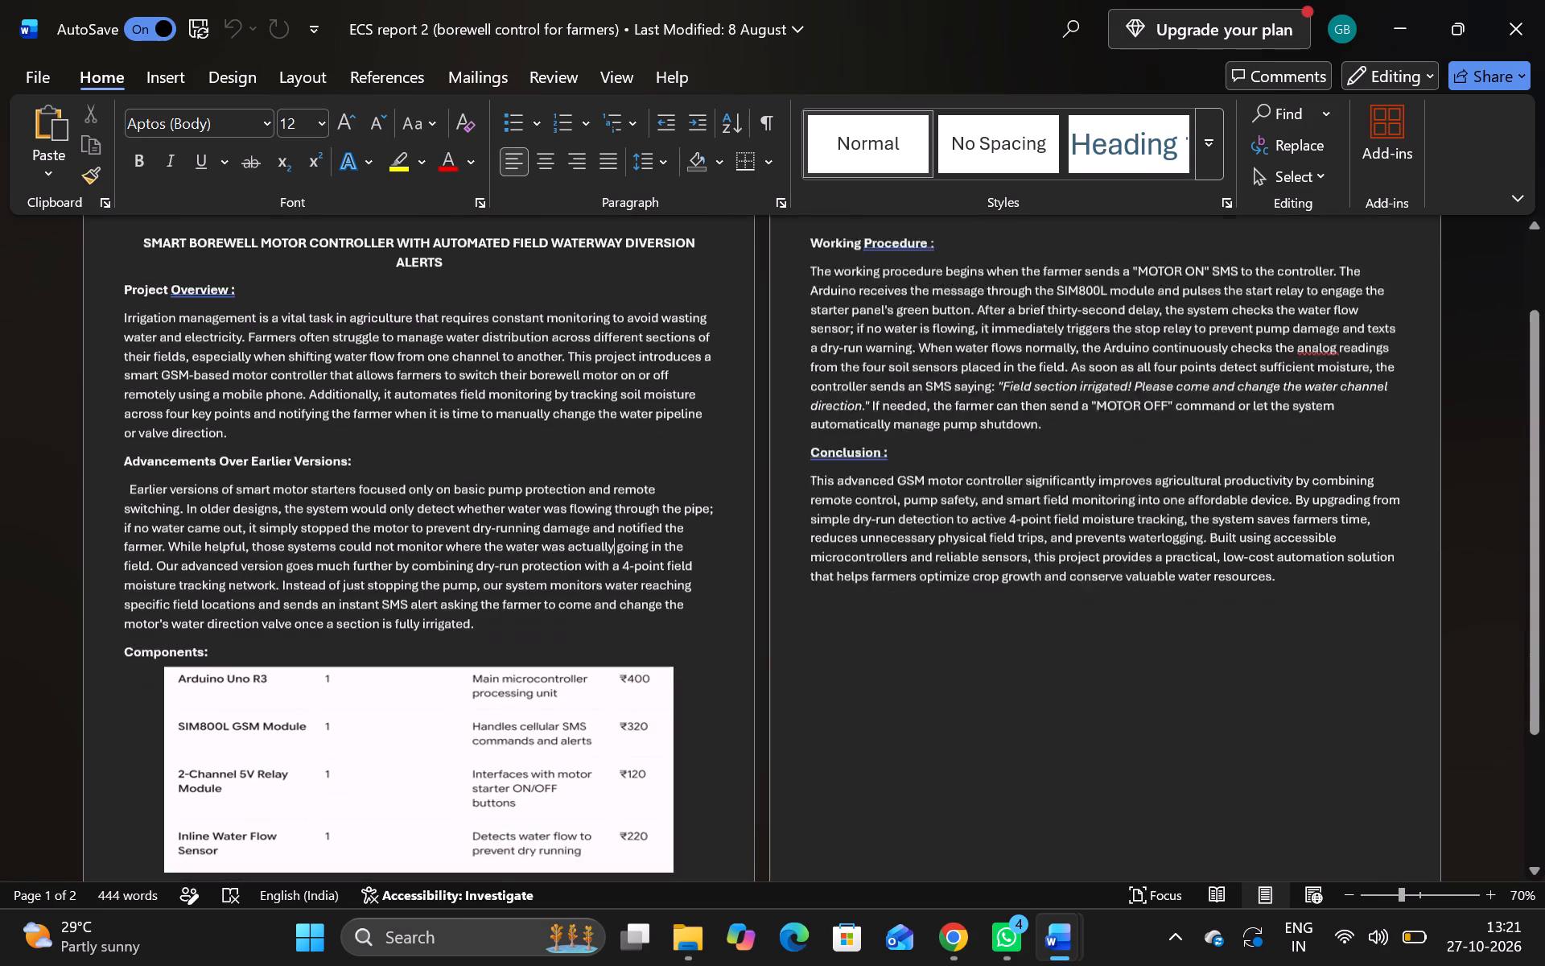
scroll(528, 543, down, 5)
scroll(492, 527, up, 20)
scroll(492, 527, up, 10)
scroll(491, 527, down, 20)
scroll(491, 527, down, 2)
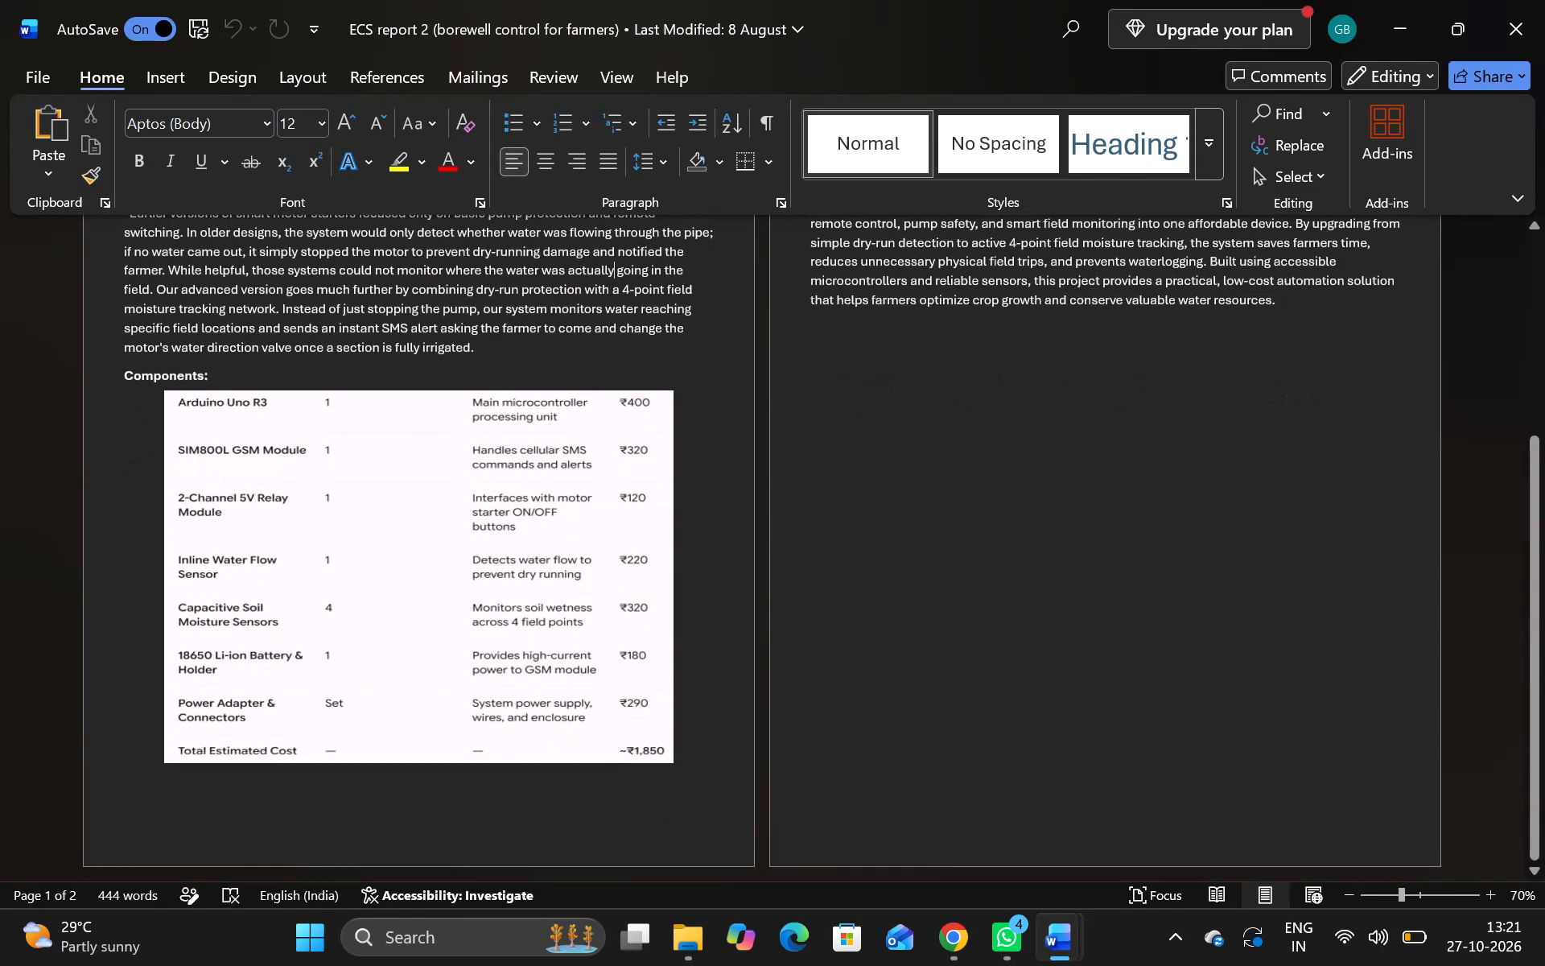
scroll(443, 605, down, 3)
scroll(649, 514, up, 20)
scroll(649, 514, up, 15)
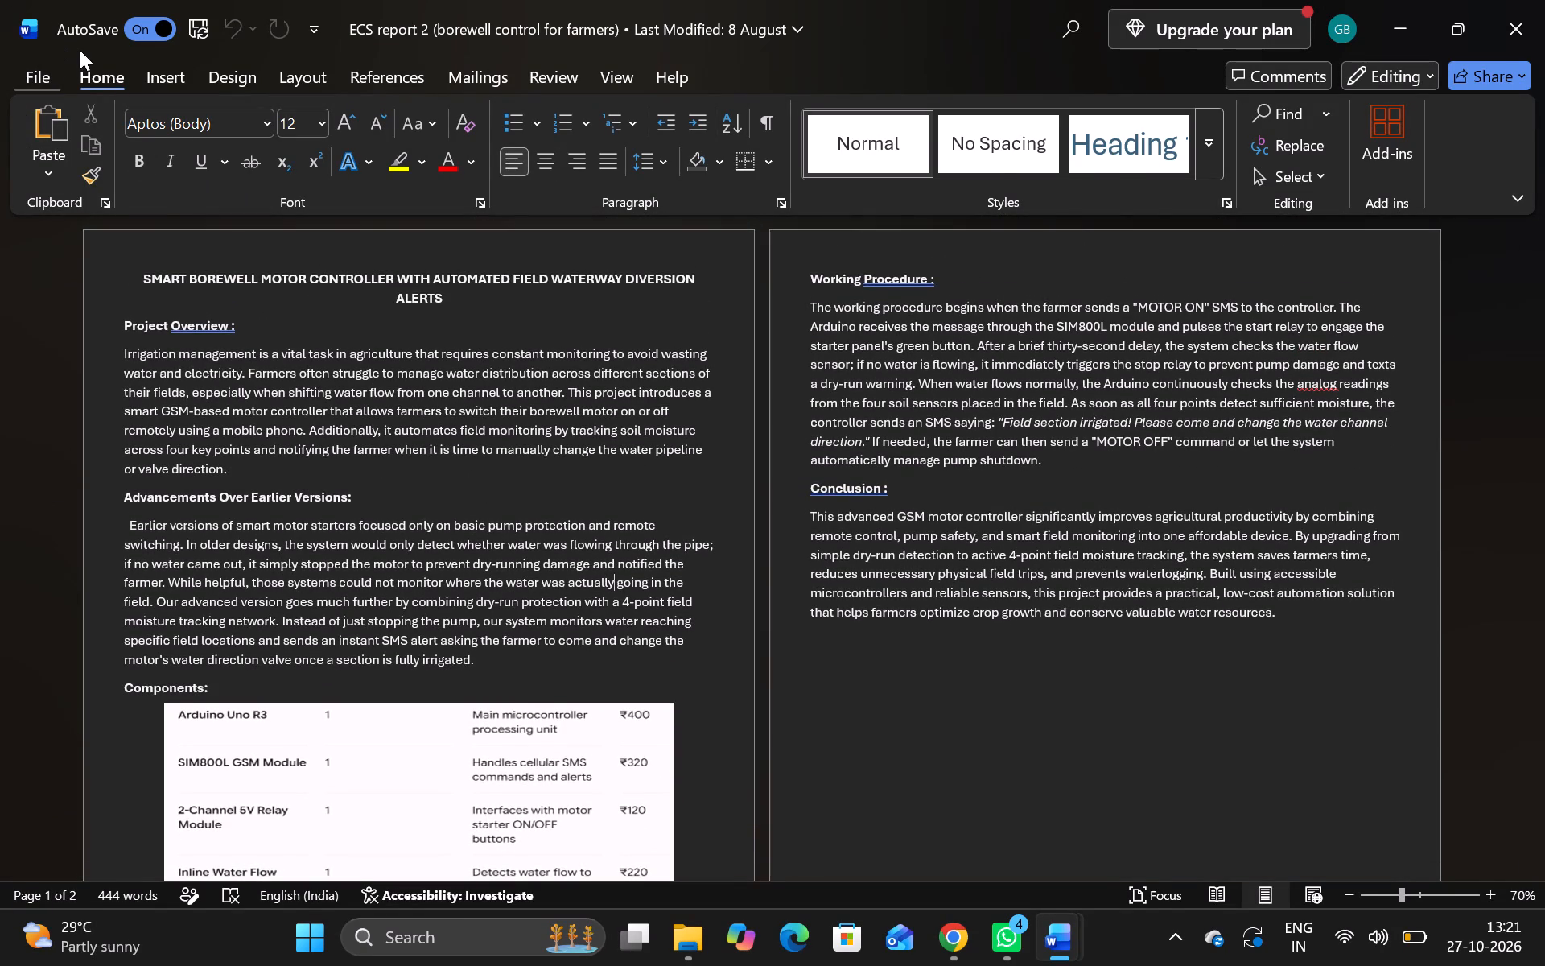
double_click(237, 26)
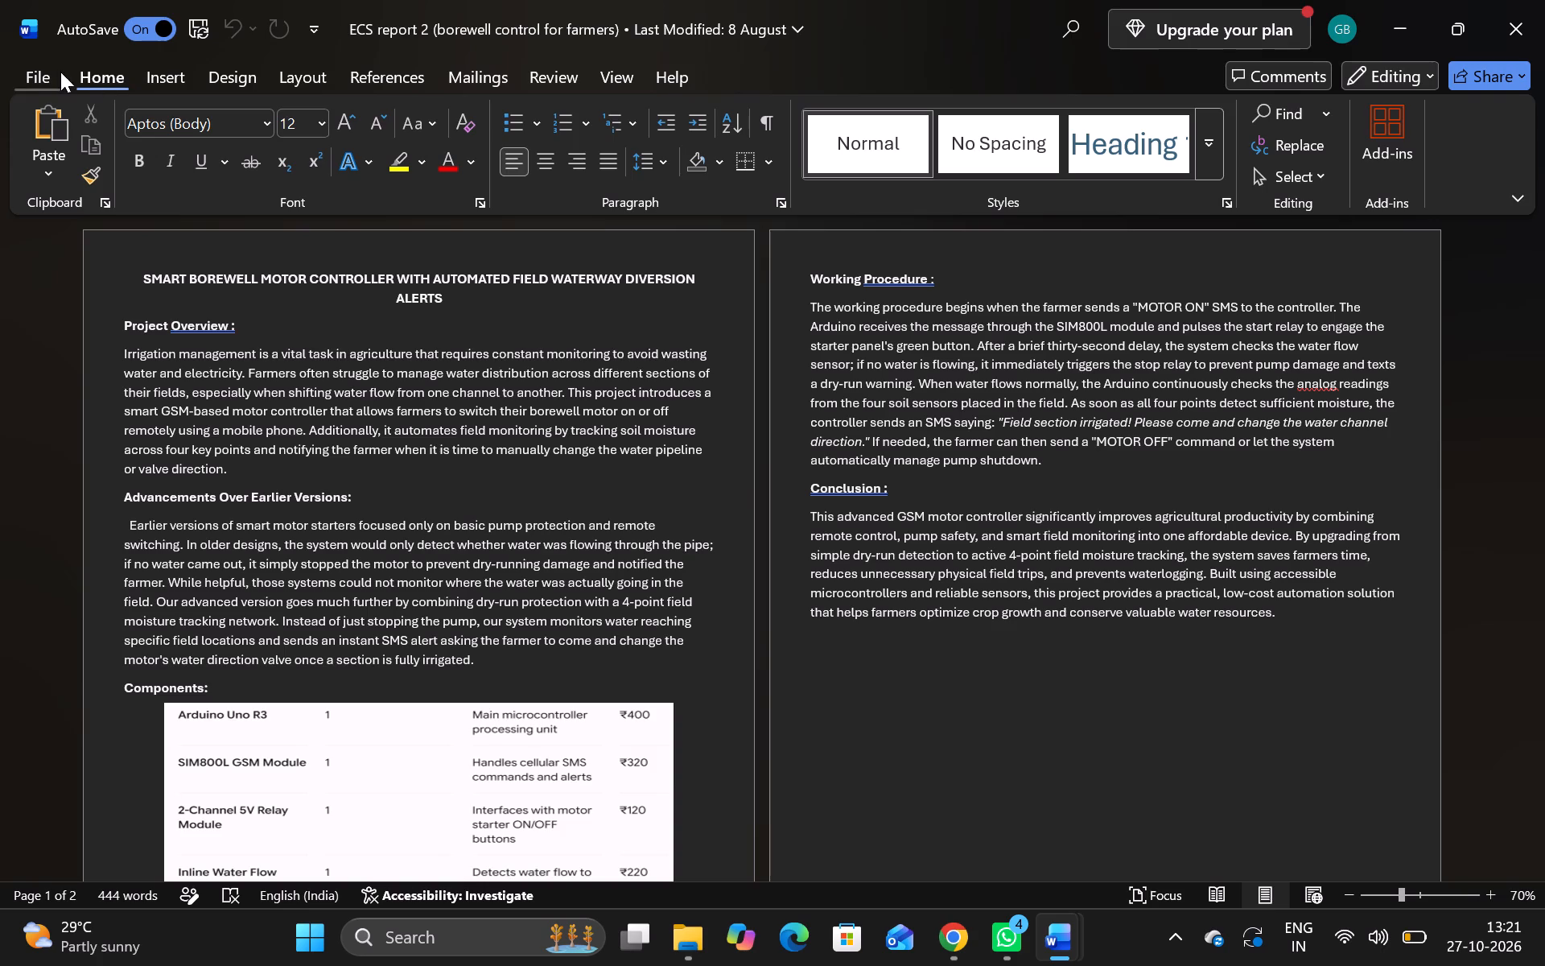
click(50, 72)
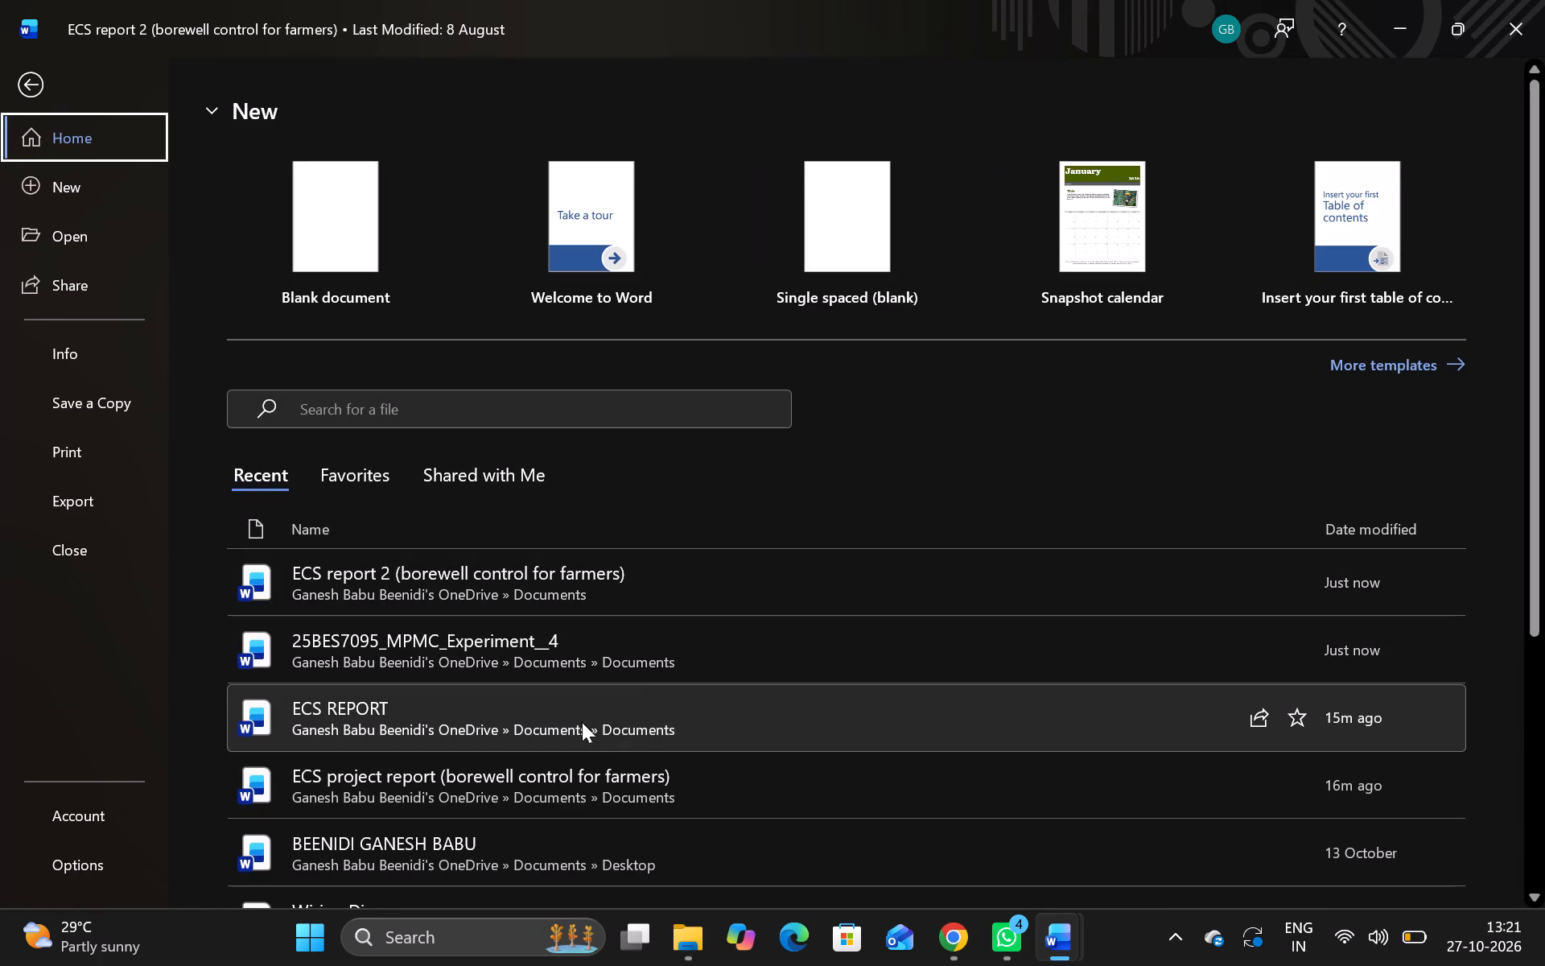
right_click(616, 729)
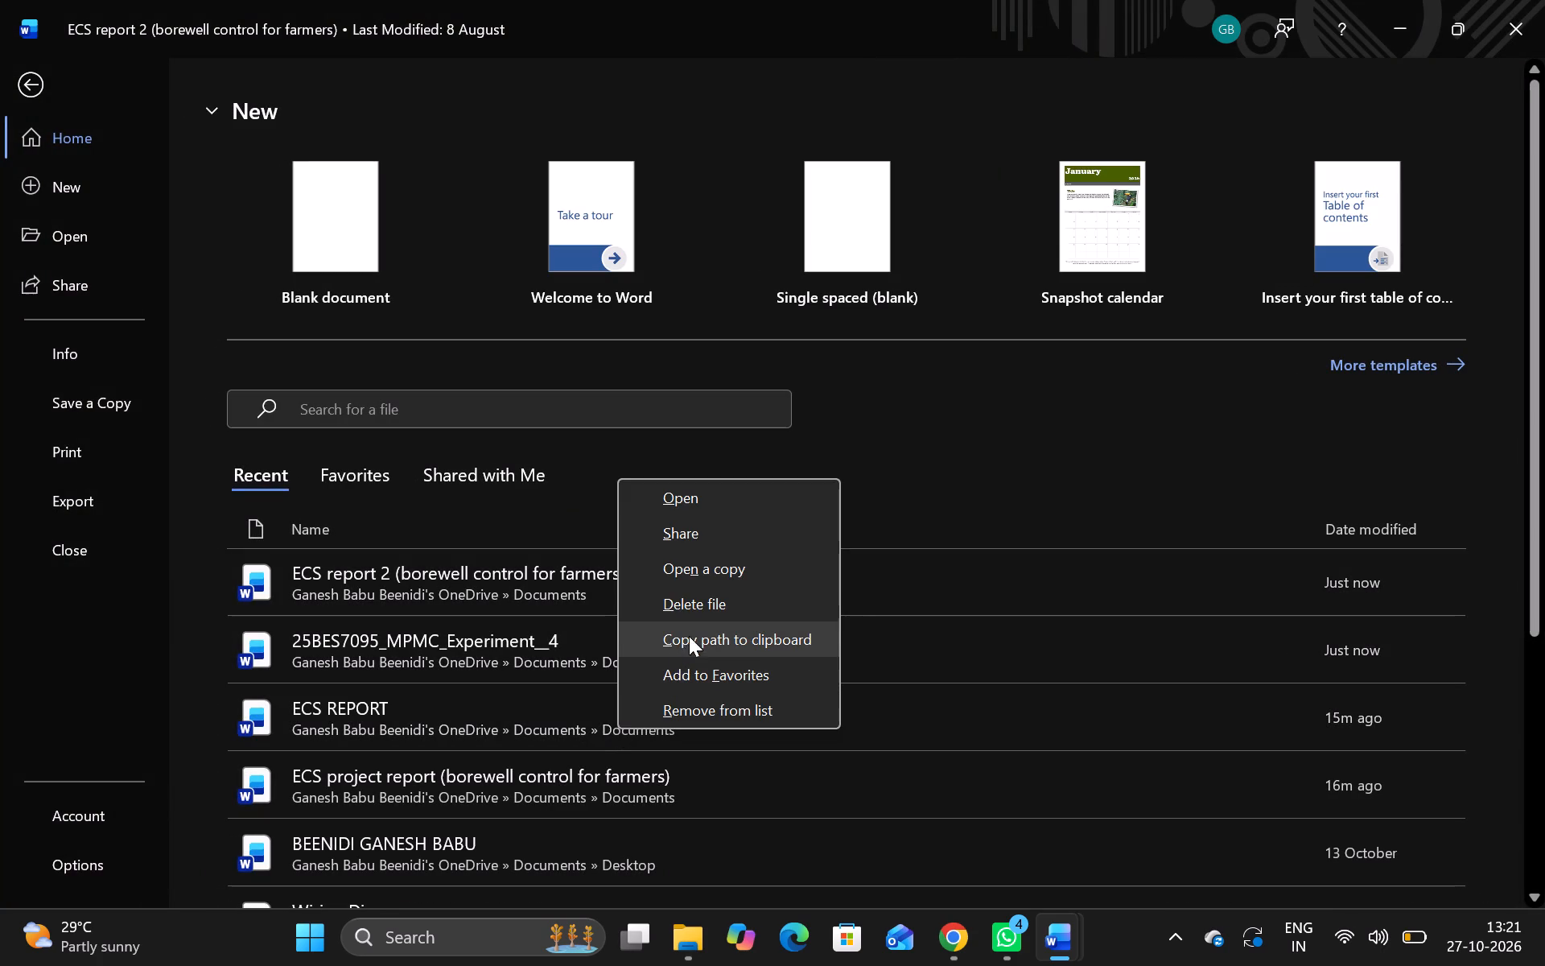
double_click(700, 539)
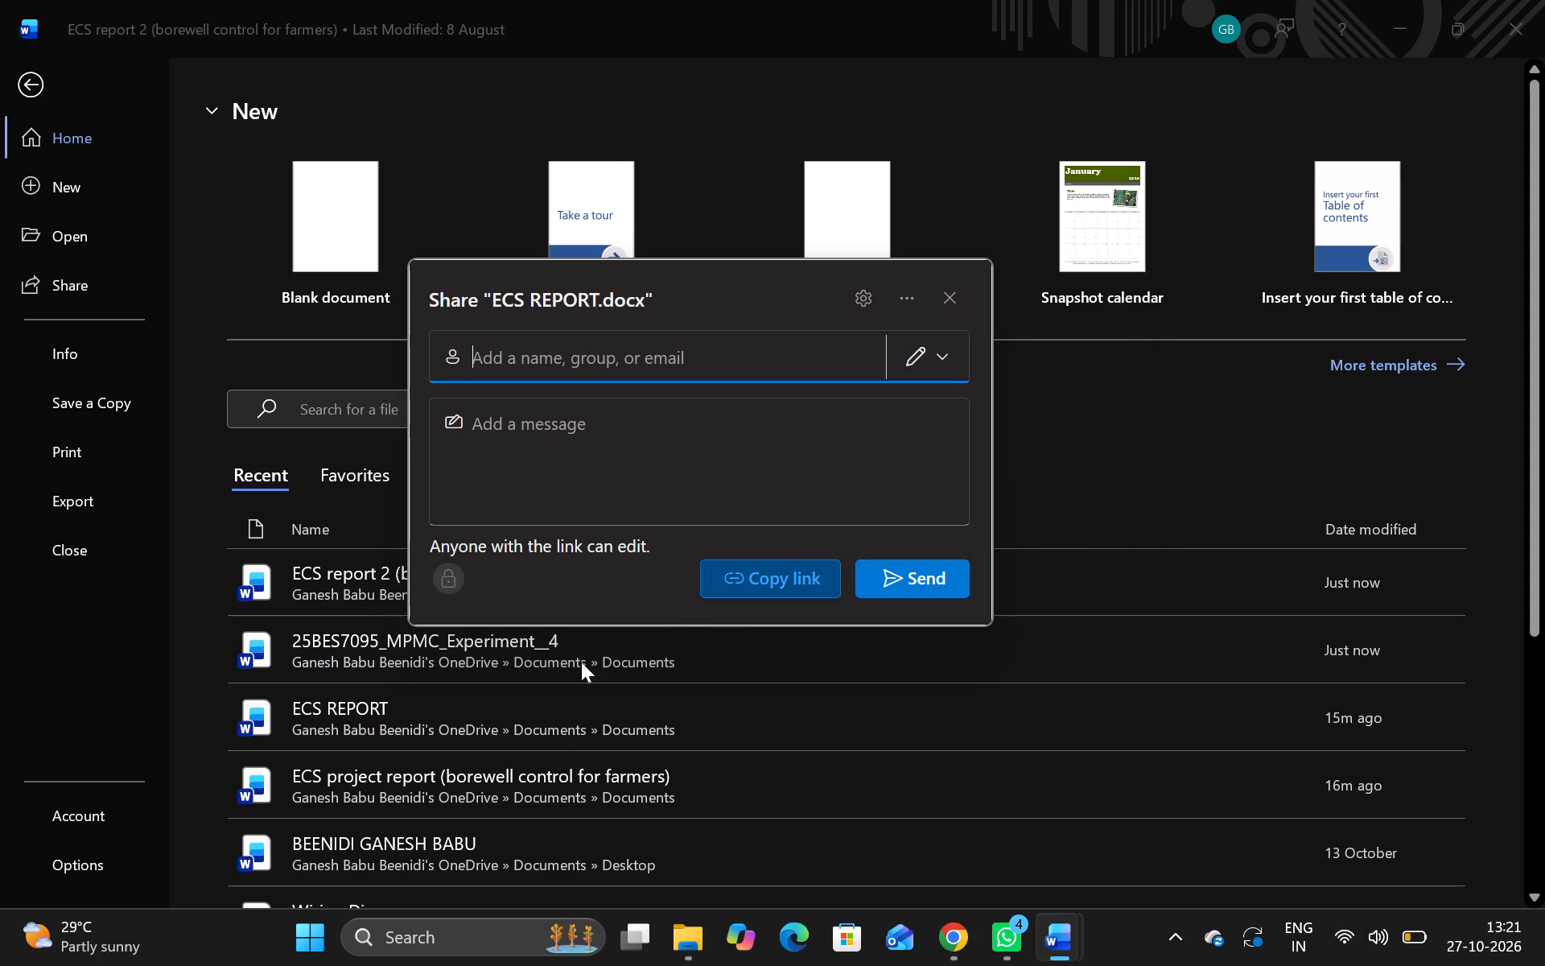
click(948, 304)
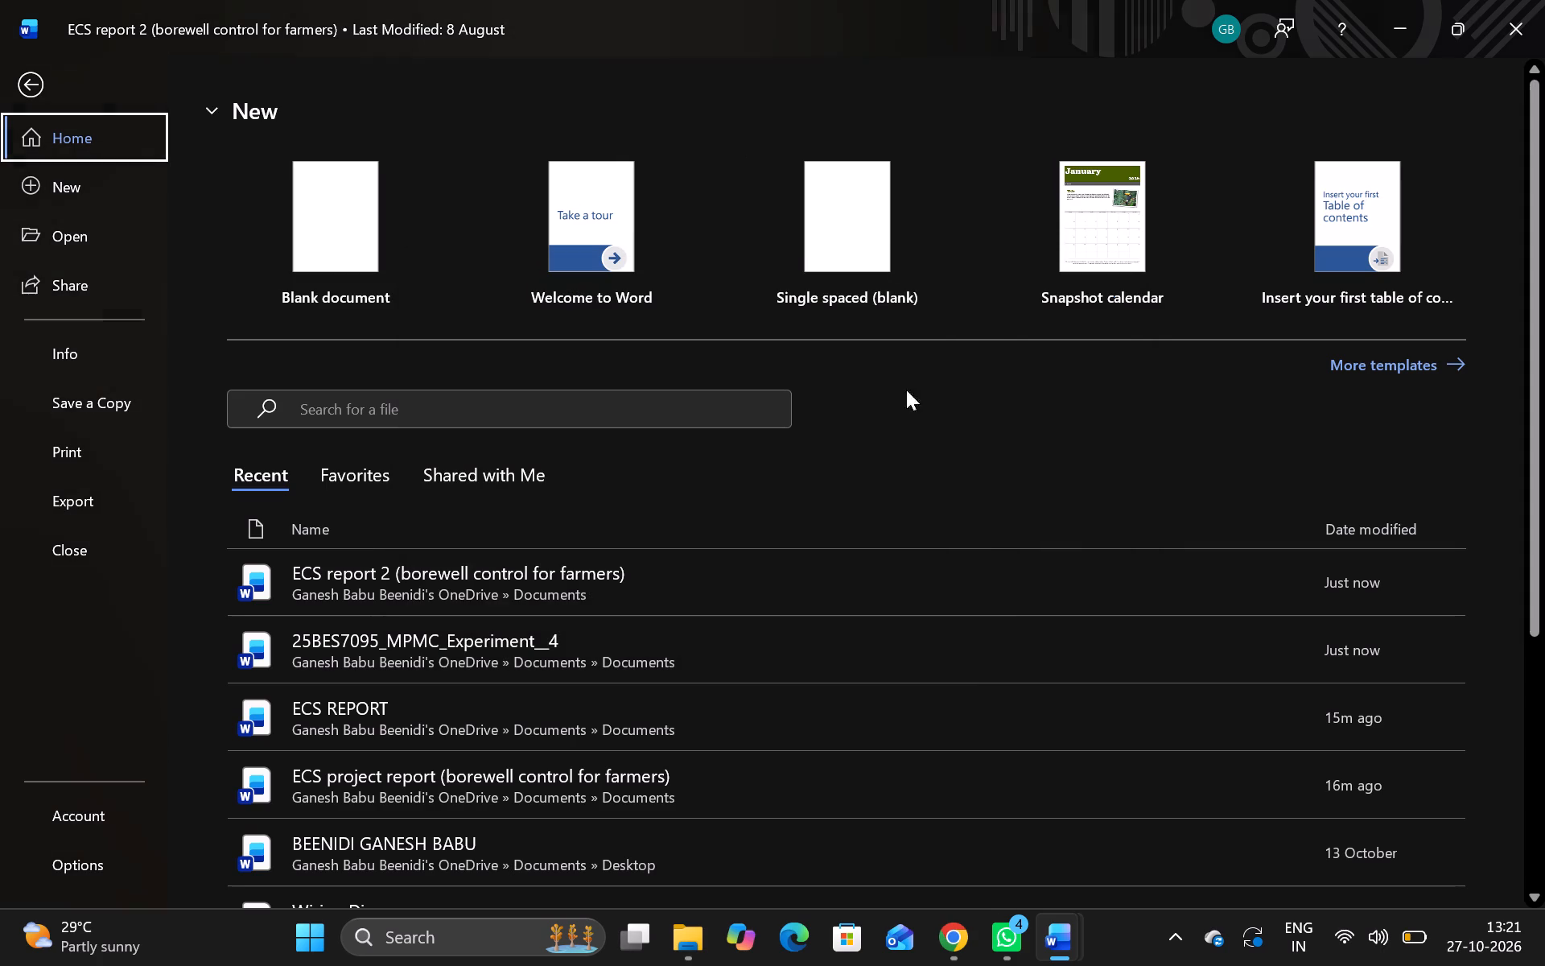
Open a copy of ECS REPORT from the recent documents.
right_click(555, 698)
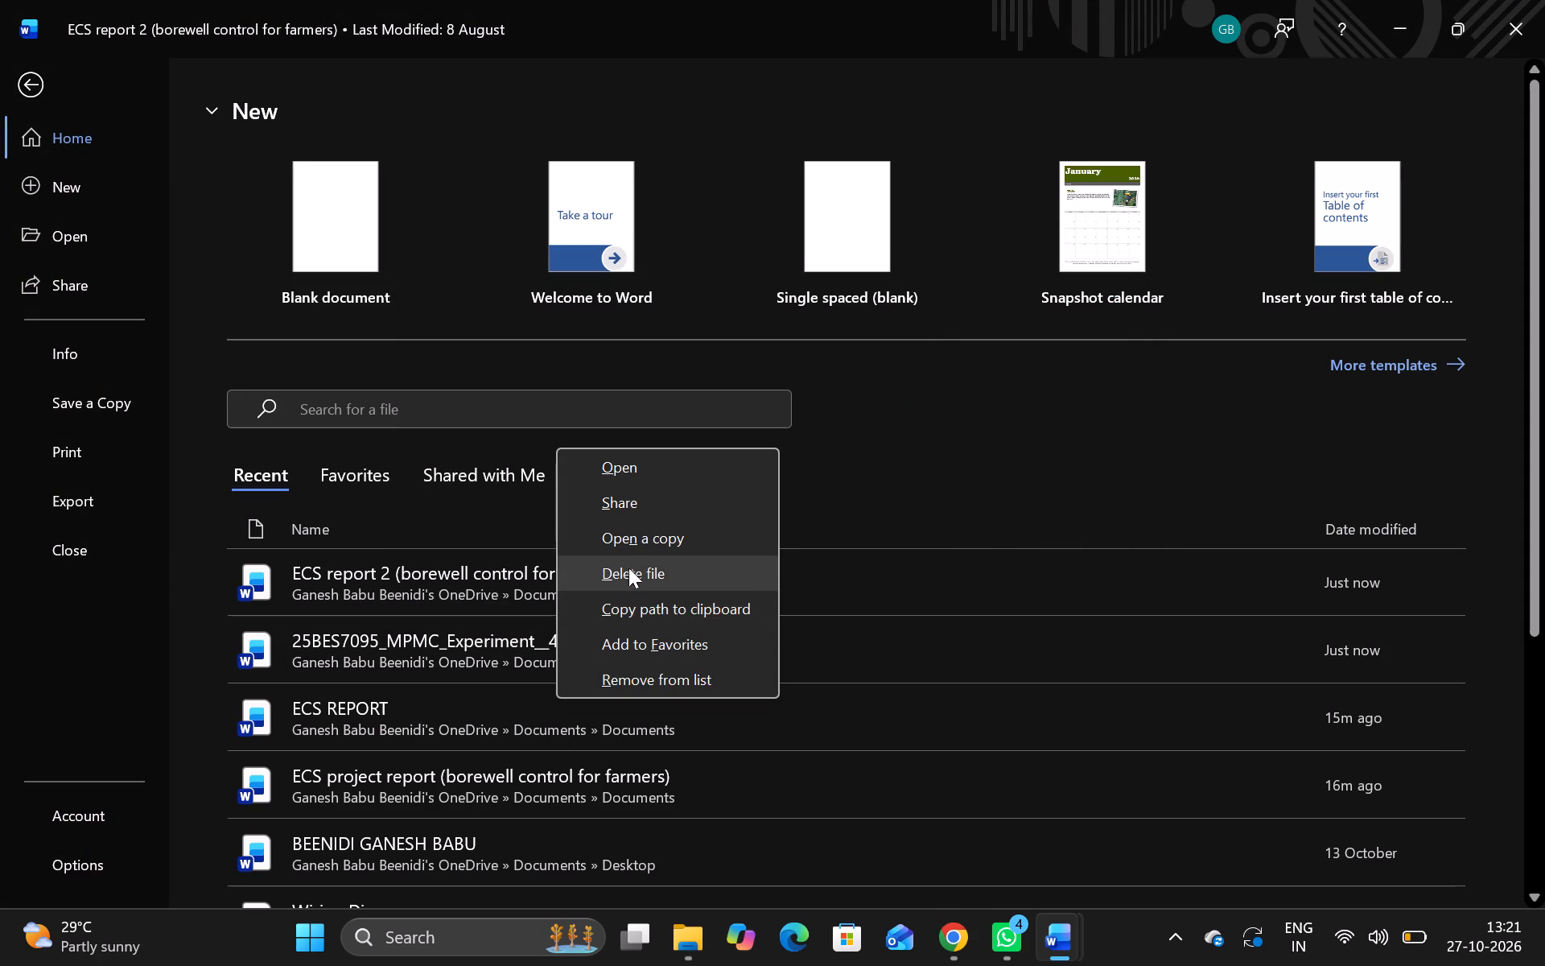
click(637, 544)
Look through the copied report's pages from the title page to the Results and Discussion and Conclusion sections.
scroll(634, 550, down, 8)
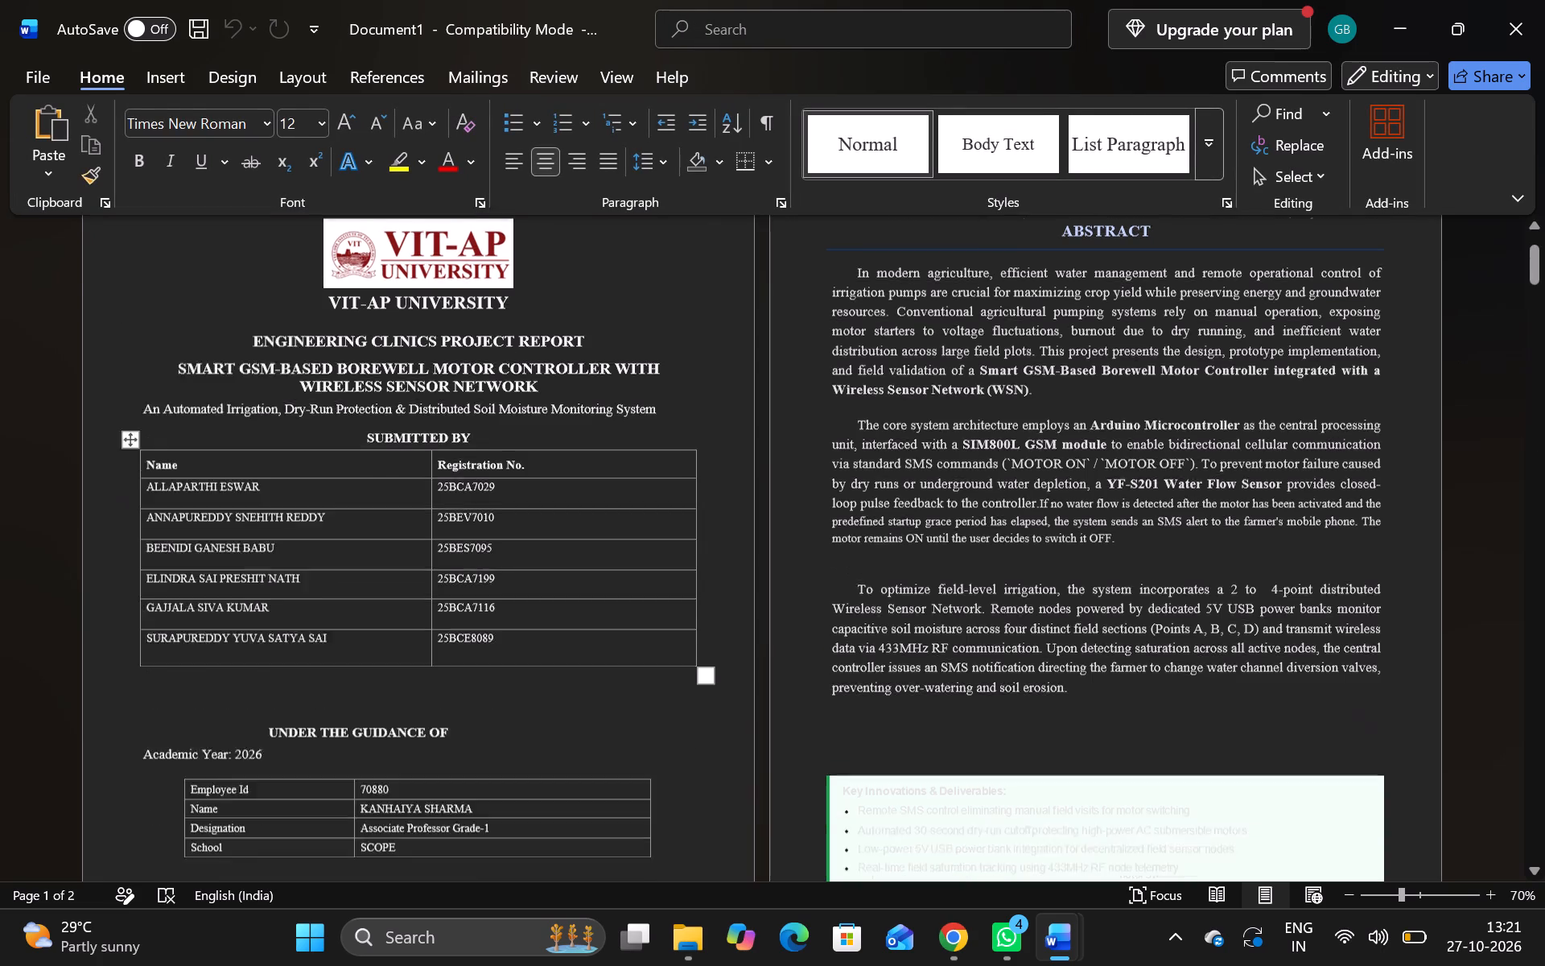
scroll(624, 572, down, 1)
scroll(623, 572, down, 20)
scroll(623, 572, down, 20)
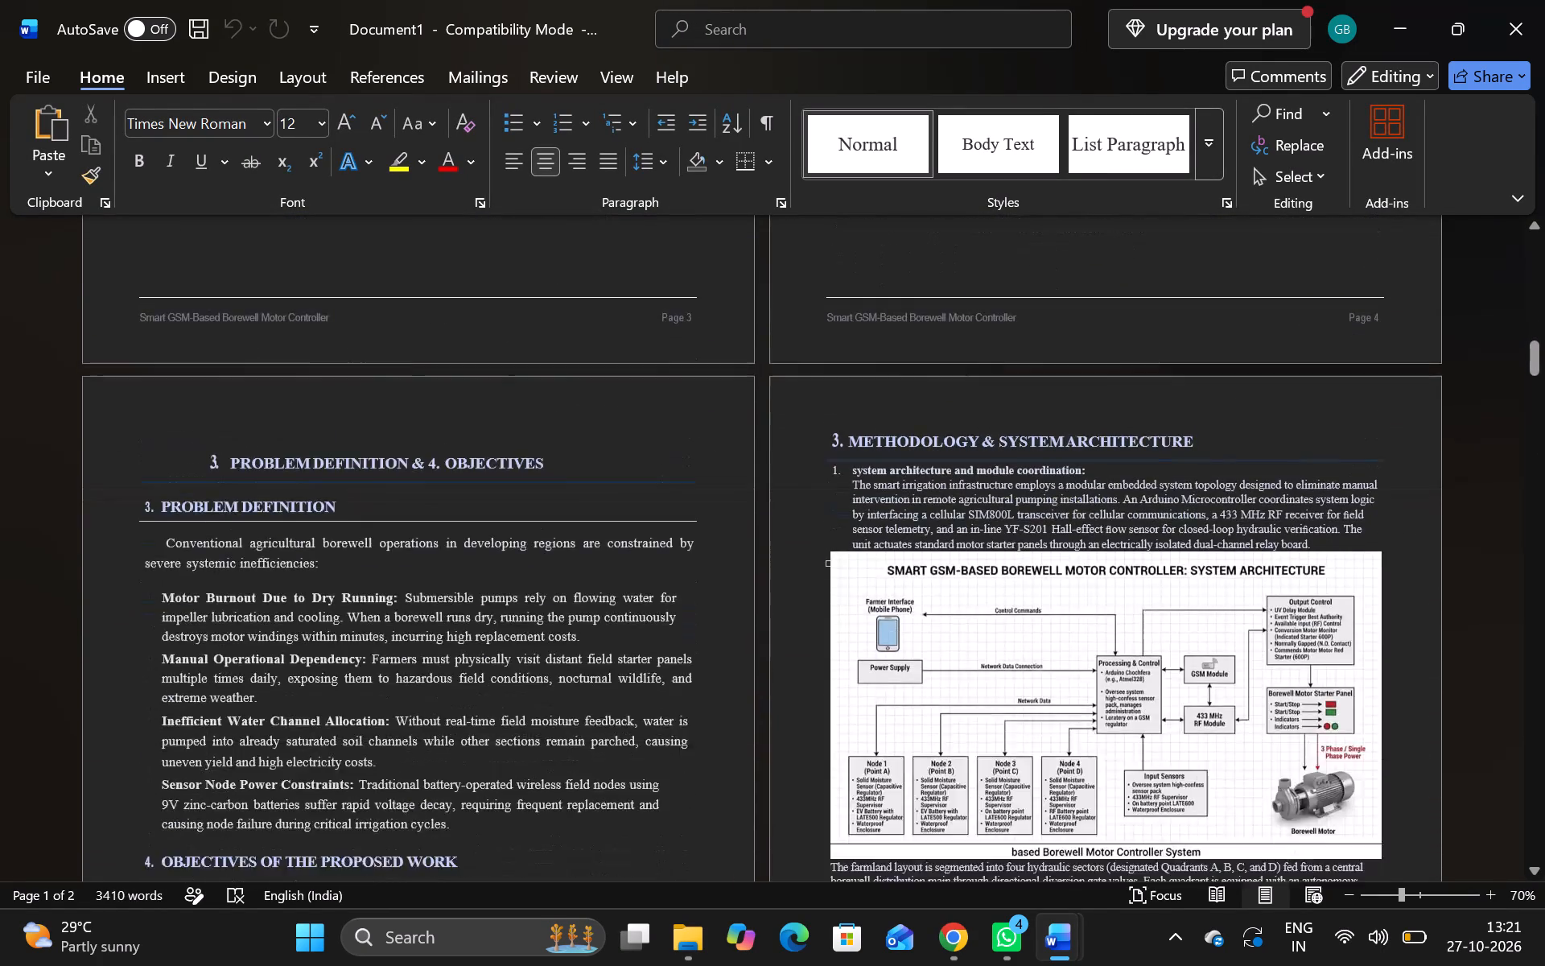
scroll(621, 573, down, 20)
scroll(621, 573, down, 15)
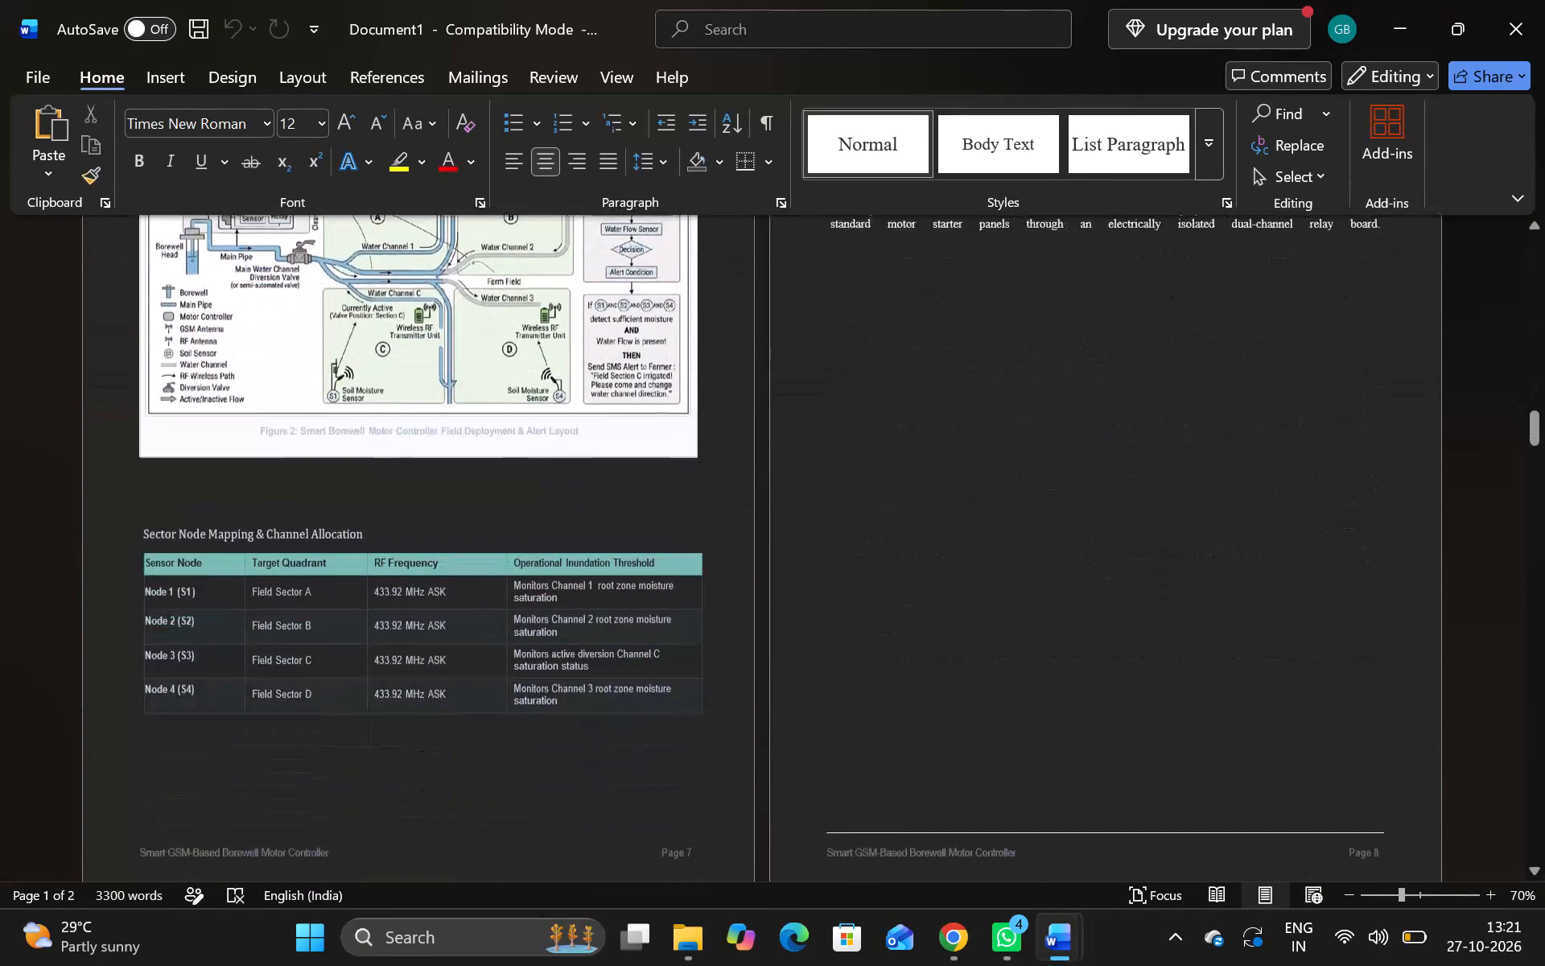
scroll(621, 573, up, 20)
scroll(621, 573, up, 14)
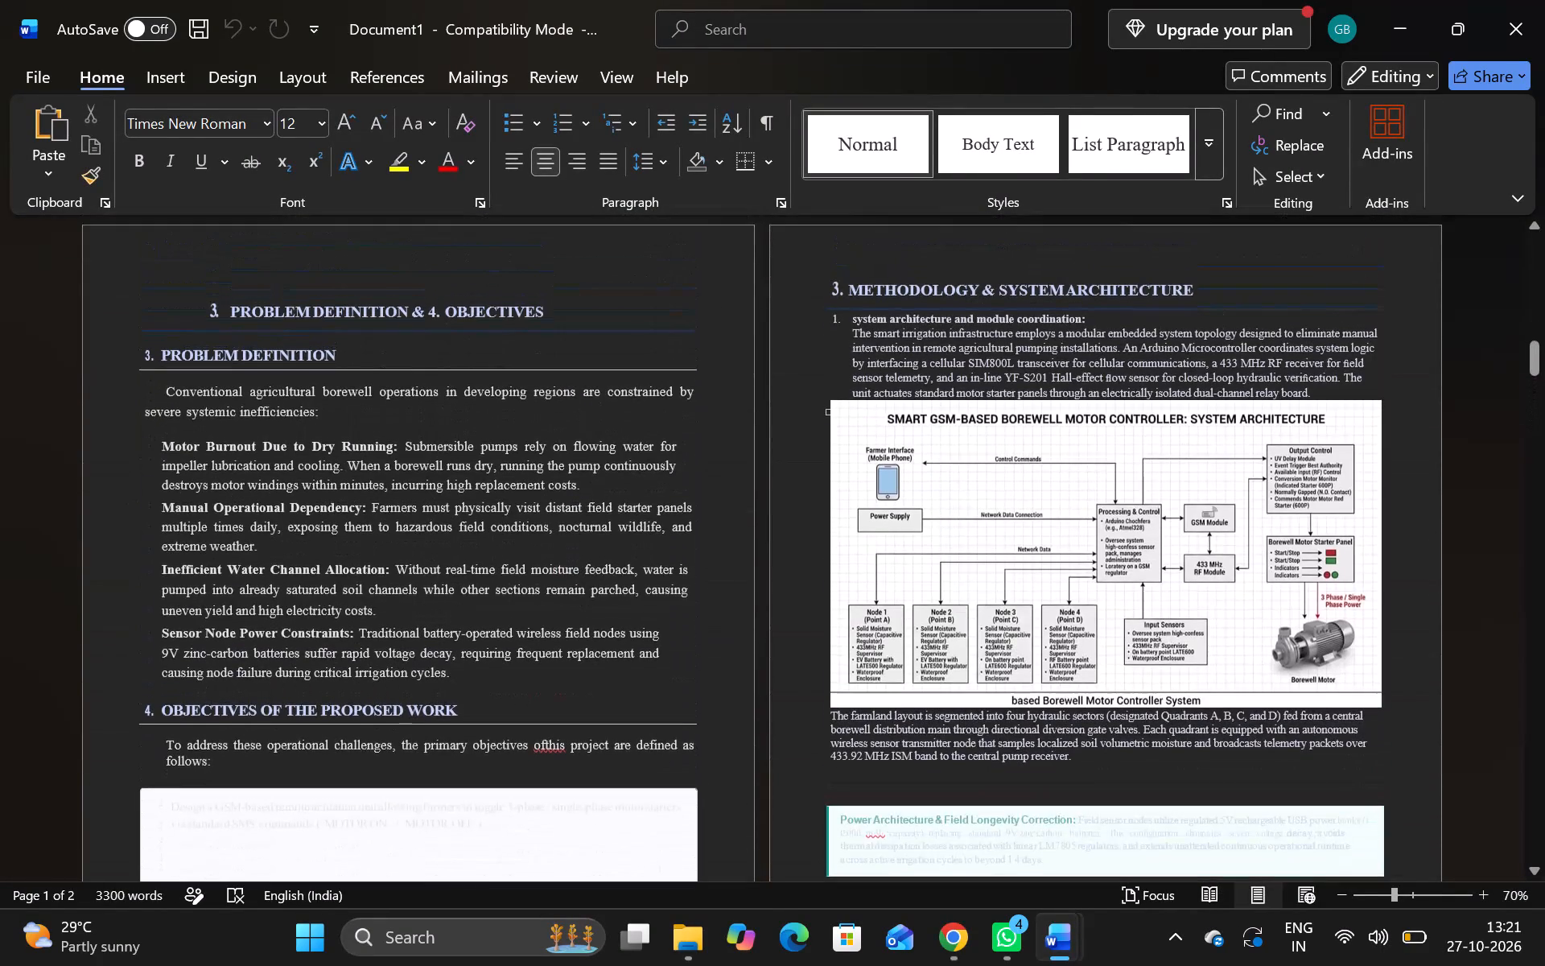
scroll(613, 561, down, 20)
scroll(613, 561, down, 20)
scroll(613, 561, down, 3)
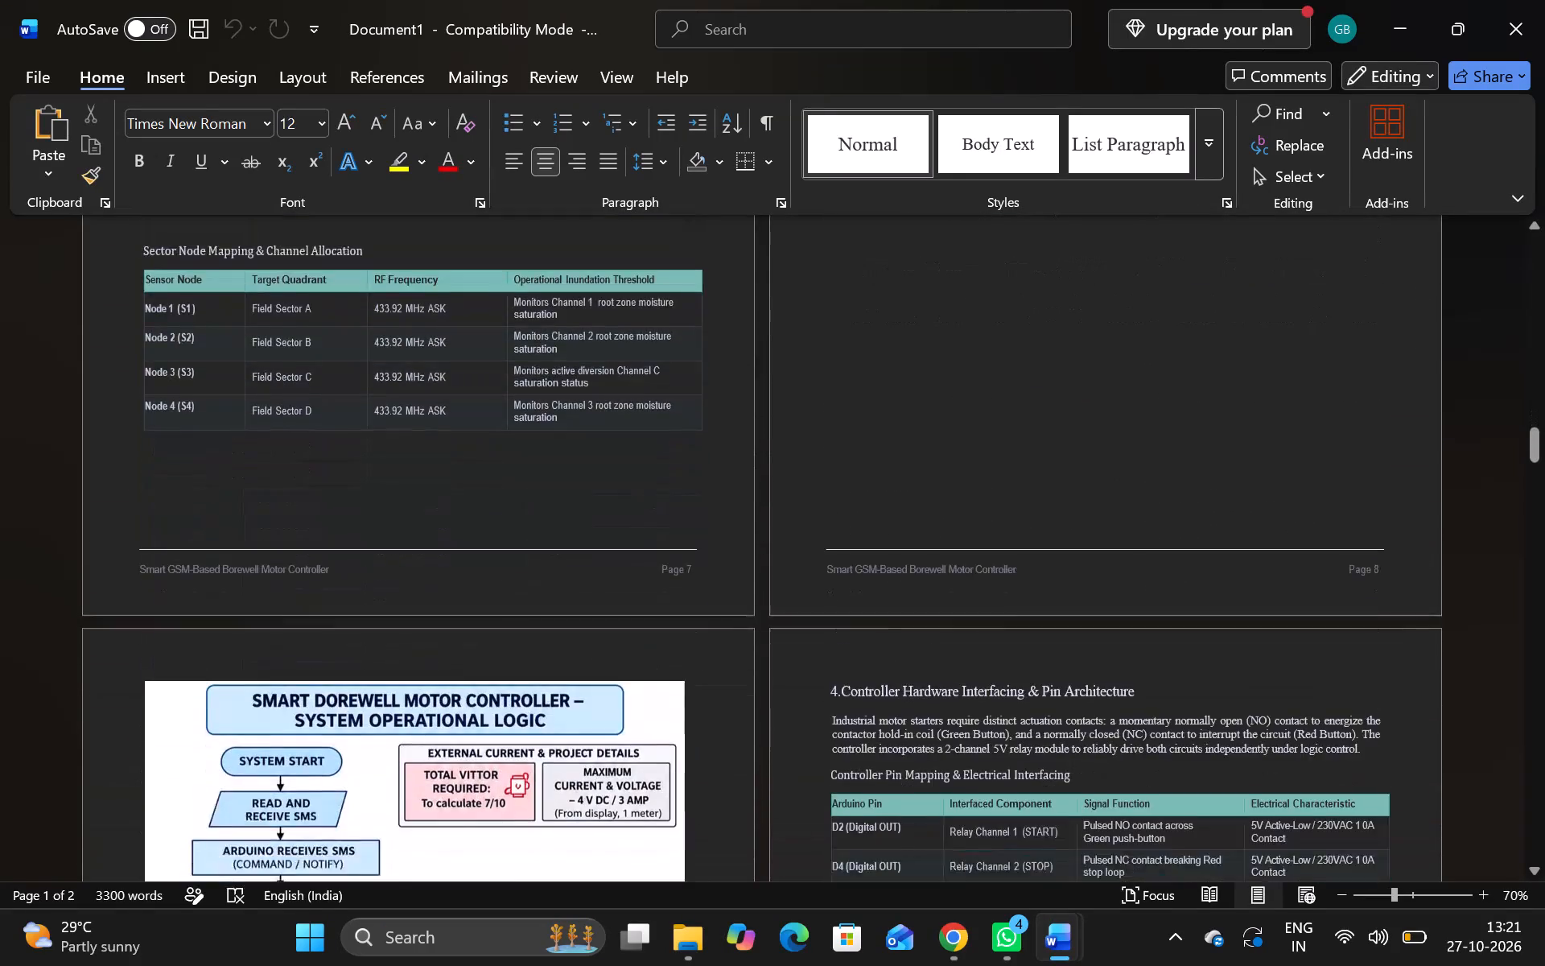
scroll(607, 658, down, 15)
scroll(622, 624, down, 20)
scroll(622, 624, down, 4)
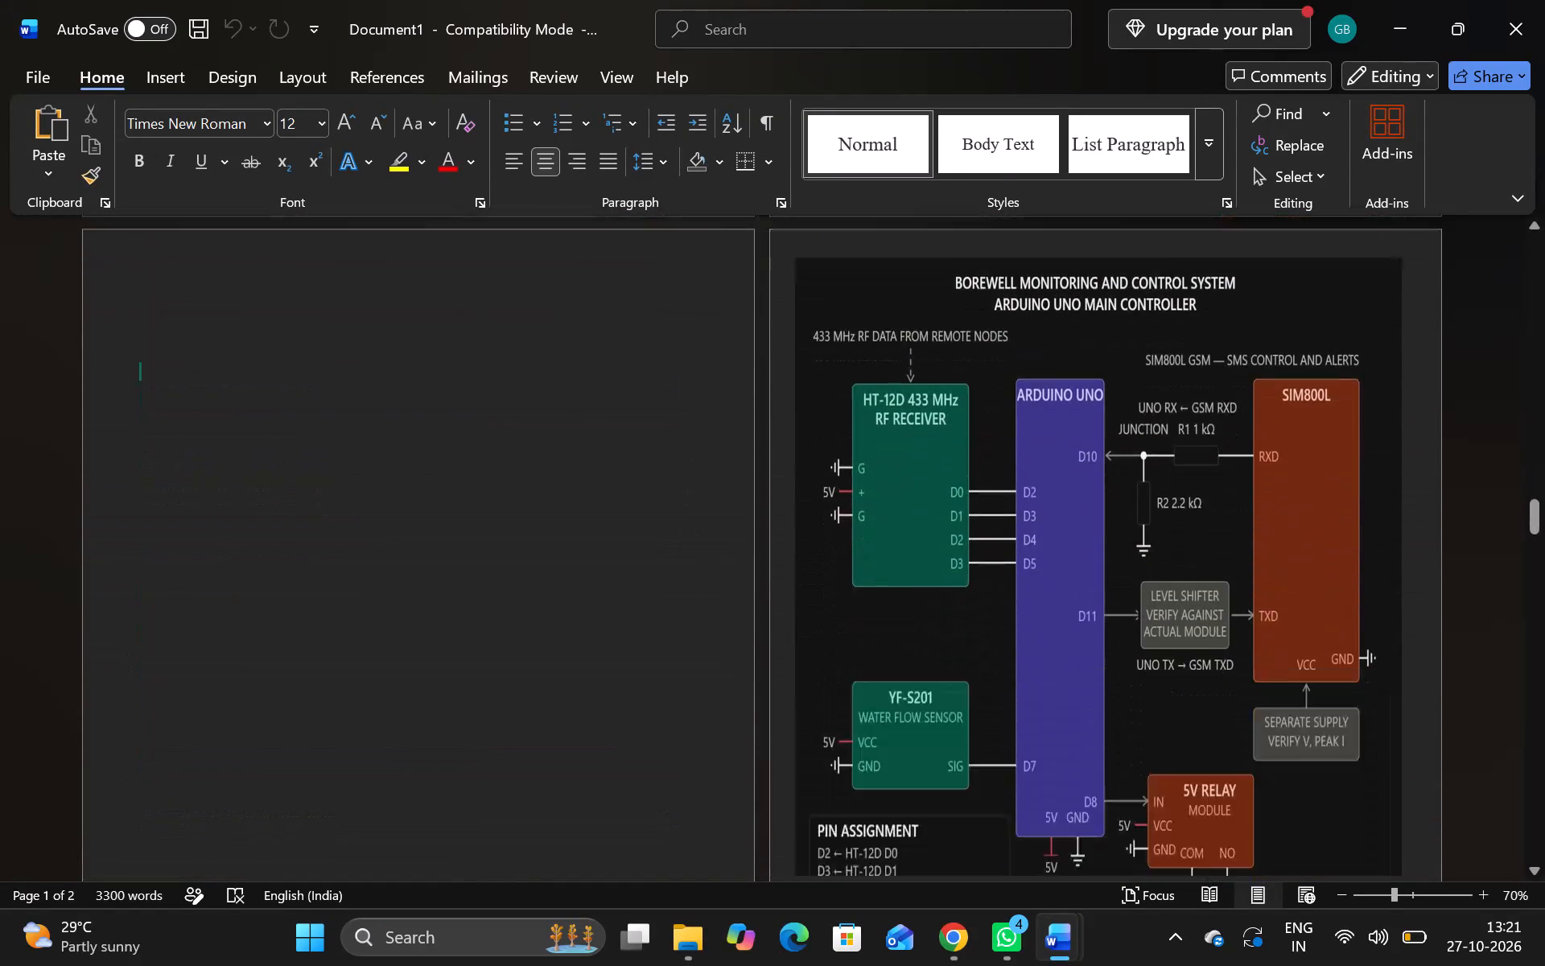
scroll(622, 624, down, 12)
scroll(622, 624, down, 18)
scroll(622, 624, up, 4)
scroll(622, 624, down, 18)
scroll(922, 371, up, 1)
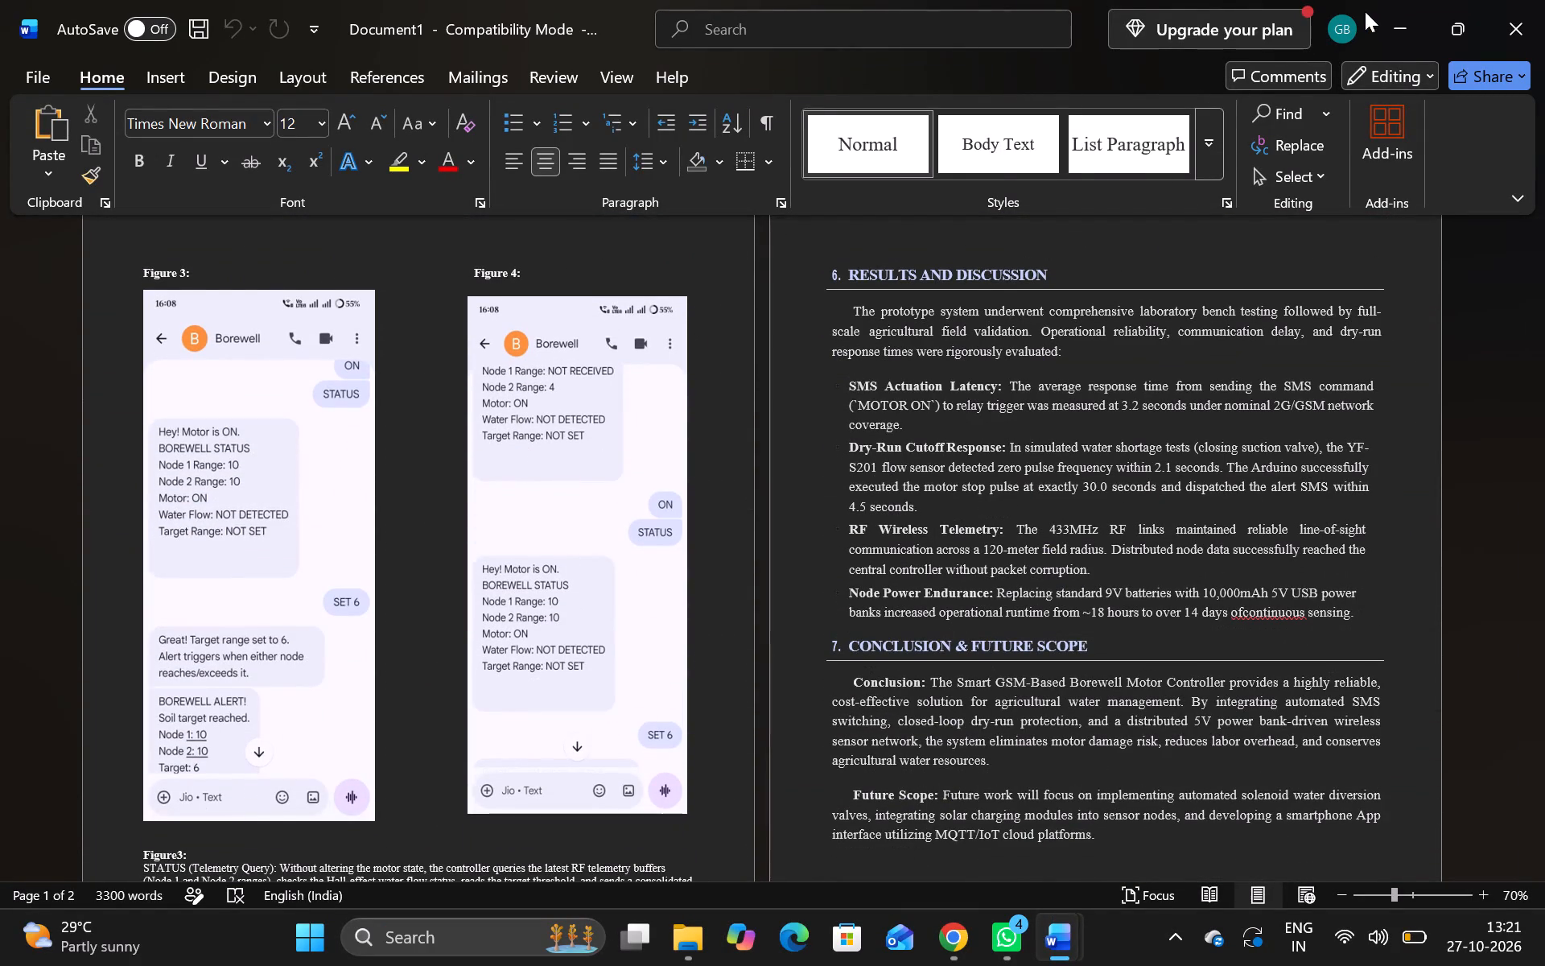
Share the copied report by uploading it to OneDrive - Personal under the name ECS REPORT.
click(1469, 70)
click(1464, 107)
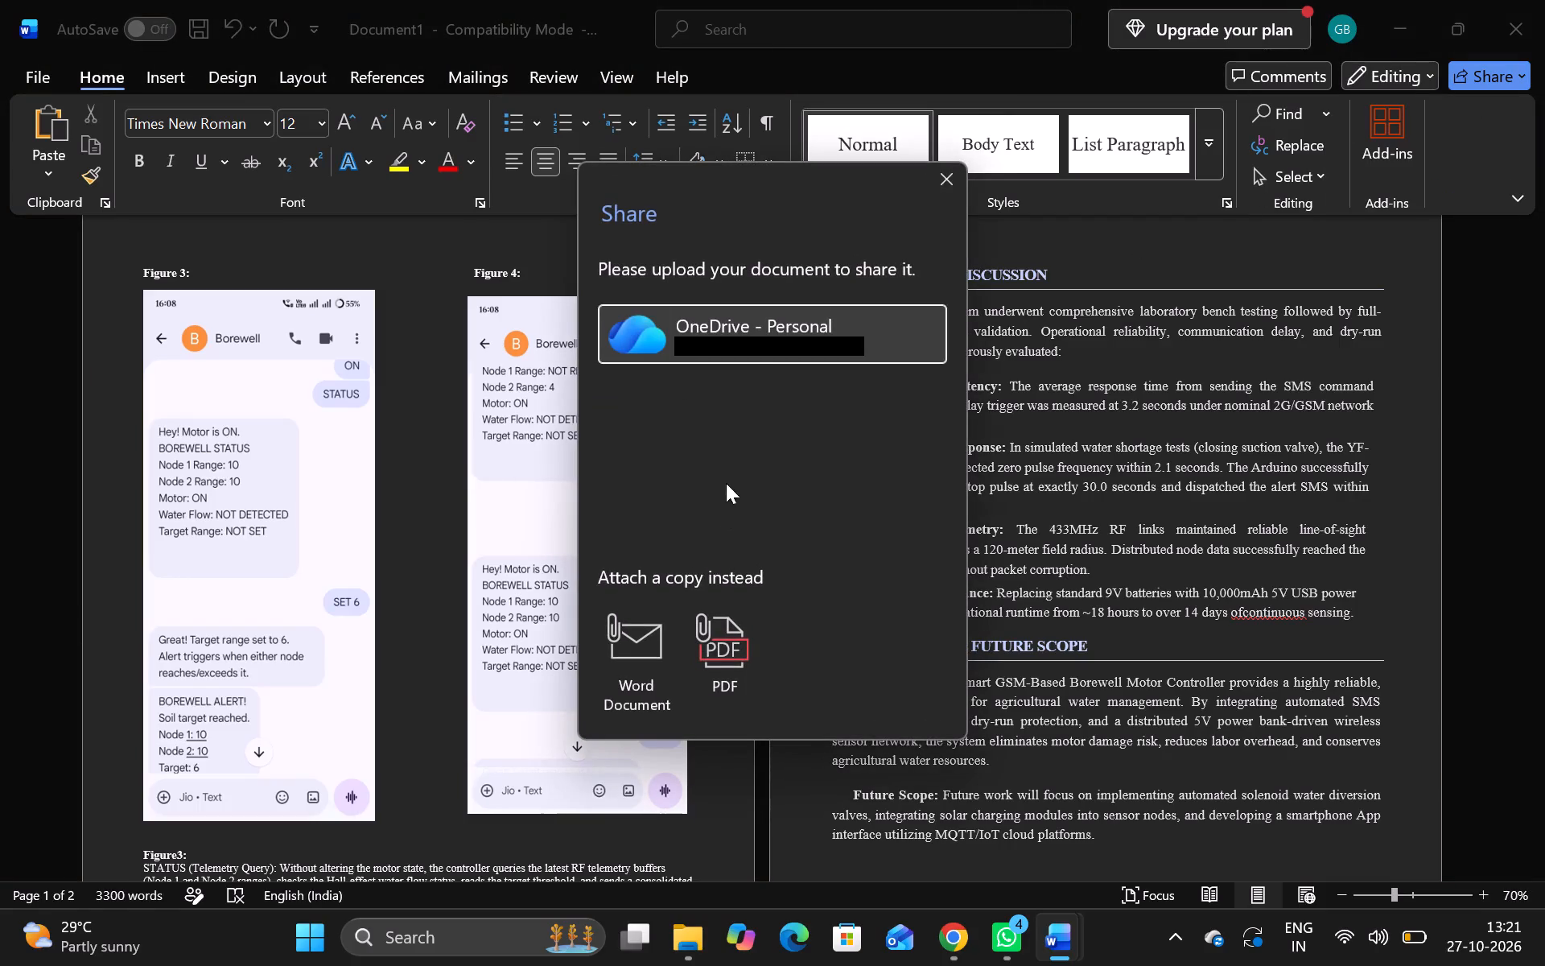
double_click(767, 333)
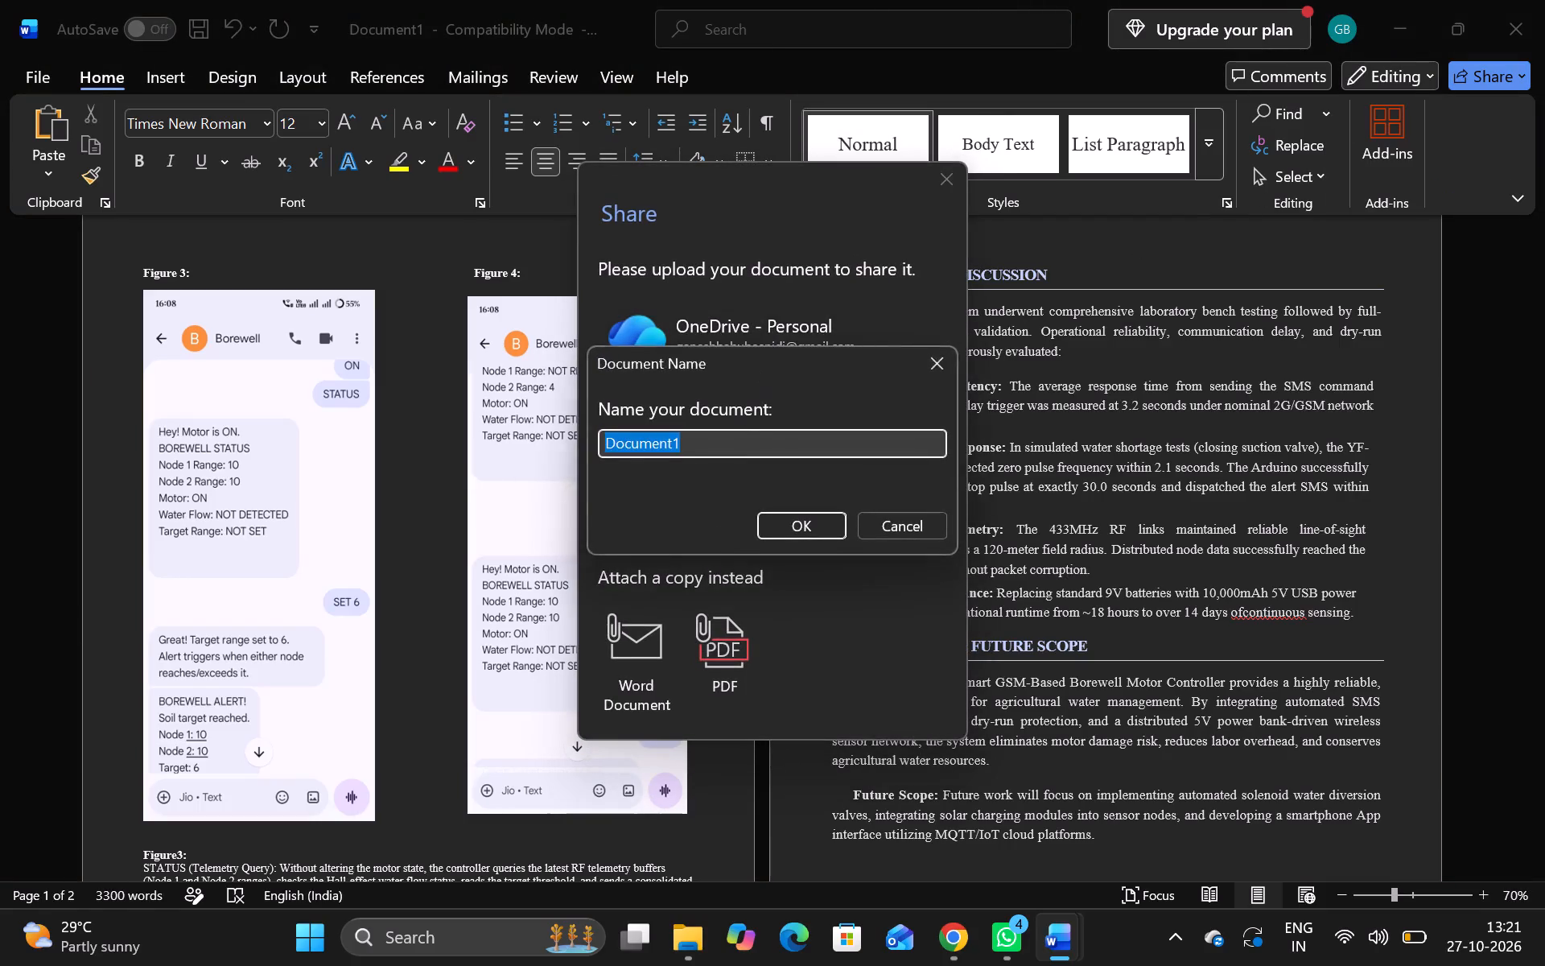
click(735, 450)
key(BackSpace)
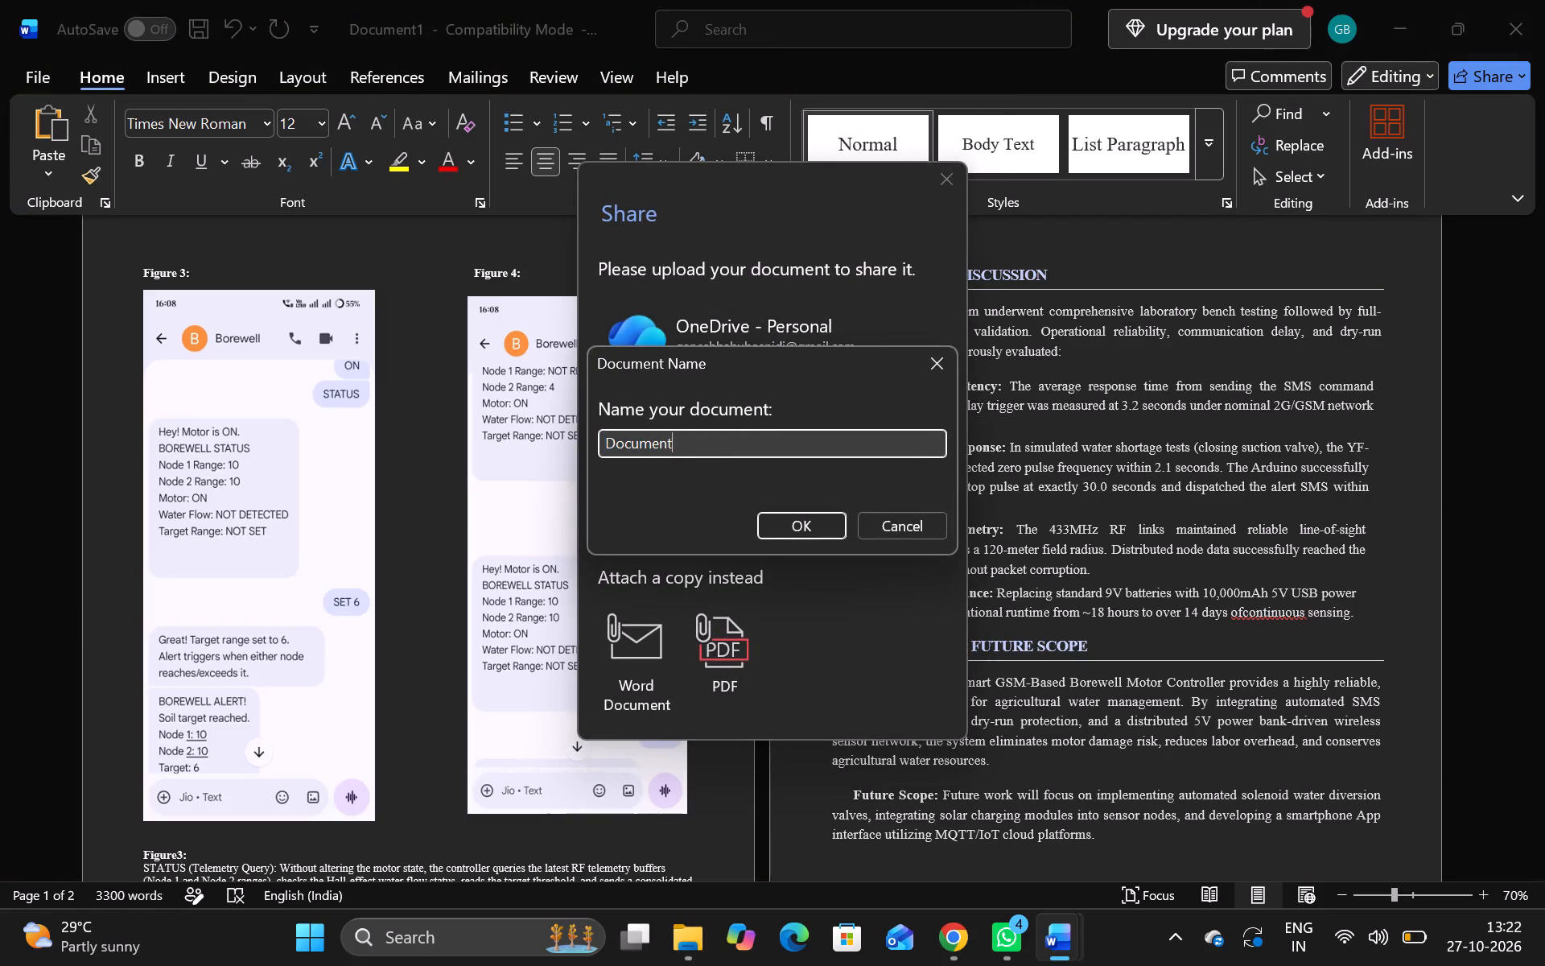
key(BackSpace)
key(BackSpace)
key(BackSpace)
key(BackSpace)
key(BackSpace)
key(BackSpace)
key(BackSpace)
key(BackSpace)
key(BackSpace)
key(BackSpace)
key(BackSpace)
key(BackSpace)
key(BackSpace)
key(BackSpace)
key(BackSpace)
key(BackSpace)
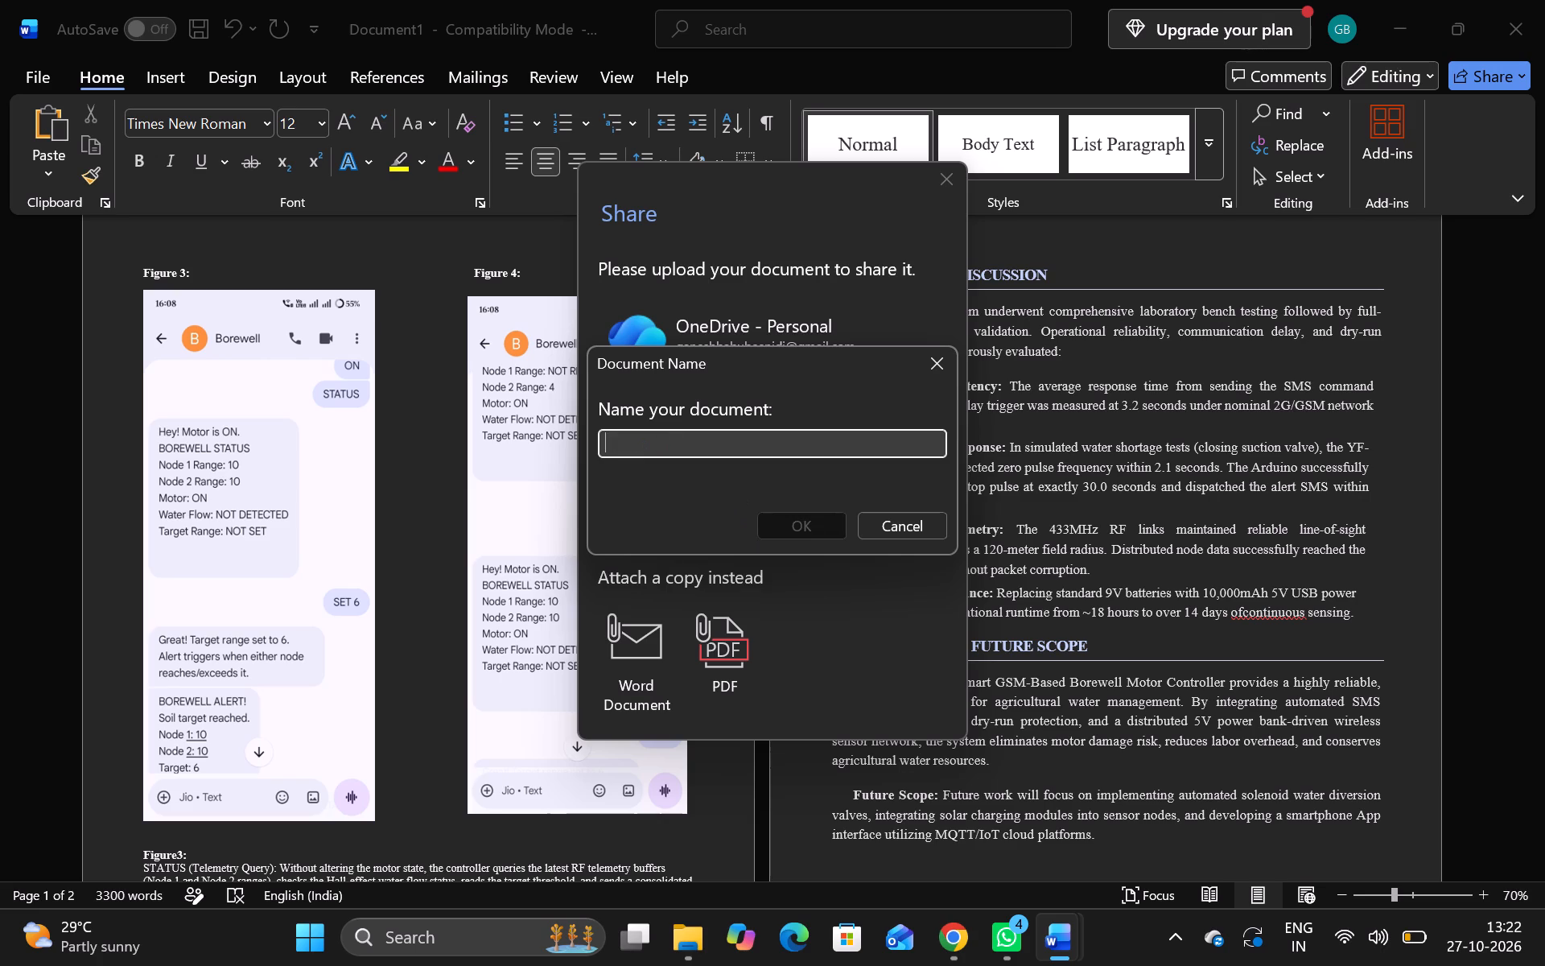
text(EXS REPORGT)
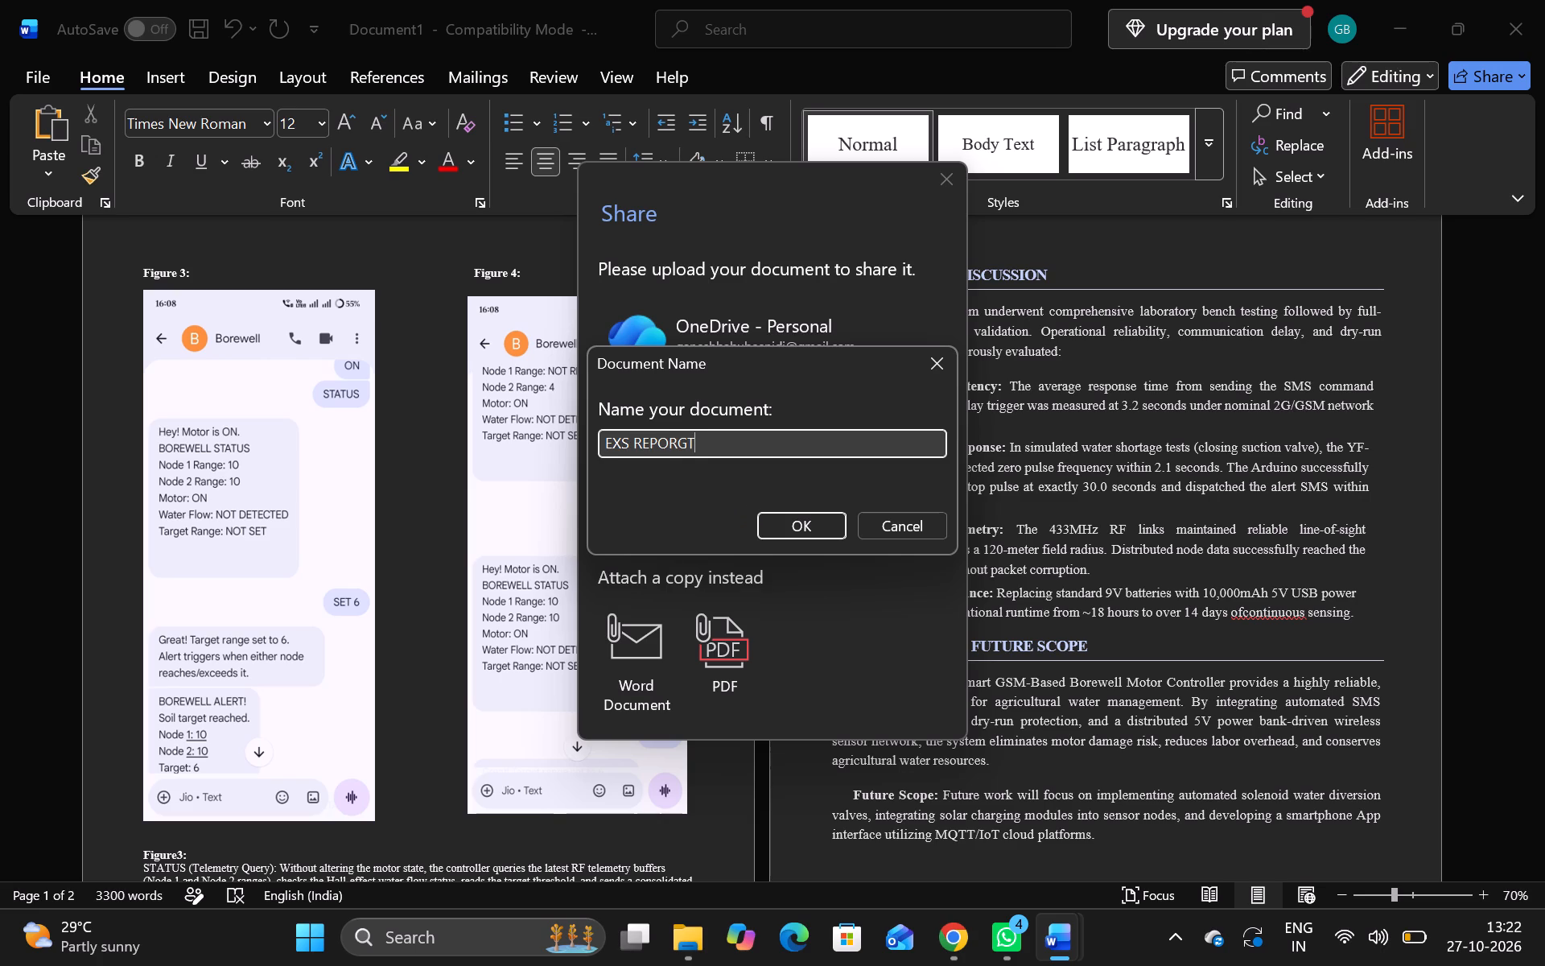
key(BackSpace)
key(BackSpace)
key(t)
key(BackSpace)
key(BackSpace)
key(BackSpace)
key(BackSpace)
key(BackSpace)
key(BackSpace)
key(BackSpace)
key(BackSpace)
key(BackSpace)
key(BackSpace)
key(BackSpace)
text(ECS)
key(space)
text(REO)
key(BackSpace)
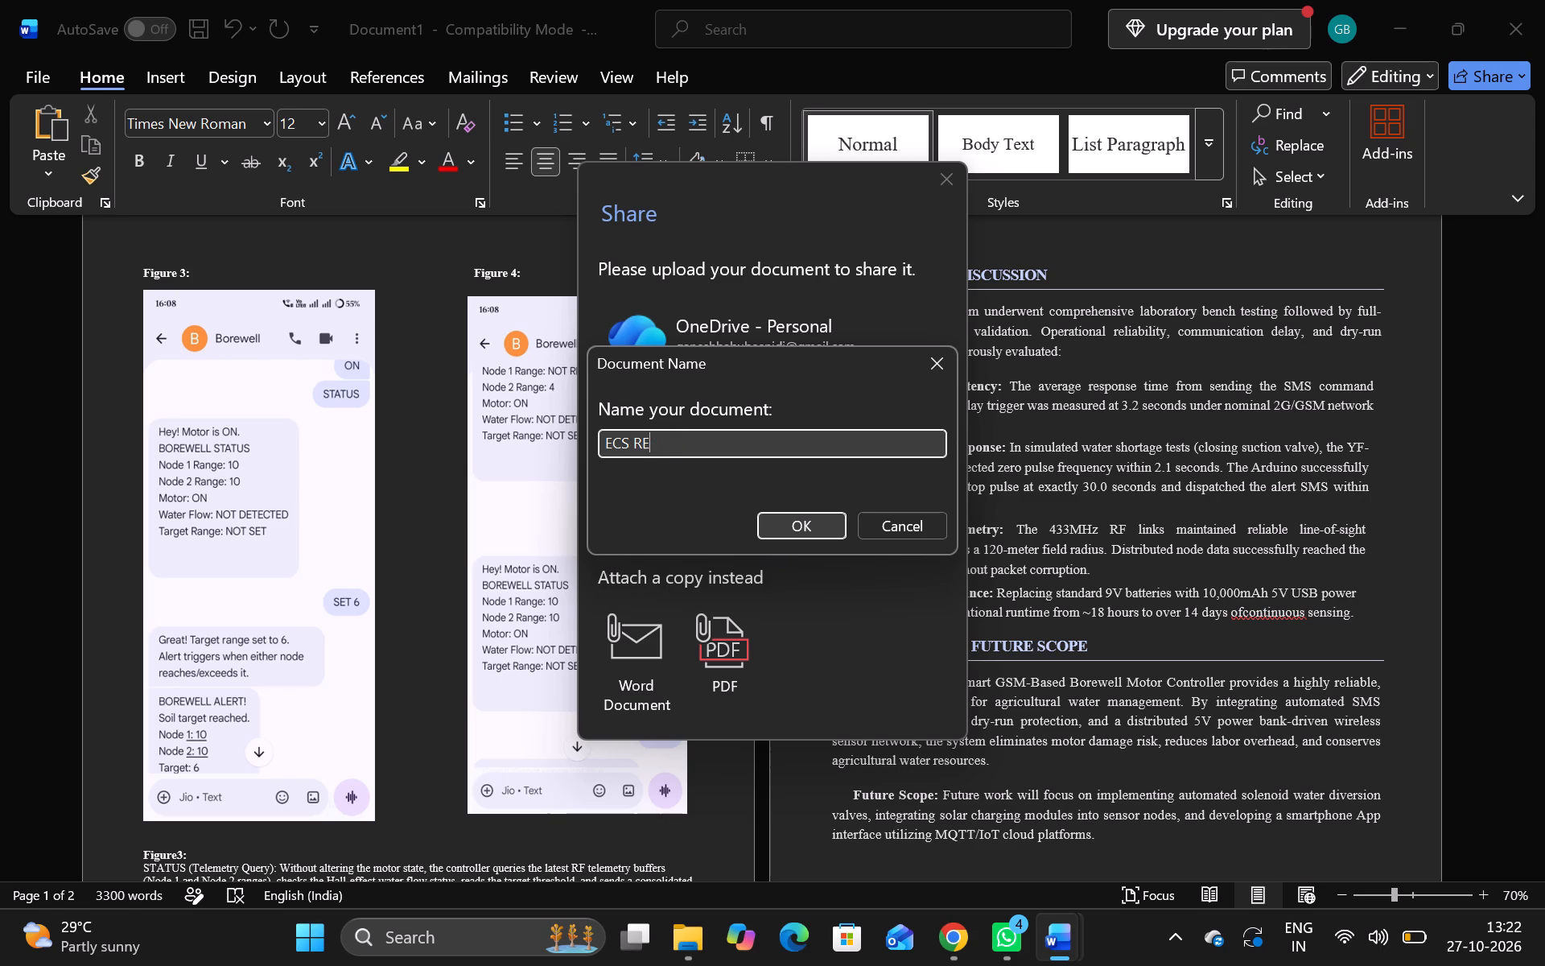
text(P[ORT)
key(BackSpace)
key(BackSpace)
key(BackSpace)
key(BackSpace)
key(BackSpace)
text(PORT)
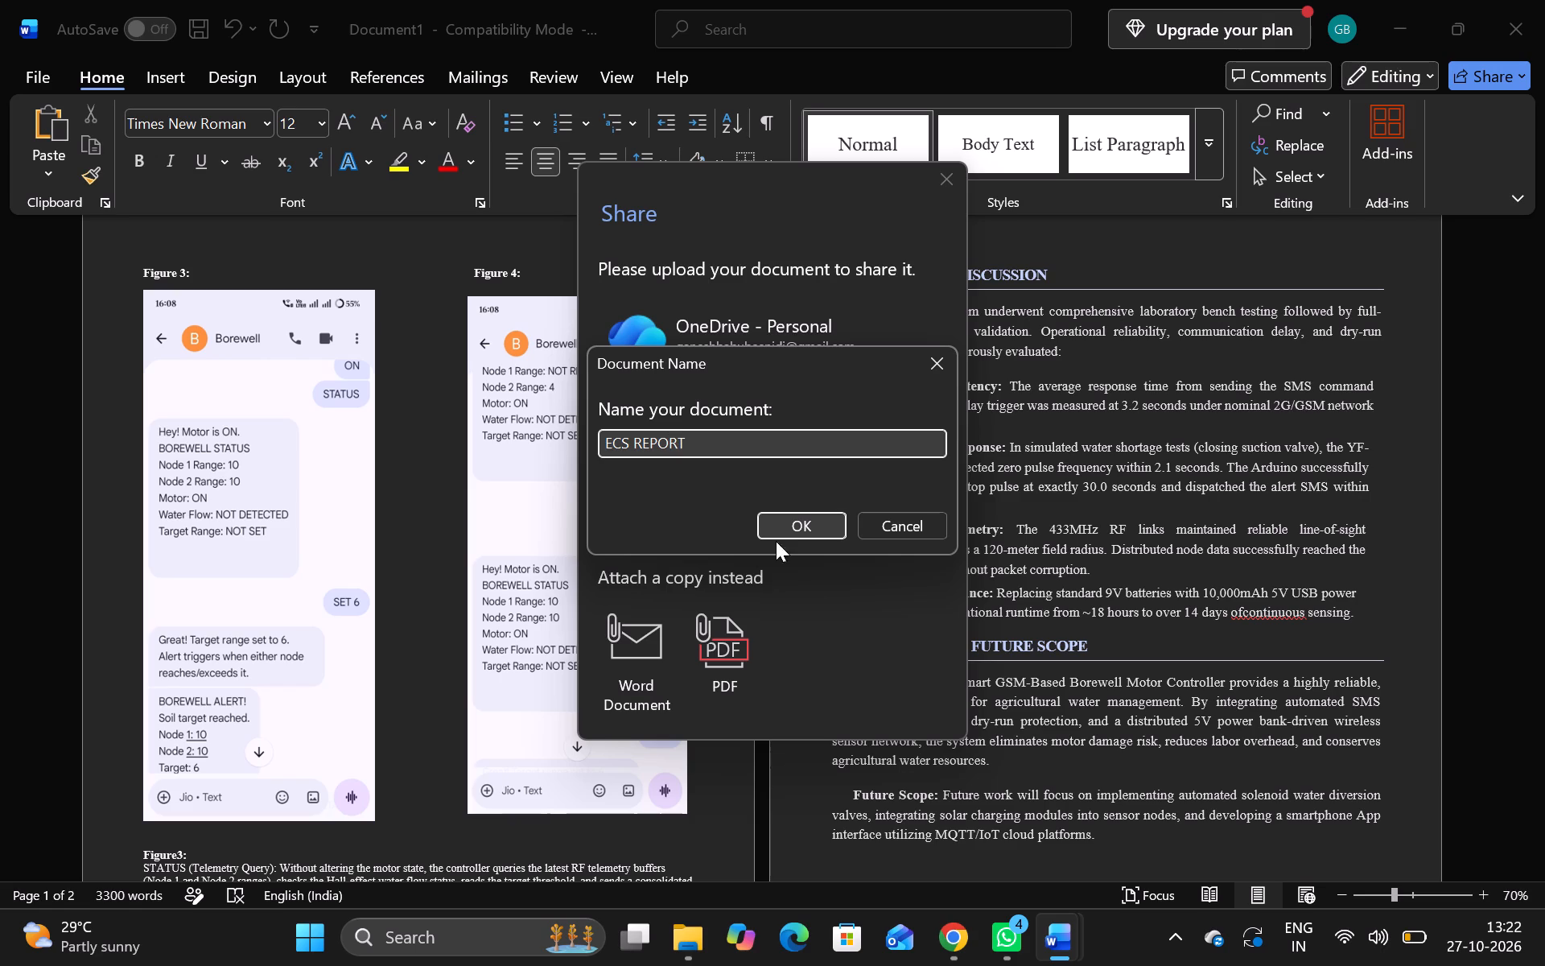
click(767, 536)
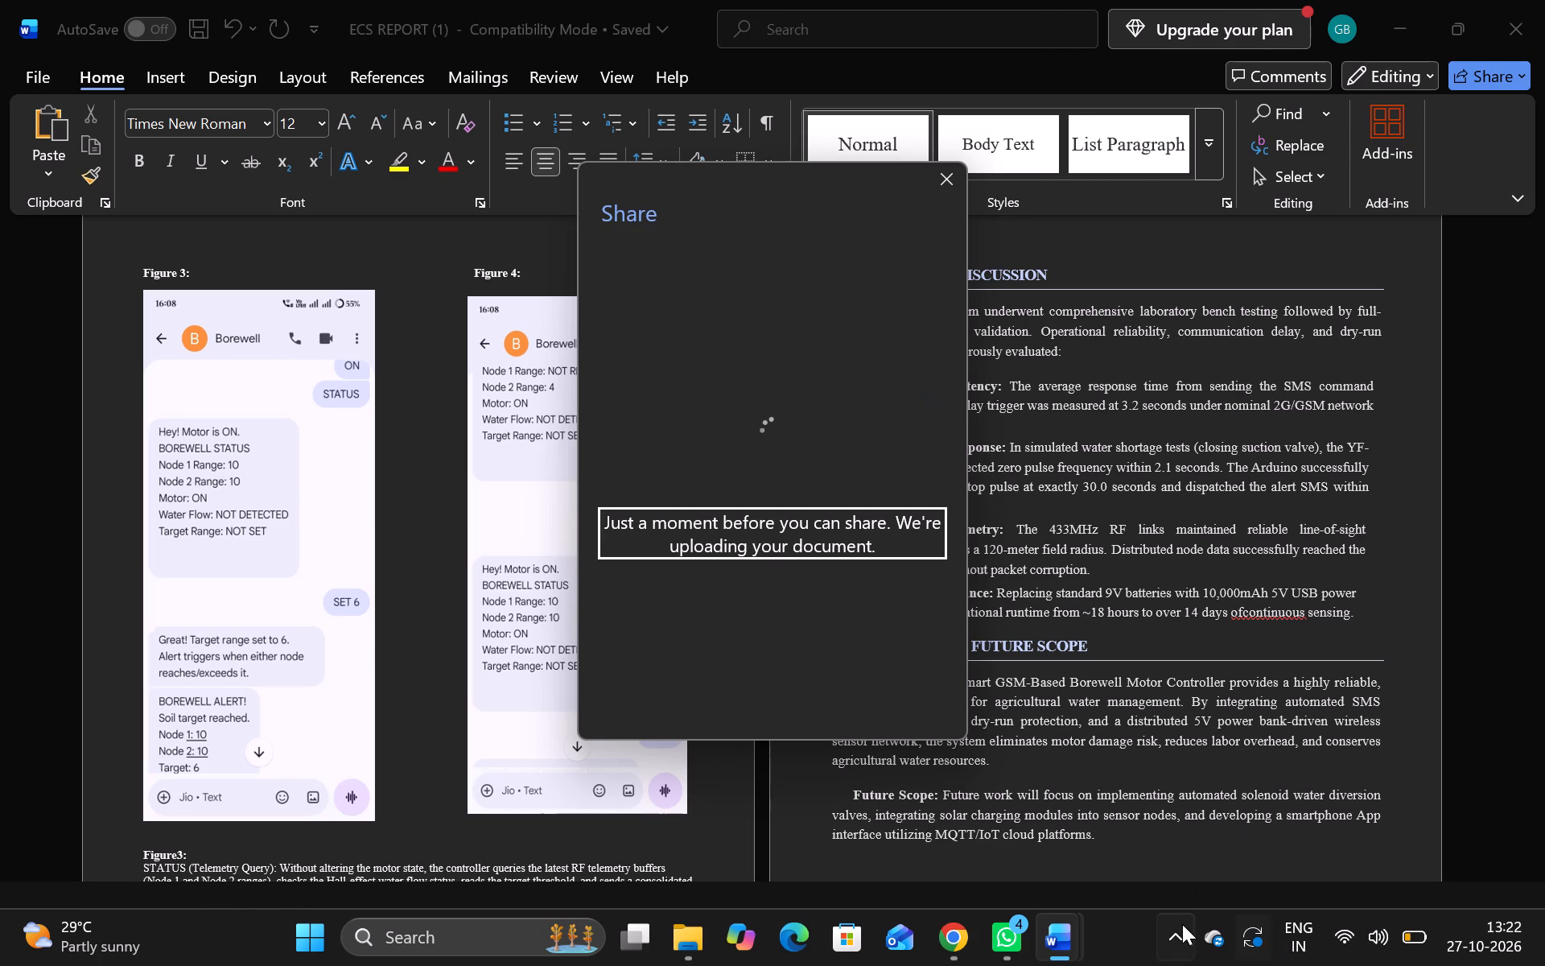
Switch to the OneDrive sync activity and open the uploaded ECS REPORT document from it.
click(1205, 932)
click(1205, 931)
click(1205, 931)
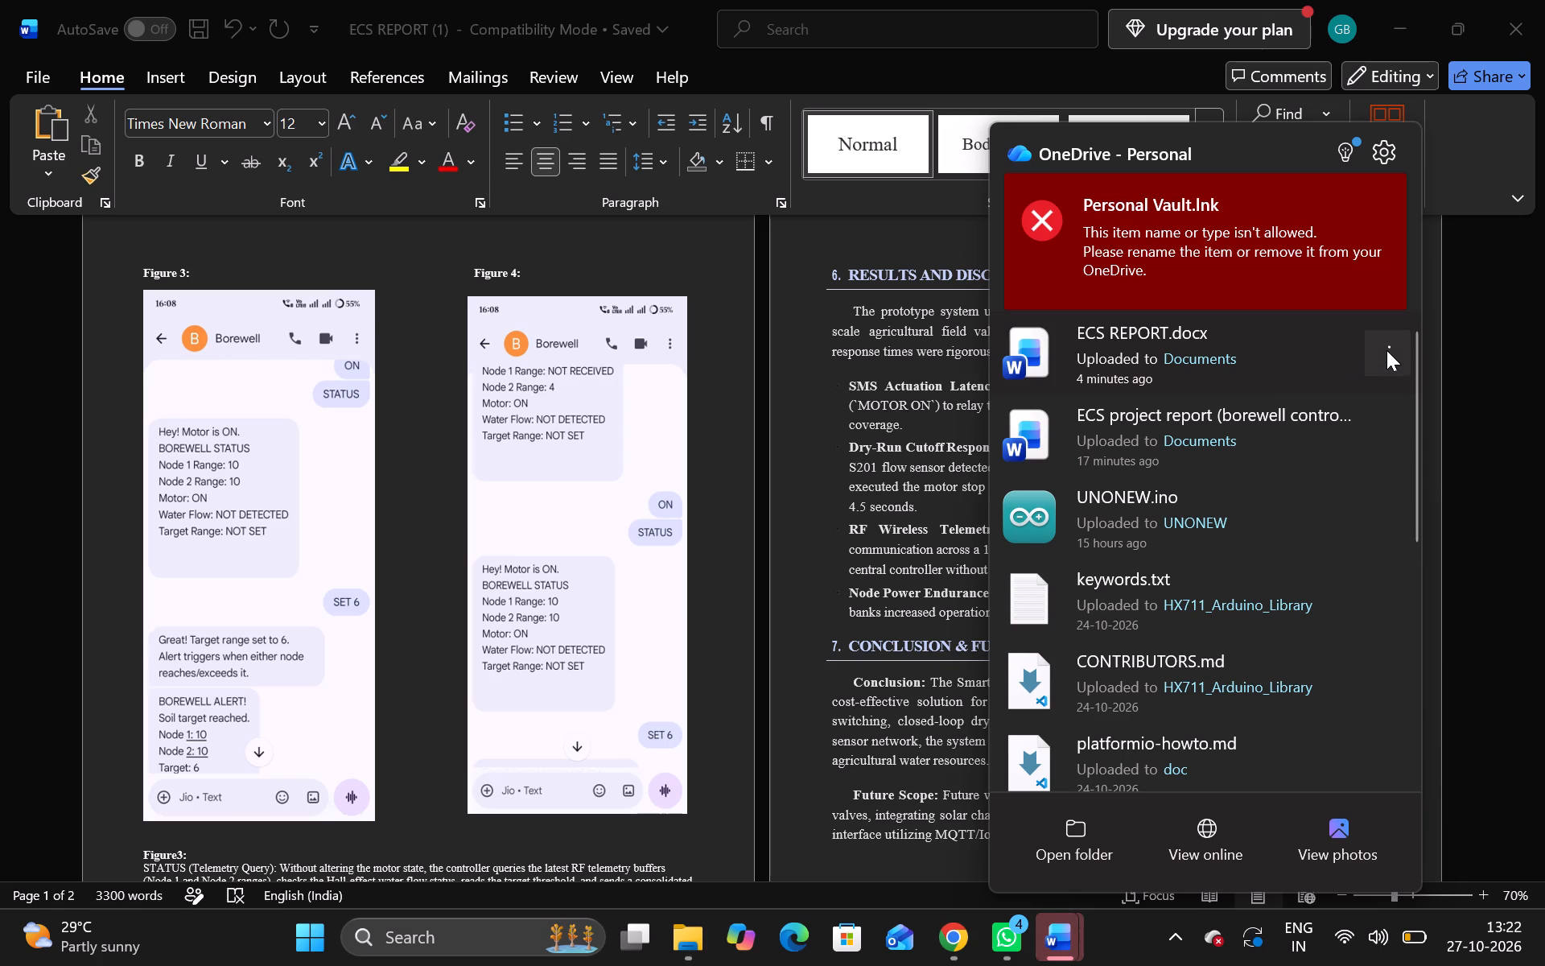
click(1386, 350)
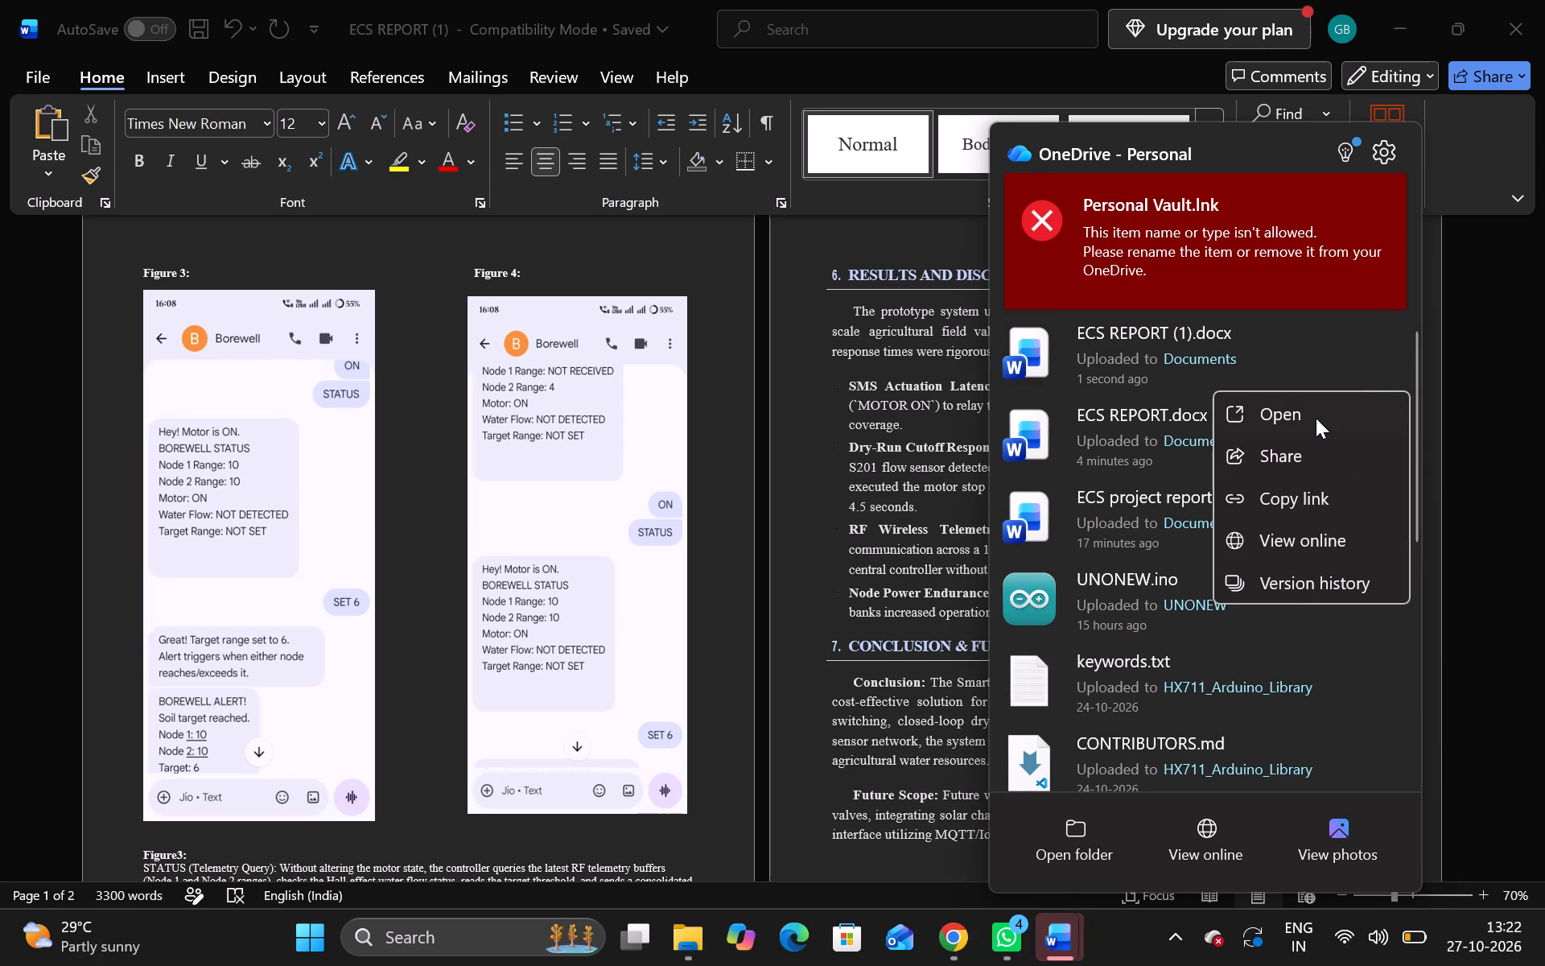
click(1316, 411)
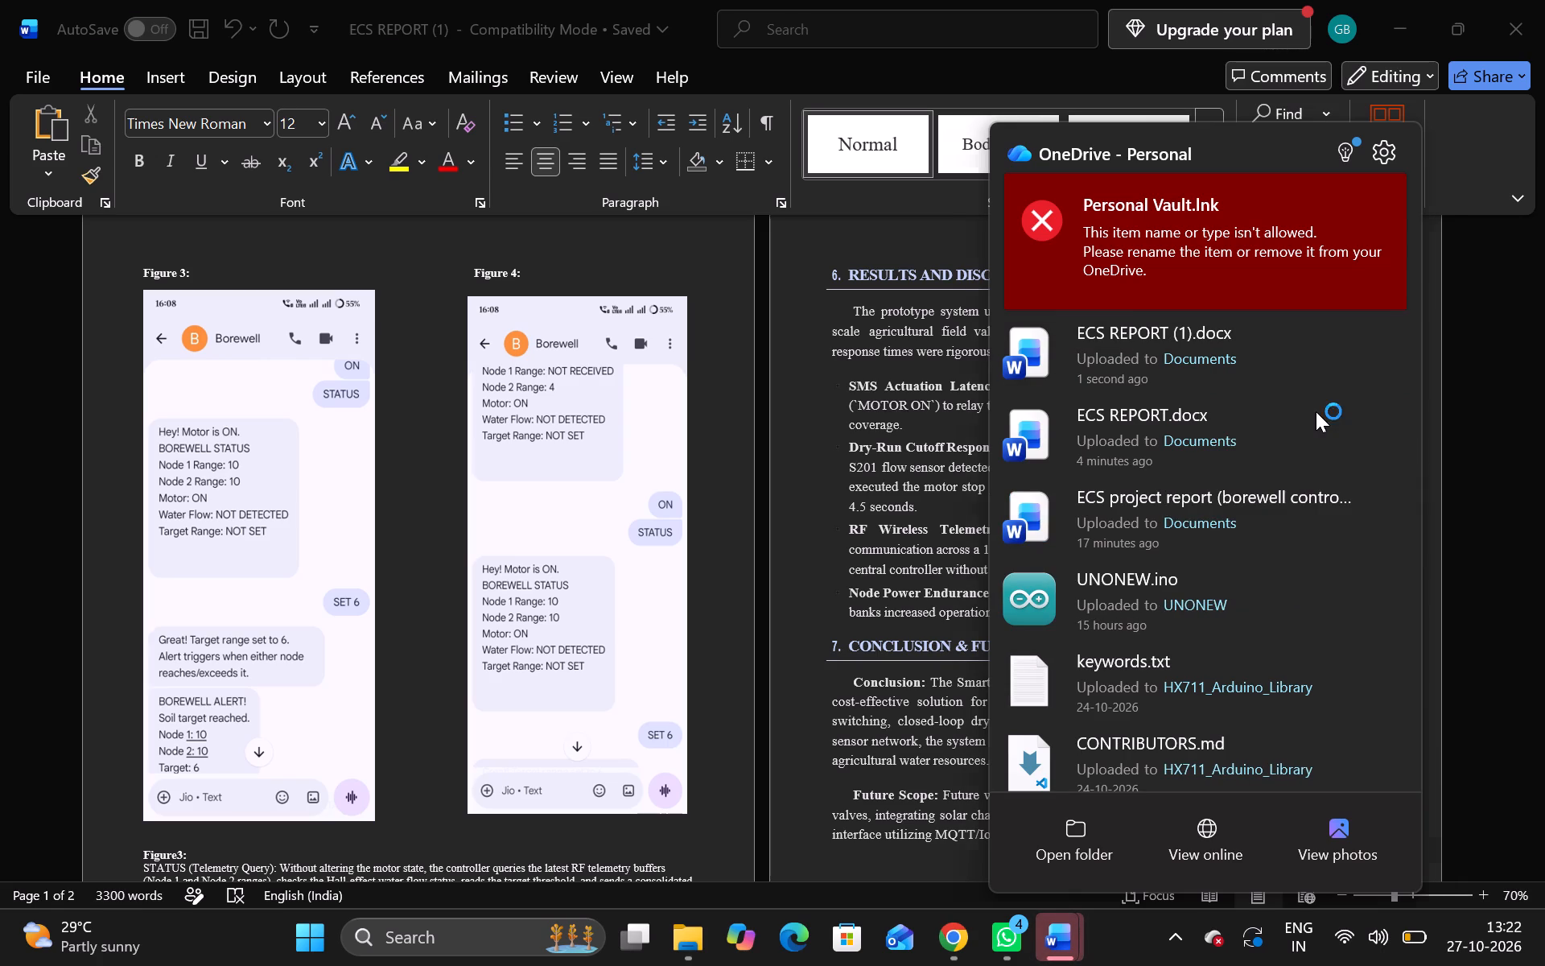
Dismiss the OneDrive sync activity and minimize the ECS REPORT (1) document window.
click(913, 510)
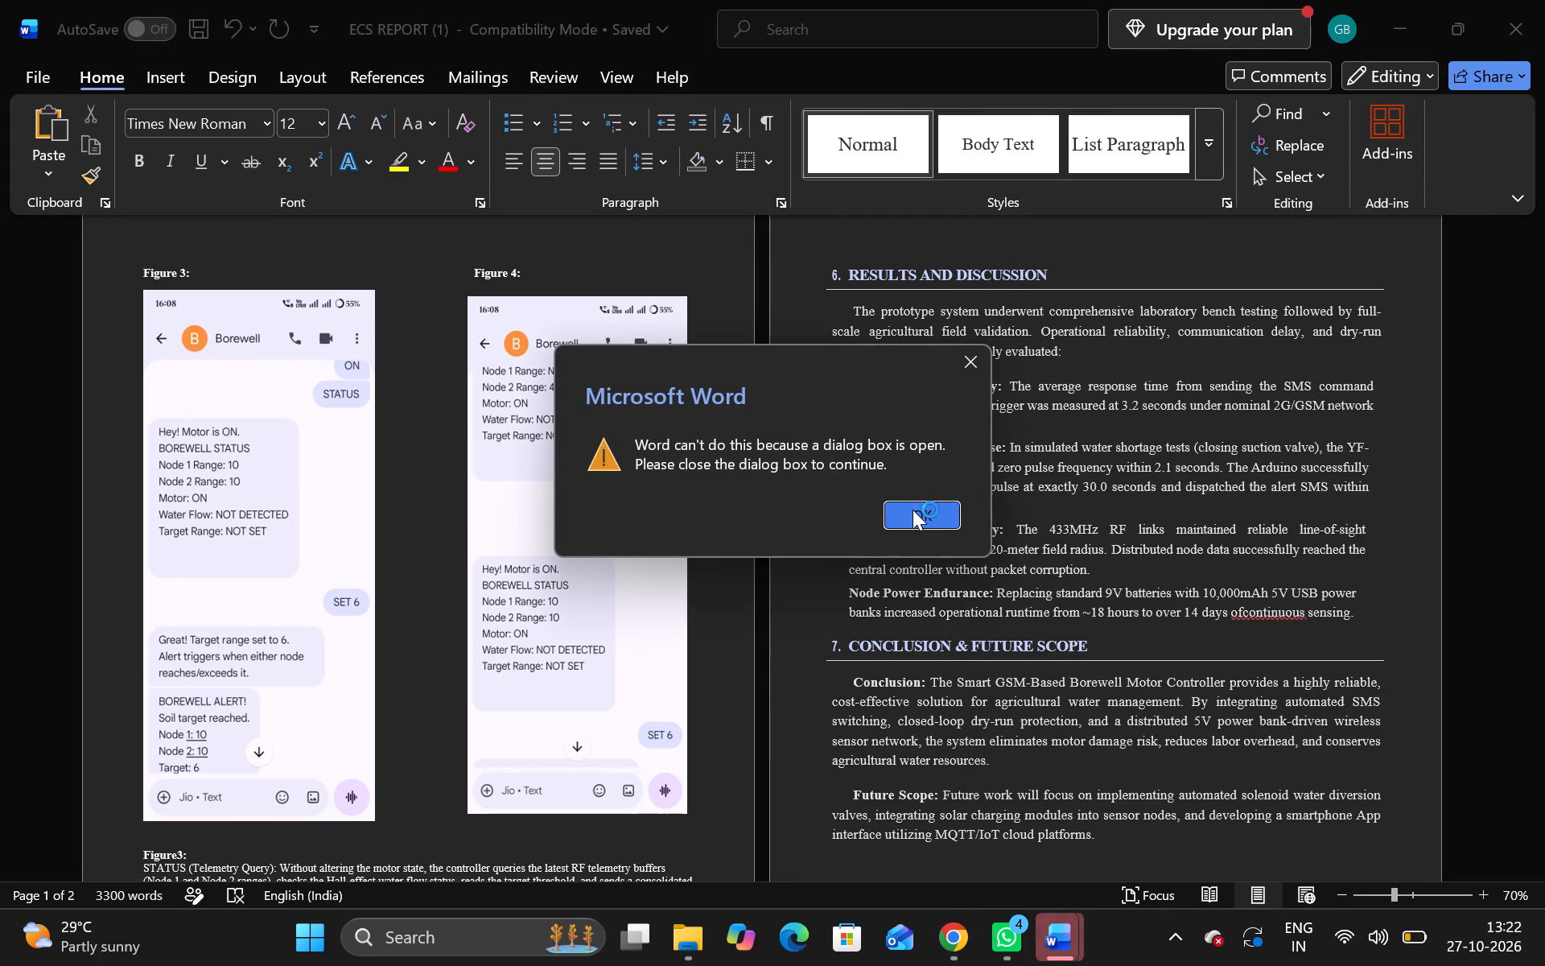
click(1016, 320)
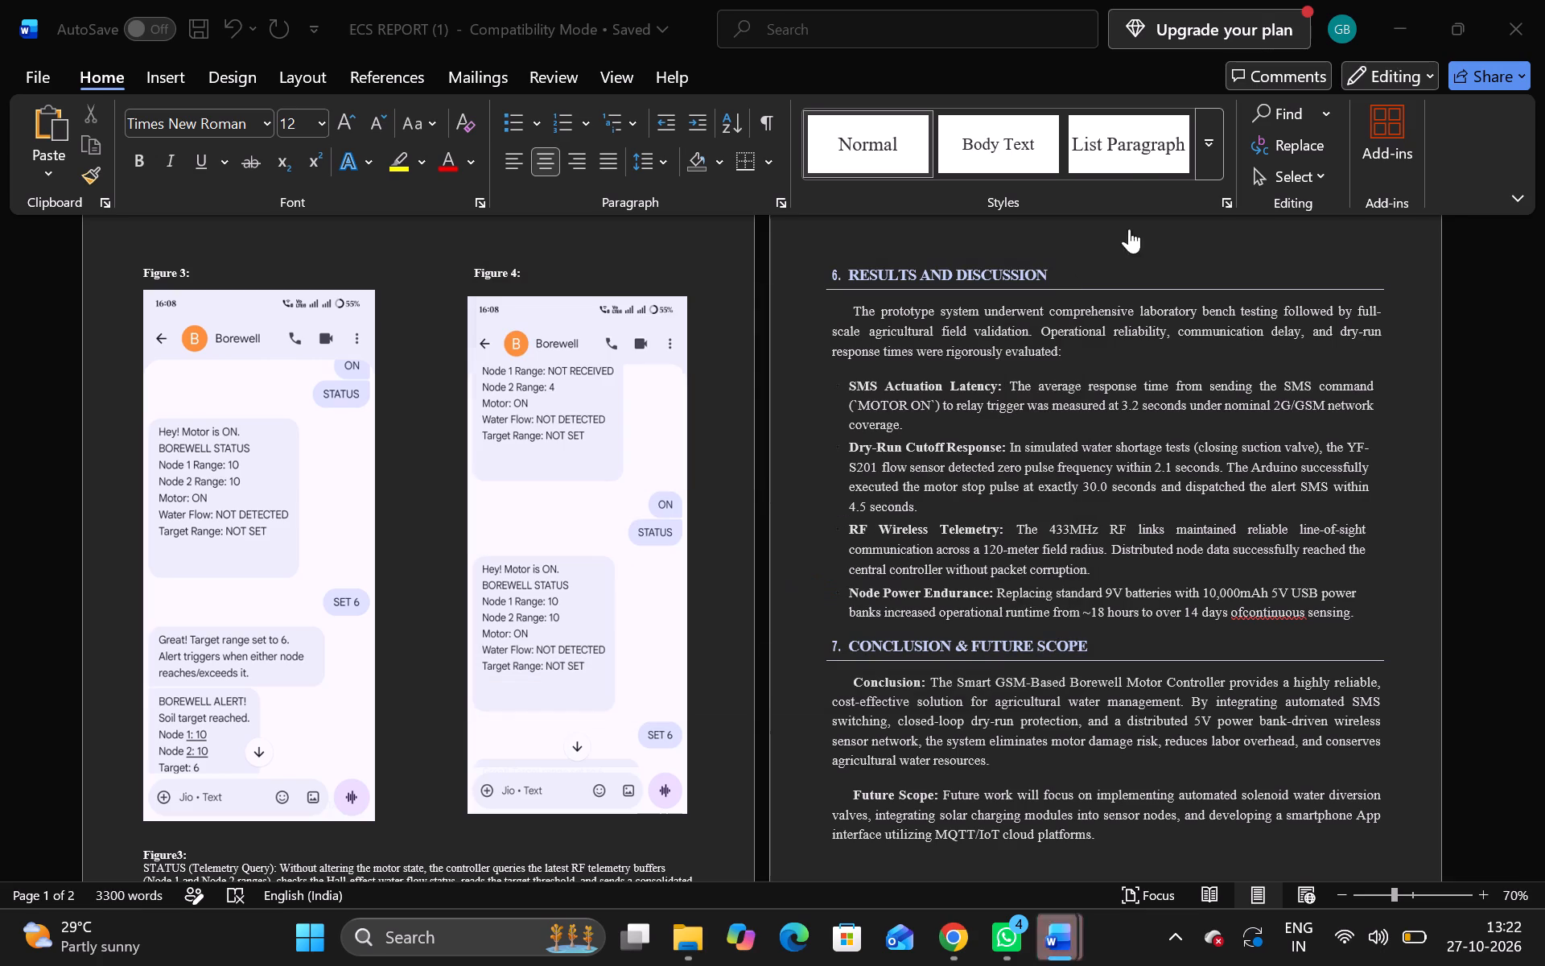
click(1389, 2)
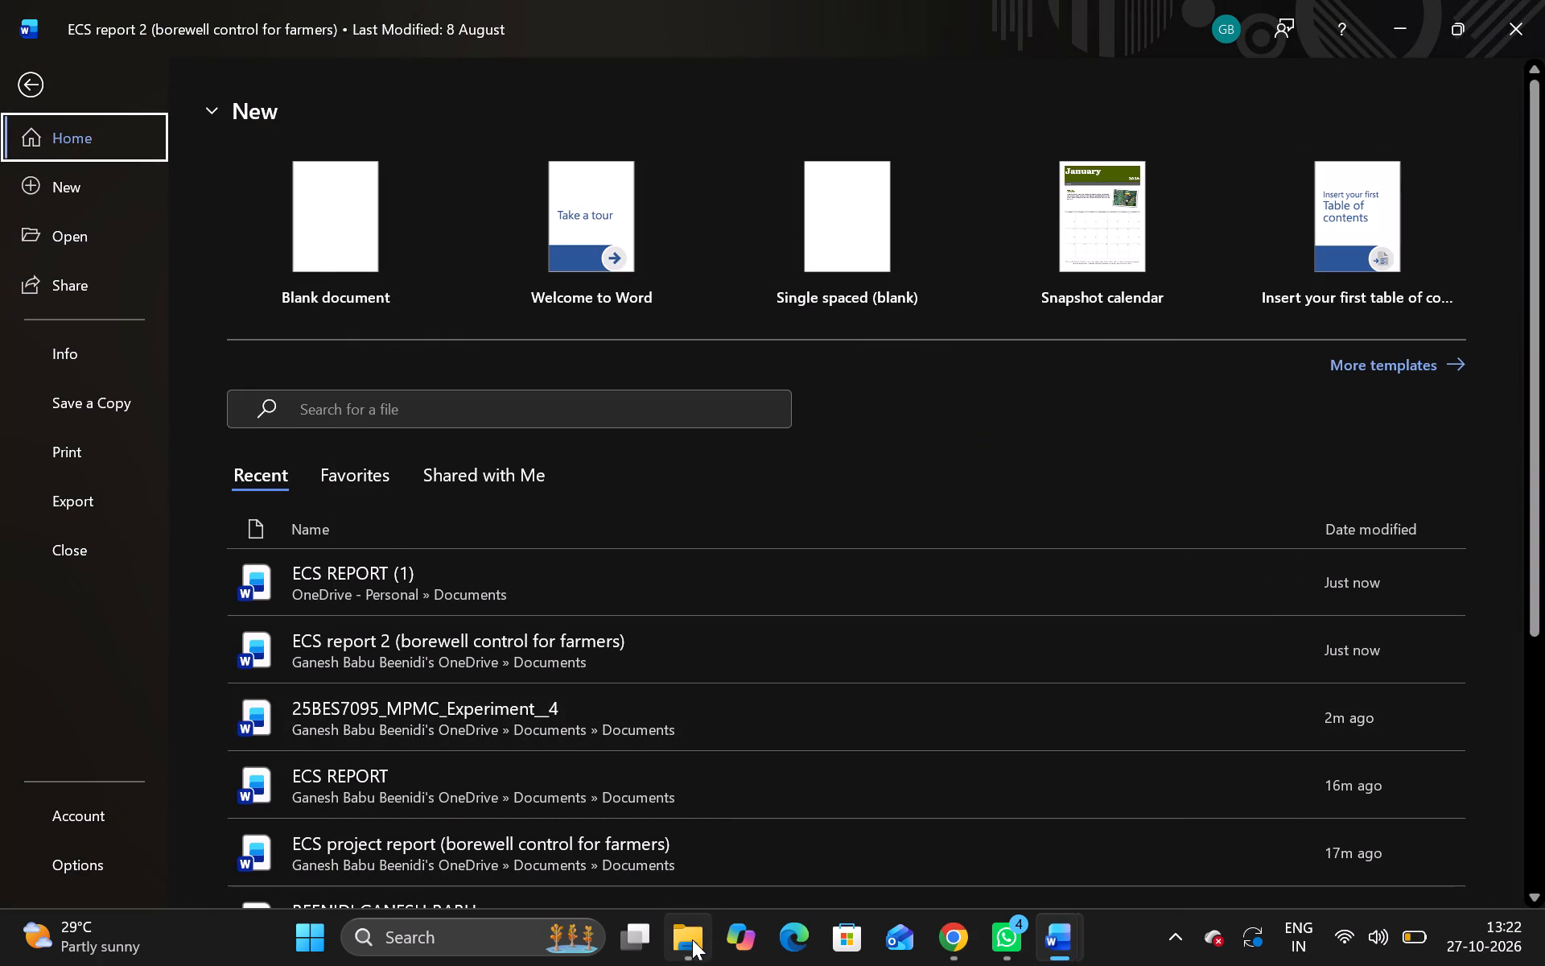
Switch to File Explorer and copy the ECS REPORT Word file from the recent files in Home.
click(693, 941)
scroll(661, 374, up, 8)
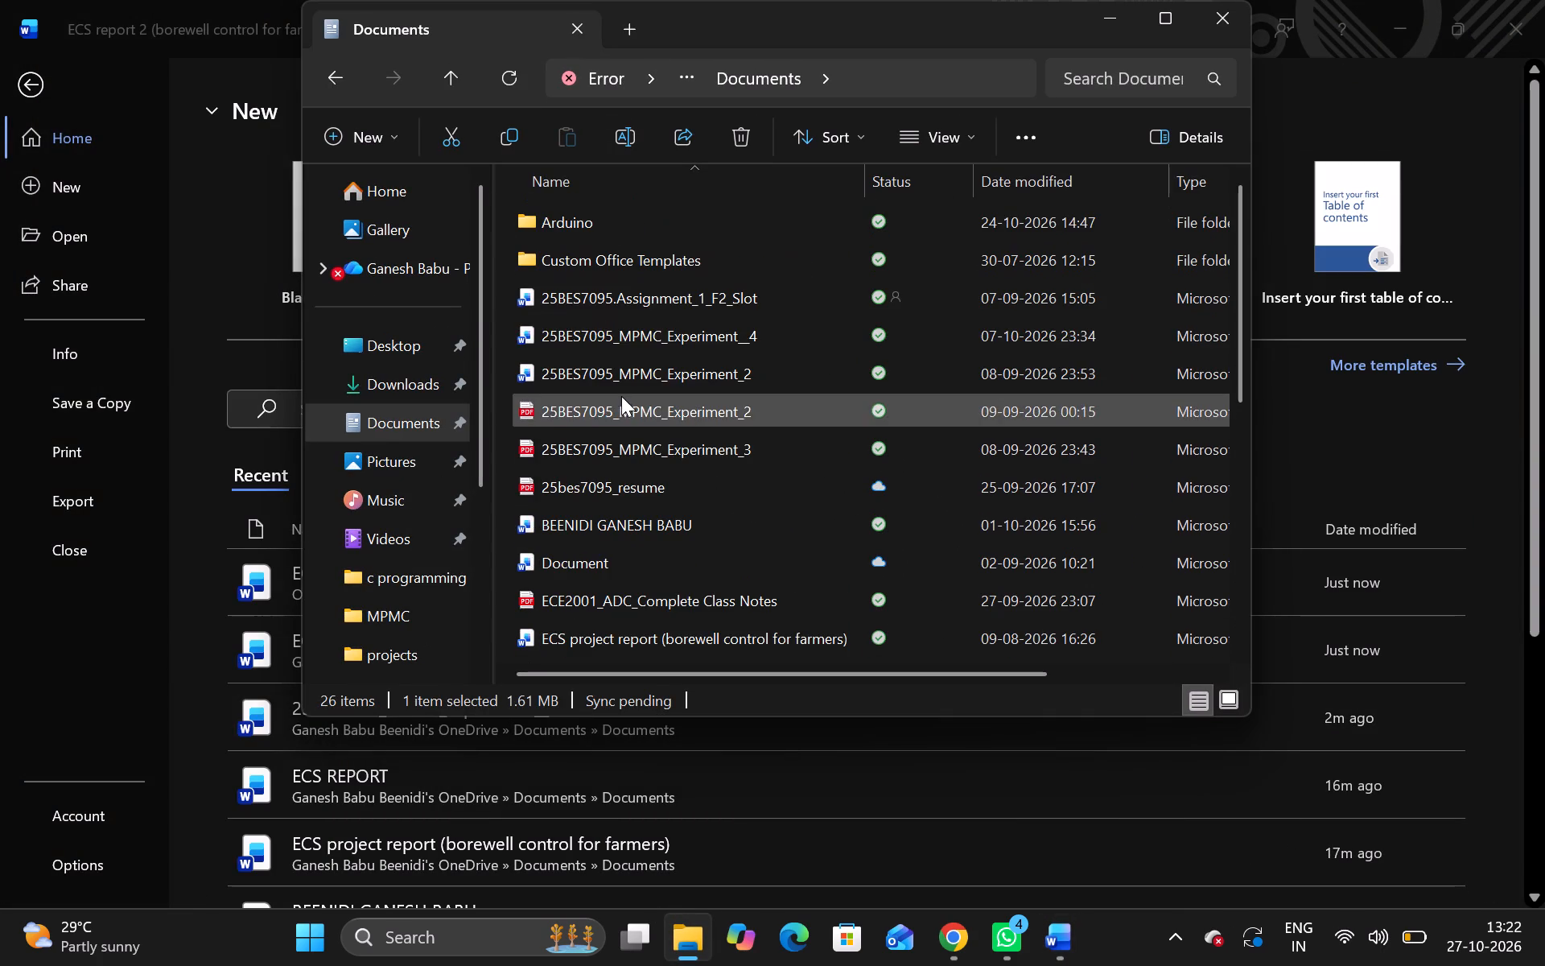
click(442, 200)
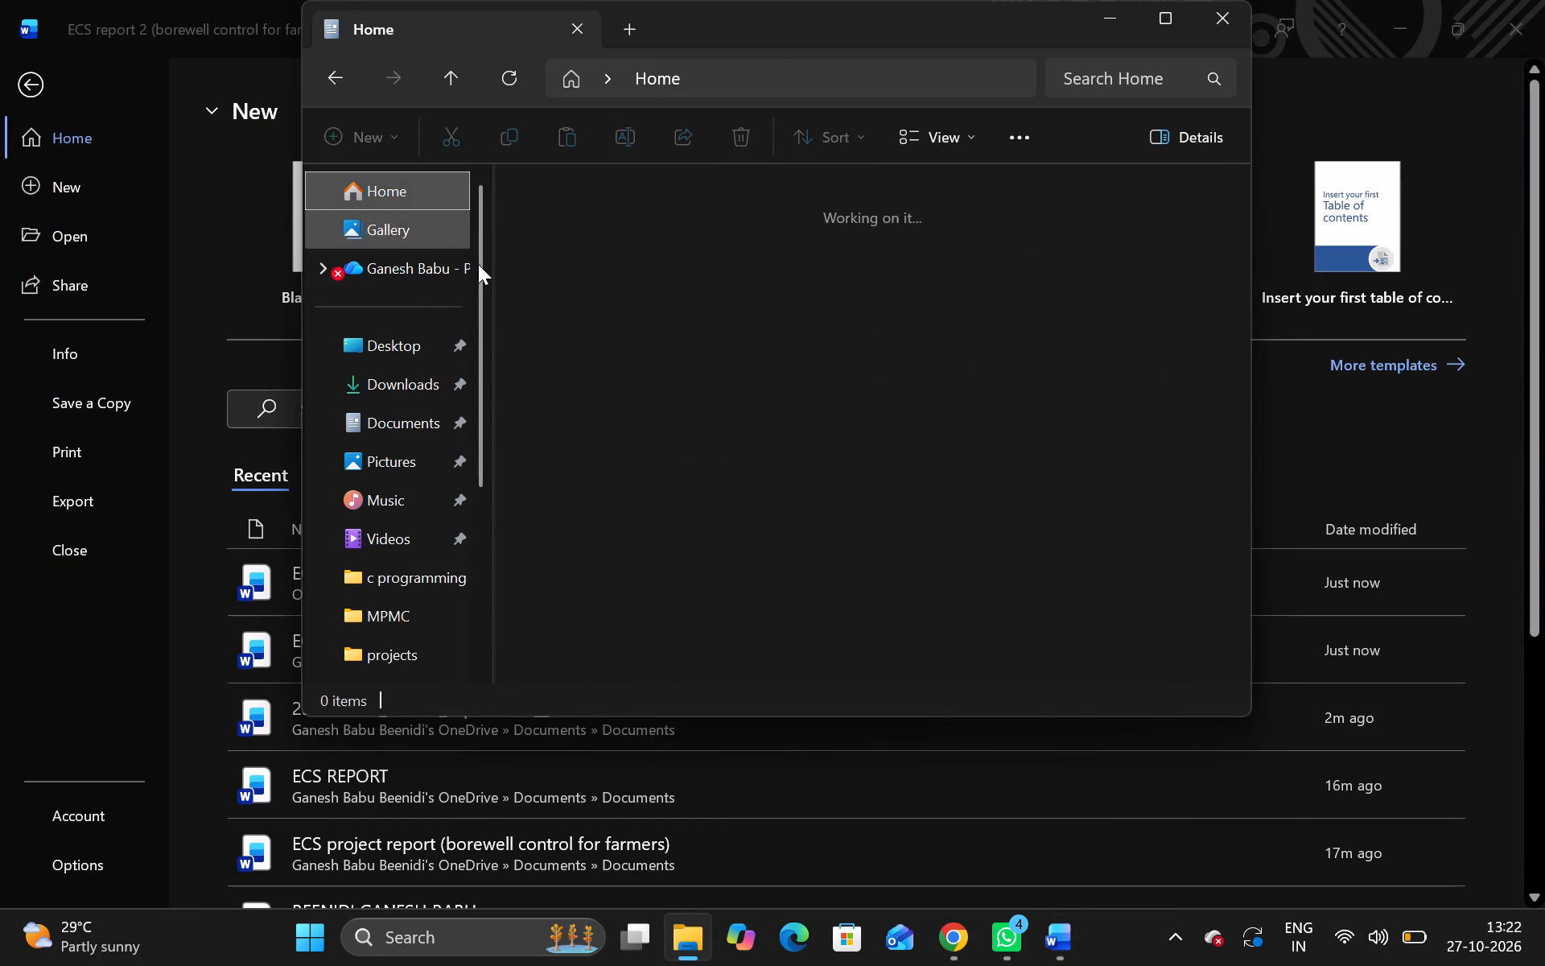
scroll(637, 431, down, 3)
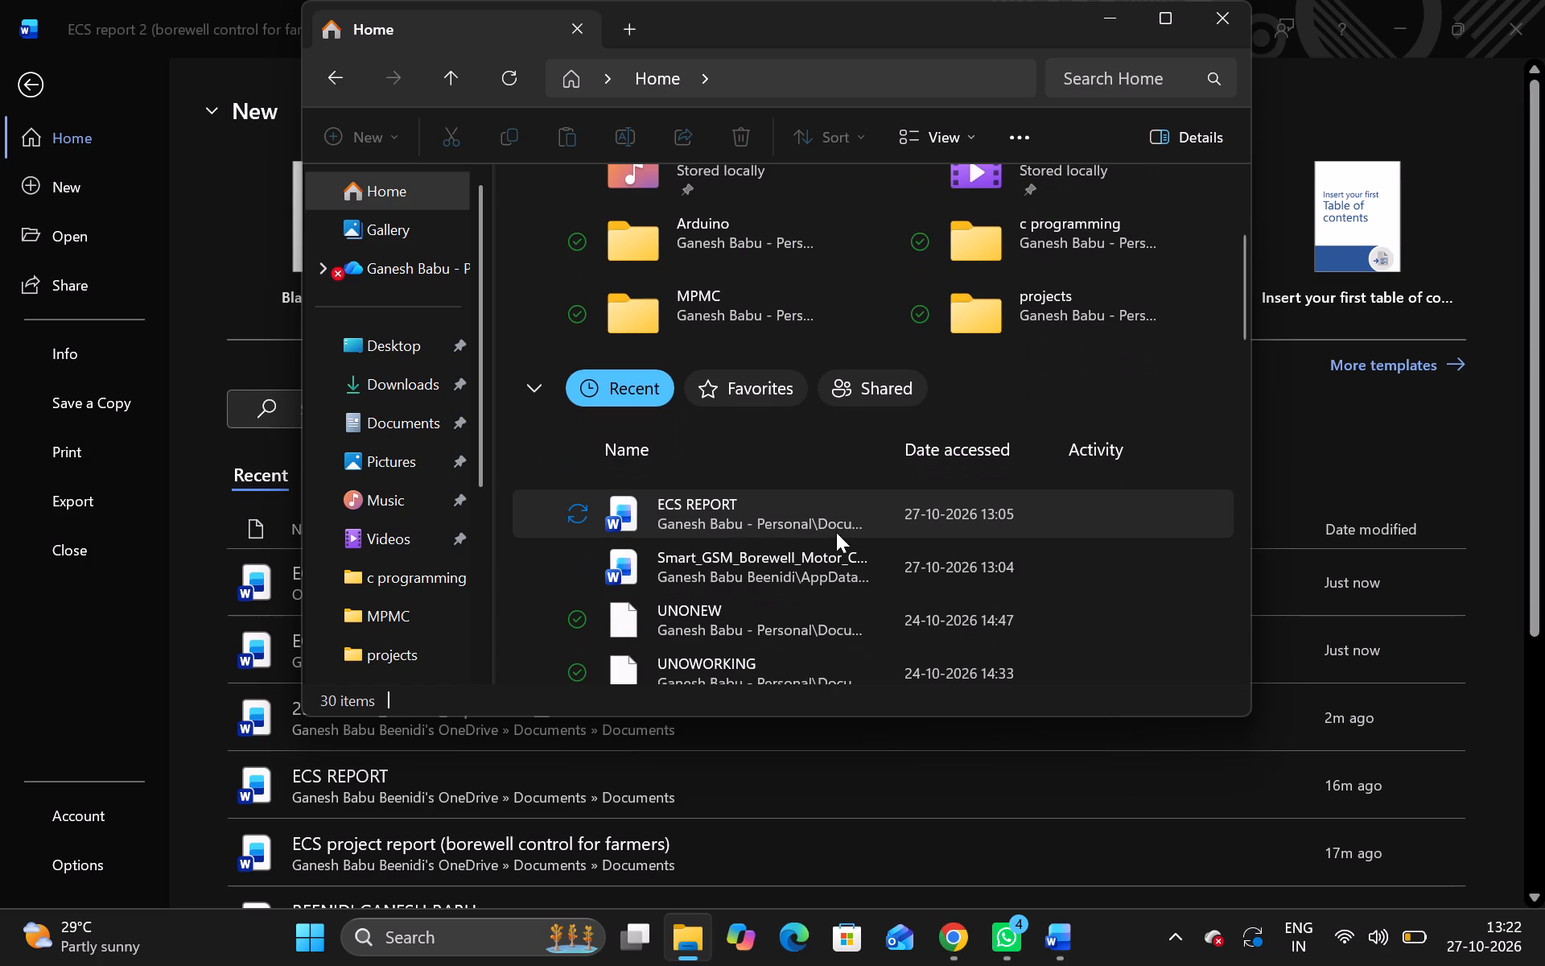
right_click(797, 511)
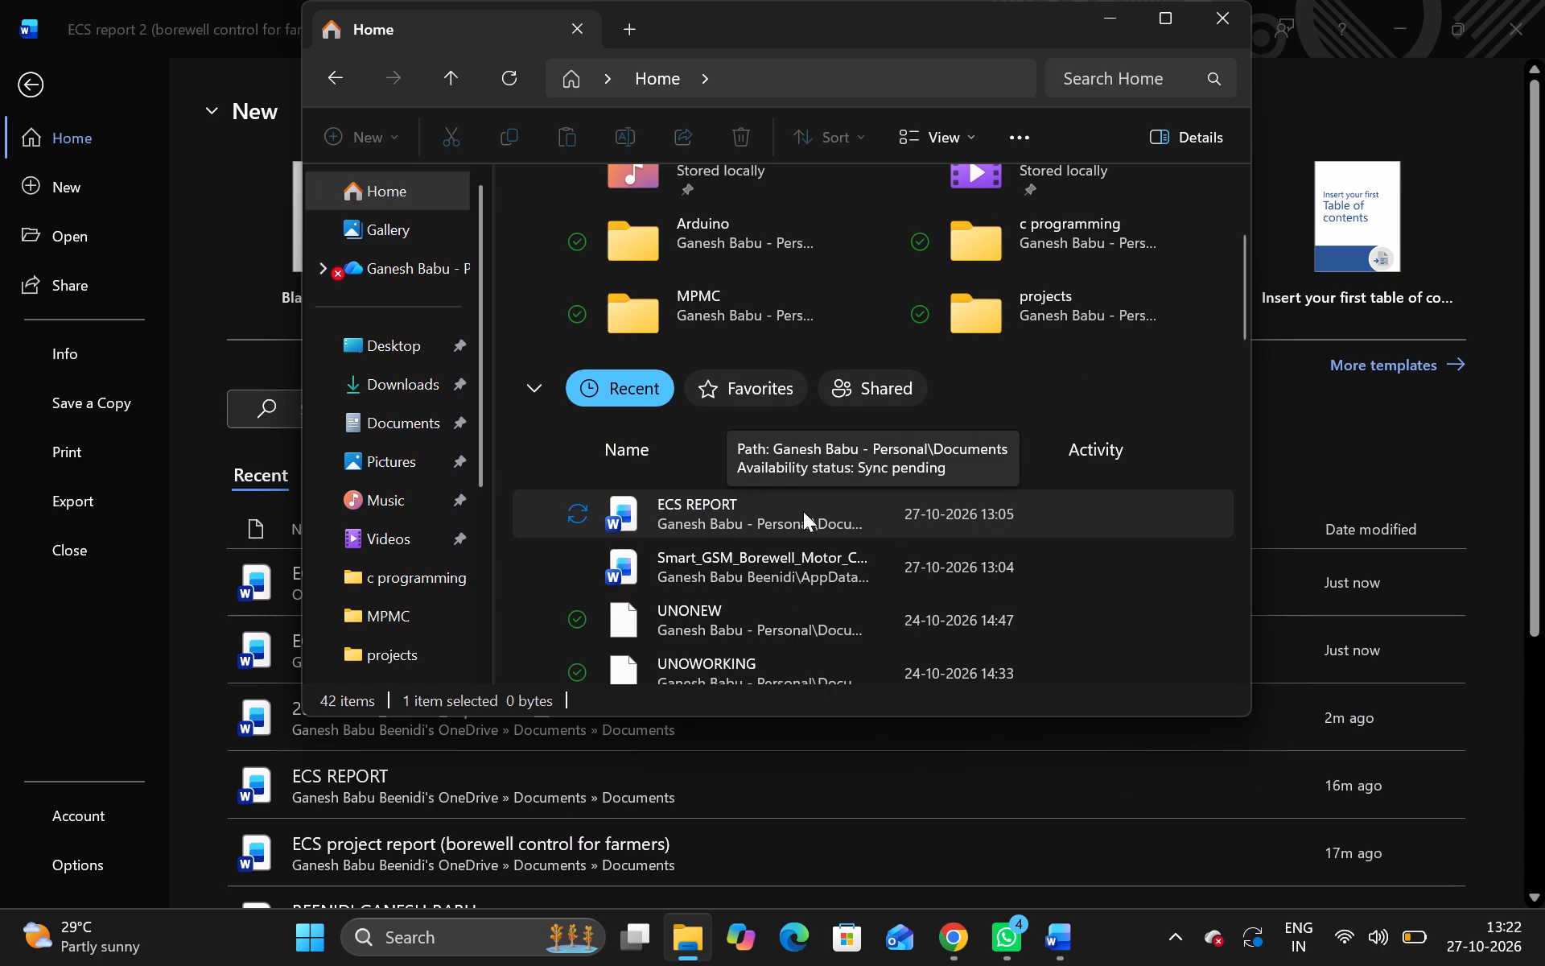
right_click(807, 529)
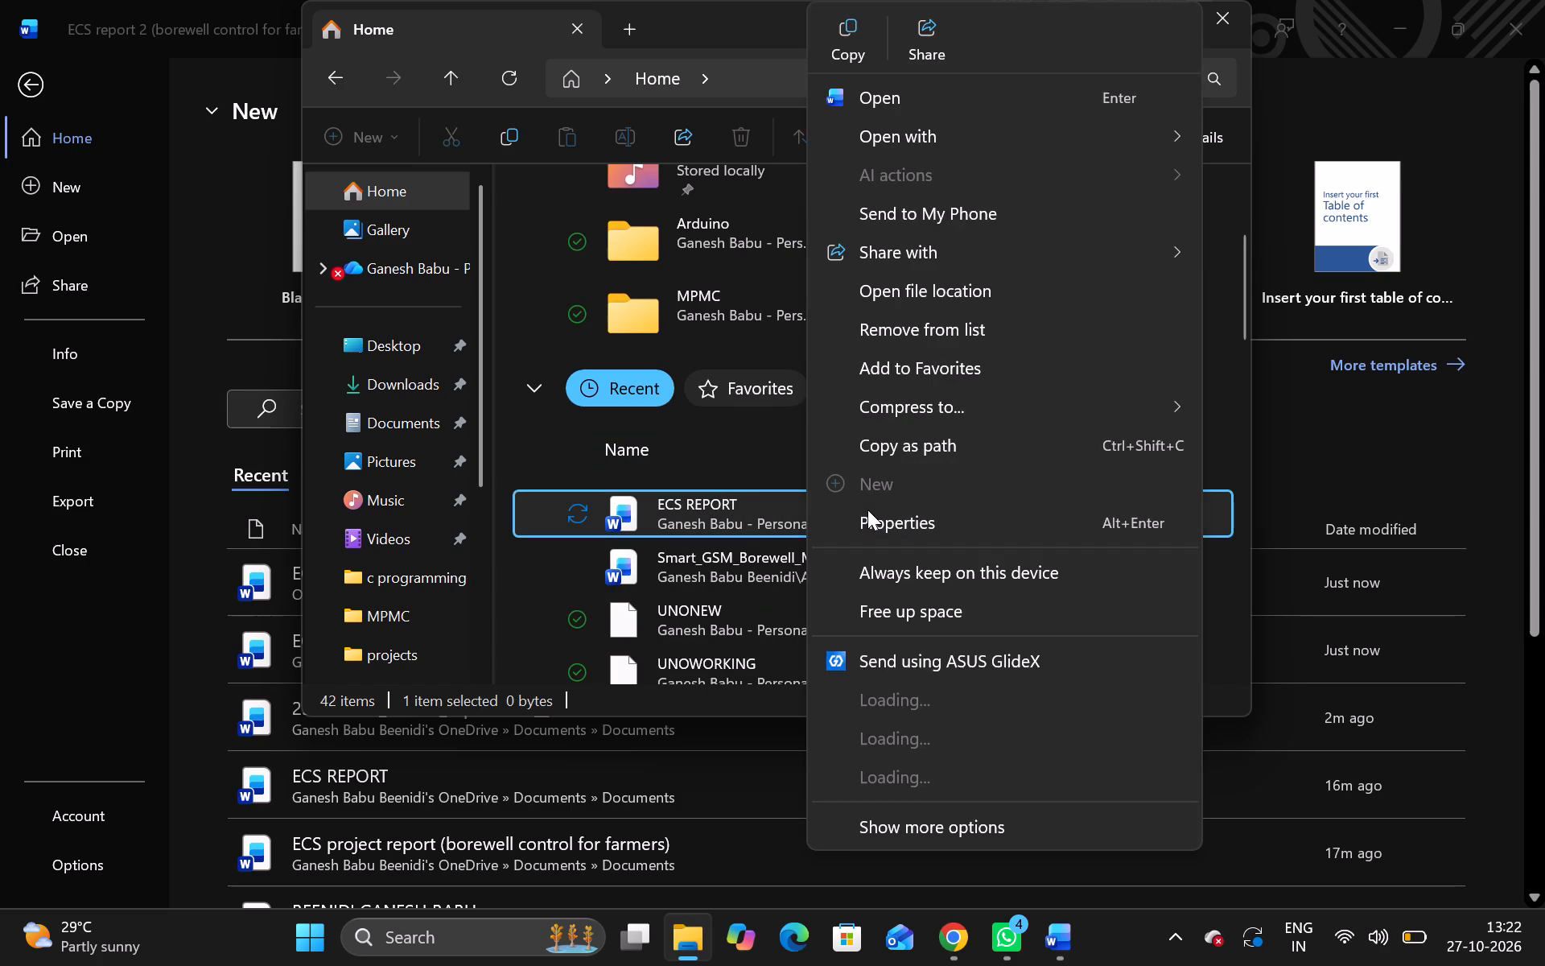
right_click(867, 510)
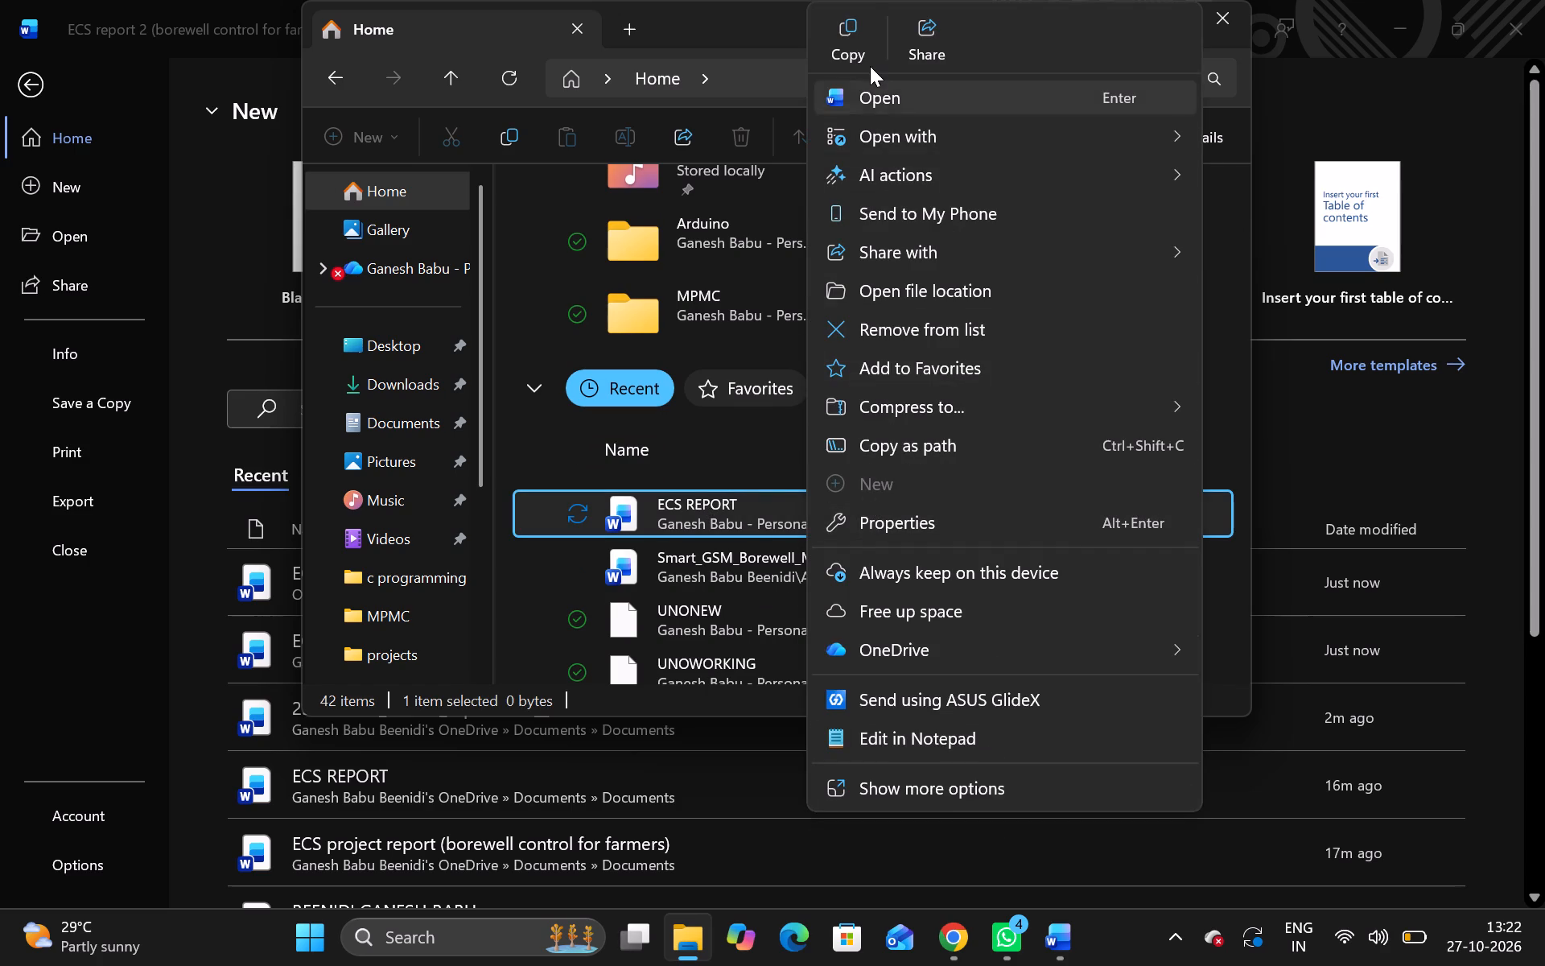
double_click(861, 51)
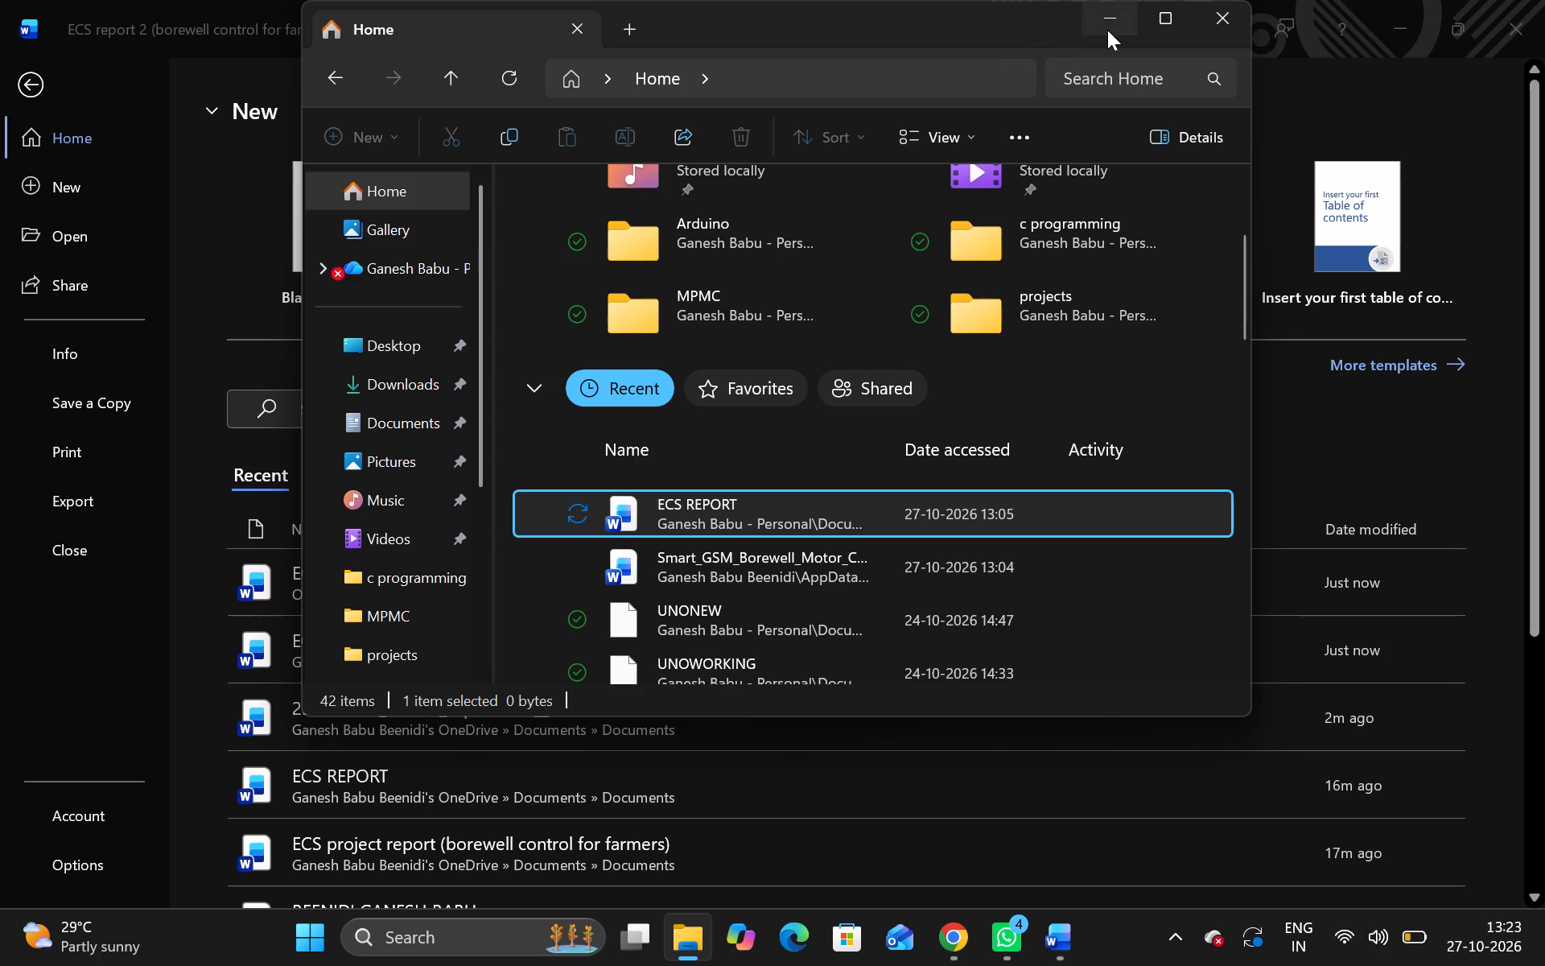
Minimize File Explorer and the Word start window to return to the open ECS REPORT document.
click(1107, 30)
click(1387, 28)
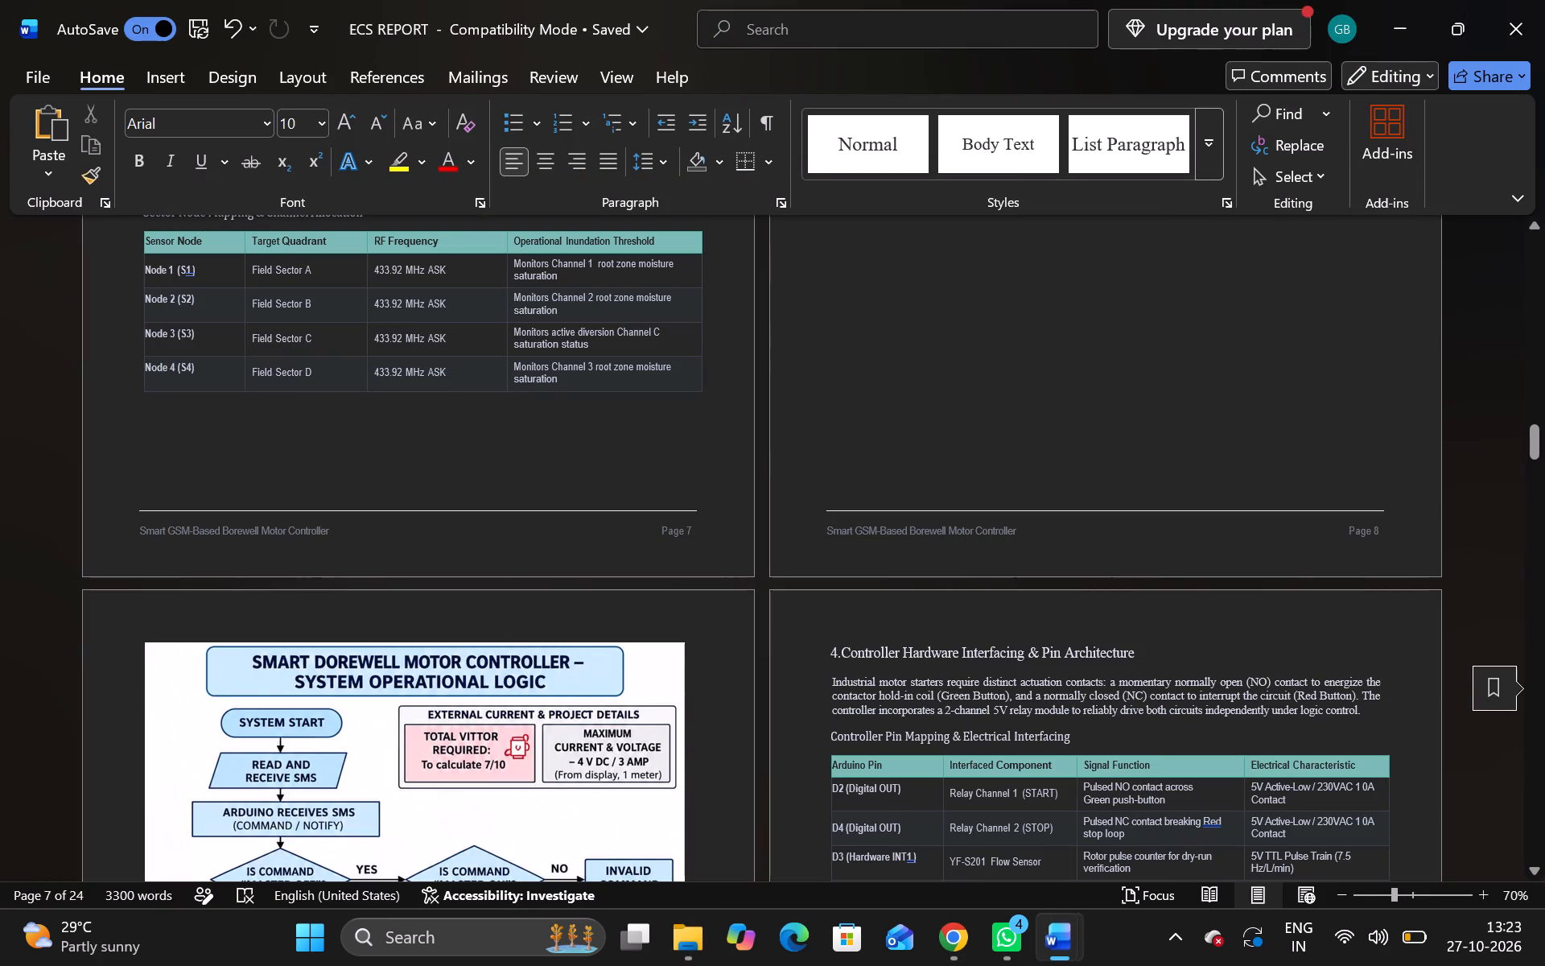
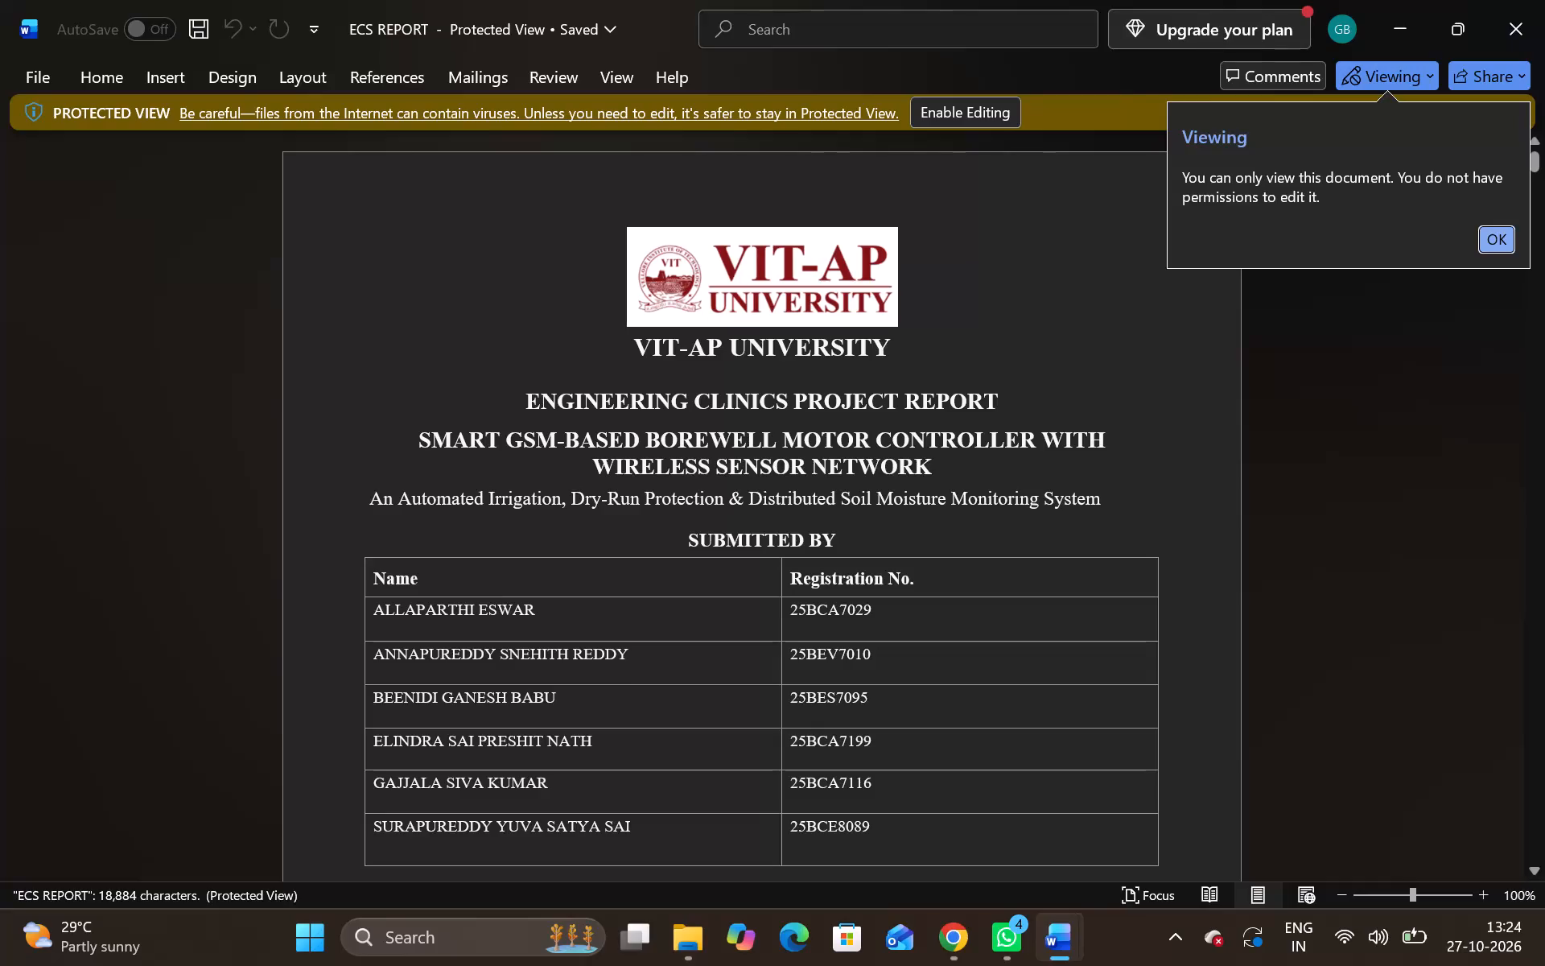
Review the report's title page and abstract, and check the text inside the Key Innovations & Deliverables box on page 2.
scroll(394, 765, down, 10)
scroll(797, 714, down, 3)
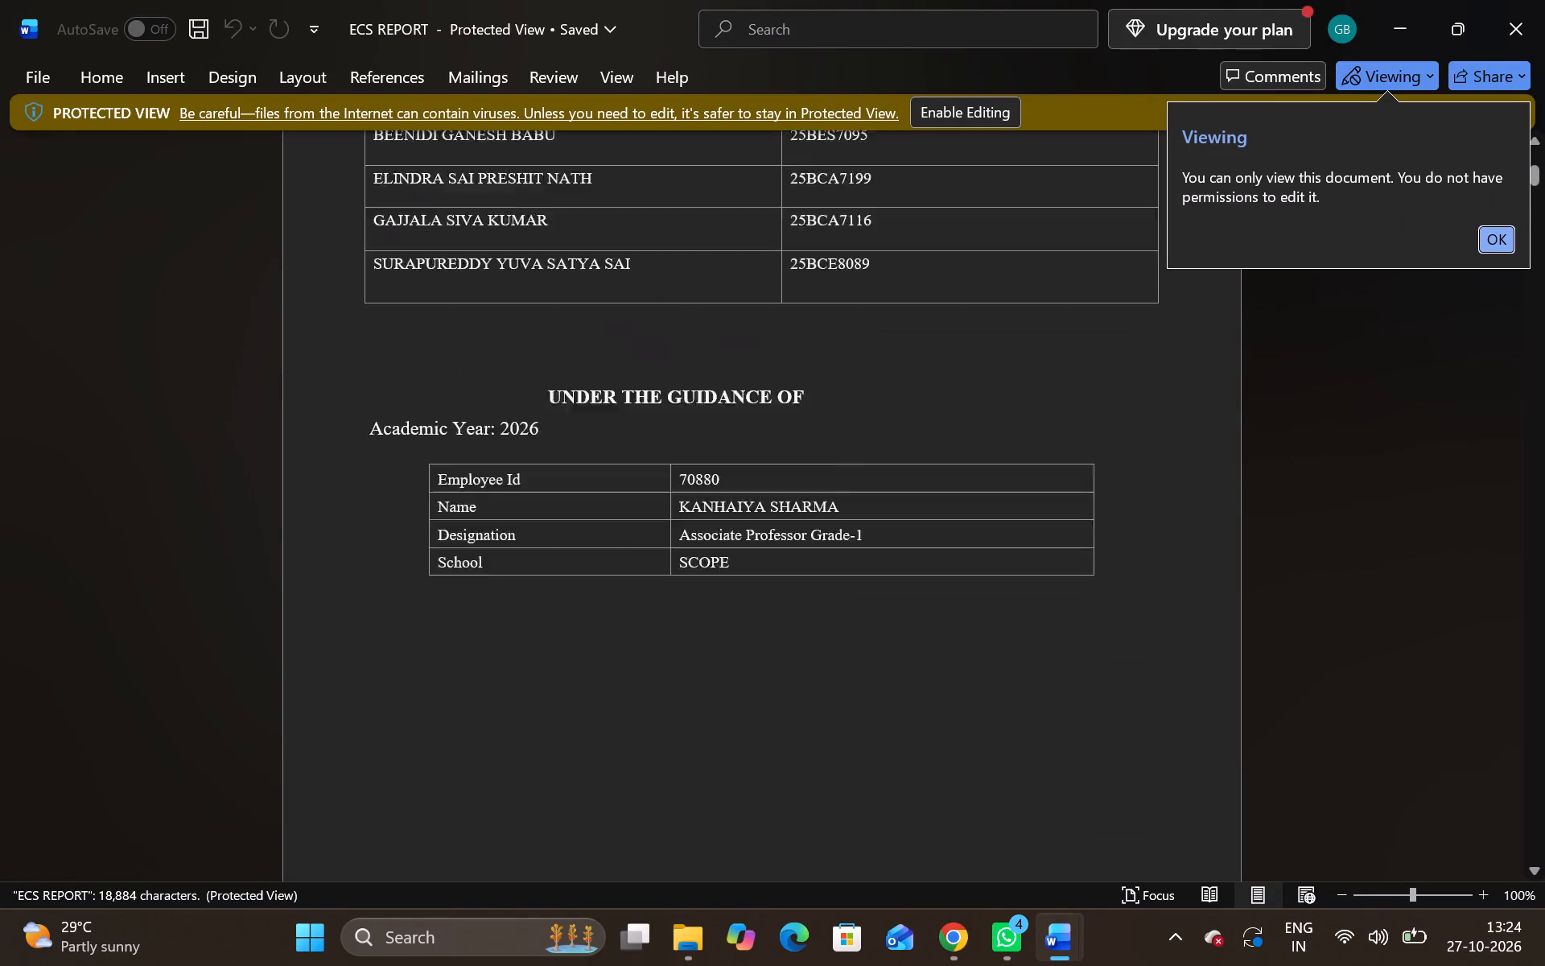
scroll(797, 719, down, 12)
scroll(837, 683, down, 18)
scroll(835, 694, up, 3)
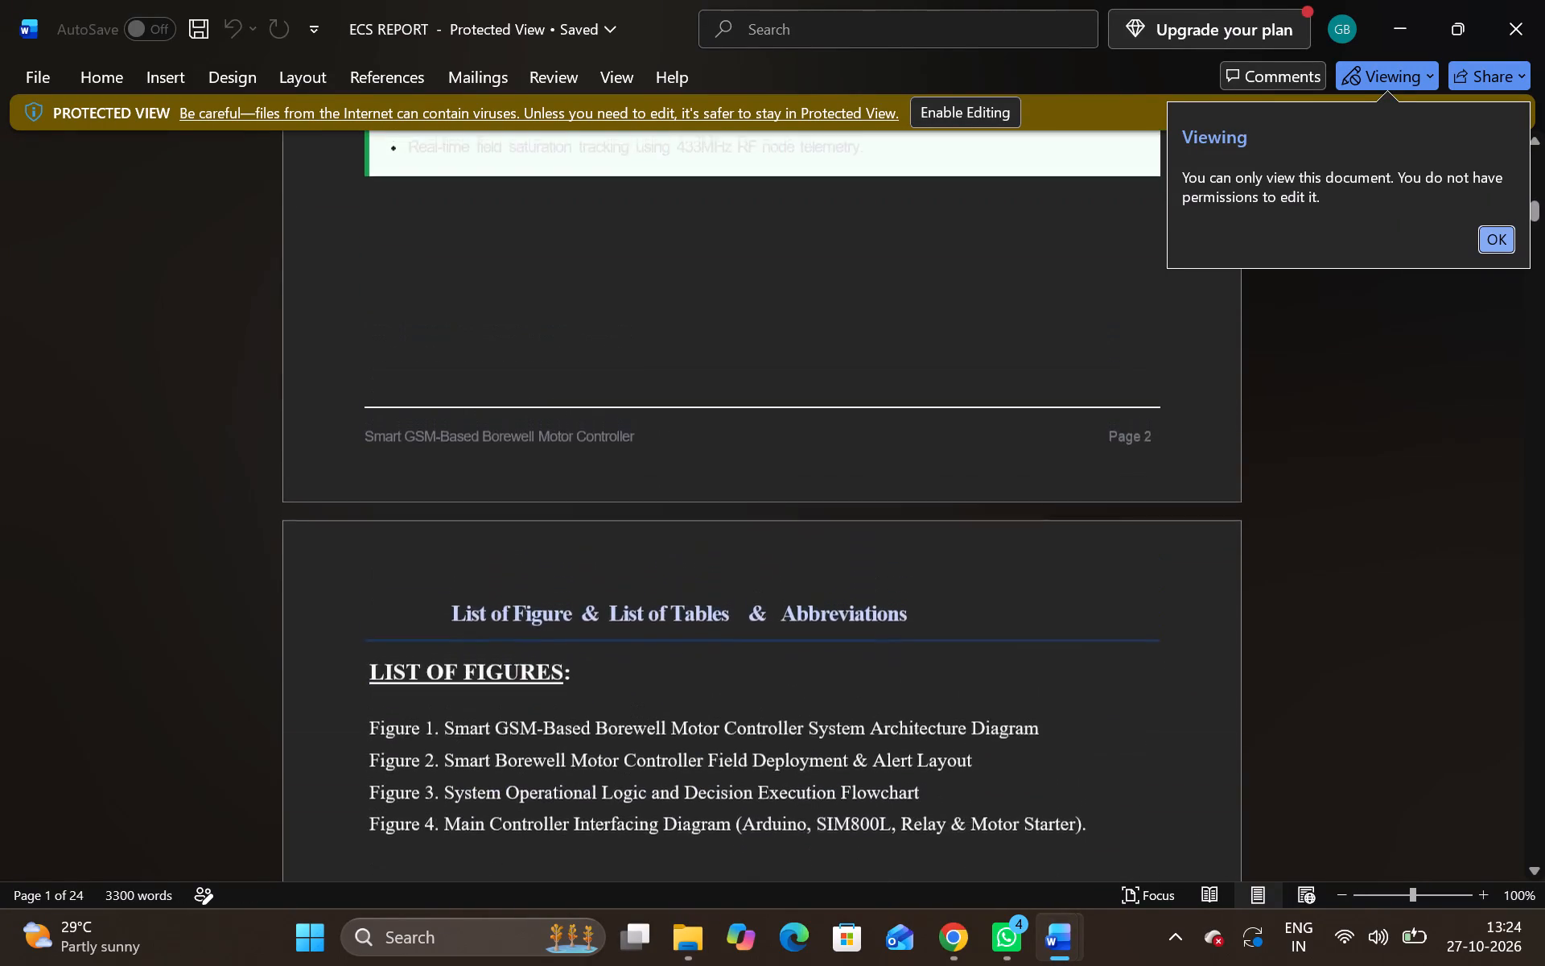
scroll(690, 728, up, 8)
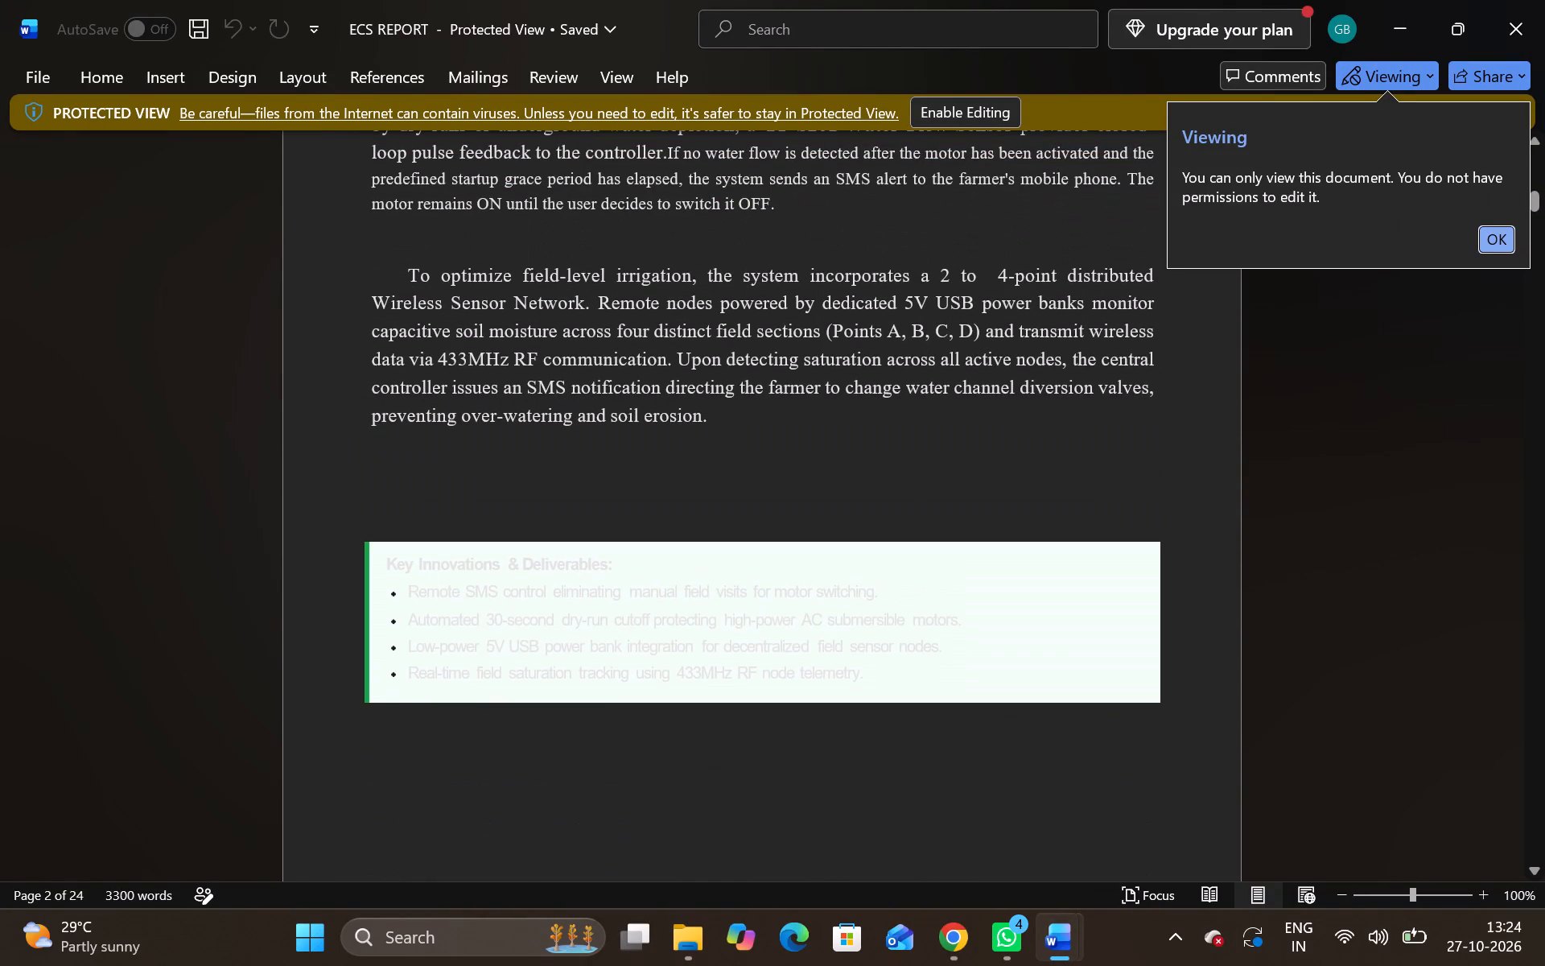
right_click(664, 681)
right_click(664, 676)
double_click(431, 712)
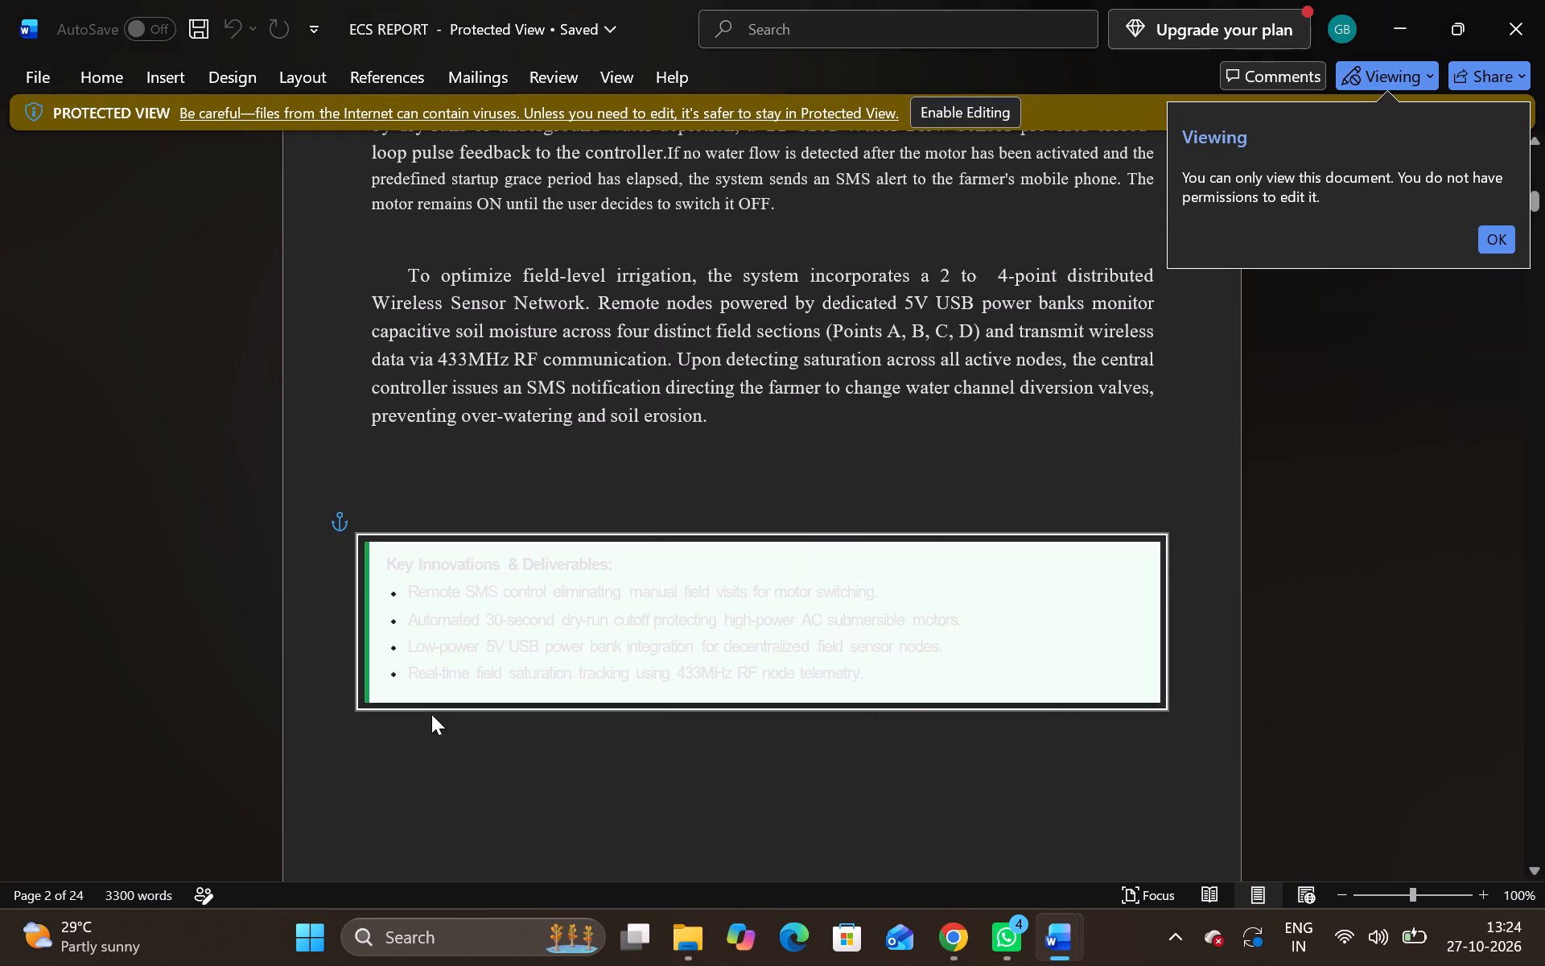
Examine the Introduction through Objectives of the Proposed Work sections, inspecting the numbered objectives box on page 5.
scroll(672, 754, down, 8)
scroll(847, 716, down, 20)
scroll(847, 716, down, 6)
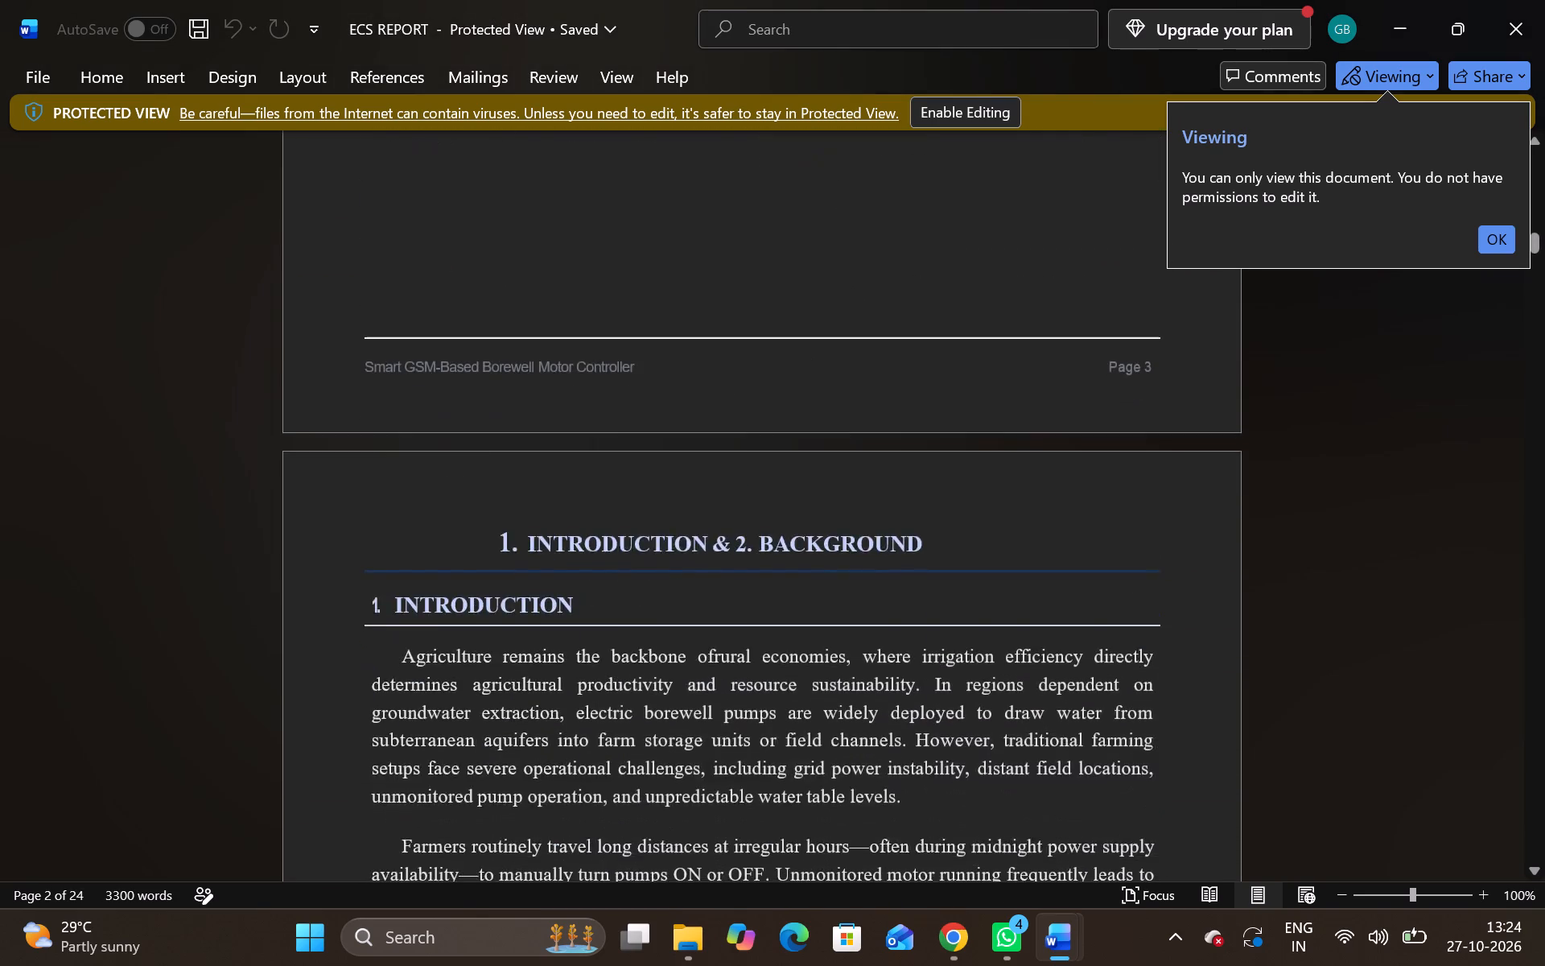
scroll(1002, 677, down, 20)
scroll(1002, 677, down, 14)
scroll(965, 679, down, 8)
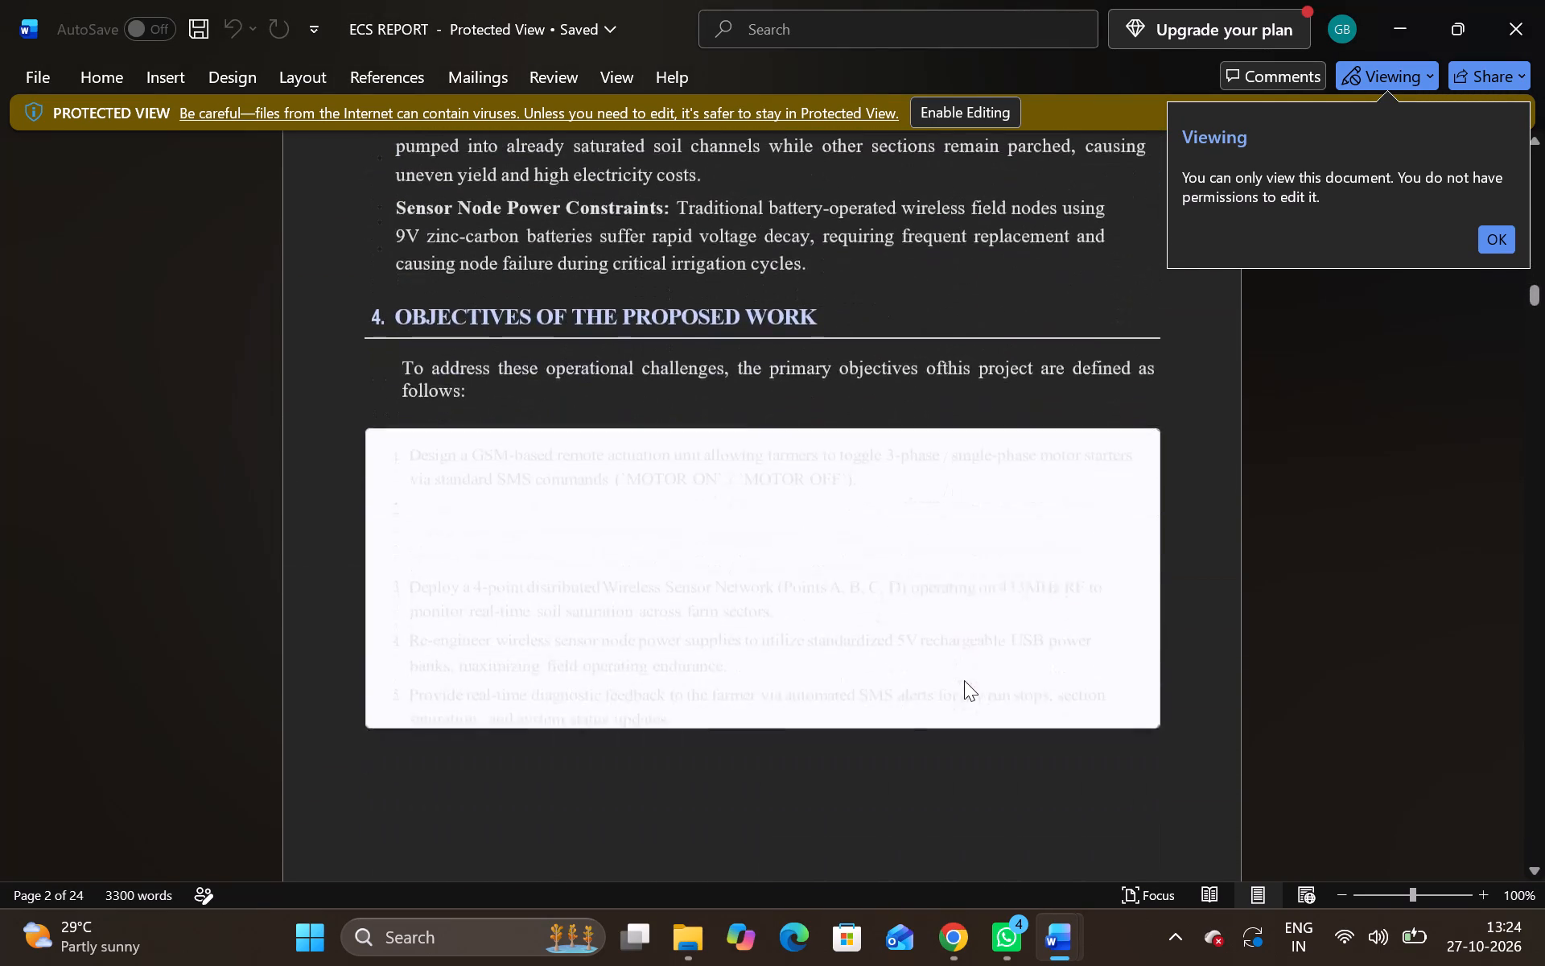
scroll(808, 547, up, 5)
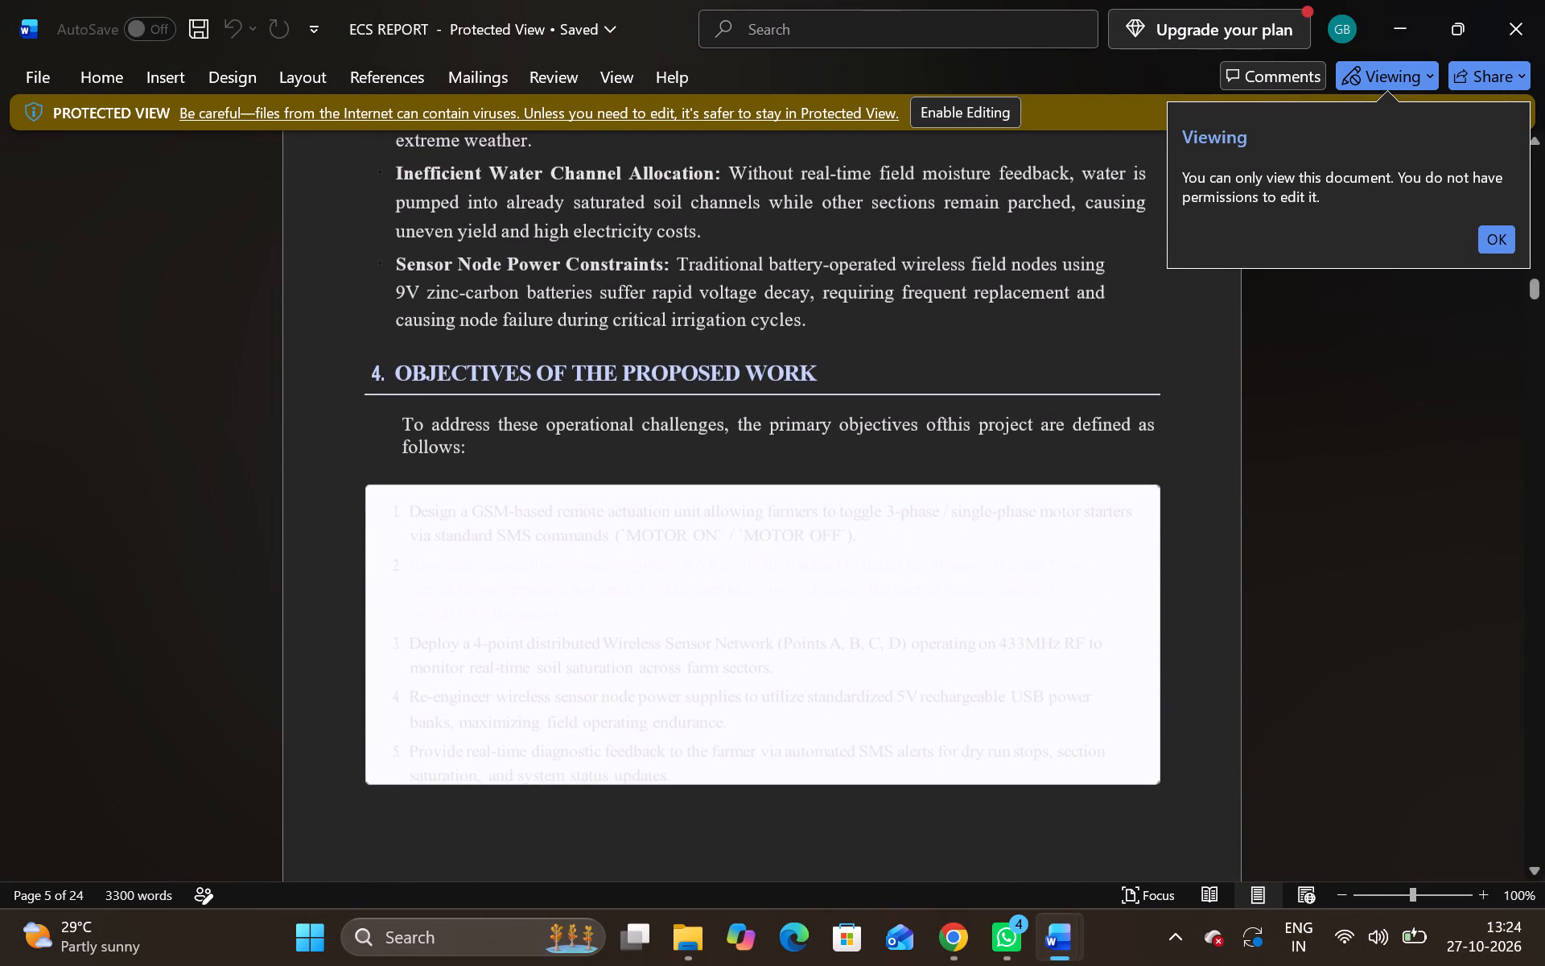
right_click(813, 632)
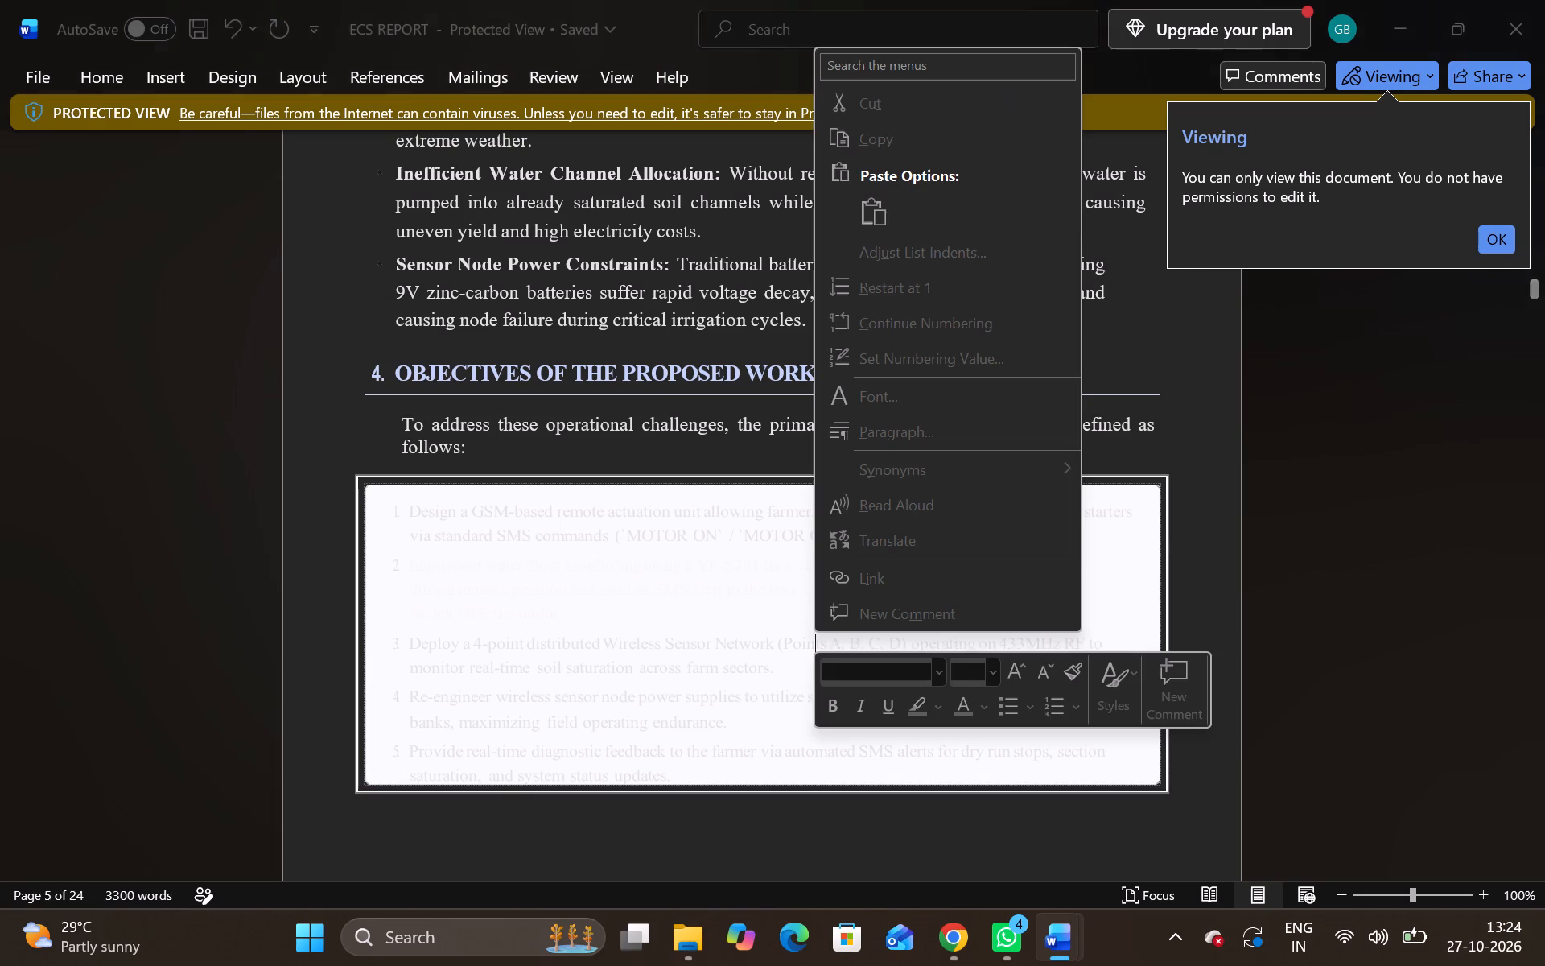
click(525, 504)
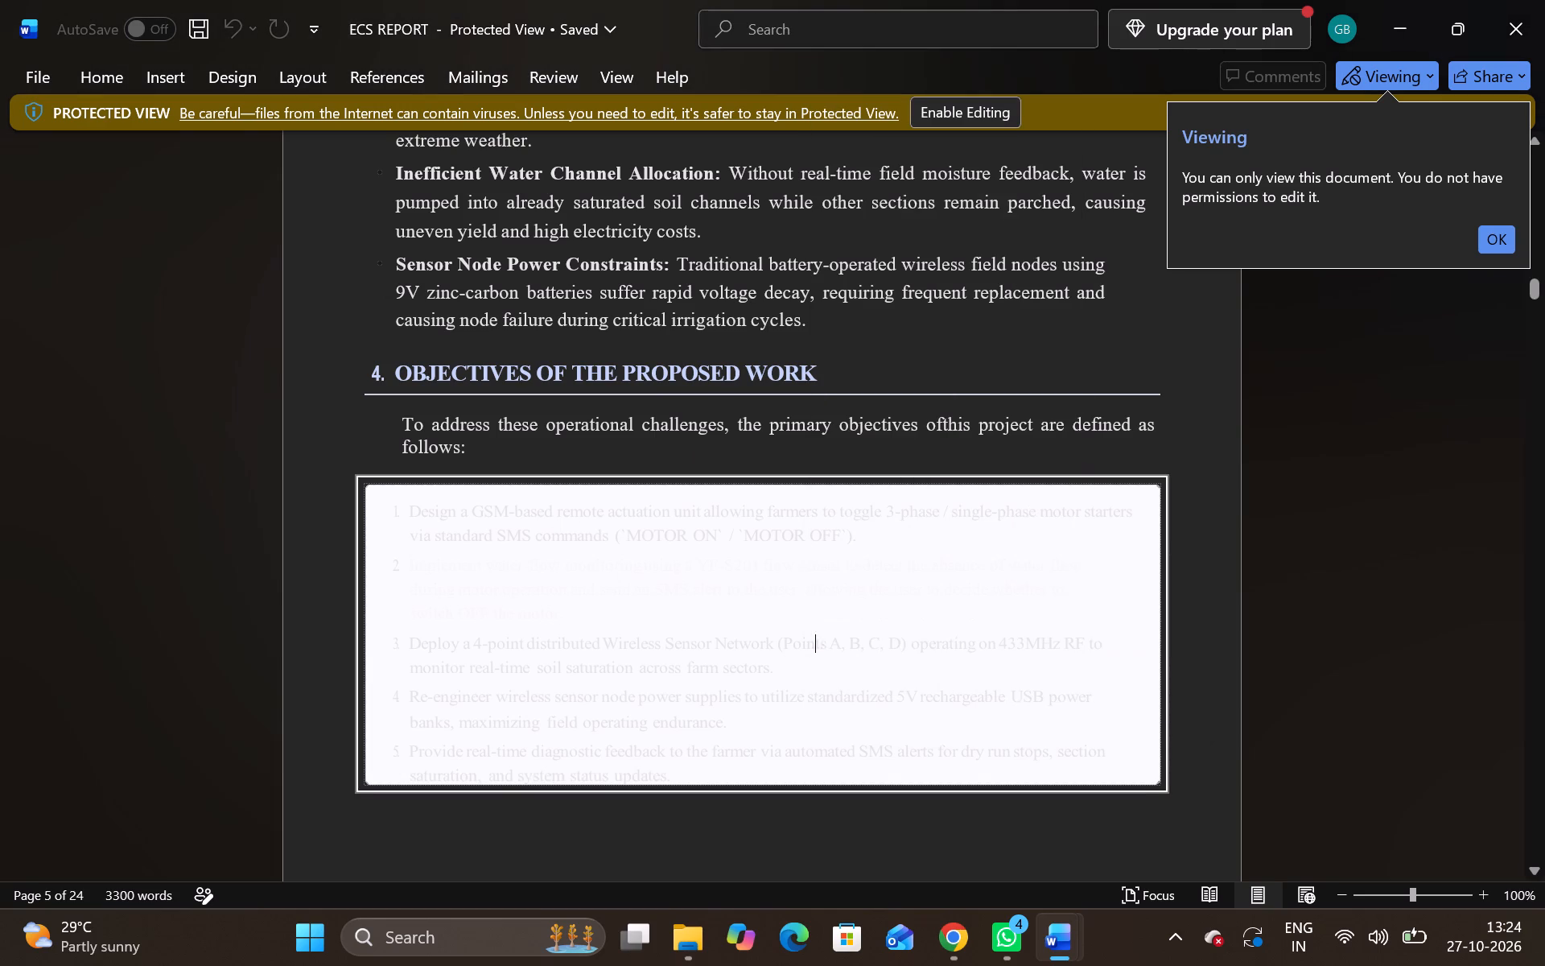
Review the layout of the power architecture note, the field deployment diagram and the Operational Decision Logic section.
scroll(894, 603, down, 14)
scroll(937, 639, down, 12)
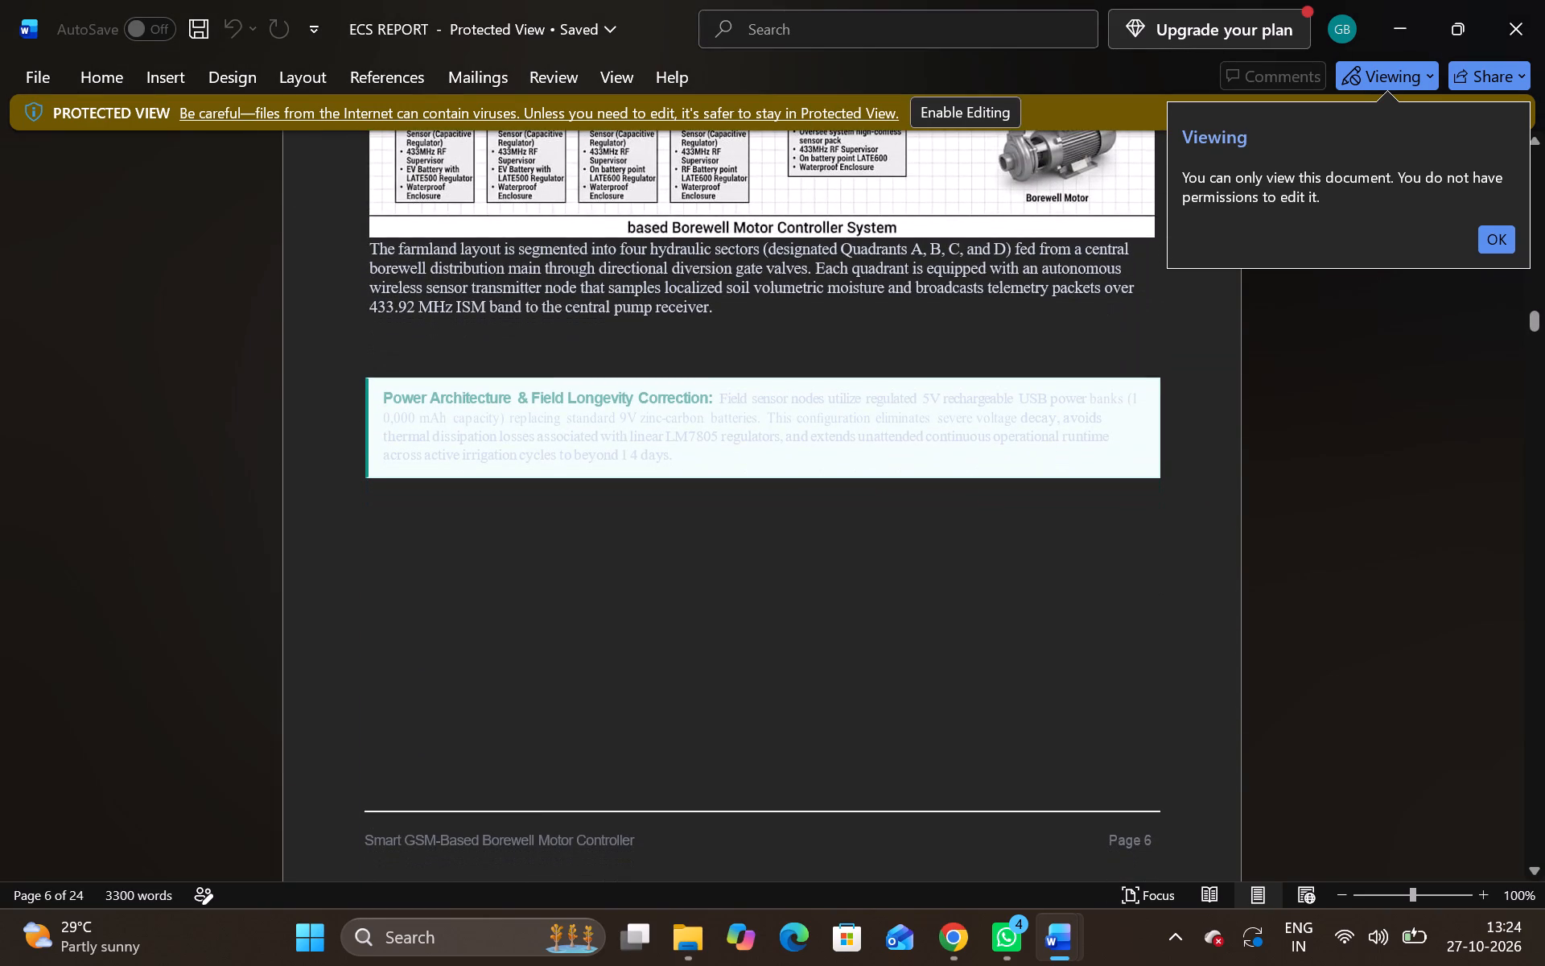
scroll(949, 634, down, 7)
scroll(884, 638, down, 4)
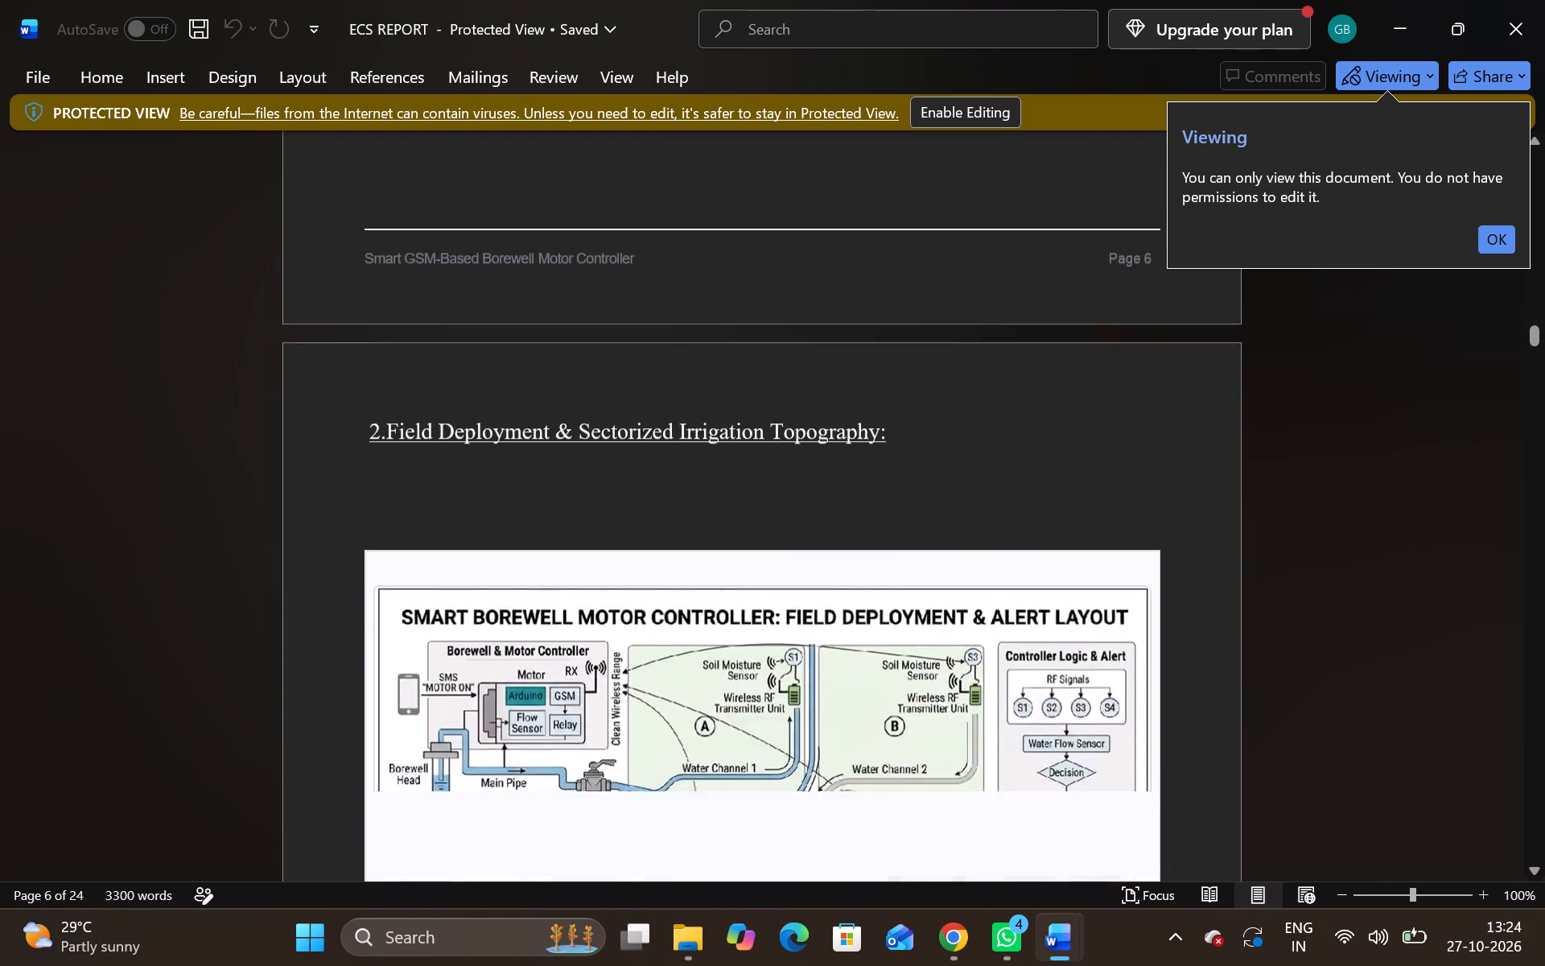
scroll(857, 676, down, 10)
scroll(844, 608, down, 17)
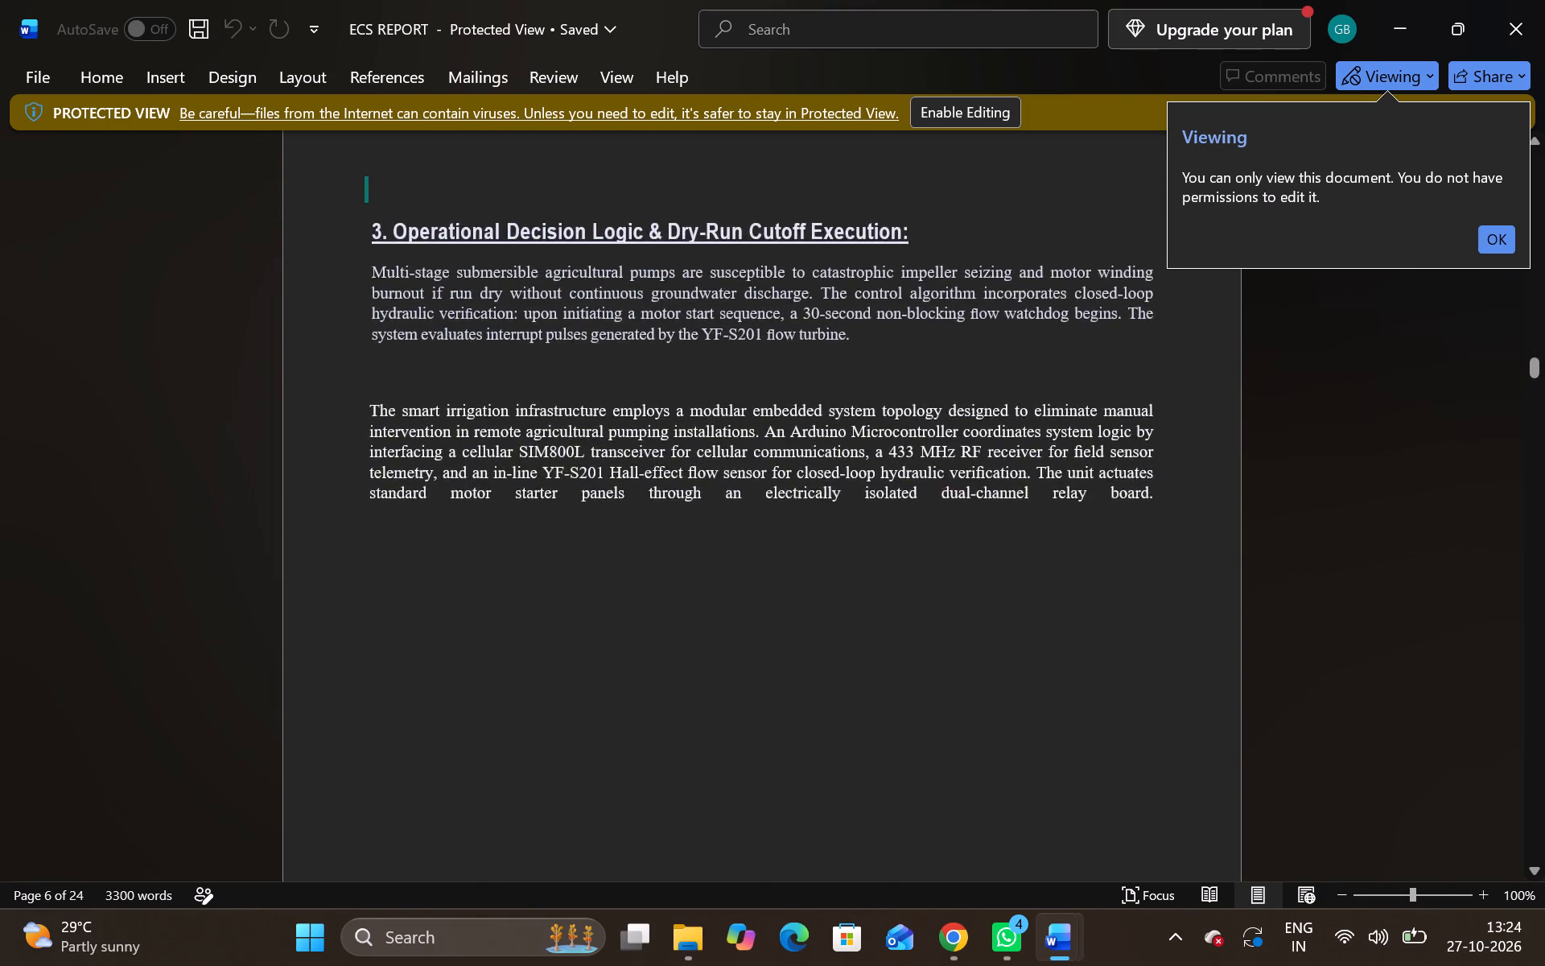
scroll(837, 600, down, 8)
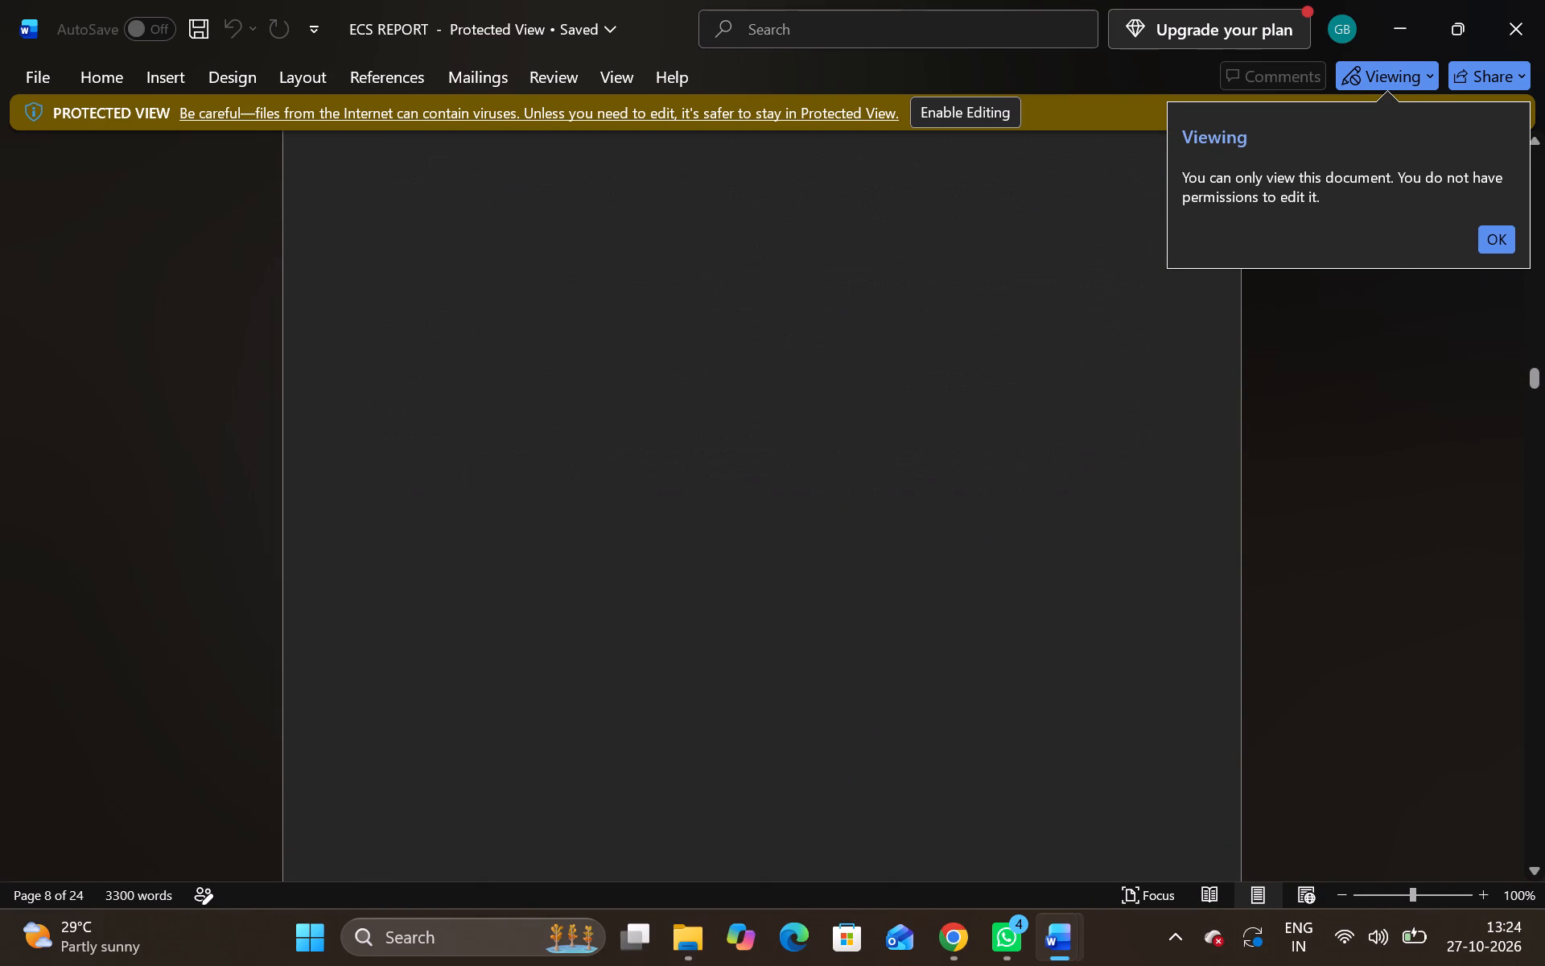
scroll(832, 609, down, 5)
scroll(830, 613, up, 20)
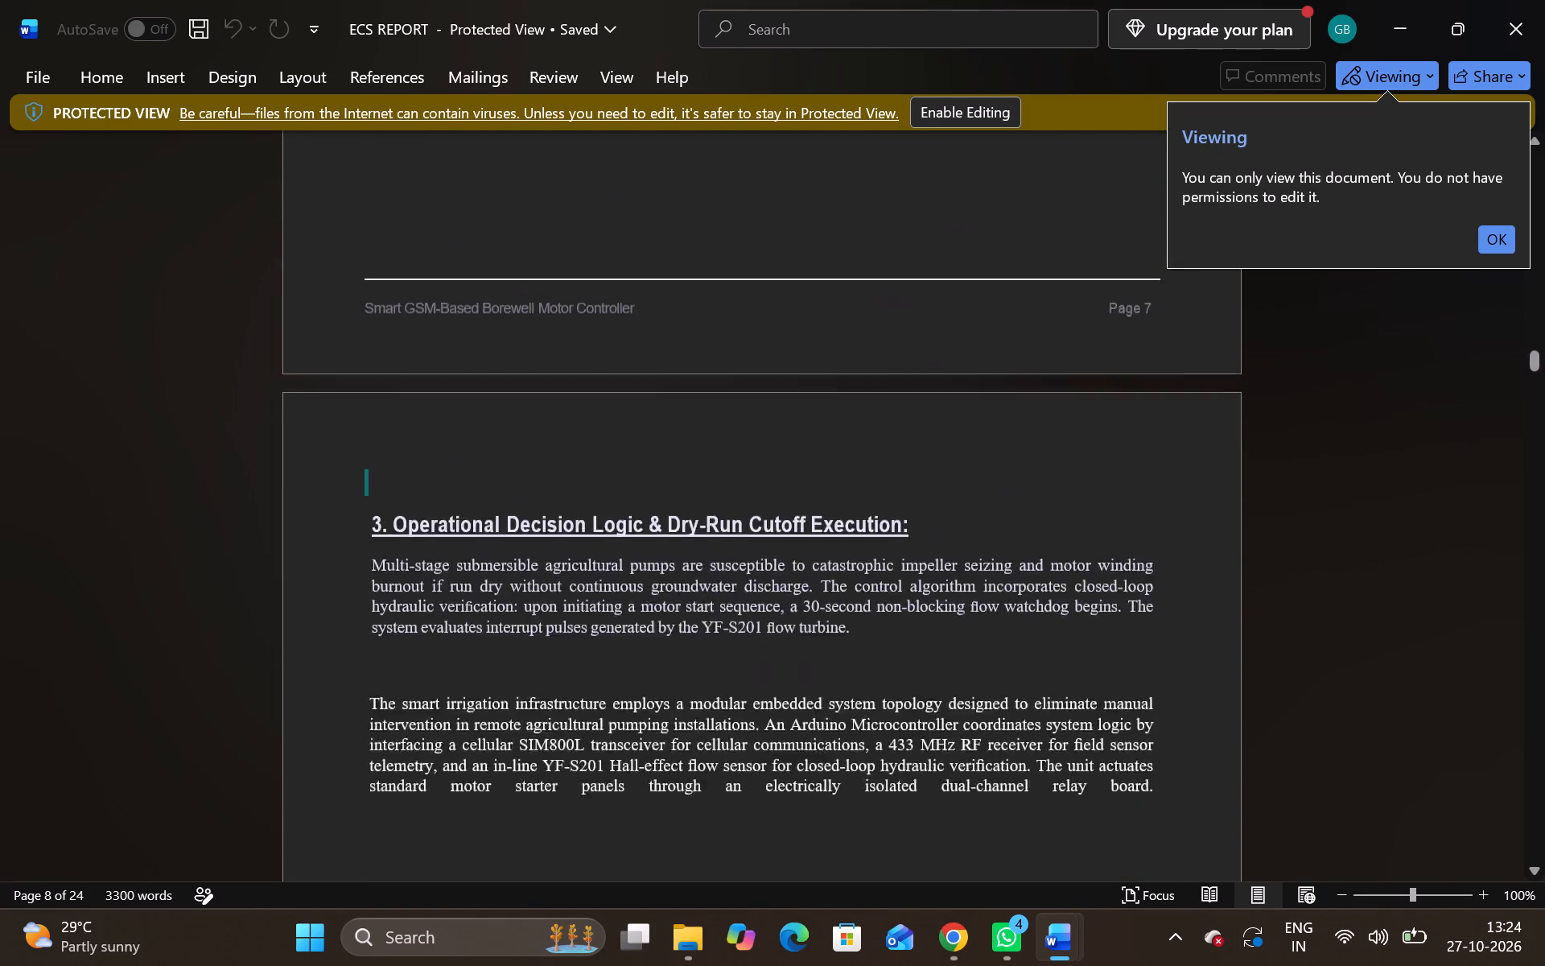
scroll(805, 635, up, 6)
scroll(832, 672, down, 16)
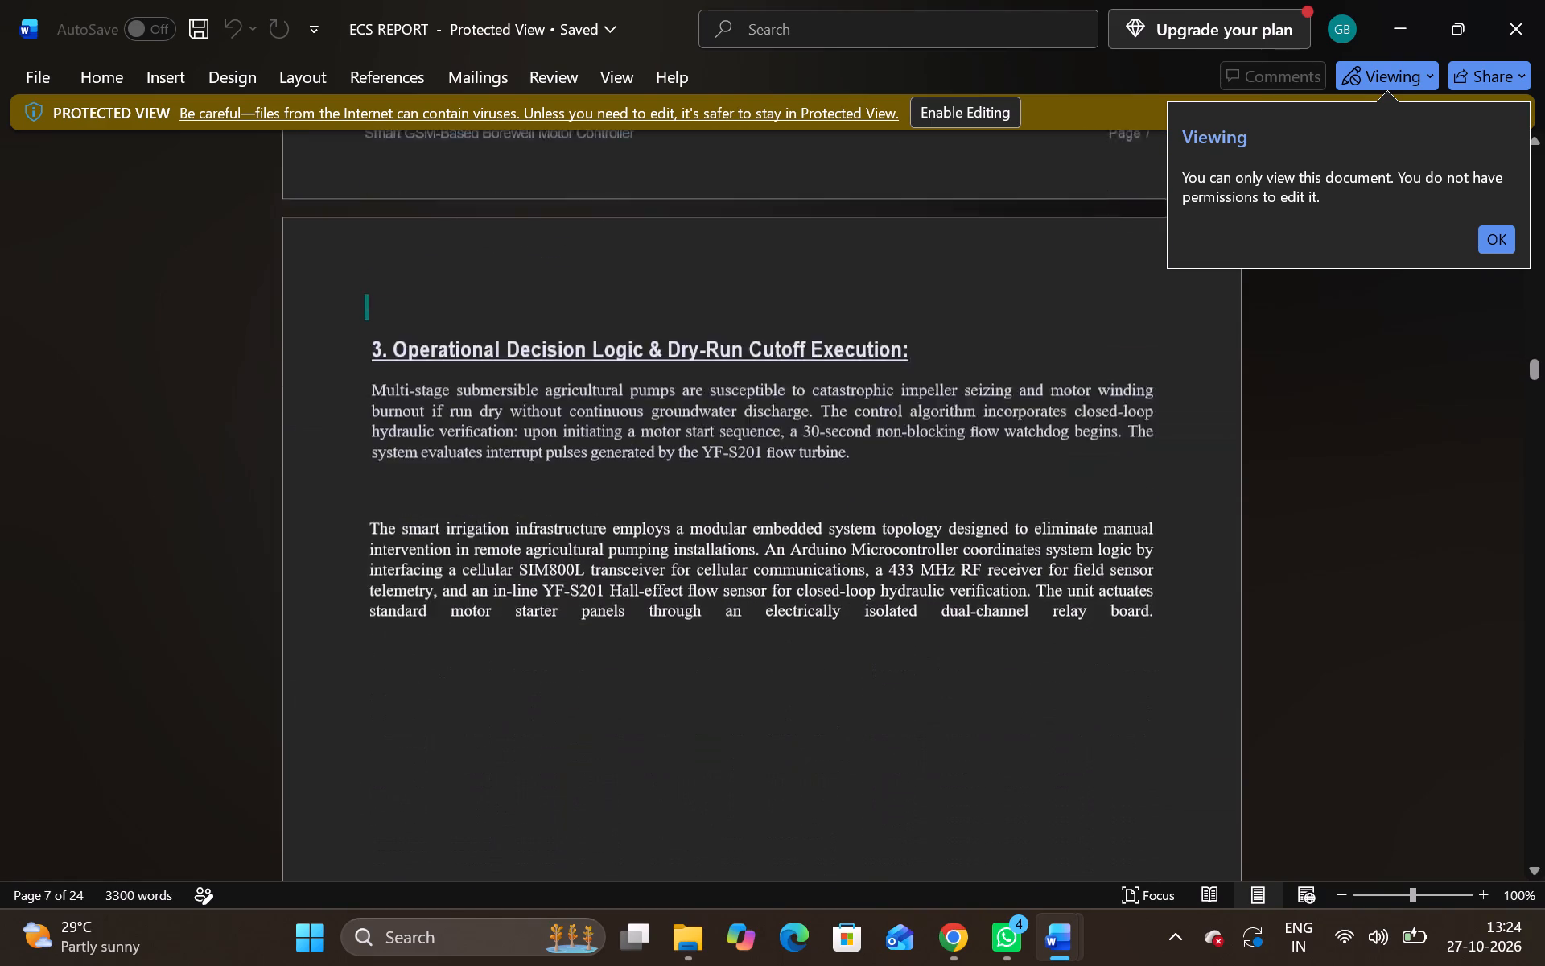
Examine the control flowchart, the sensor node wiring diagram and the Arduino Uno main controller diagram.
scroll(834, 671, down, 17)
scroll(831, 671, up, 1)
scroll(831, 671, down, 11)
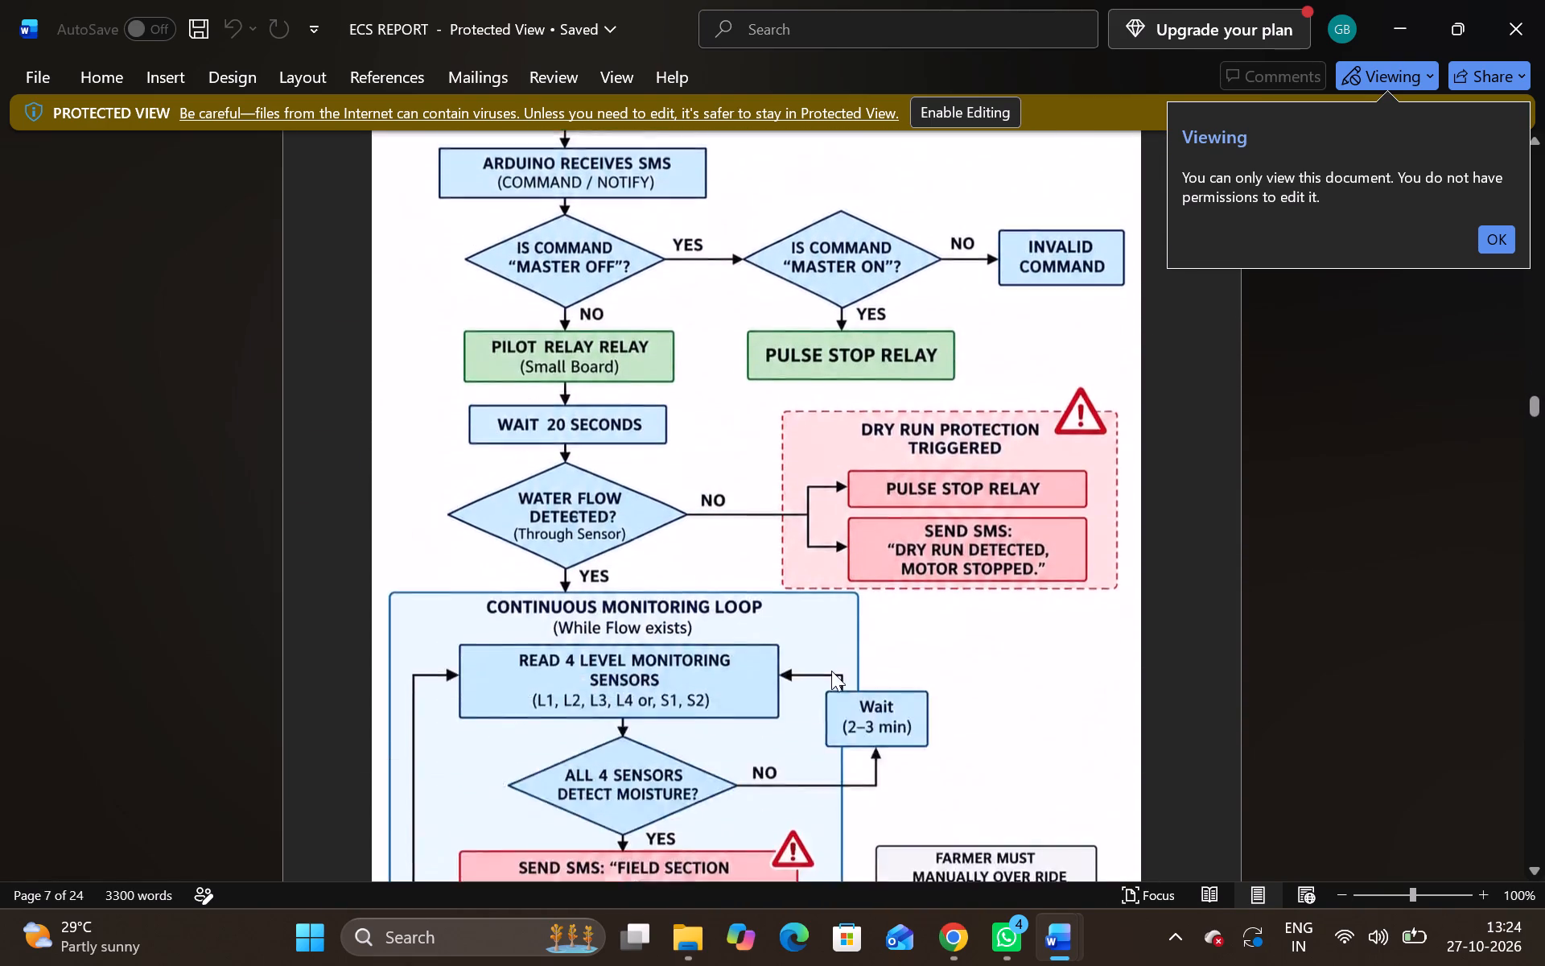
scroll(831, 671, down, 19)
scroll(830, 670, down, 15)
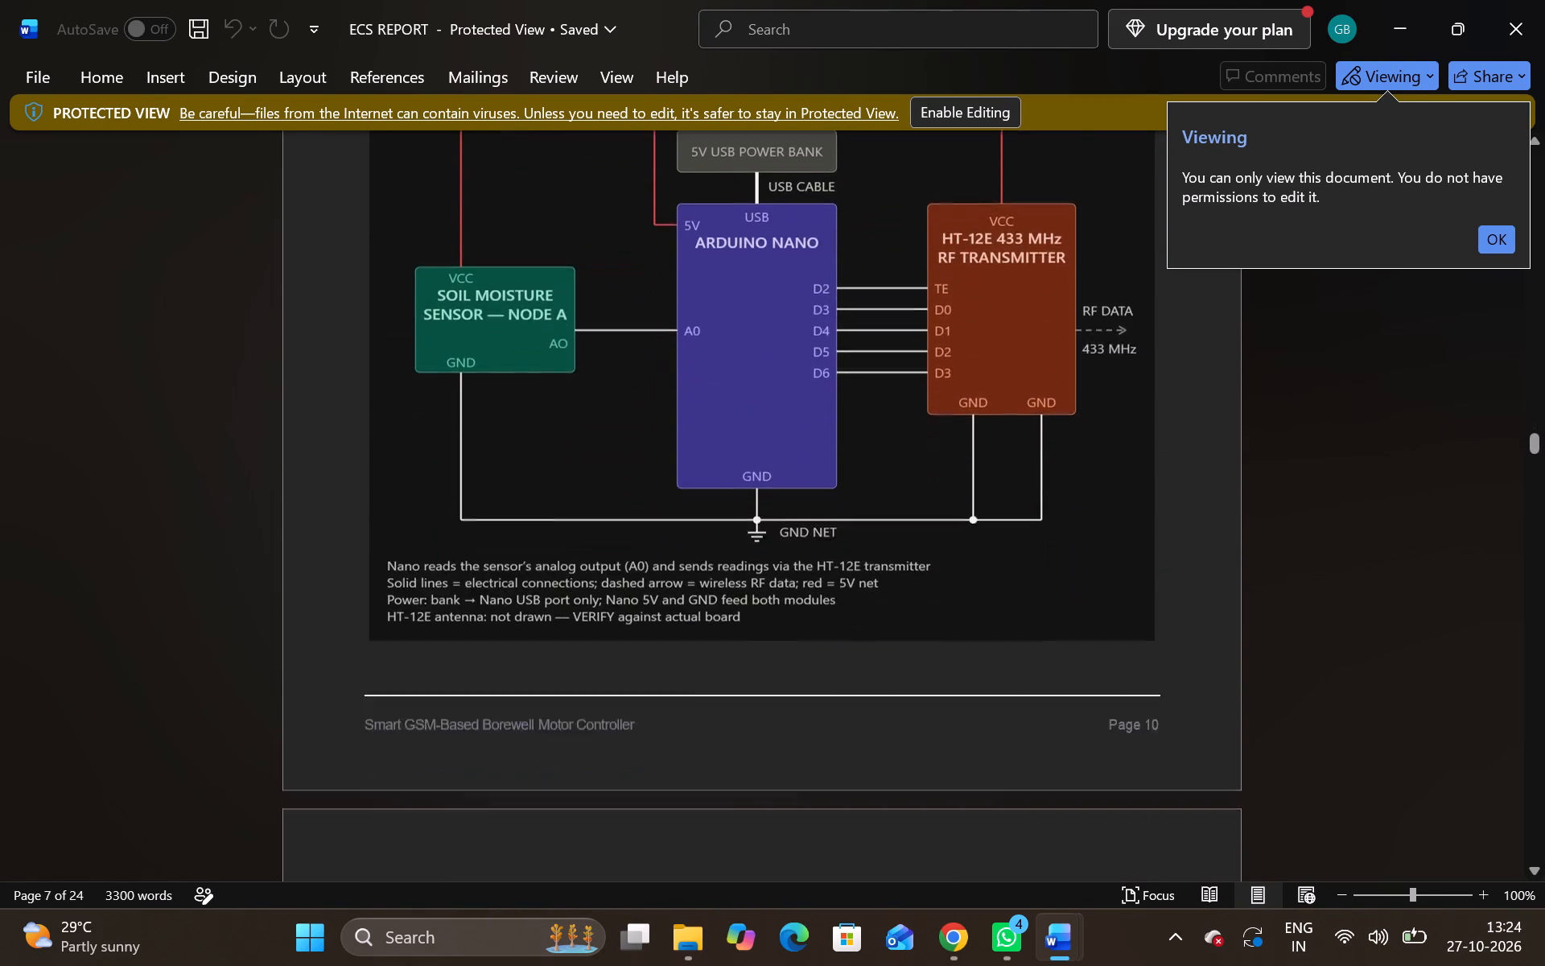
scroll(825, 678, down, 3)
scroll(825, 678, down, 20)
scroll(825, 678, down, 11)
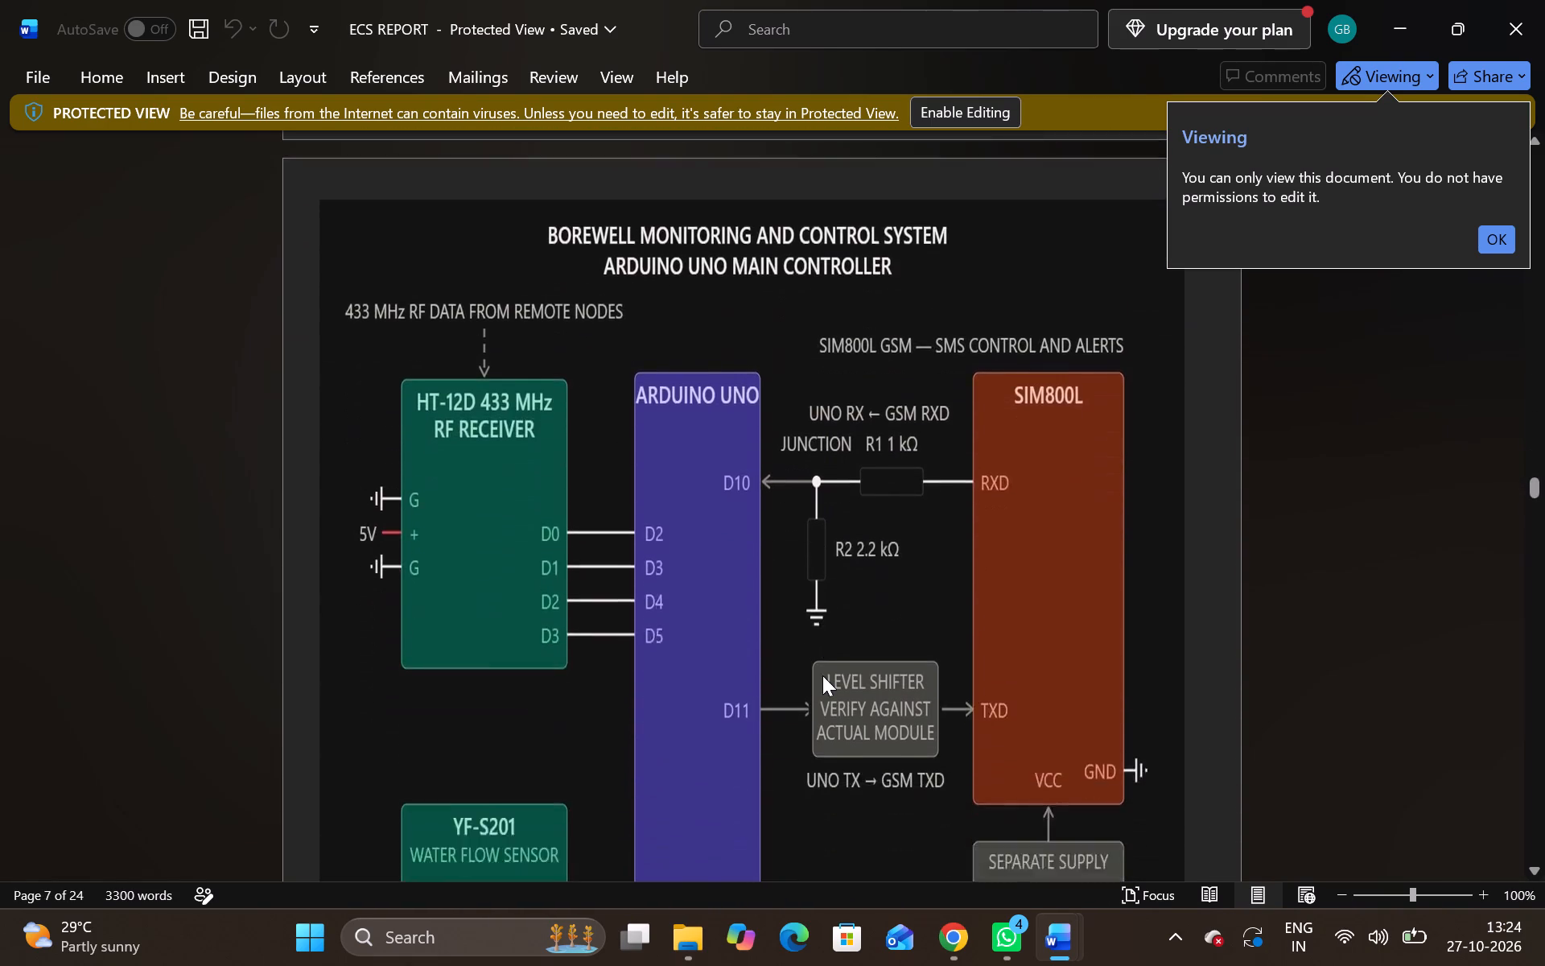
Review the crop soil moisture reference table, the cellular command interface section and the SMS command figures.
scroll(822, 675, down, 20)
scroll(822, 676, down, 4)
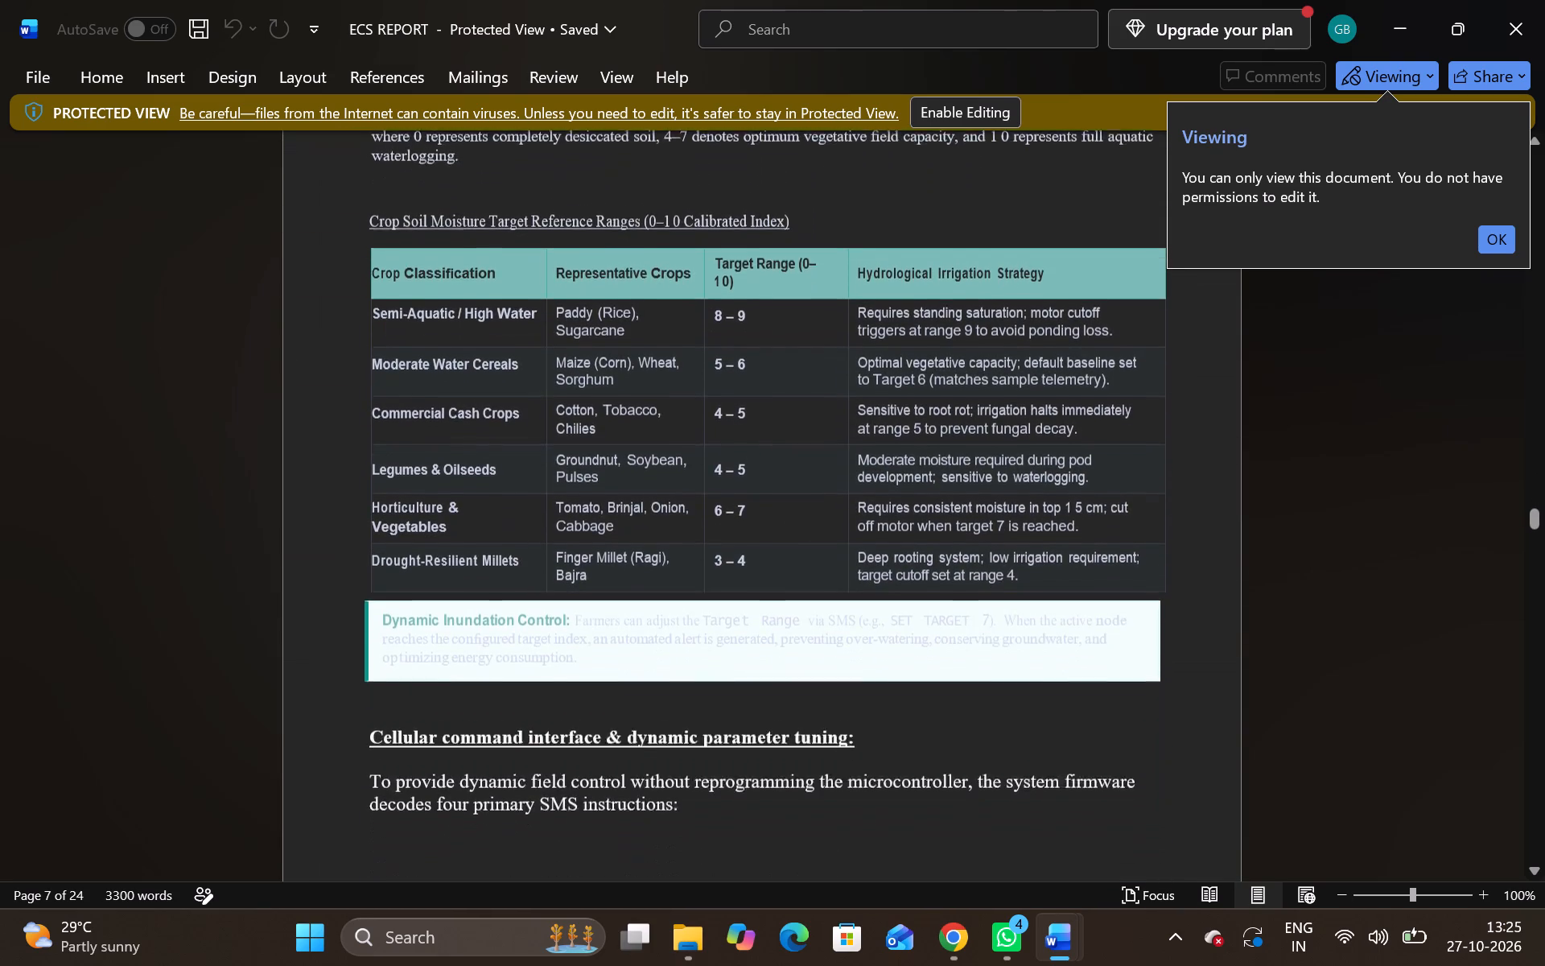
scroll(822, 676, down, 6)
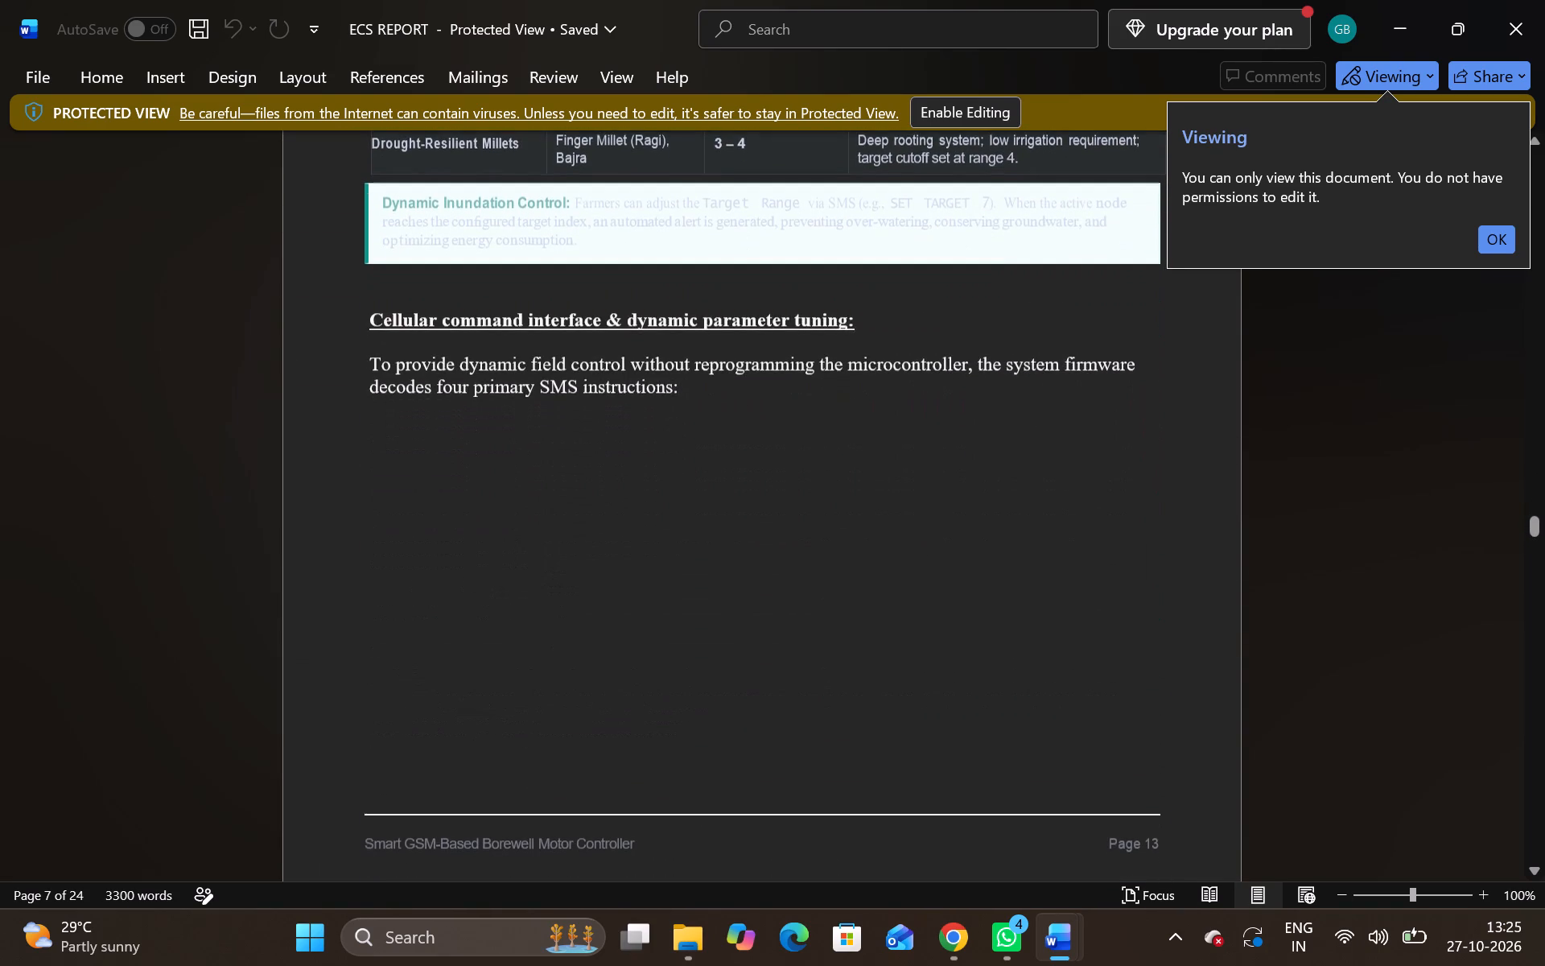
scroll(822, 676, down, 8)
scroll(822, 676, down, 19)
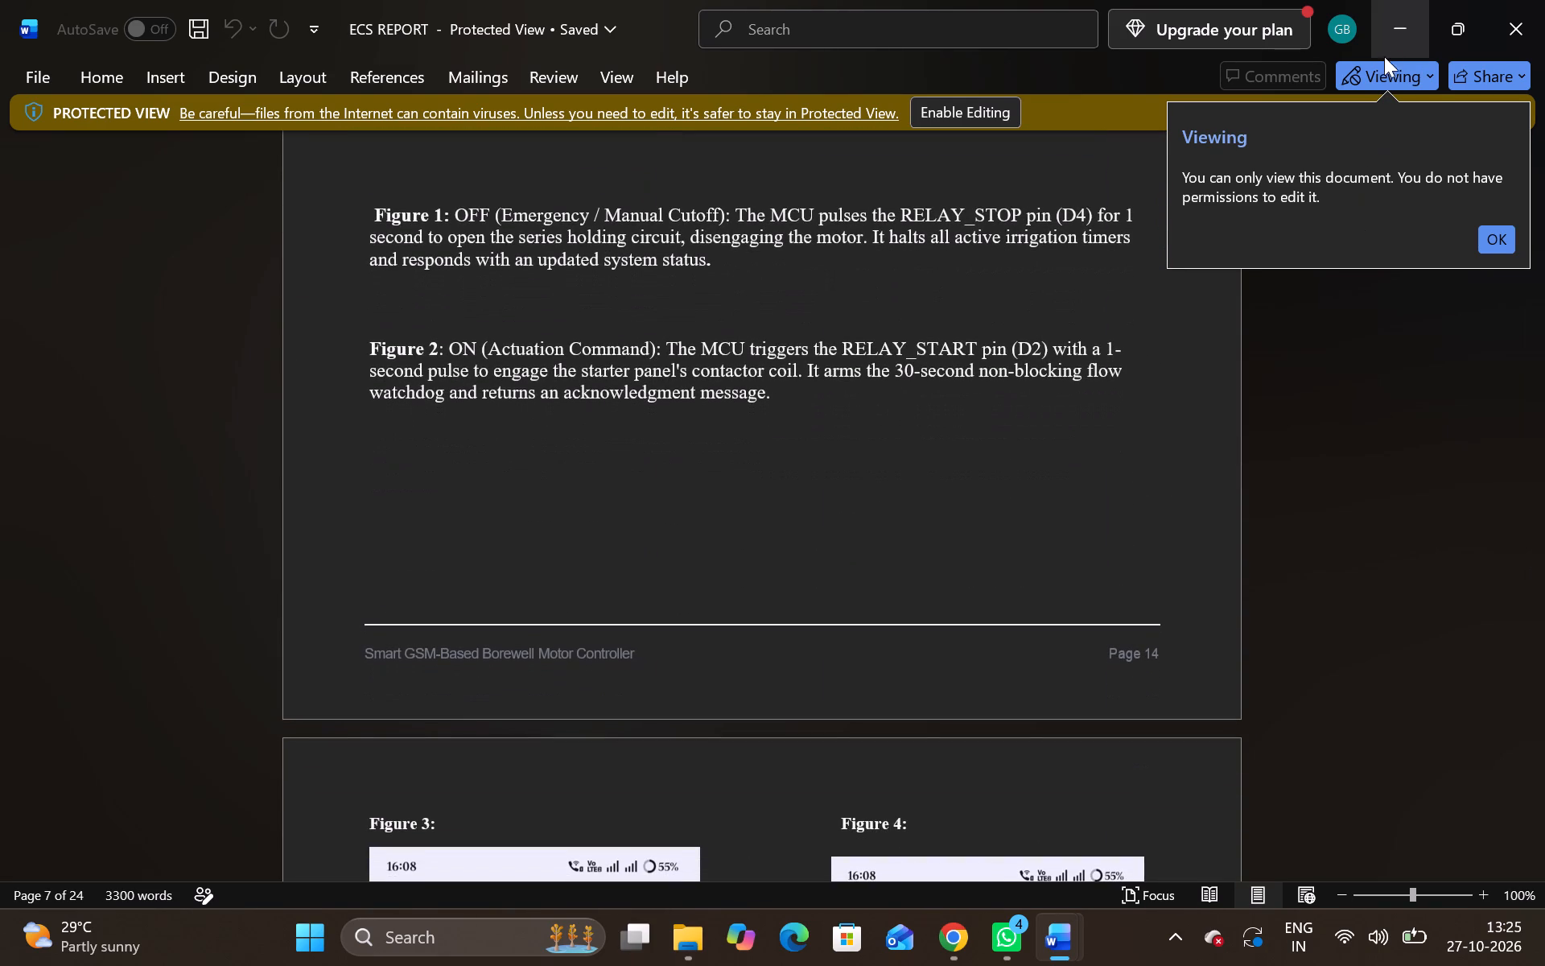
Minimize the Protected View copy of ECS REPORT to return to the editable version of the report.
click(1385, 25)
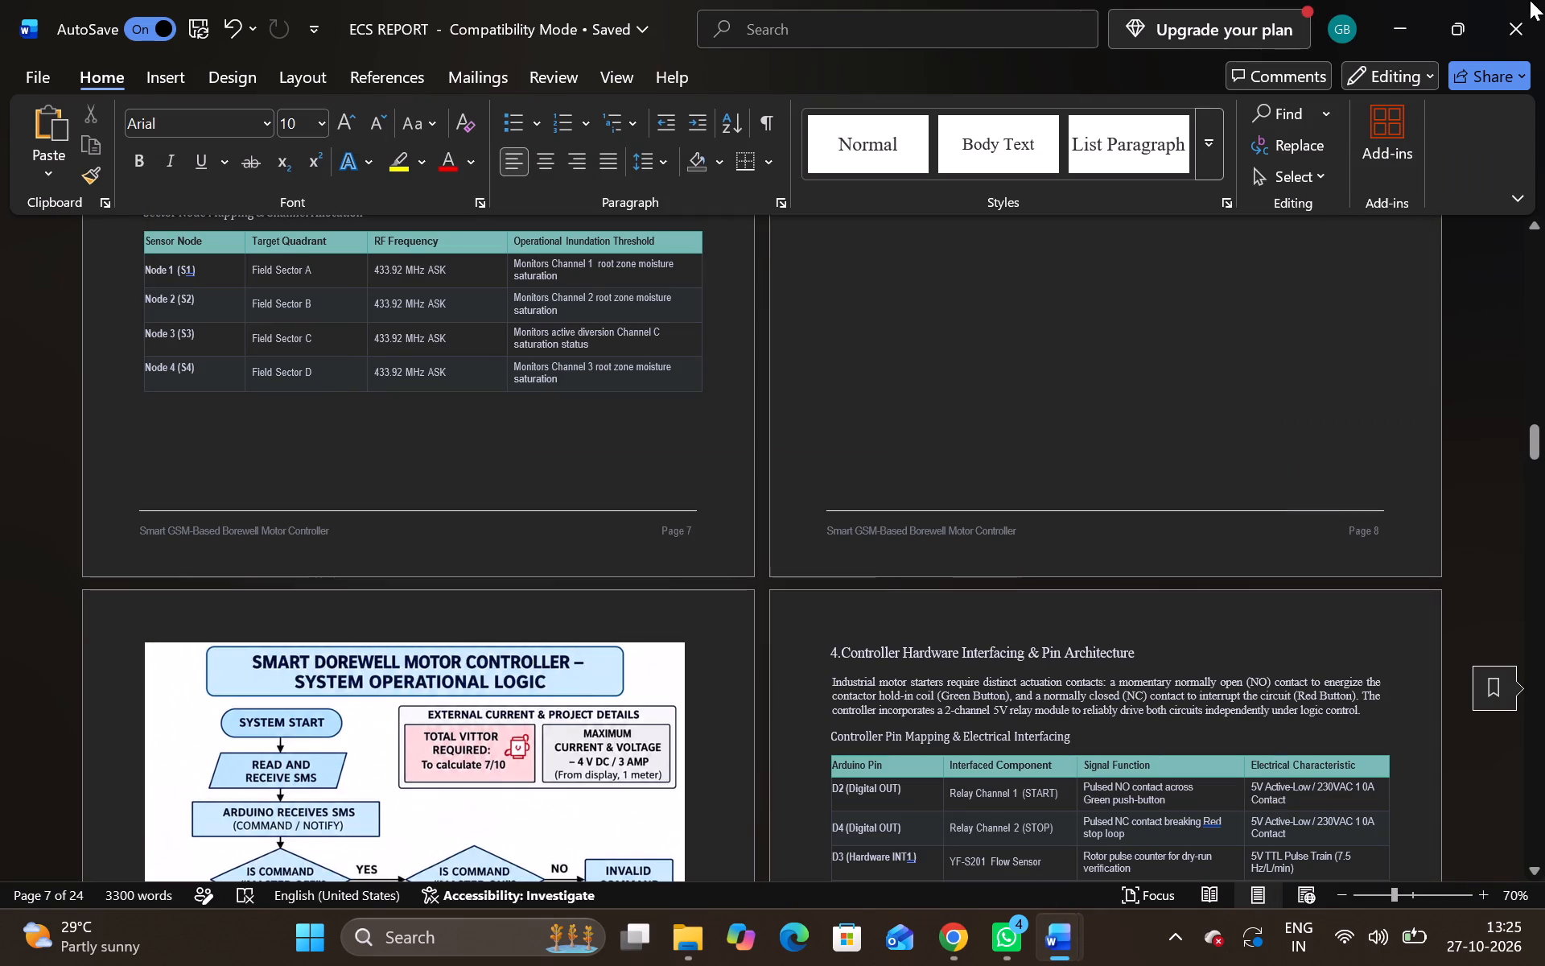
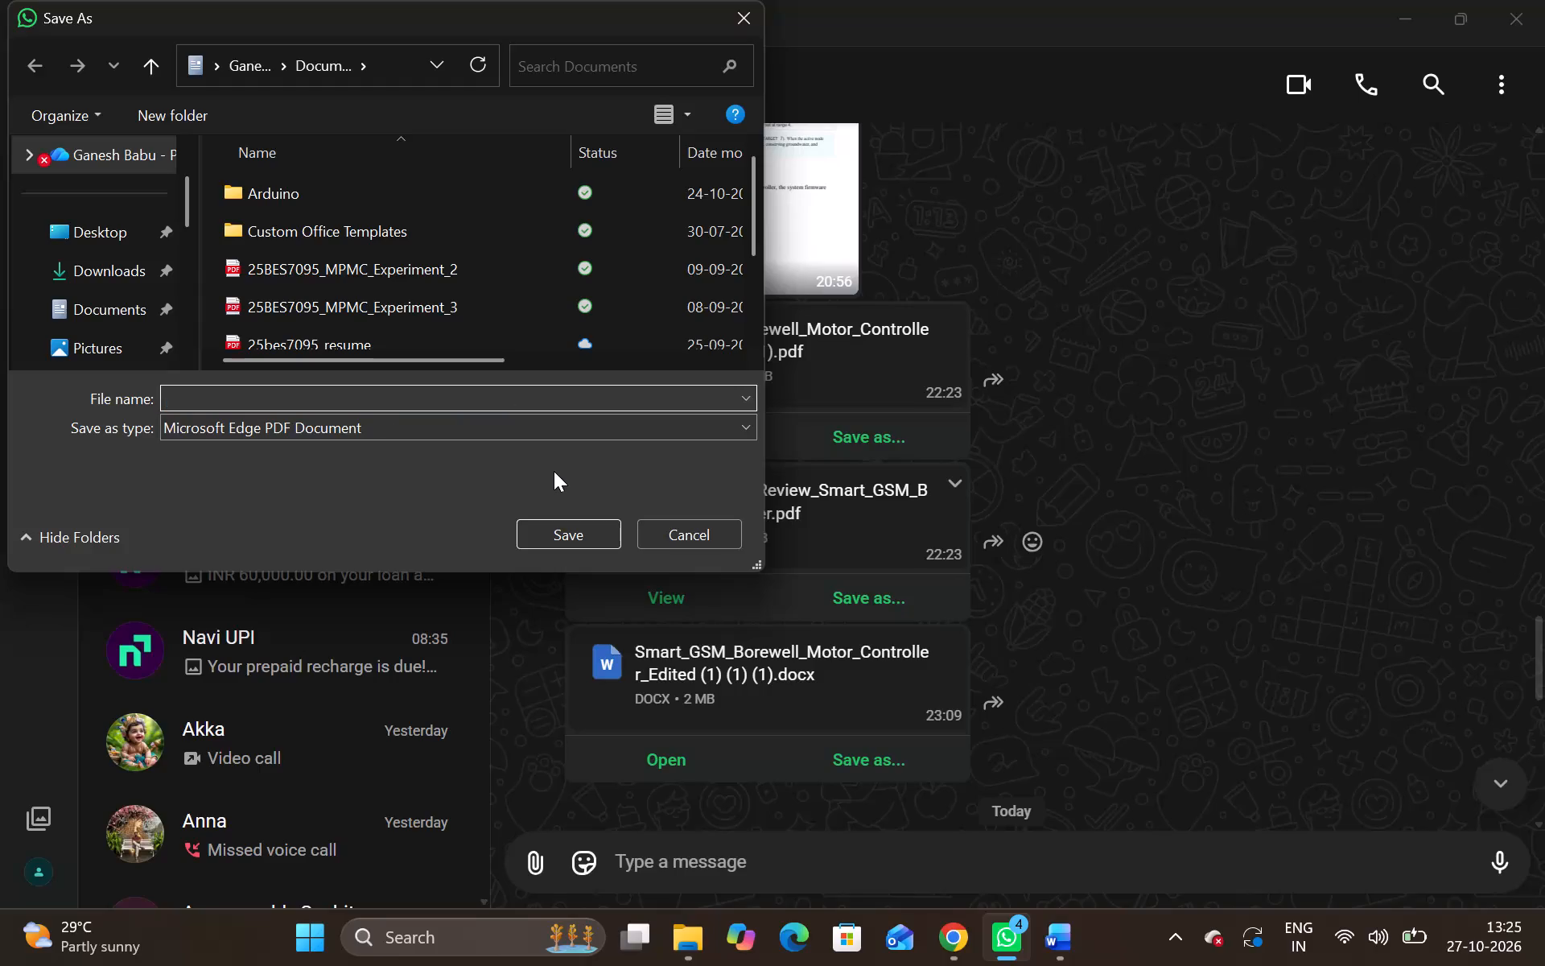
Save the PDF from the chat in the Documents folder under the file name "IEEEE RESEARCH PAPER".
click(115, 324)
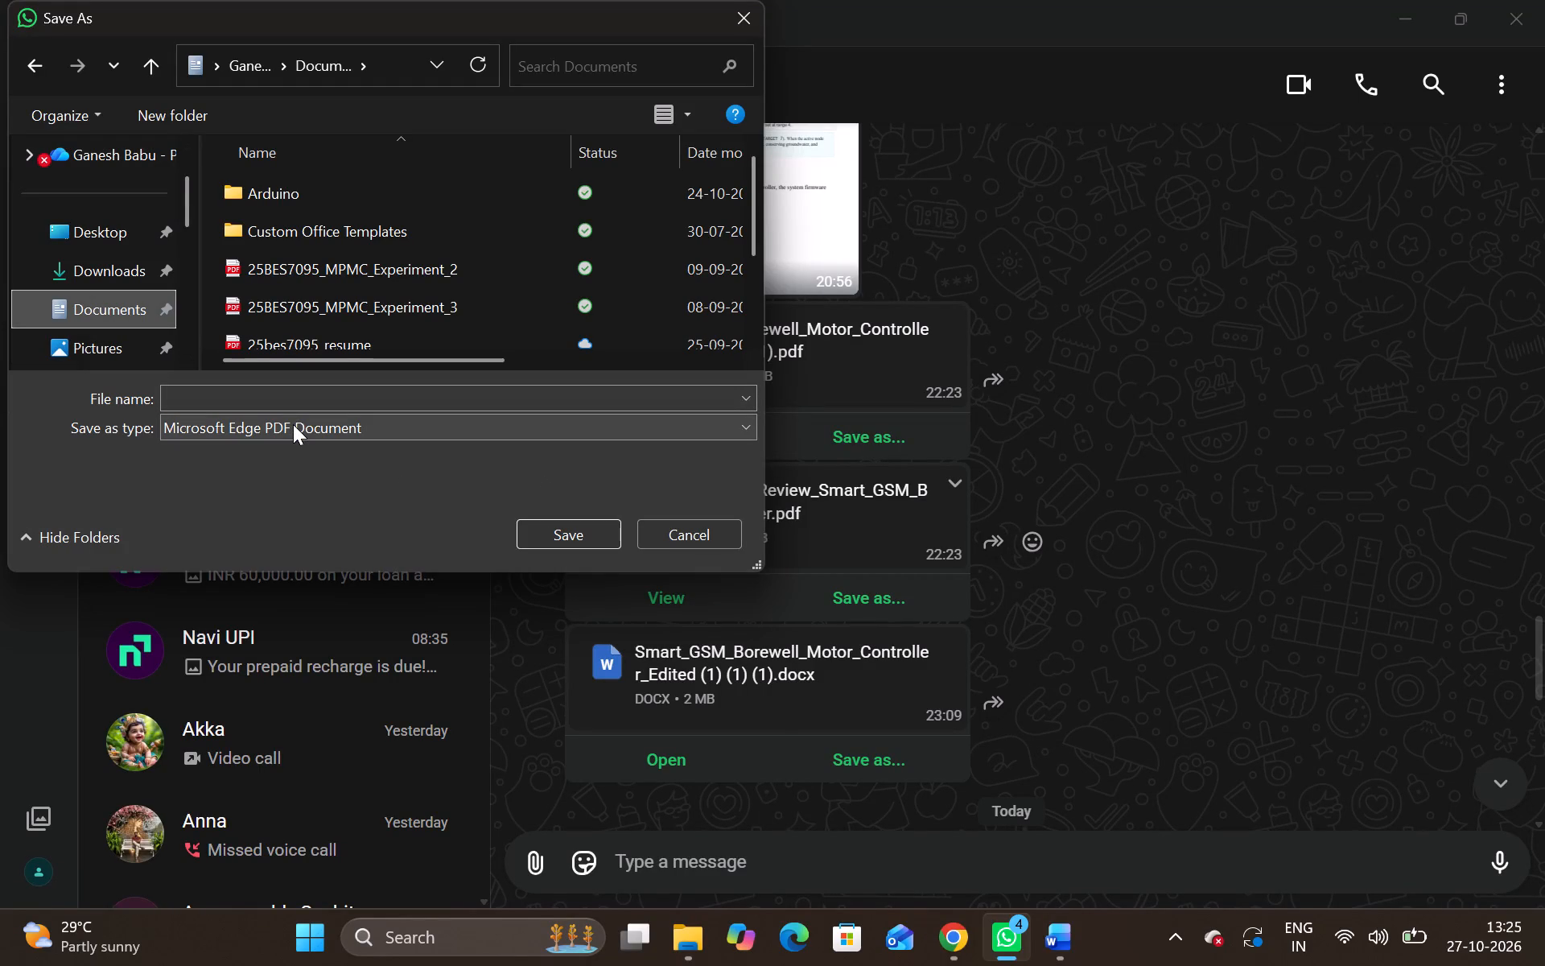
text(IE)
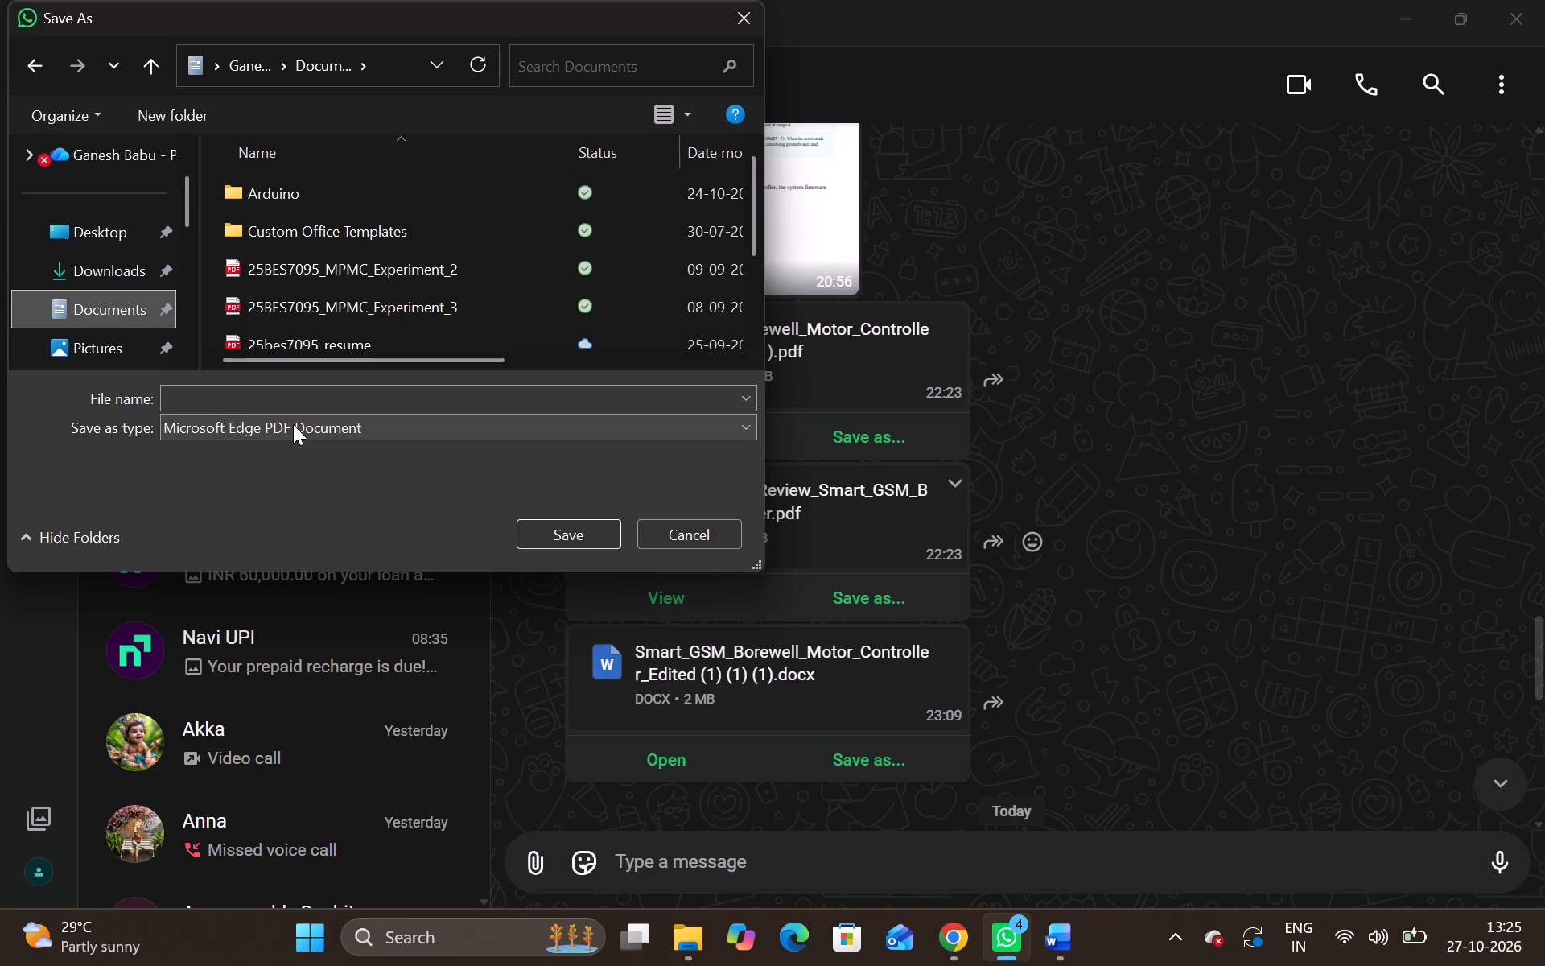
click(199, 390)
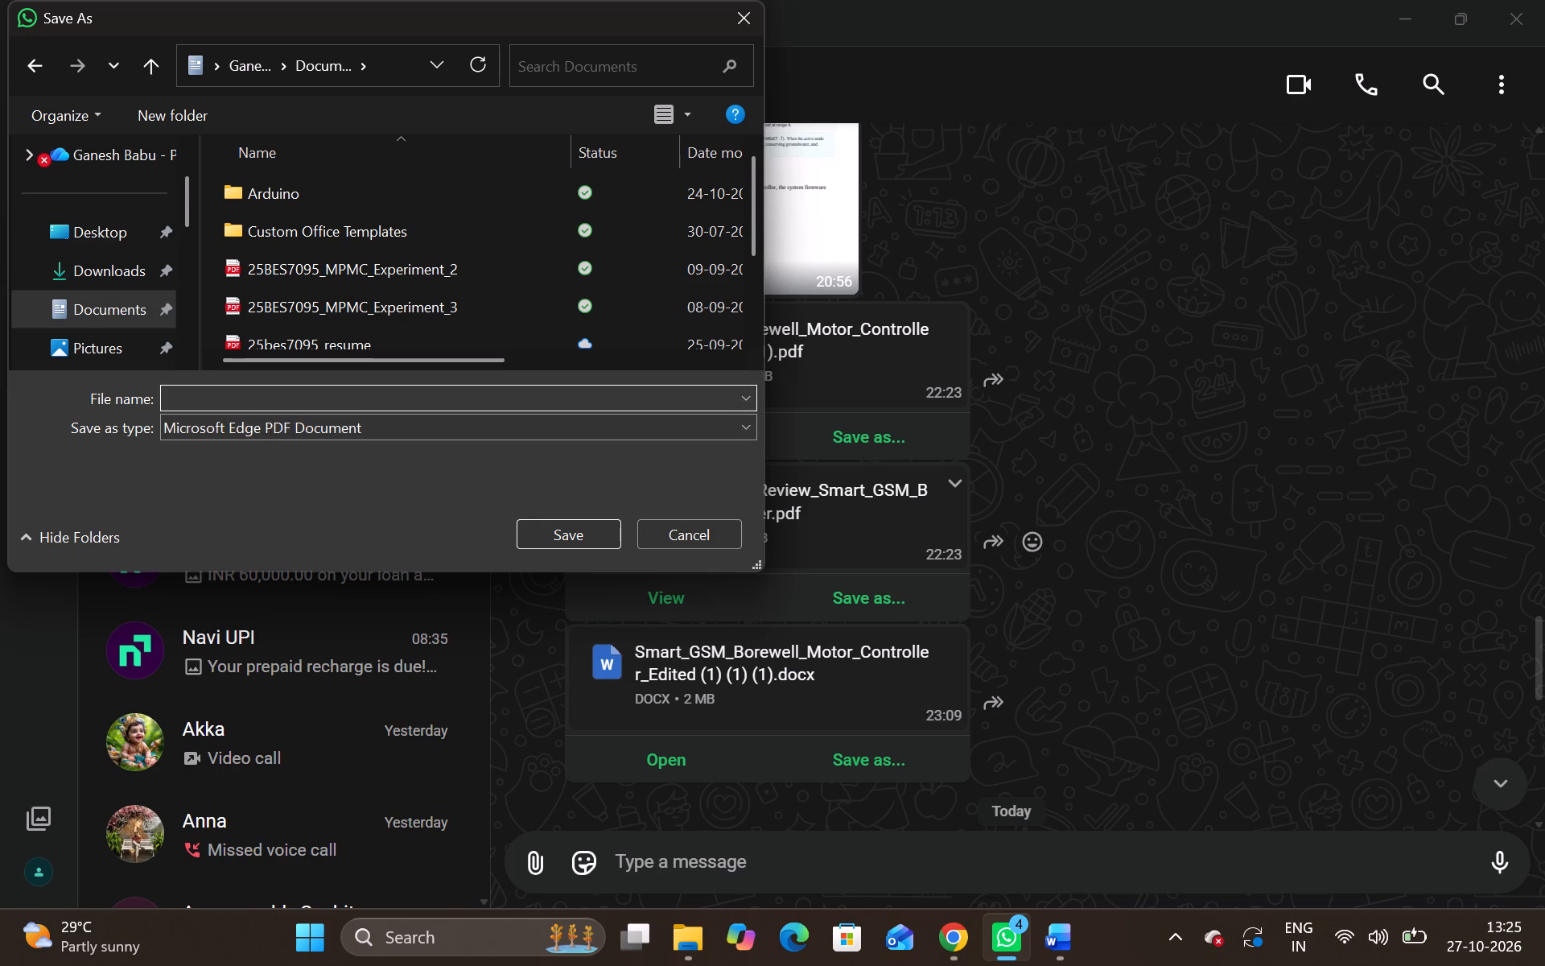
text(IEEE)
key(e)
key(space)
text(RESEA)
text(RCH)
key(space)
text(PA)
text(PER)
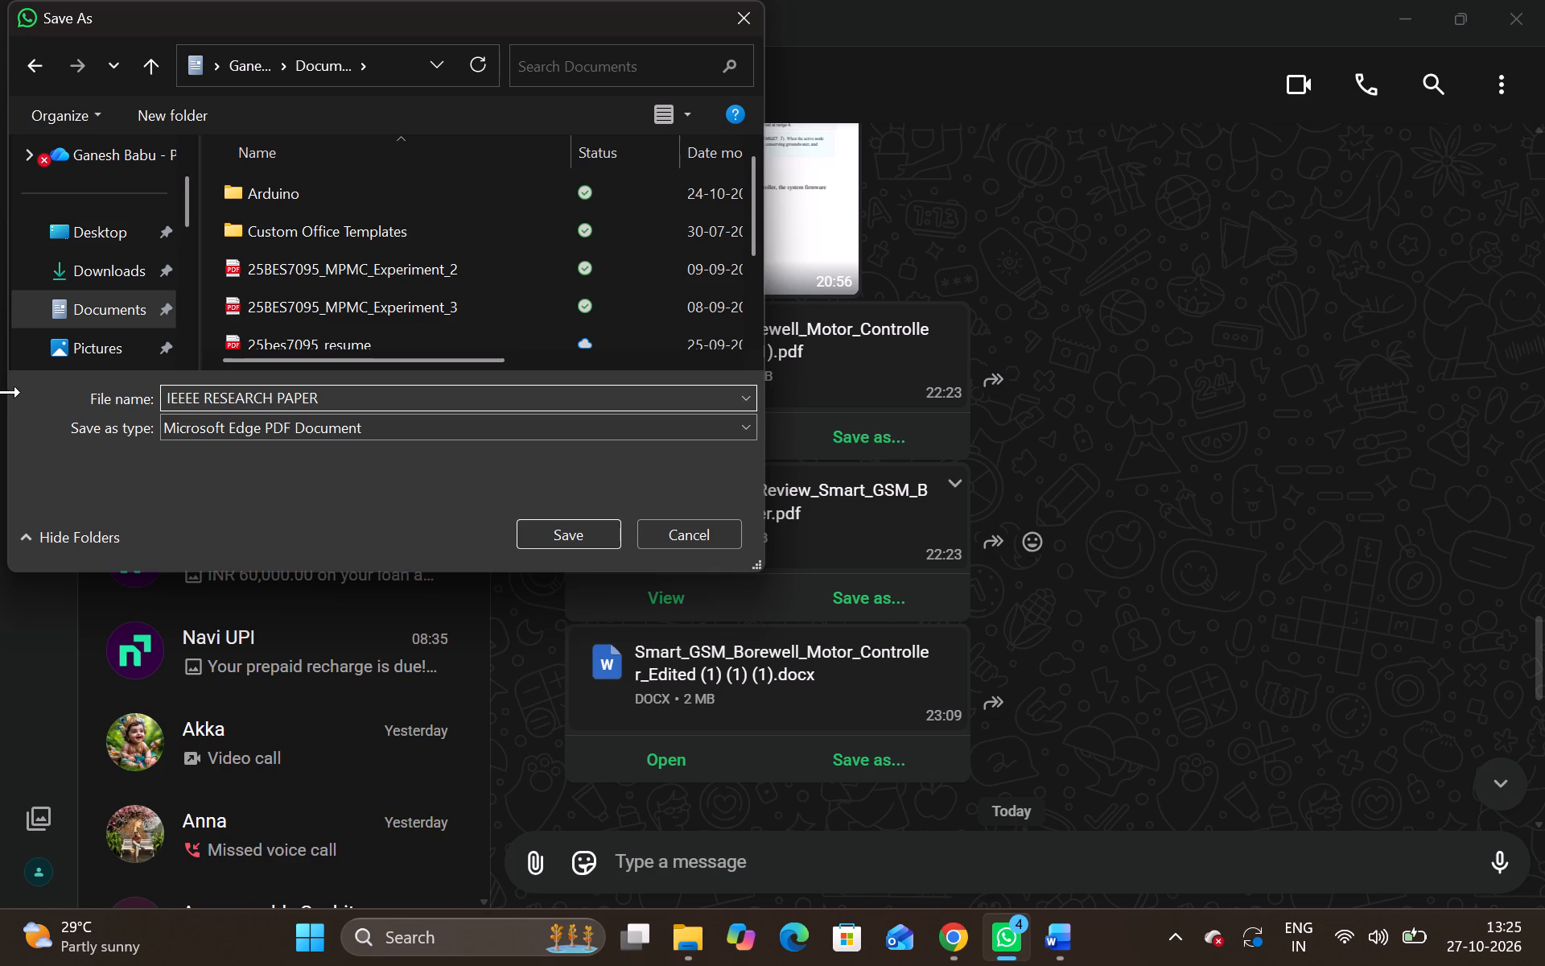
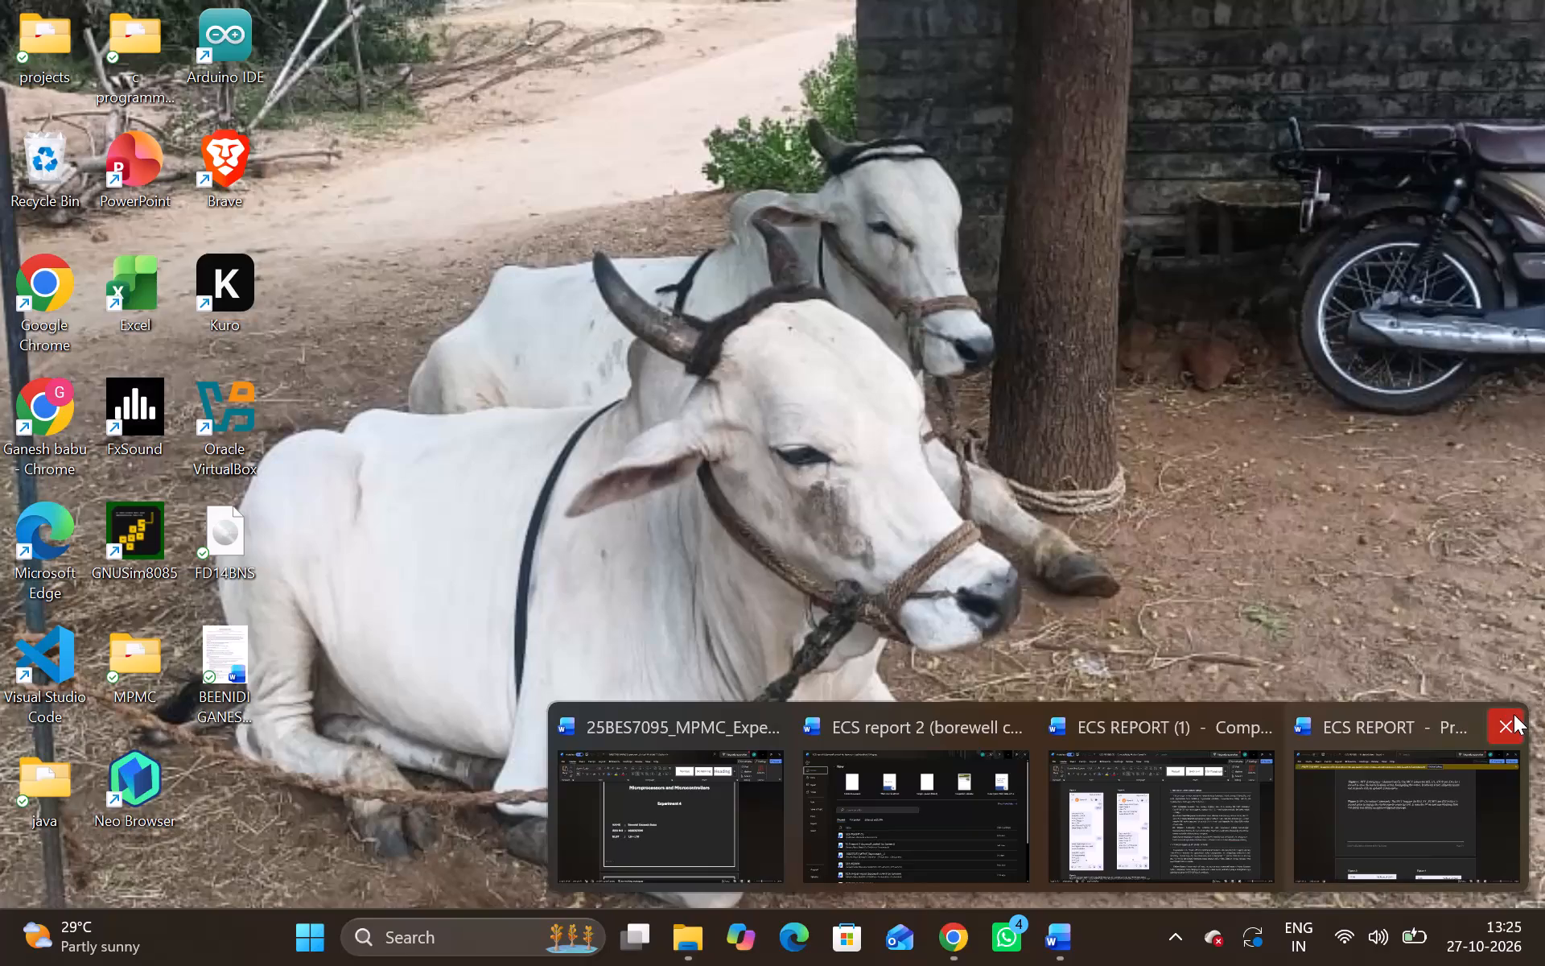
Close all four open Word windows: ECS REPORT, ECS REPORT (1), ECS report 2 and the MPMC experiment document.
click(1513, 718)
double_click(1408, 720)
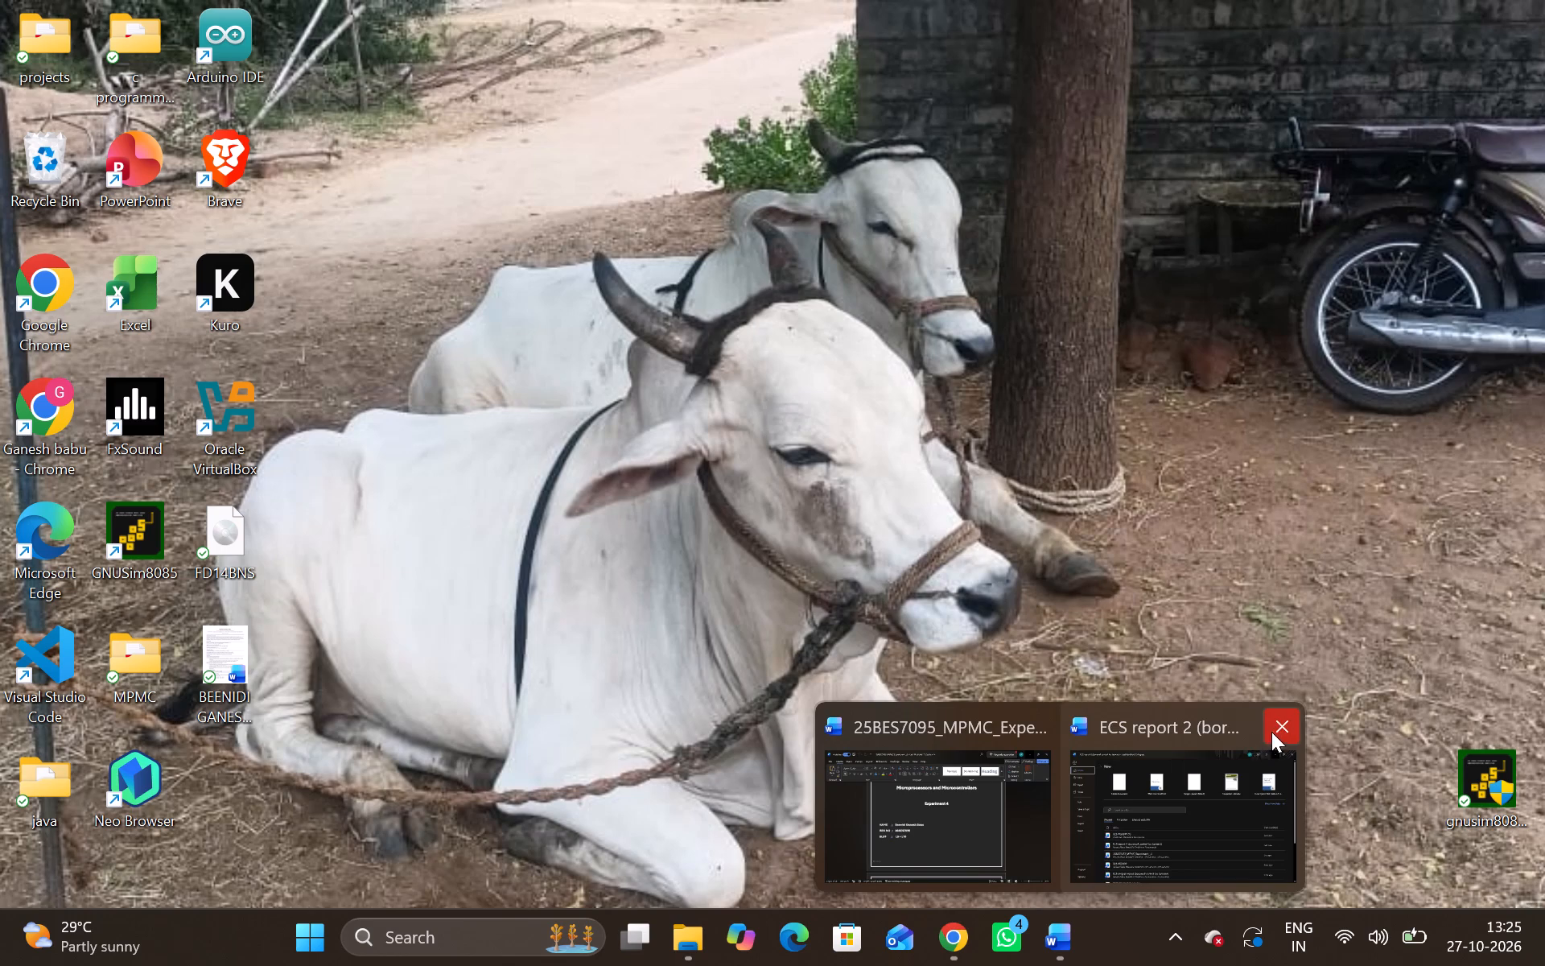
click(1275, 729)
double_click(1159, 726)
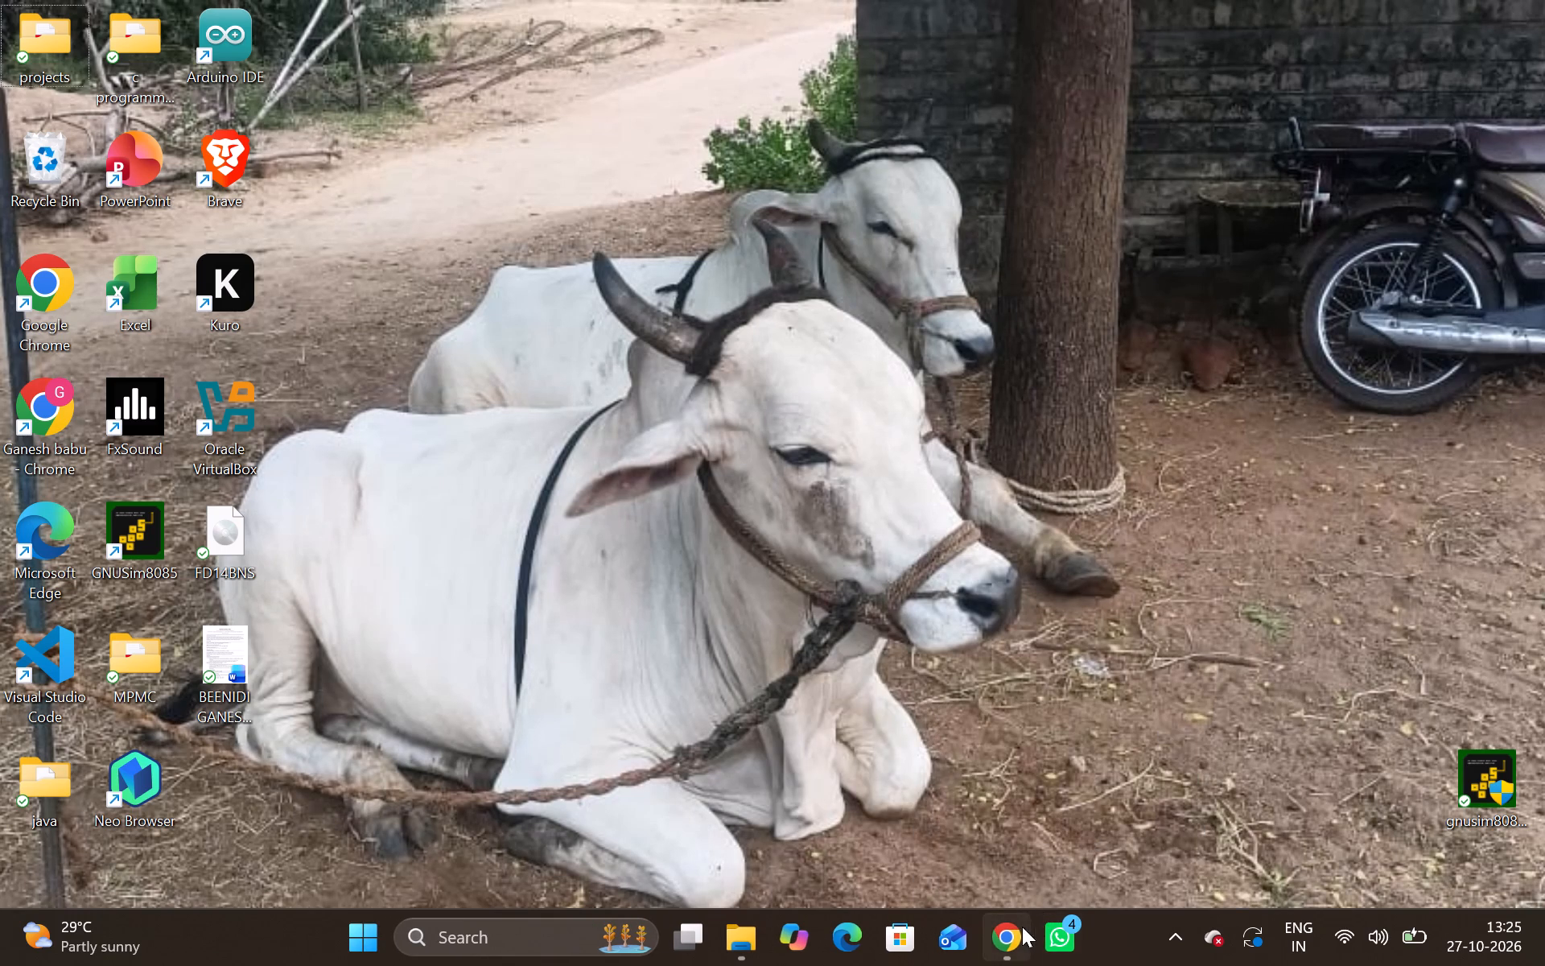
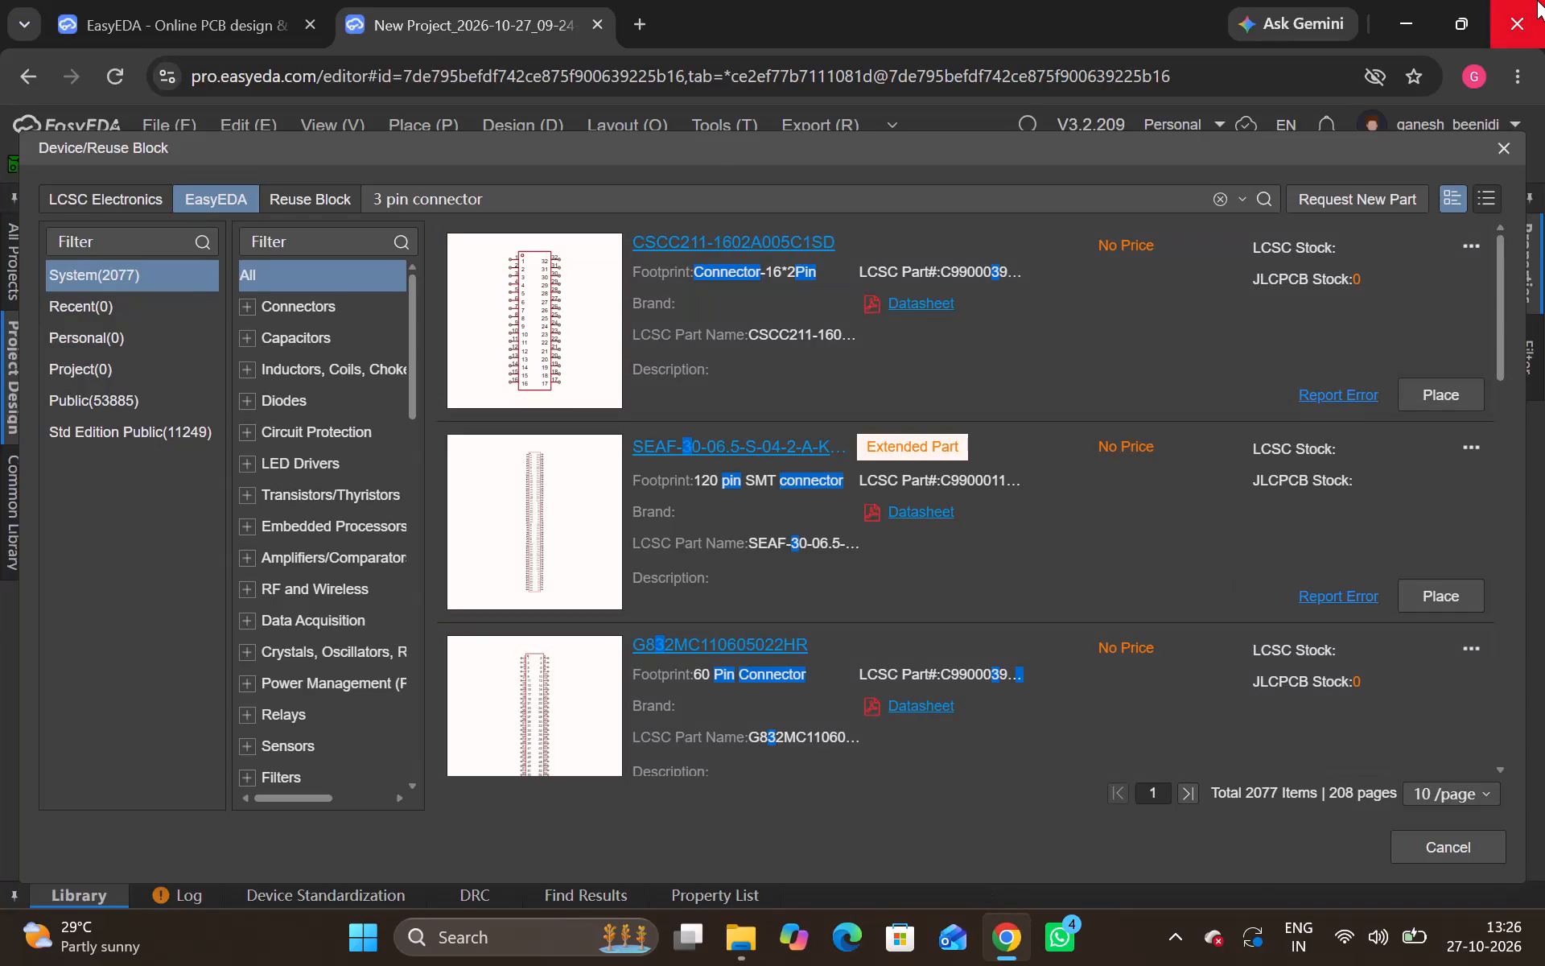
Close the Chrome window holding the EasyEDA project.
click(1537, 0)
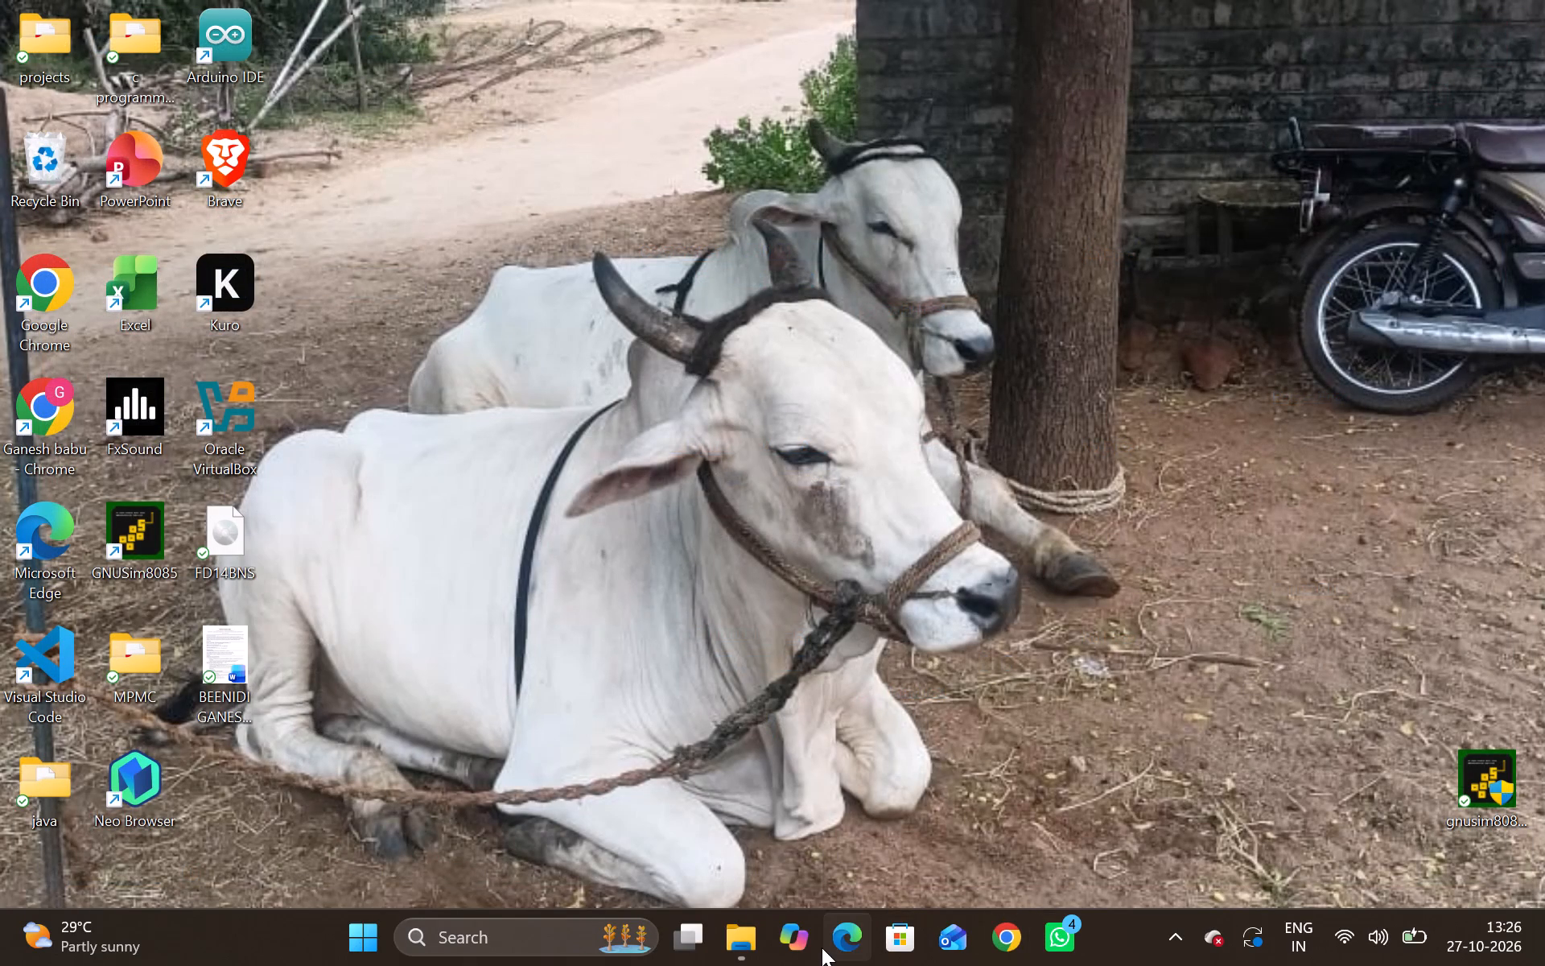
Open the IEEEE RESEARCH PAPER PDF from File Explorer's recent files and read through to the IEEE sources on its last page.
click(753, 943)
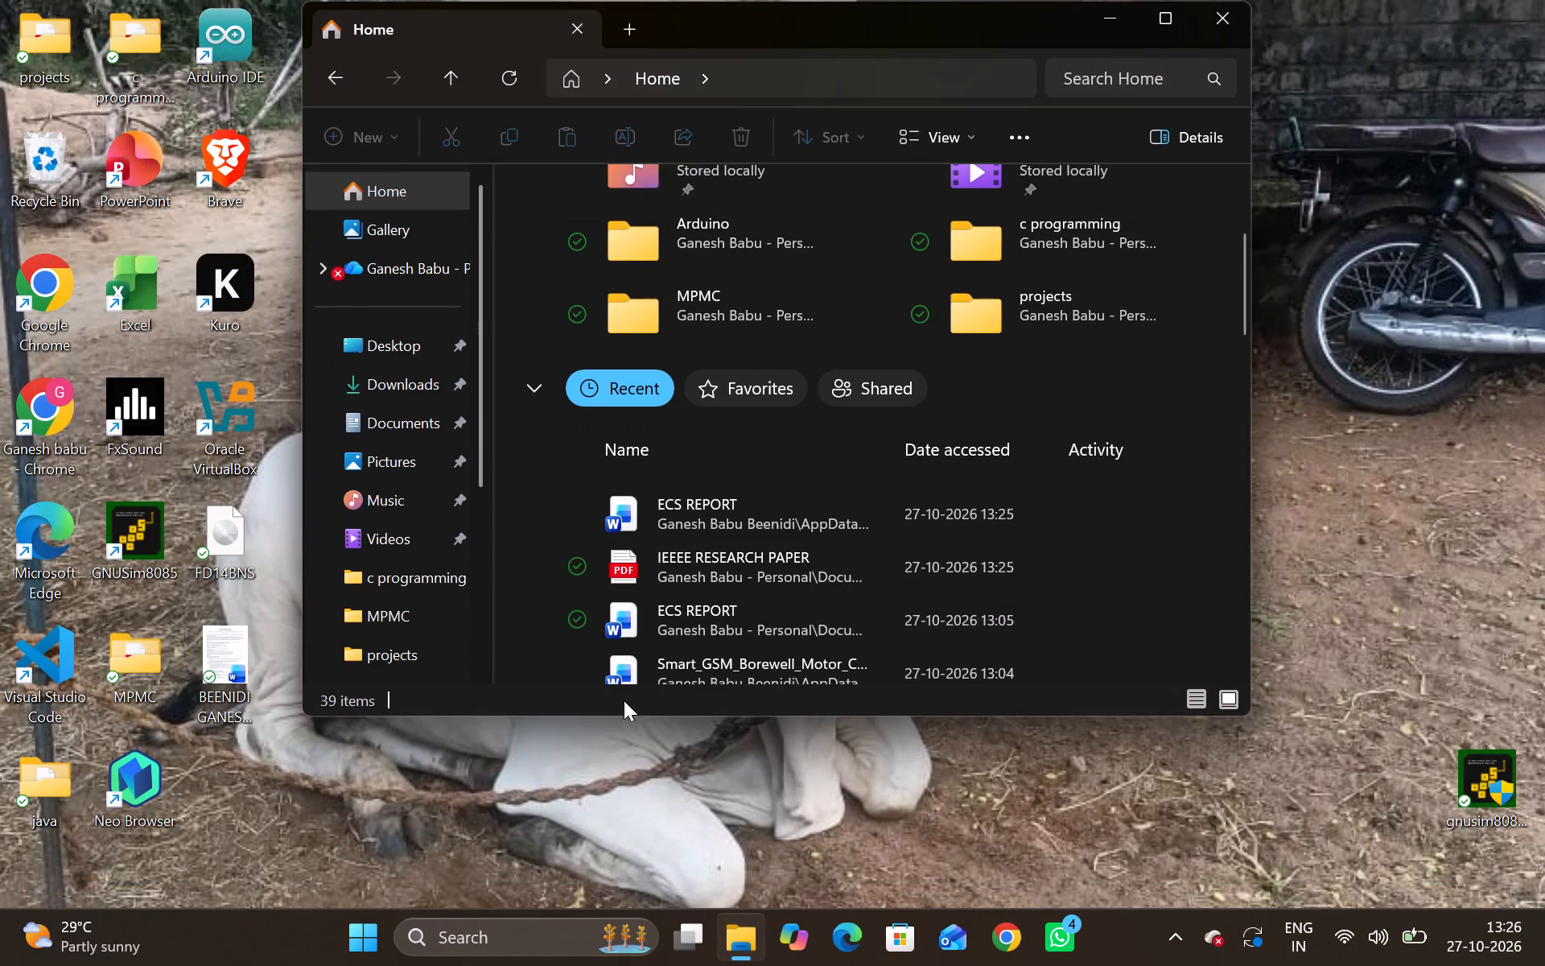
triple_click(824, 571)
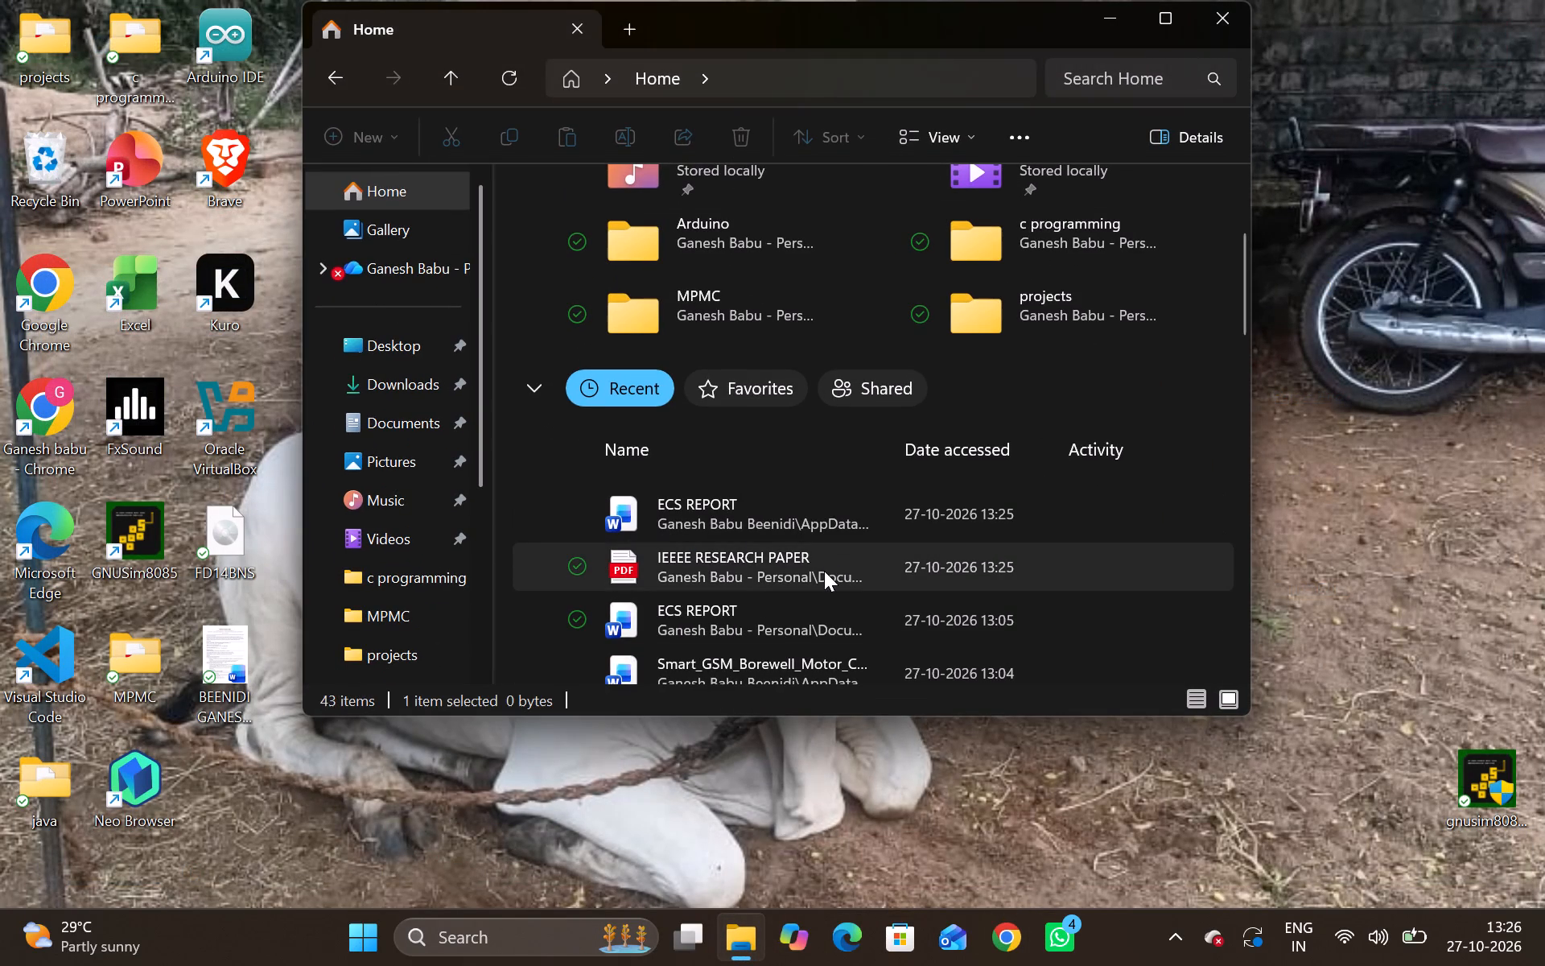
click(824, 571)
scroll(901, 423, down, 8)
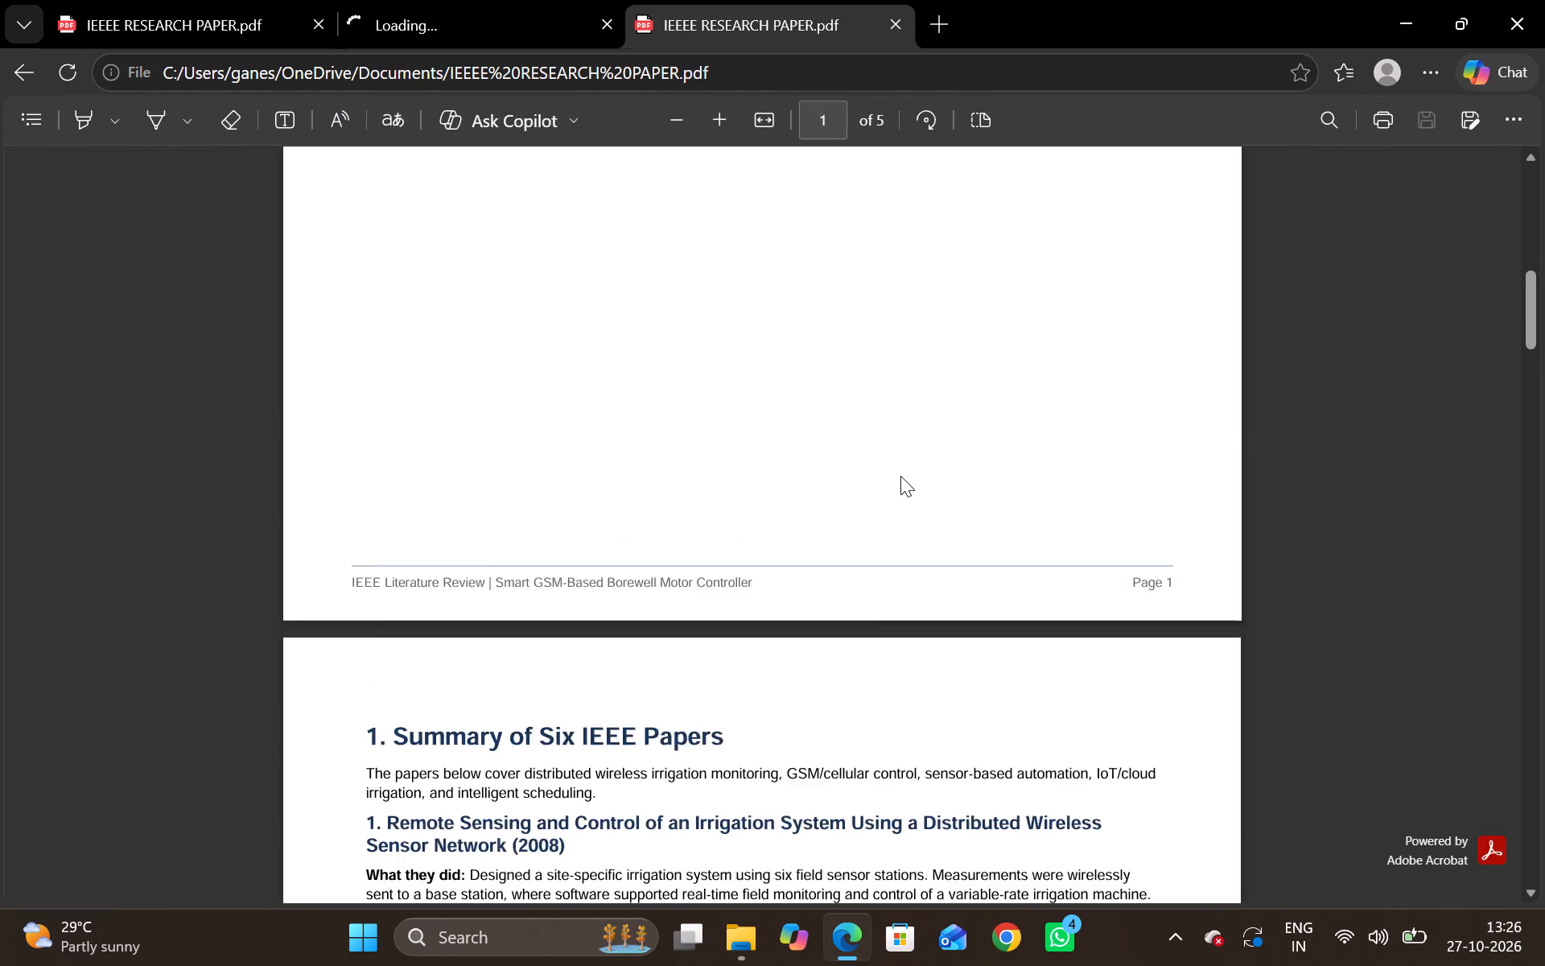
scroll(900, 476, down, 11)
scroll(1080, 308, down, 9)
scroll(911, 481, down, 12)
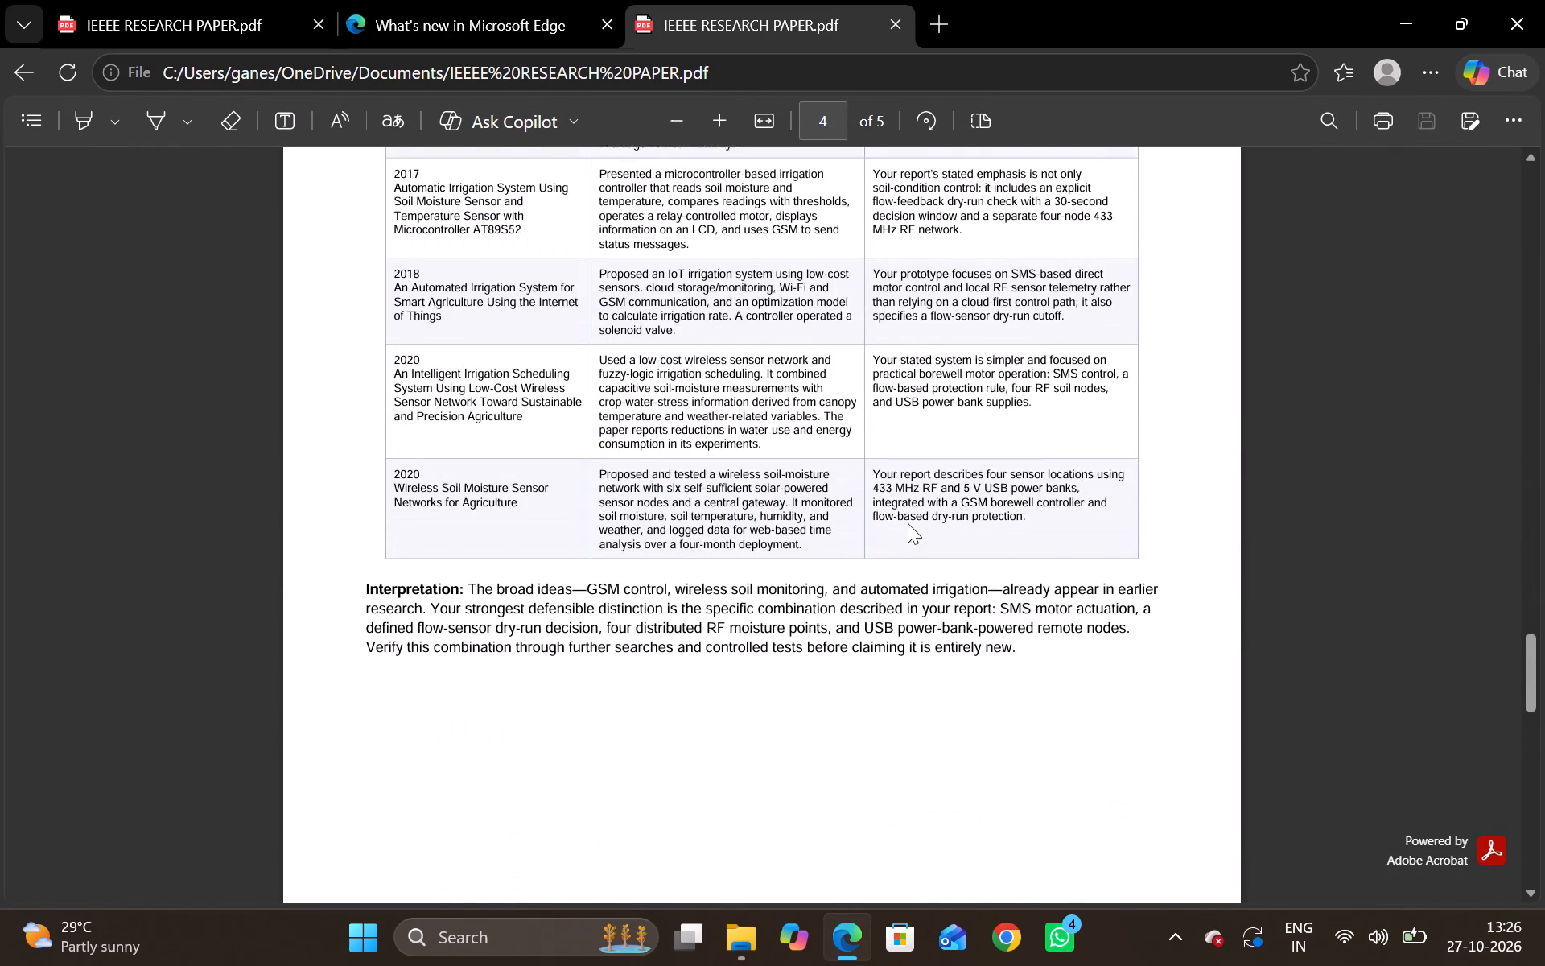
scroll(908, 523, down, 13)
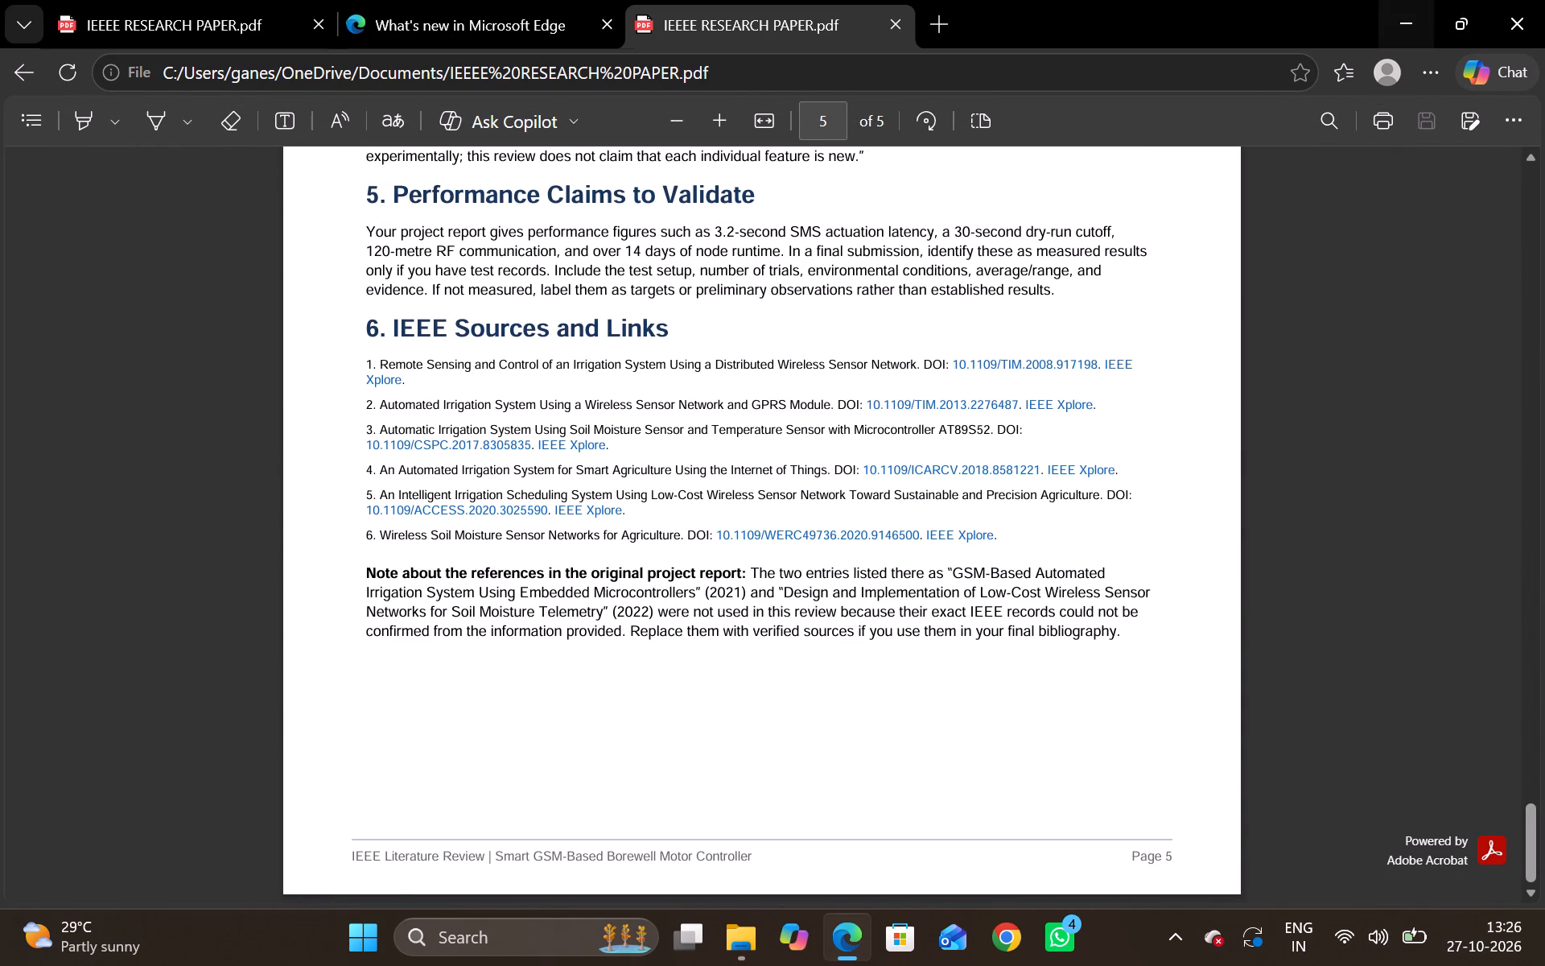
Close the What's new in Microsoft Edge tab and the duplicate research paper tab, leaving one PDF tab in the minimised window.
click(596, 26)
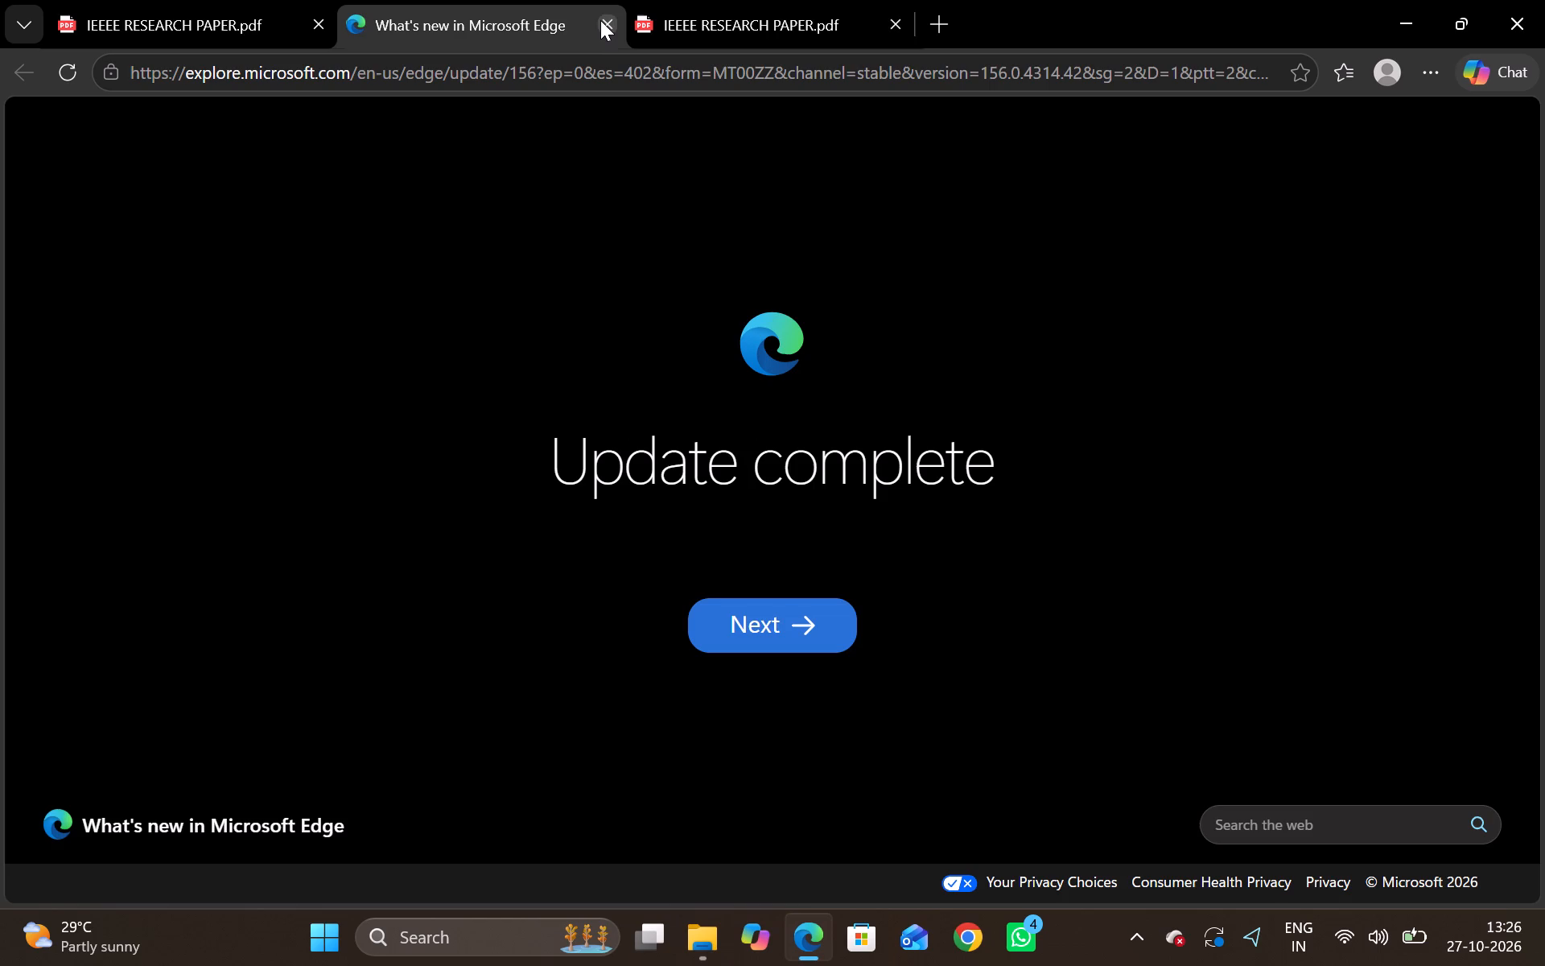
double_click(600, 20)
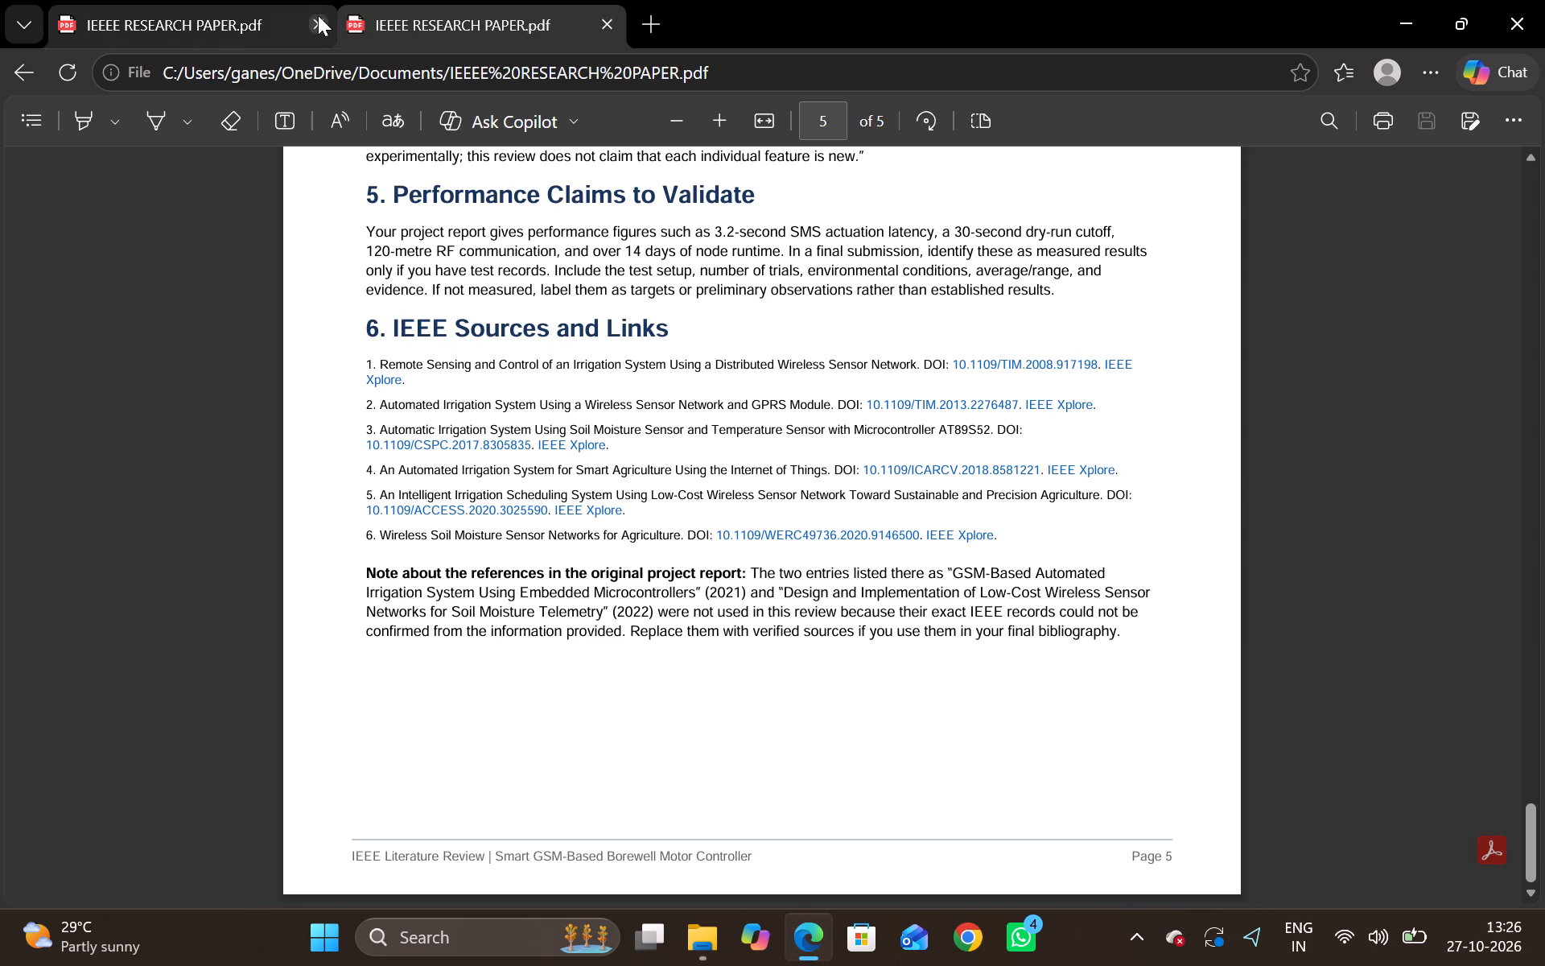
click(318, 15)
click(1411, 3)
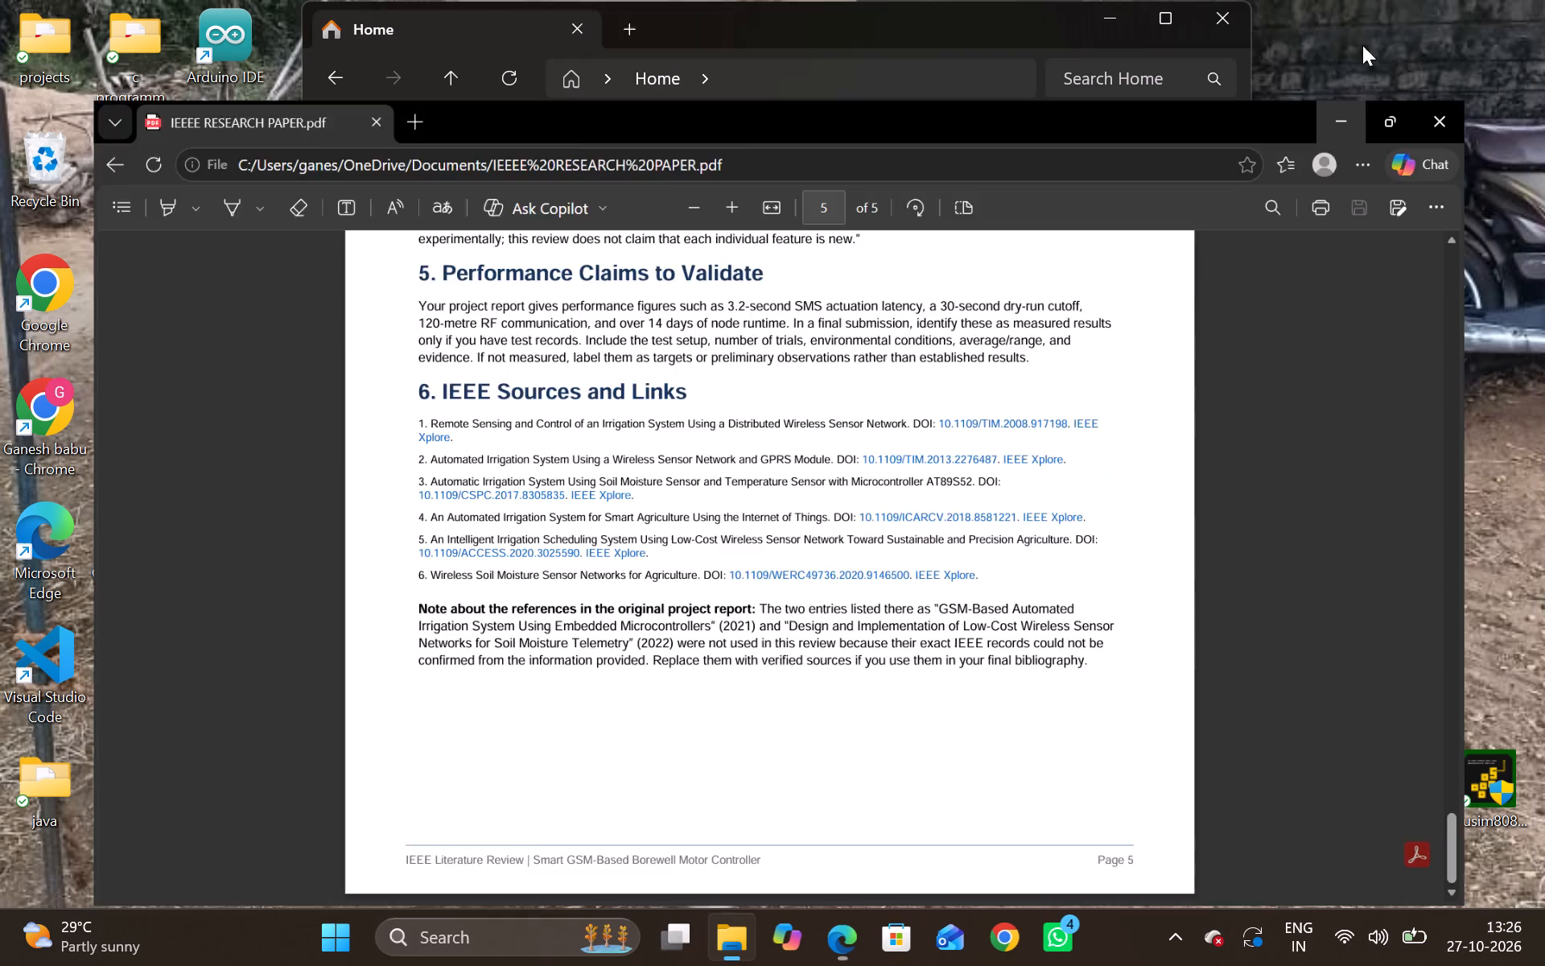
Open the most recently accessed ECS REPORT from File Explorer, check its team and guide tables in Word, and minimise it.
click(693, 499)
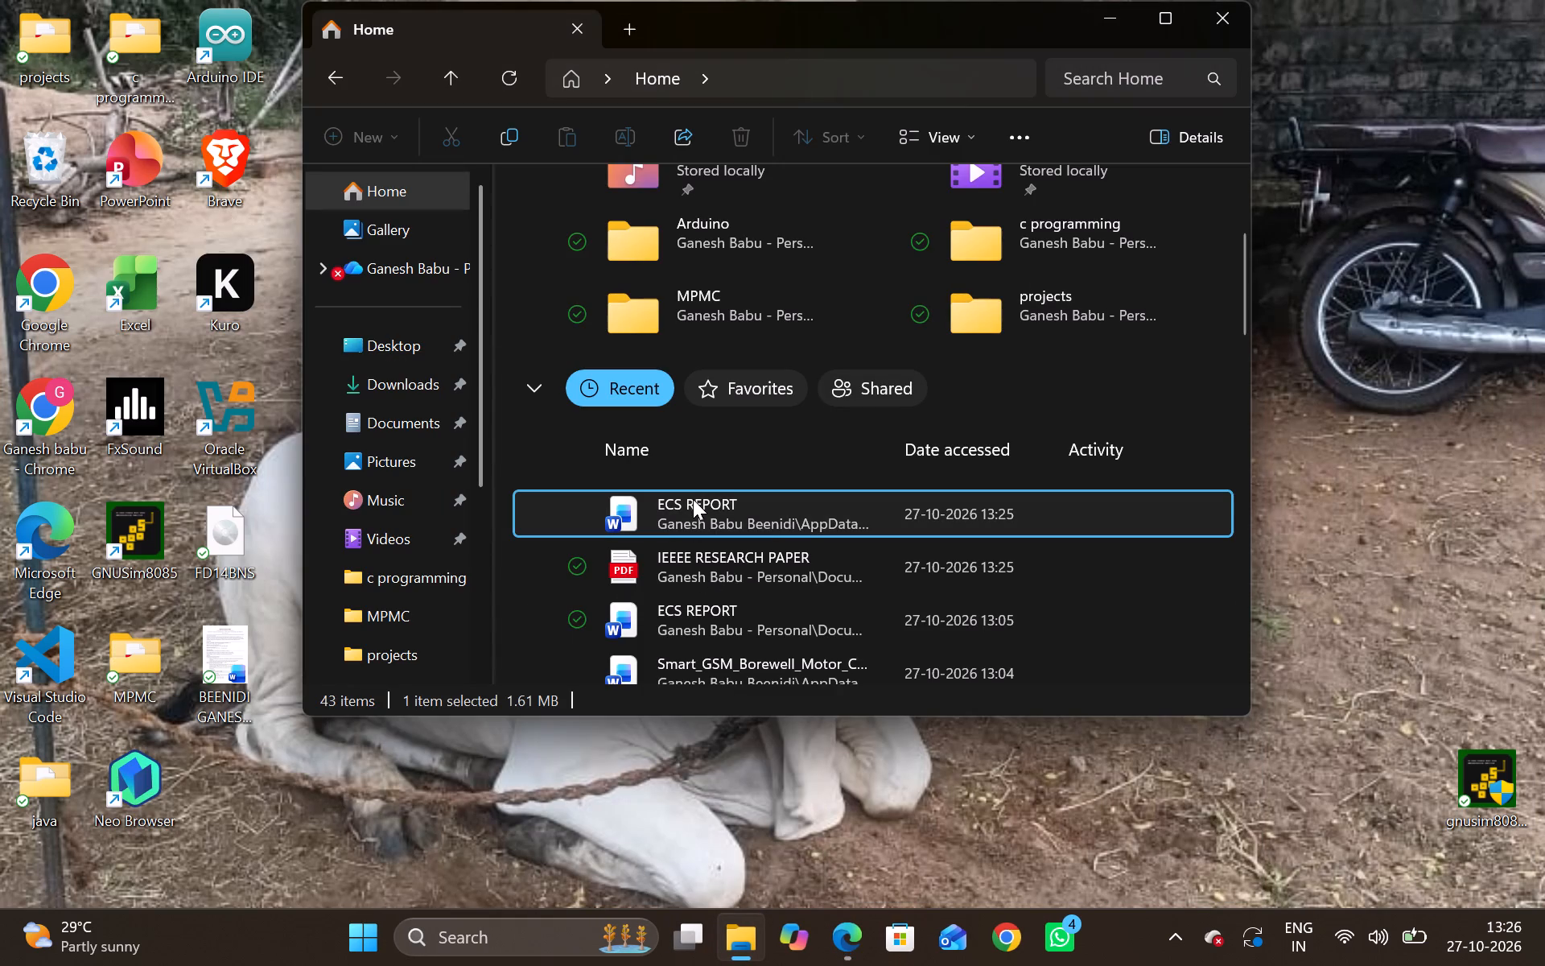
click(693, 499)
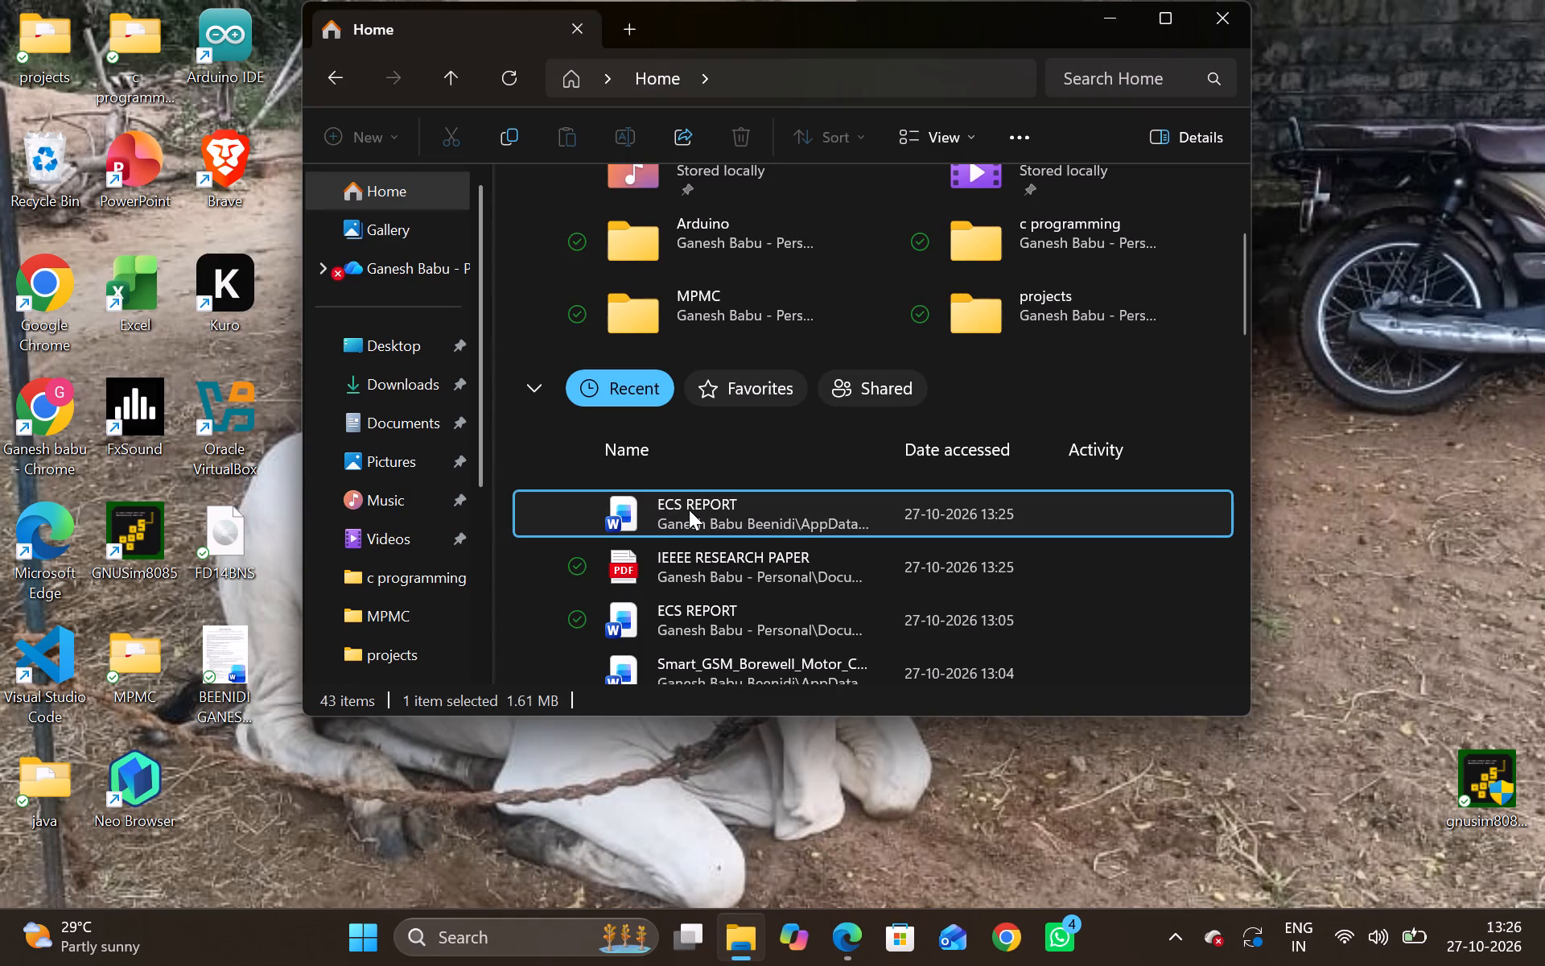
triple_click(686, 514)
click(686, 514)
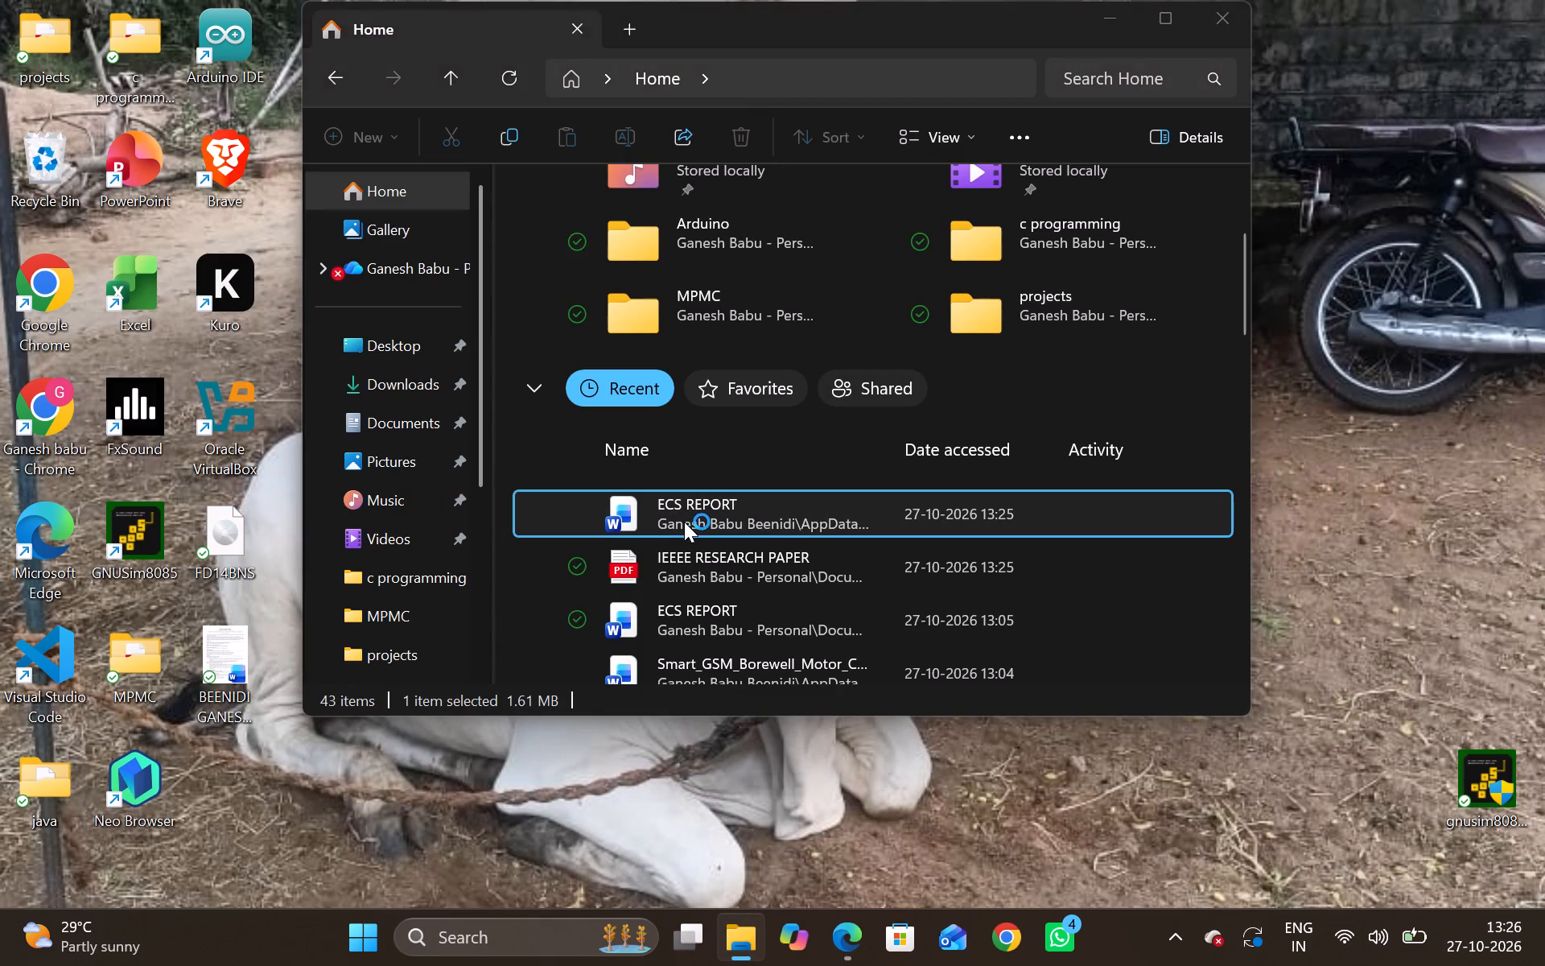
scroll(748, 506, down, 8)
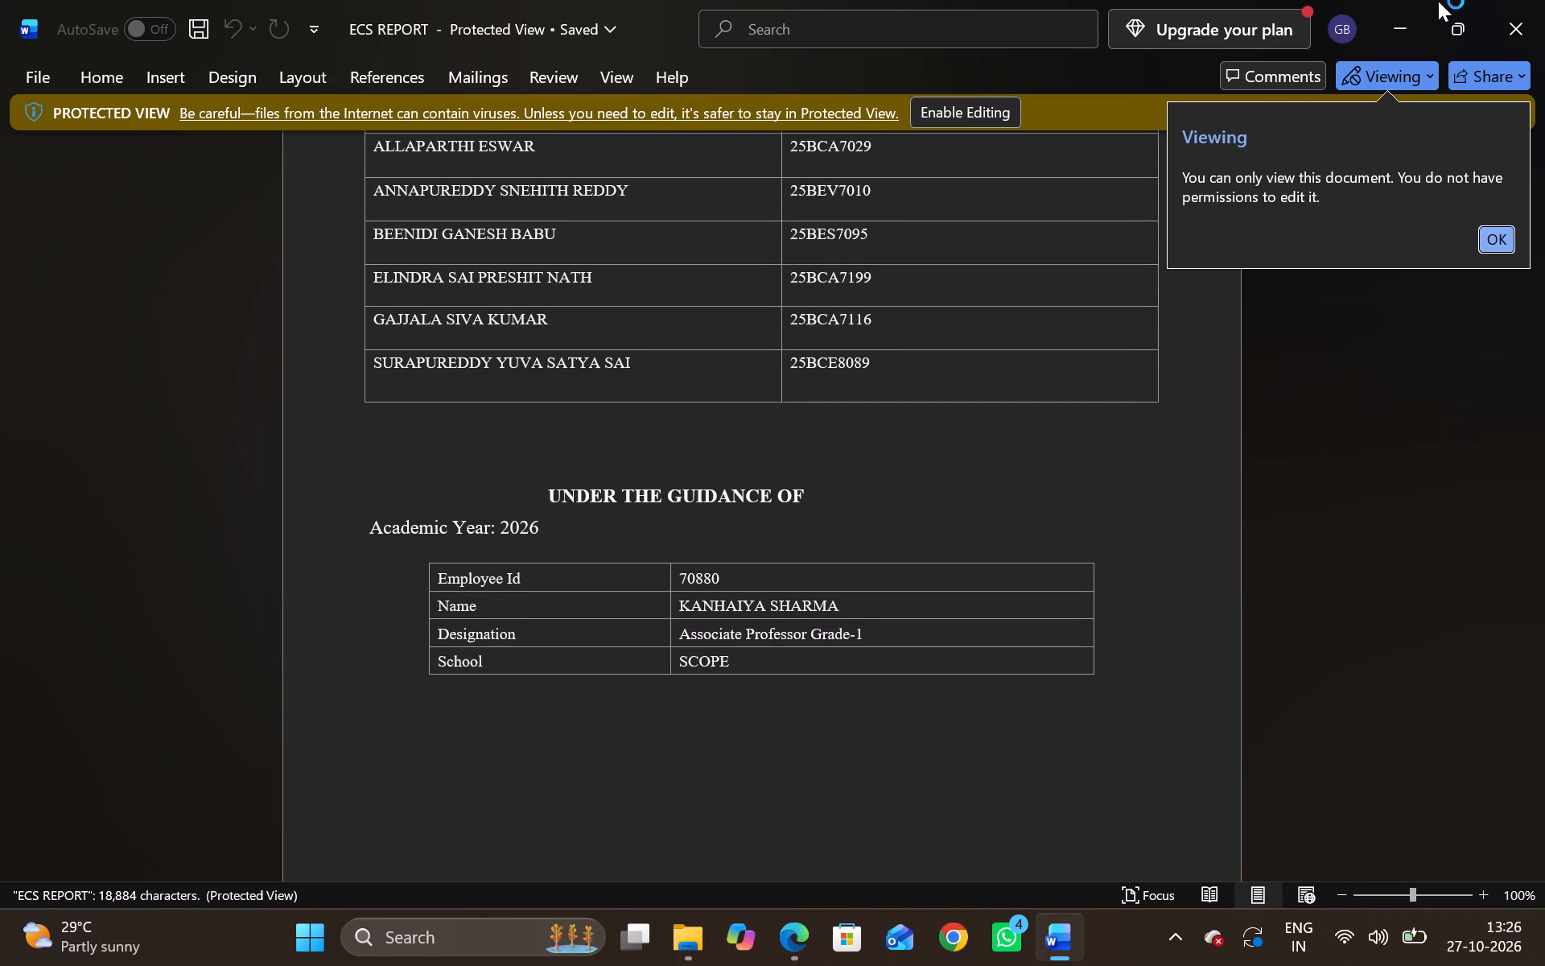
click(1399, 18)
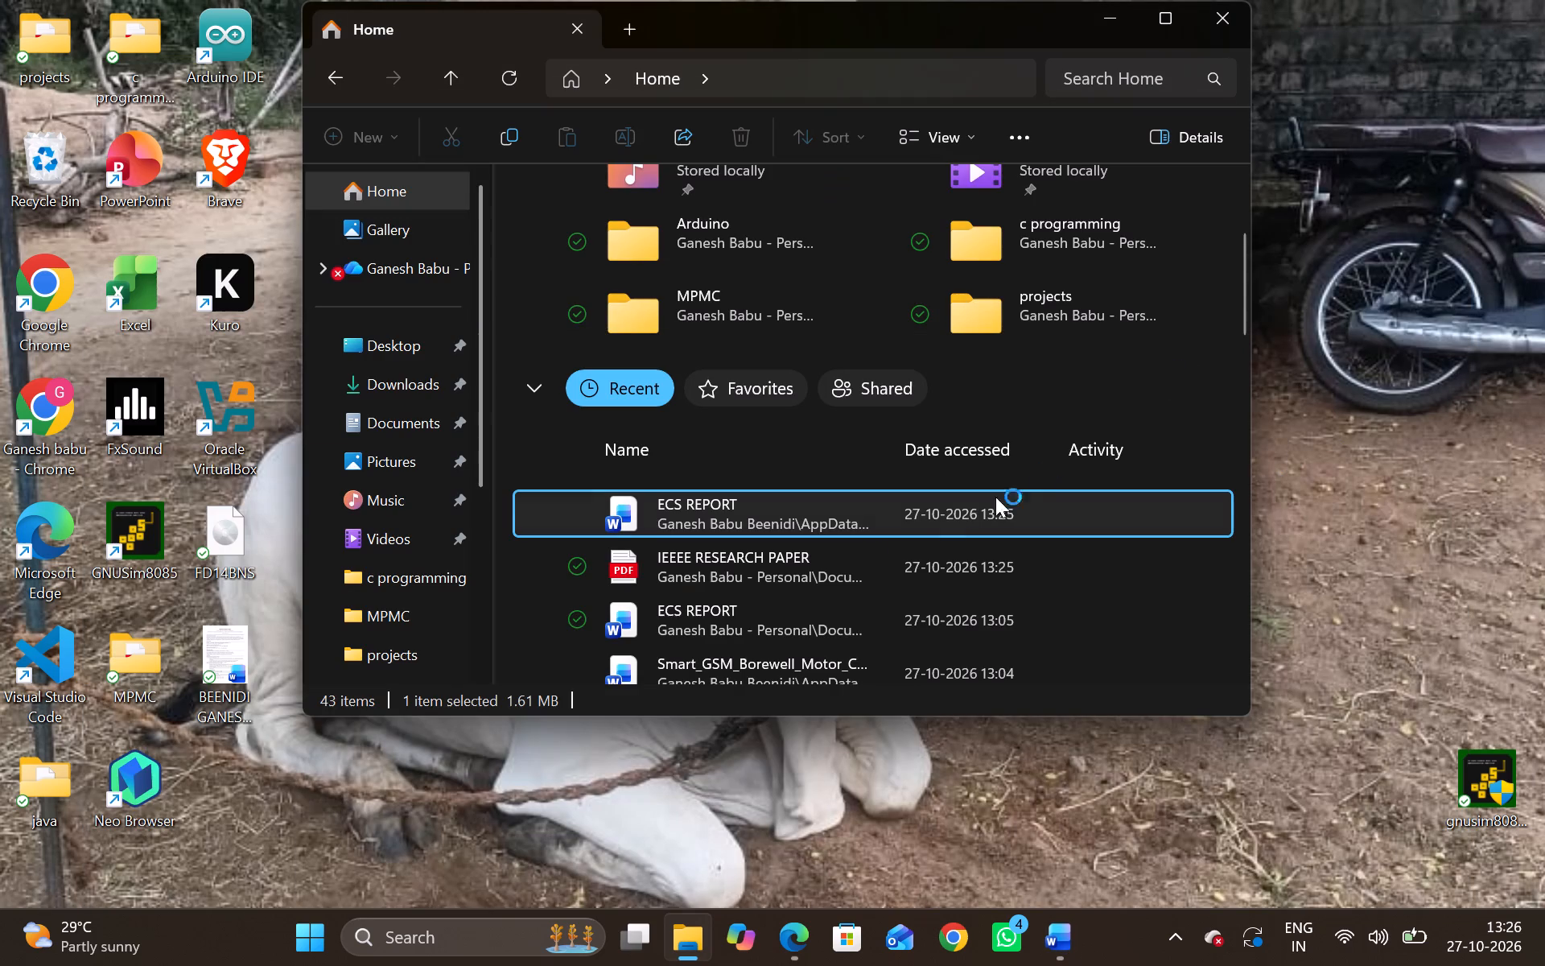
Minimise File Explorer and recheck the already open IEEEE RESEARCH PAPER PDF in Edge before minimising it too.
click(772, 577)
click(773, 570)
click(776, 561)
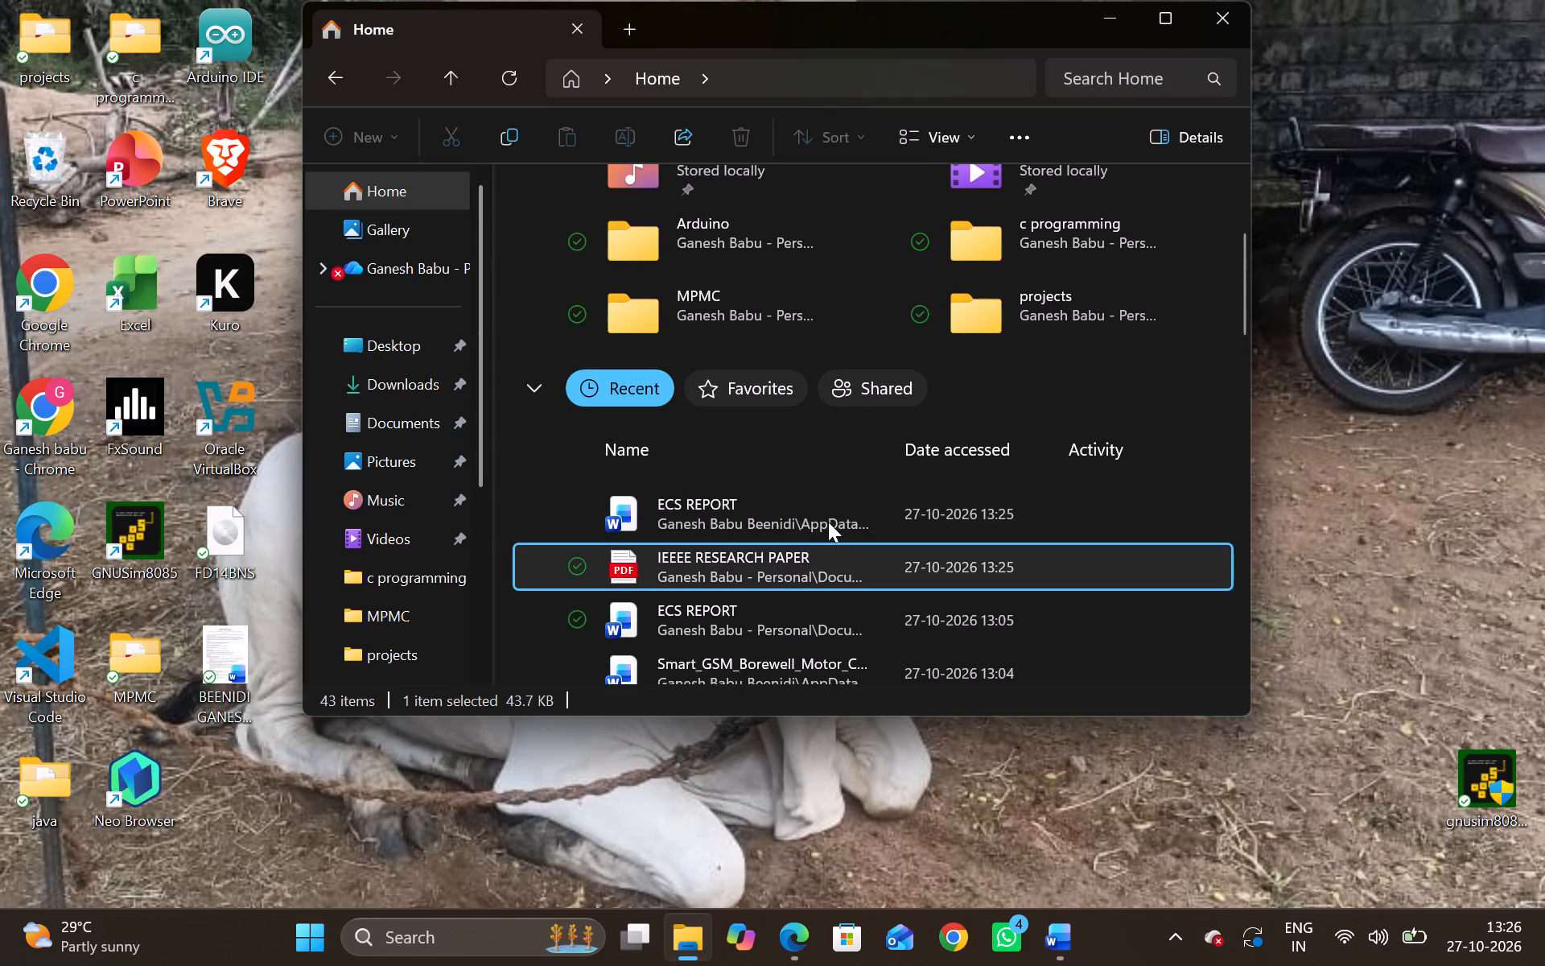
click(1116, 21)
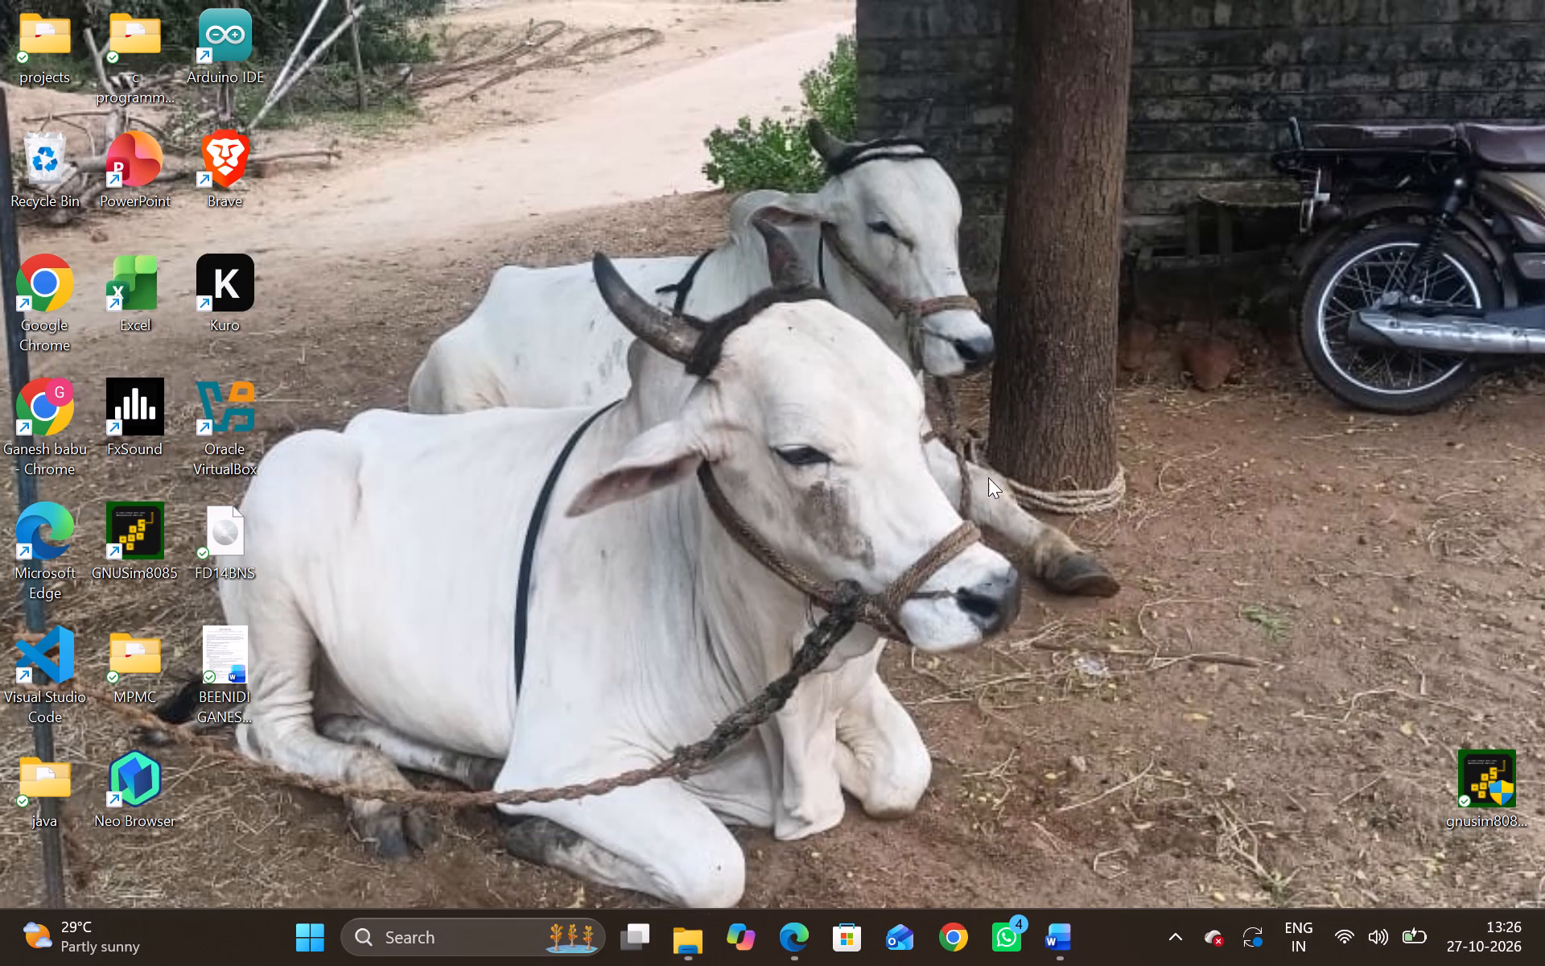
click(787, 927)
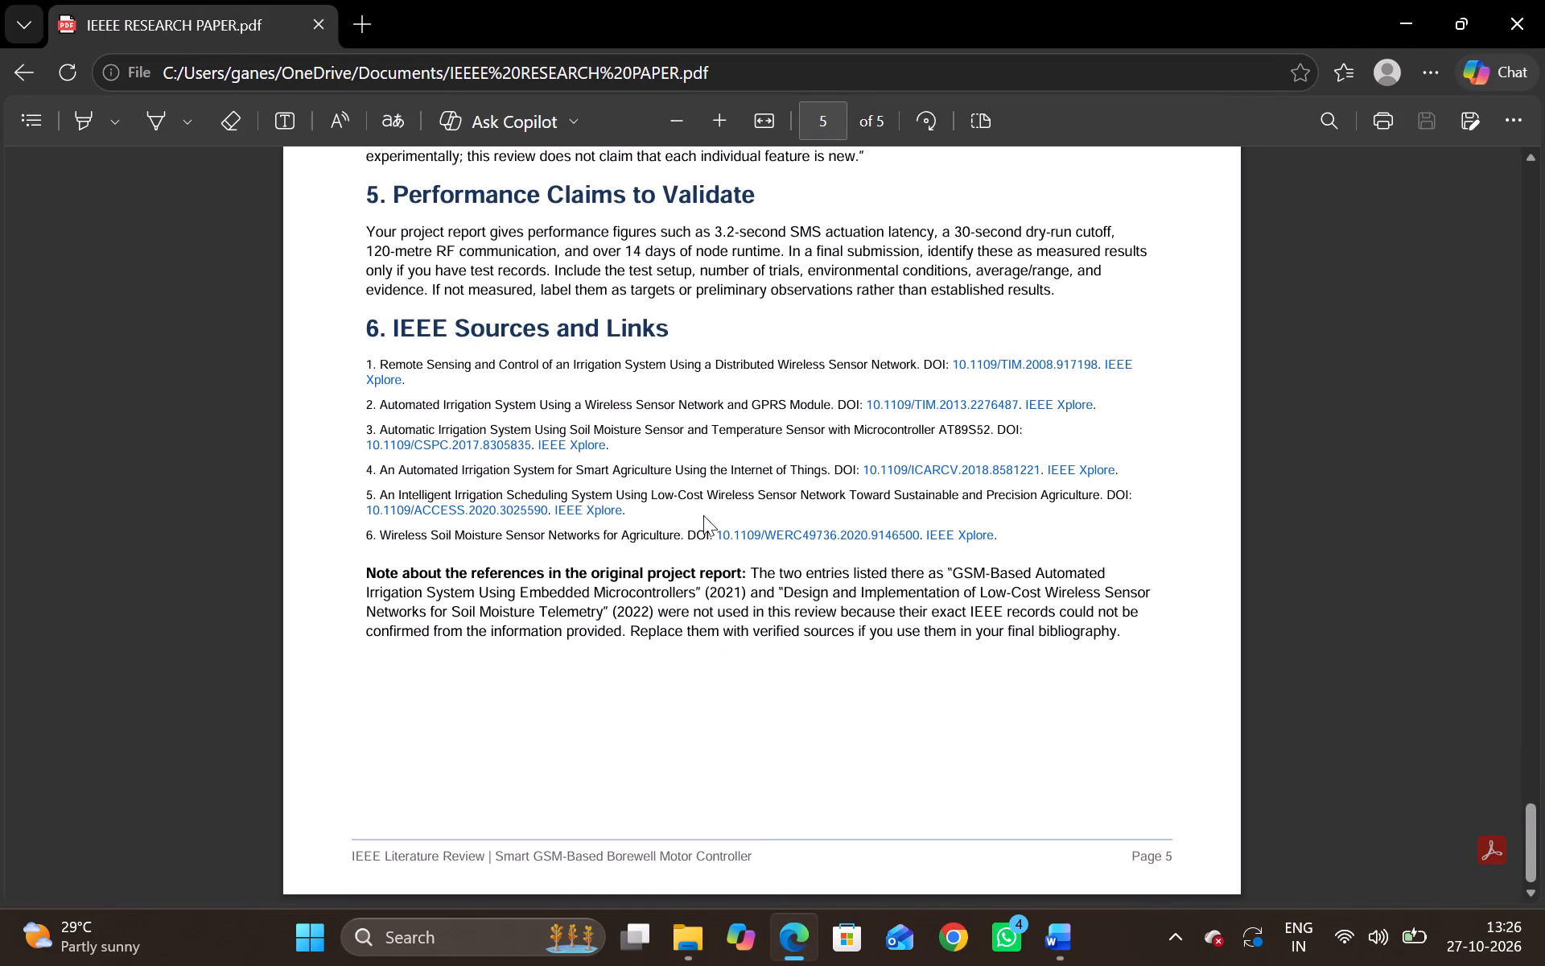
scroll(703, 507, up, 6)
click(1403, 7)
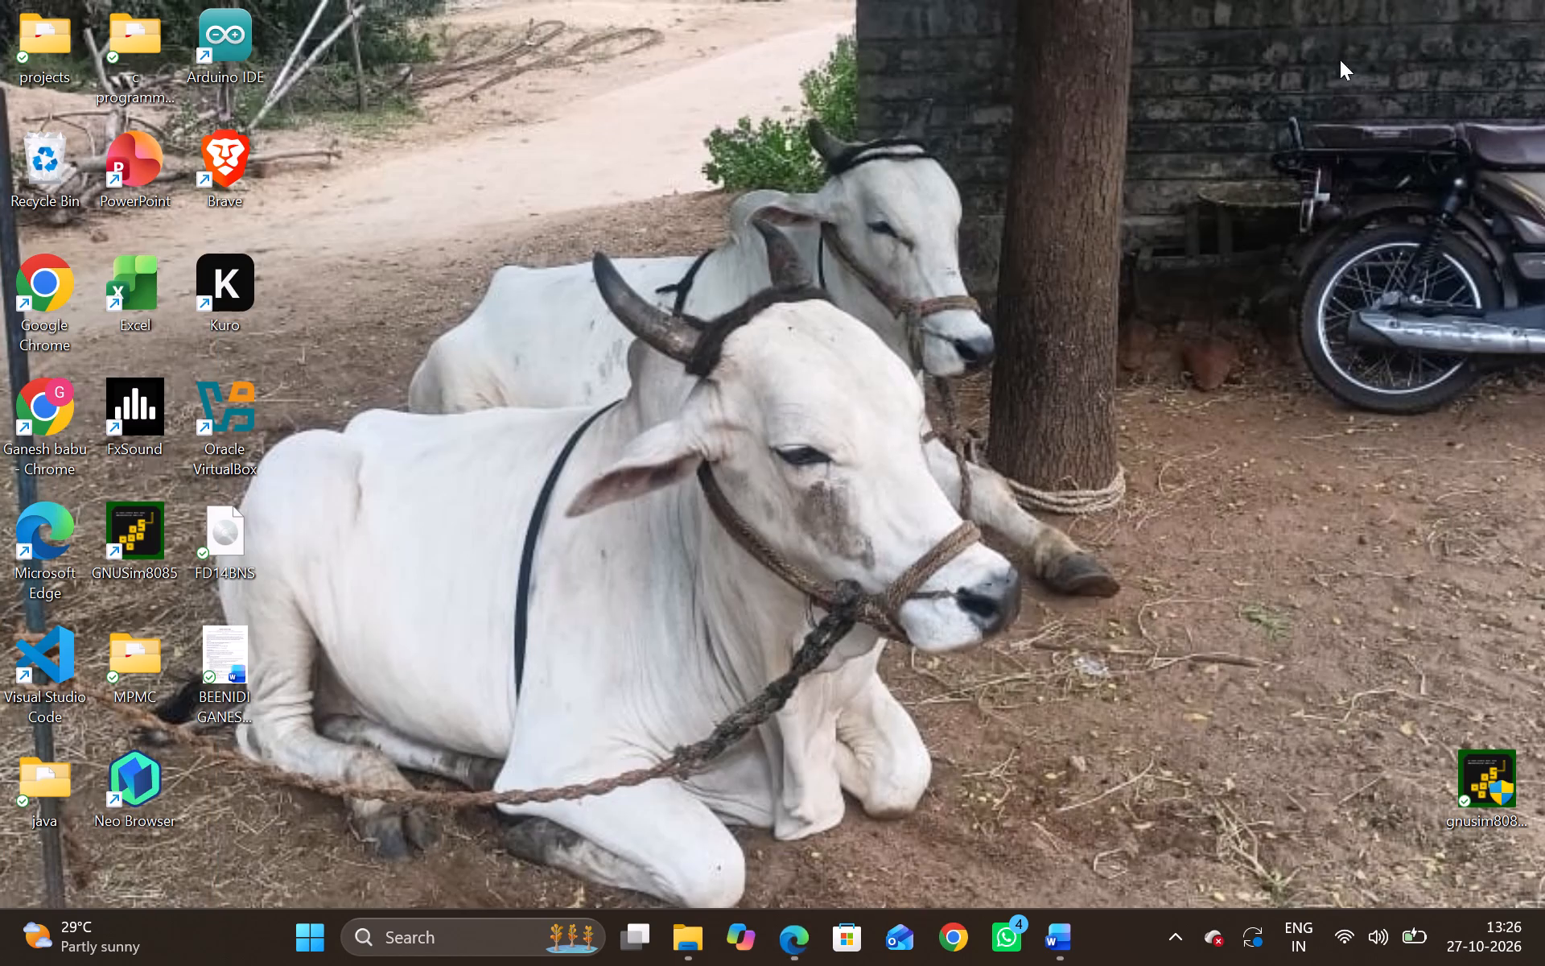
Search Windows for the Photos app, look through the gallery's recent pictures in a maximised window, and close the app.
click(323, 952)
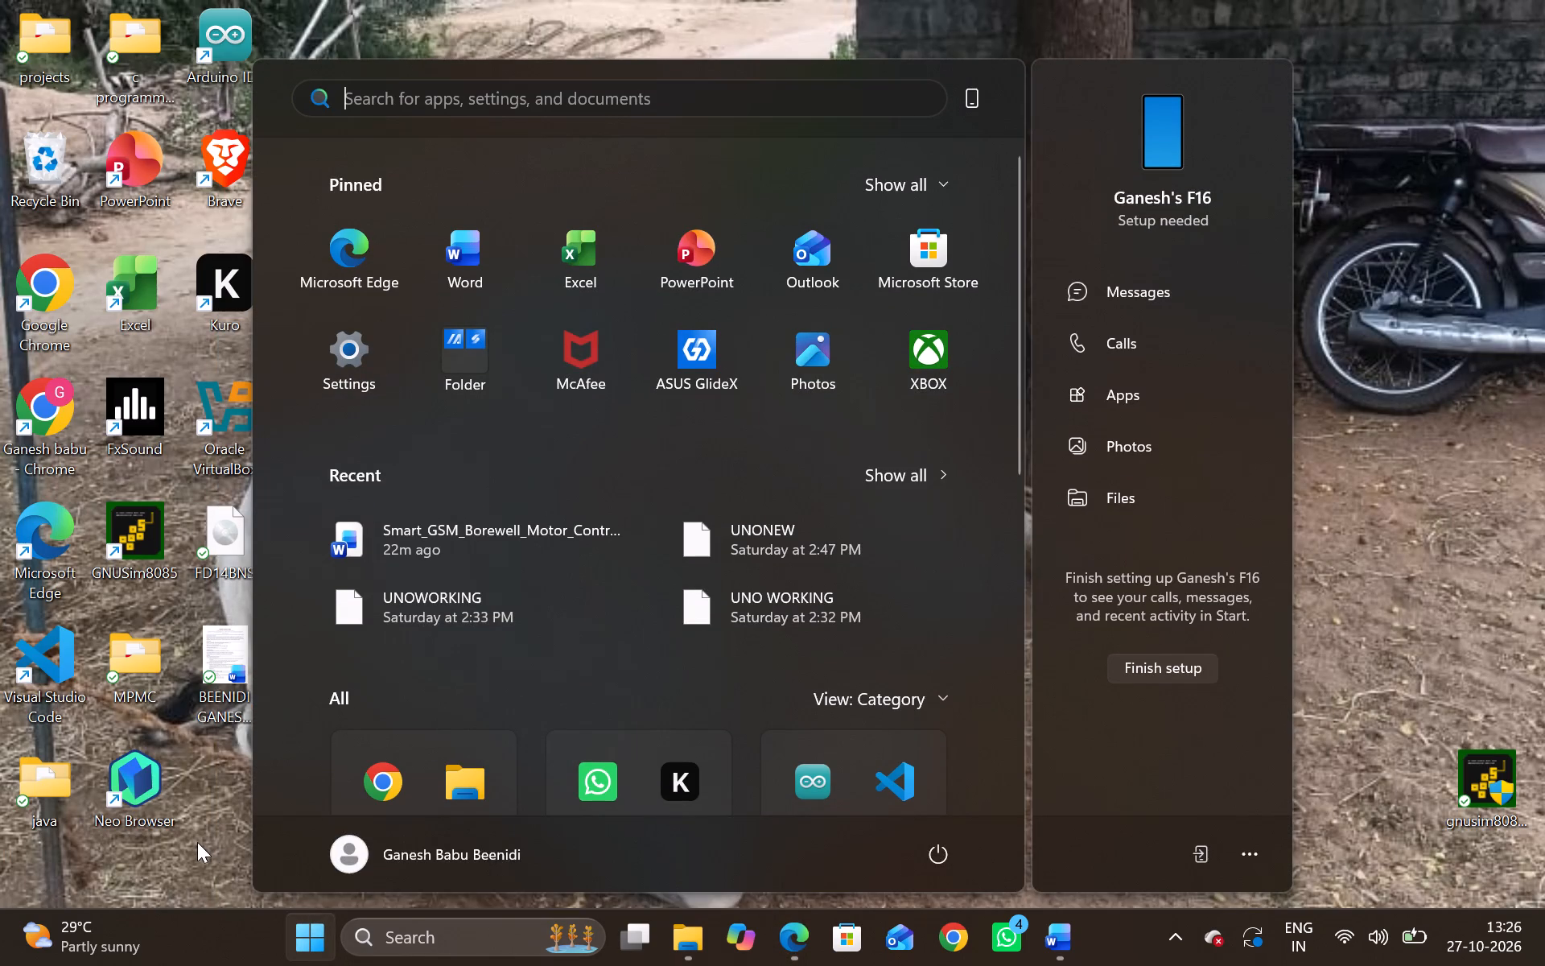
click(197, 842)
double_click(293, 921)
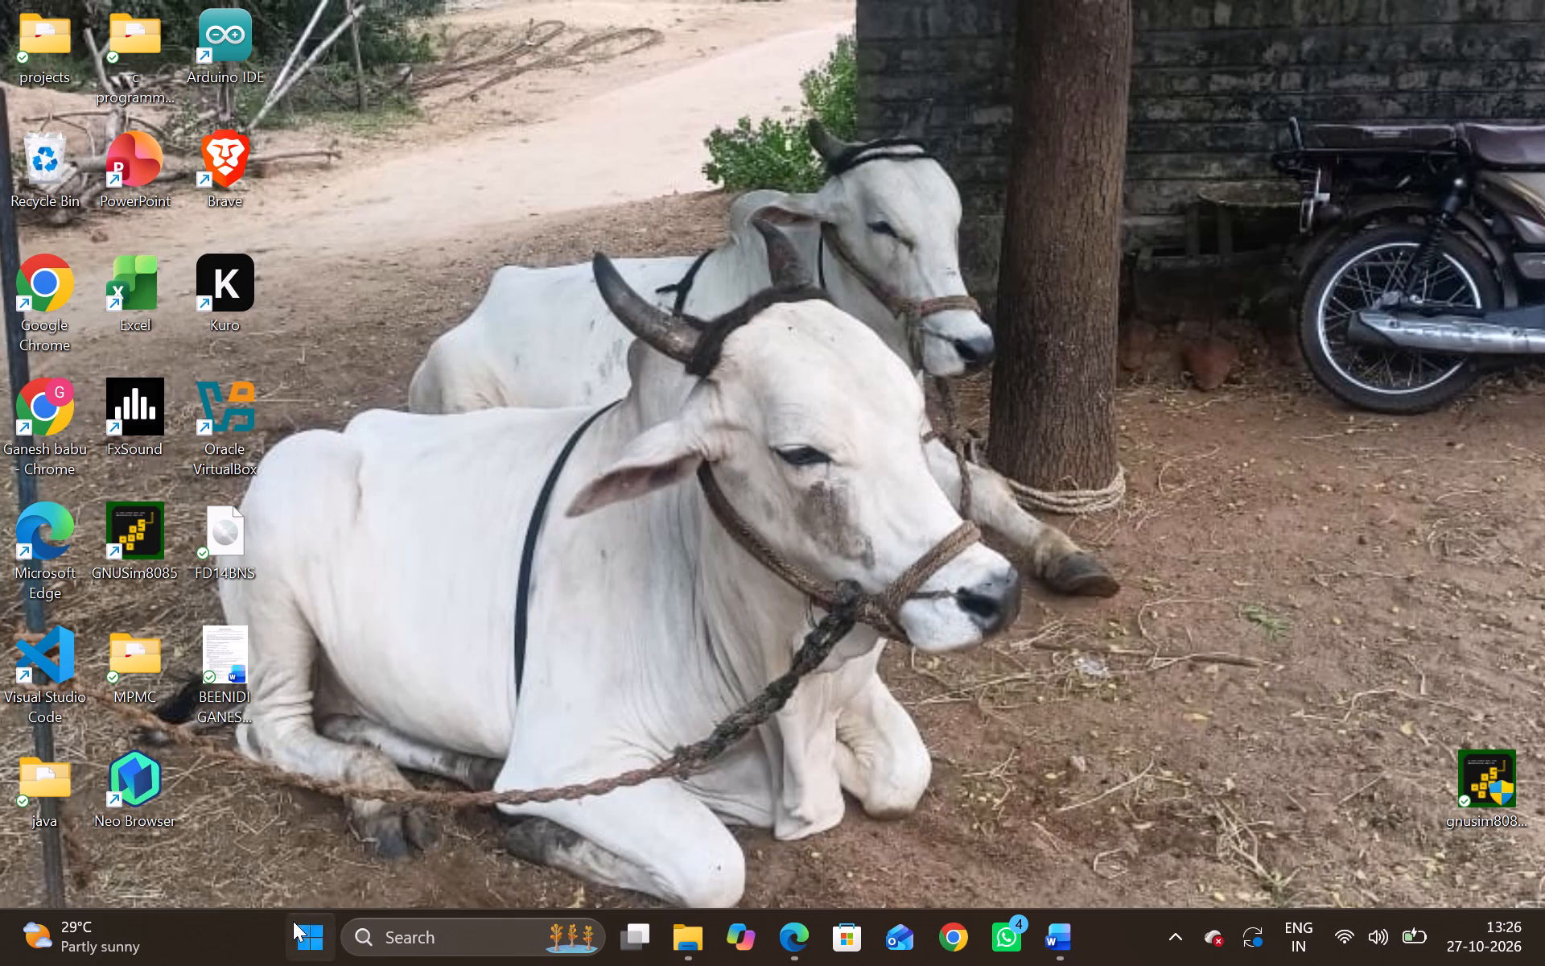
drag(290, 963, 319, 956)
drag(319, 956, 301, 960)
text(PH)
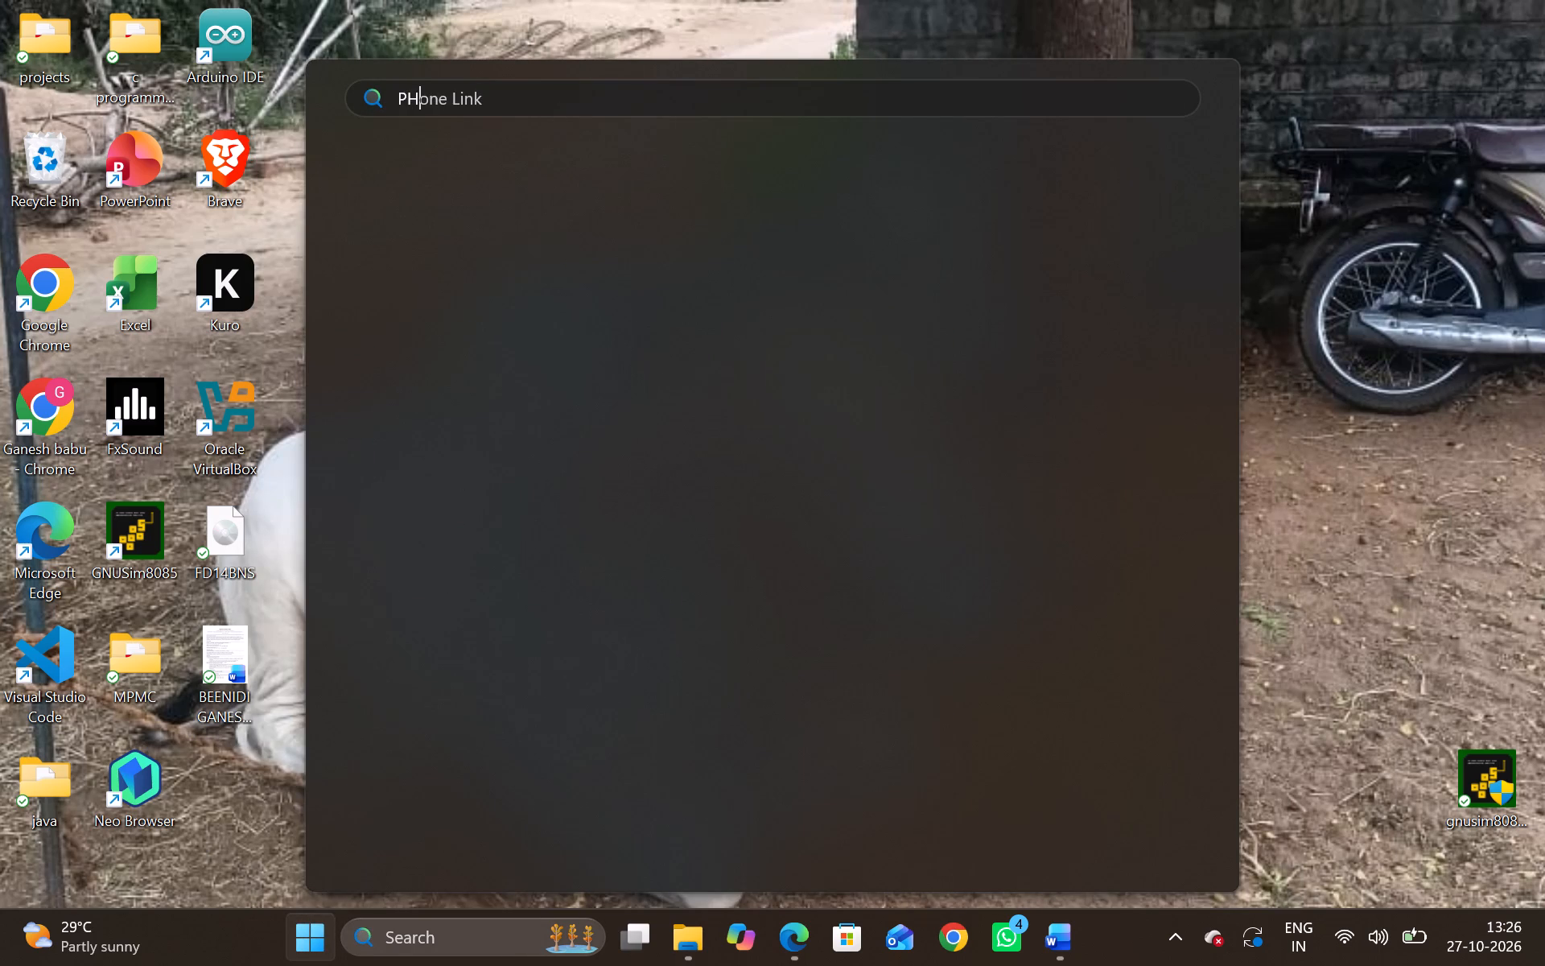
key(o)
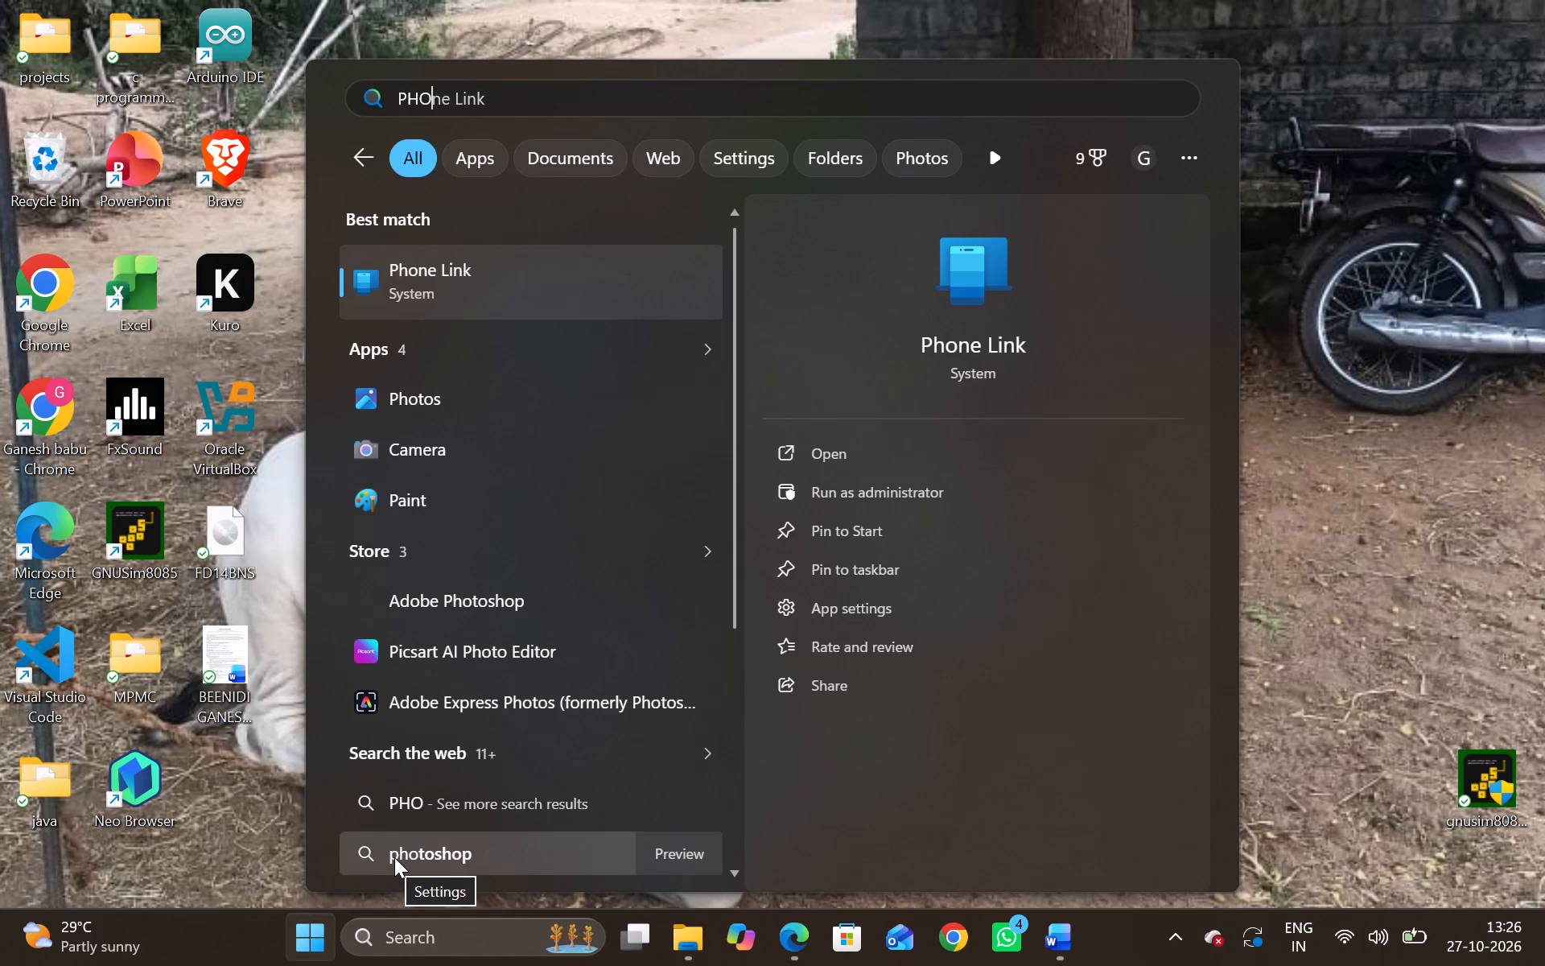
text(TOS)
double_click(954, 461)
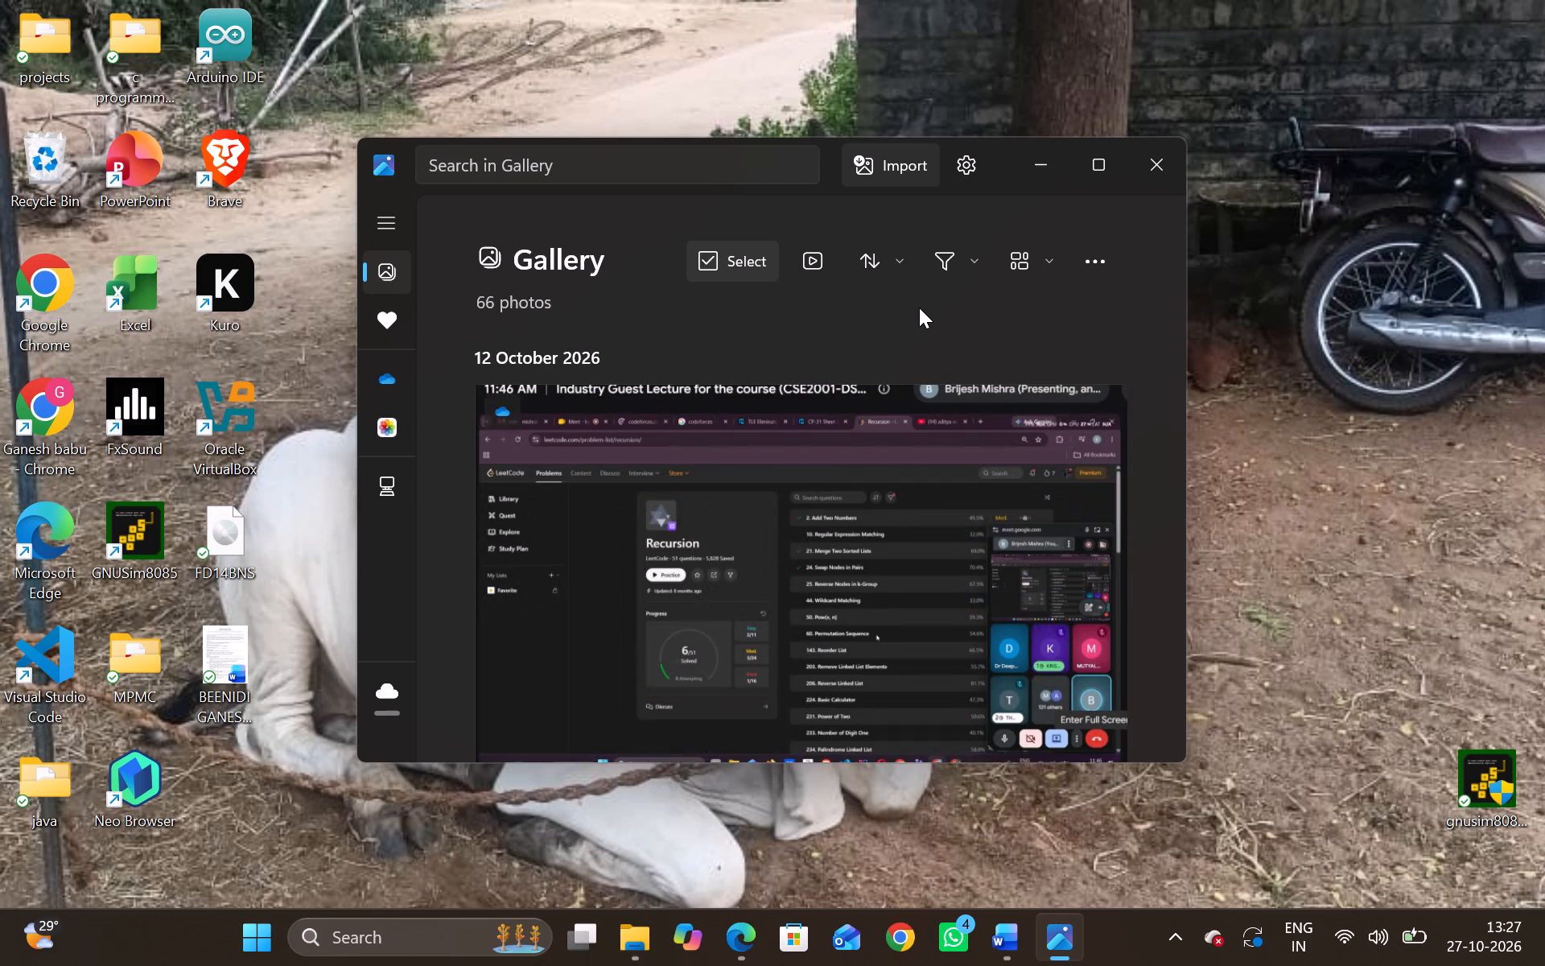
double_click(1090, 159)
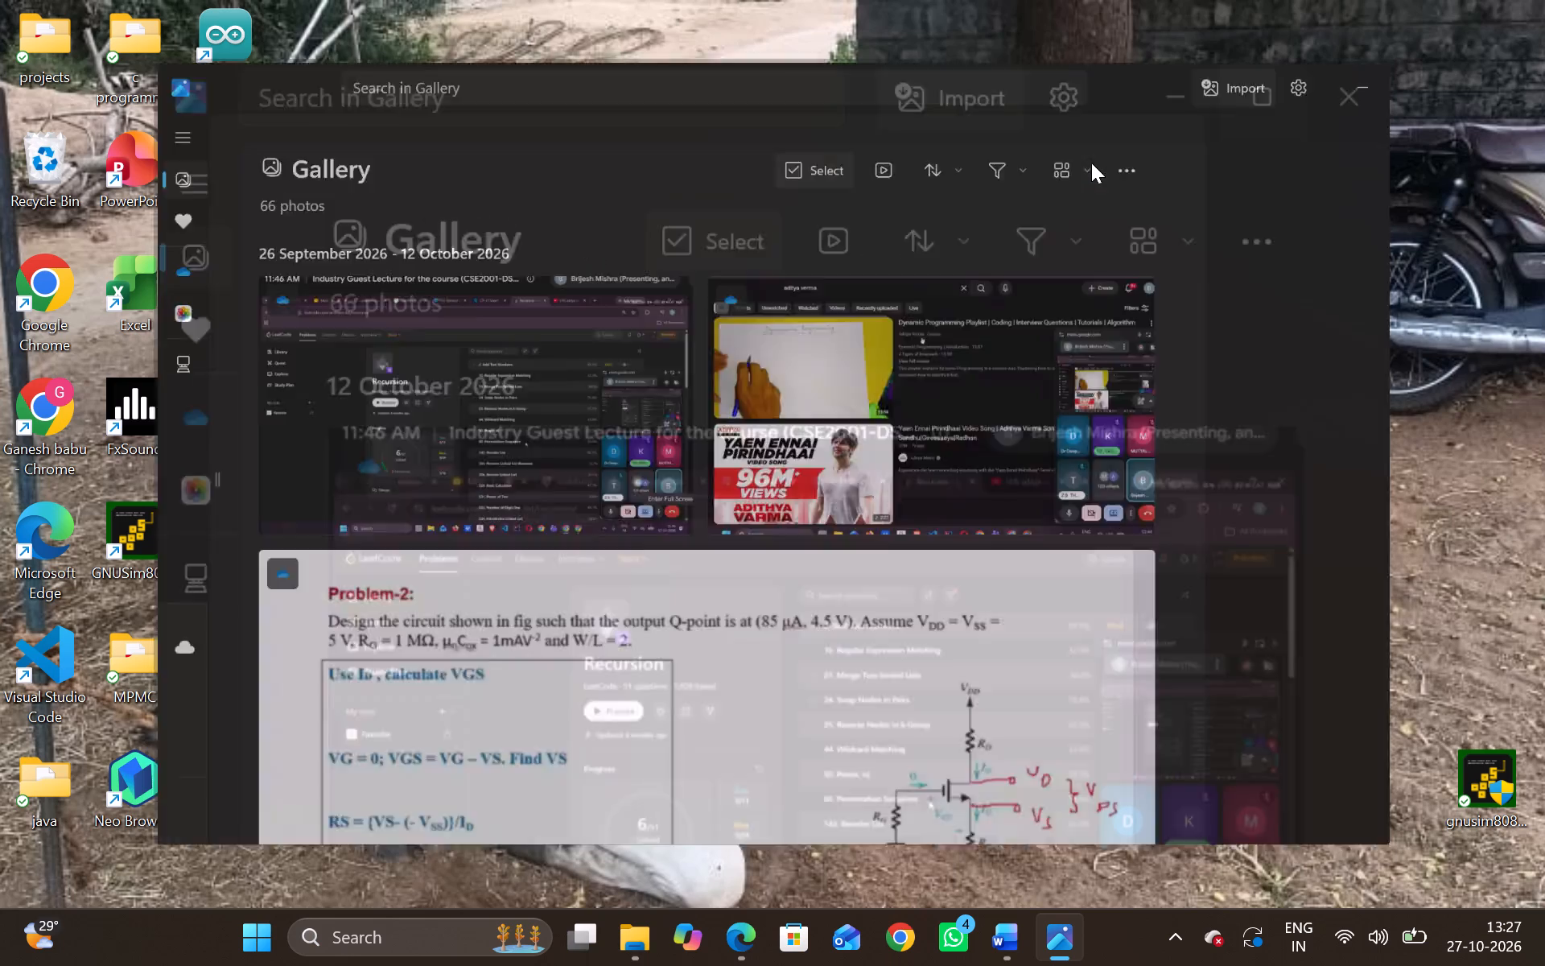
scroll(849, 448, down, 1)
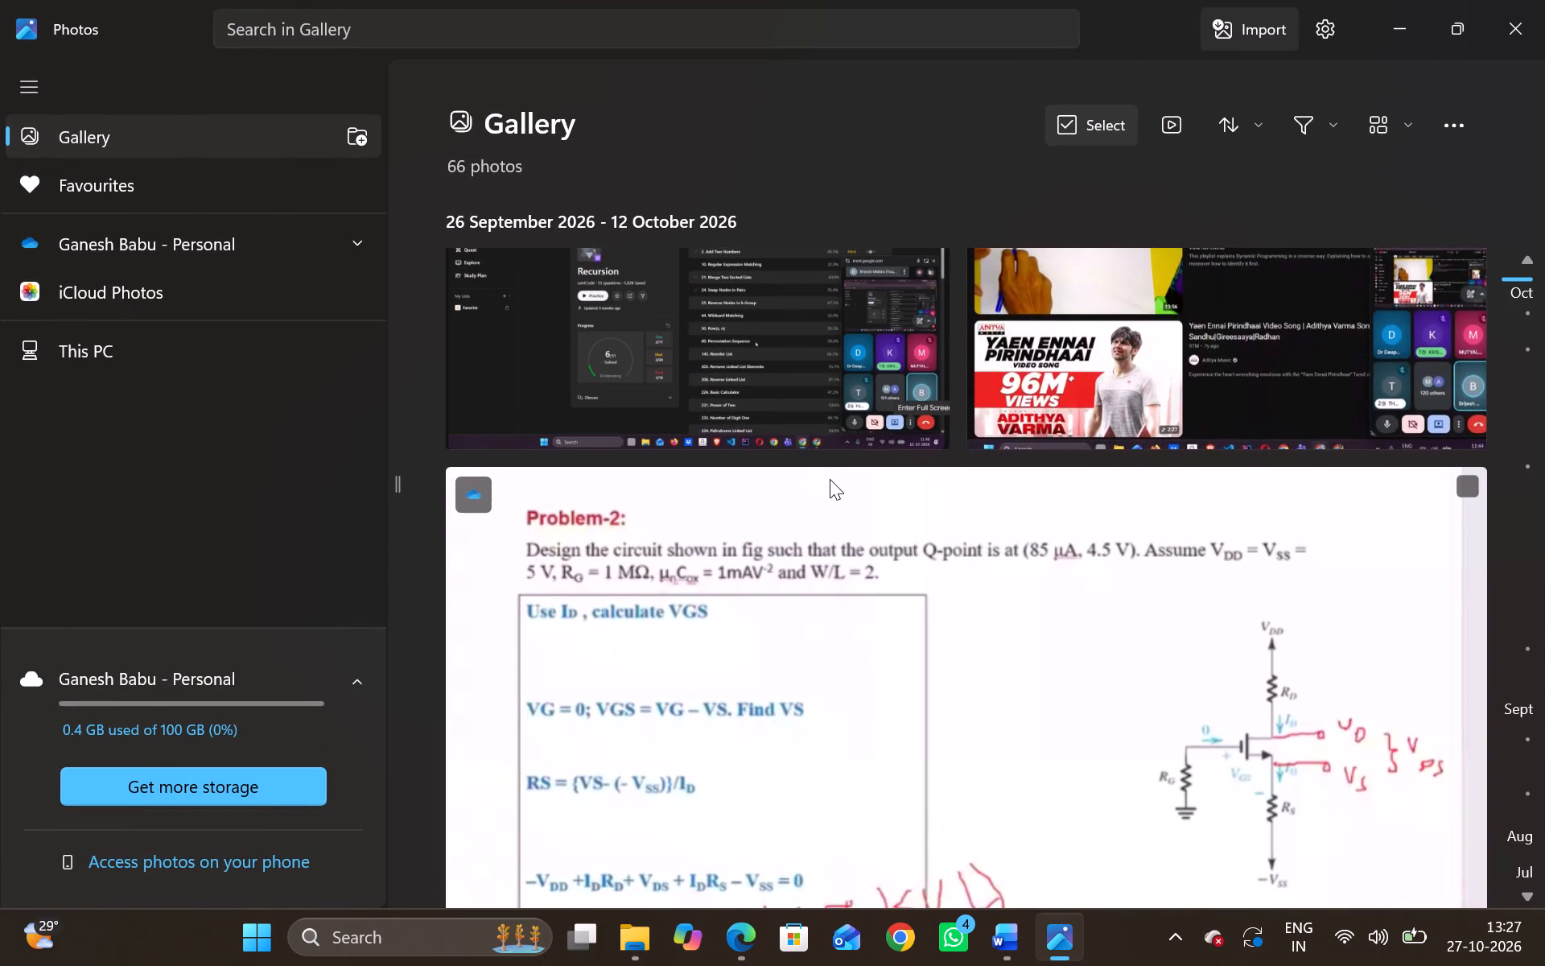
scroll(830, 479, up, 3)
scroll(822, 489, down, 3)
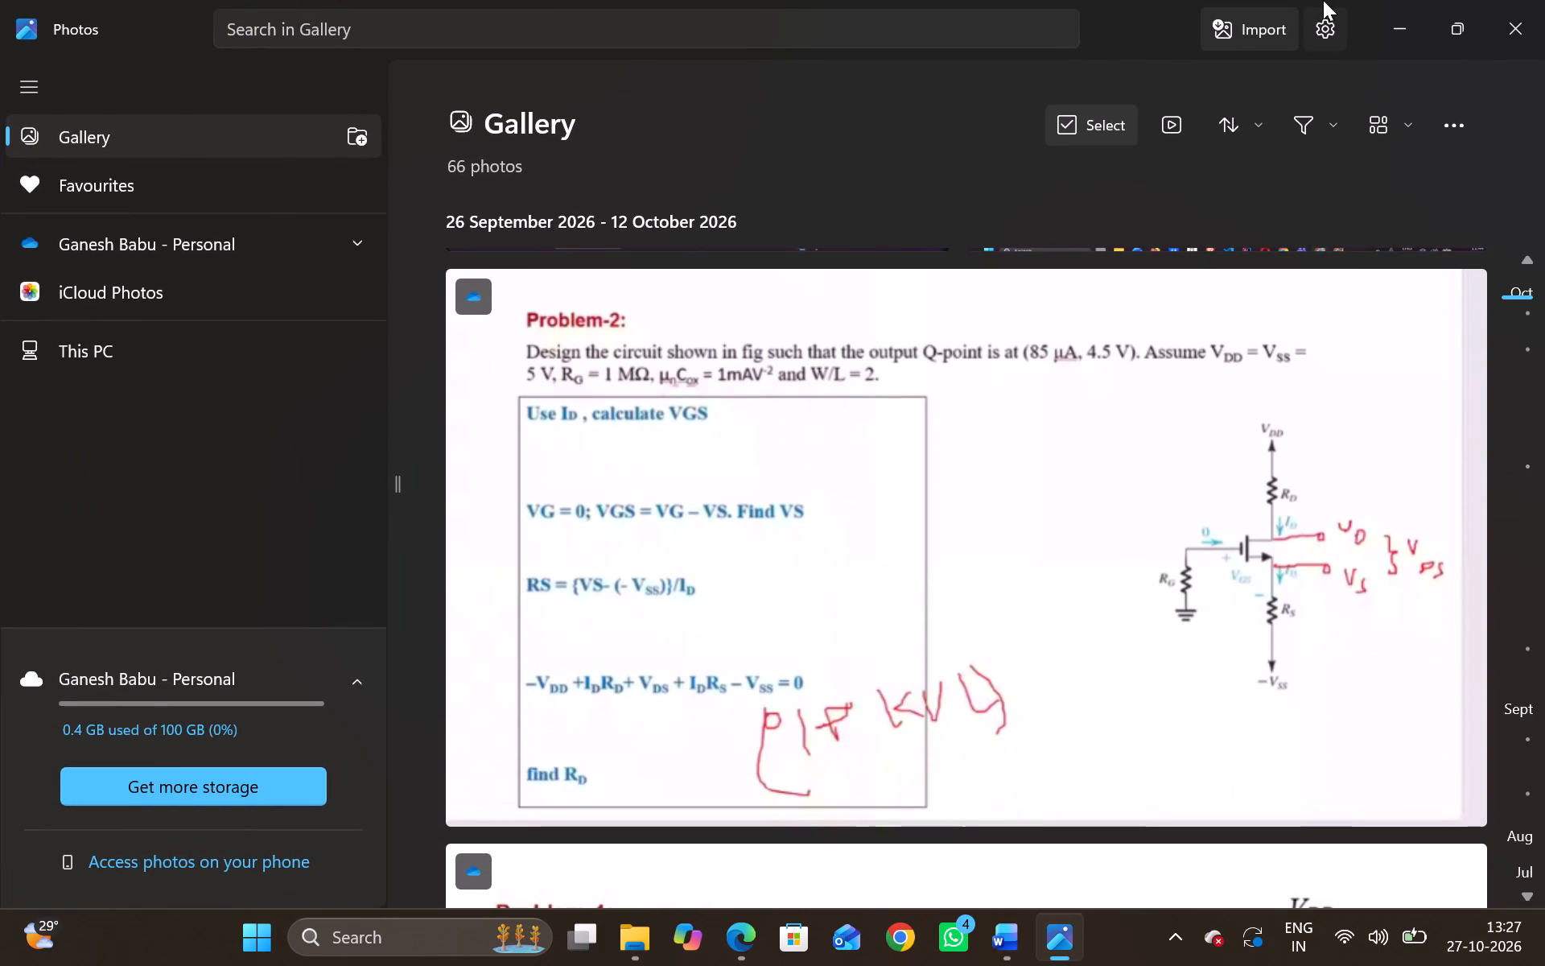
drag(1508, 0, 1498, 2)
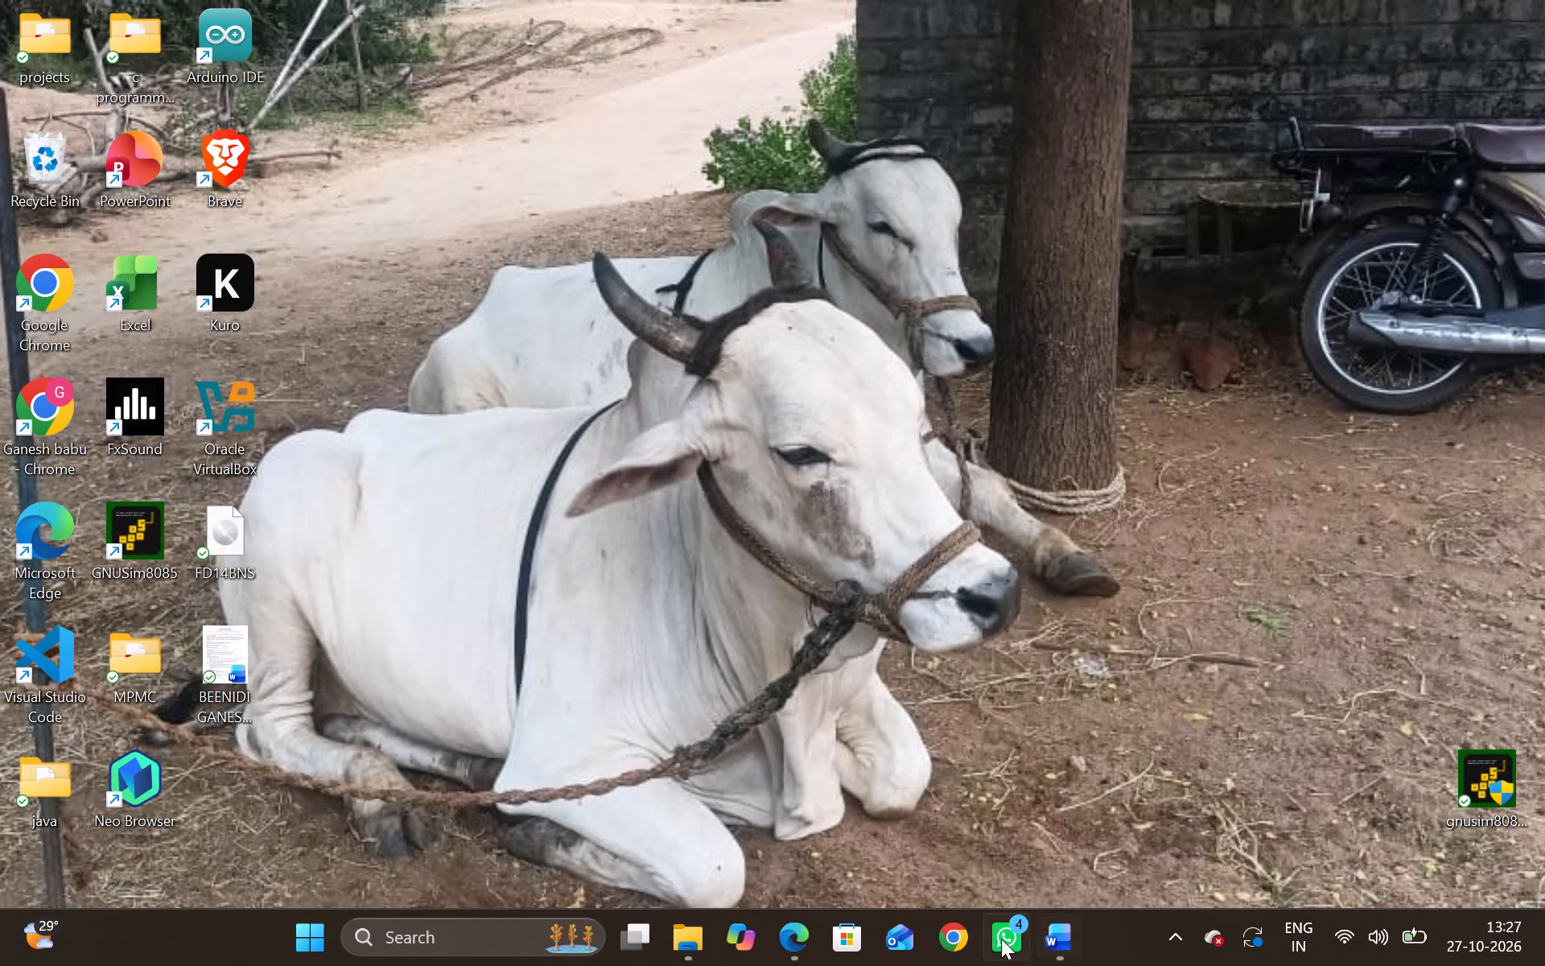
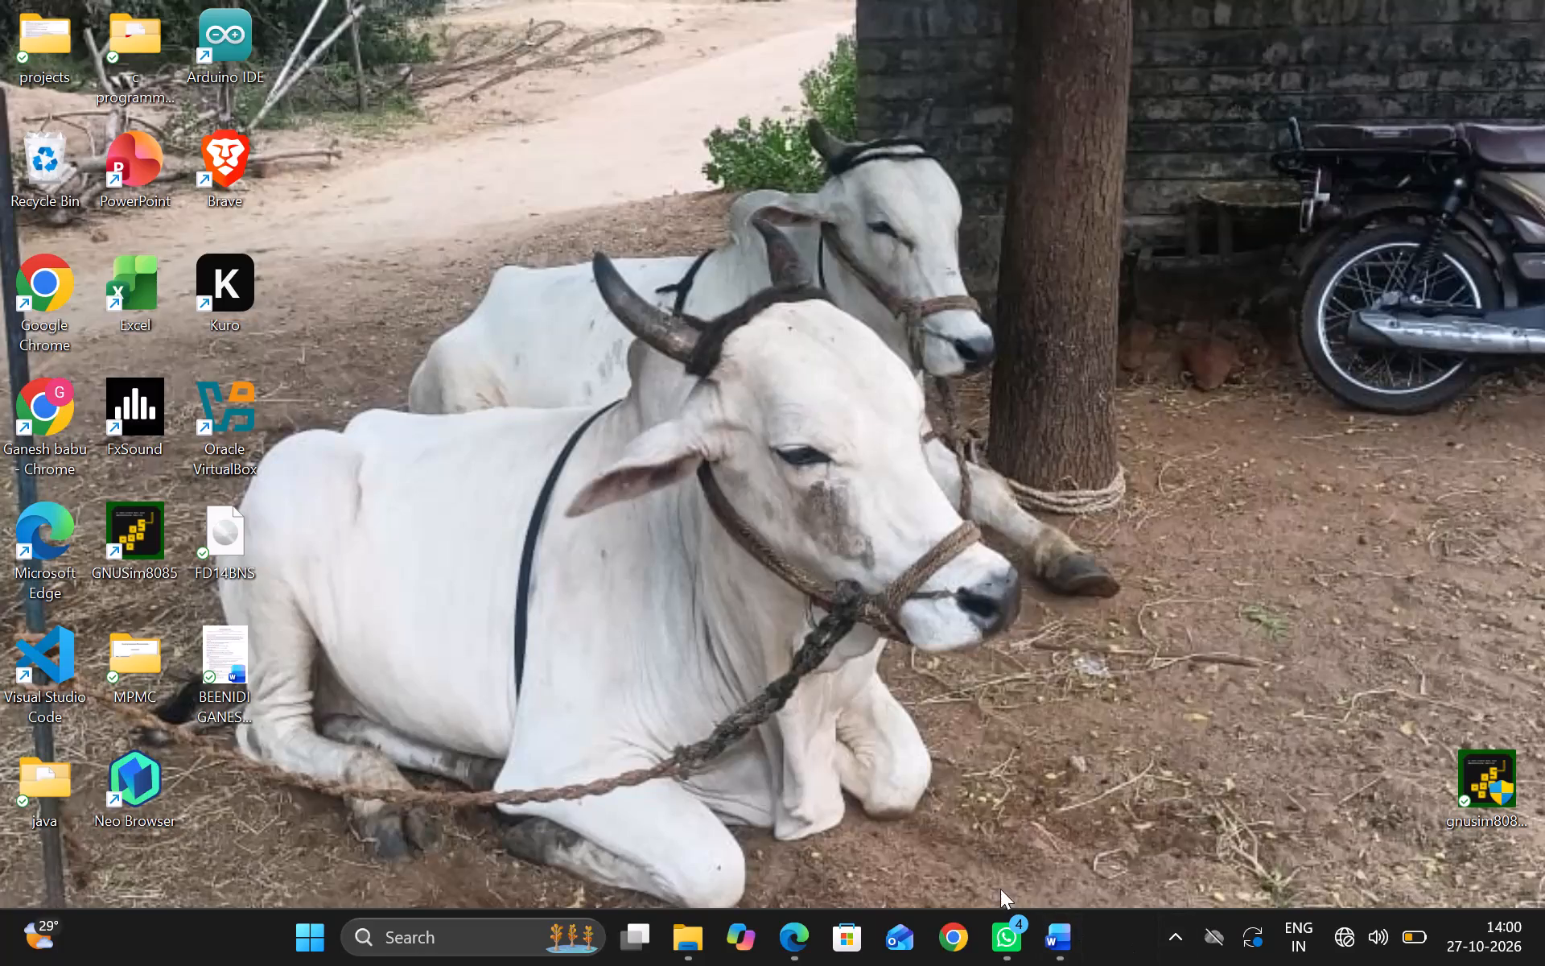
Restore the ECS REPORT document in Word, go to its title page and enable editing to leave Protected View.
click(1065, 947)
scroll(1024, 554, up, 11)
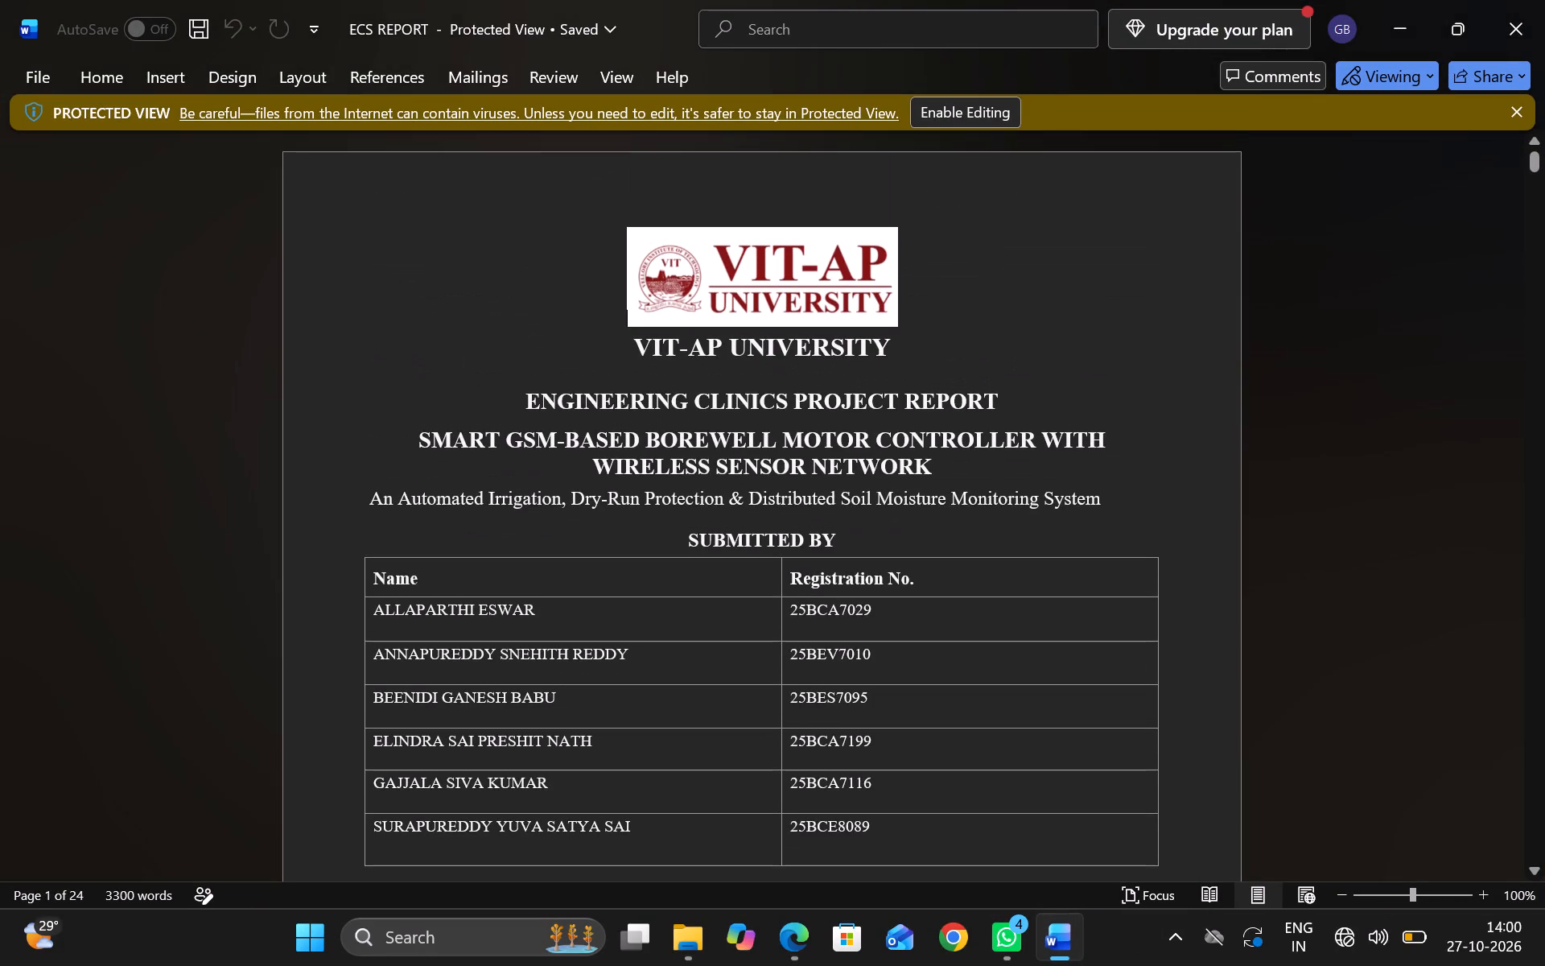
scroll(1024, 554, up, 4)
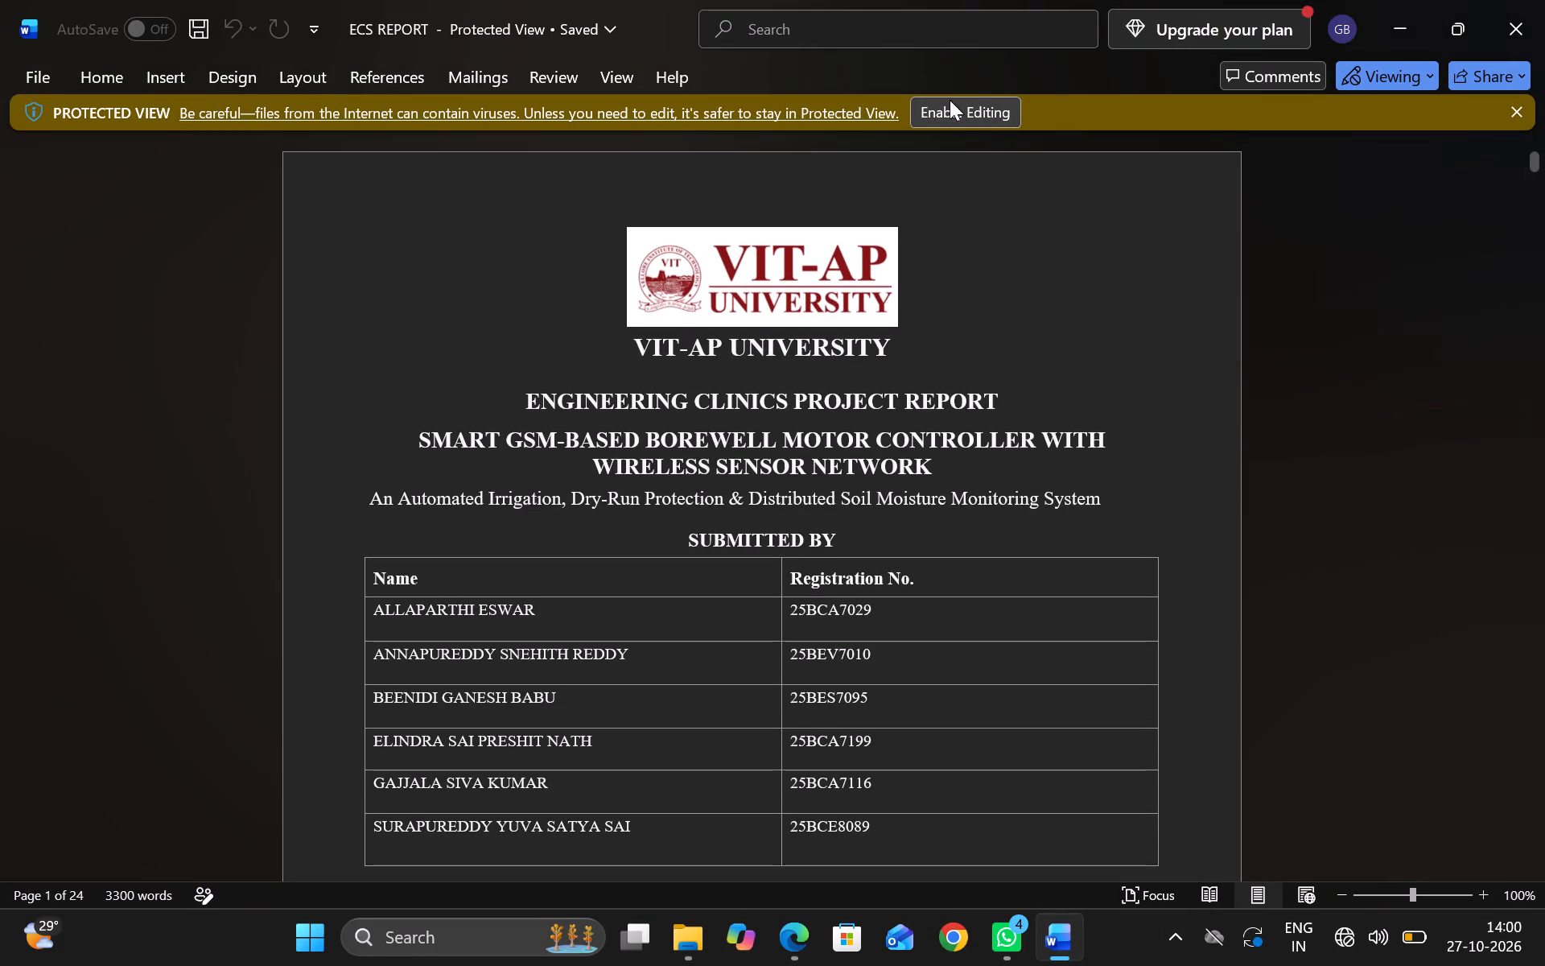
click(959, 116)
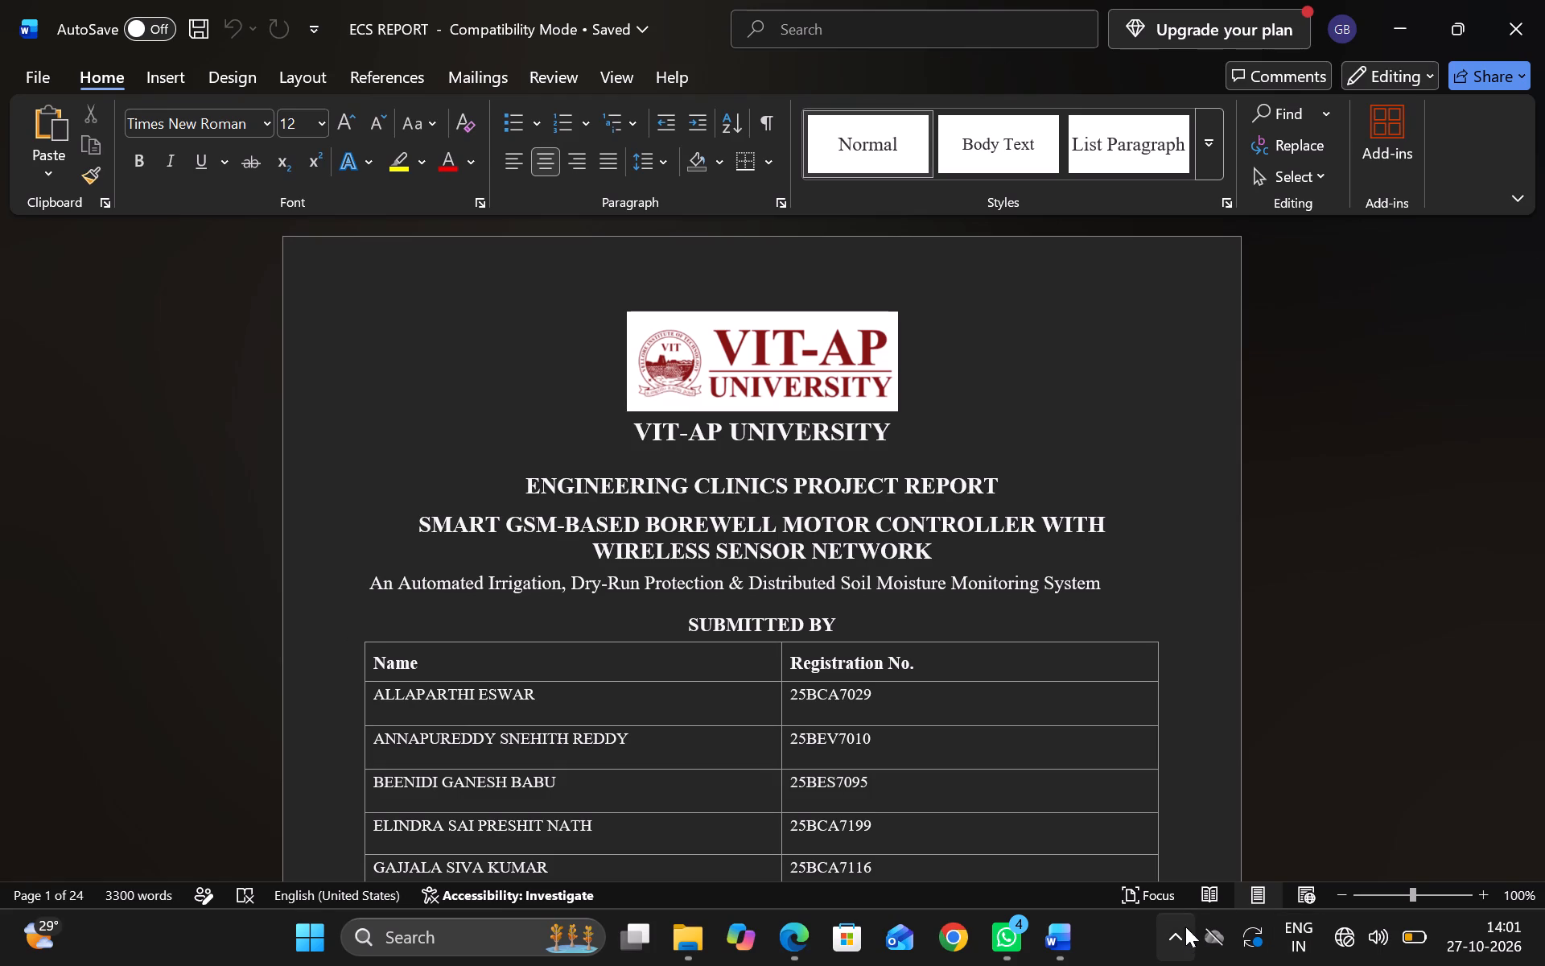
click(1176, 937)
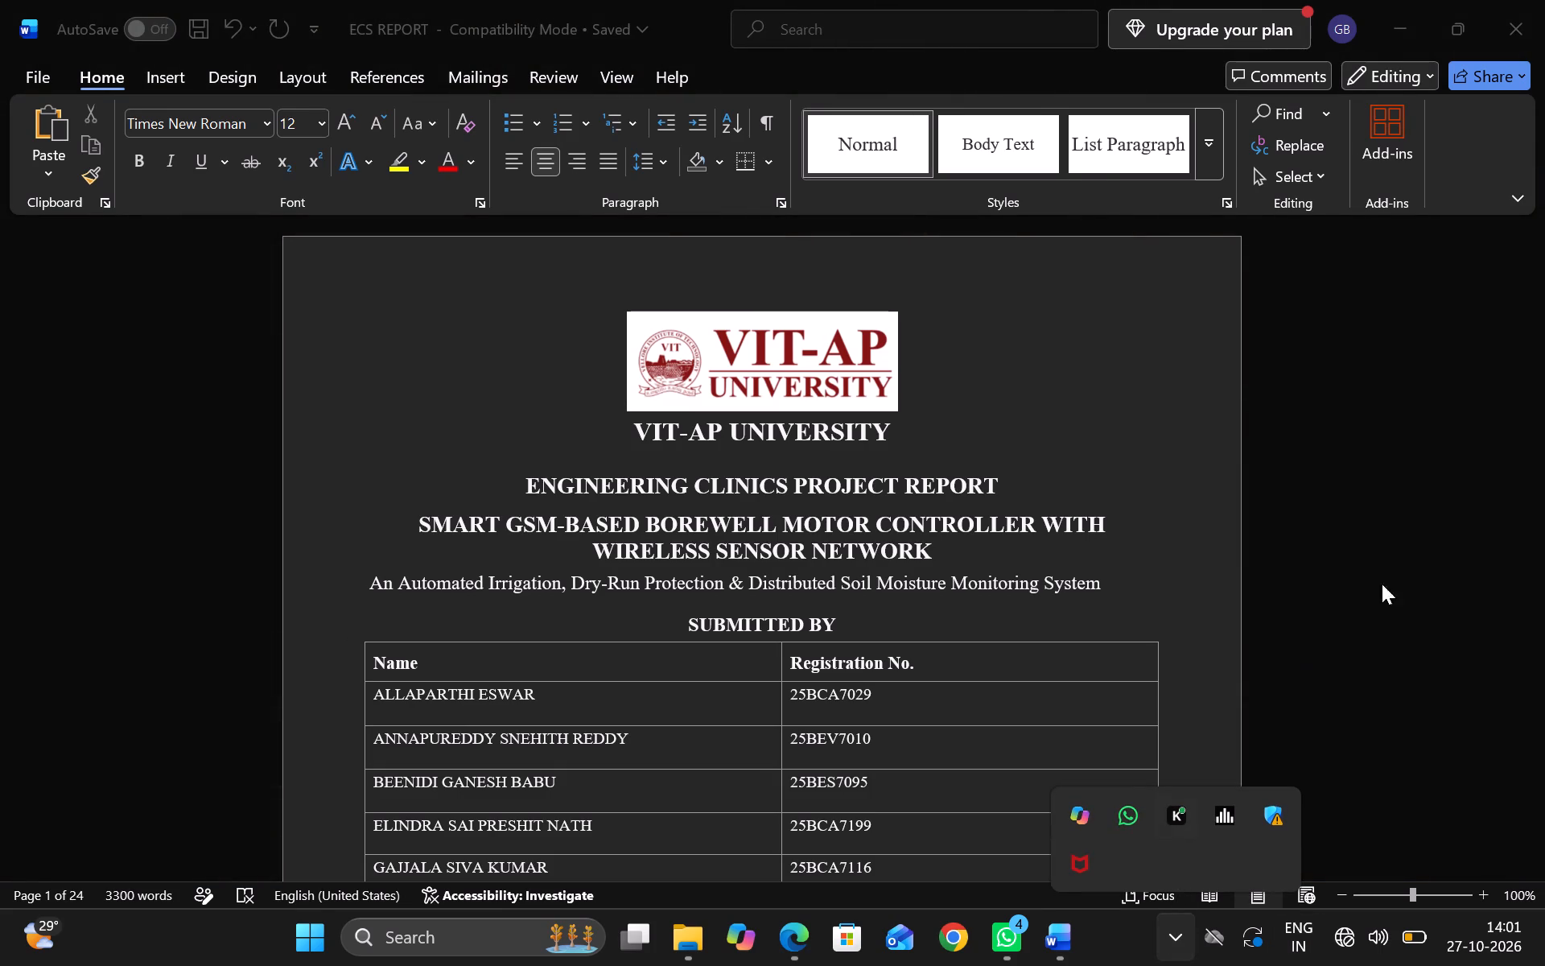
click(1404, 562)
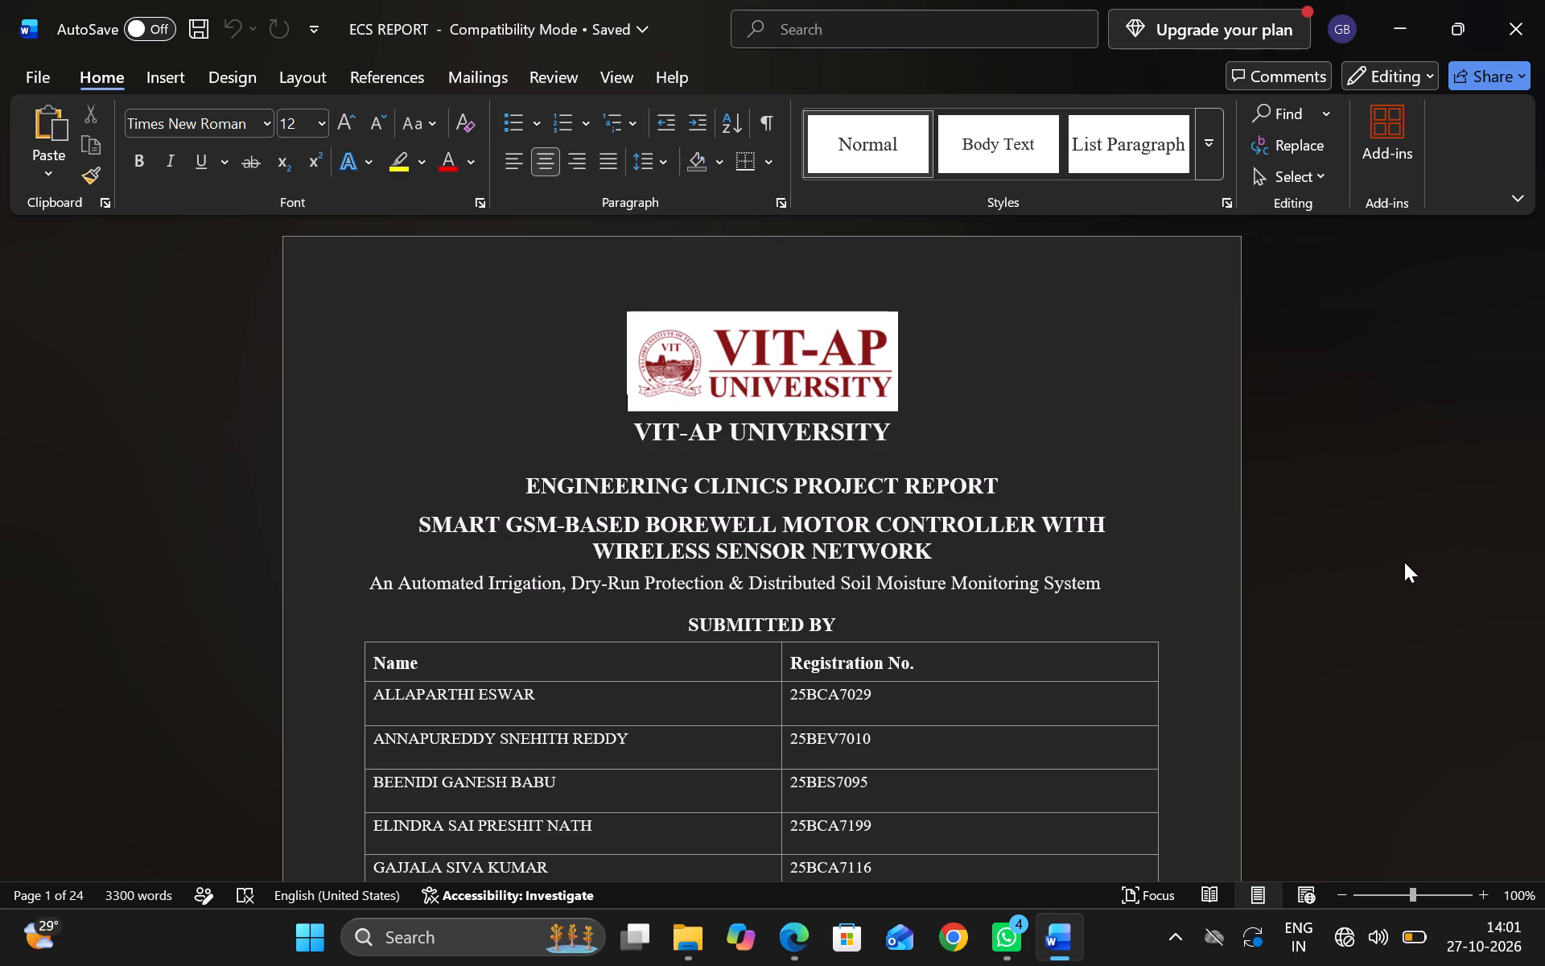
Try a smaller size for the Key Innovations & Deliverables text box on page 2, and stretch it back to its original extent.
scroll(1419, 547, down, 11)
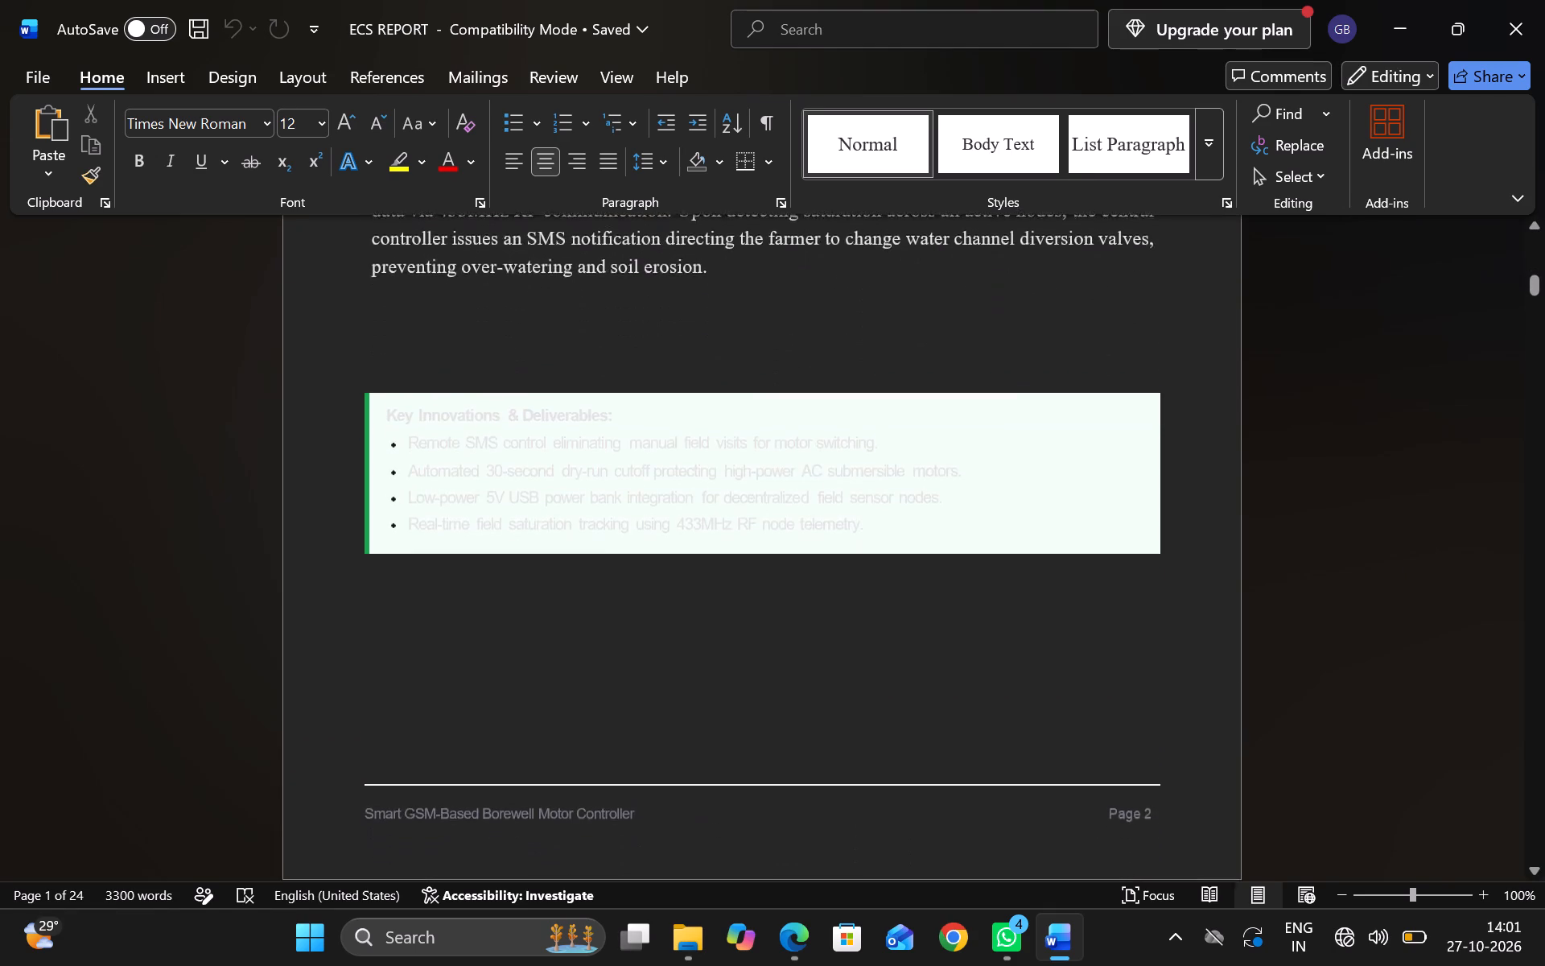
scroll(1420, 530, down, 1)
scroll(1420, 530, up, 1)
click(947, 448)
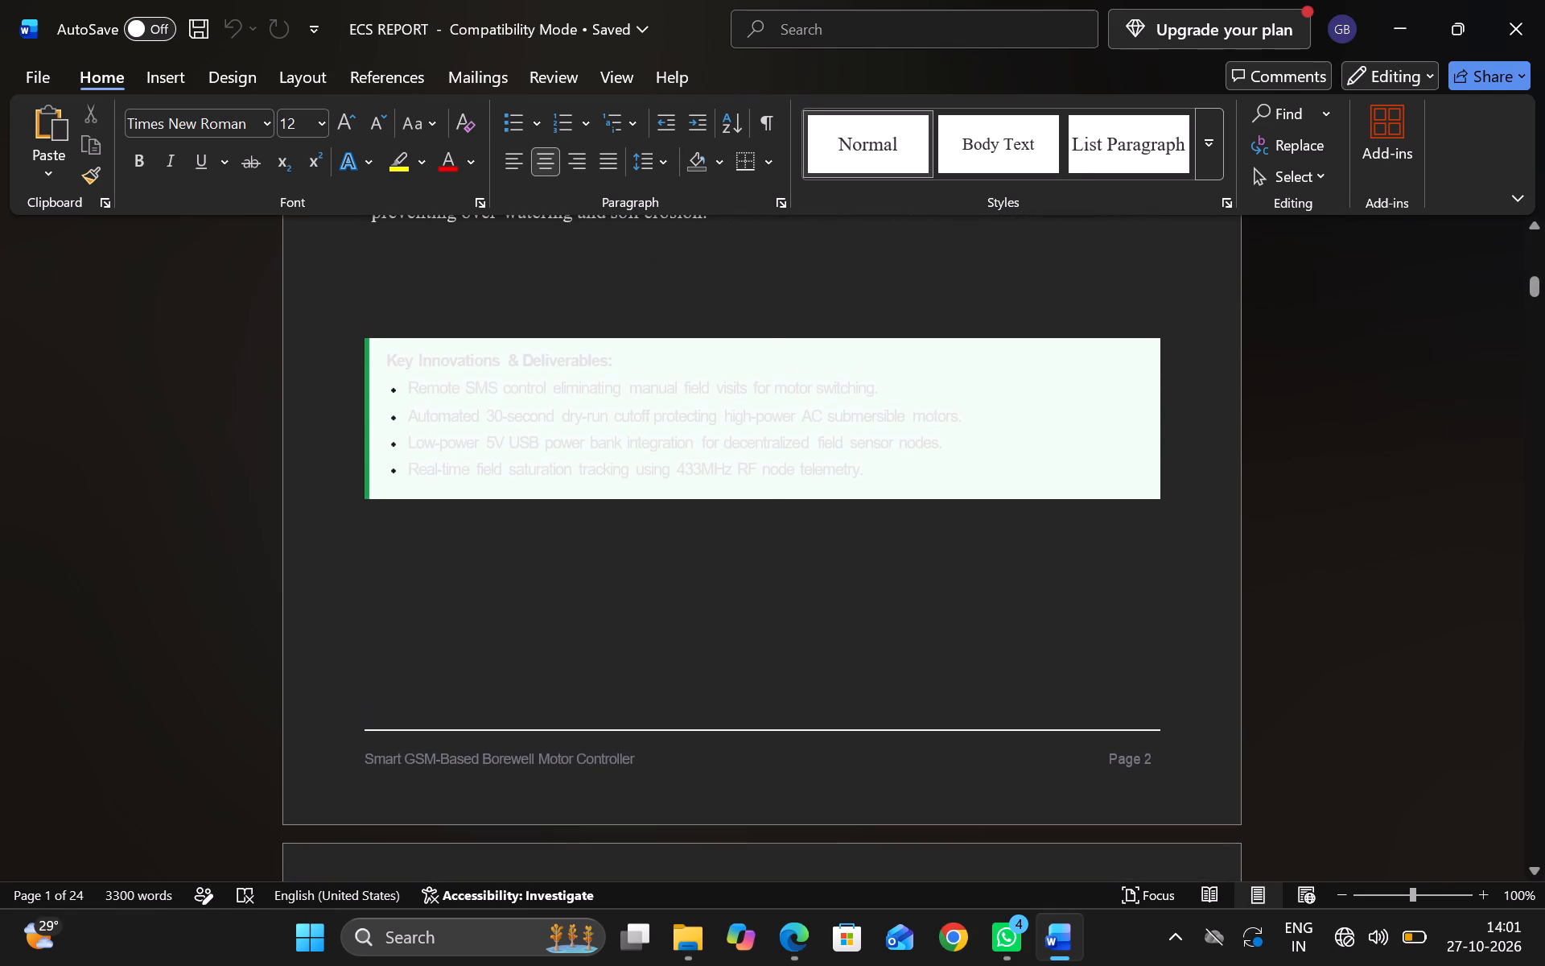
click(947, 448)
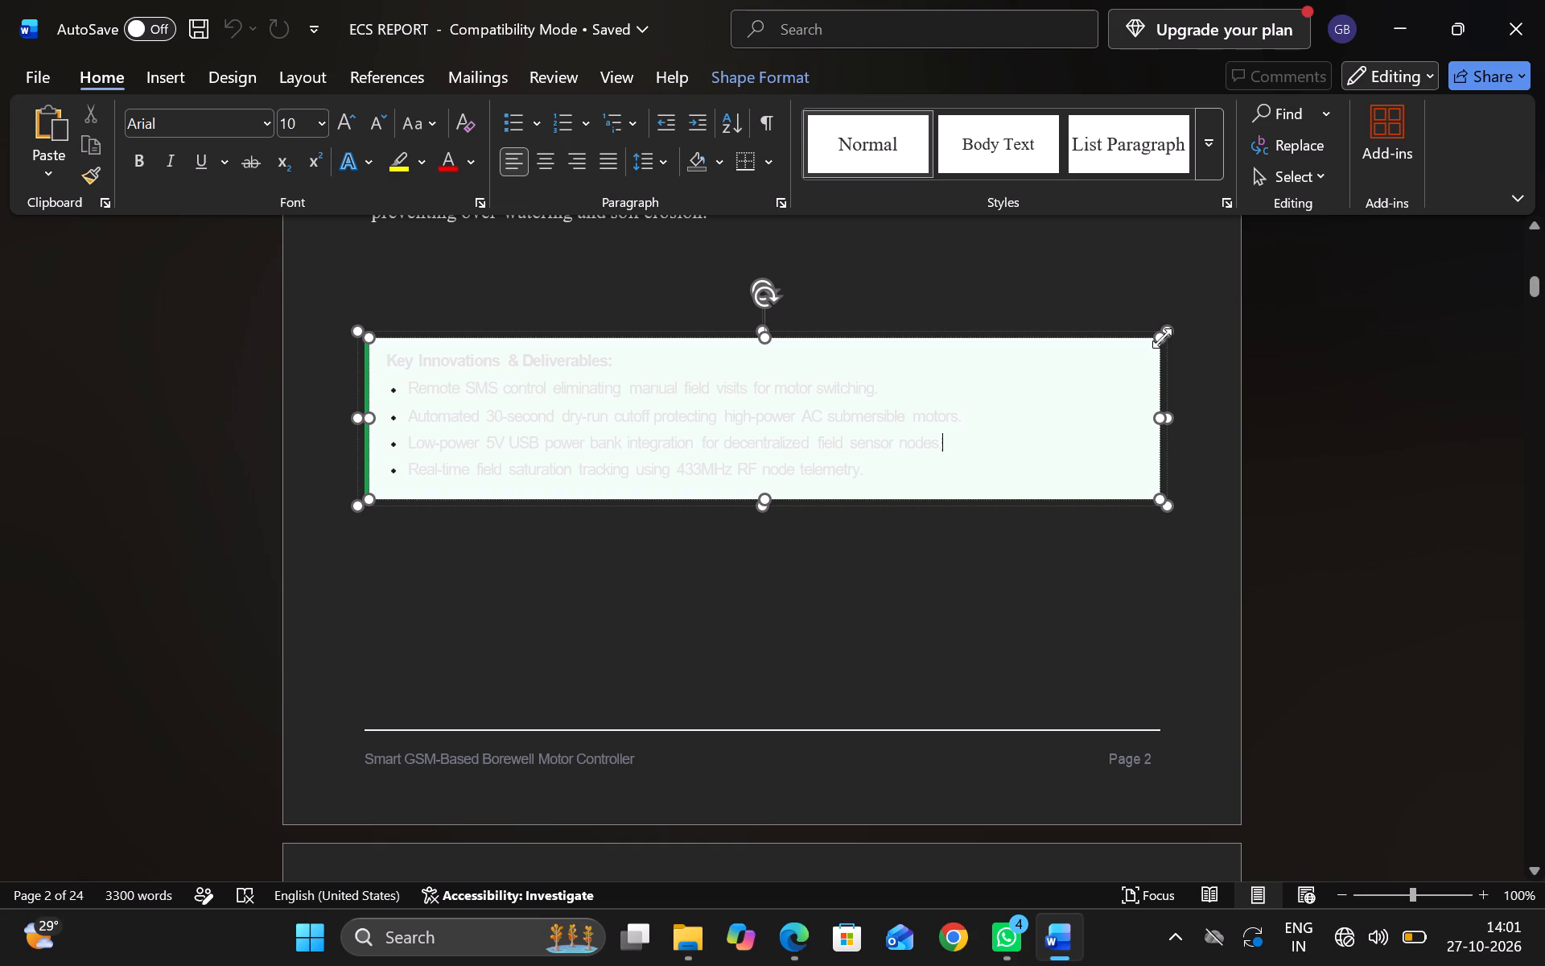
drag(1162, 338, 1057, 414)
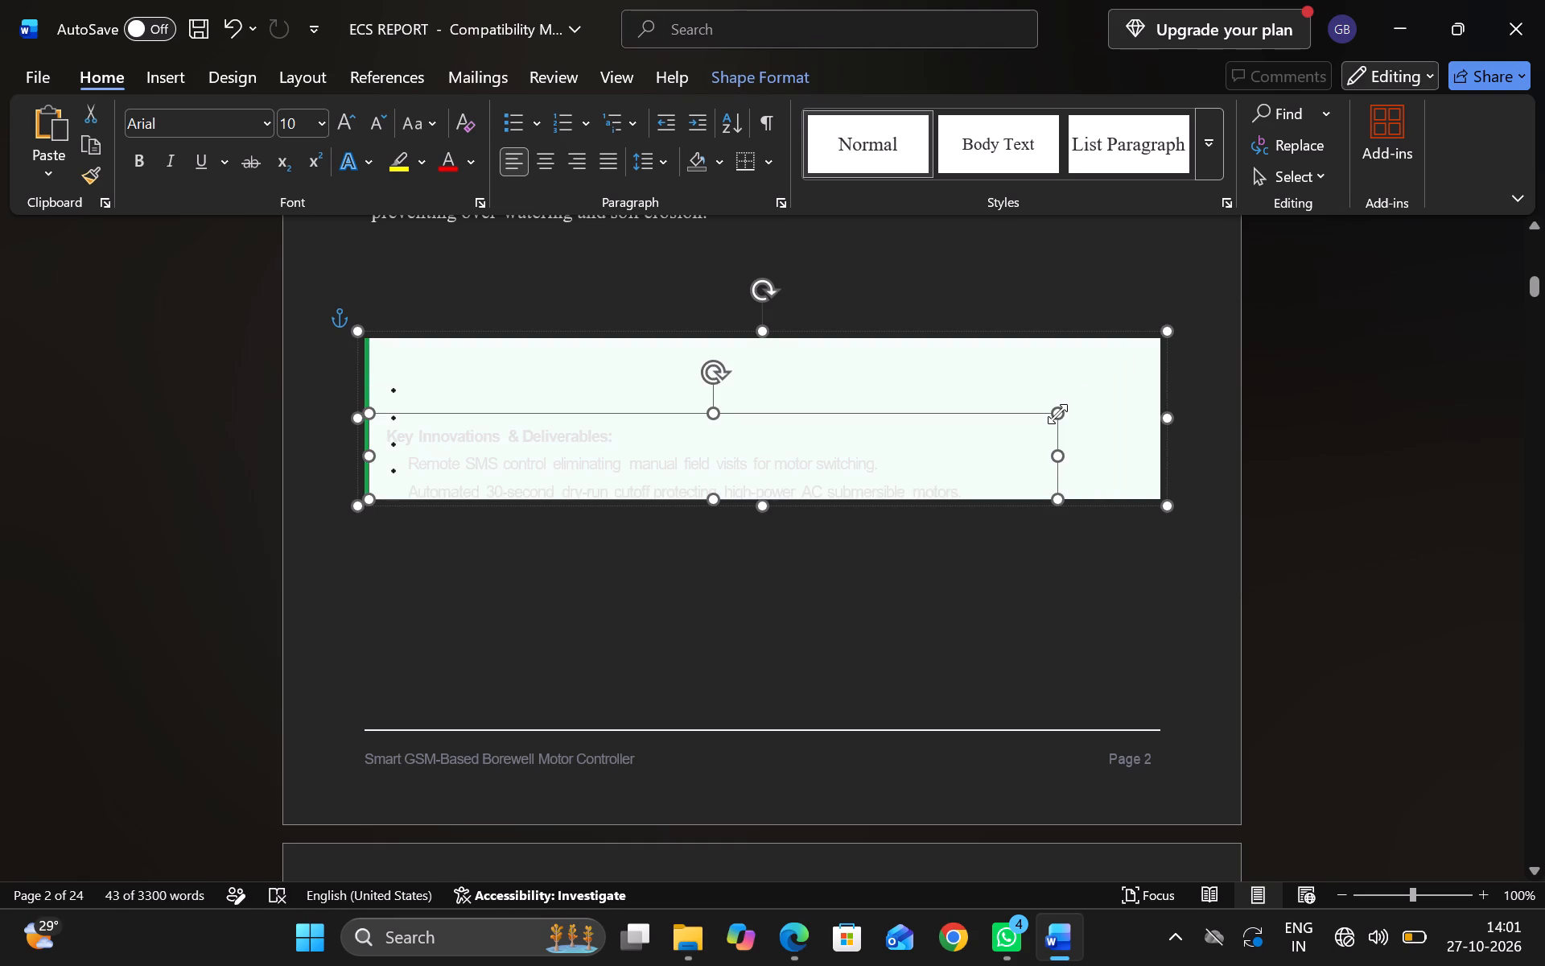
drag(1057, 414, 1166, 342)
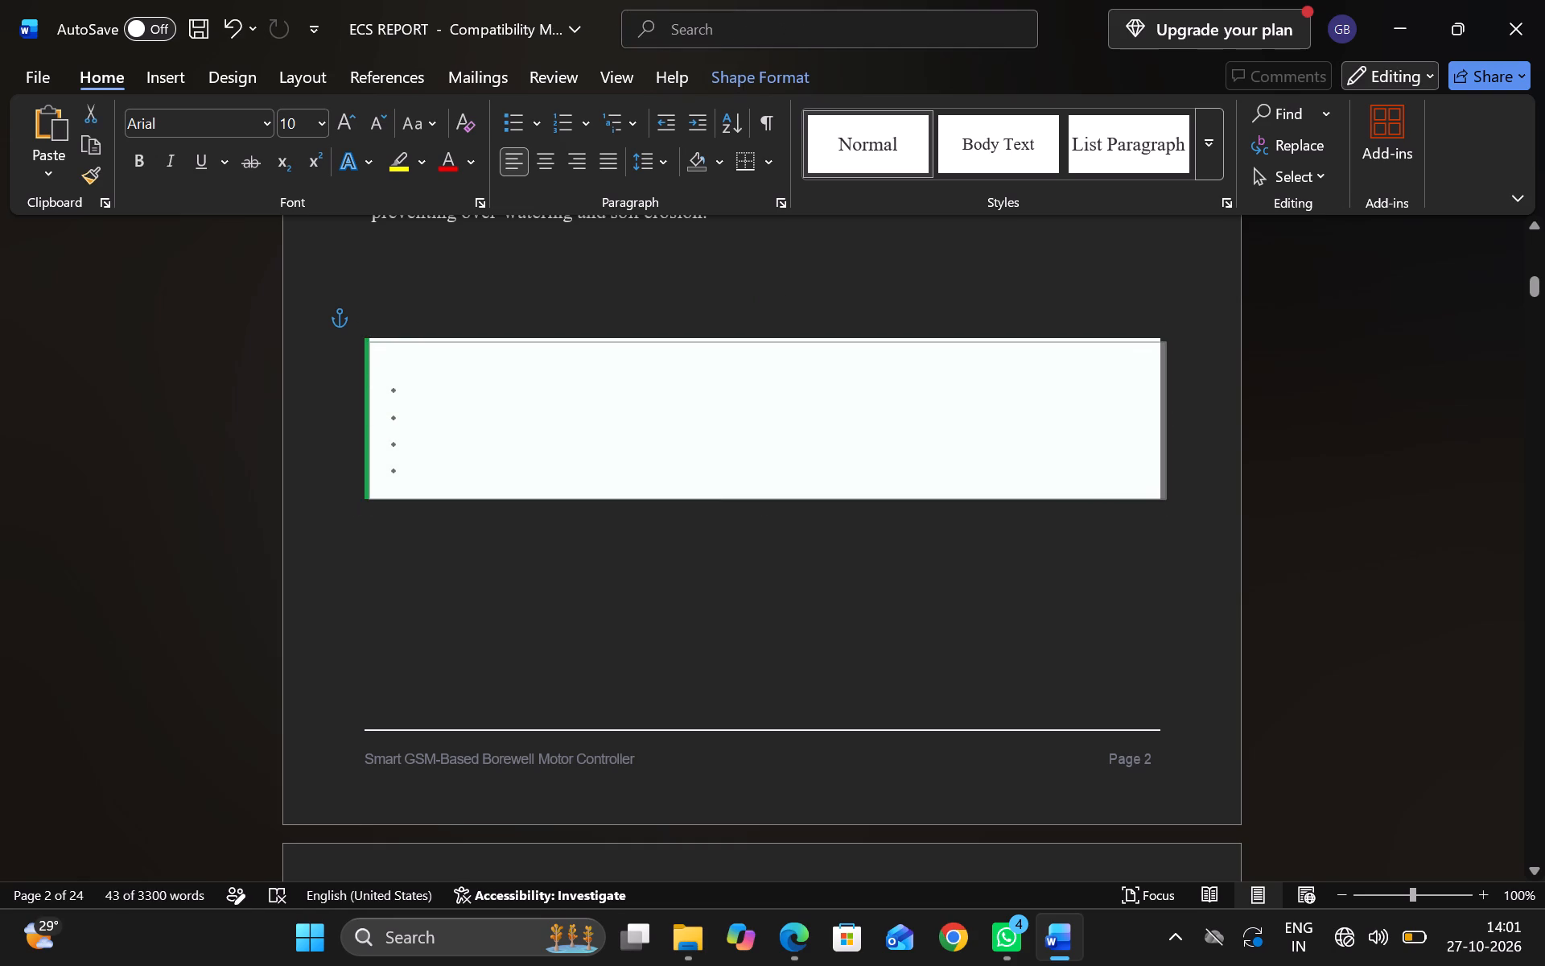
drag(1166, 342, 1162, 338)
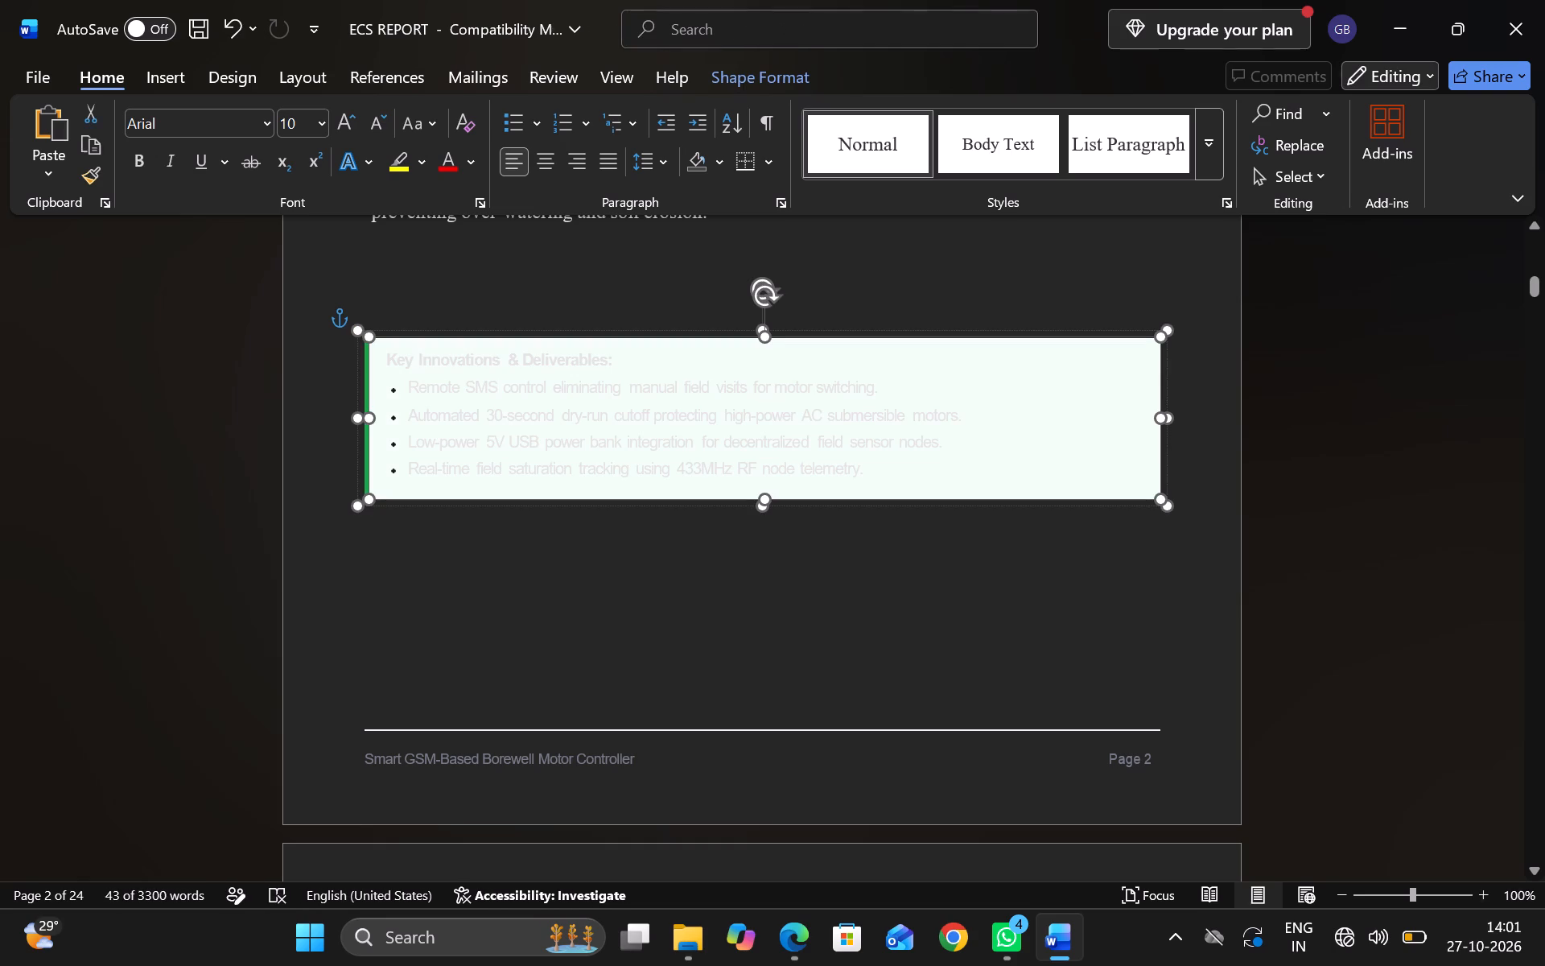
Select the heading and all four bullets in the Key Innovations & Deliverables box and open the font colour choices for them.
drag(951, 474, 786, 452)
drag(786, 452, 315, 332)
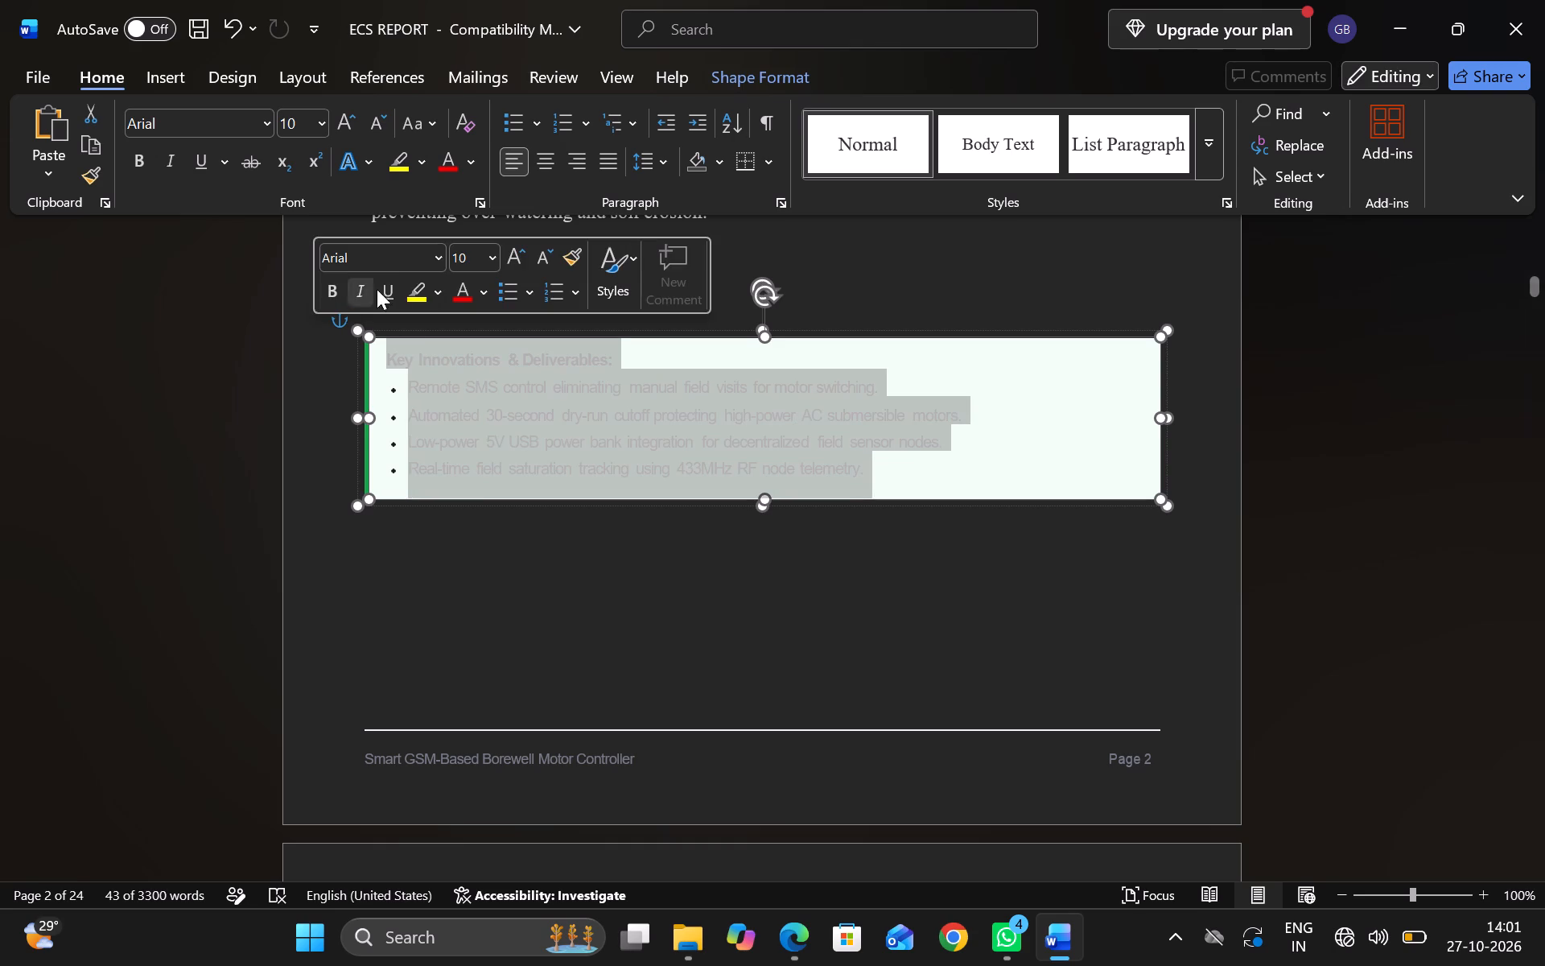
click(476, 288)
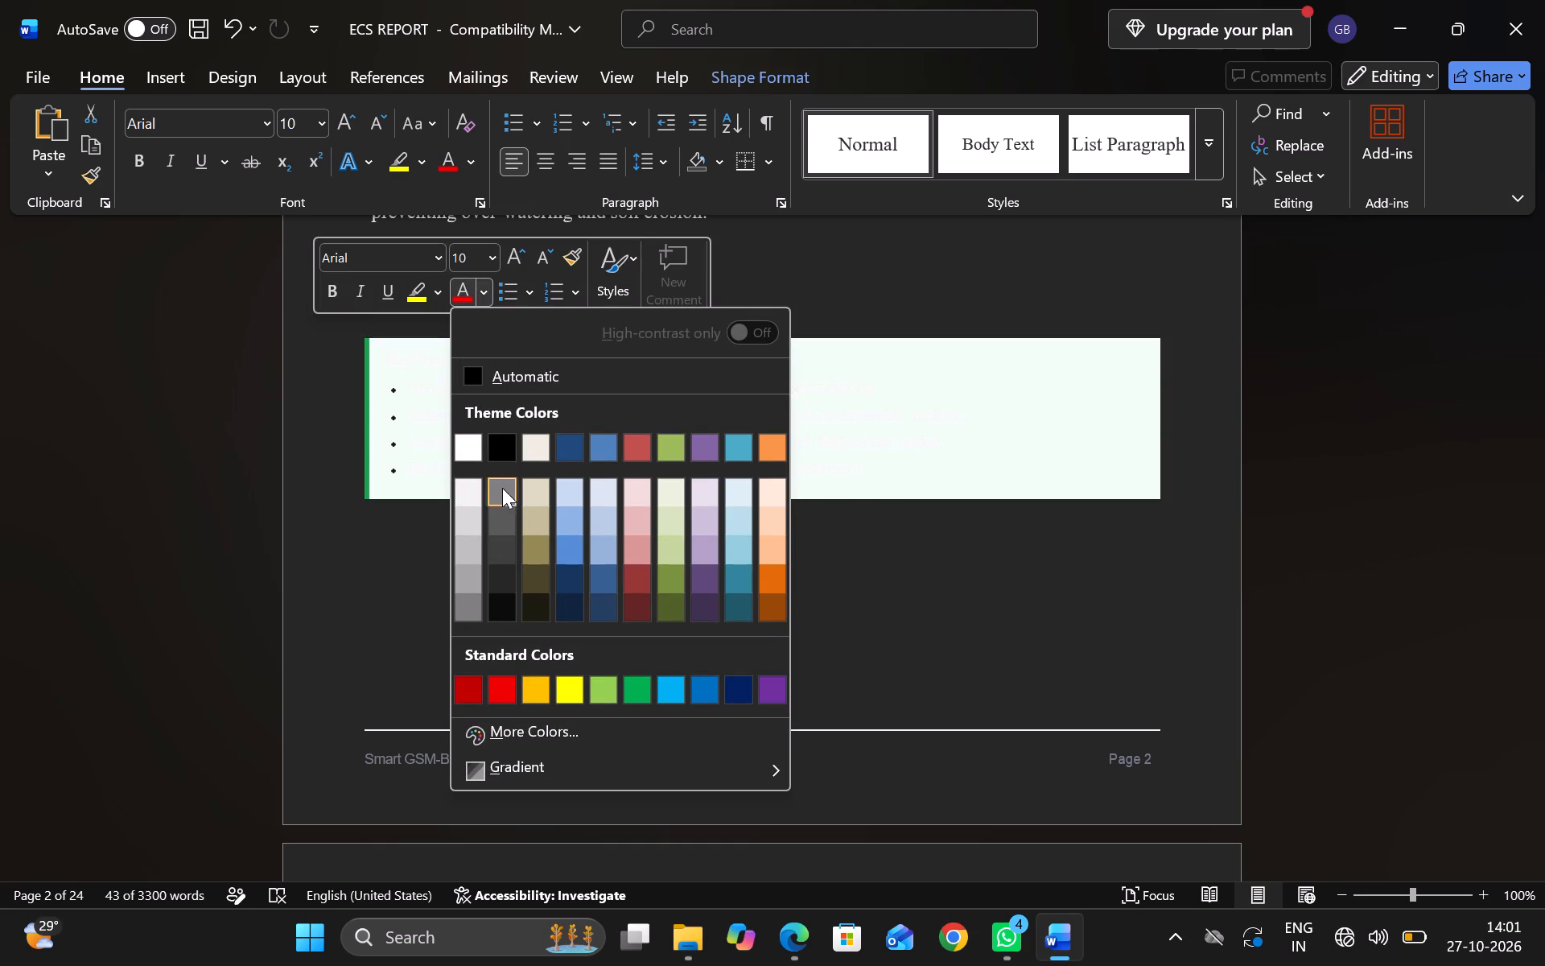
Set the text of the Key Innovations & Deliverables box on page 2 to the light blue tint from the dark blue theme colours.
click(575, 514)
click(770, 708)
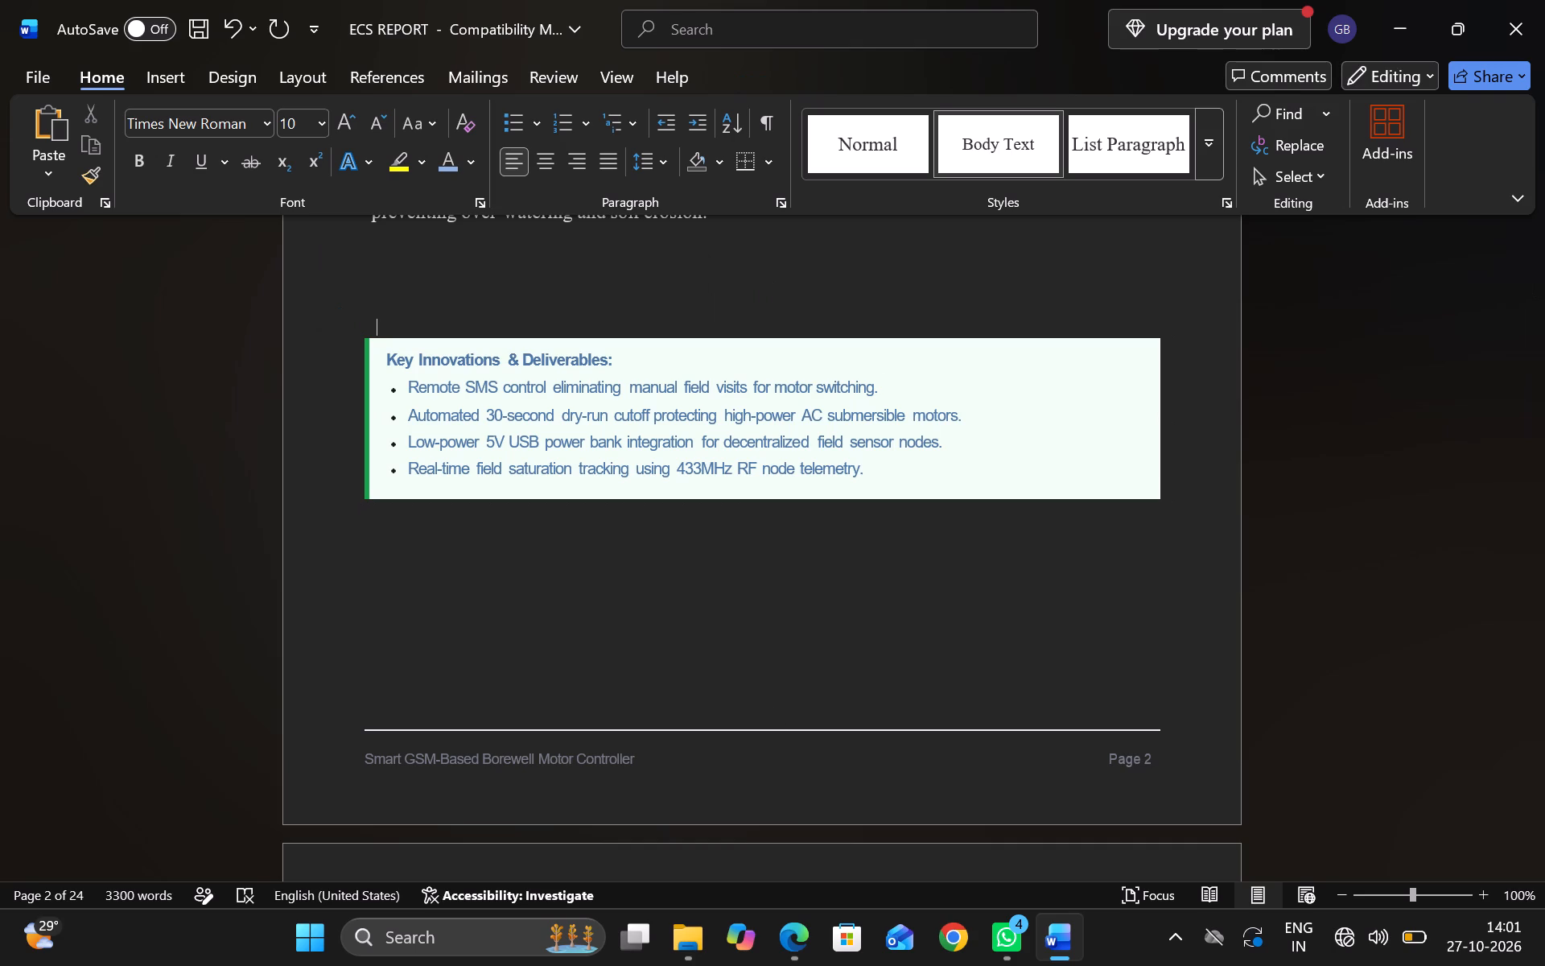
Review the recoloured page 2 box, the lists of figures, tables and abbreviations on page 3, and the report's title page.
scroll(770, 708, down, 5)
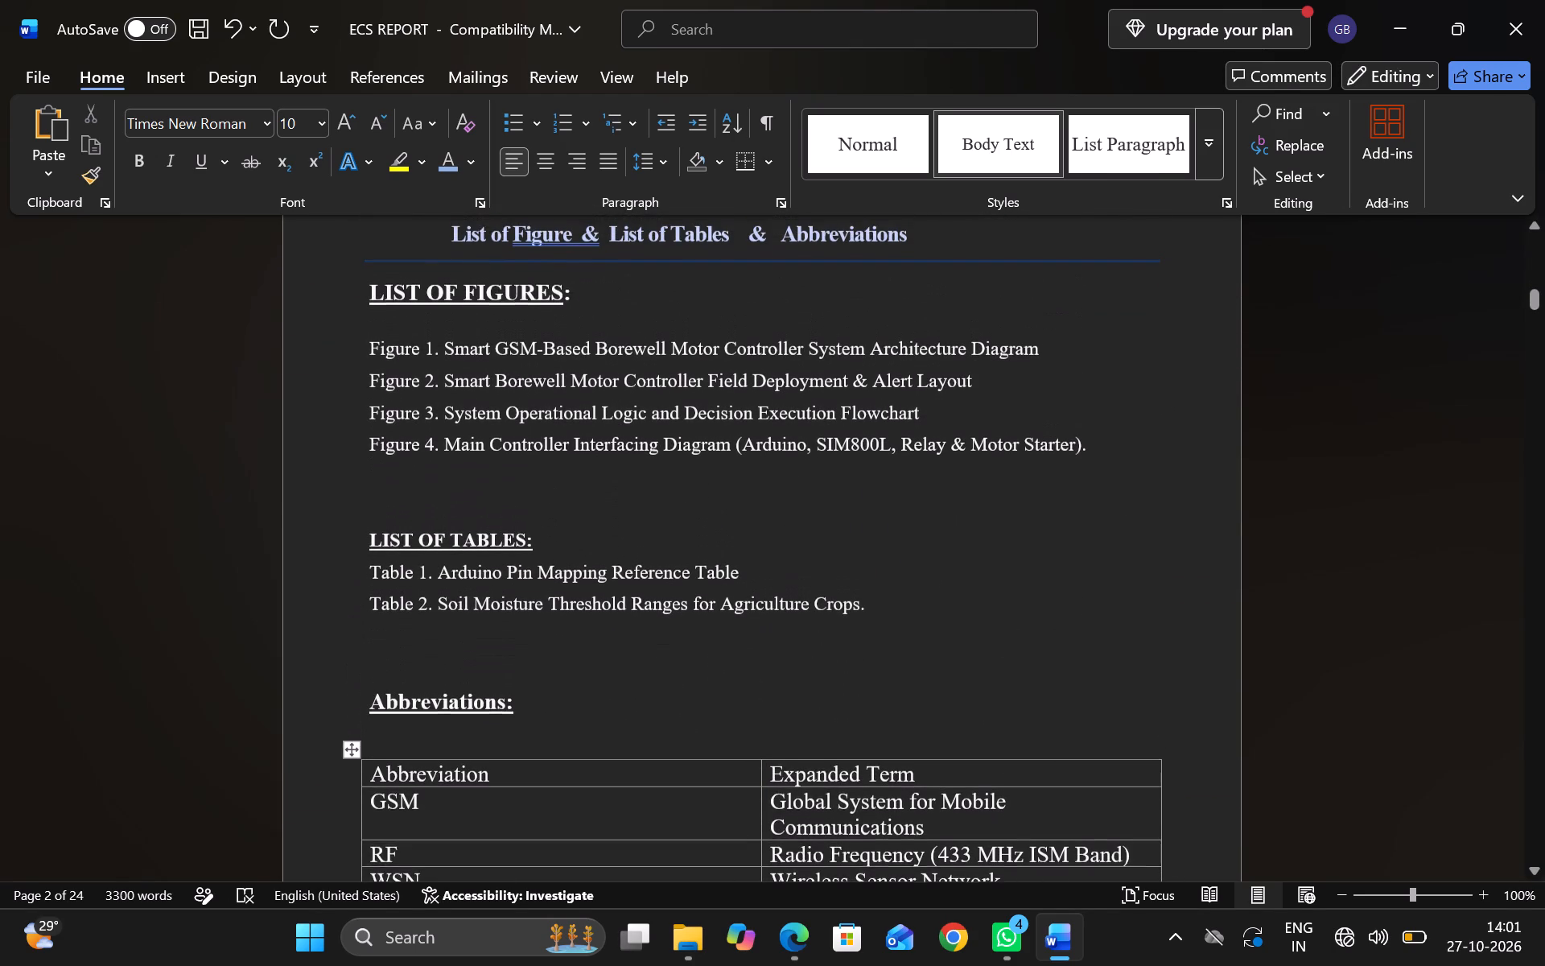
scroll(770, 708, down, 1)
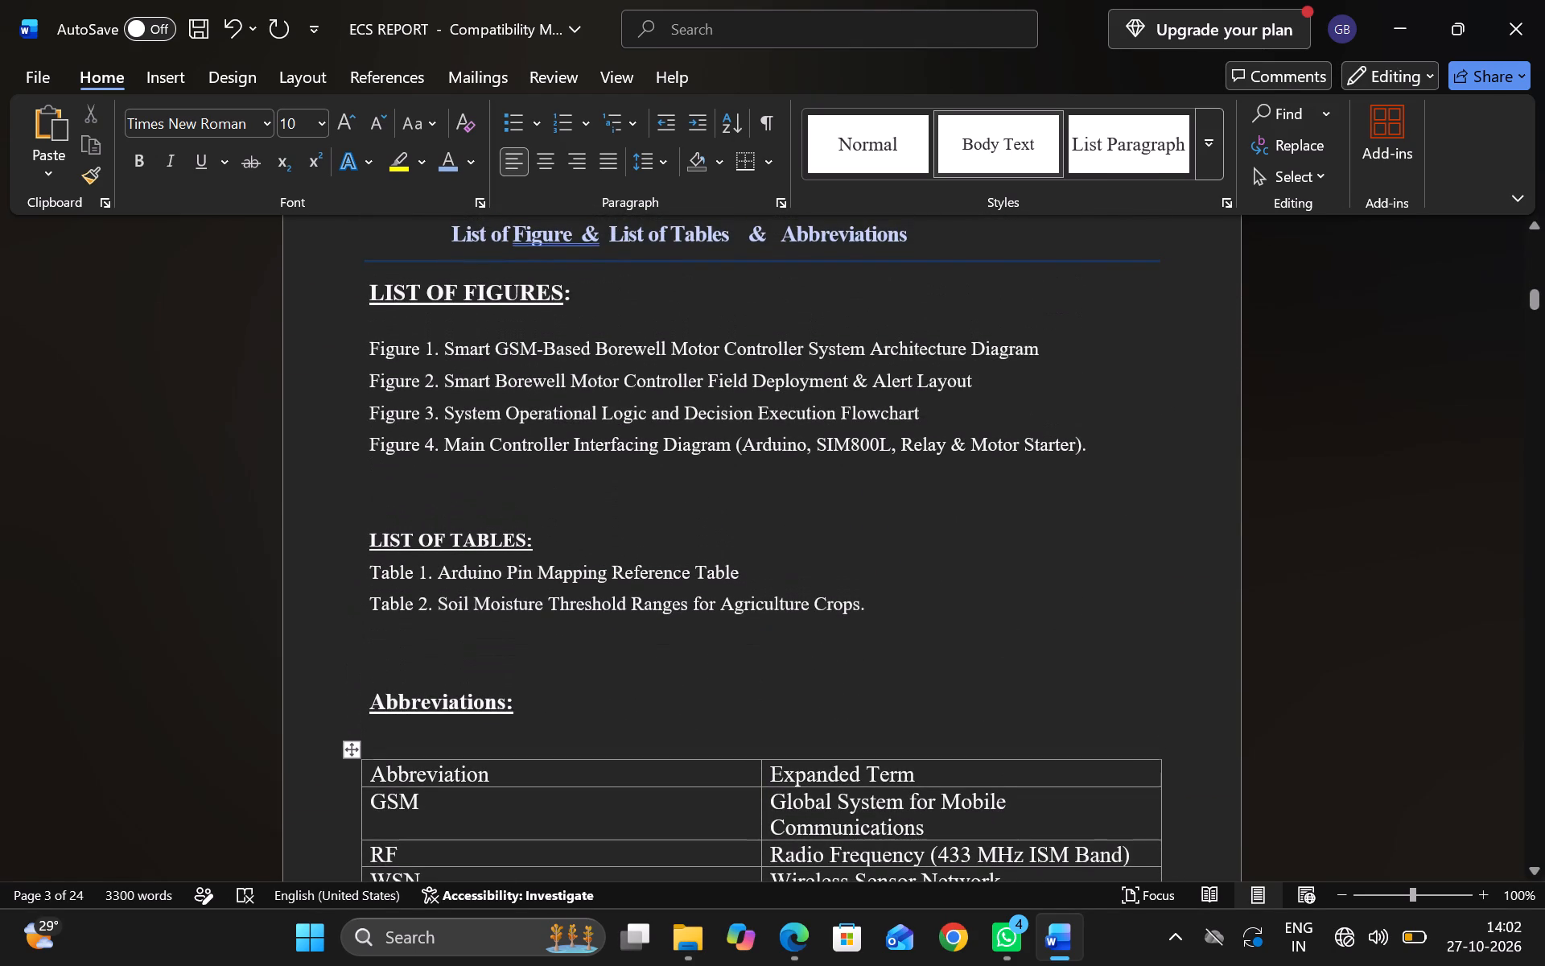
scroll(770, 708, down, 2)
scroll(770, 708, up, 4)
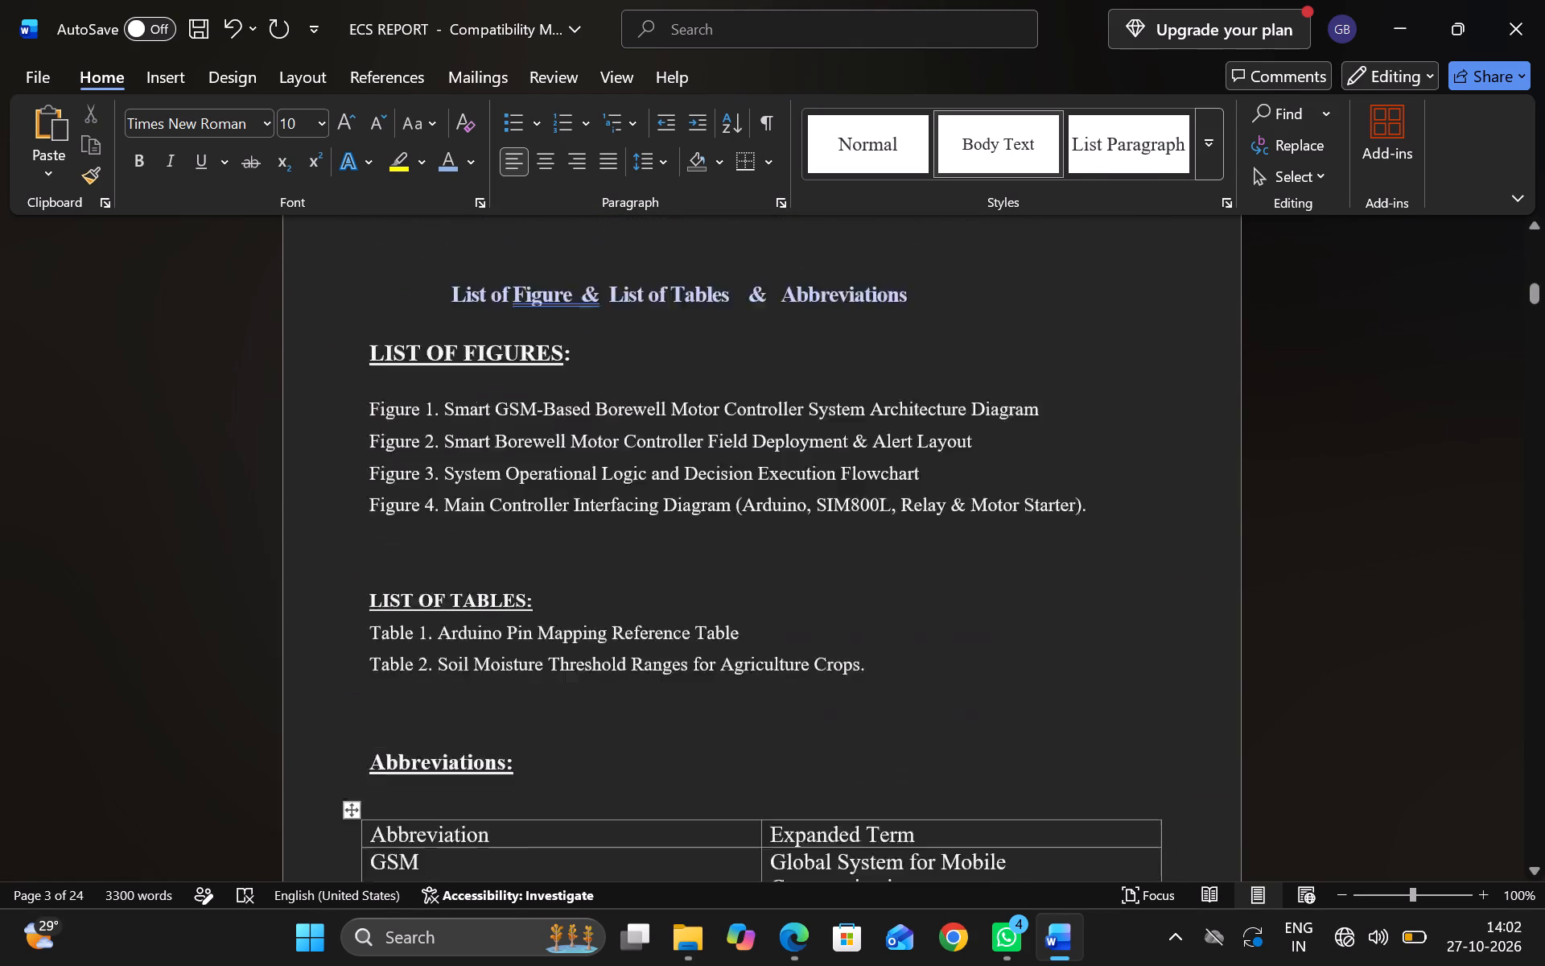
scroll(770, 708, up, 5)
scroll(770, 708, down, 3)
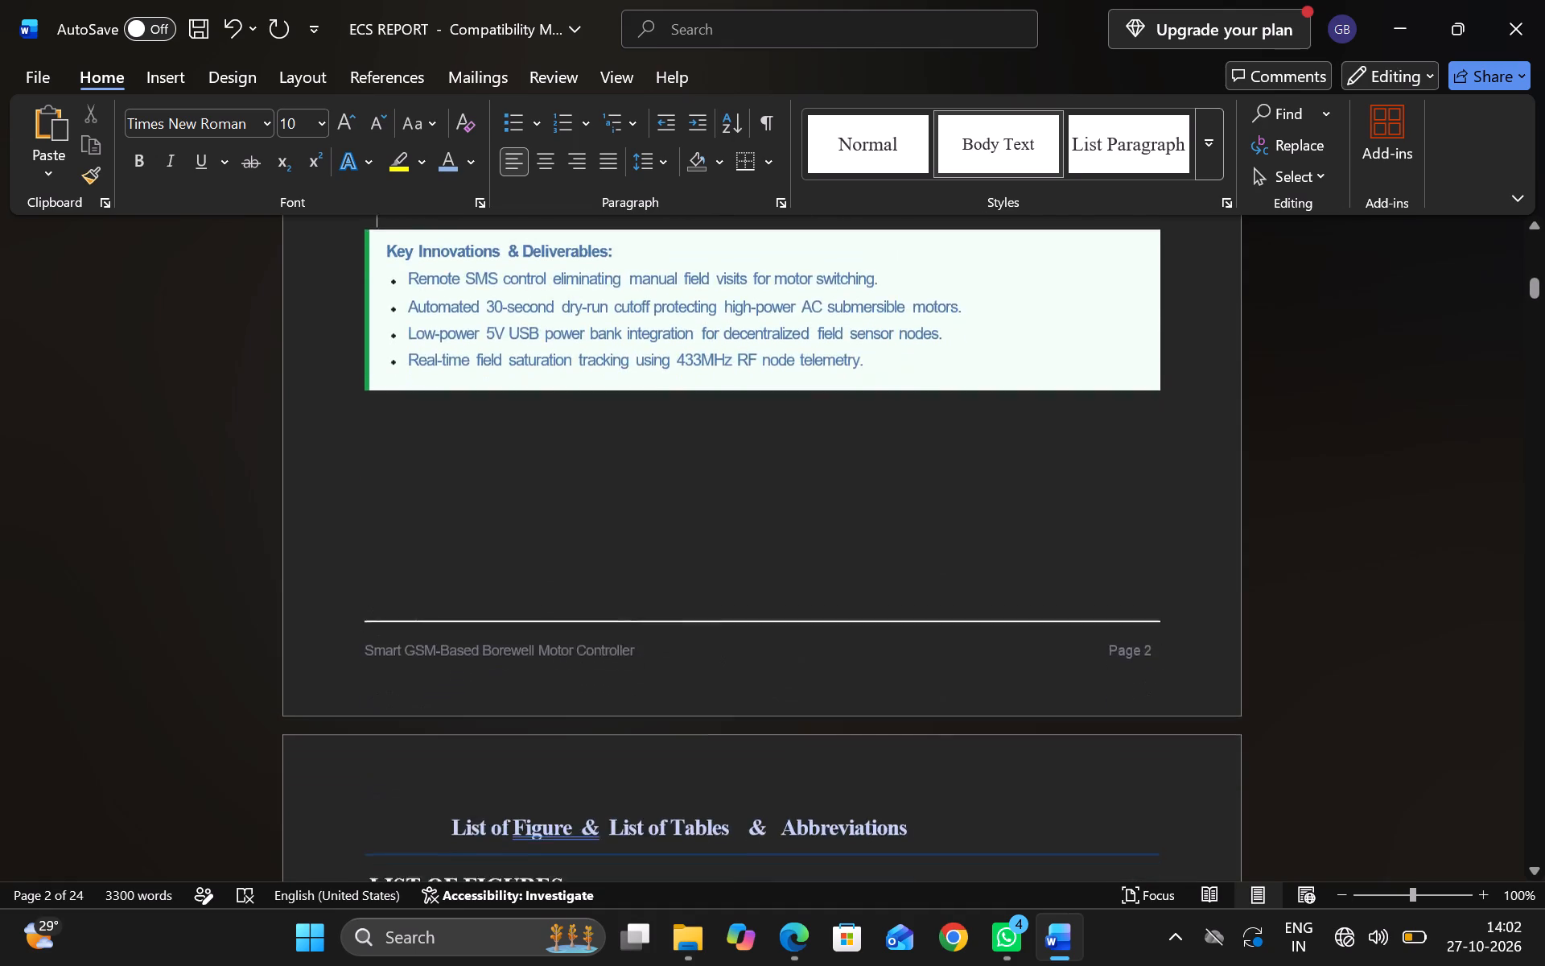
scroll(770, 708, up, 19)
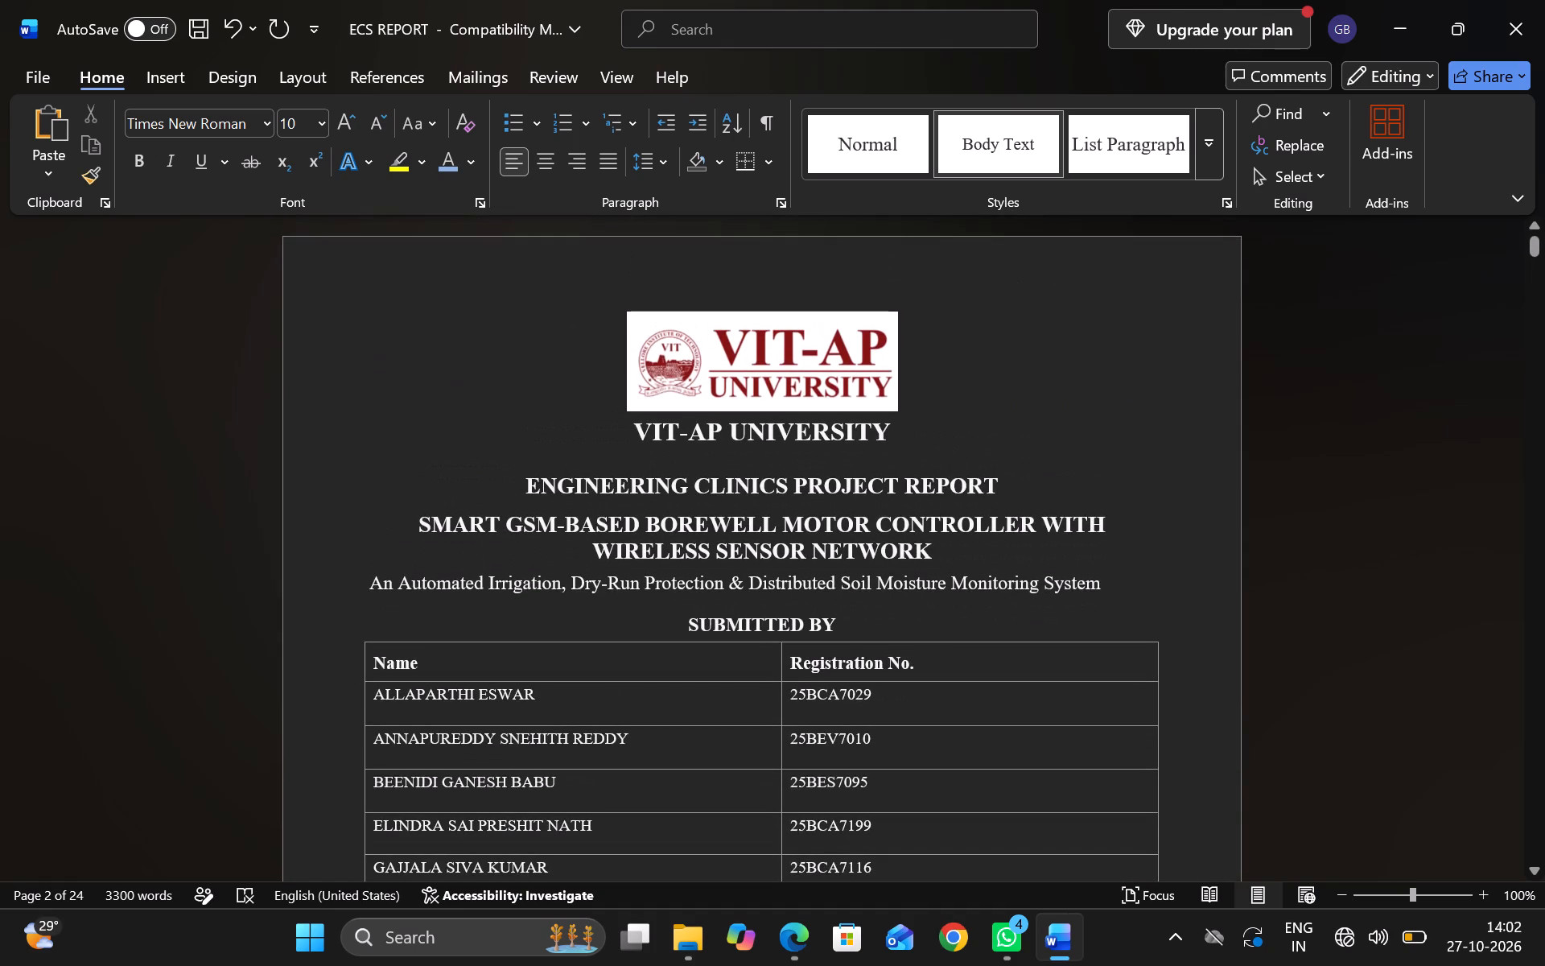
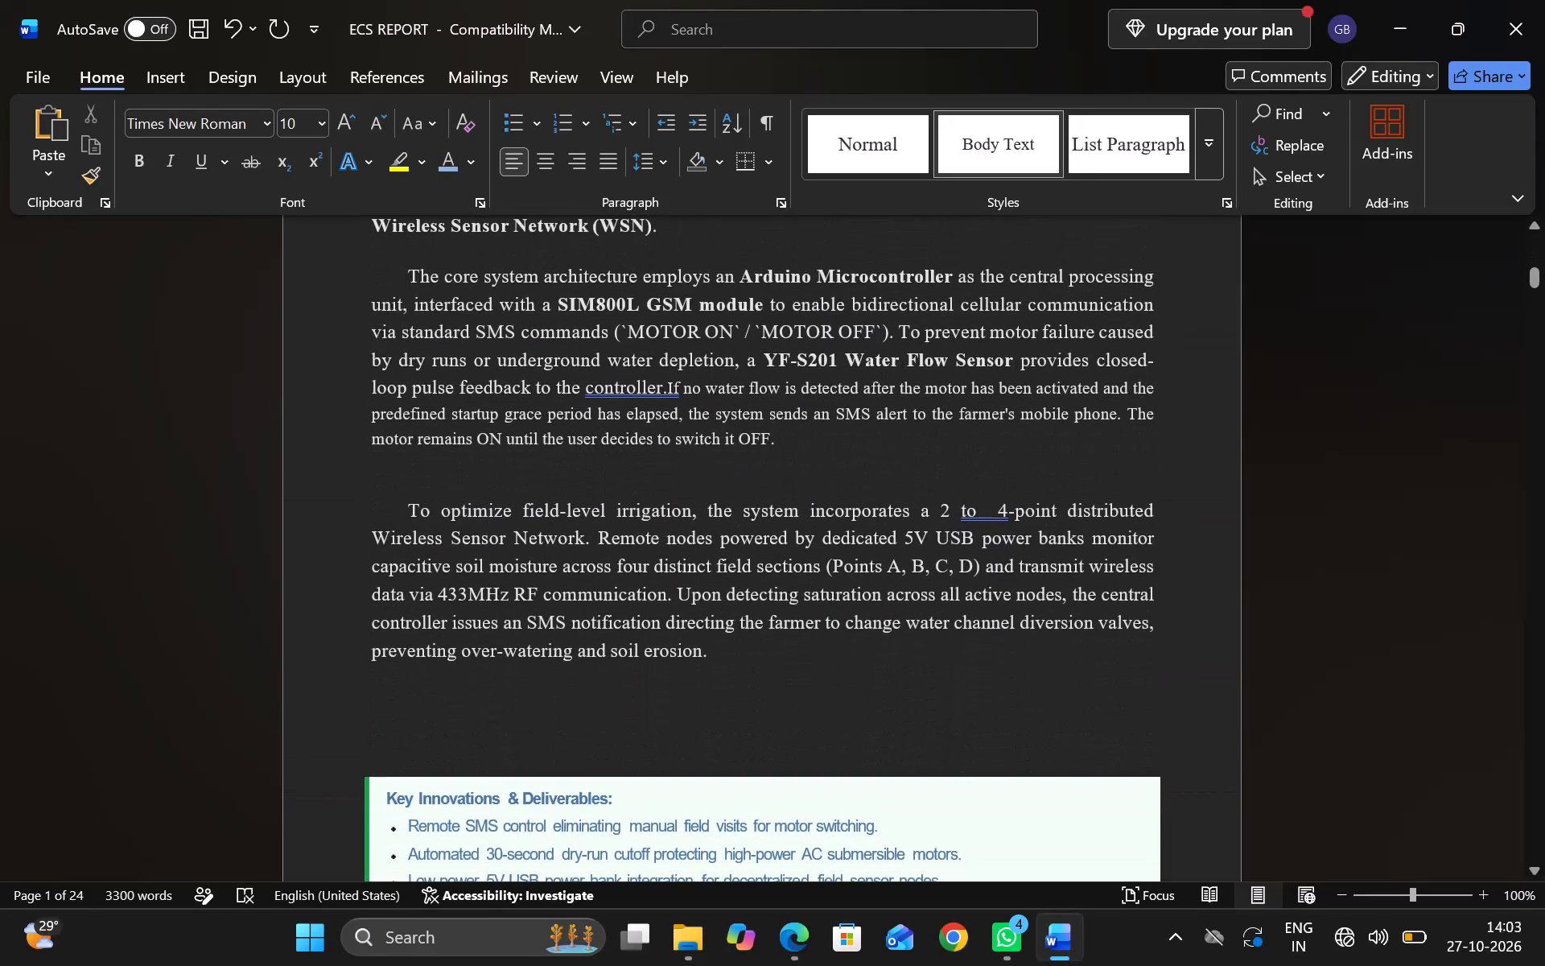
Review the report from the abstract on page 2 through to the Objectives of the Proposed Work box on page 5.
scroll(770, 708, down, 9)
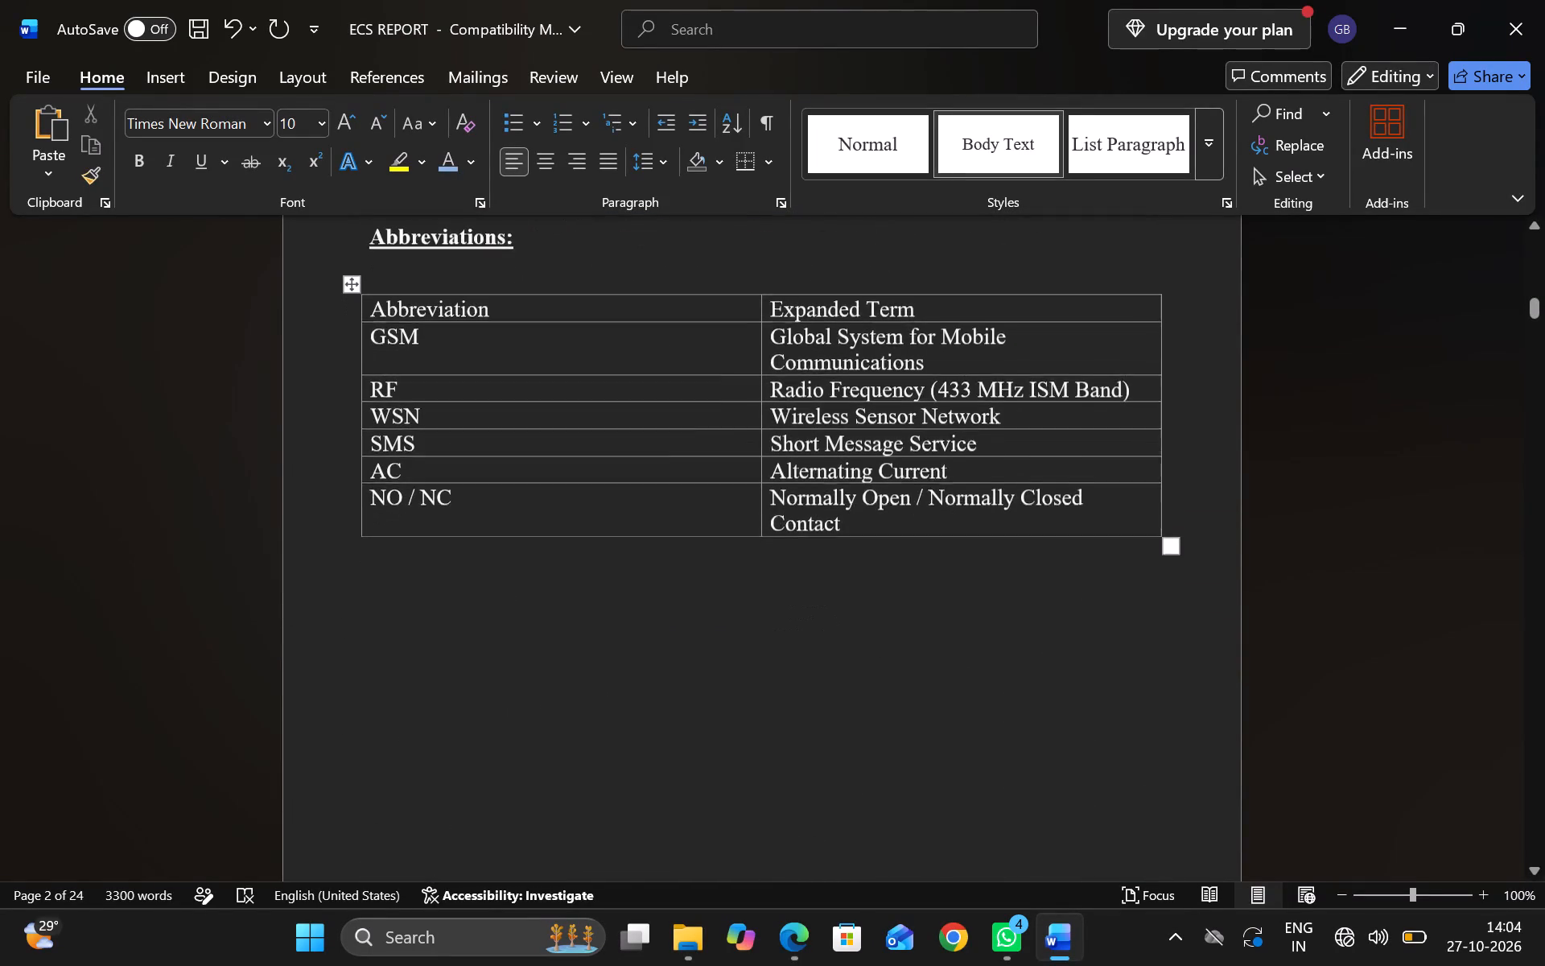
scroll(770, 708, down, 10)
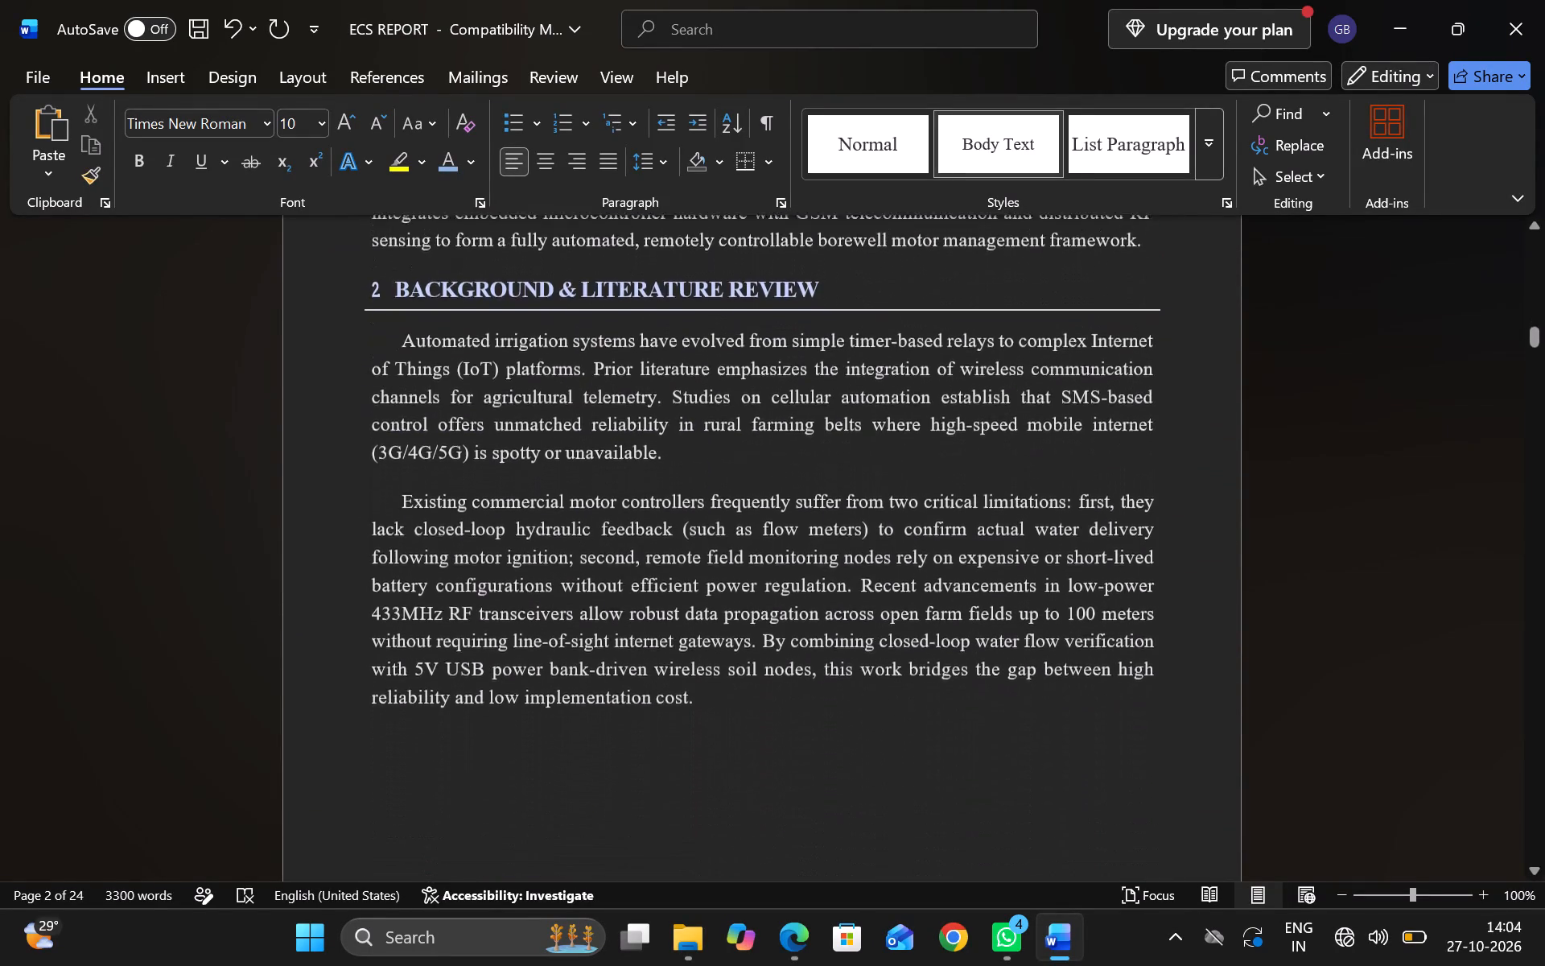
scroll(770, 708, down, 6)
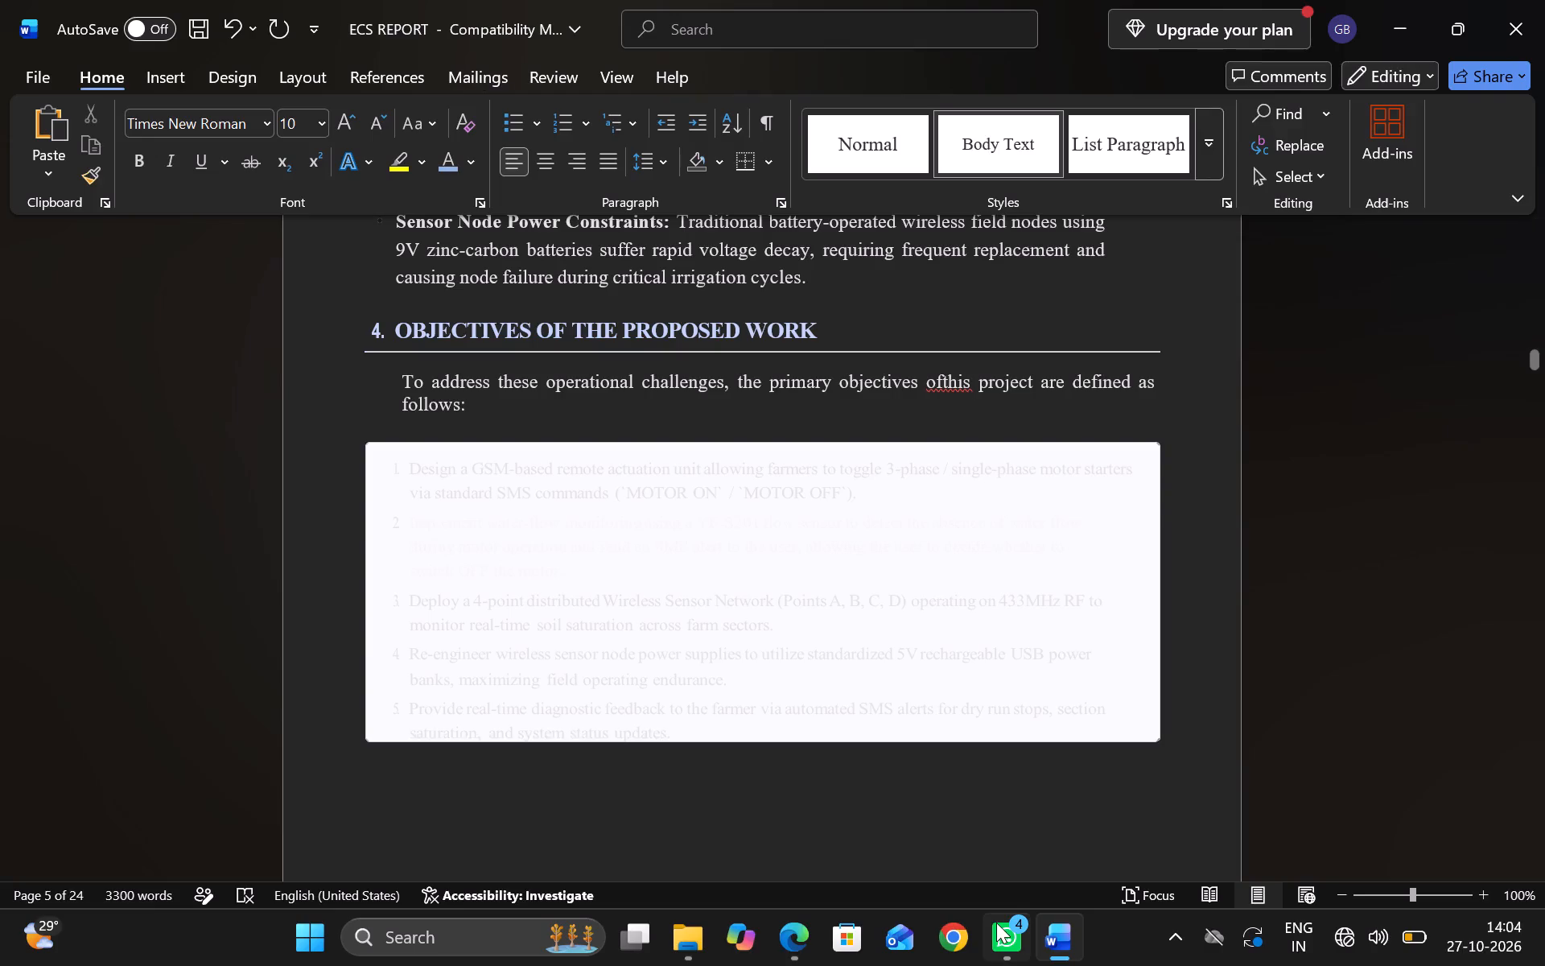
Set the Windows personalization colour mode to Light in Settings, and return to the ECS REPORT document in Word.
click(1176, 948)
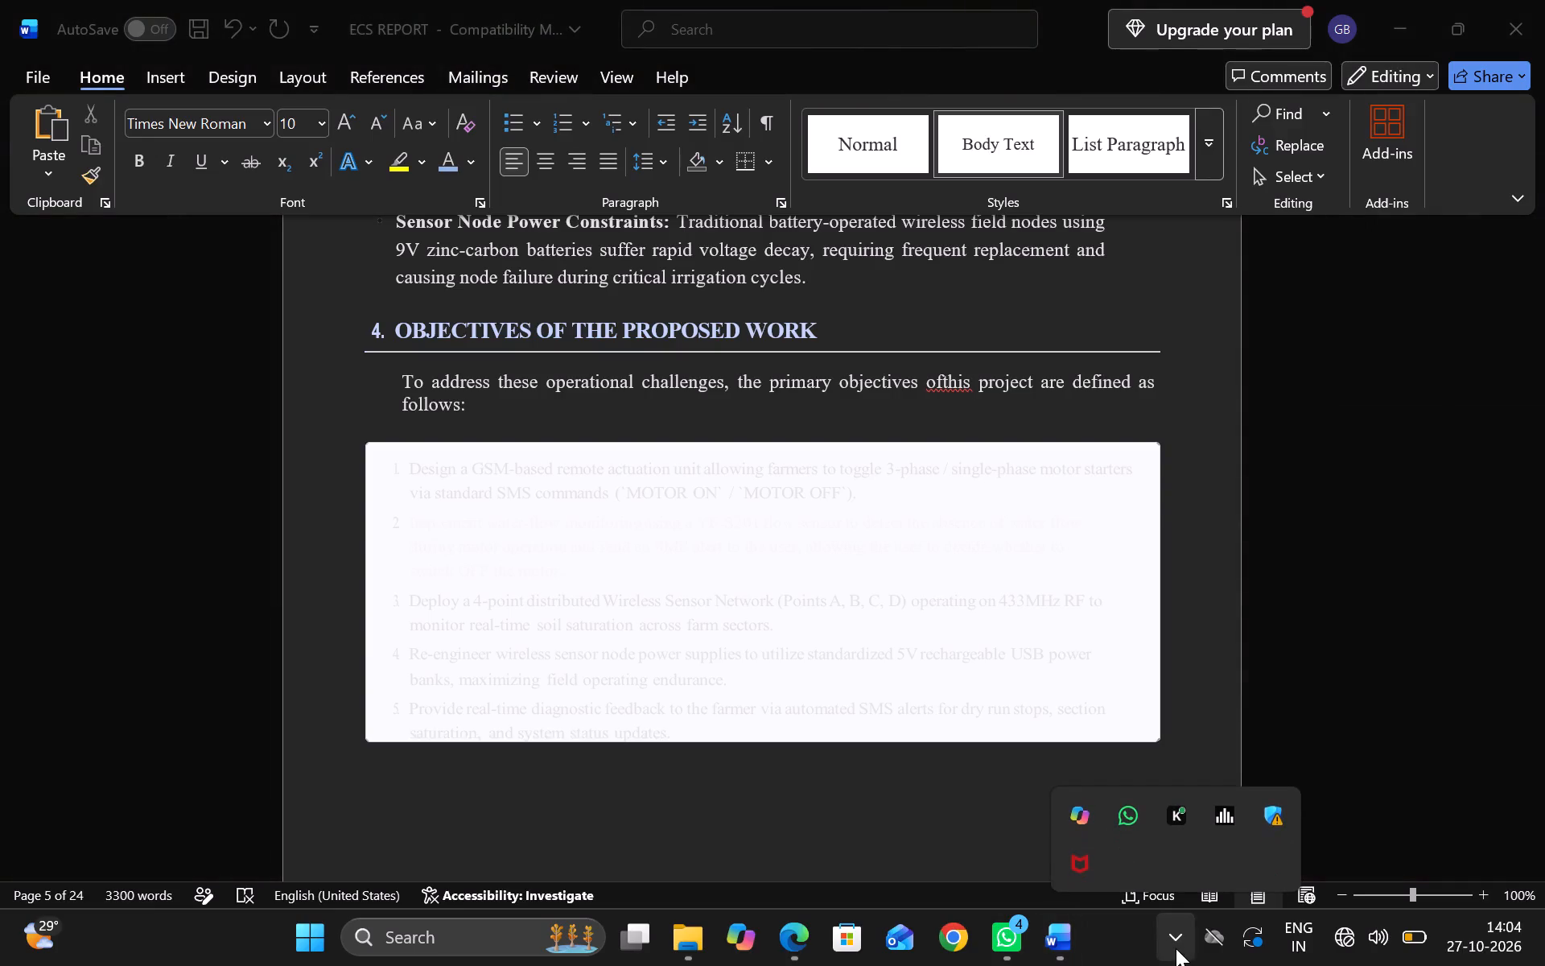
click(1353, 942)
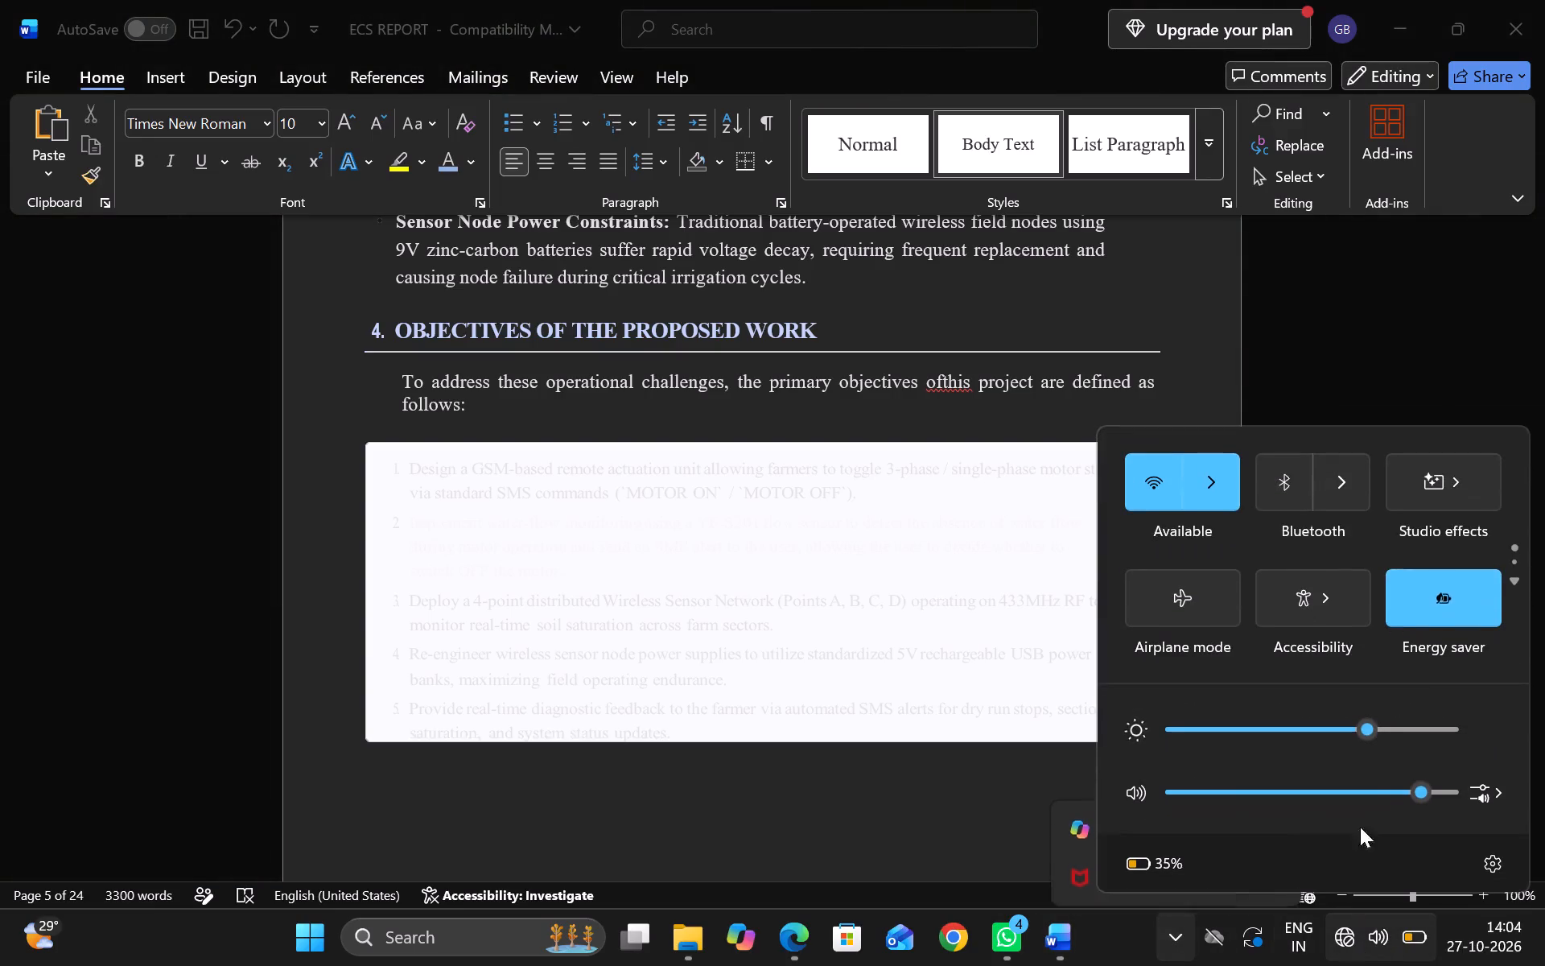
click(1486, 860)
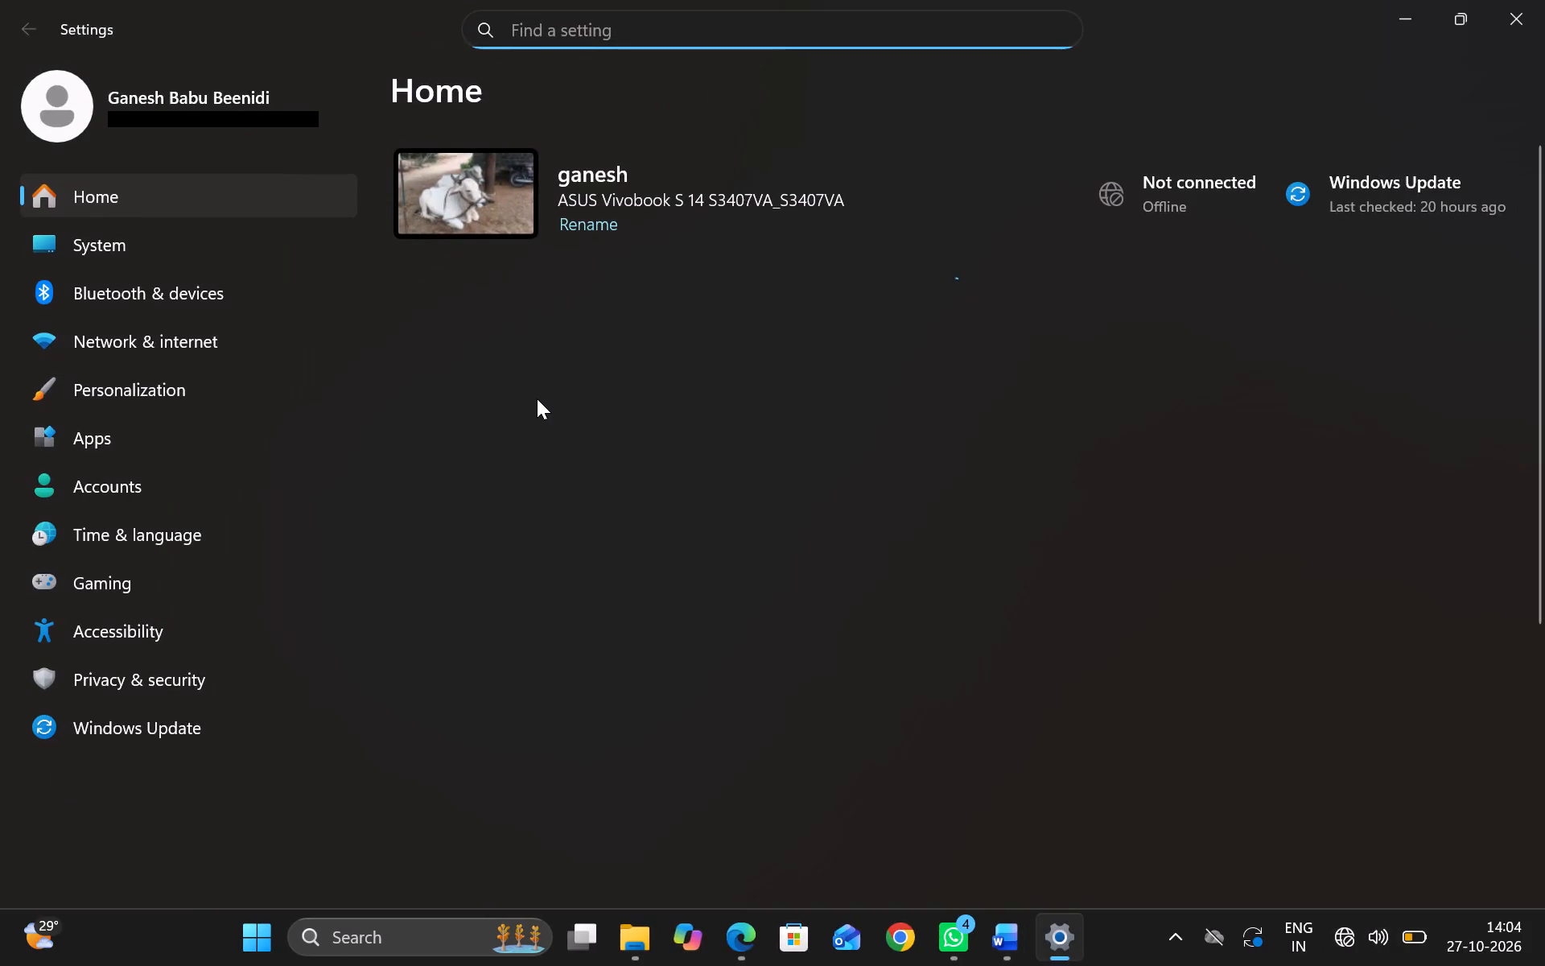
click(180, 384)
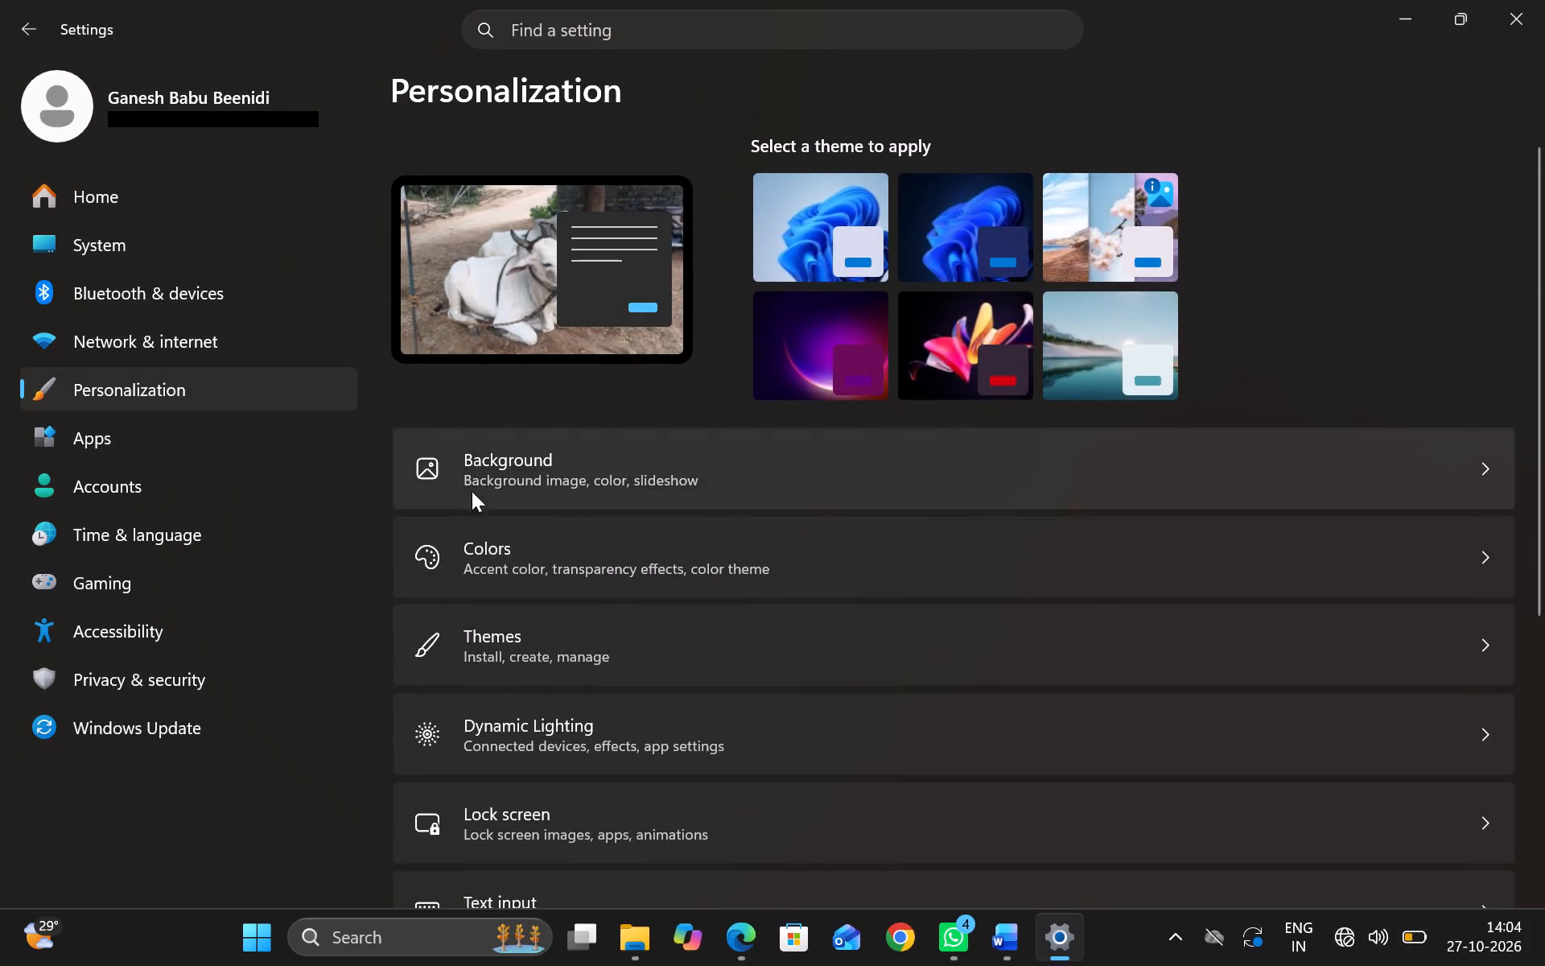
click(488, 534)
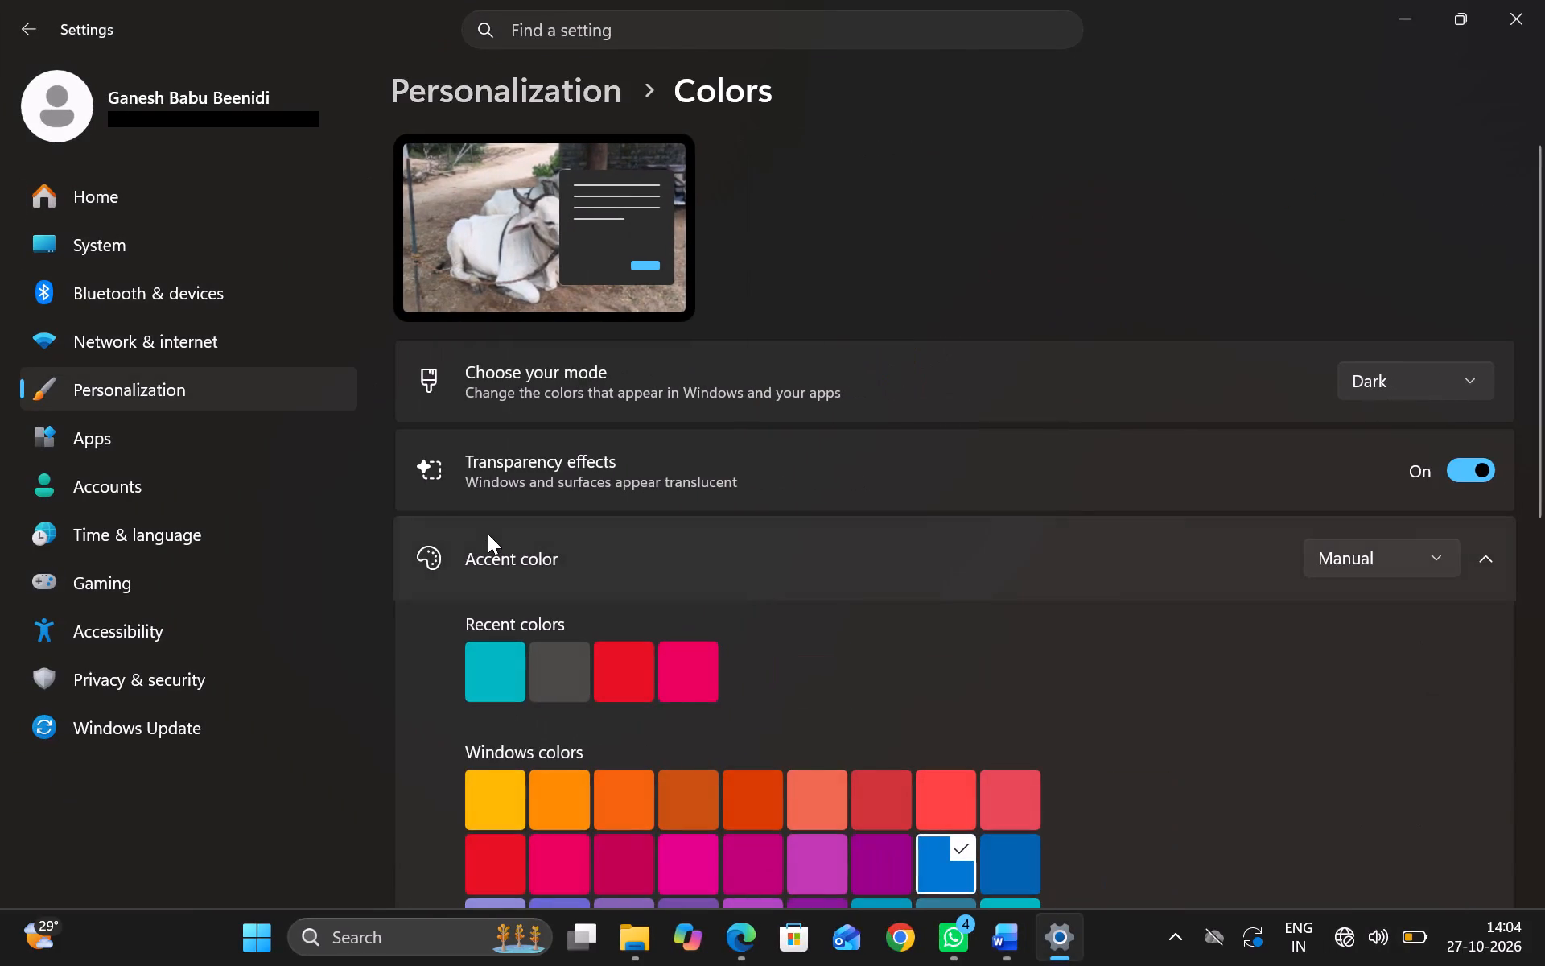
click(1361, 381)
click(1373, 338)
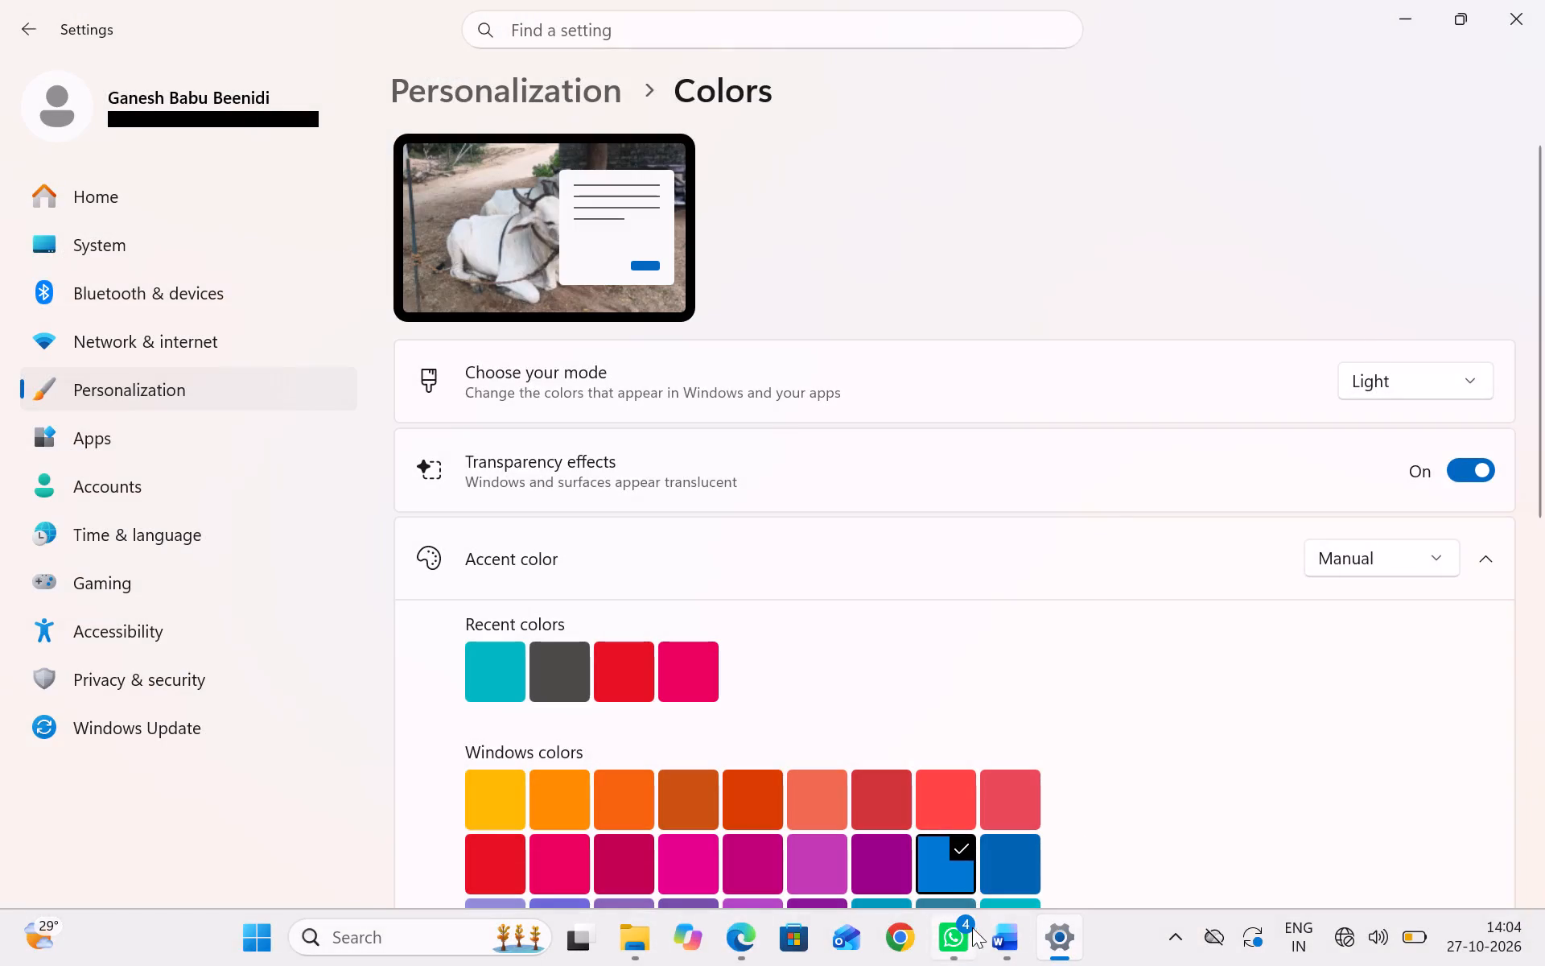
click(1036, 809)
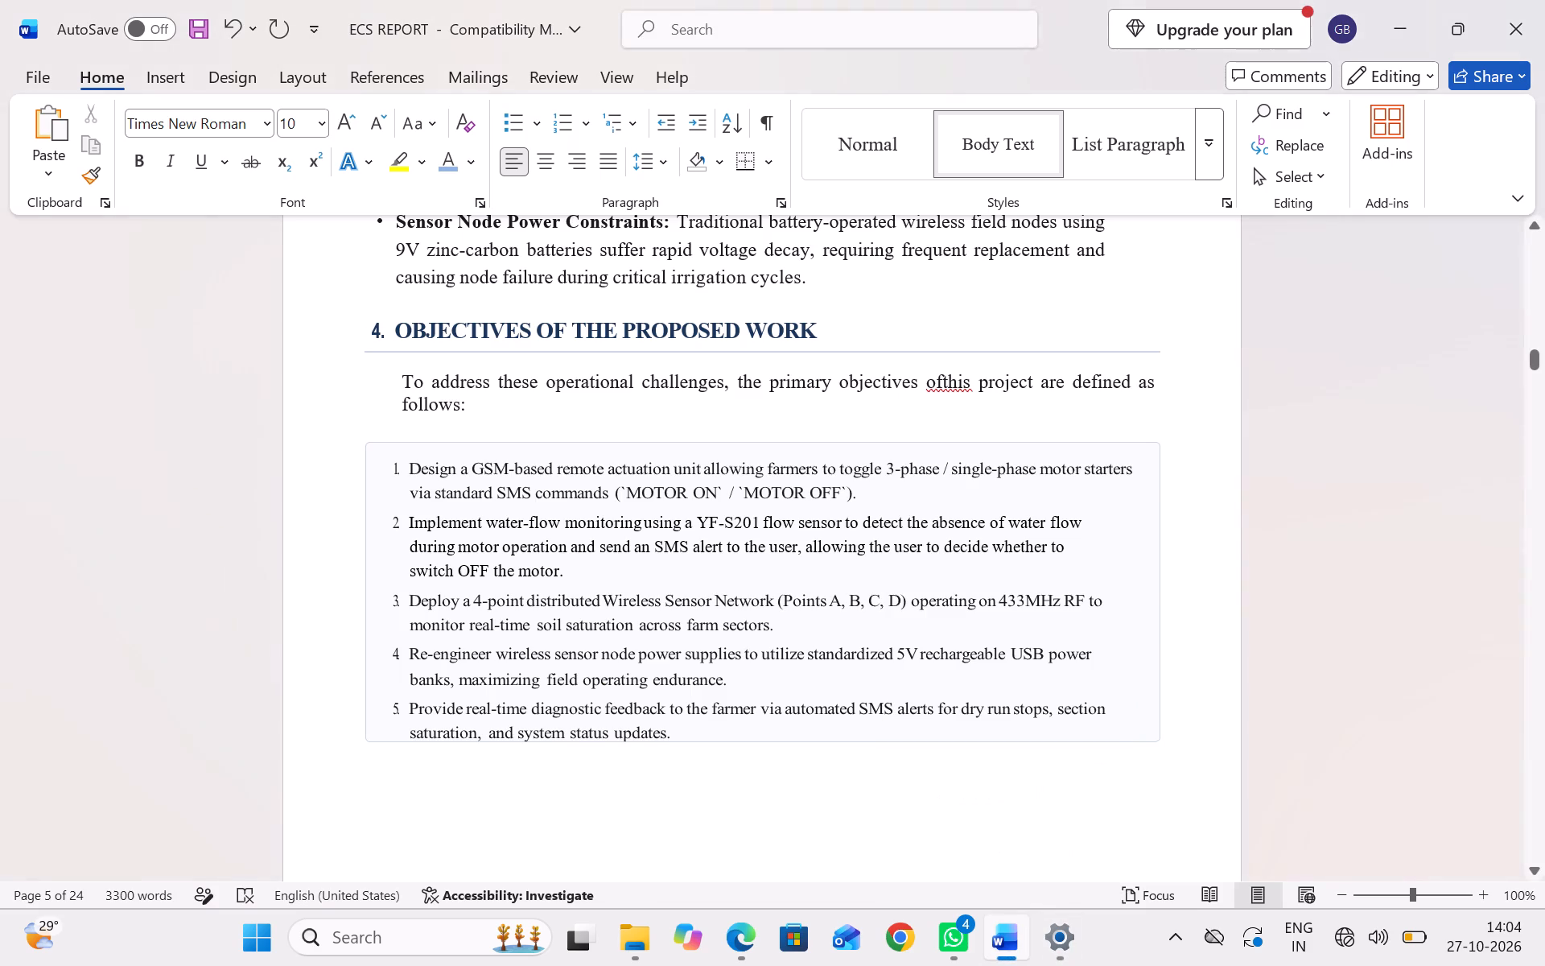
Undo the light blue text recolouring of the Key Innovations & Deliverables box on page 2 and deselect the box.
scroll(991, 566, up, 10)
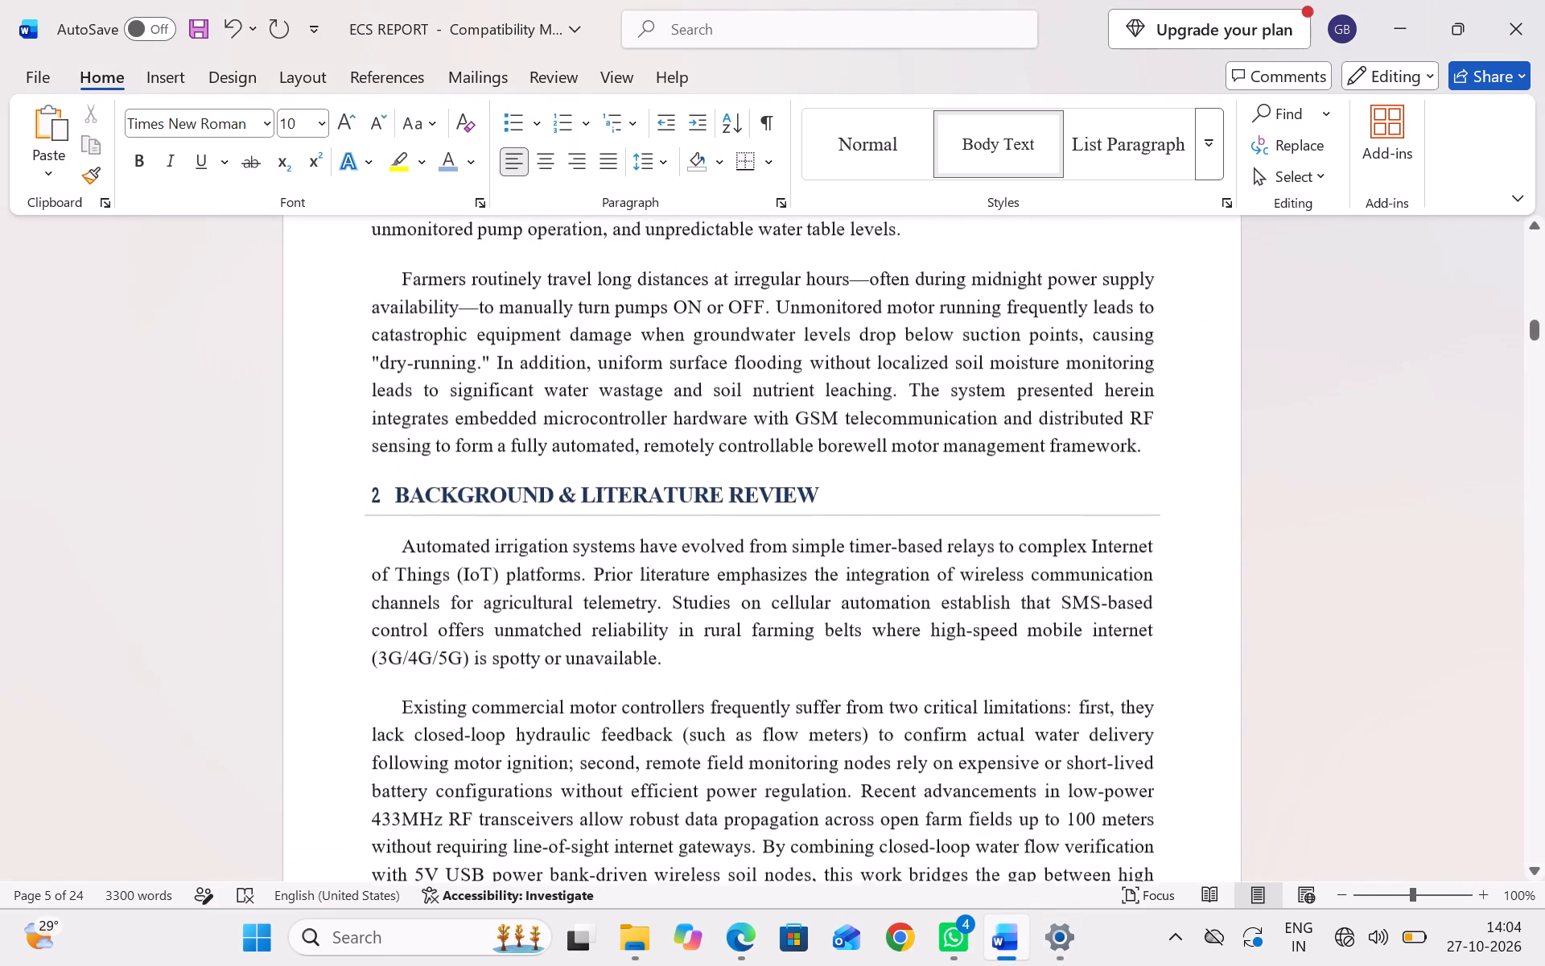
scroll(991, 566, up, 18)
scroll(991, 566, up, 5)
scroll(991, 566, down, 2)
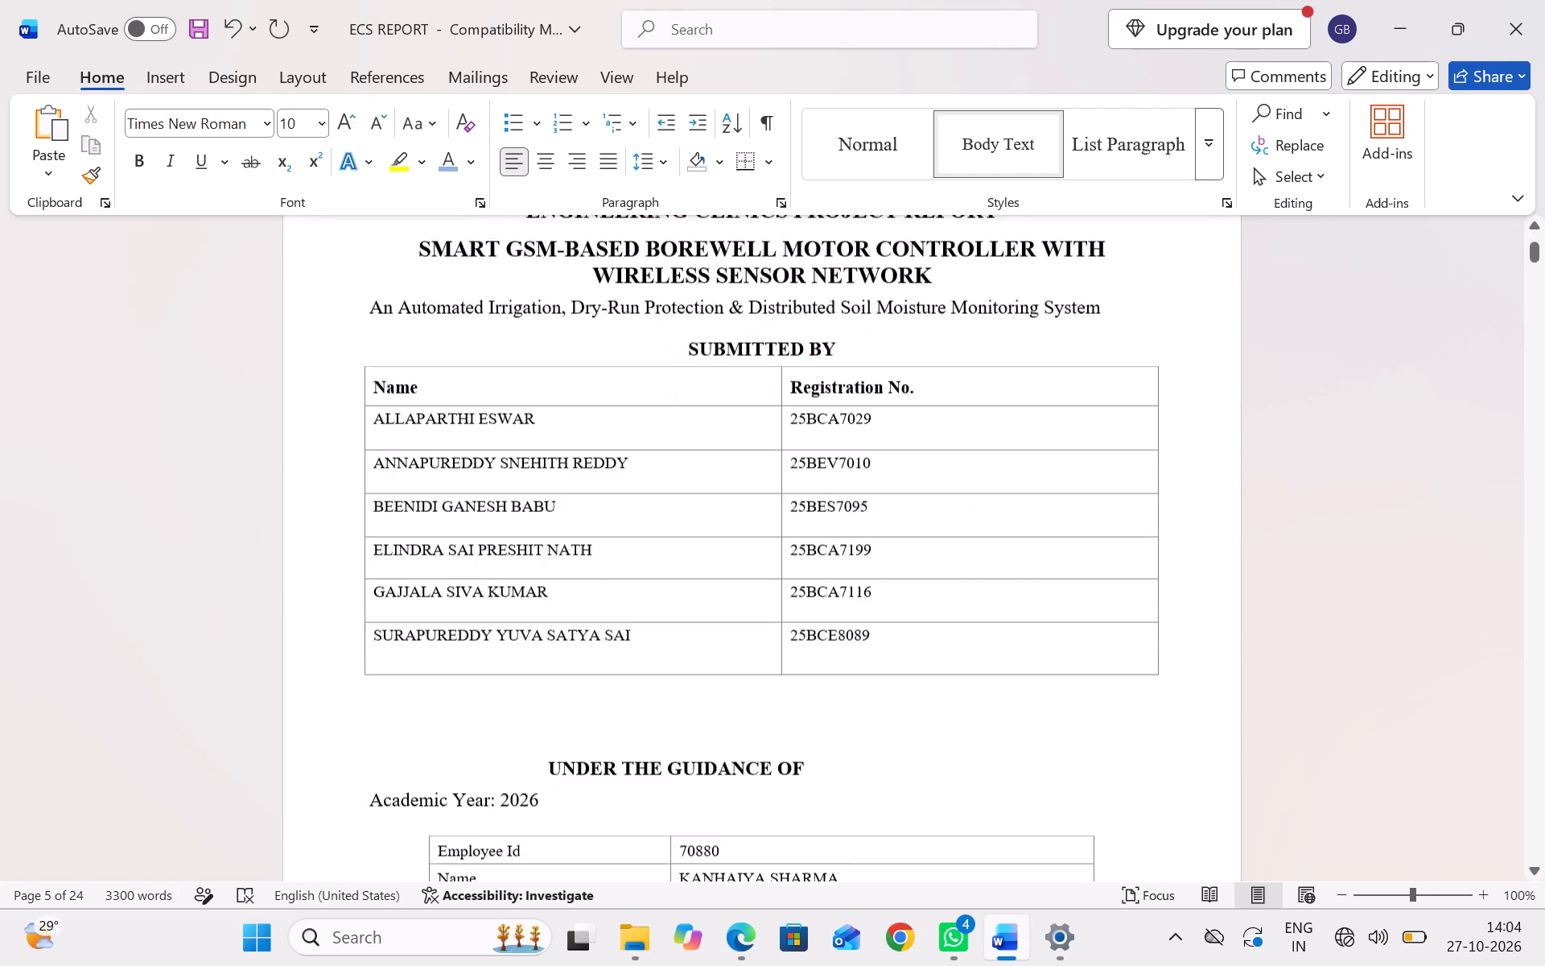
scroll(991, 566, down, 8)
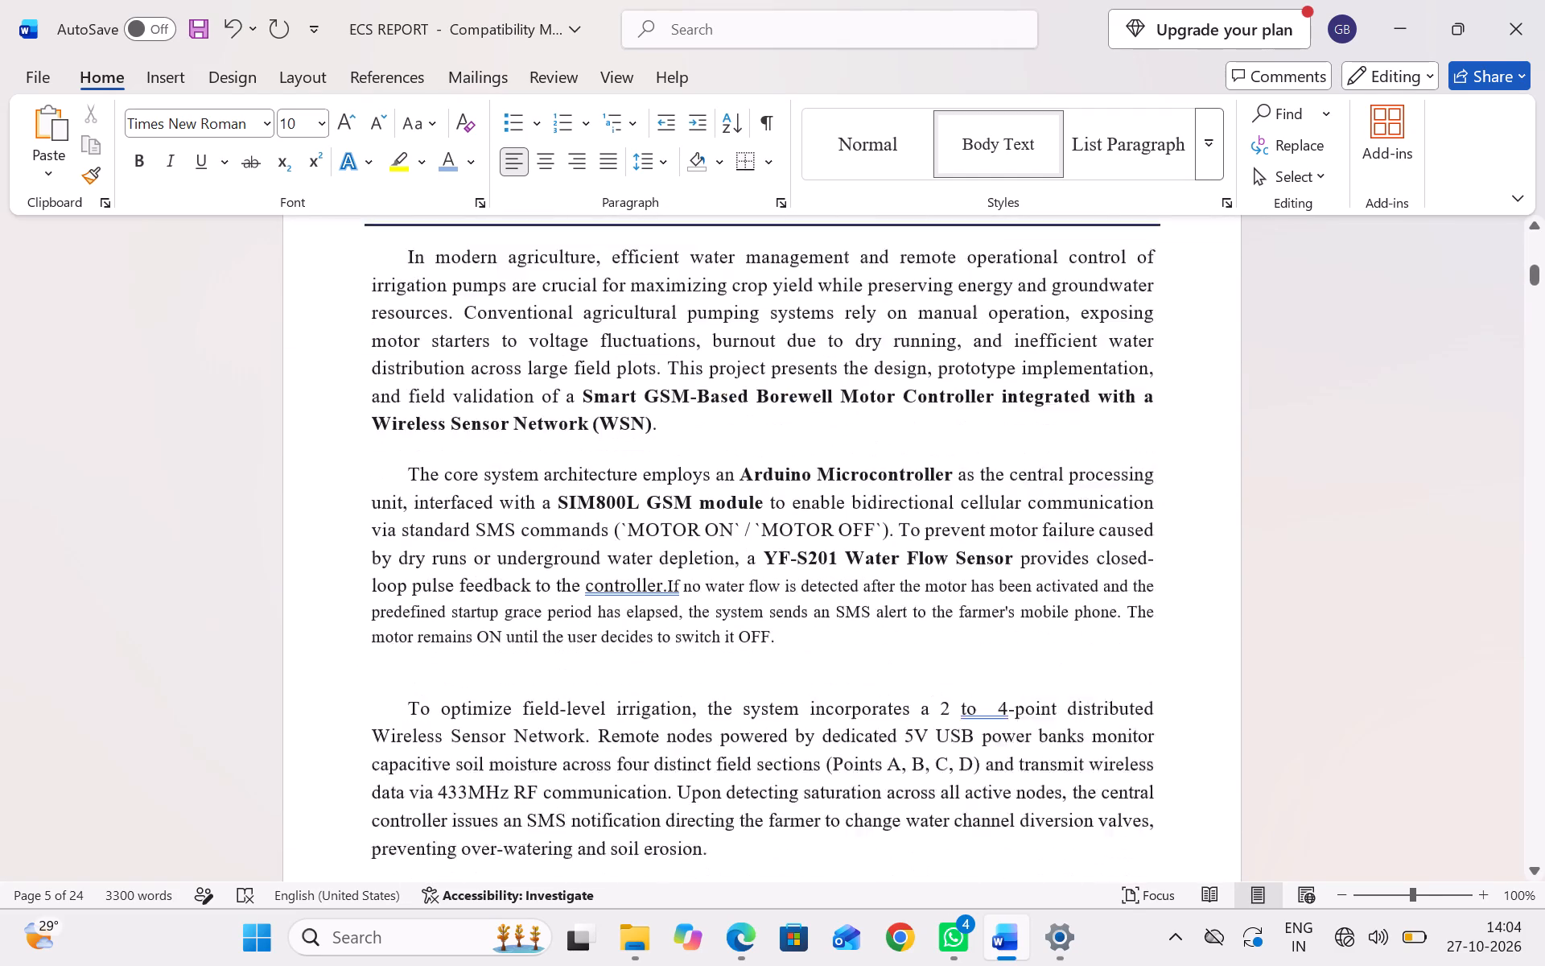
scroll(991, 566, down, 3)
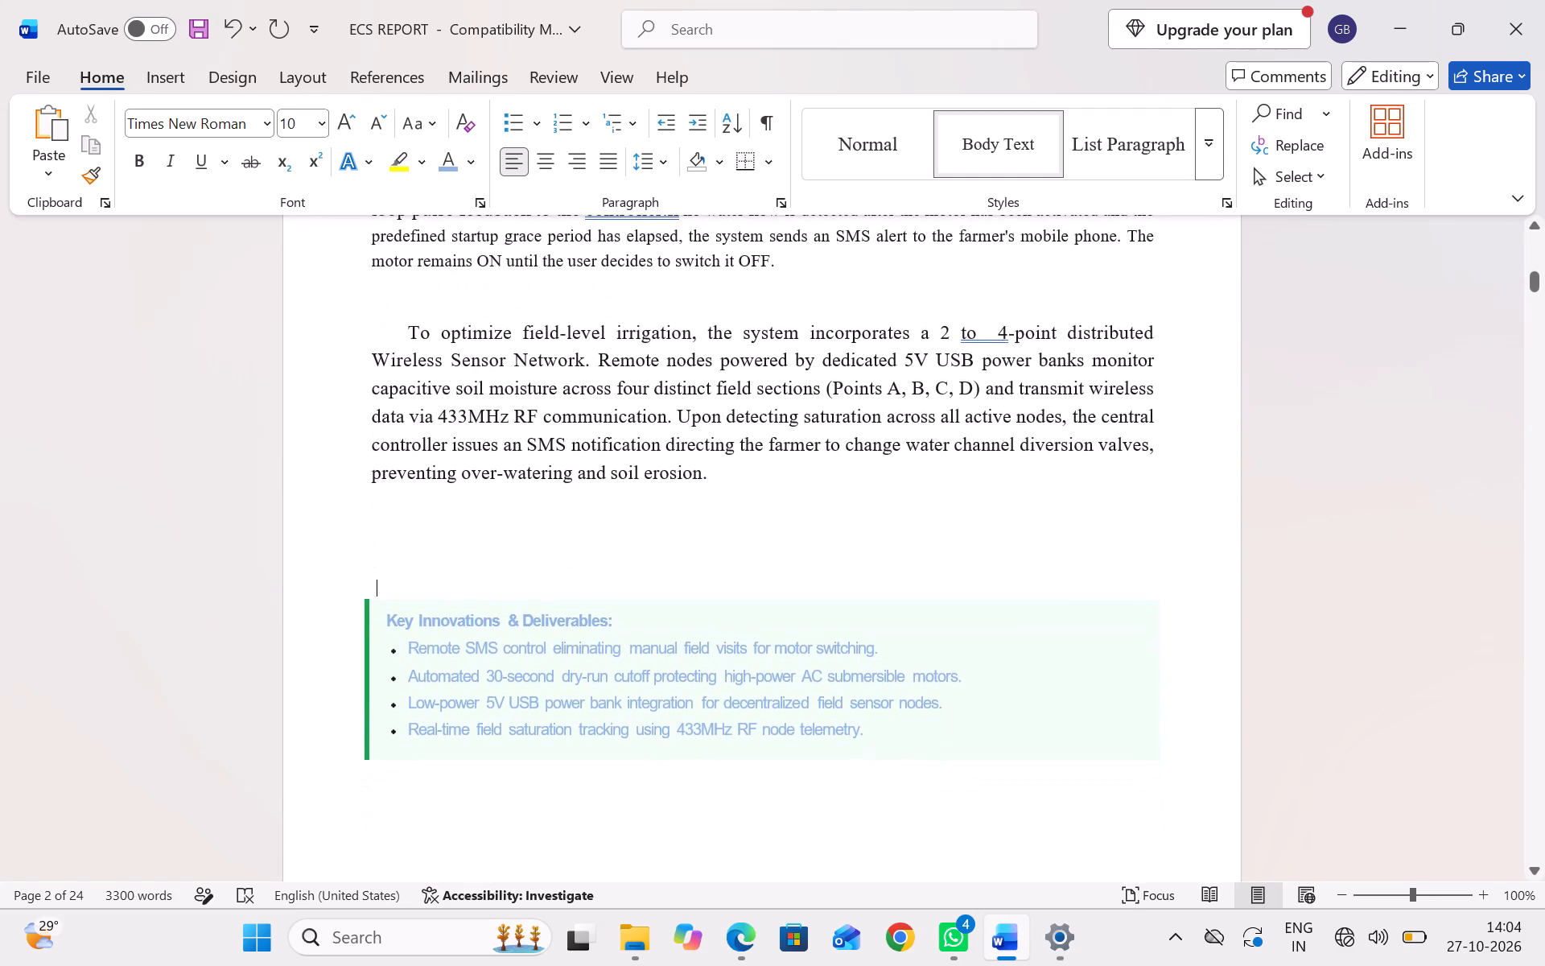
key(ctrl+z)
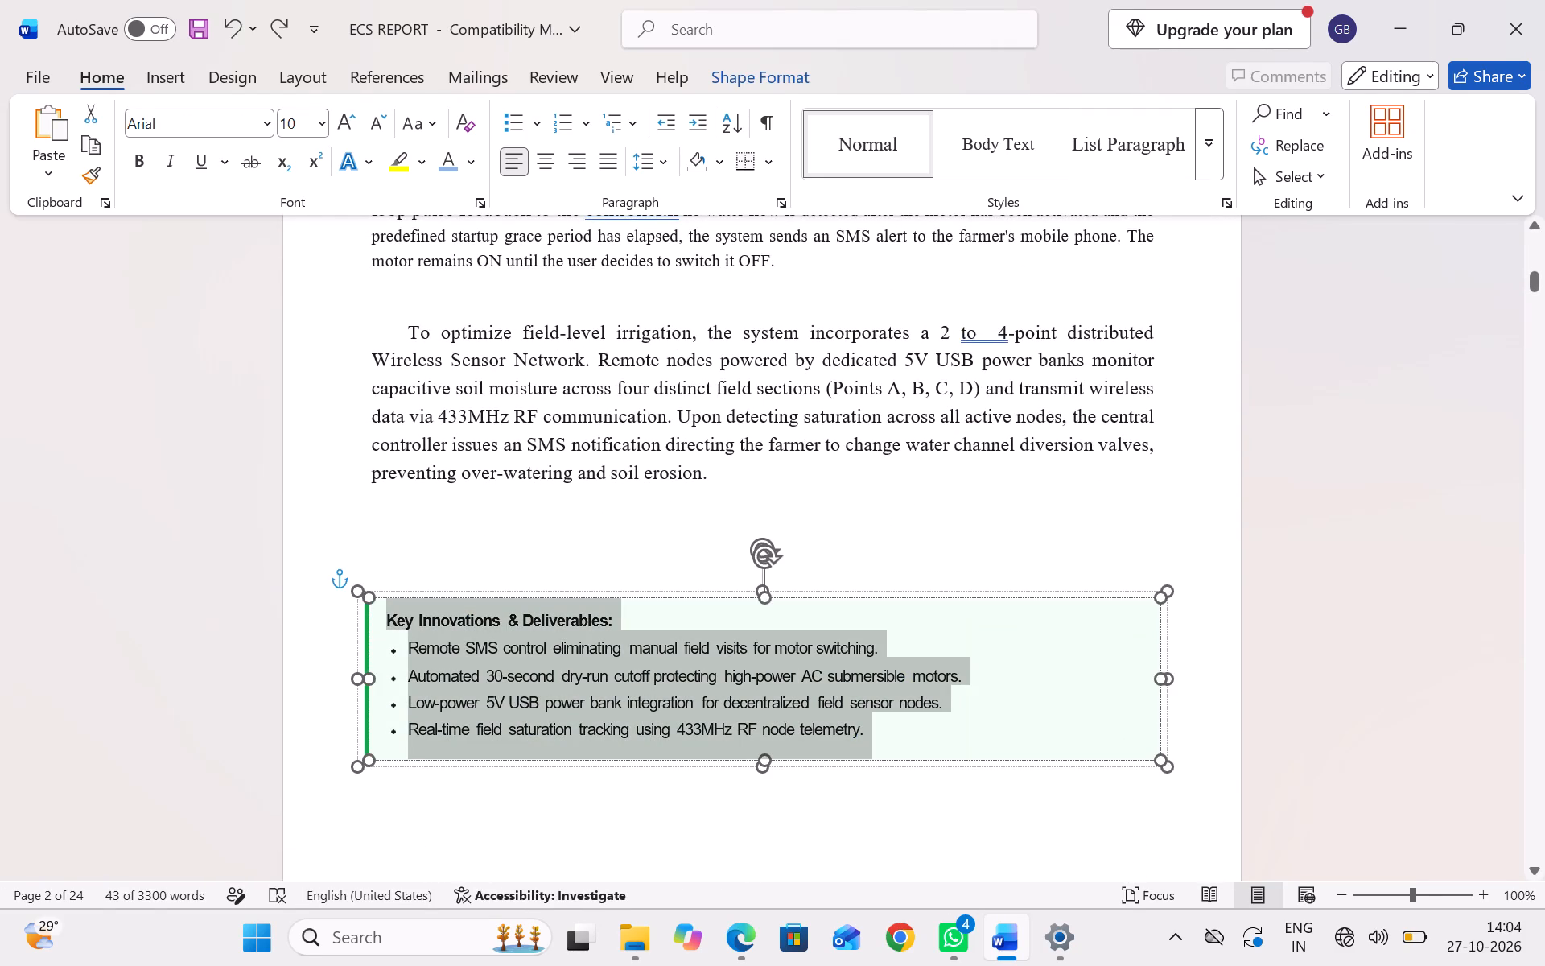
click(965, 547)
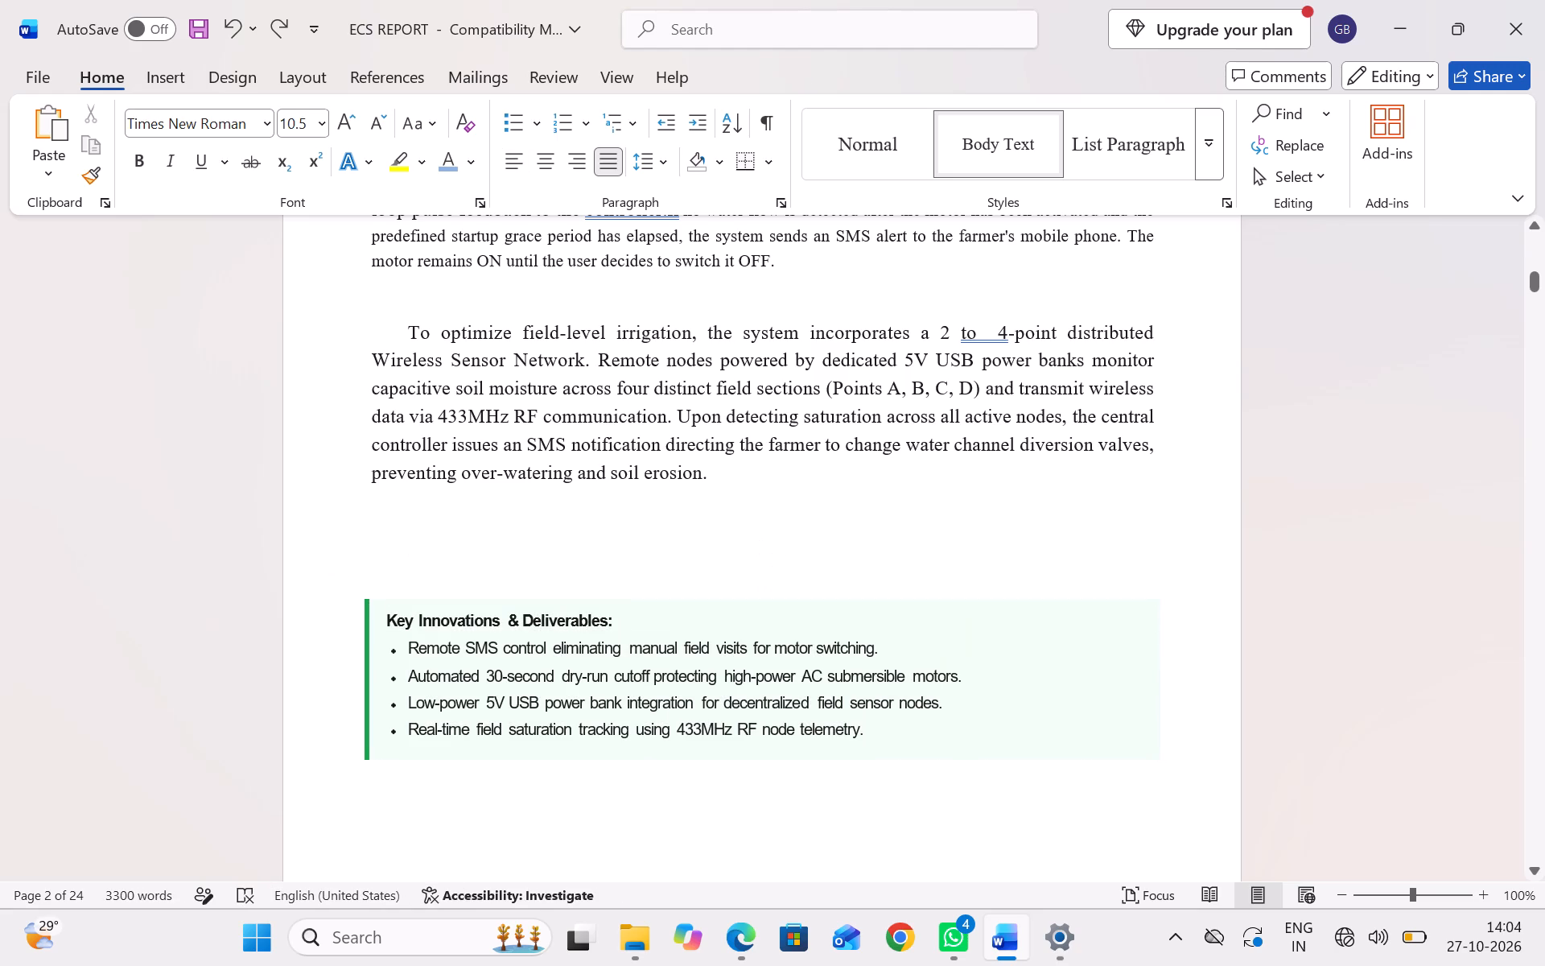
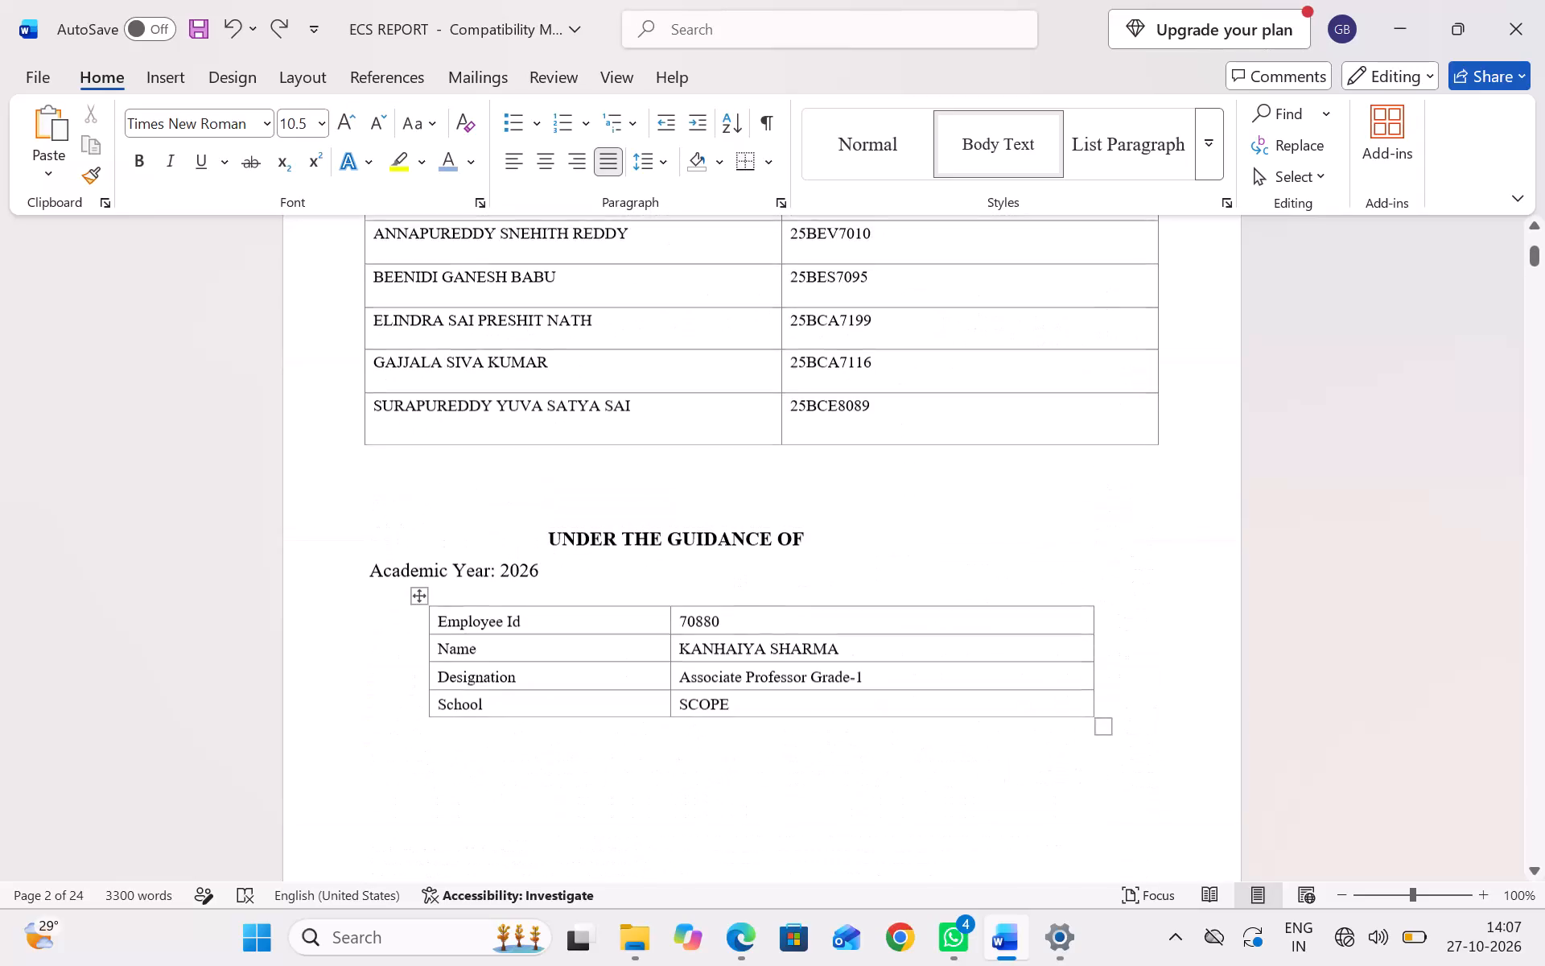
Review the report's cover page, submission and guidance tables, and the opening of the Abstract on page 2.
scroll(965, 547, up, 5)
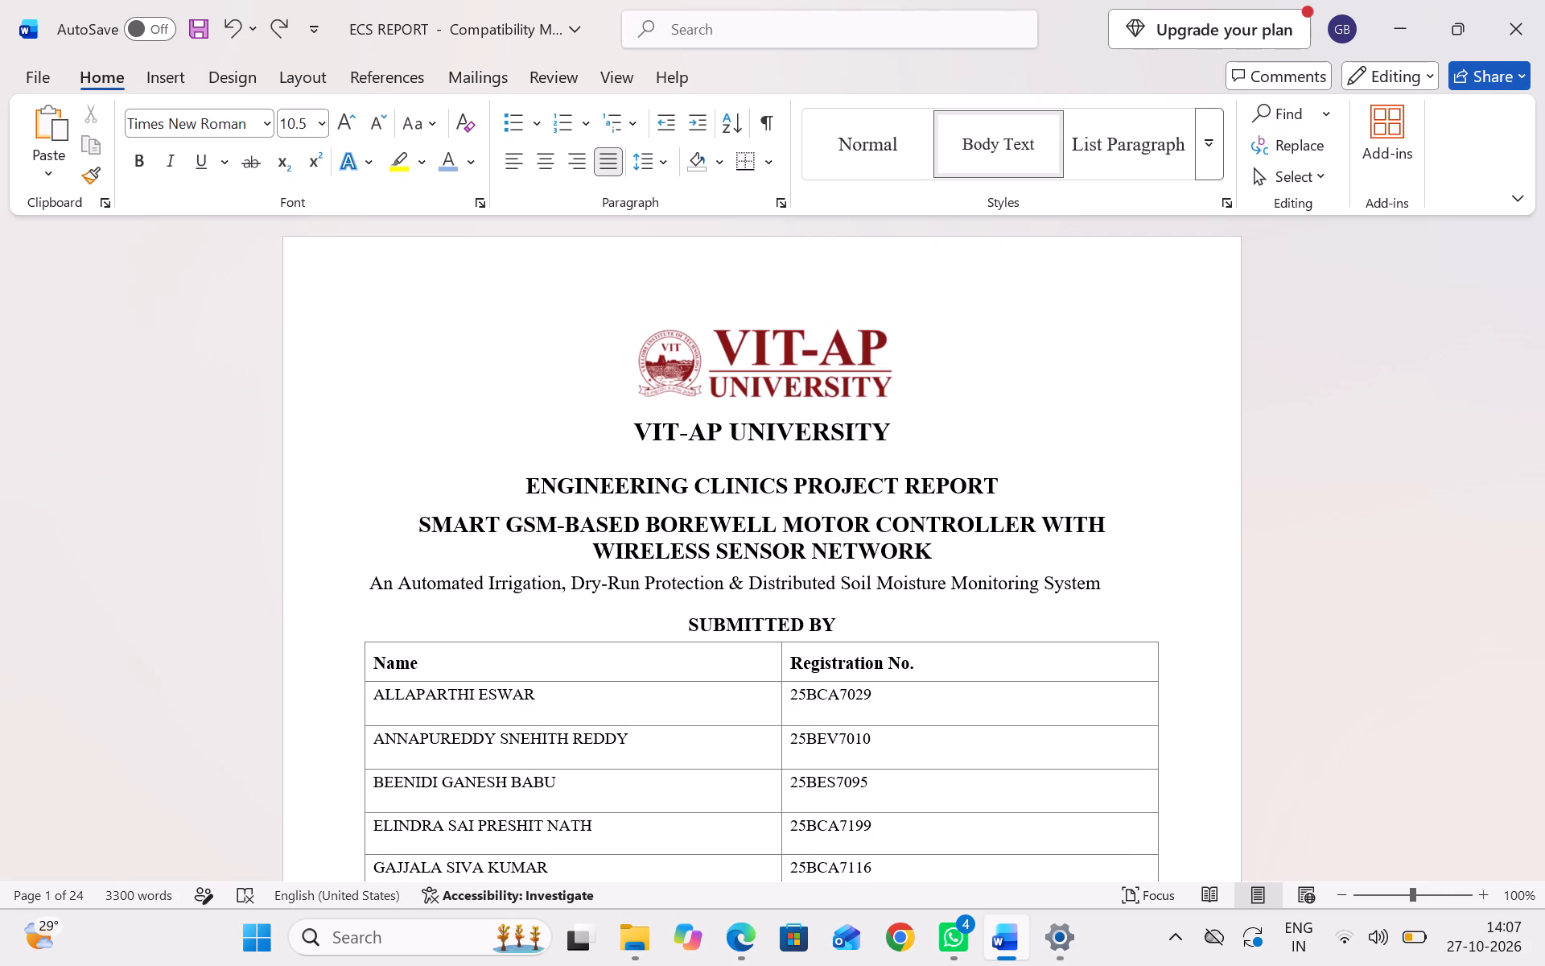
scroll(965, 547, down, 1)
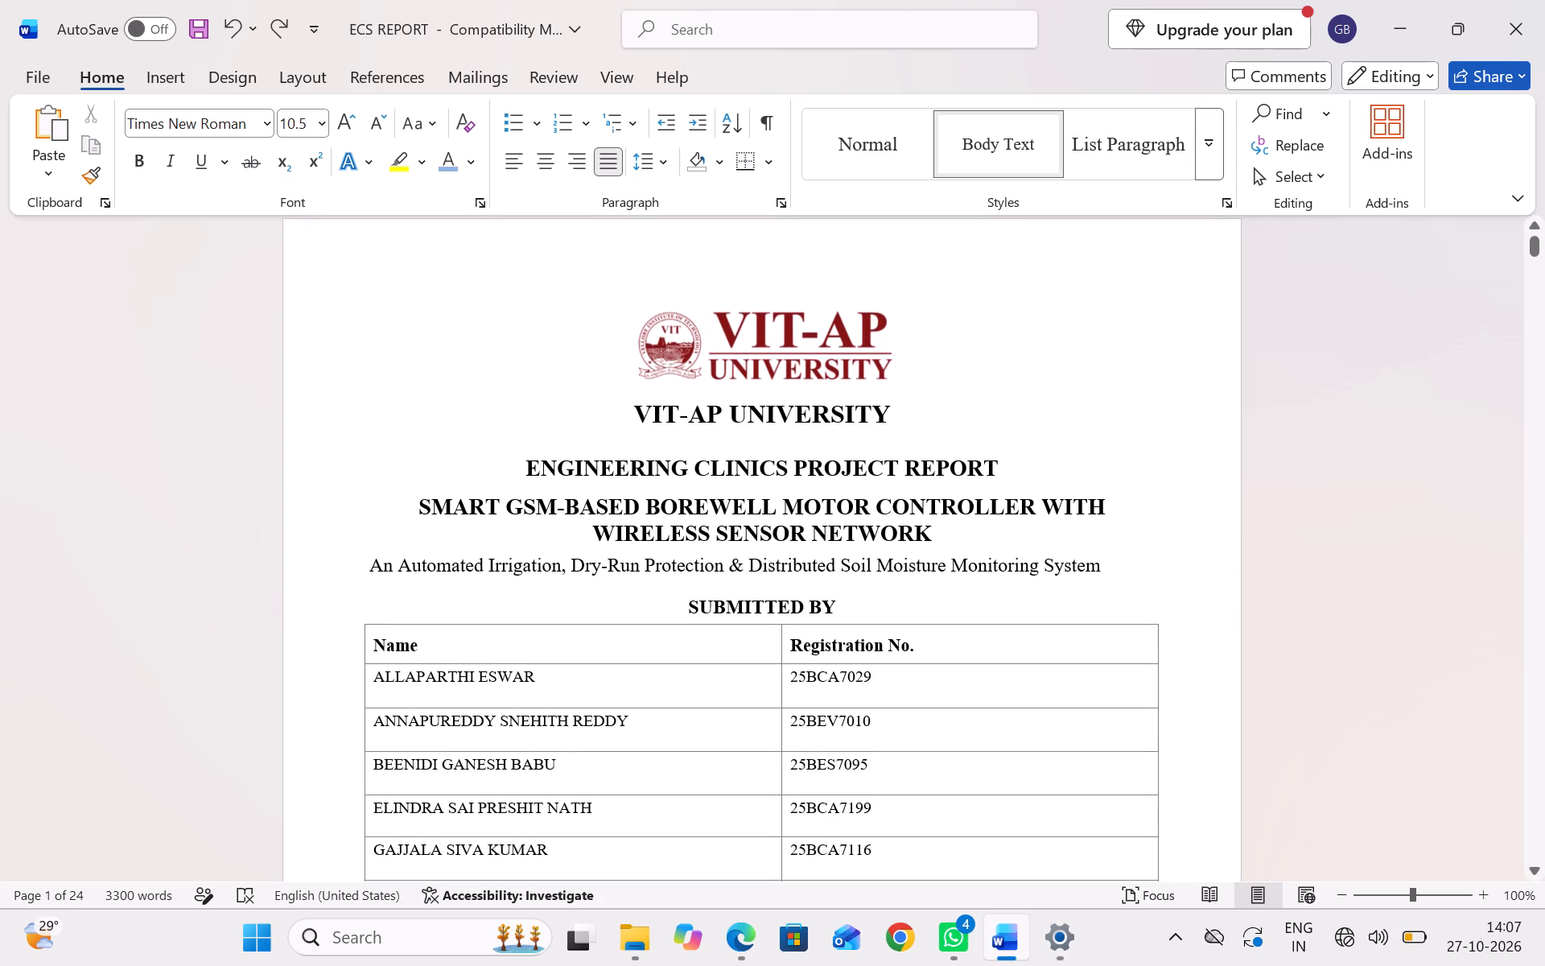
scroll(965, 547, down, 5)
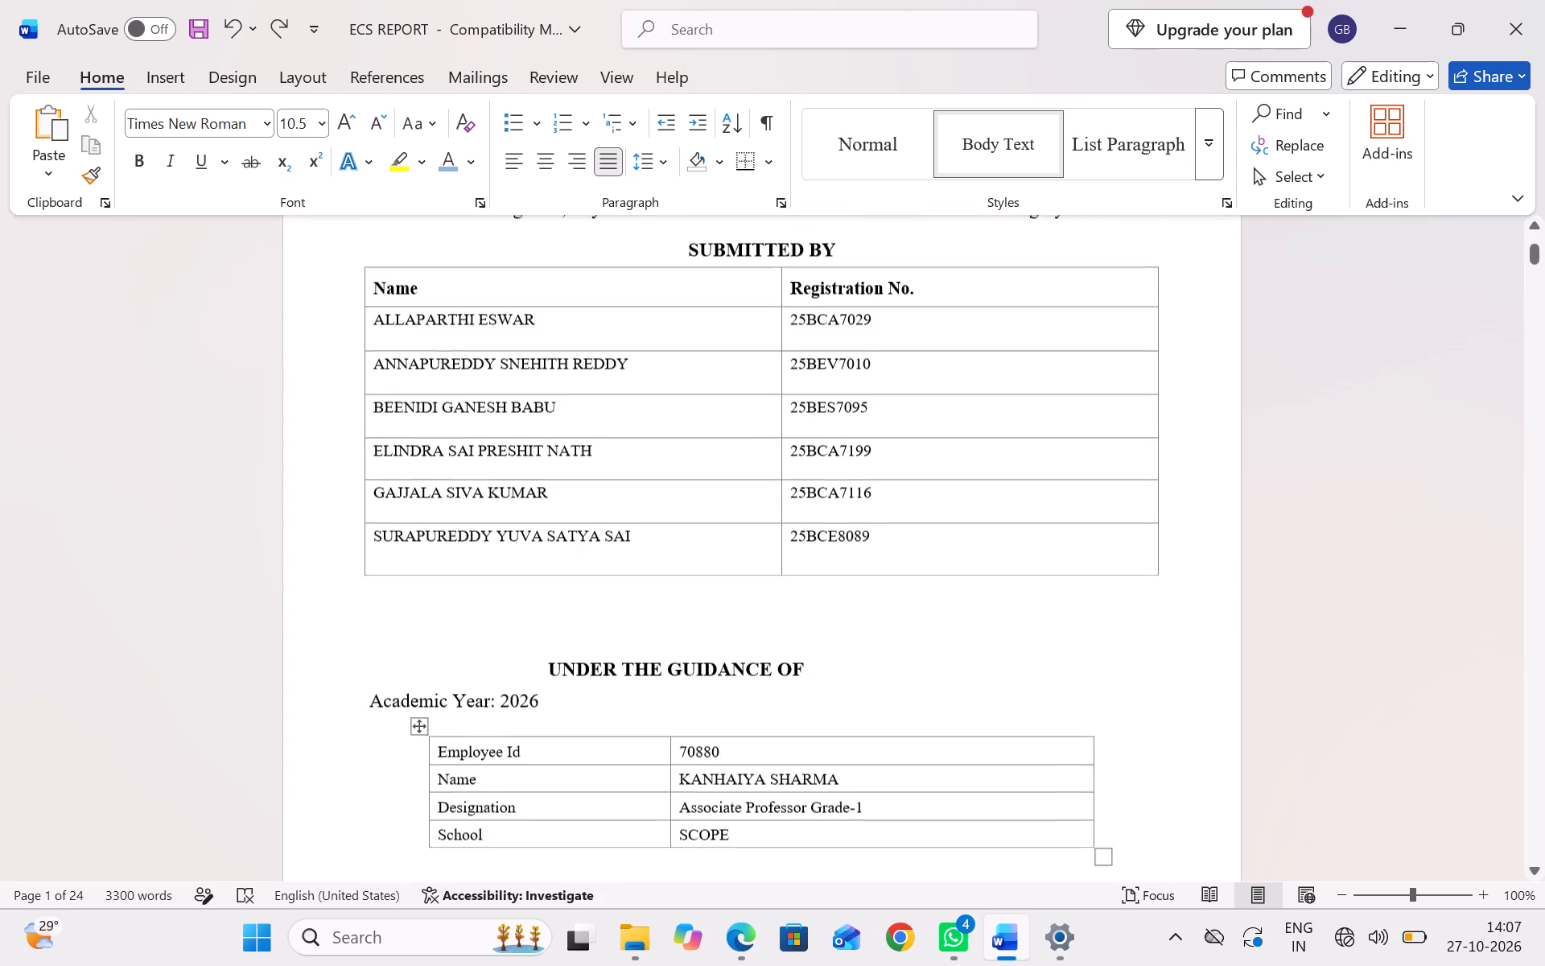
scroll(965, 547, down, 5)
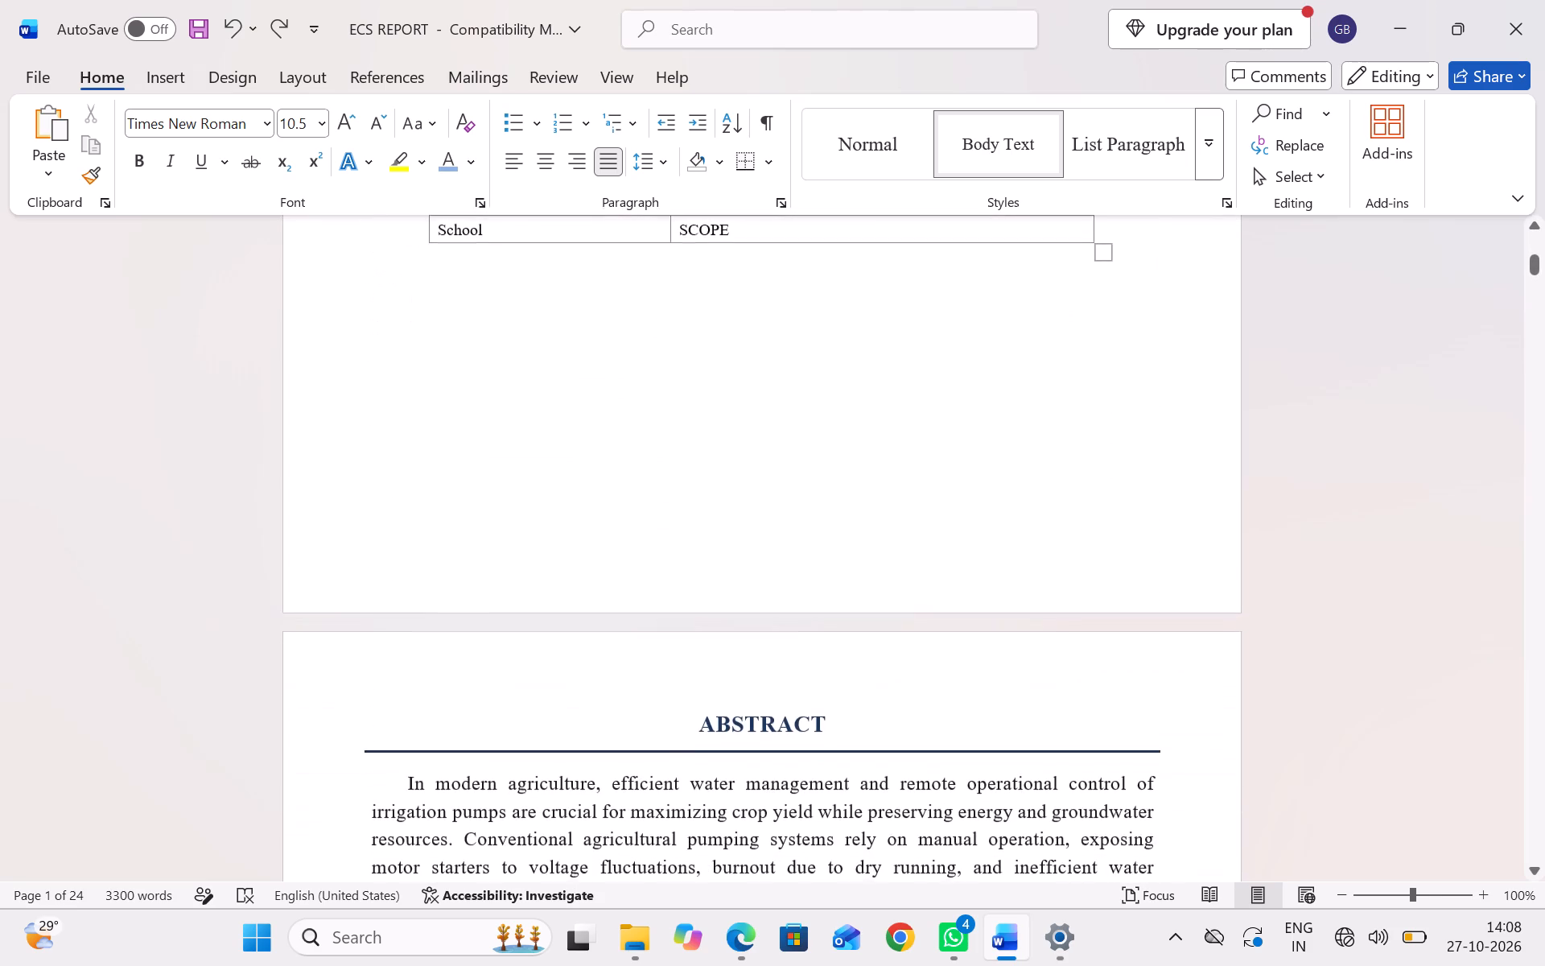
scroll(965, 547, down, 3)
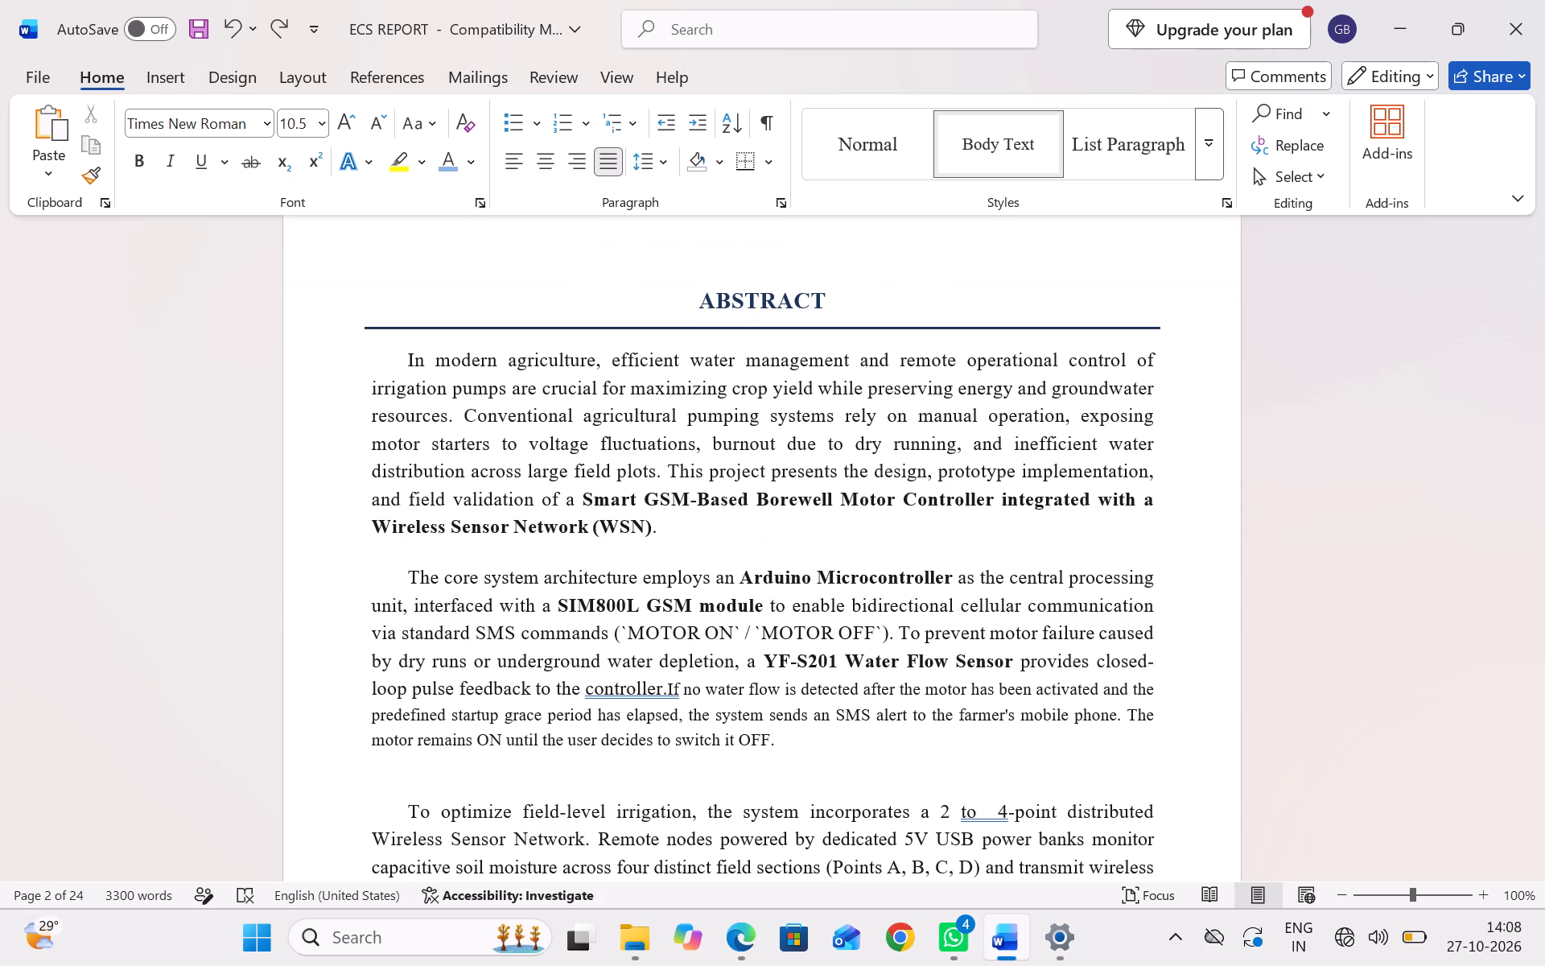
double_click(965, 547)
scroll(965, 547, up, 2)
scroll(965, 623, up, 2)
scroll(1005, 846, up, 4)
scroll(950, 469, up, 4)
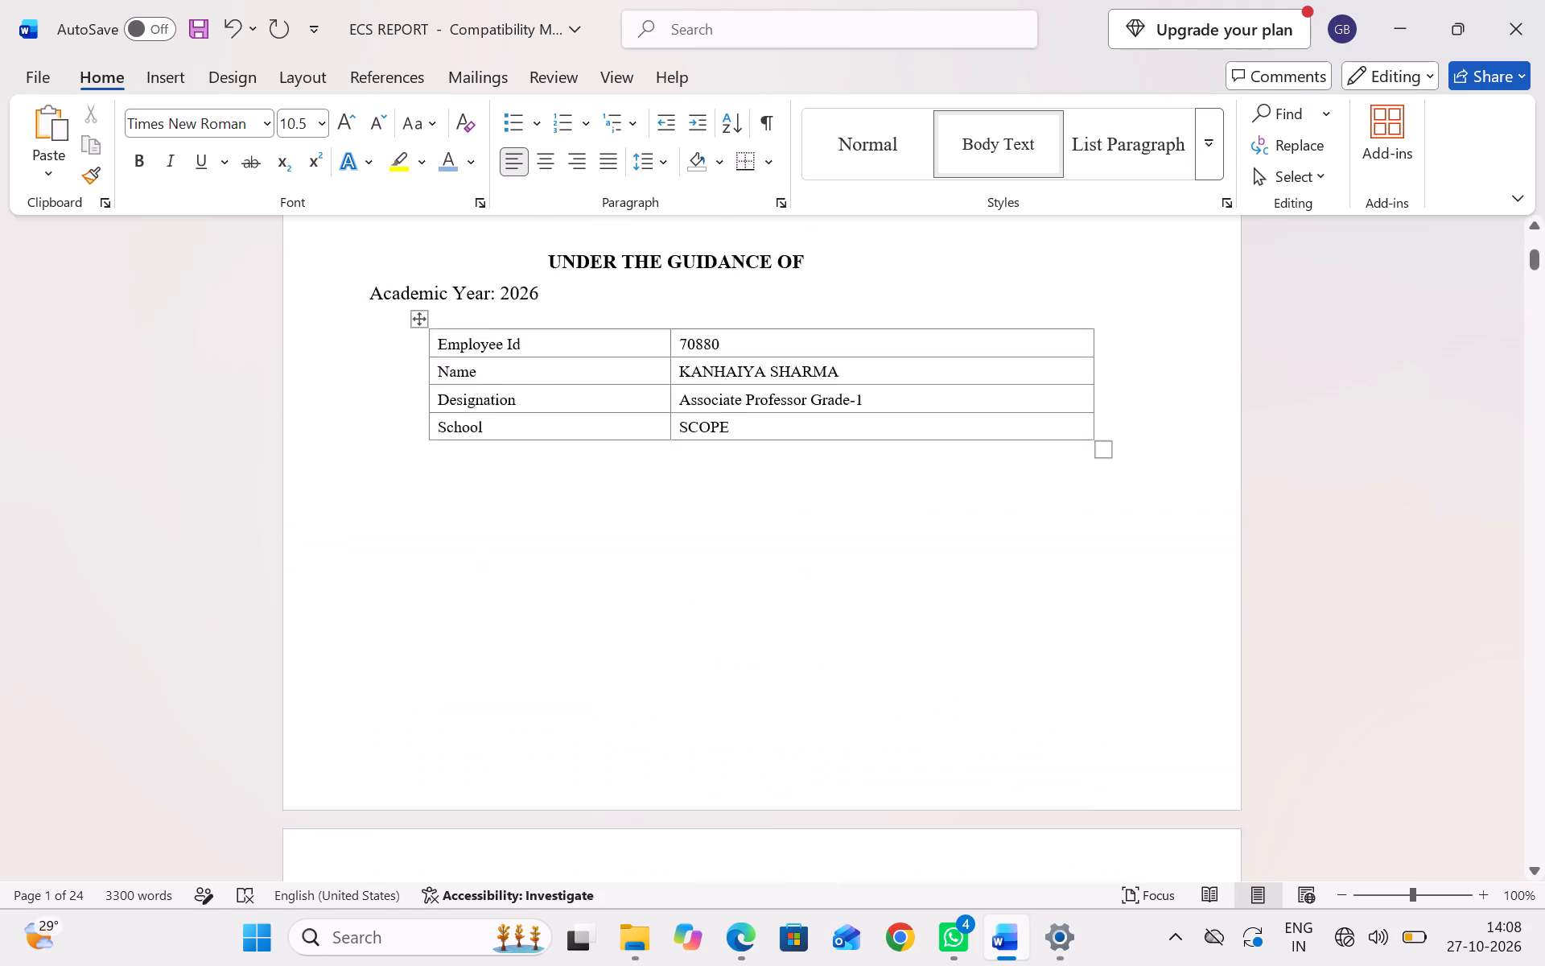
scroll(950, 469, up, 5)
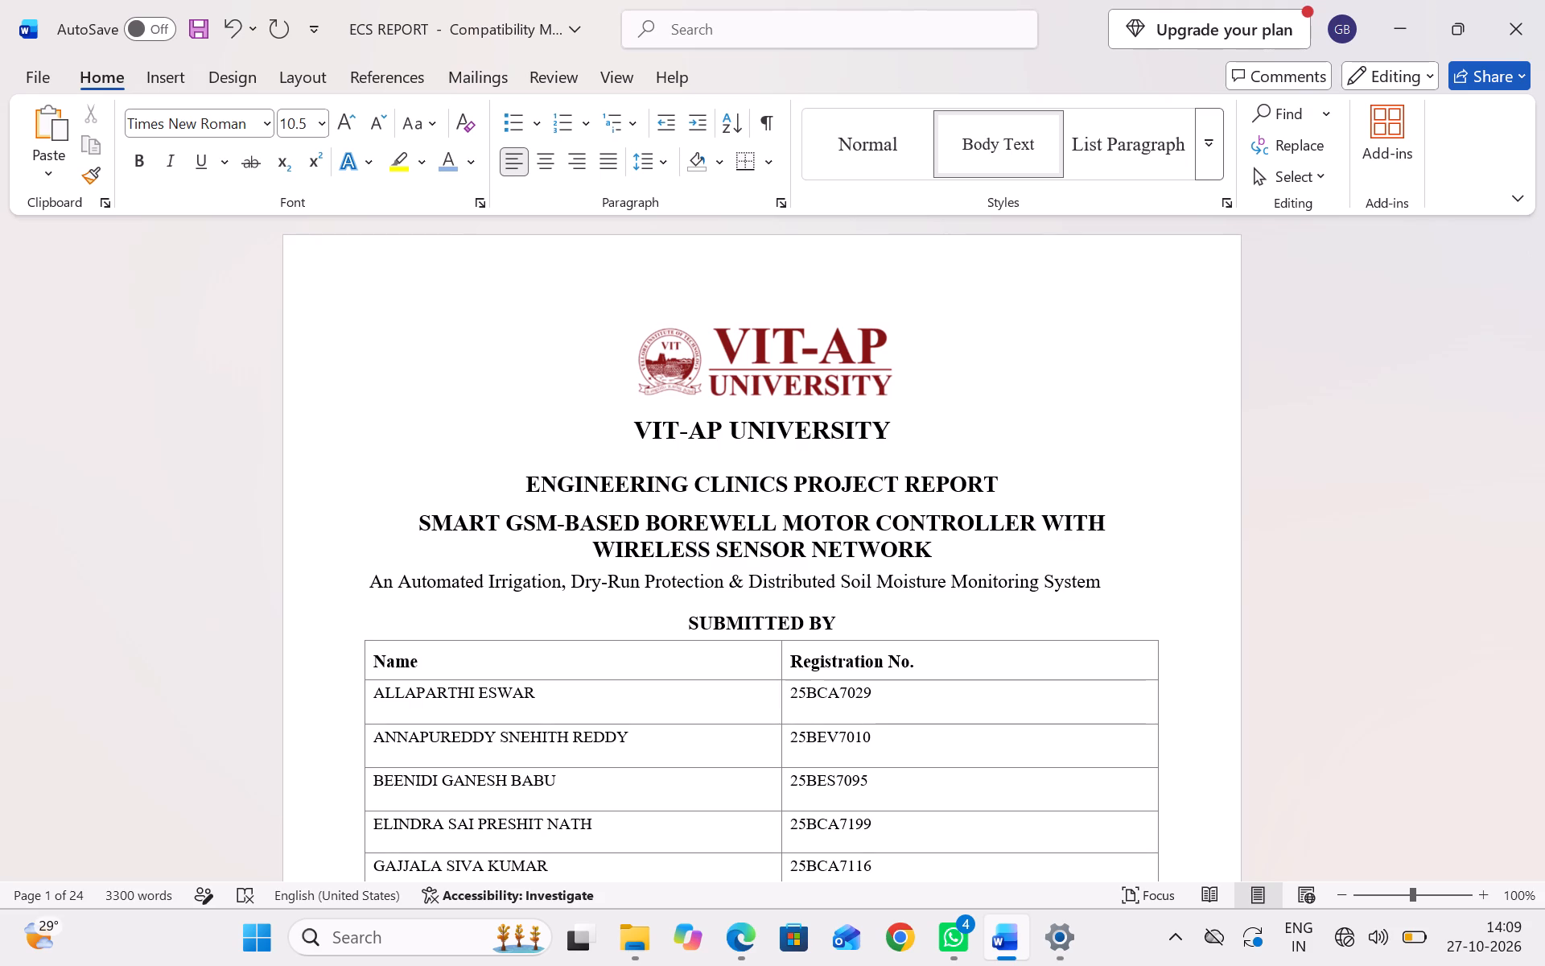
Review the report from the cover page through the lists, abbreviations and Introduction to the Problem Definition section.
scroll(950, 469, down, 3)
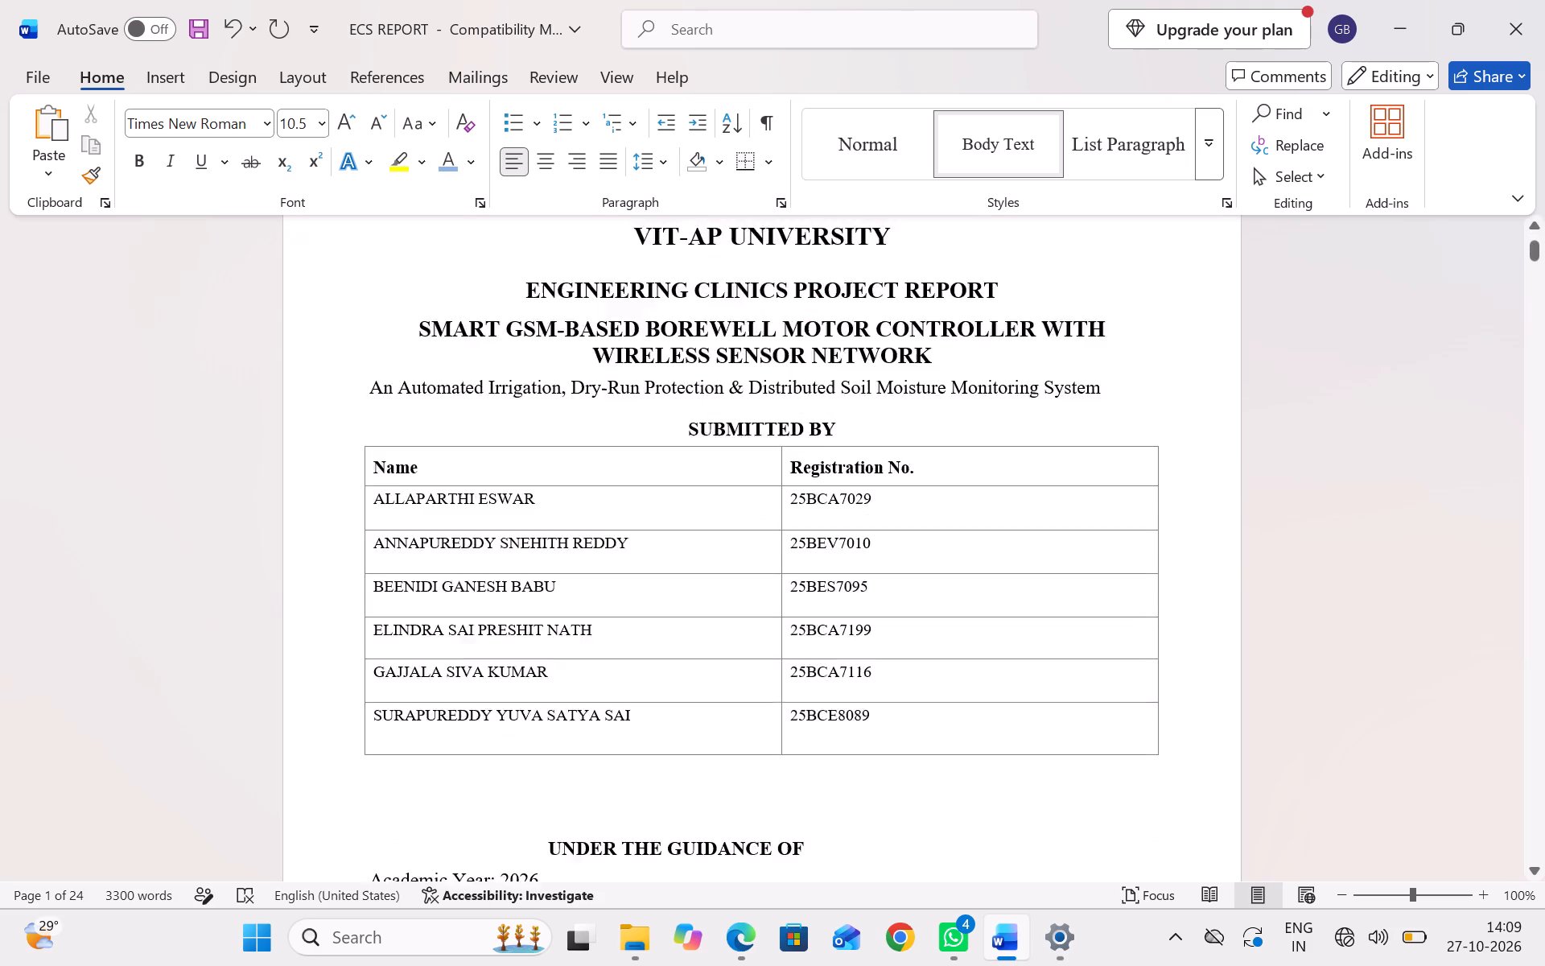
scroll(950, 469, down, 13)
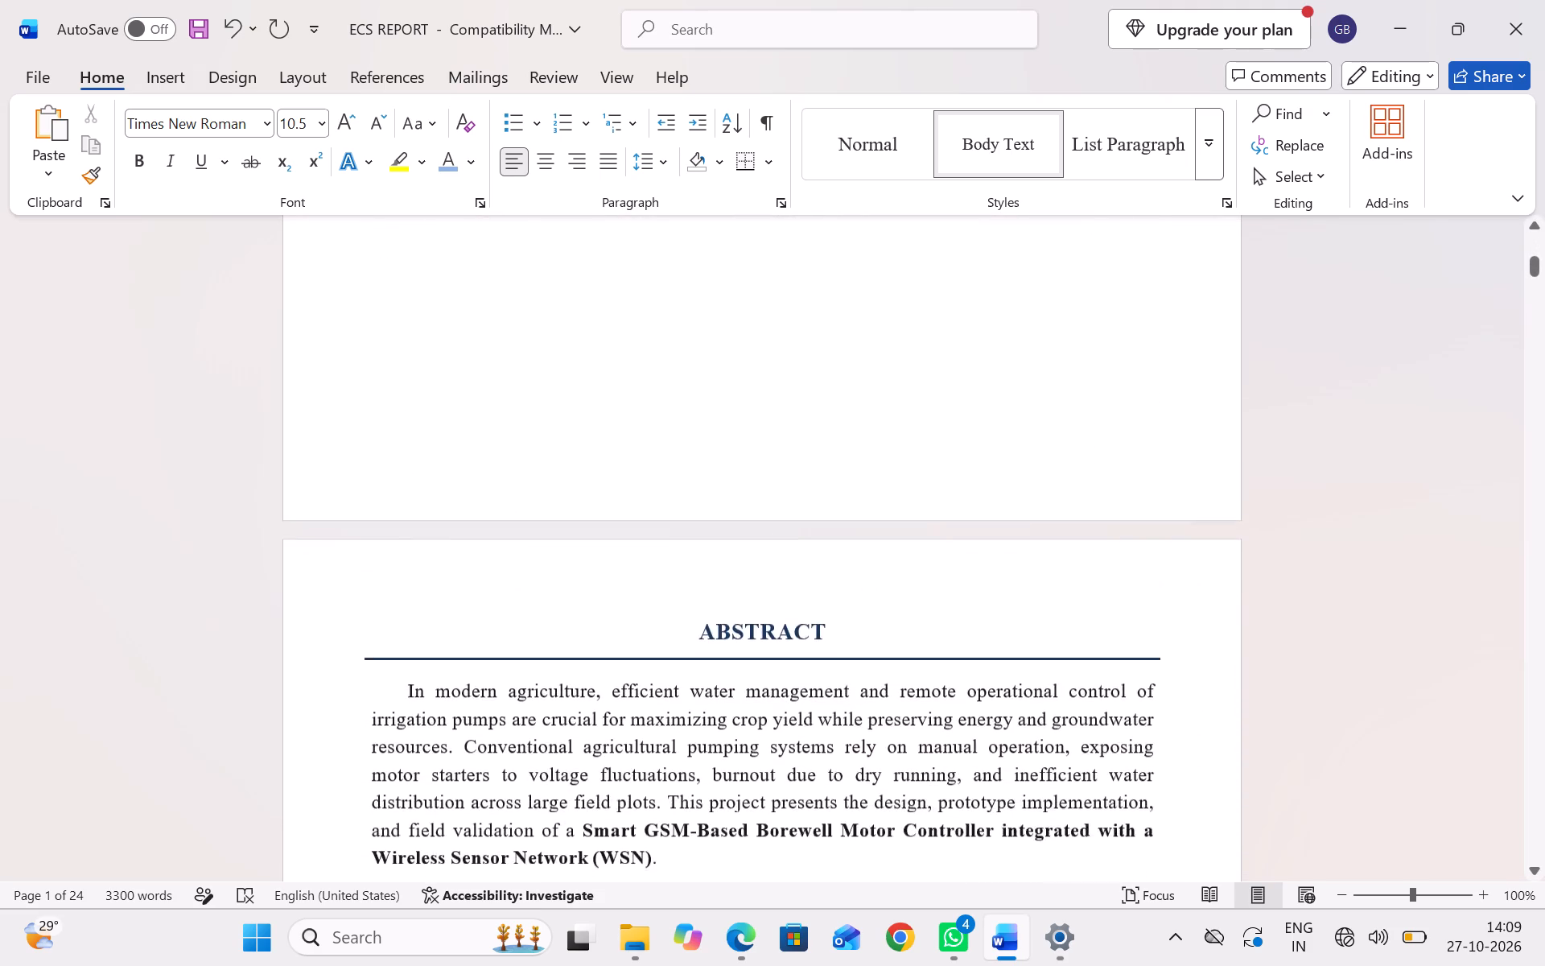
scroll(950, 469, down, 8)
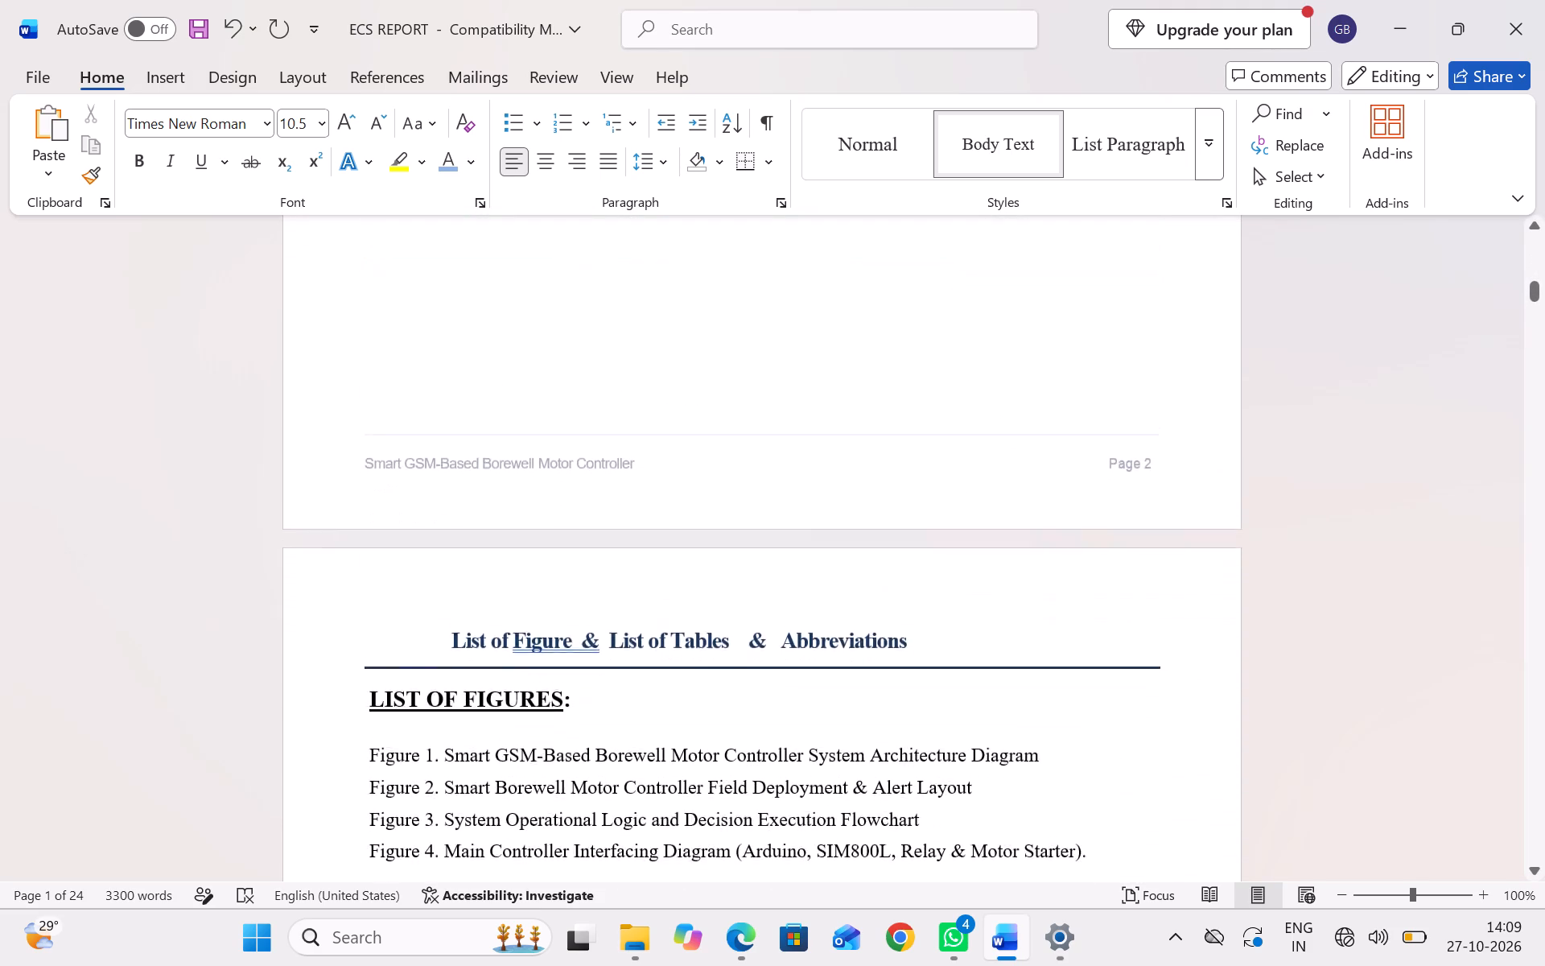
scroll(950, 469, down, 5)
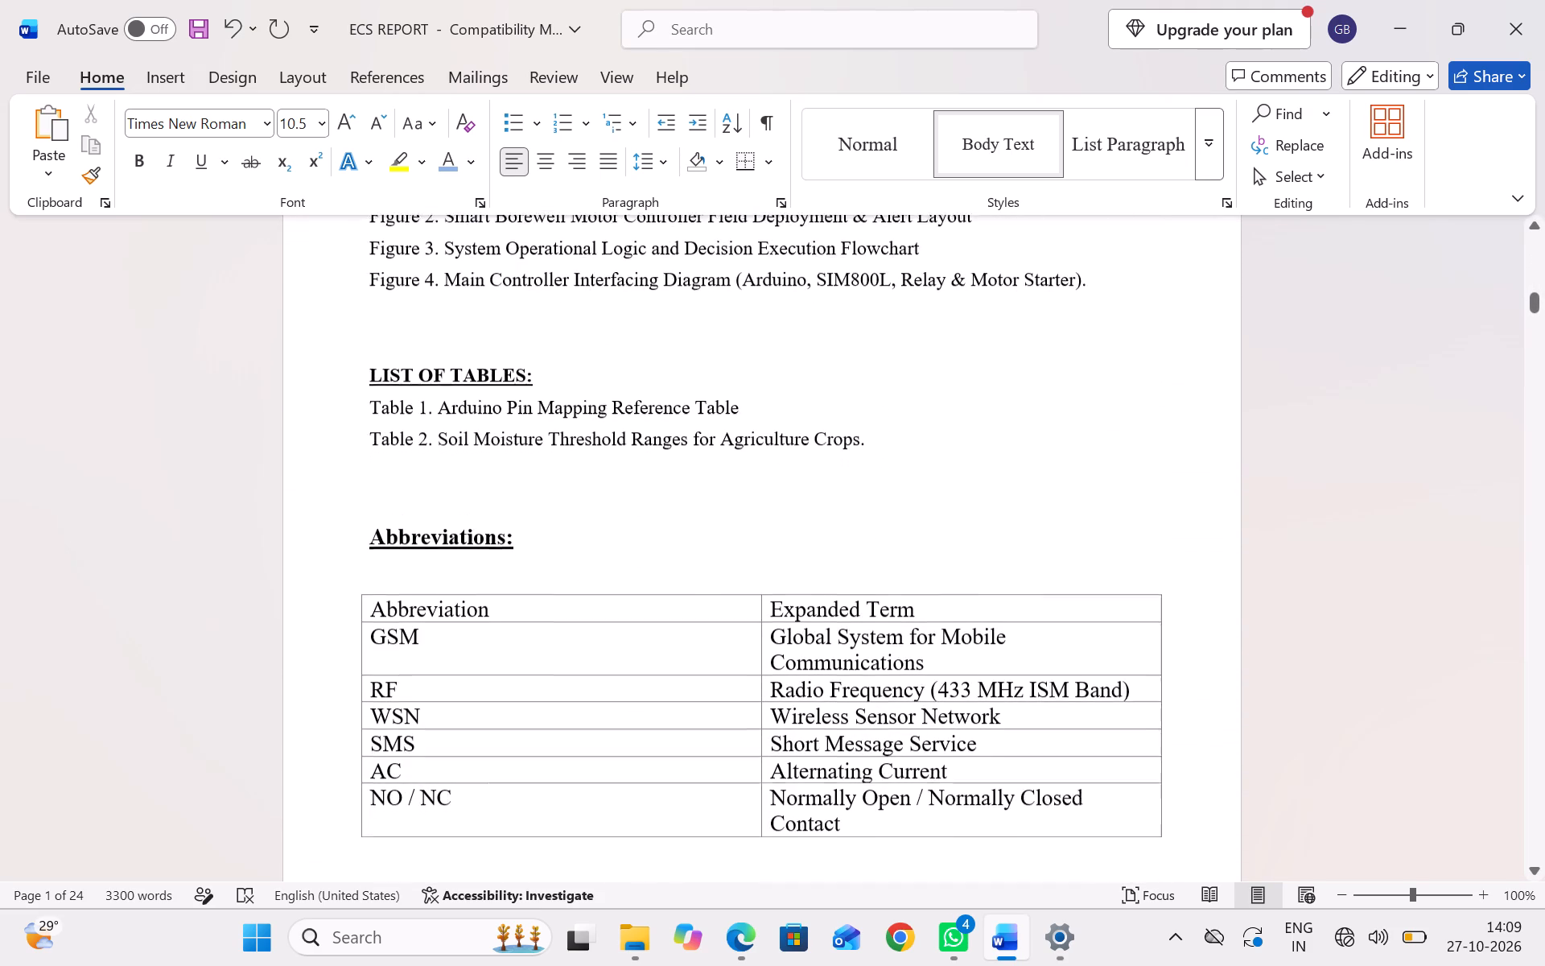
scroll(950, 469, down, 2)
key(Down)
key(Down)
key(Down)
key(Down)
key(Down)
key(Down)
key(Down)
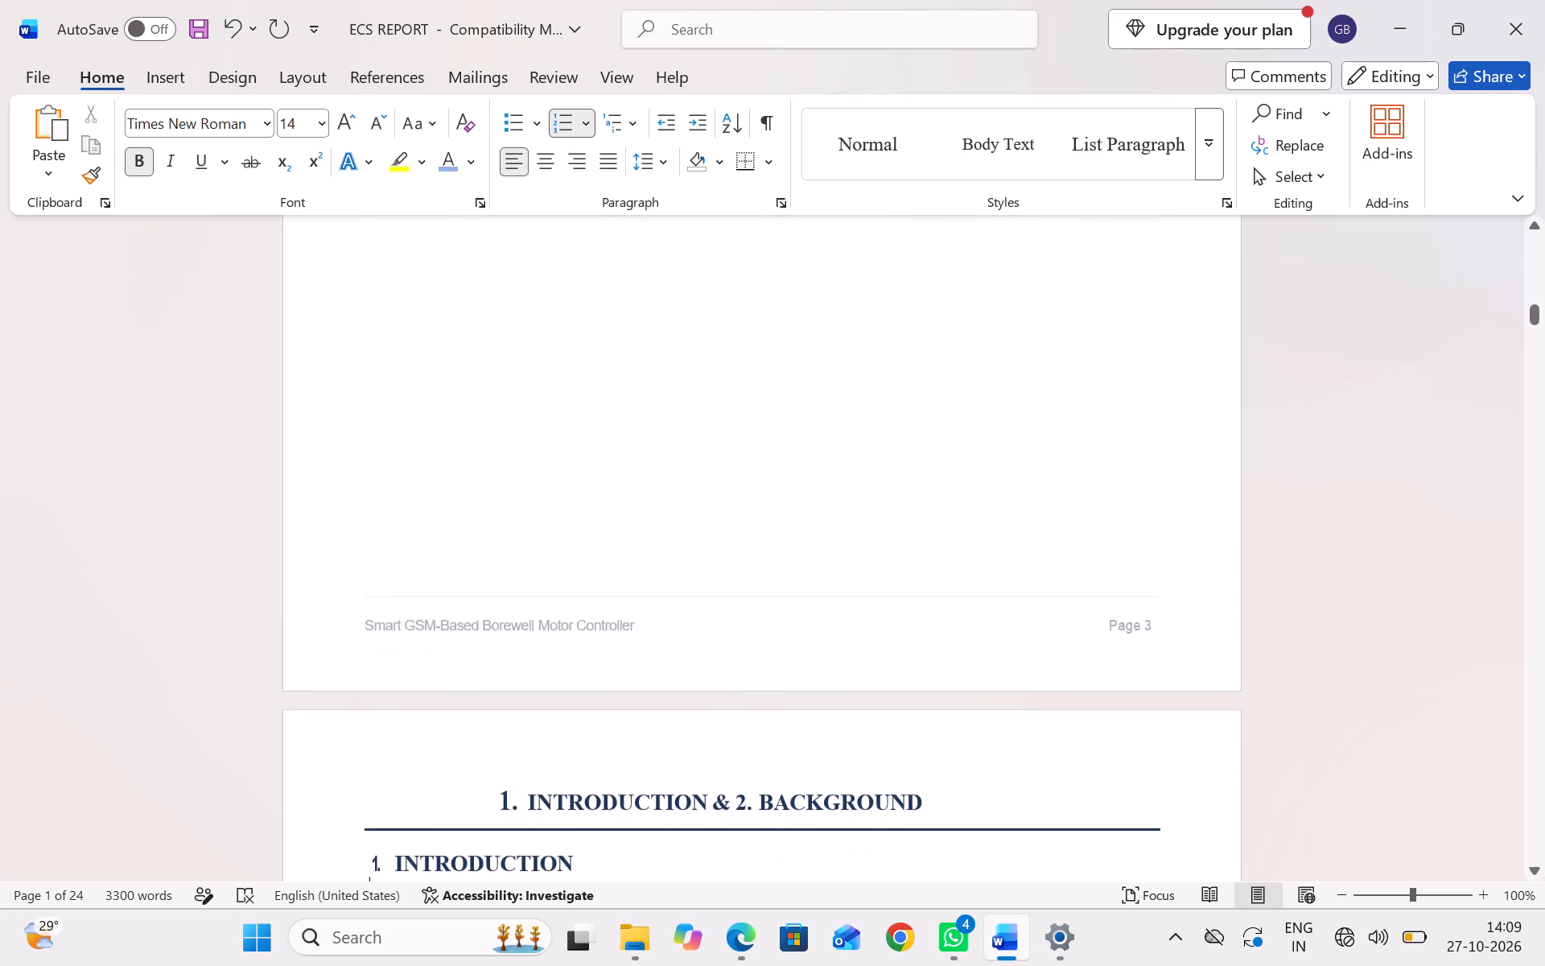
key(Down)
key(Down)
key(Down)
key(Down)
key(Down)
key(Down)
key(Down)
key(Down)
key(Down)
key(Down)
key(Down)
key(Down)
key(Down)
key(Down)
key(Down)
key(Down)
key(Down)
key(Down)
key(Down)
key(Down)
key(Down)
key(Down)
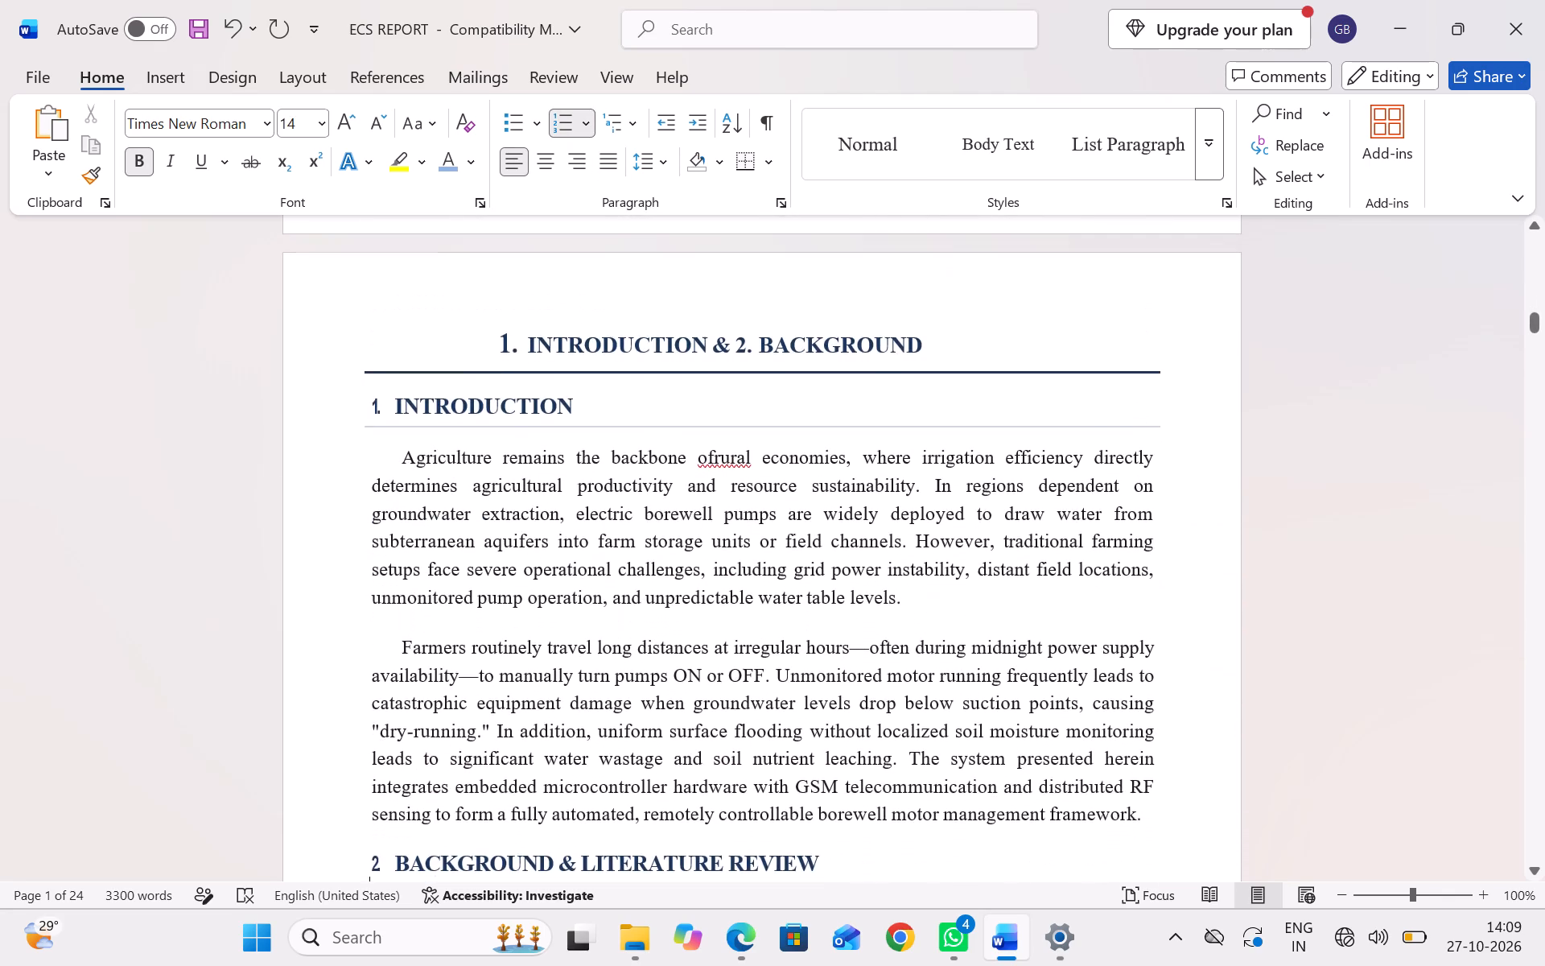
key(Down)
key(Down)
key(Down)
key(Down)
key(Down)
key(Down)
key(Down)
key(Down)
key(Down)
key(Down)
key(Down)
key(Down)
key(Down)
key(Down)
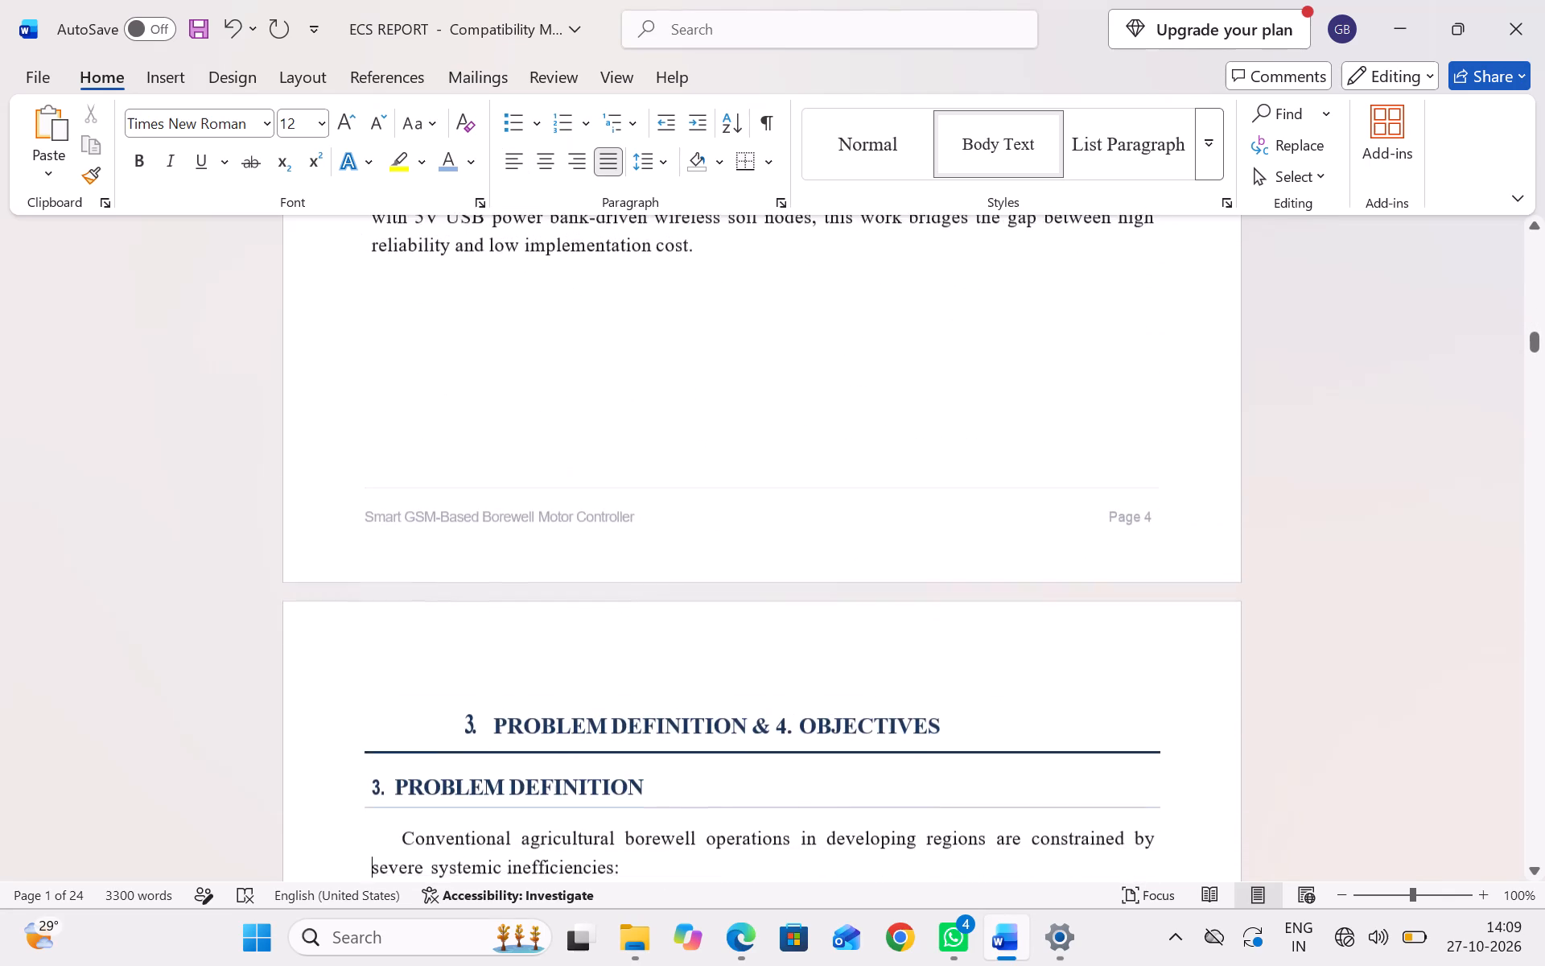
key(Down)
key(Down)
key(Down)
key(Down)
key(Down)
key(Down)
key(Down)
key(Down)
key(Down)
key(Down)
key(Down)
key(Down)
key(Down)
key(Down)
key(Down)
key(Down)
key(Down)
key(Down)
key(Down)
key(Down)
key(Down)
key(Down)
key(Down)
key(Down)
key(Down)
key(Down)
key(Down)
key(Down)
key(Down)
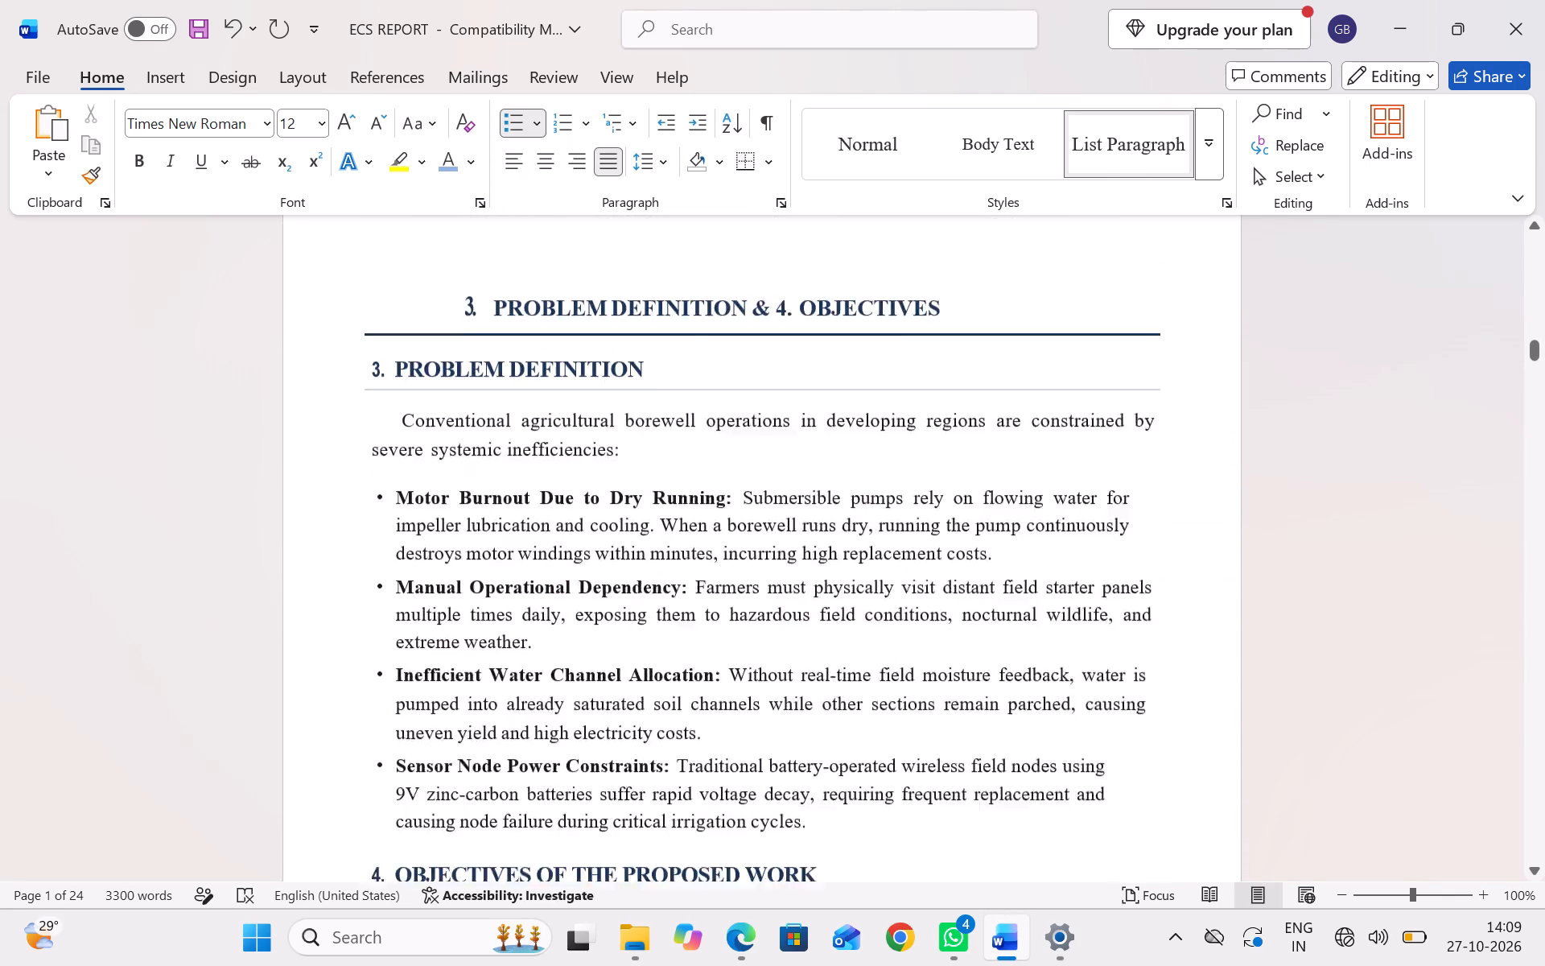
Examine the methodology pages, including the architecture and field deployment figures, the logic flowchart and the controller pin mapping table.
scroll(950, 469, down, 1)
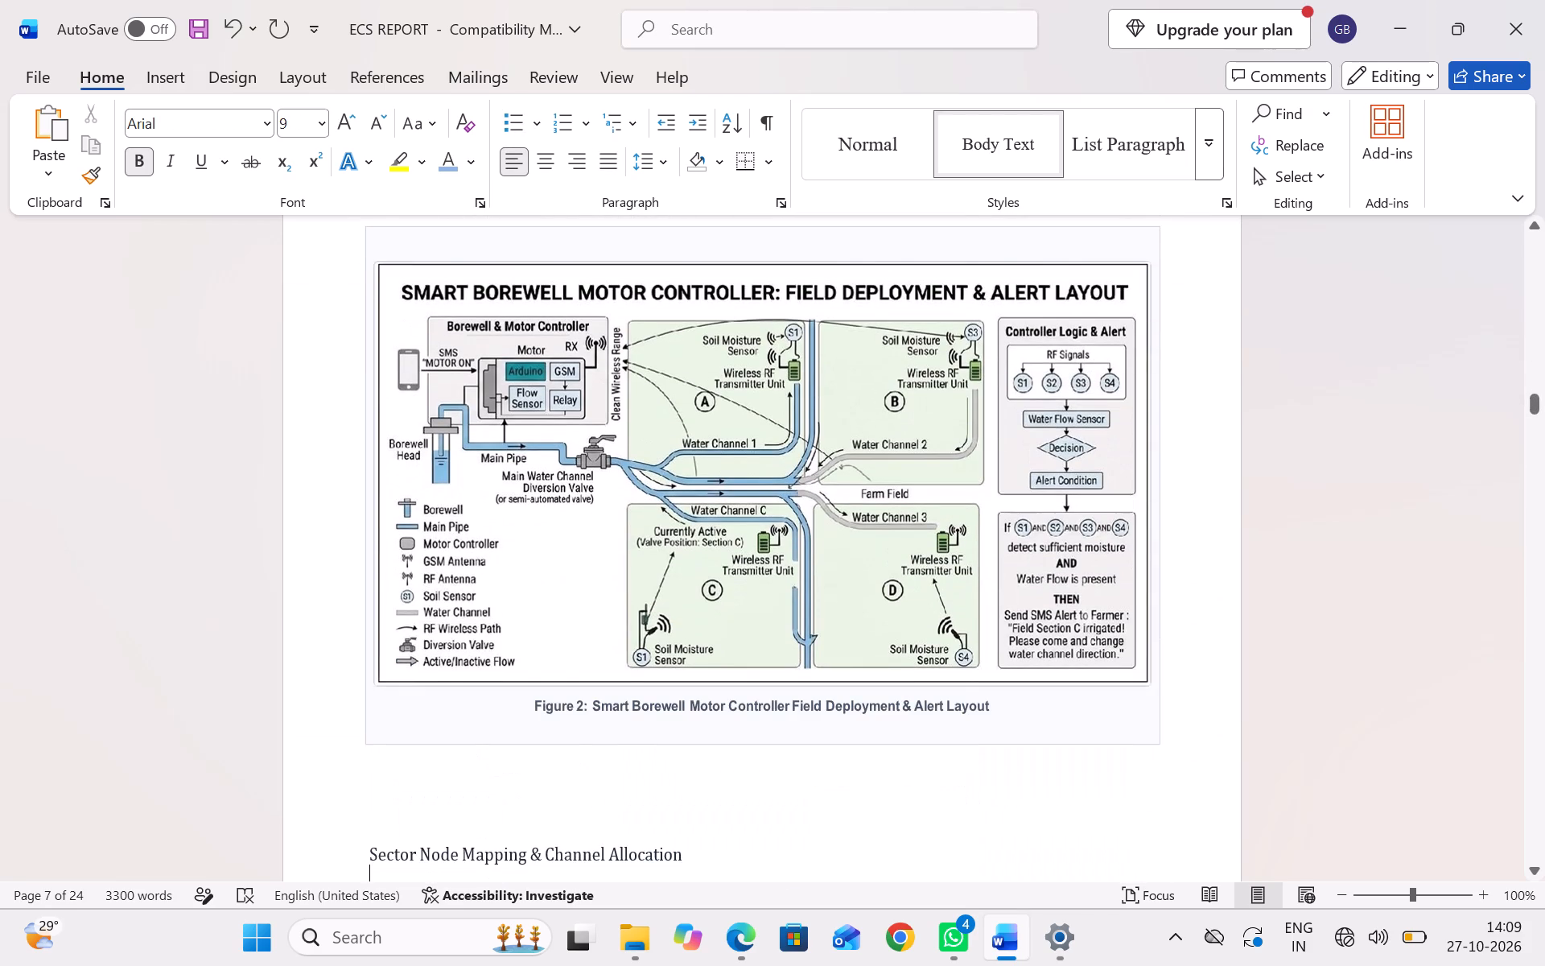
scroll(950, 469, down, 2)
scroll(950, 469, up, 5)
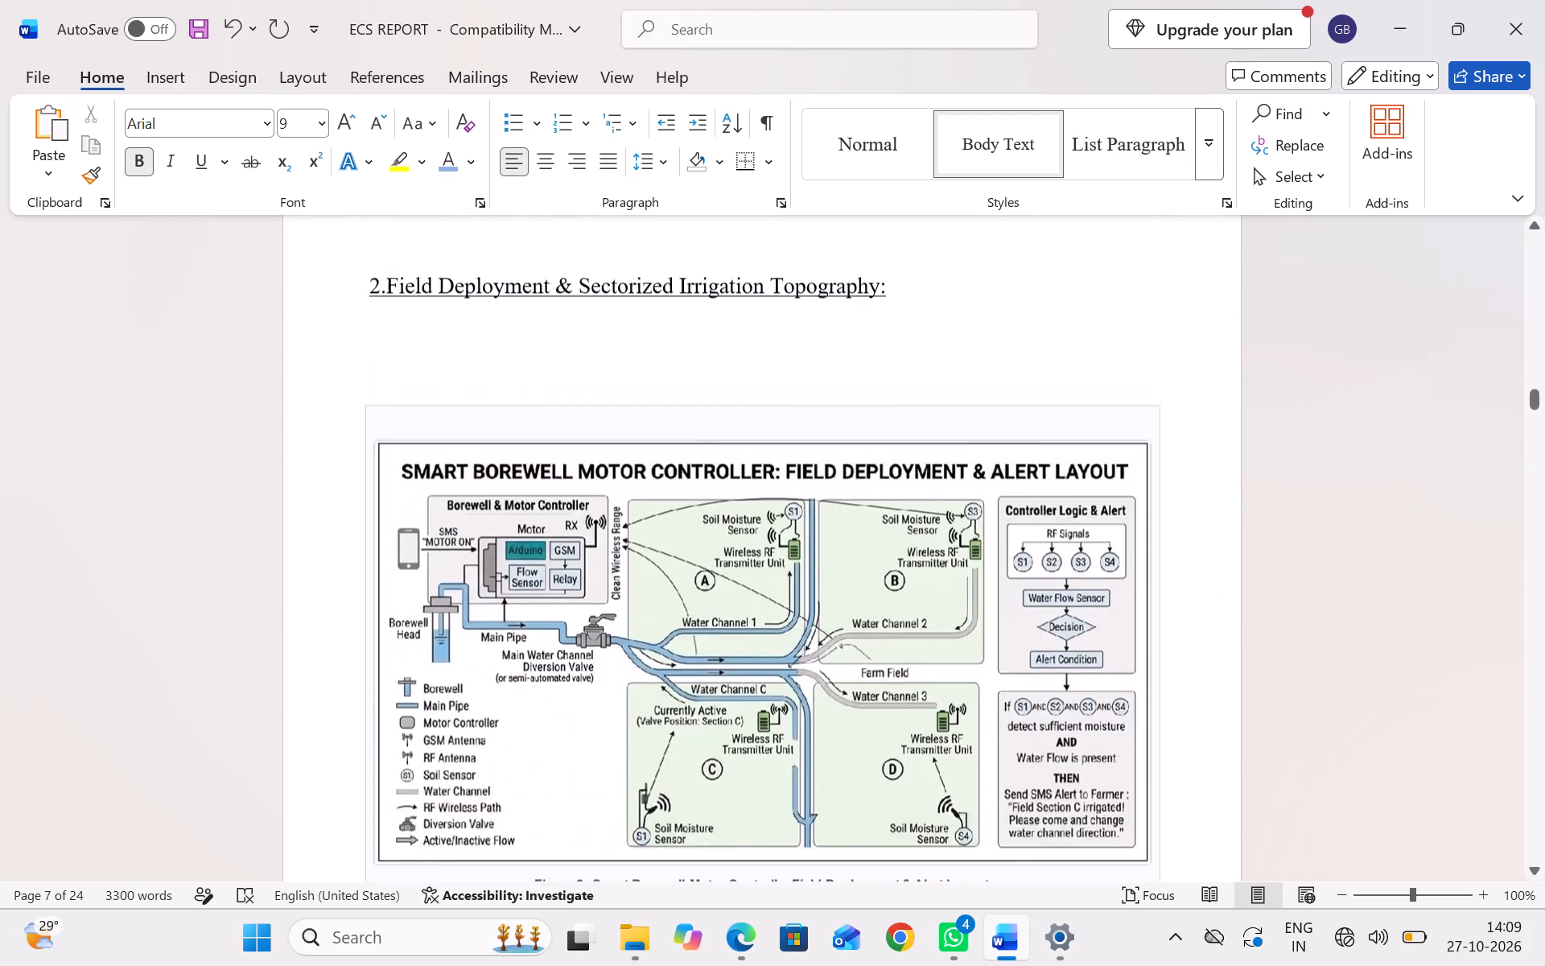
scroll(950, 469, up, 10)
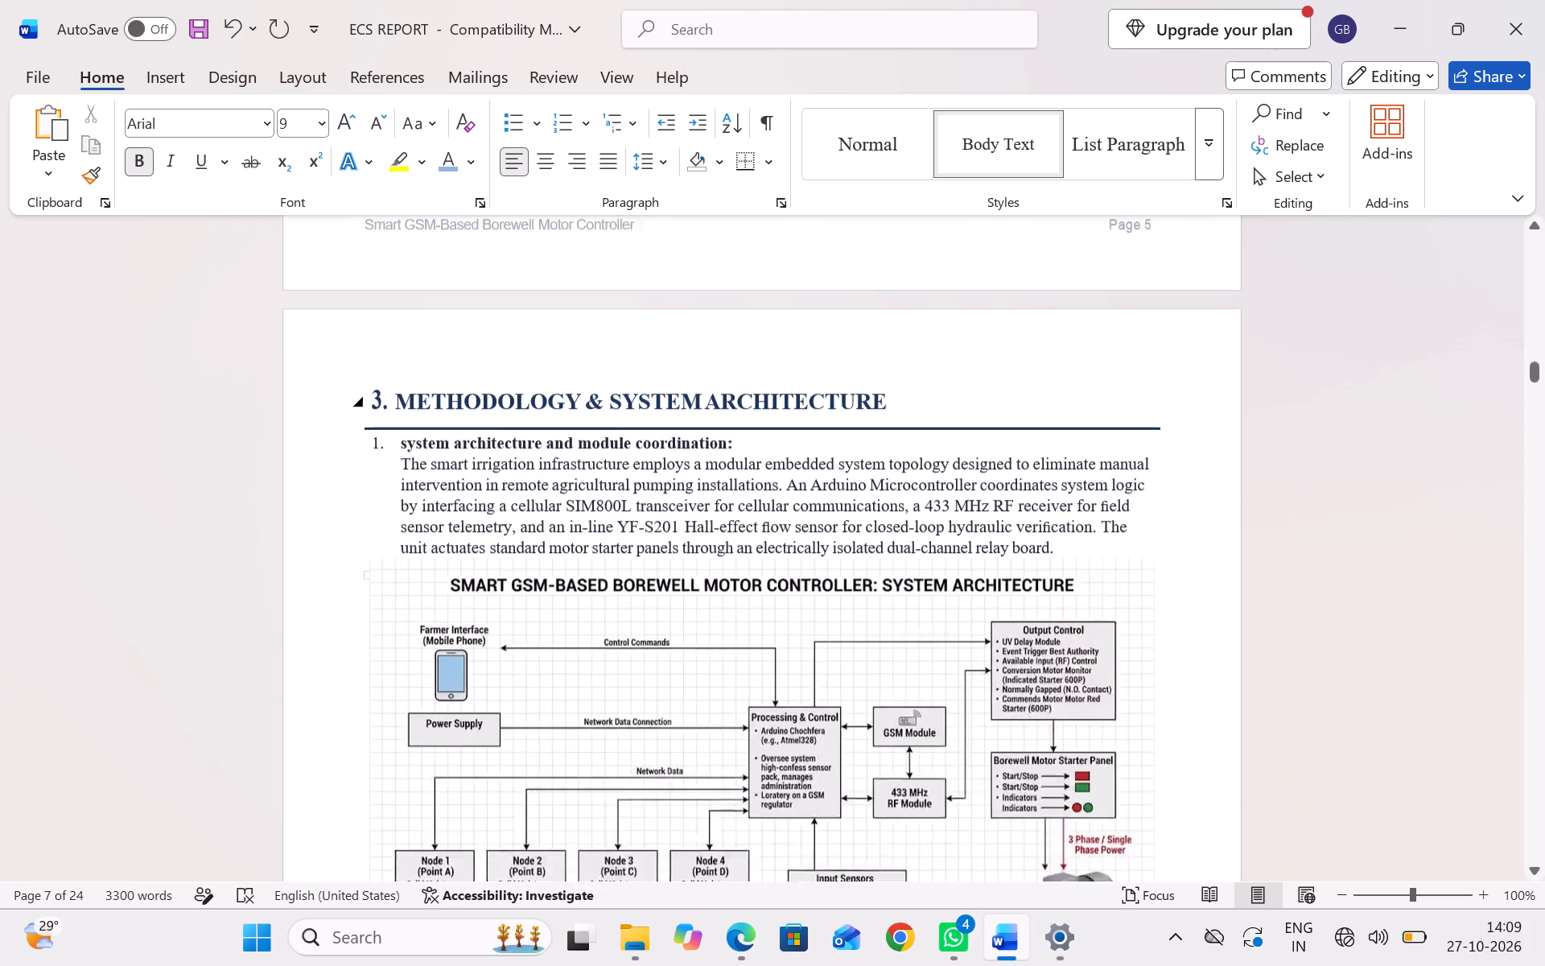
scroll(950, 469, down, 6)
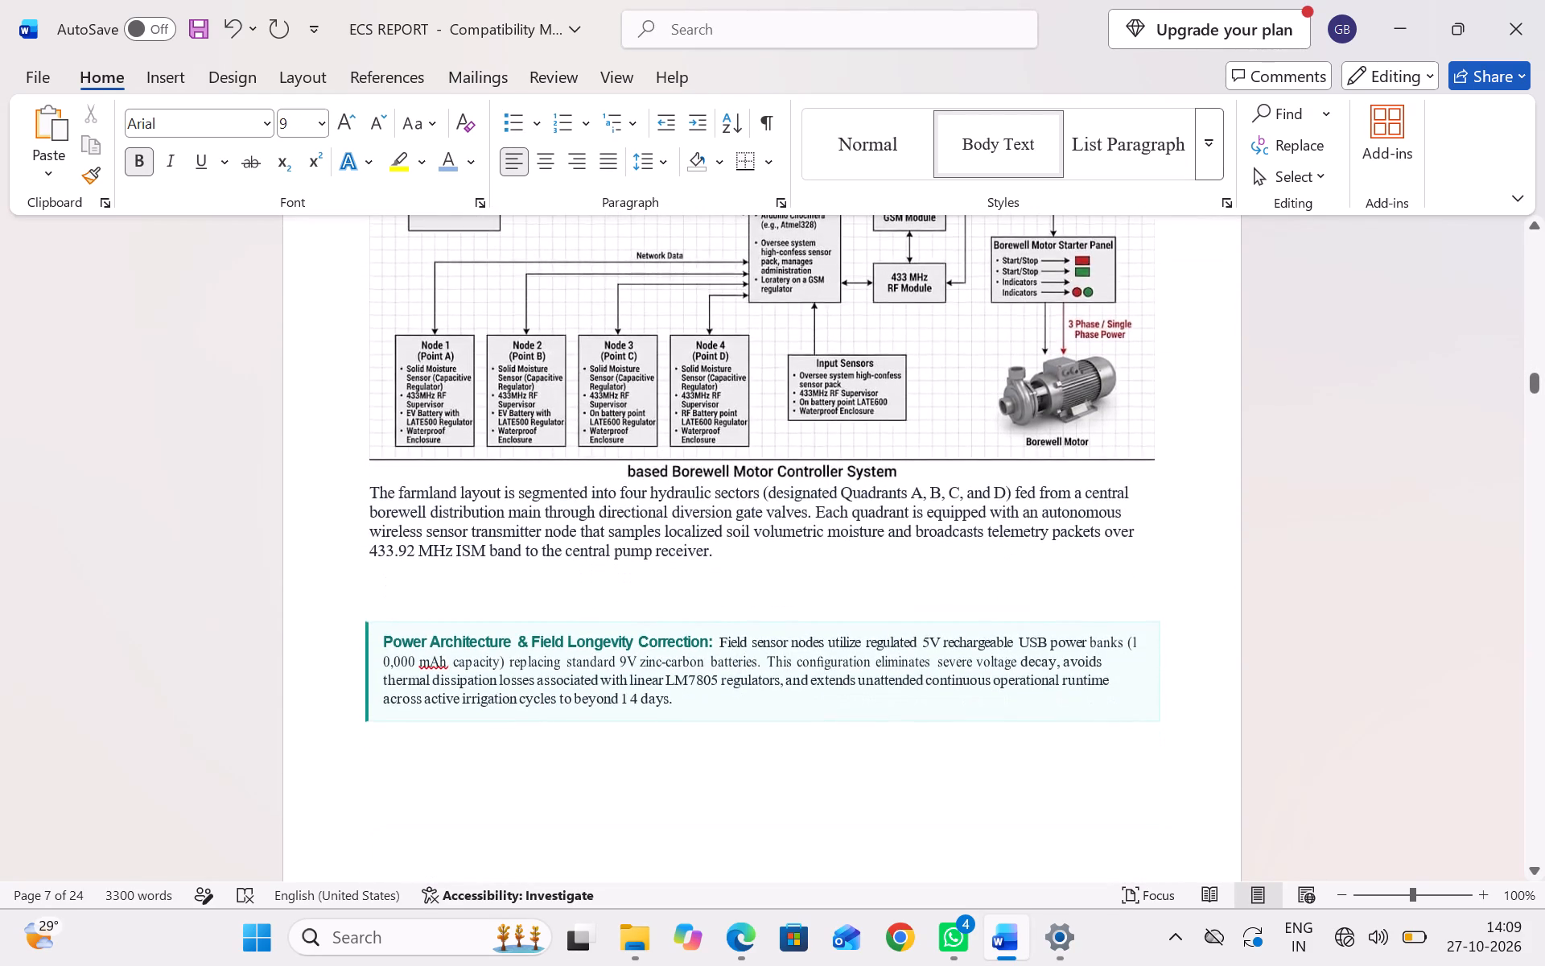
scroll(950, 469, down, 9)
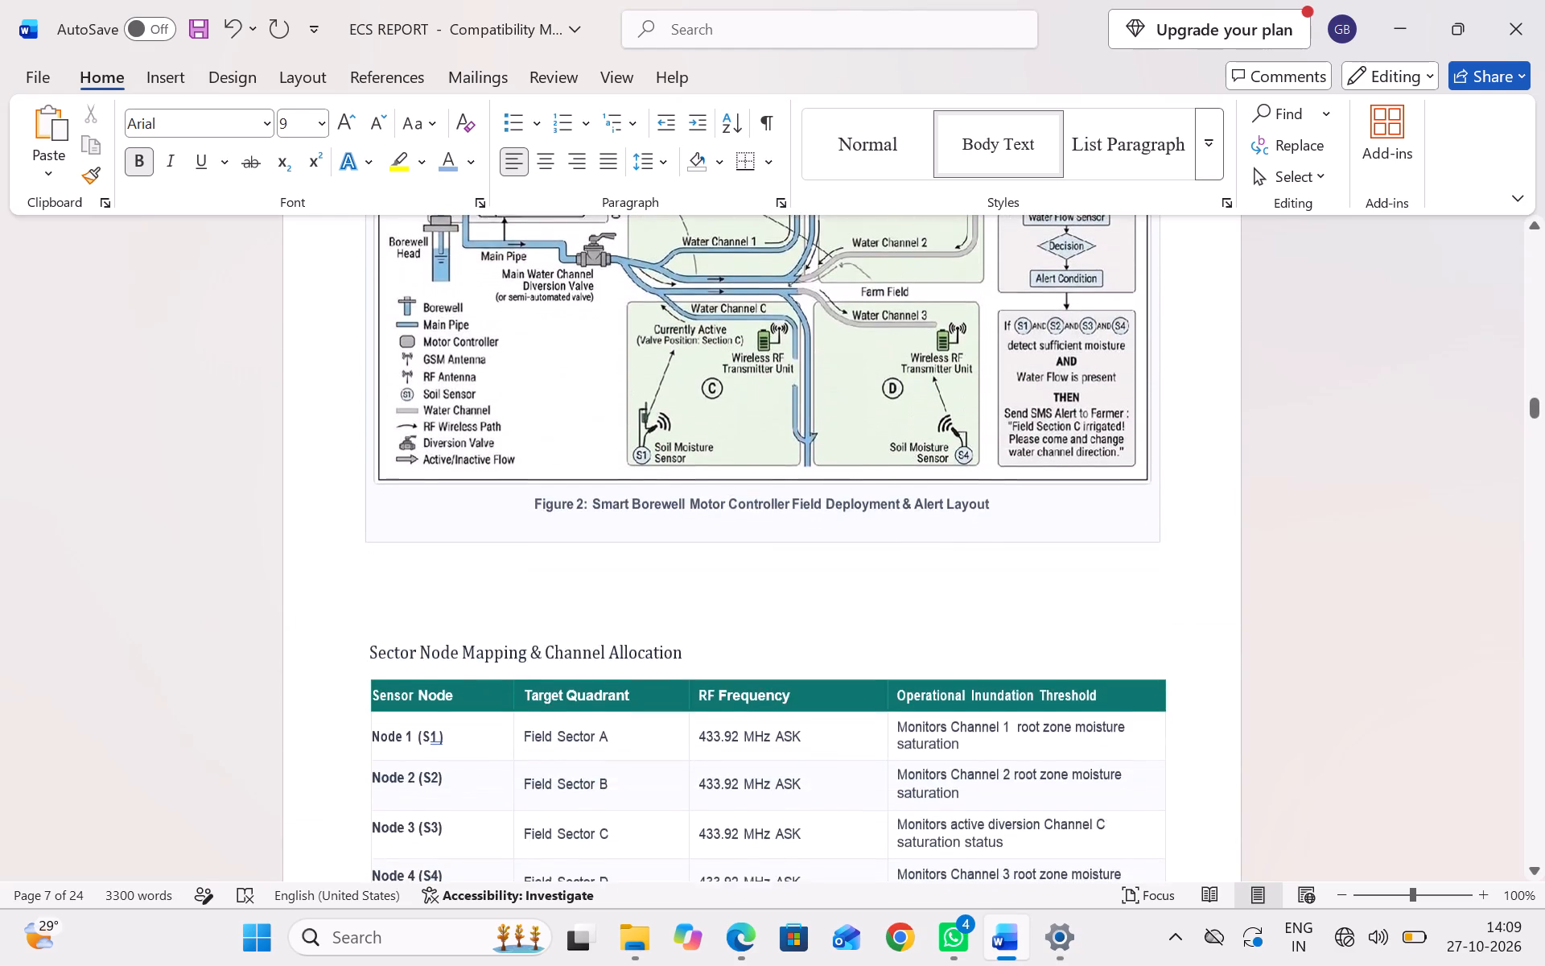
scroll(950, 469, down, 9)
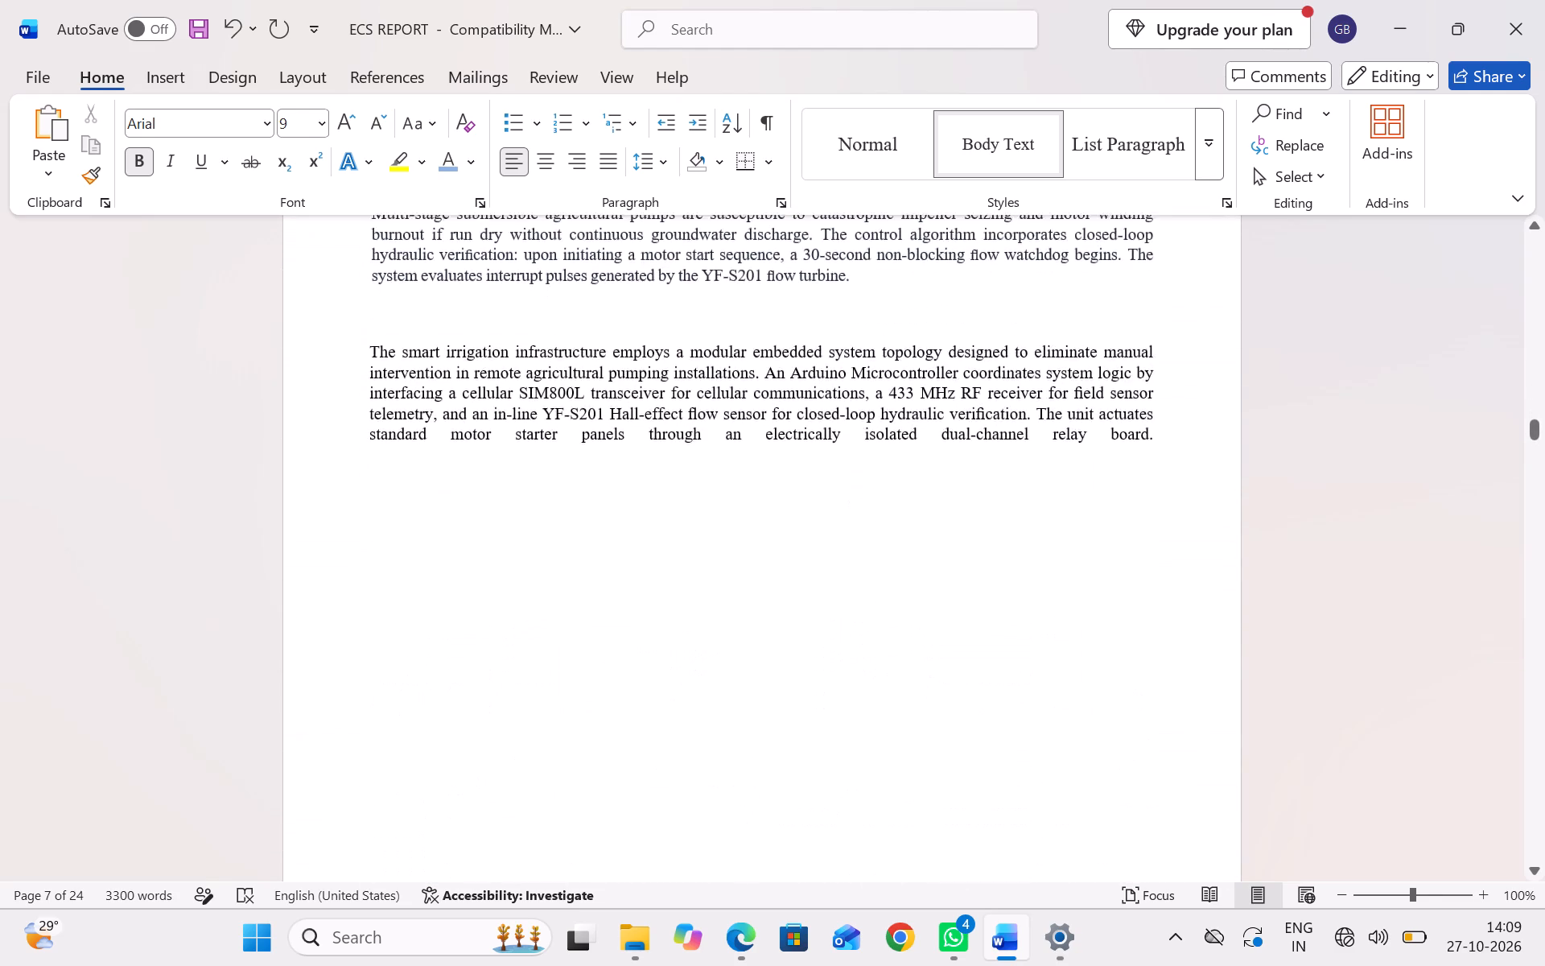
scroll(950, 469, down, 9)
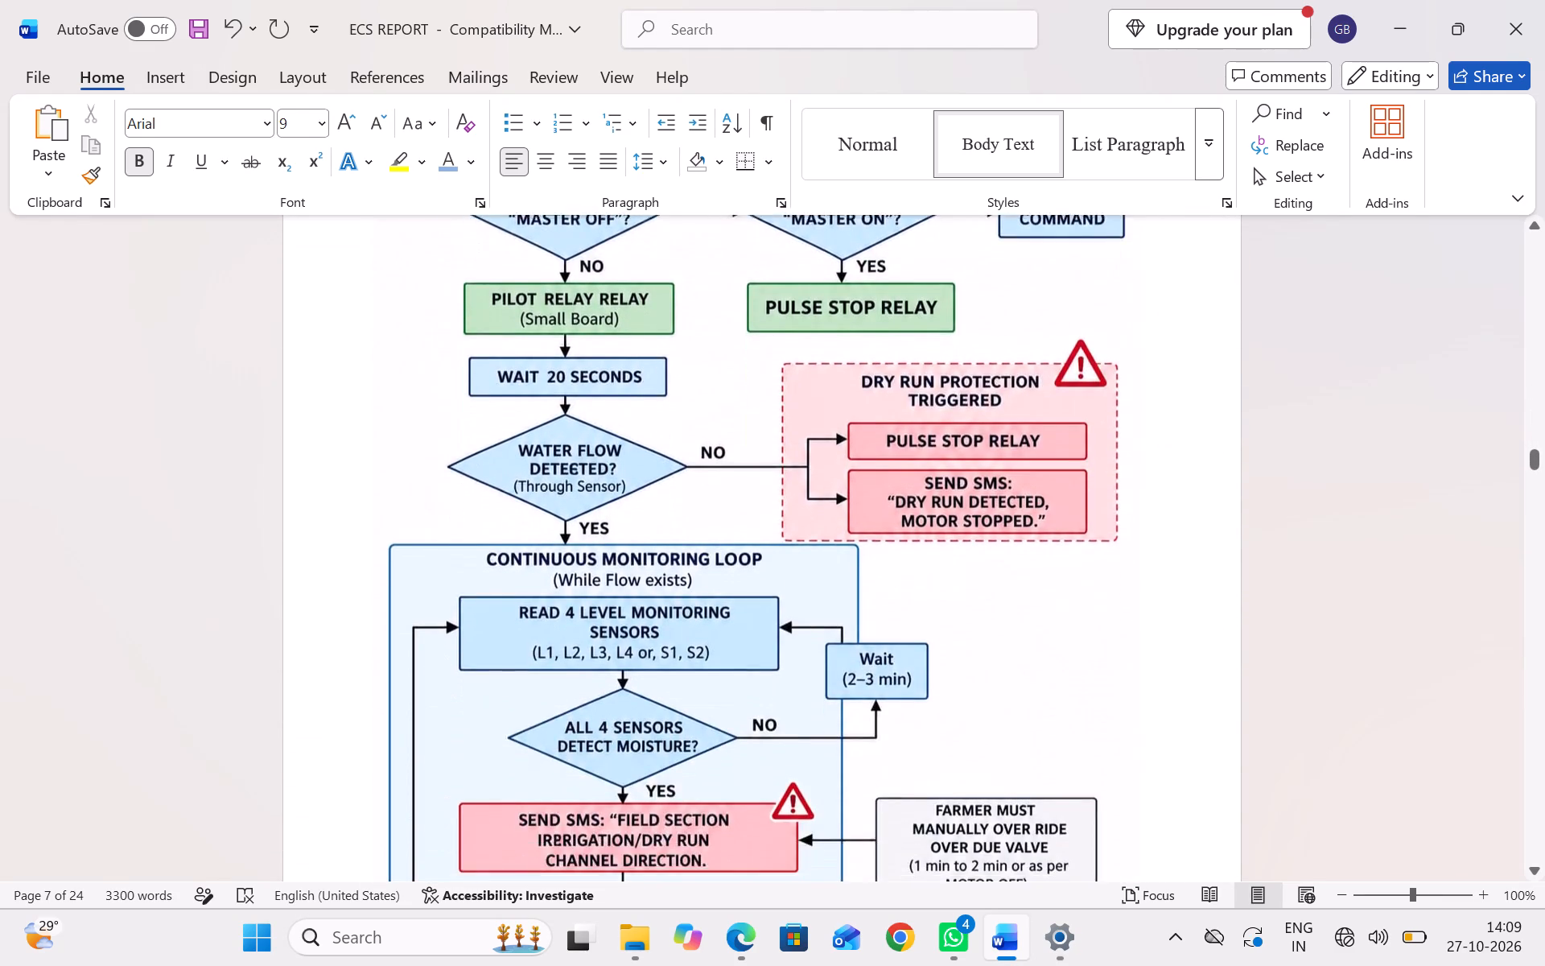
scroll(950, 469, down, 11)
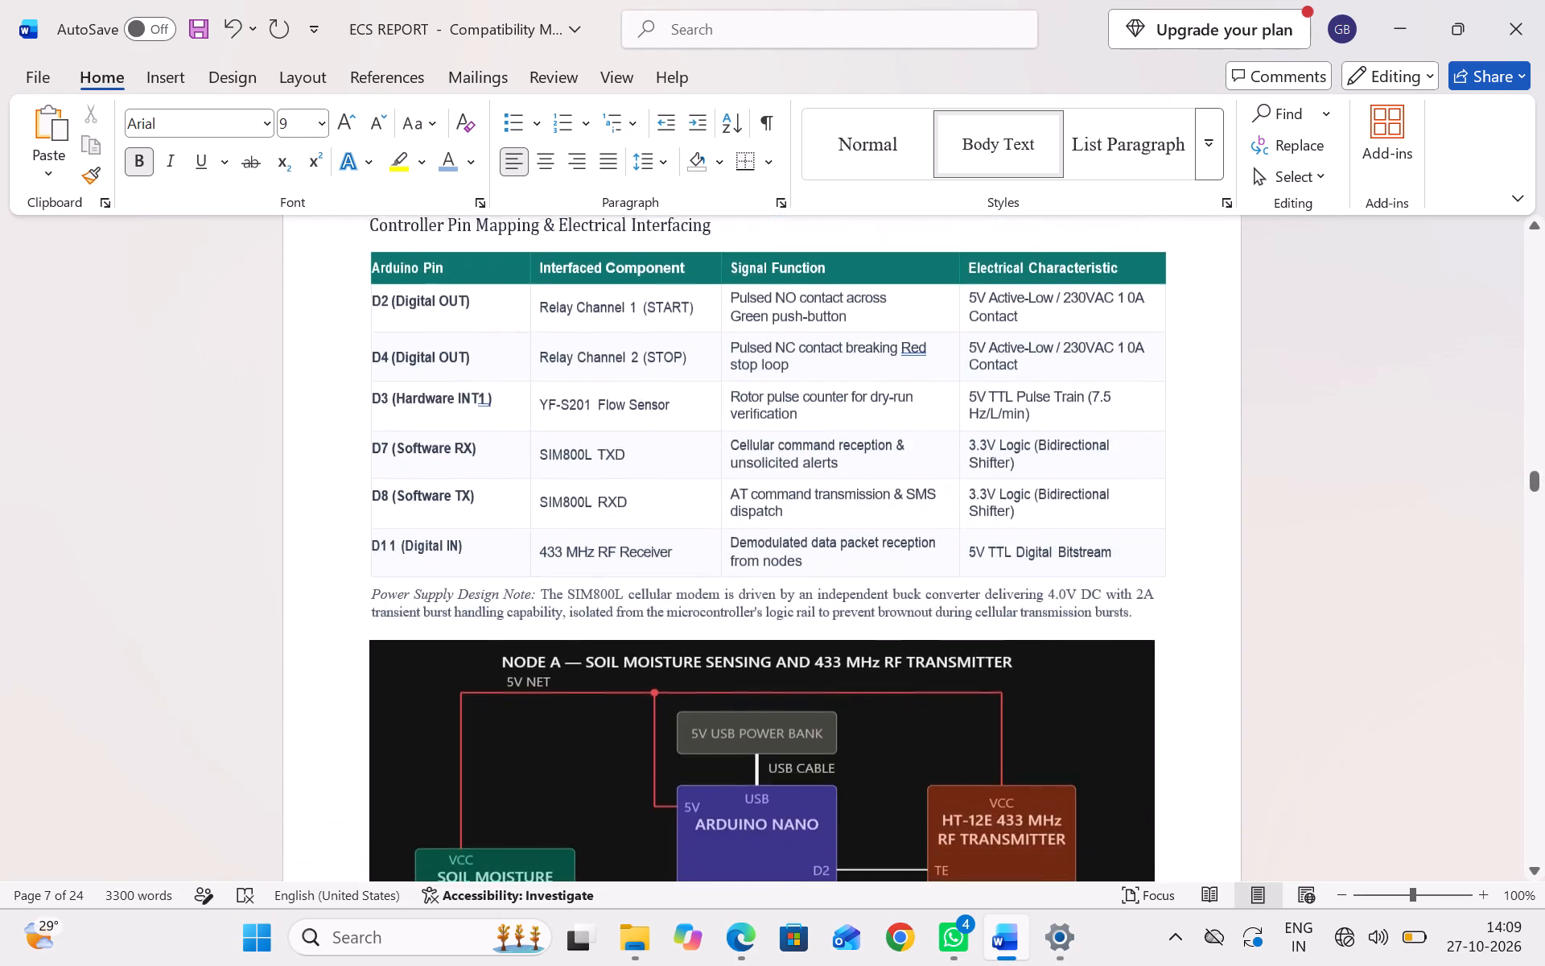
scroll(950, 469, down, 1)
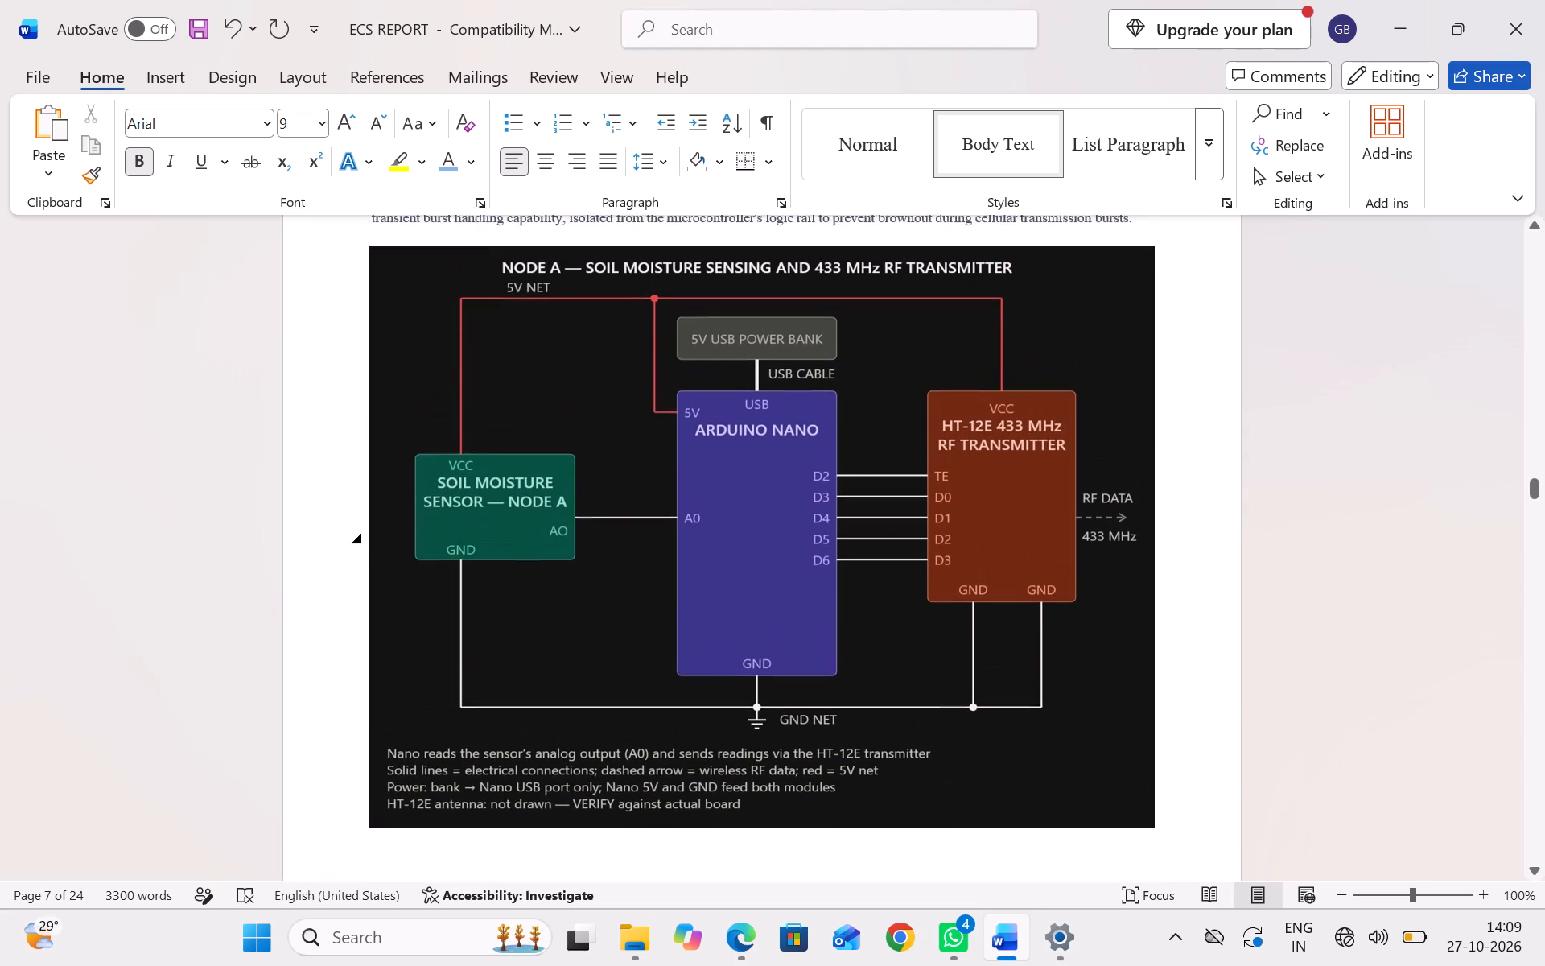
Inspect the Node A transmitter diagram on page 10, the blank page after it and the neighbouring pages at several zoom levels.
scroll(950, 469, down, 3)
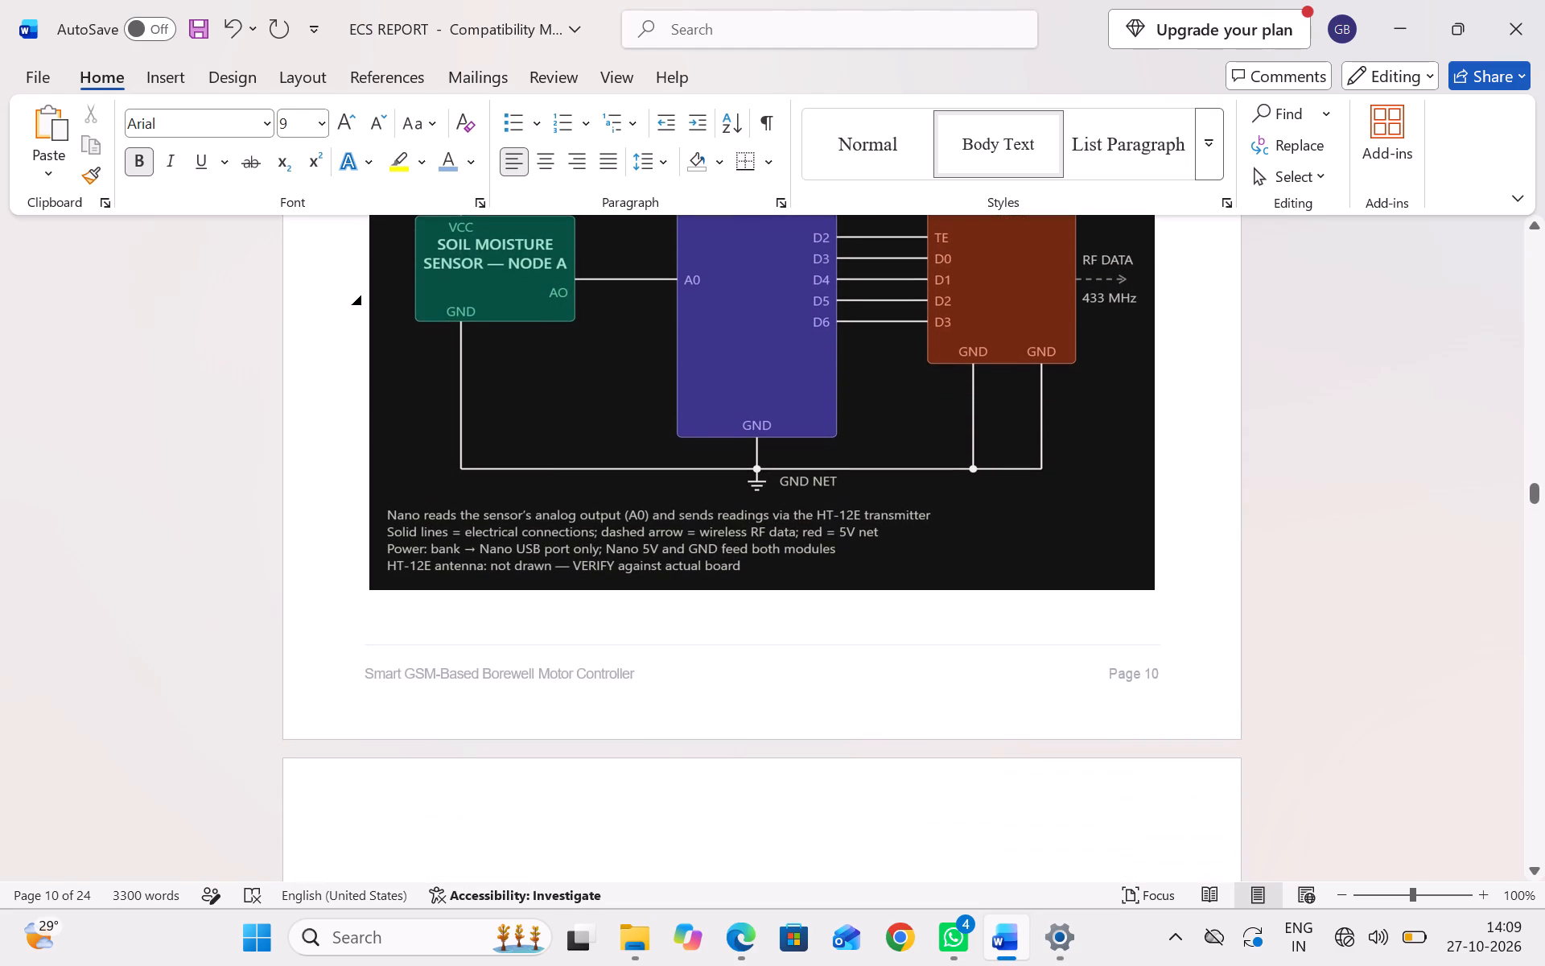
scroll(950, 469, down, 2)
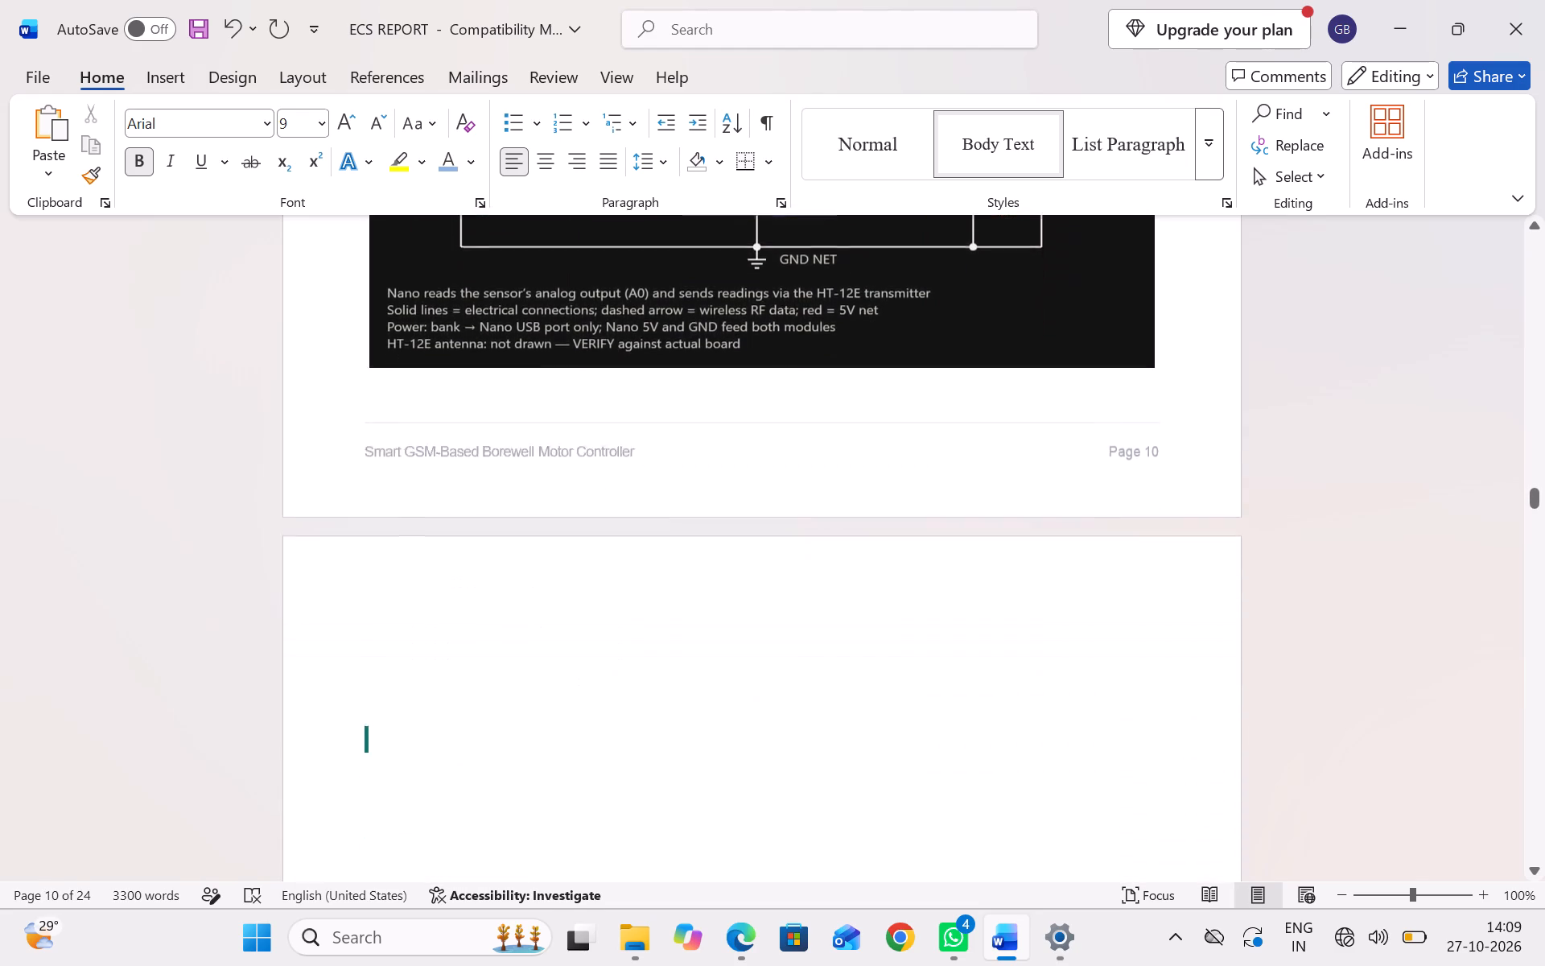
scroll(950, 469, down, 5)
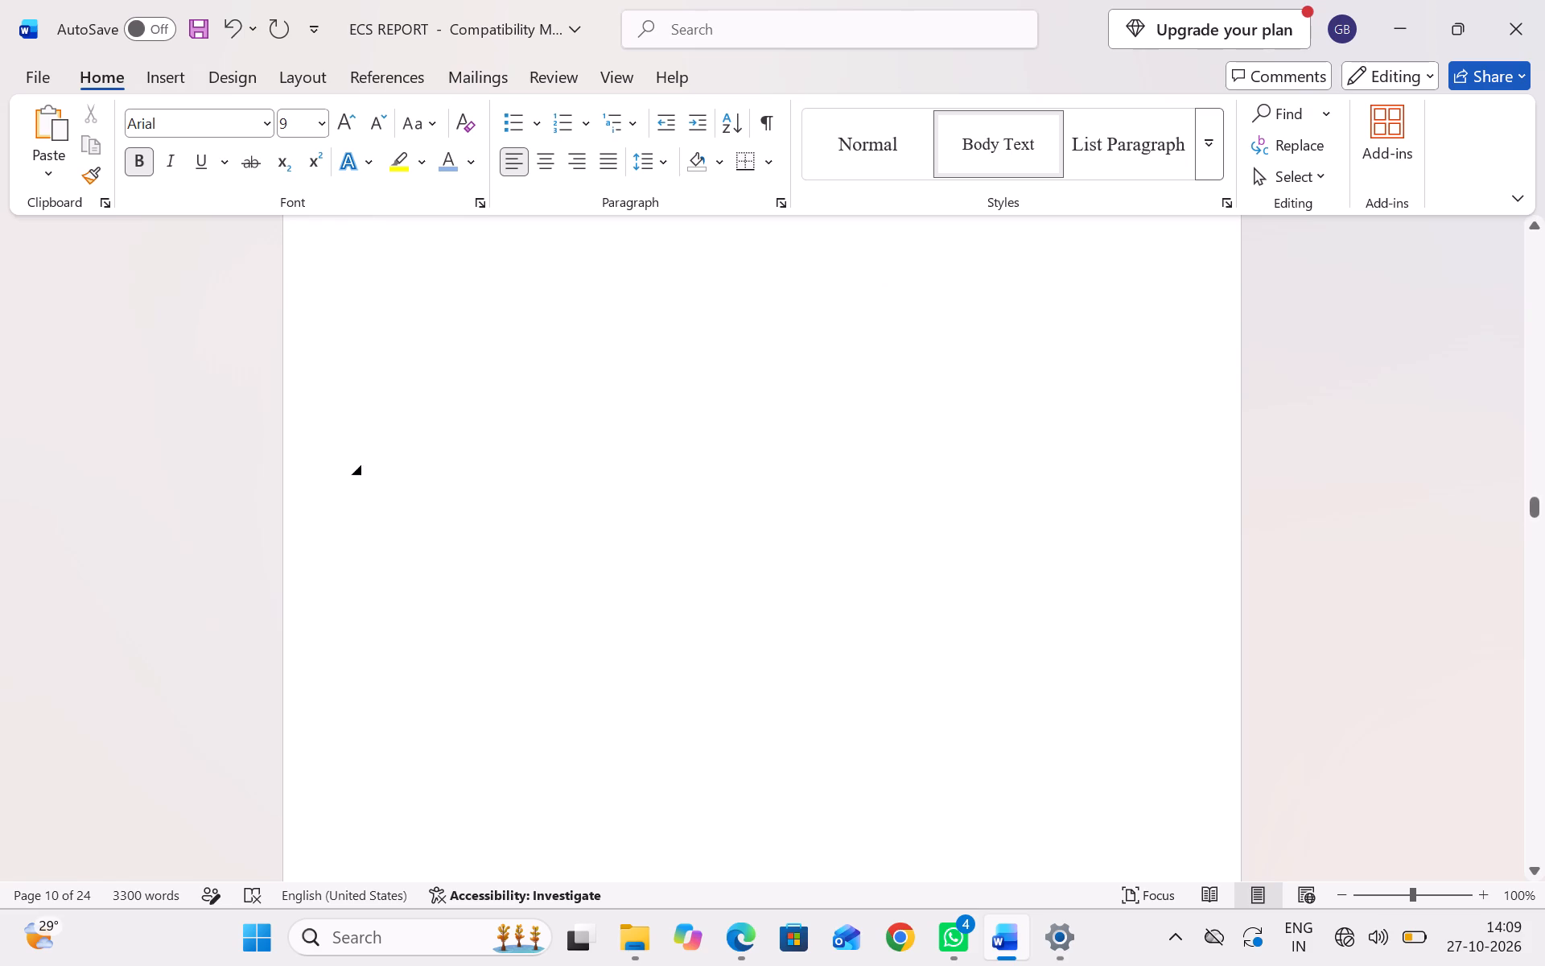
scroll(950, 469, down, 3)
ctrl+scroll(963, 502, down, 6)
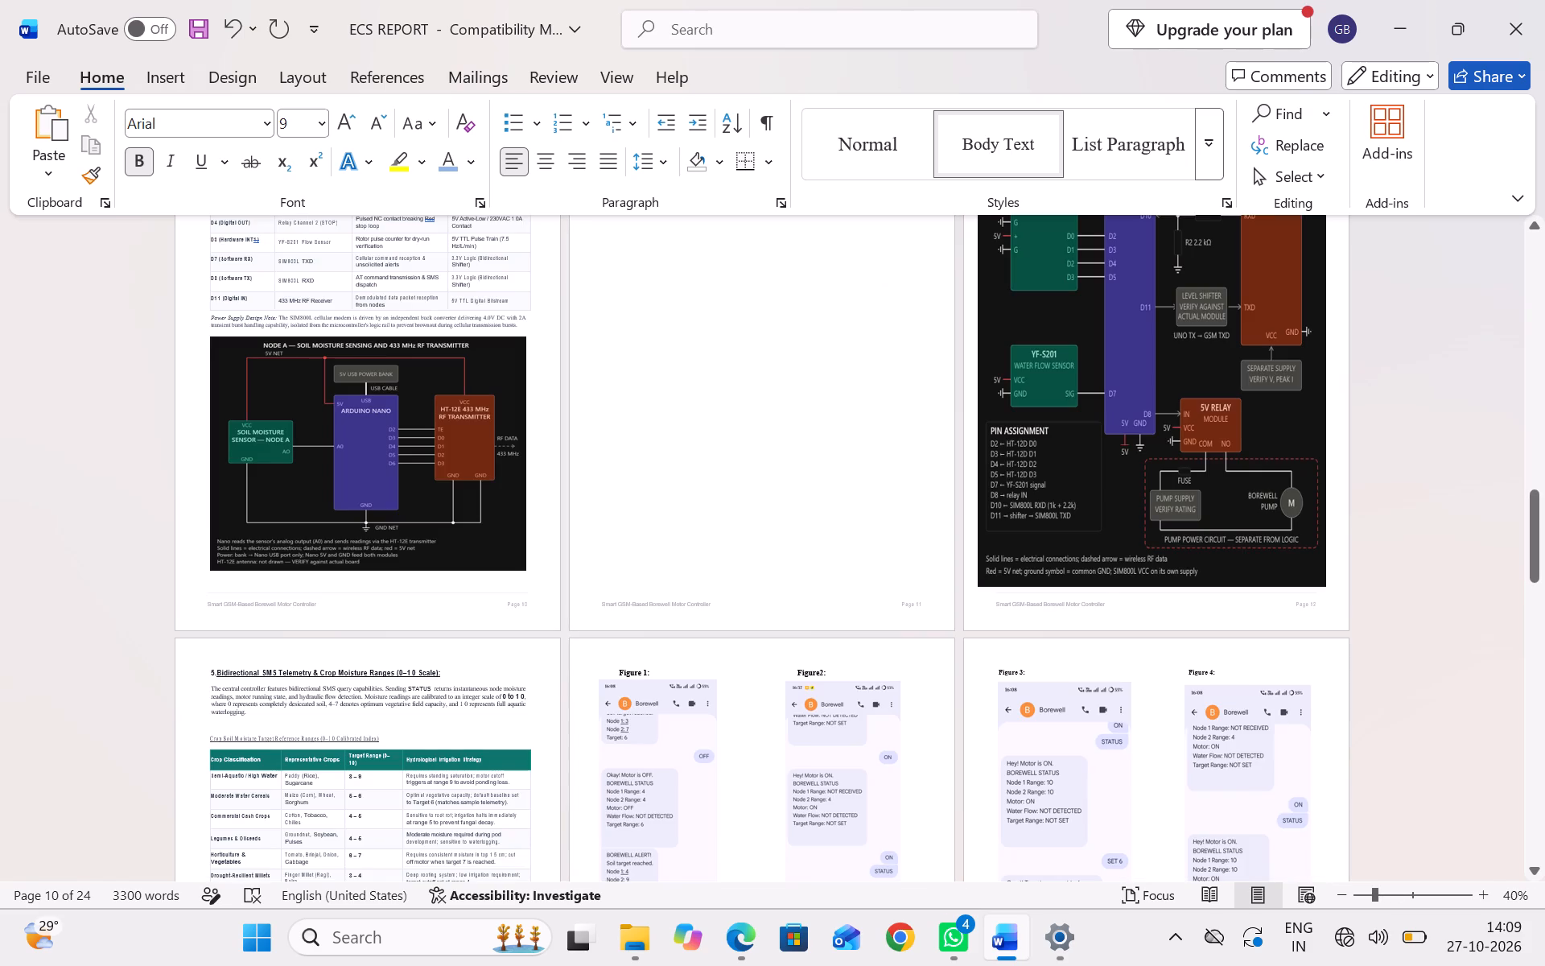
scroll(795, 413, up, 2)
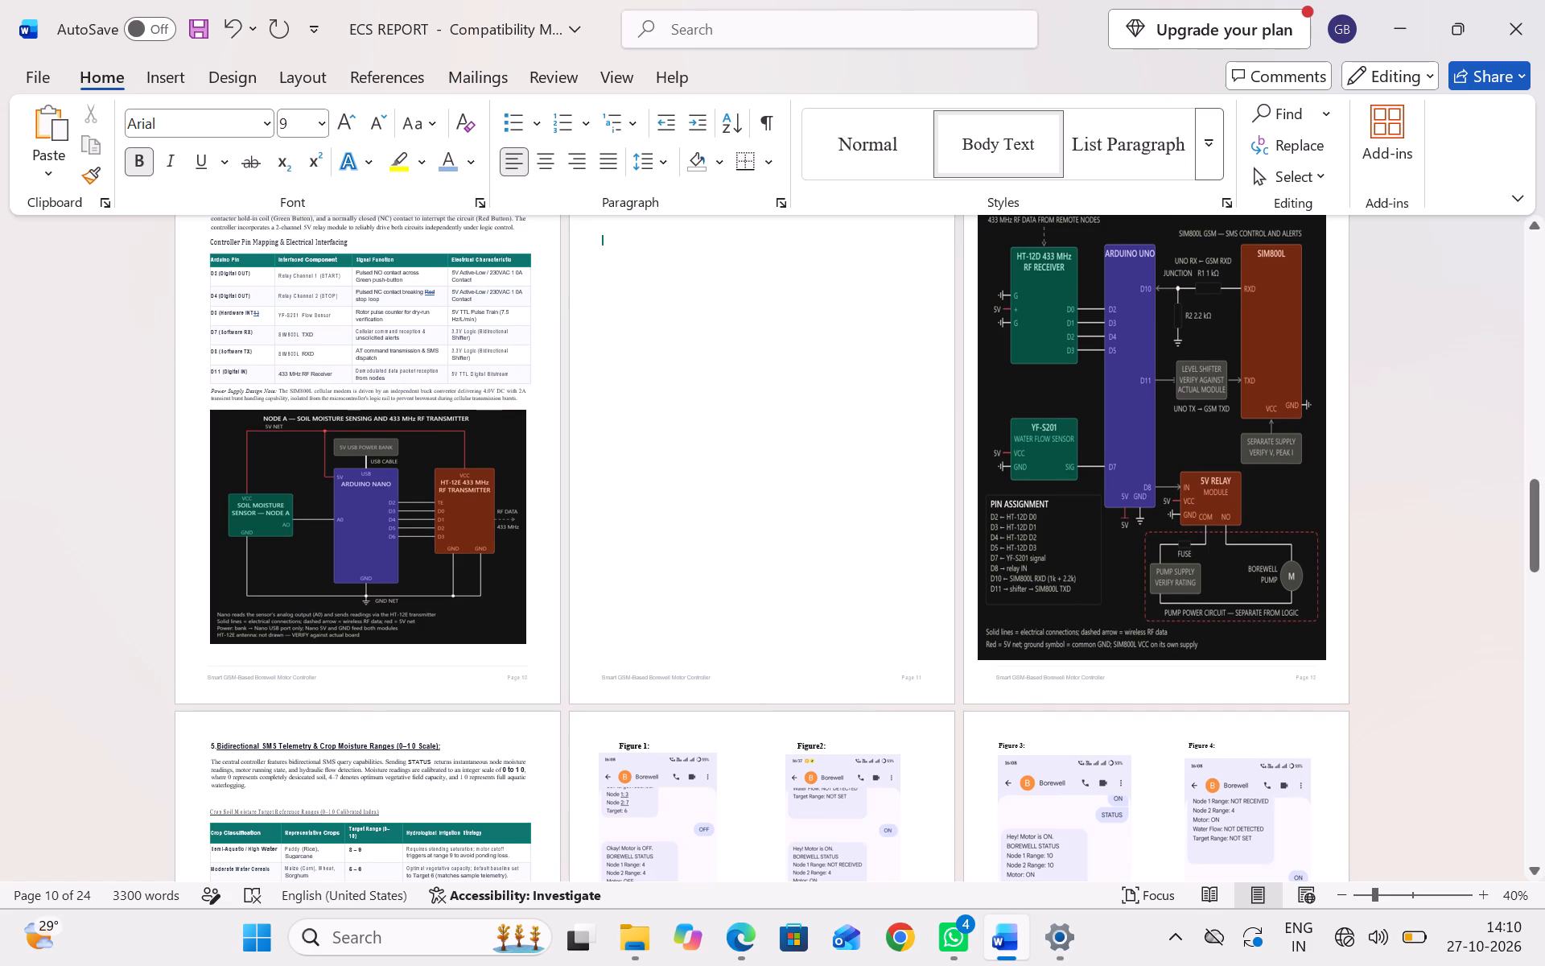
ctrl+scroll(1115, 390, up, 3)
ctrl+scroll(990, 477, up, 2)
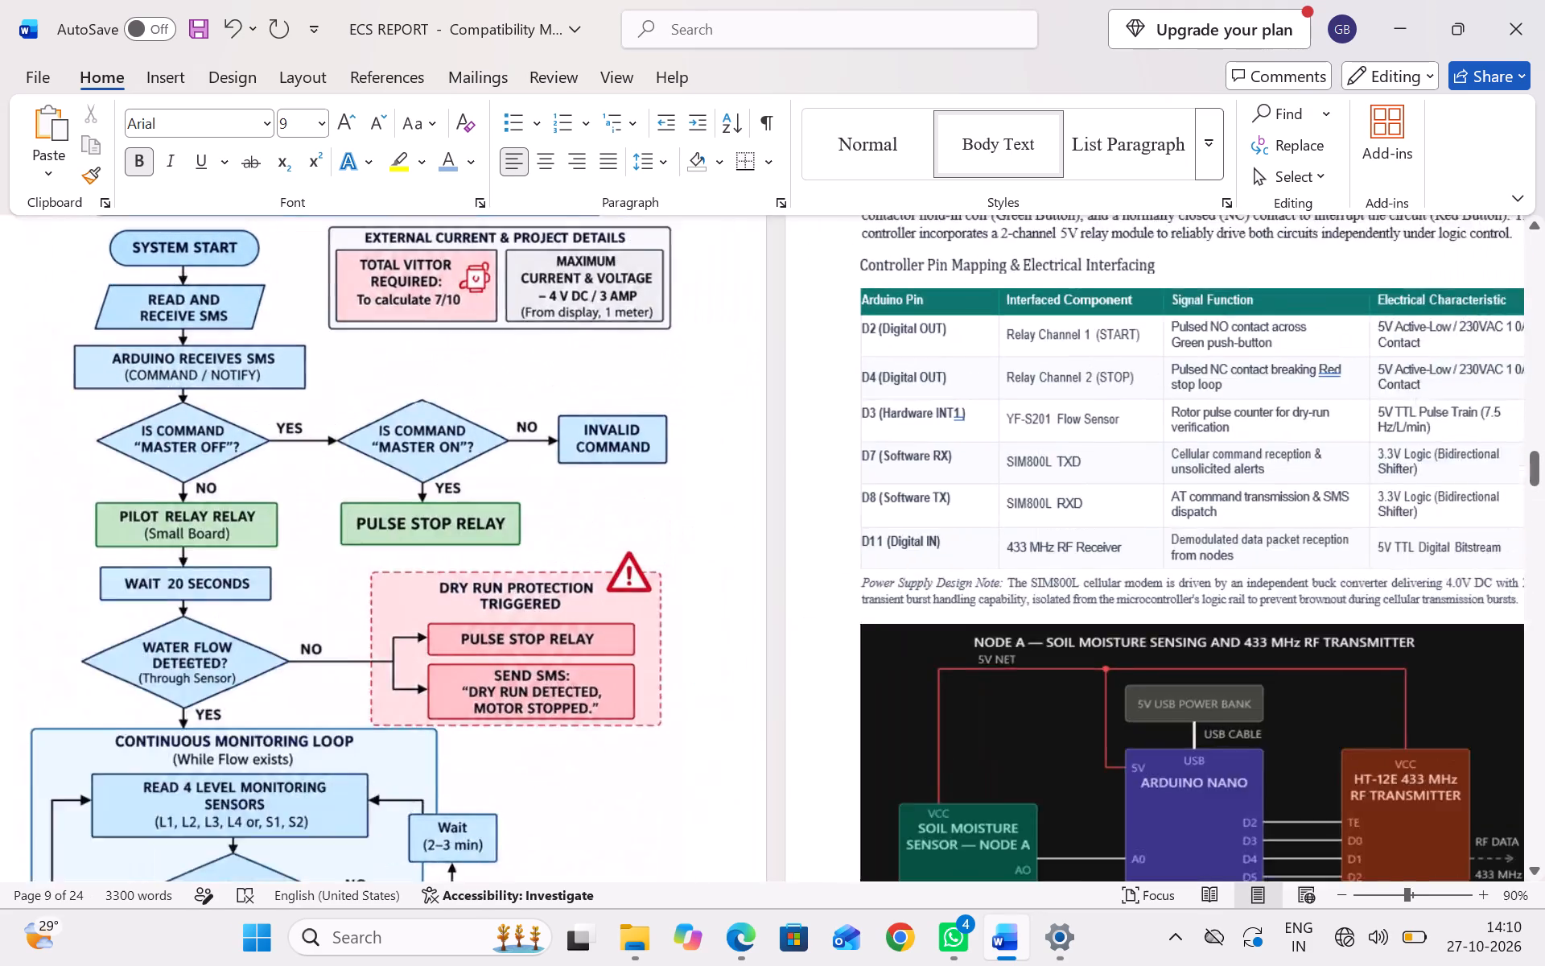
ctrl+scroll(990, 477, up, 2)
scroll(789, 547, down, 4)
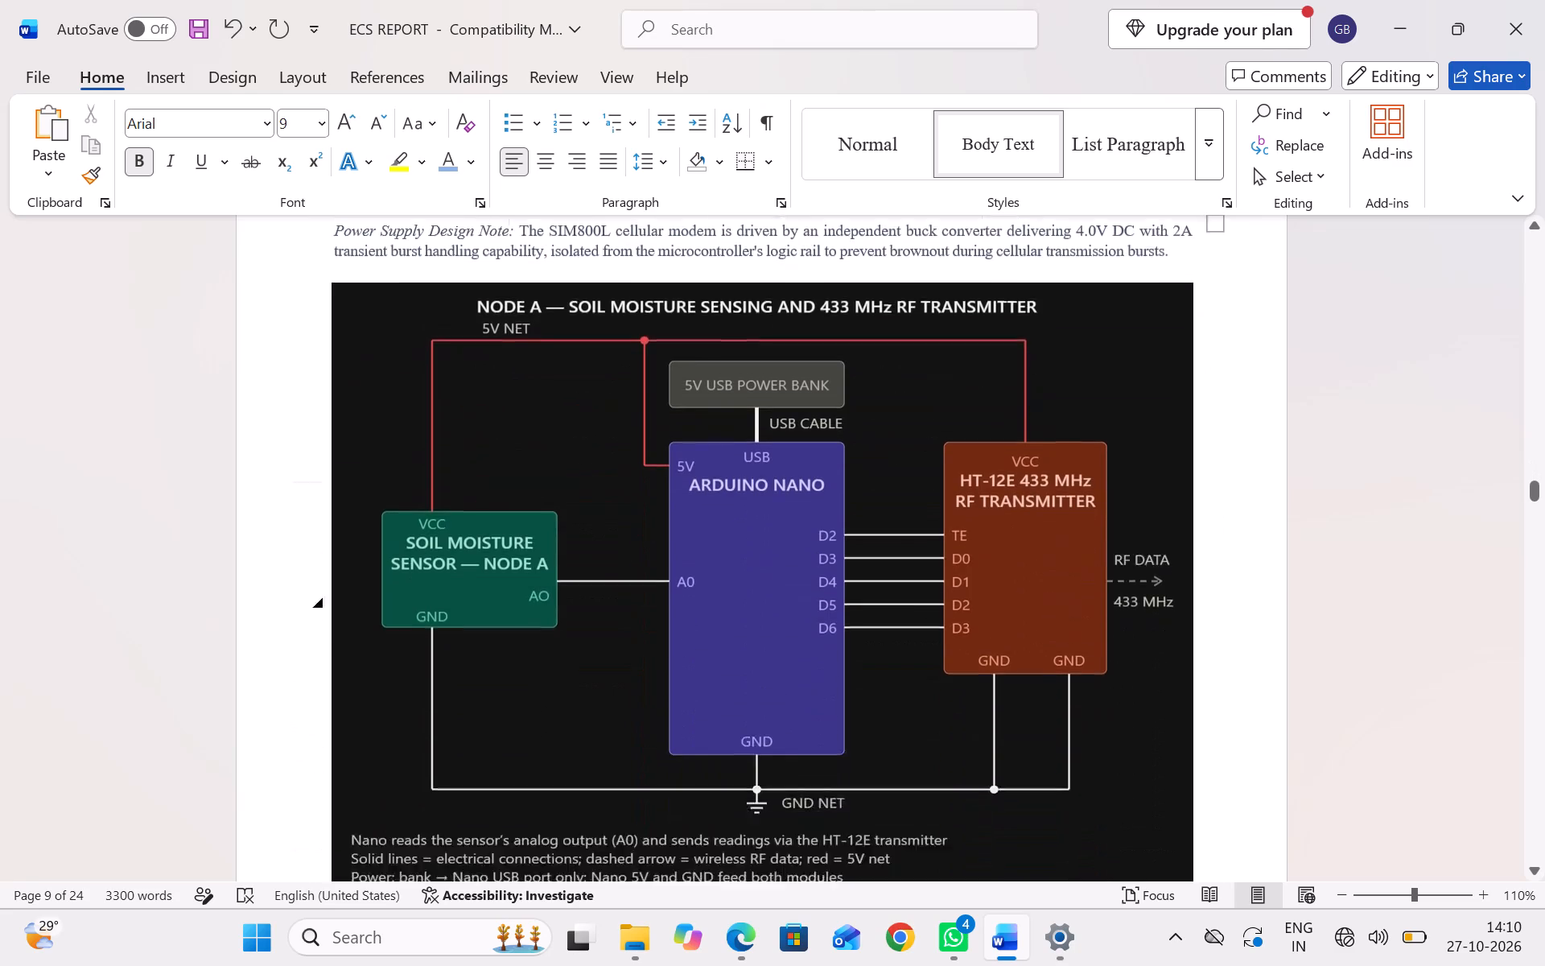
Review the Arduino Uno main controller diagram and the crop soil moisture target reference table in the report.
scroll(789, 547, down, 10)
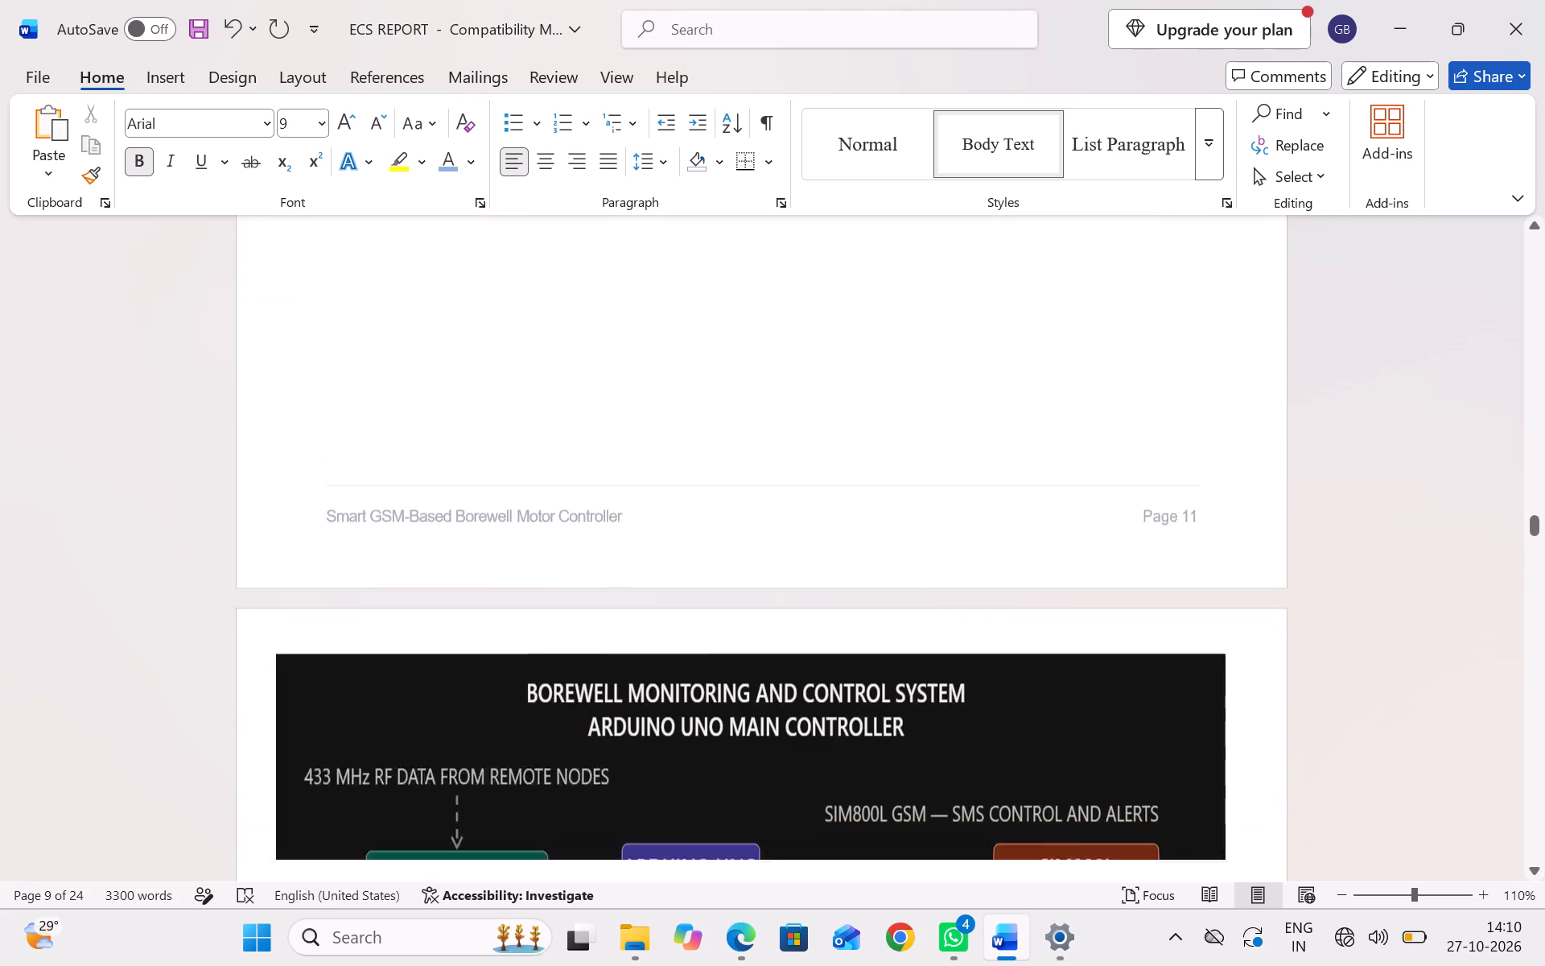
scroll(789, 547, down, 8)
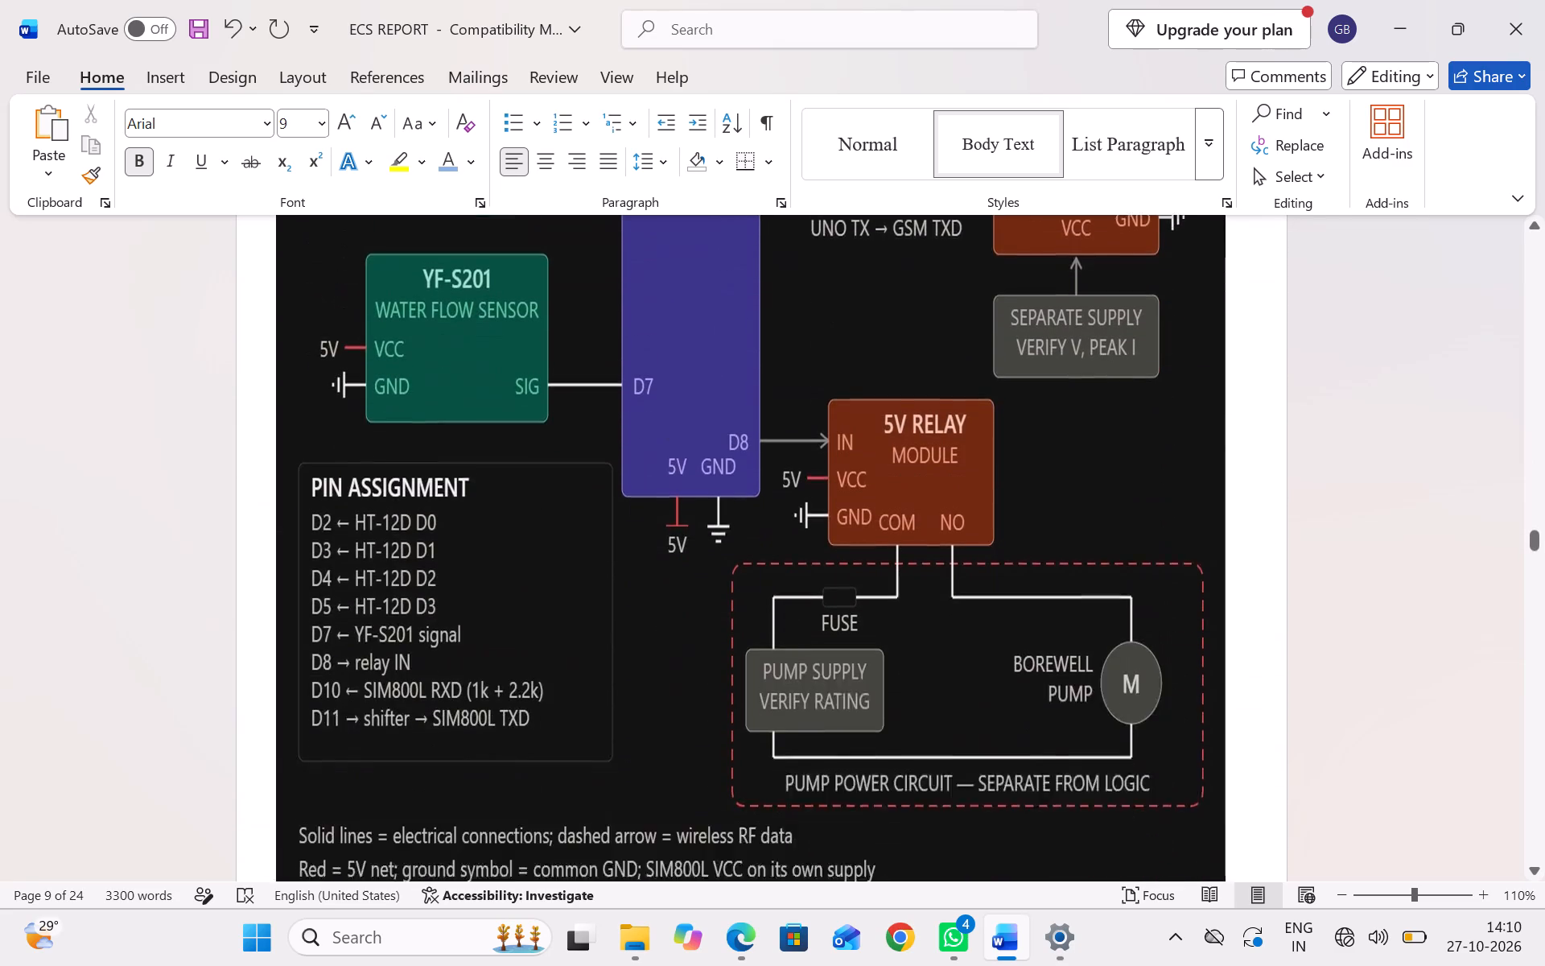
scroll(789, 547, down, 7)
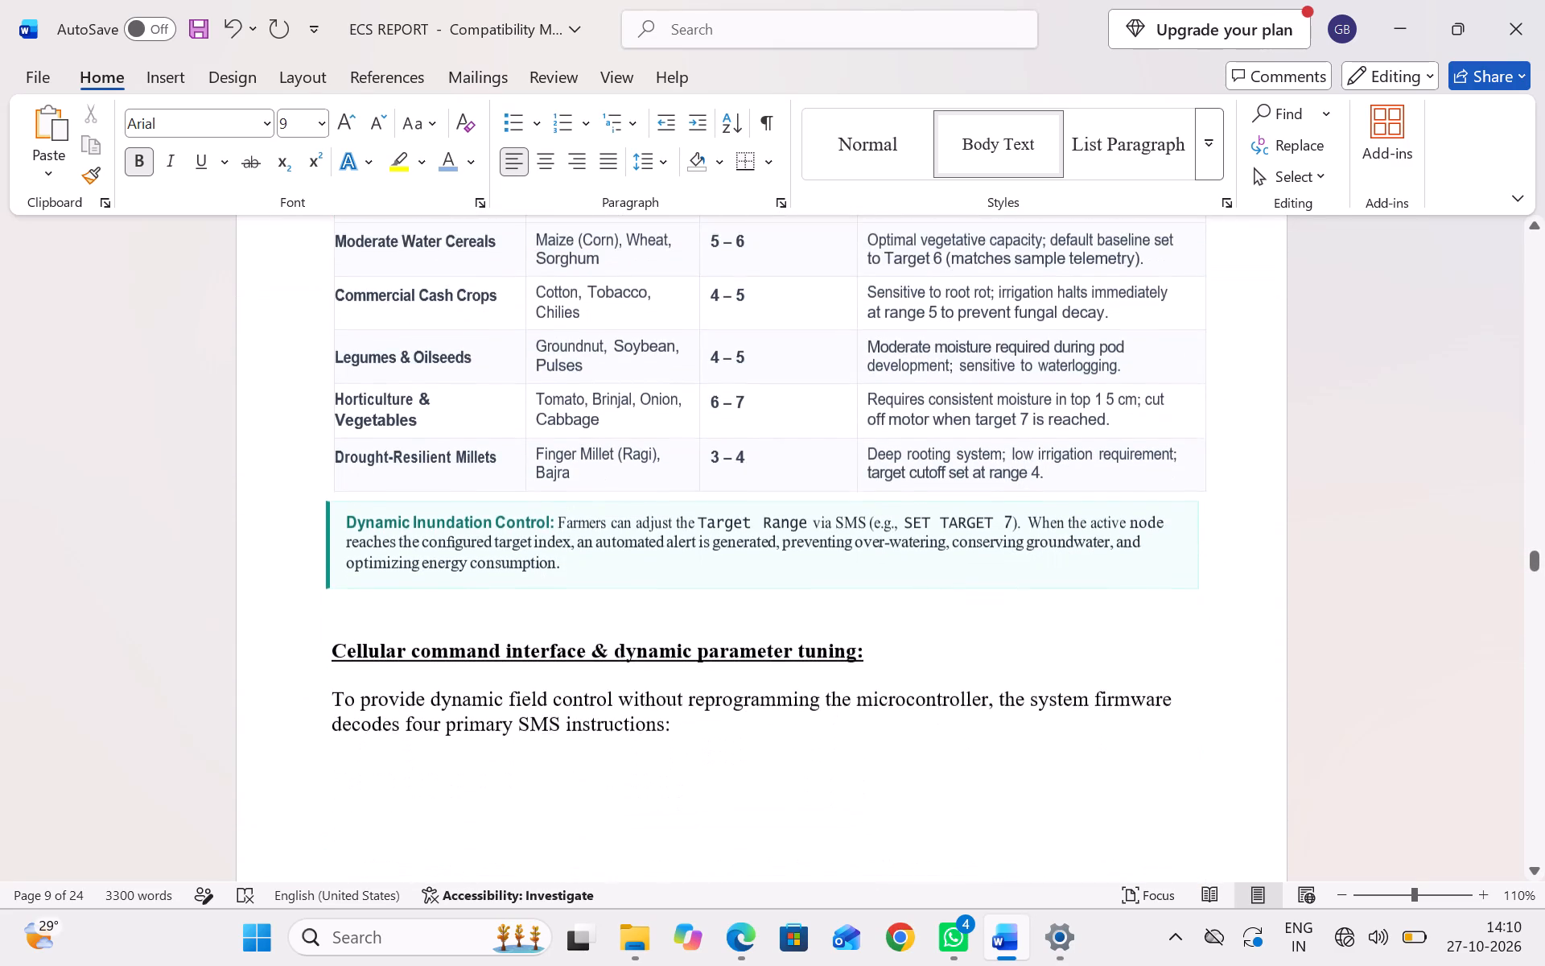
scroll(789, 547, up, 2)
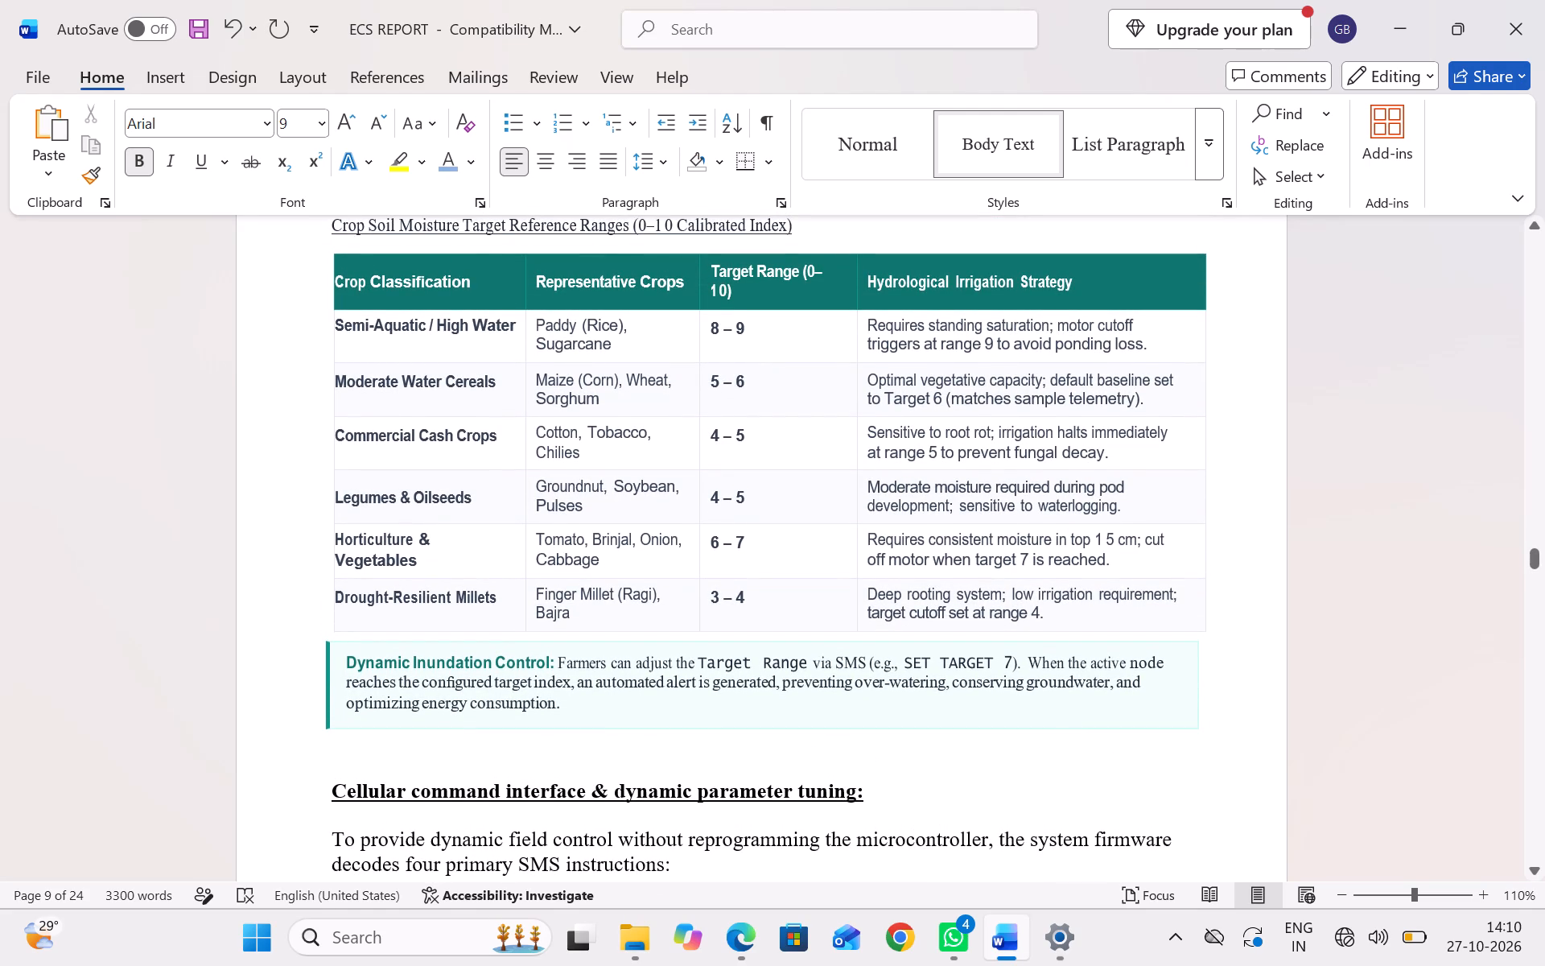
Examine the SMS command screenshots in Figures 1 to 4 and their captions on pages 14 and 15.
scroll(789, 547, down, 8)
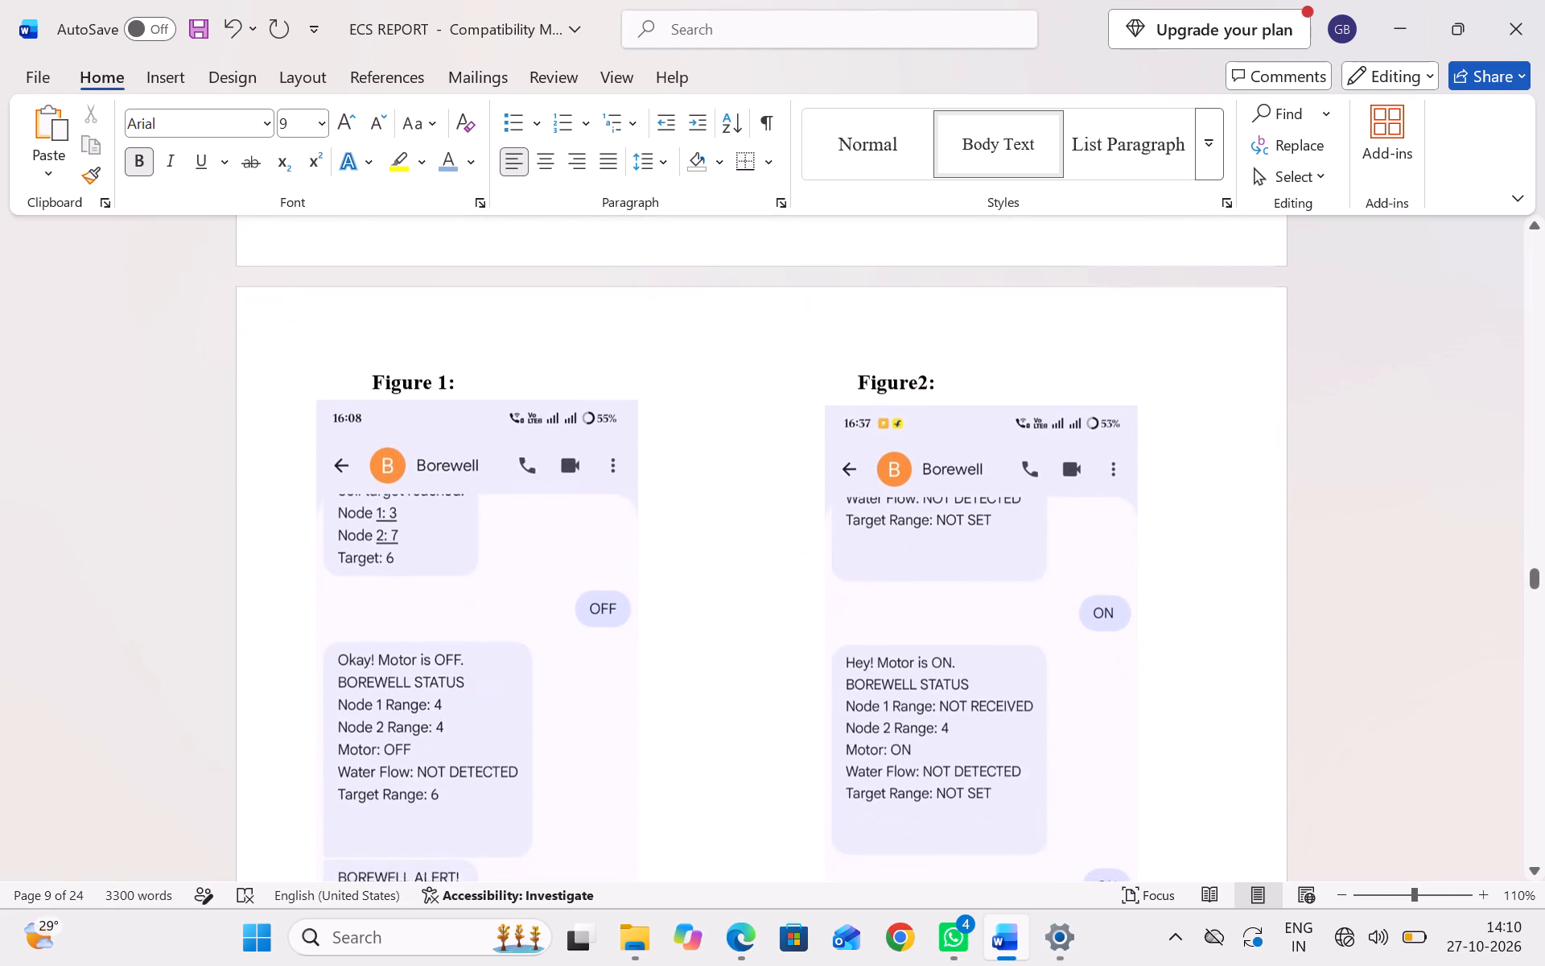
scroll(789, 547, down, 1)
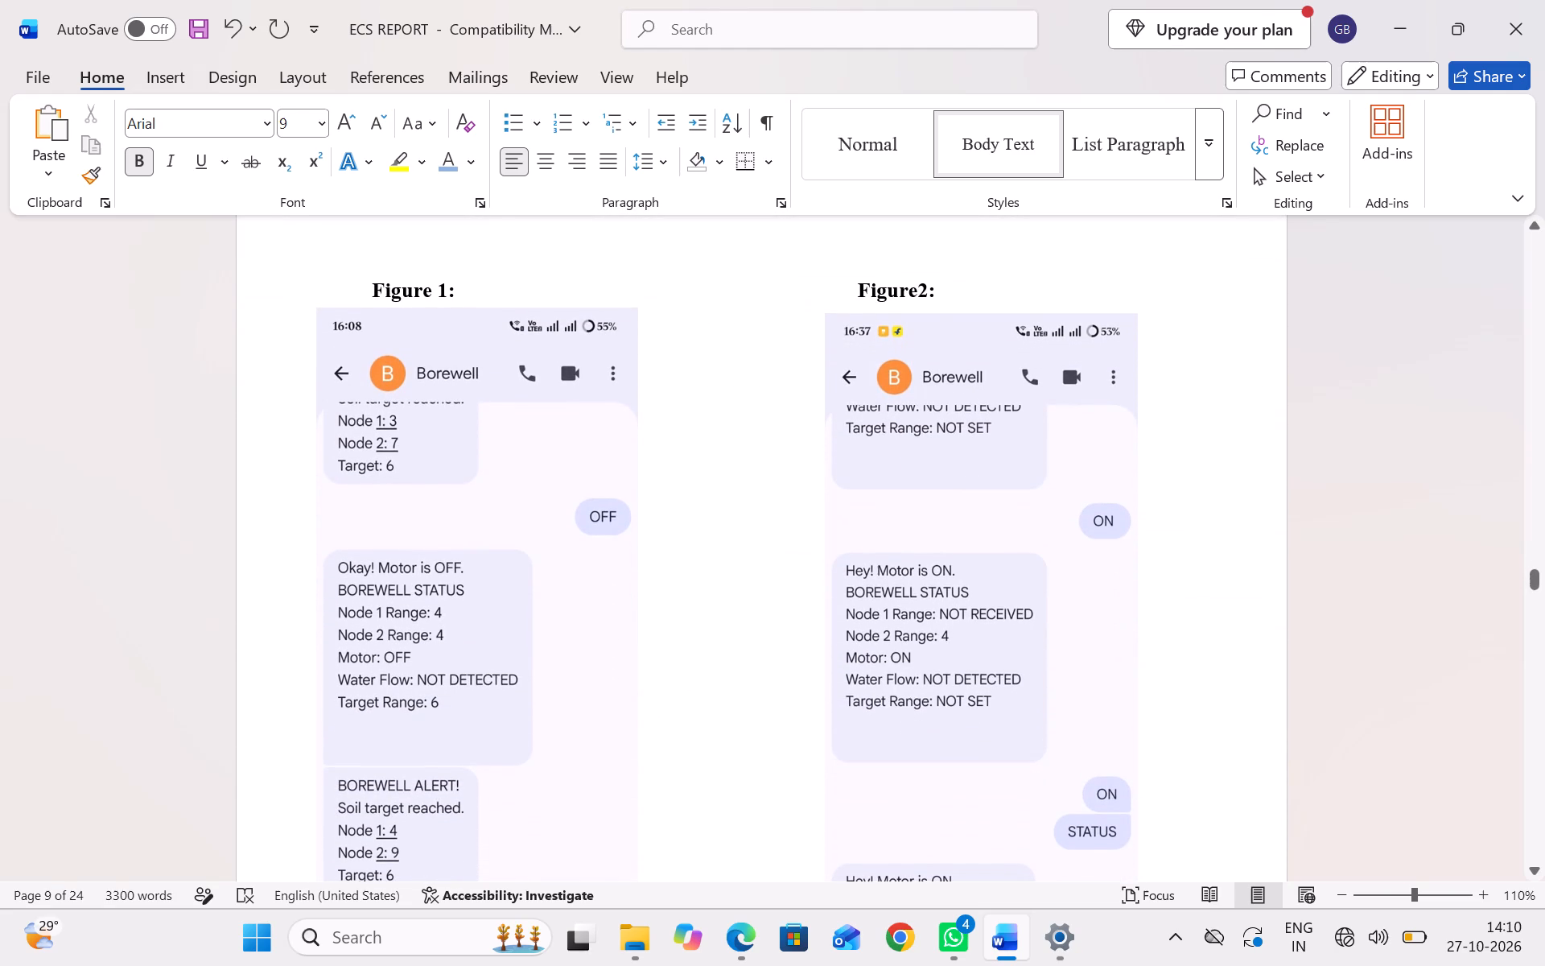
scroll(789, 547, down, 8)
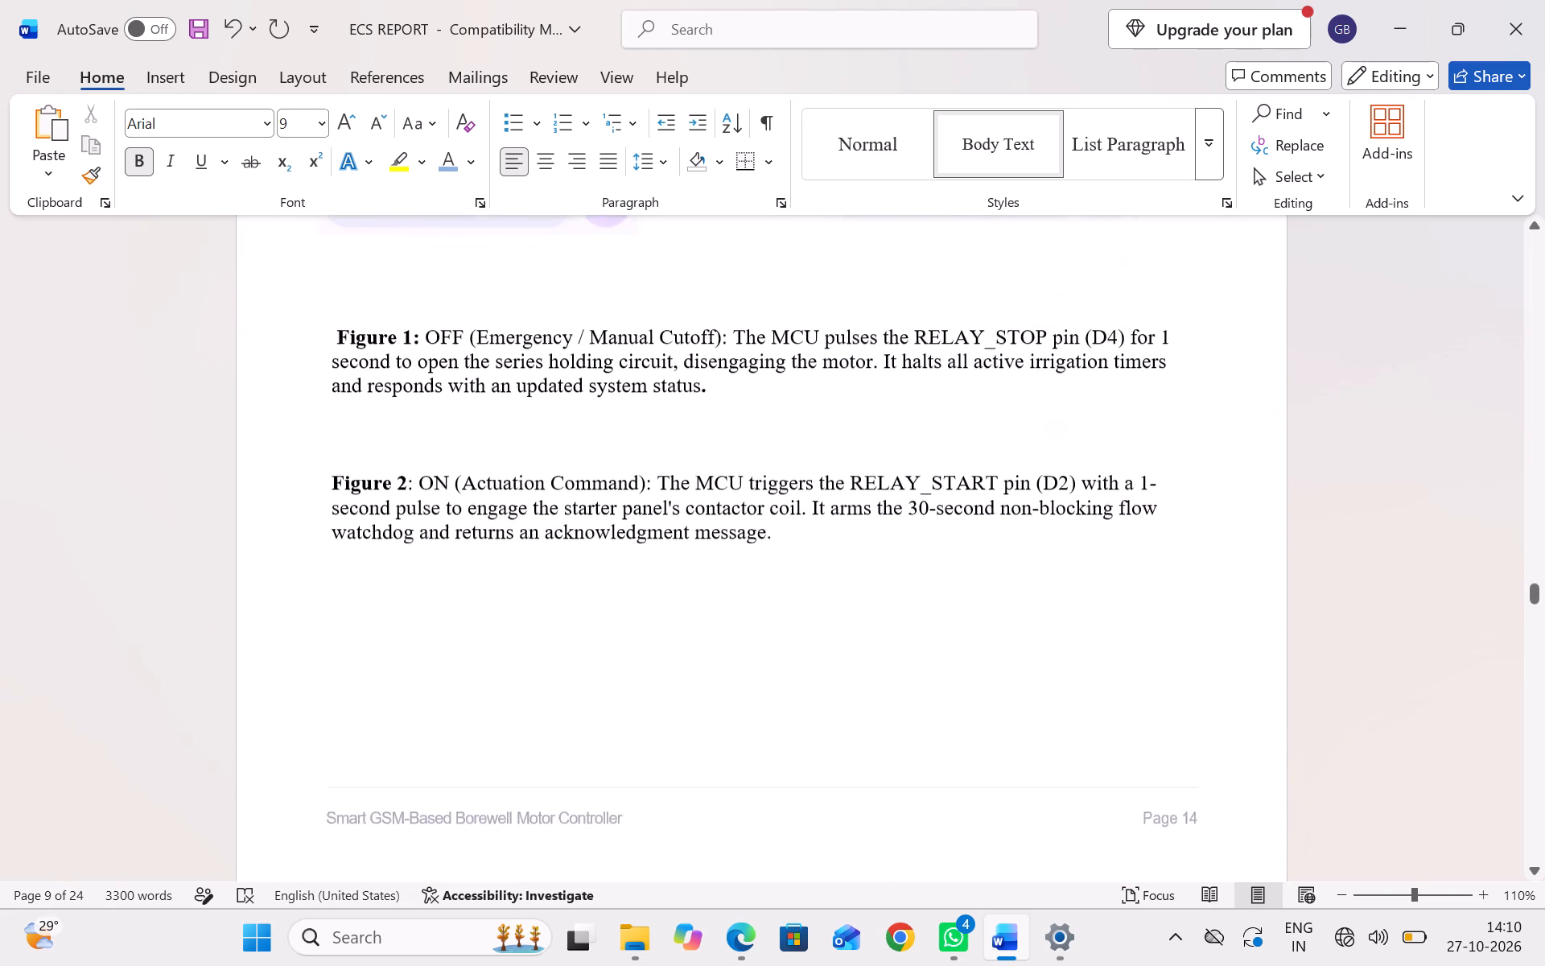
scroll(789, 547, down, 5)
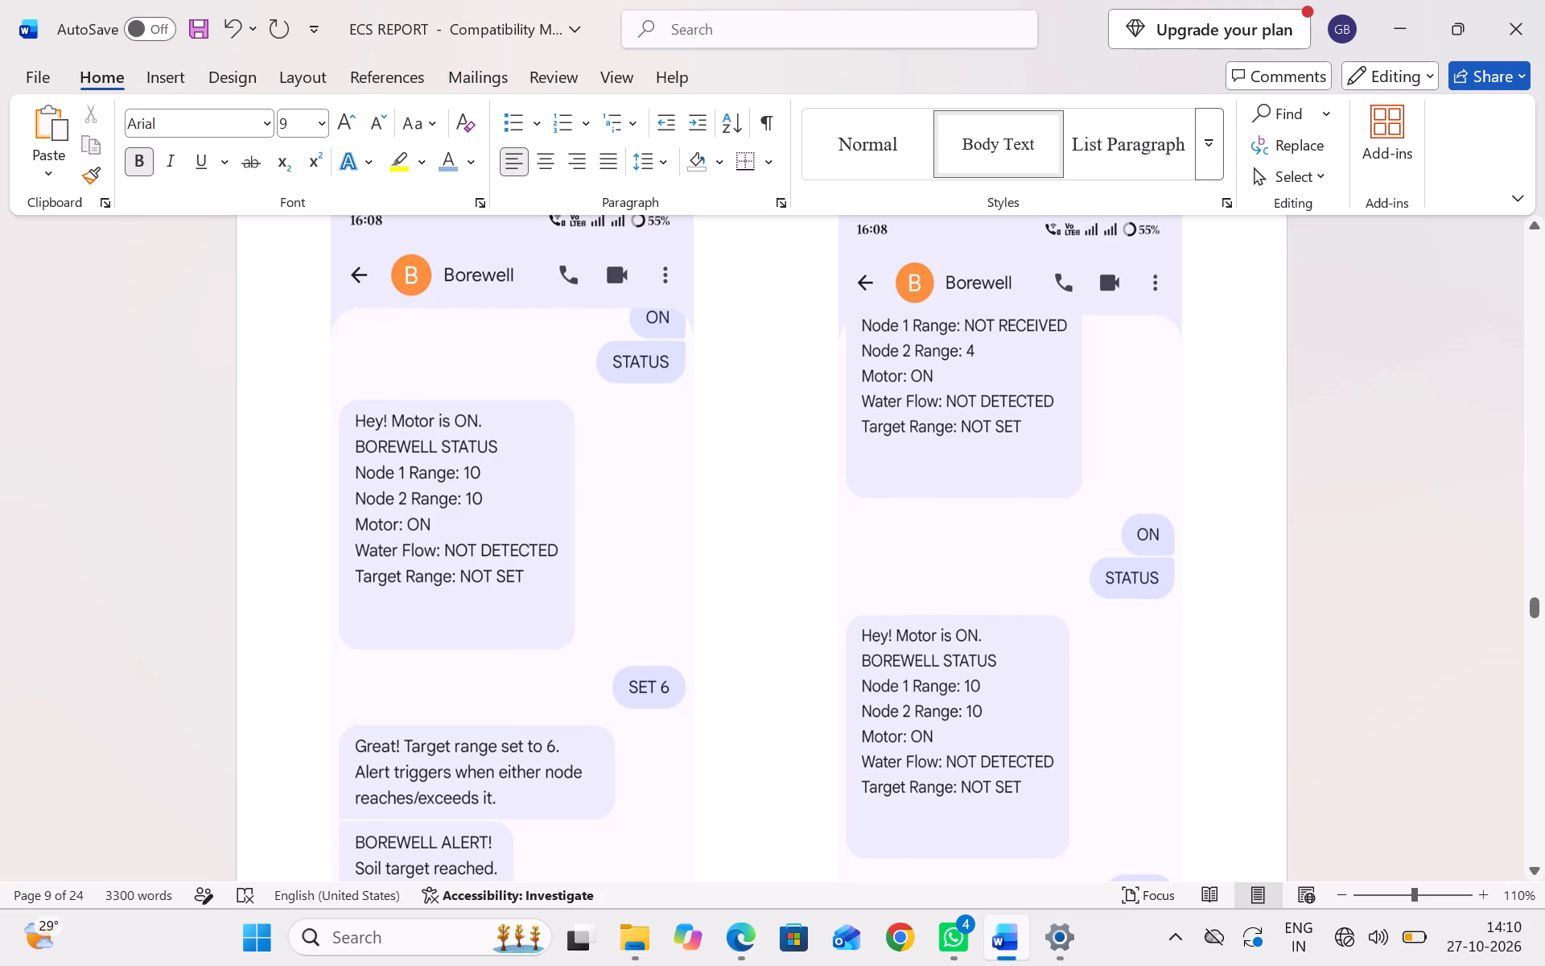
scroll(789, 547, up, 2)
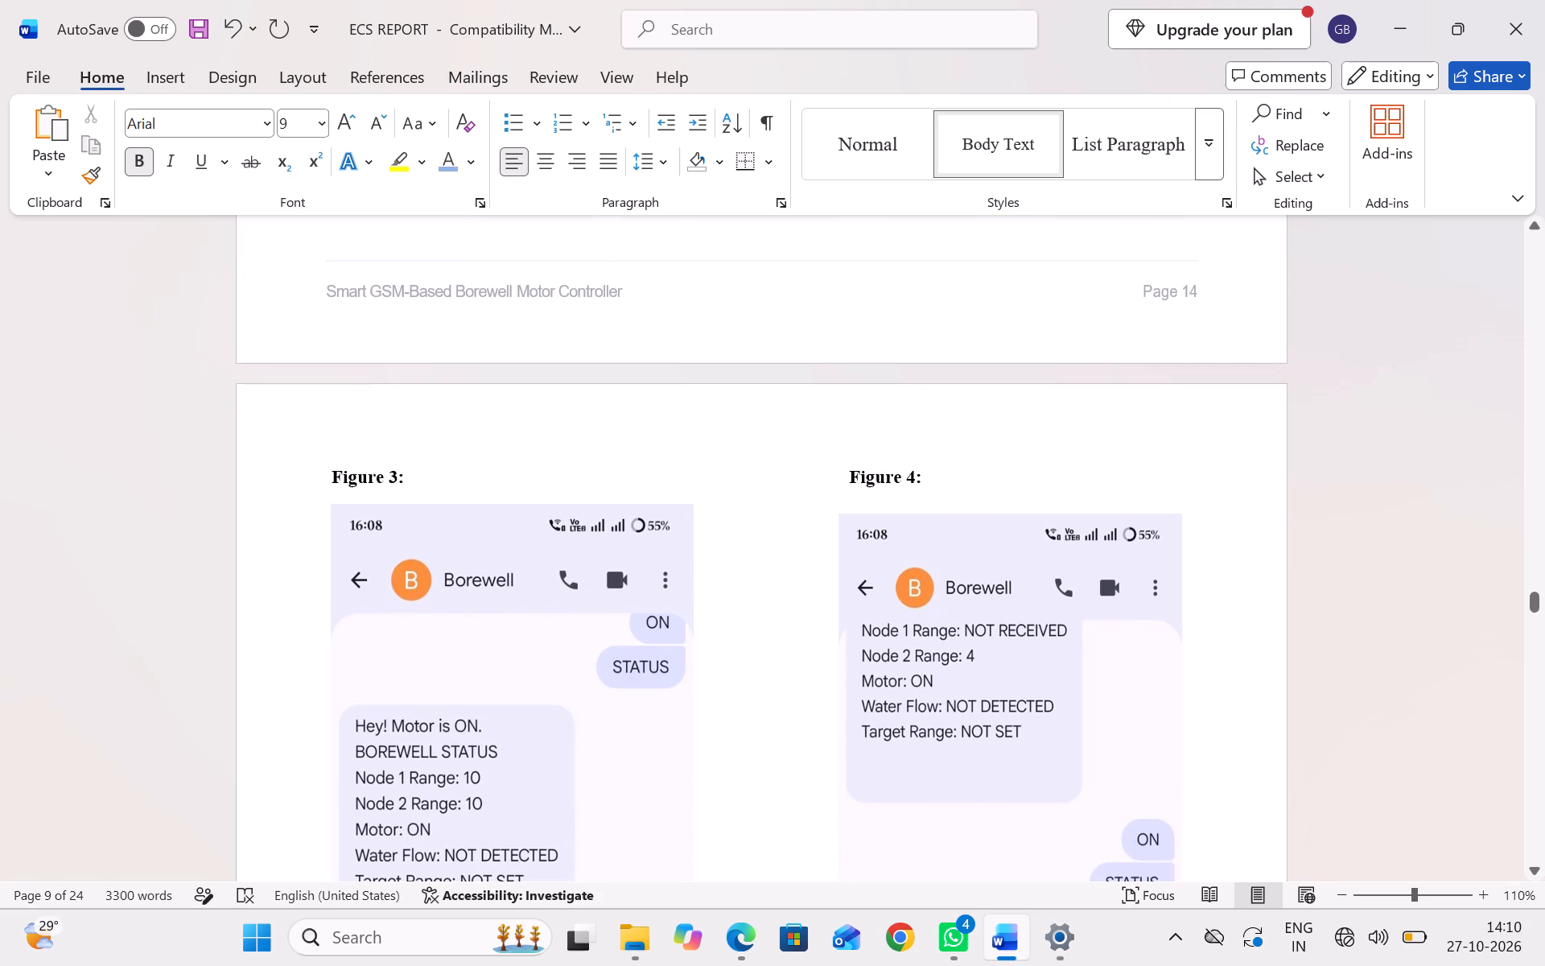
scroll(789, 547, down, 7)
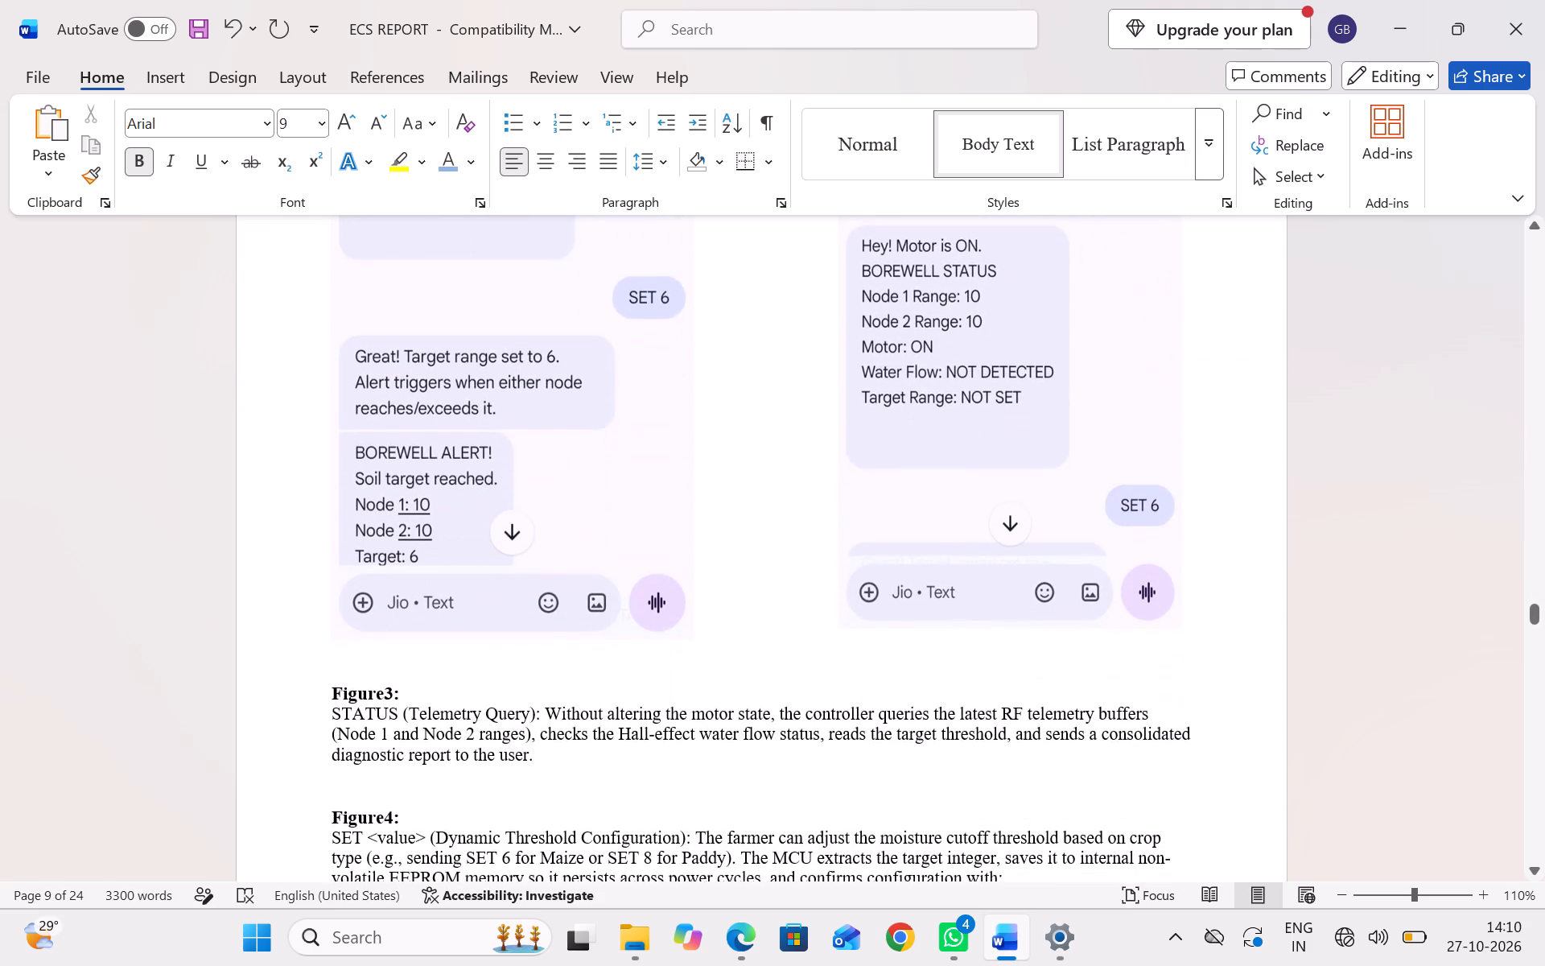
scroll(789, 547, down, 1)
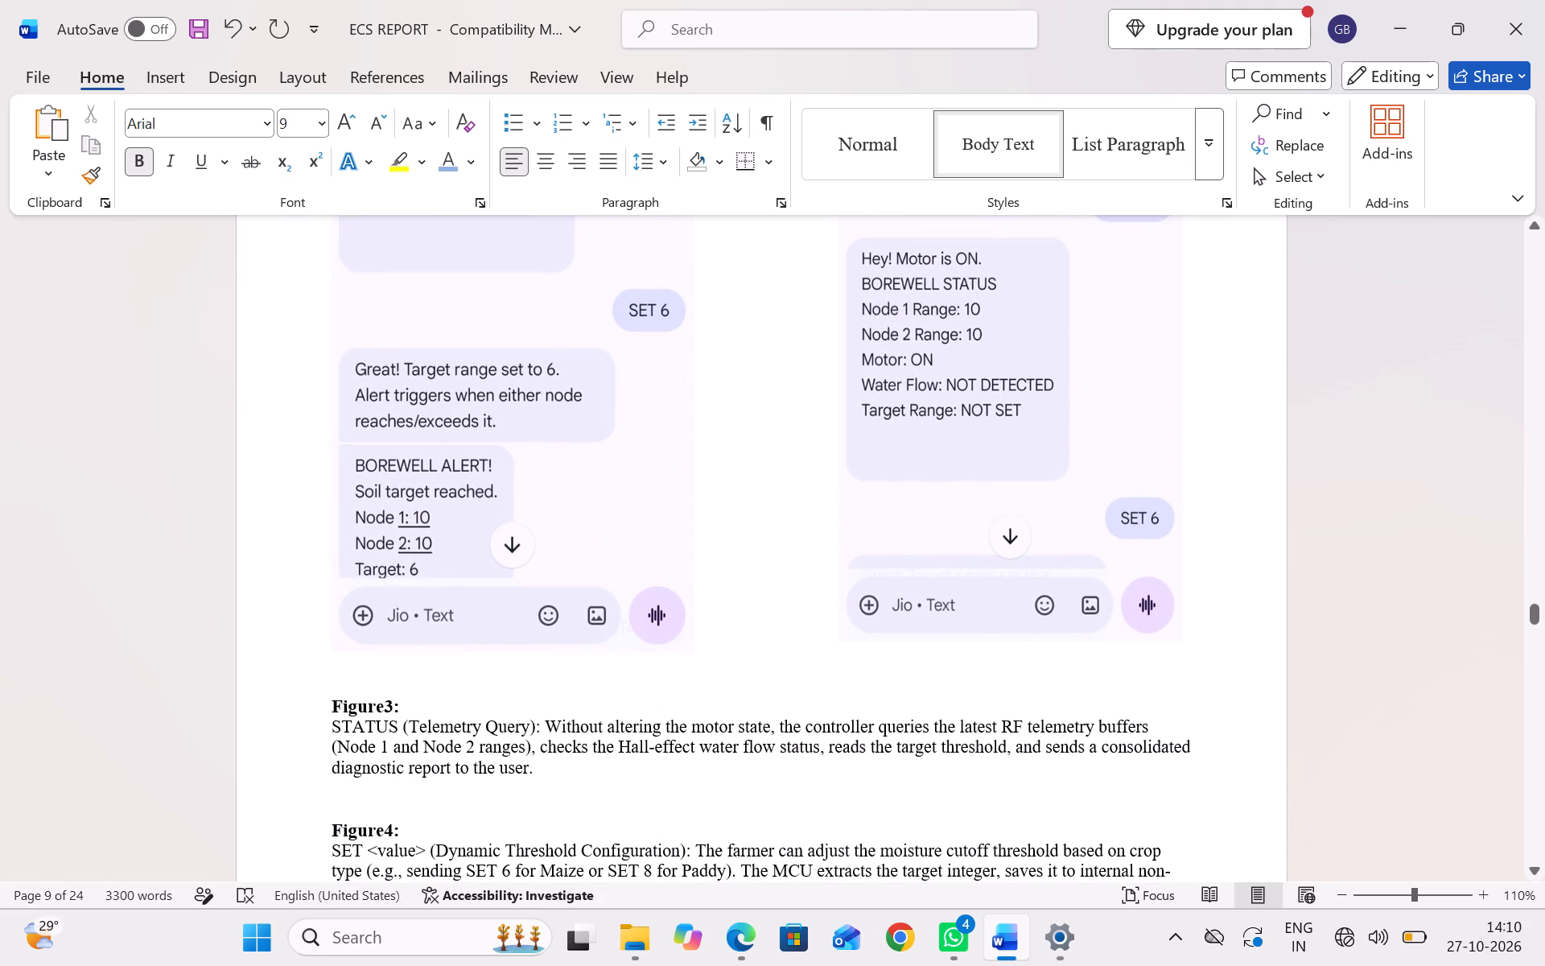
scroll(789, 547, right, 1)
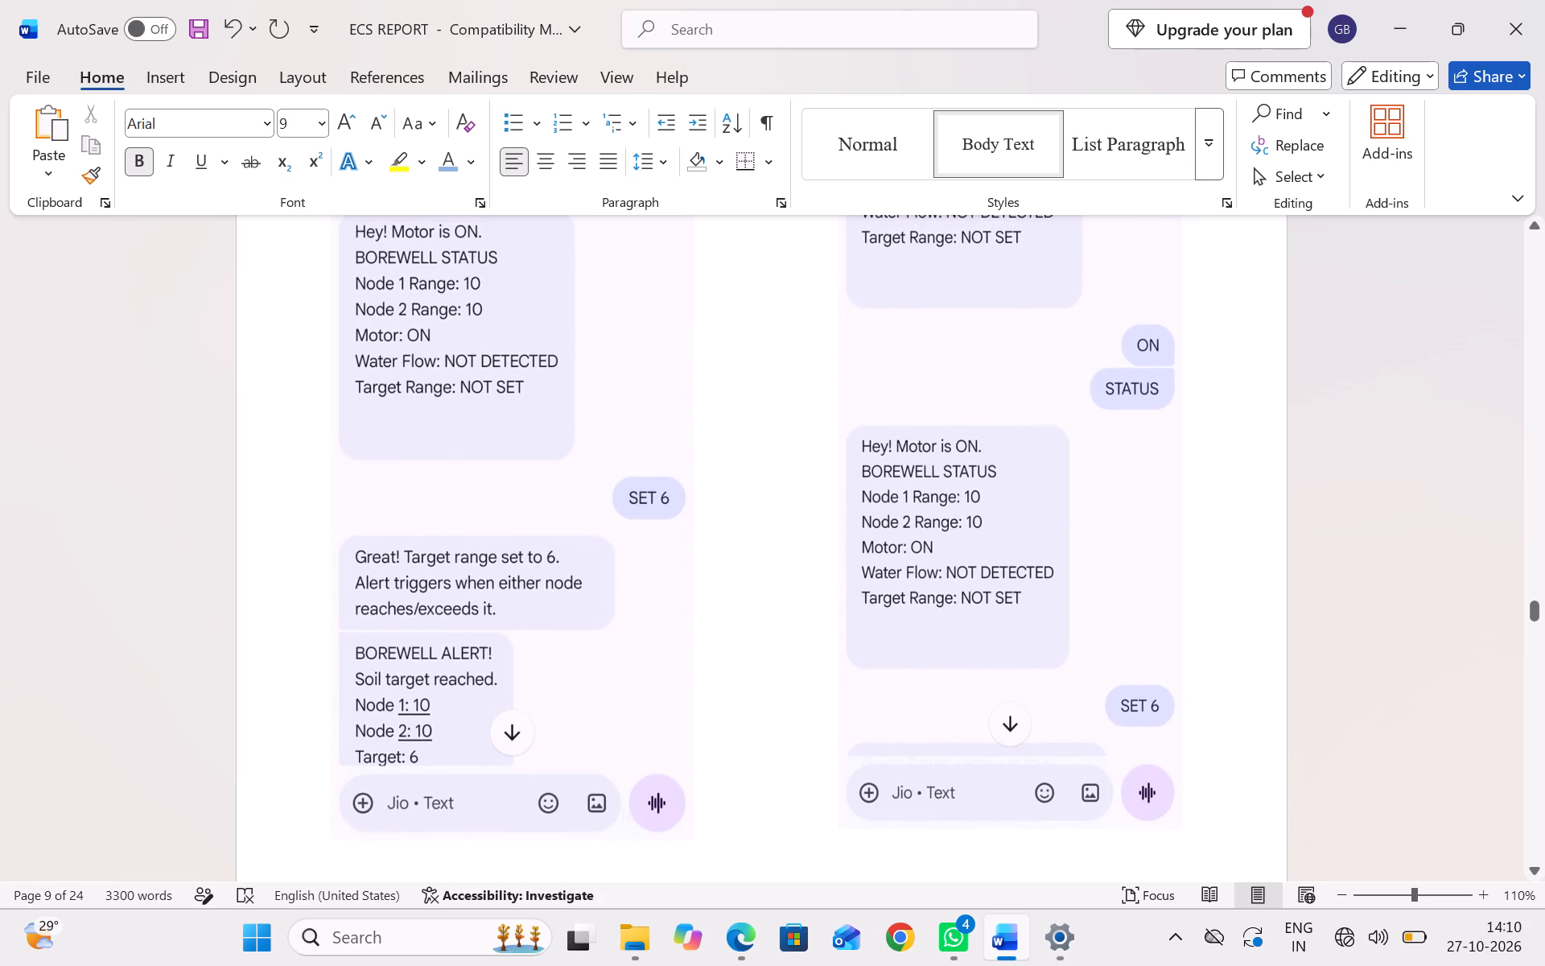
scroll(789, 547, right, 1)
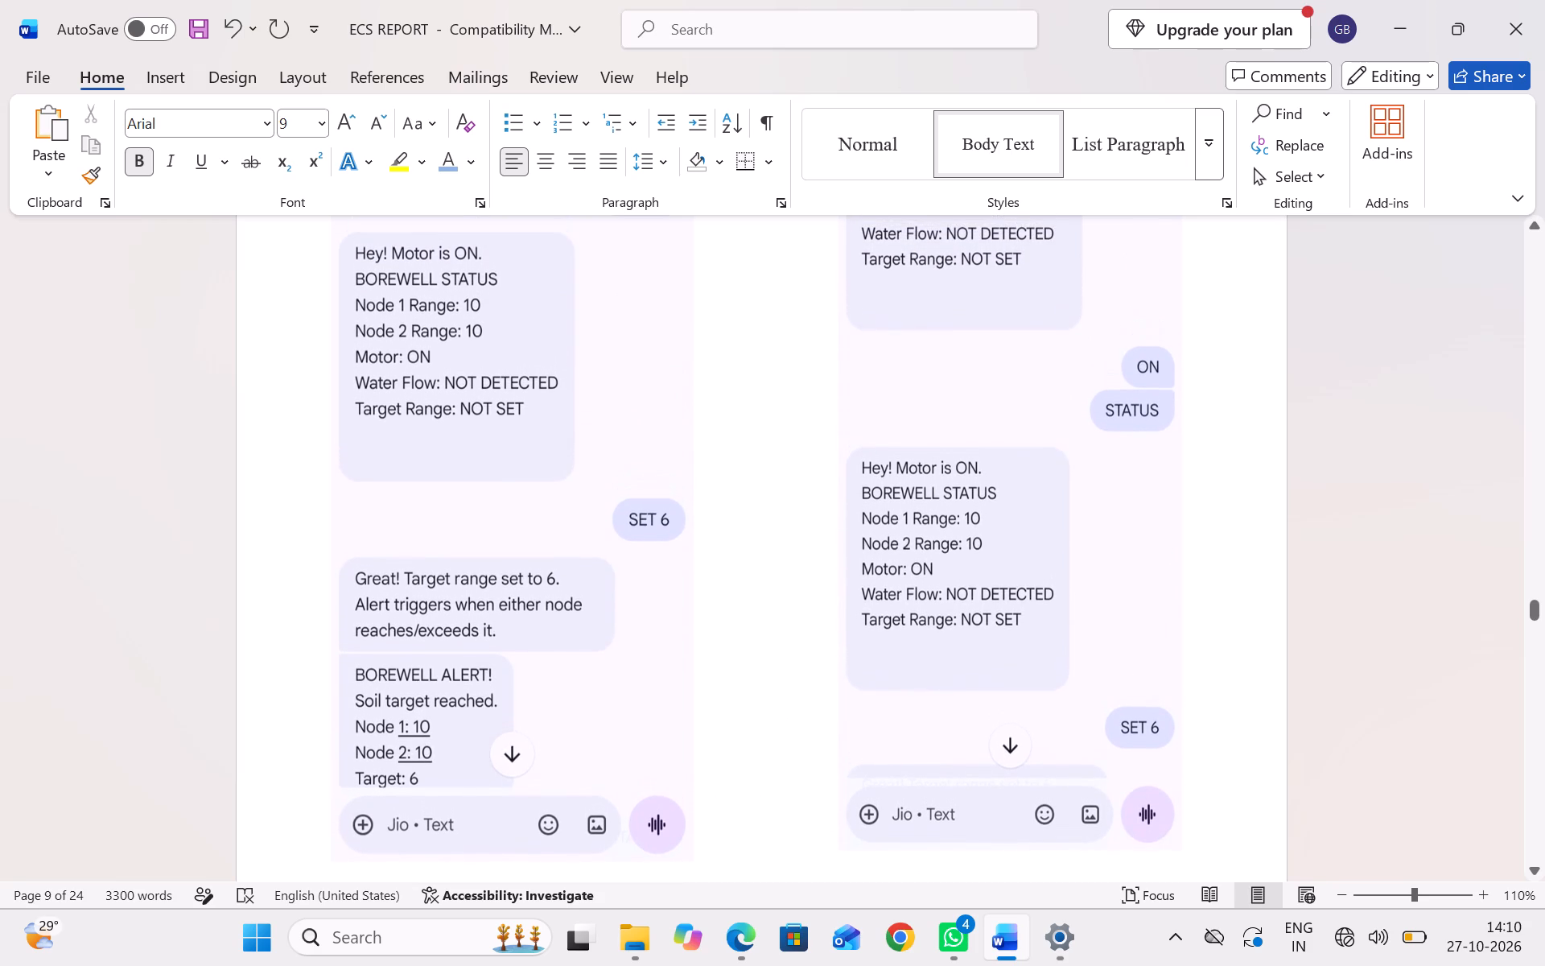
scroll(789, 547, right, 1)
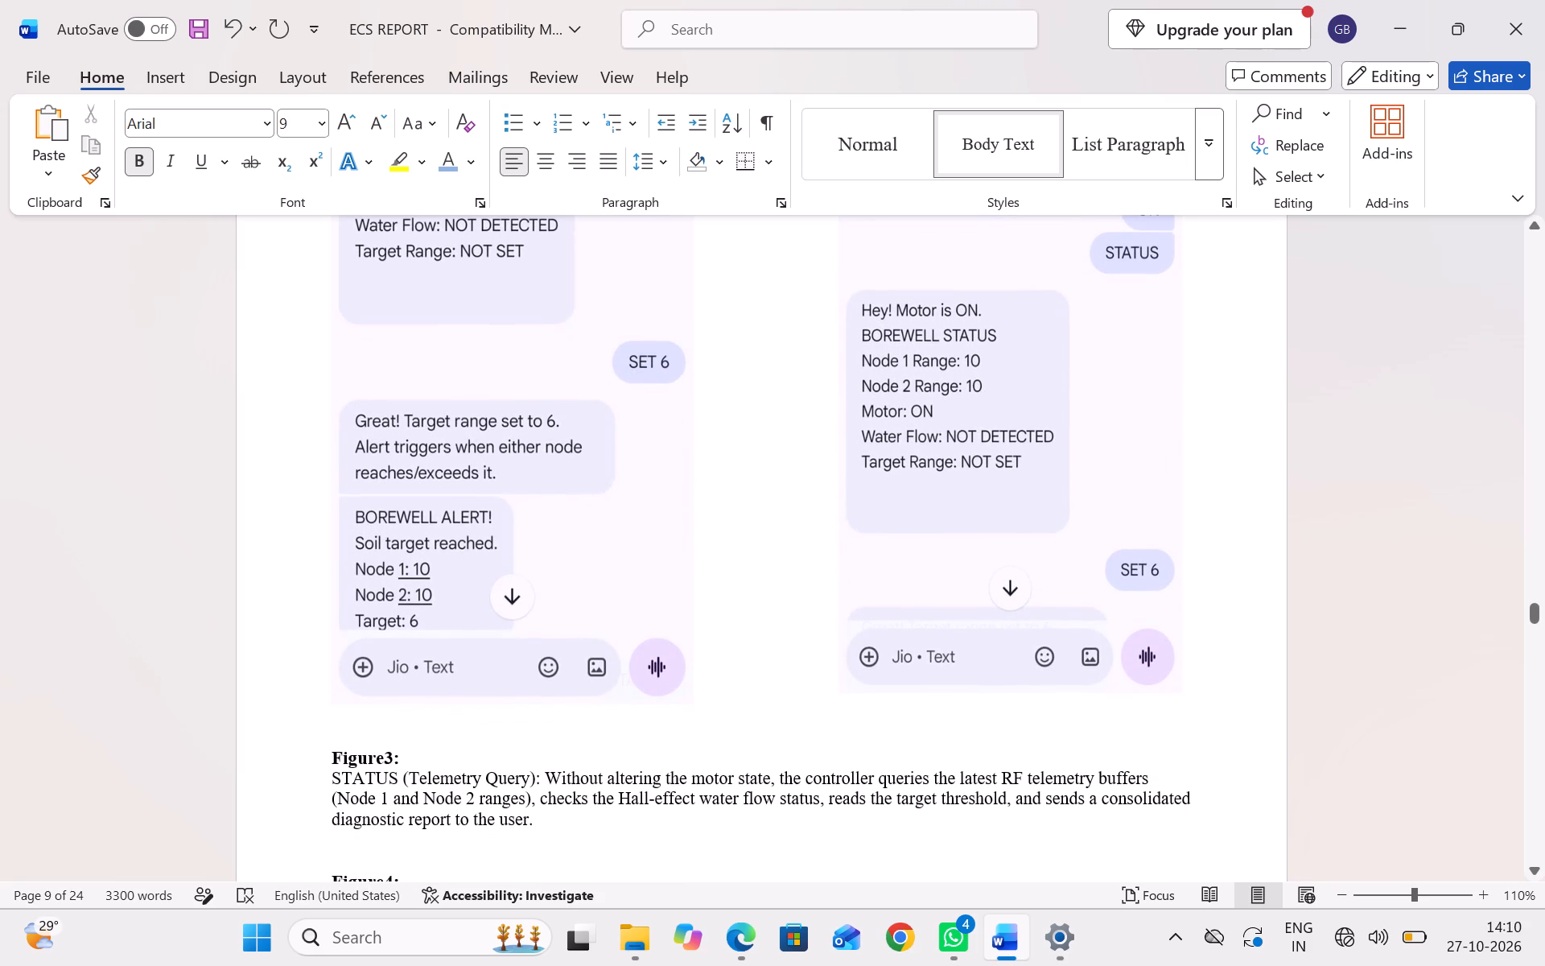
scroll(789, 547, right, 1)
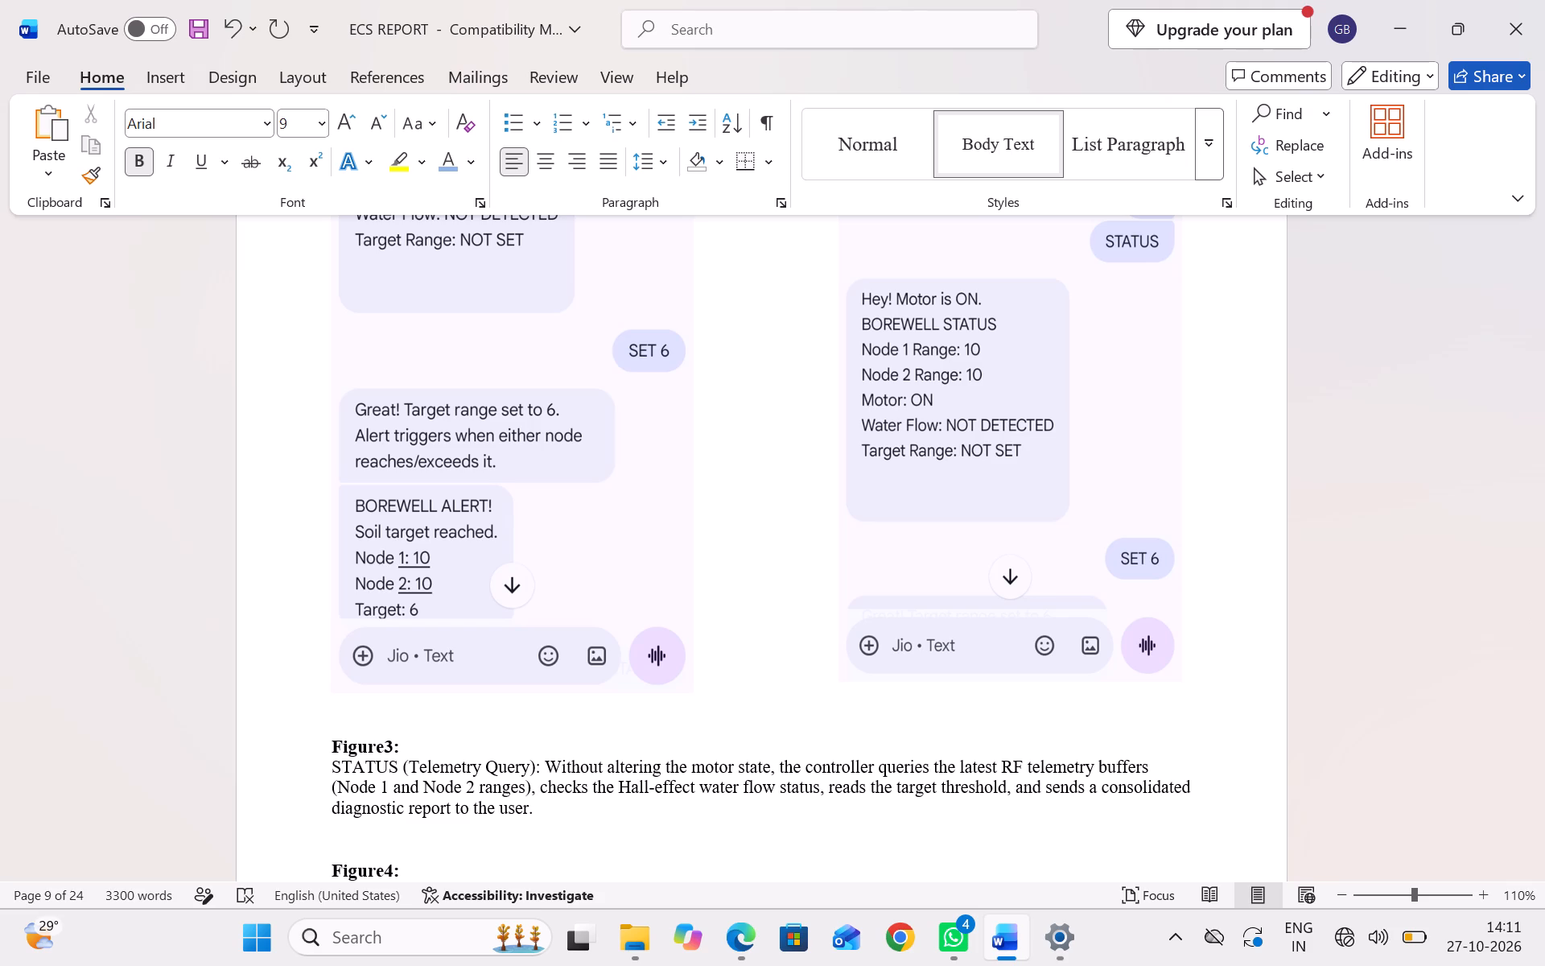
Review the Results and Discussion, Conclusion & Future Scope and References sections, including the blank area below the references.
scroll(789, 547, down, 5)
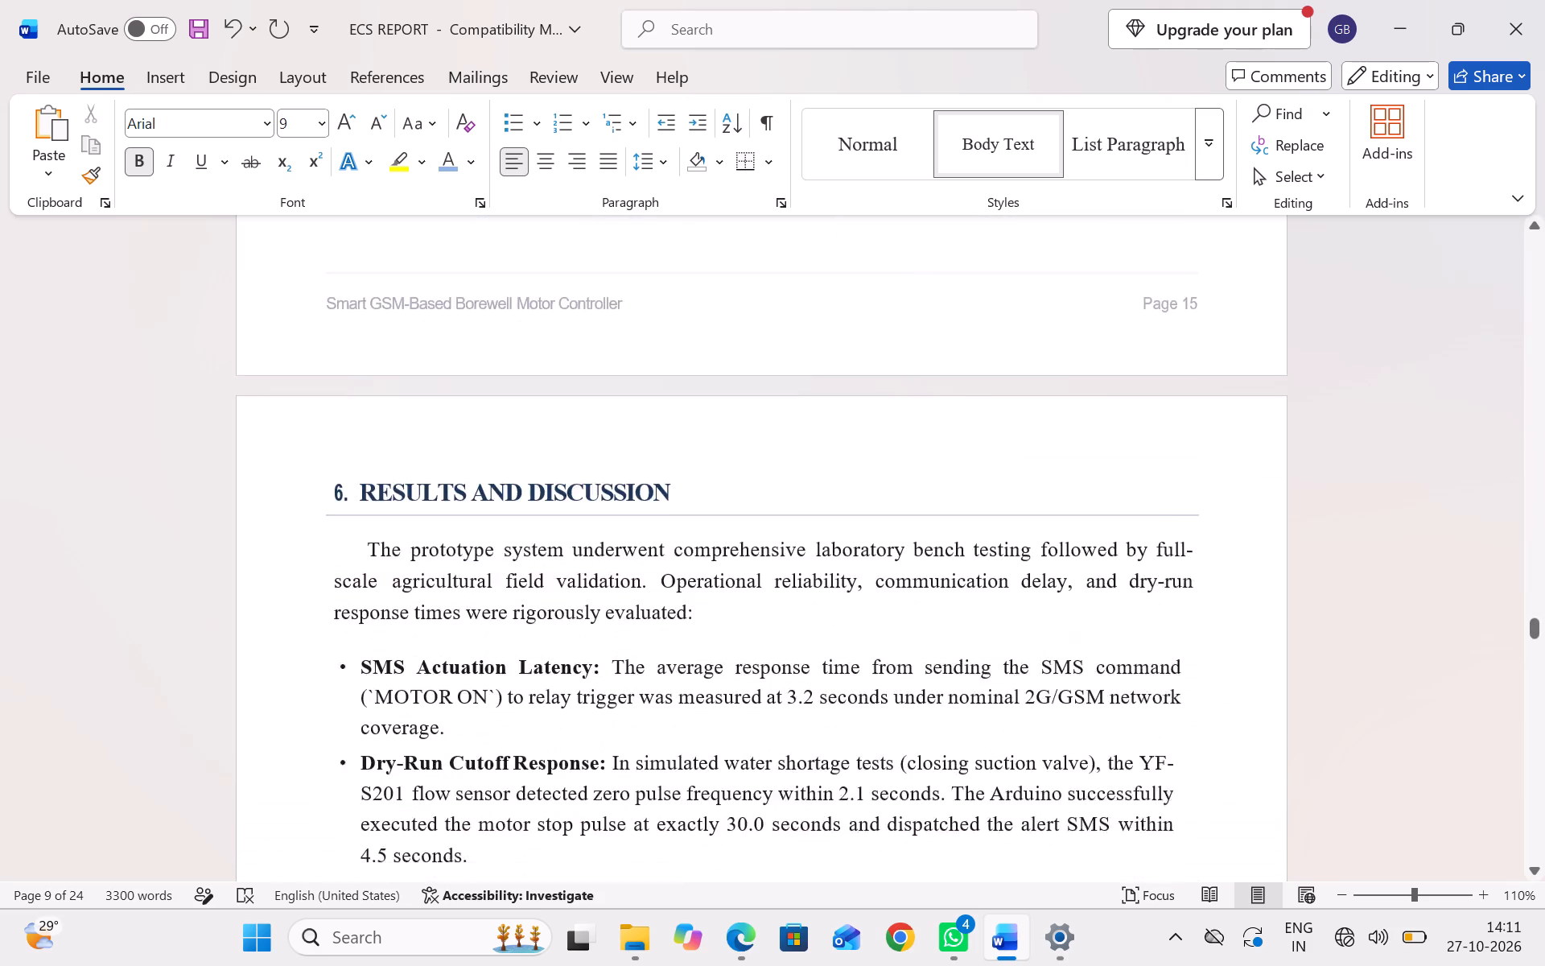
scroll(789, 547, down, 5)
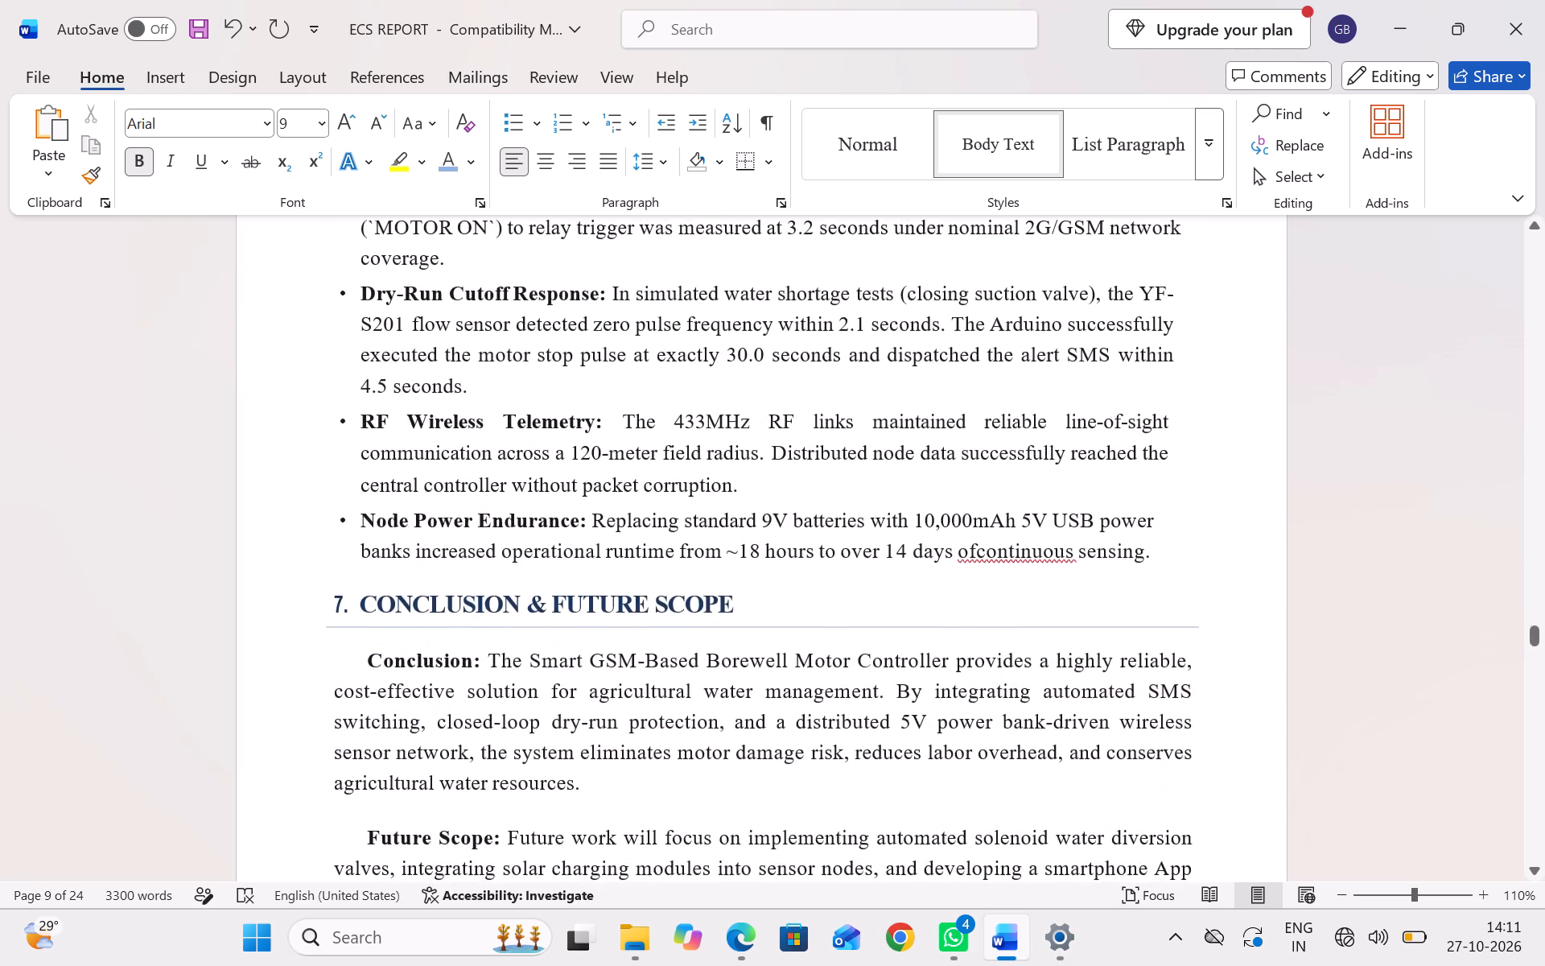
scroll(789, 547, down, 5)
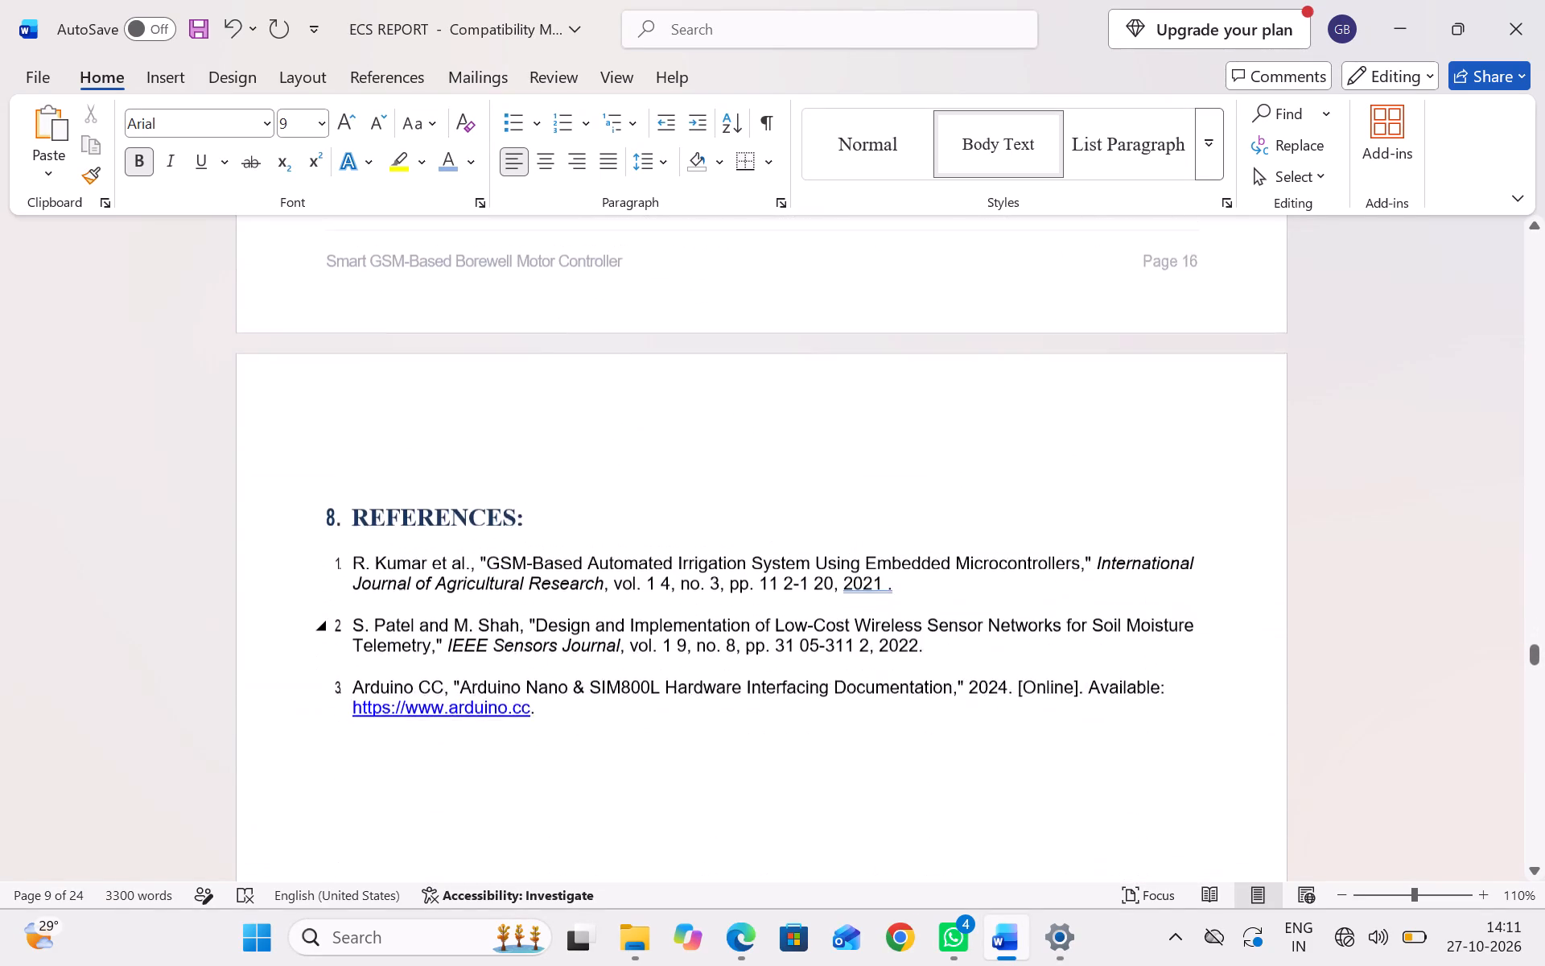
scroll(789, 547, down, 2)
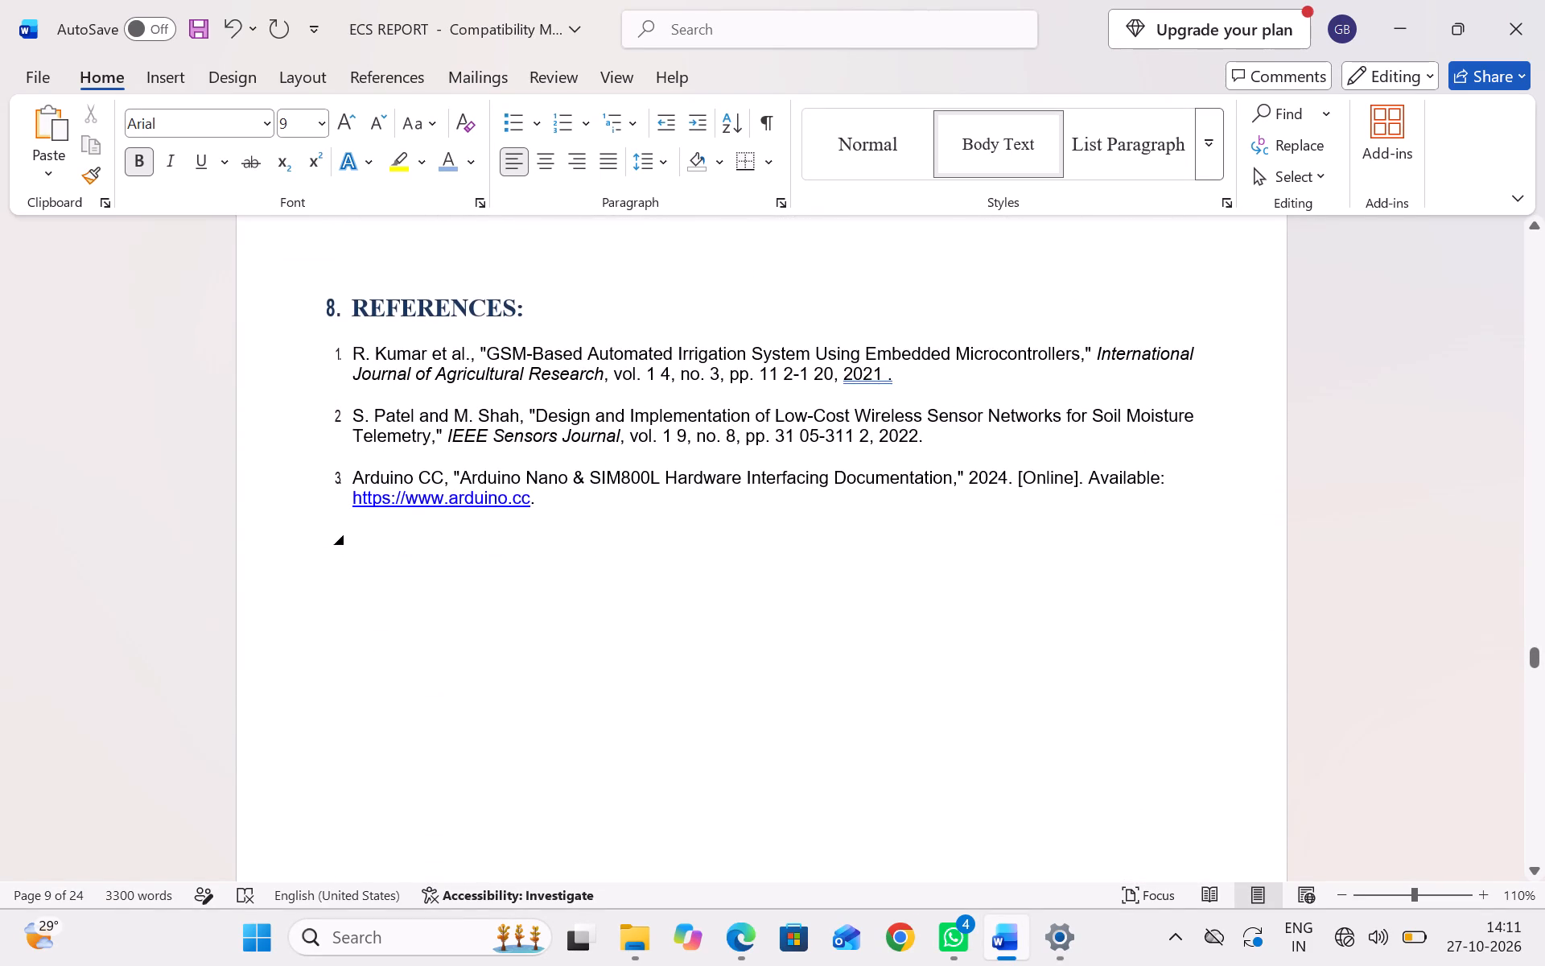
scroll(789, 547, down, 1)
scroll(789, 547, right, 1)
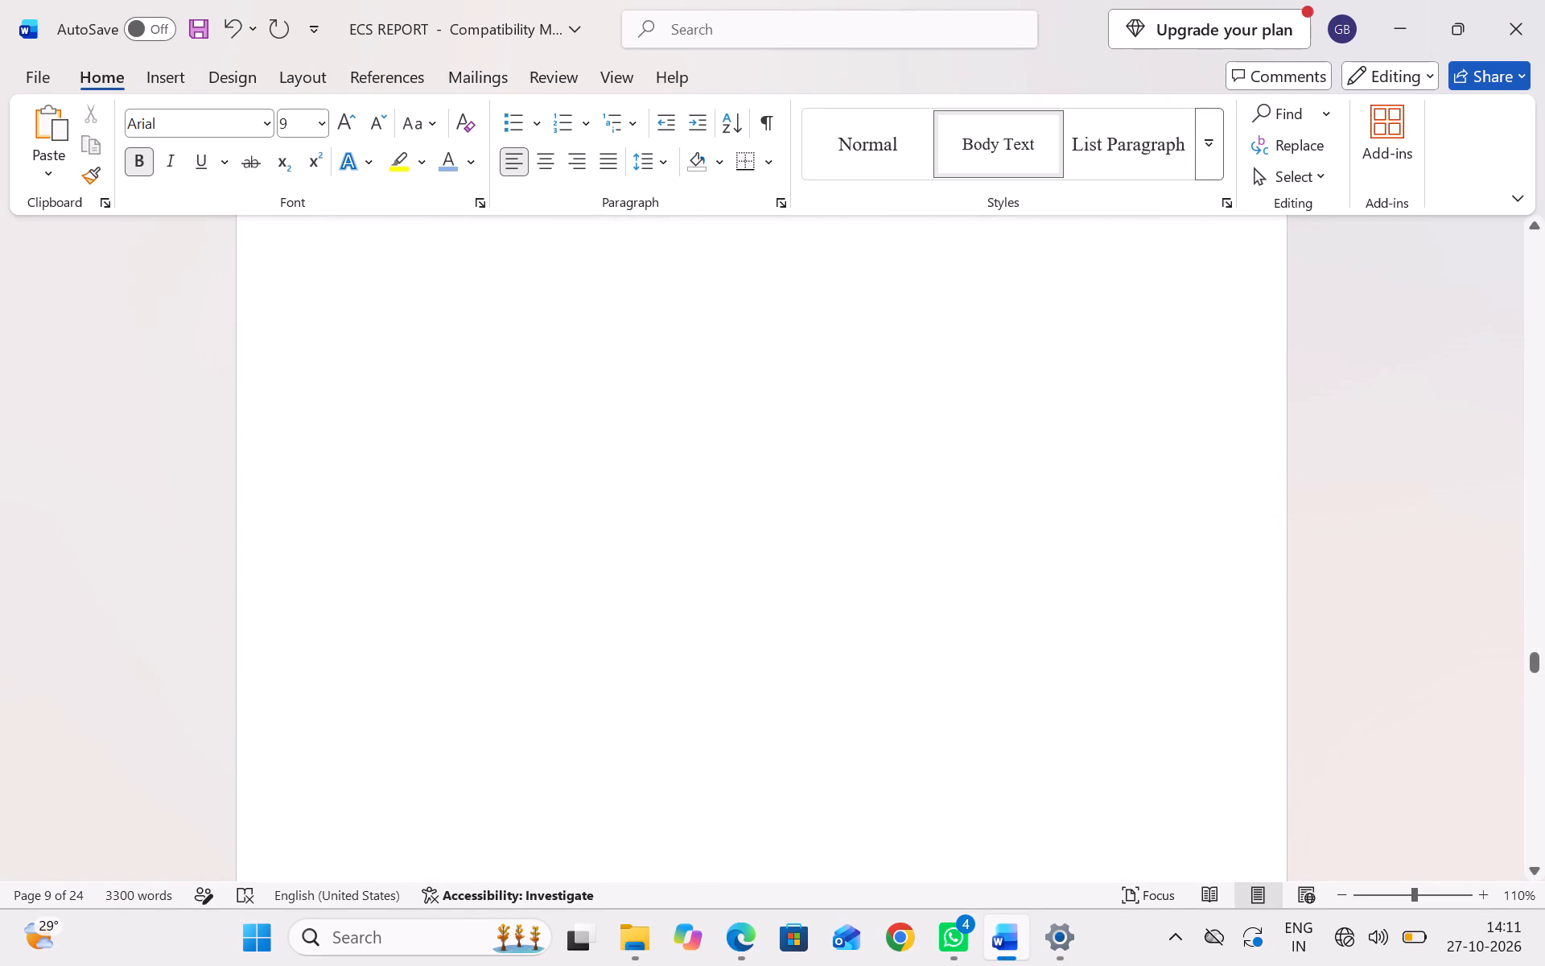
scroll(789, 547, right, 1)
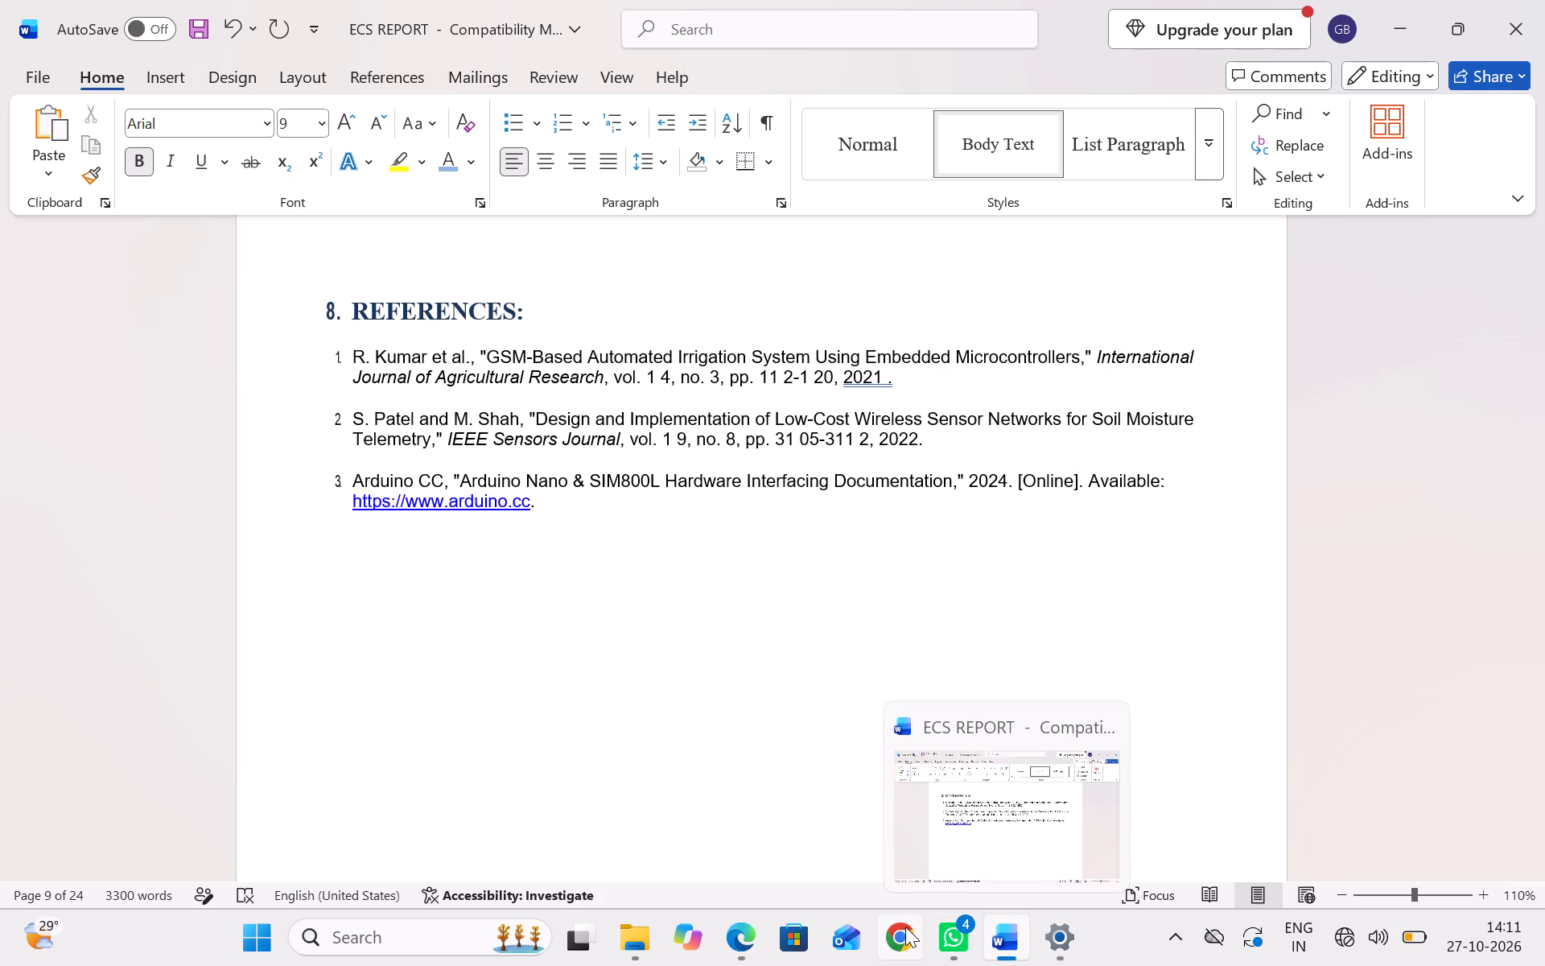
Open the recent IEEEE RESEARCH PAPER PDF from File Explorer and review it from page 5 back to the Summary of Six IEEE Papers.
click(616, 927)
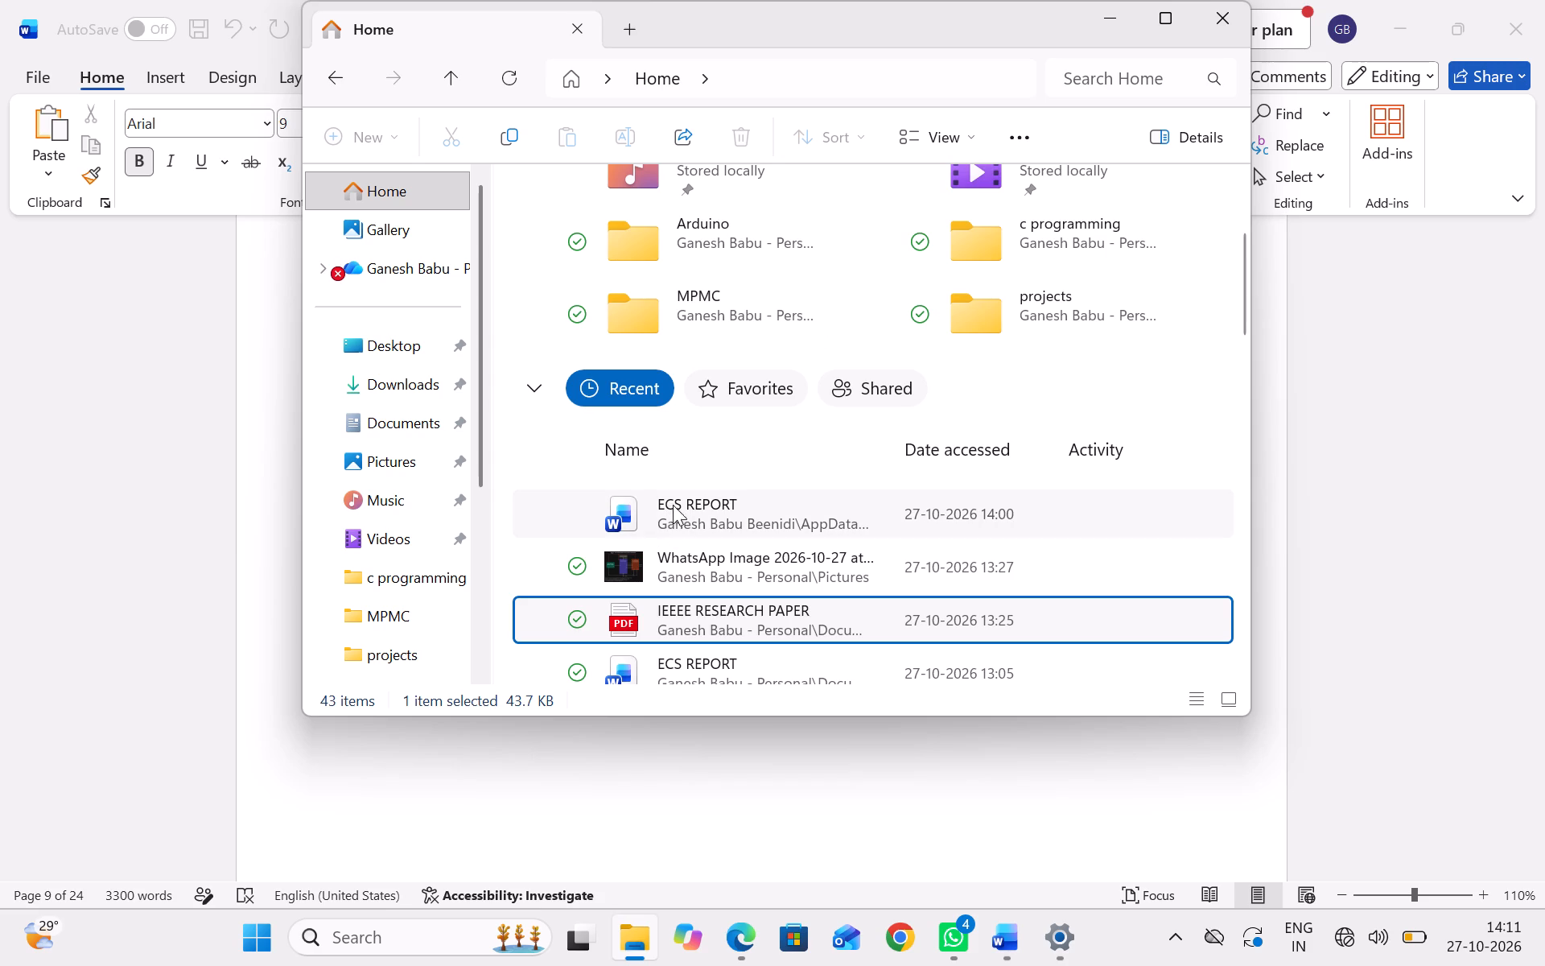
triple_click(672, 618)
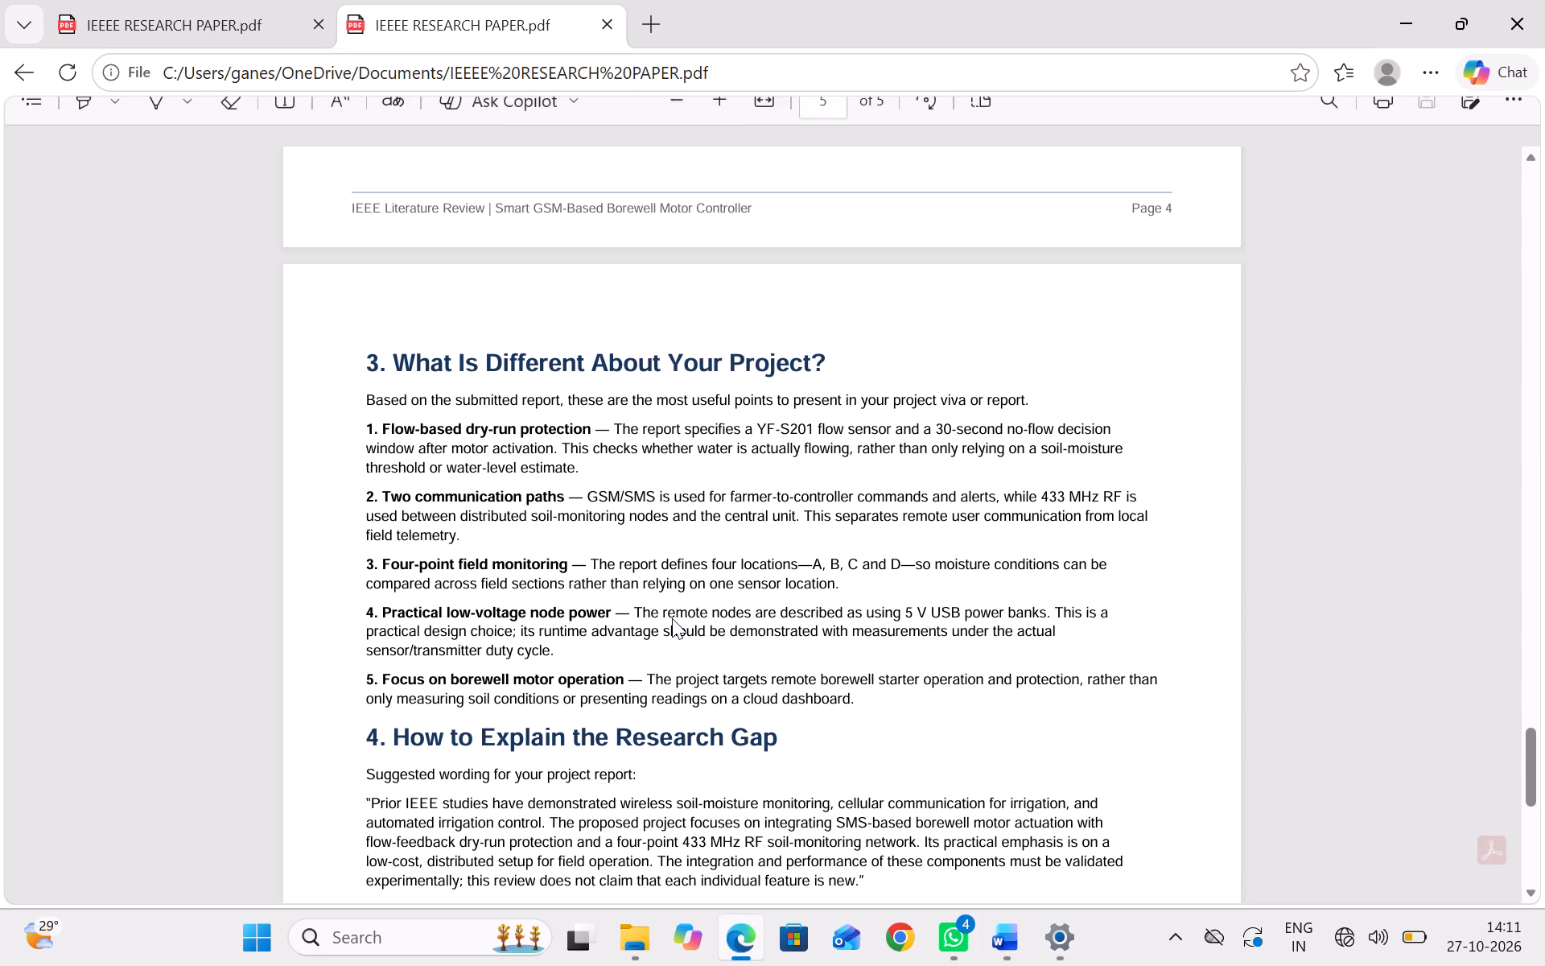
scroll(672, 618, down, 15)
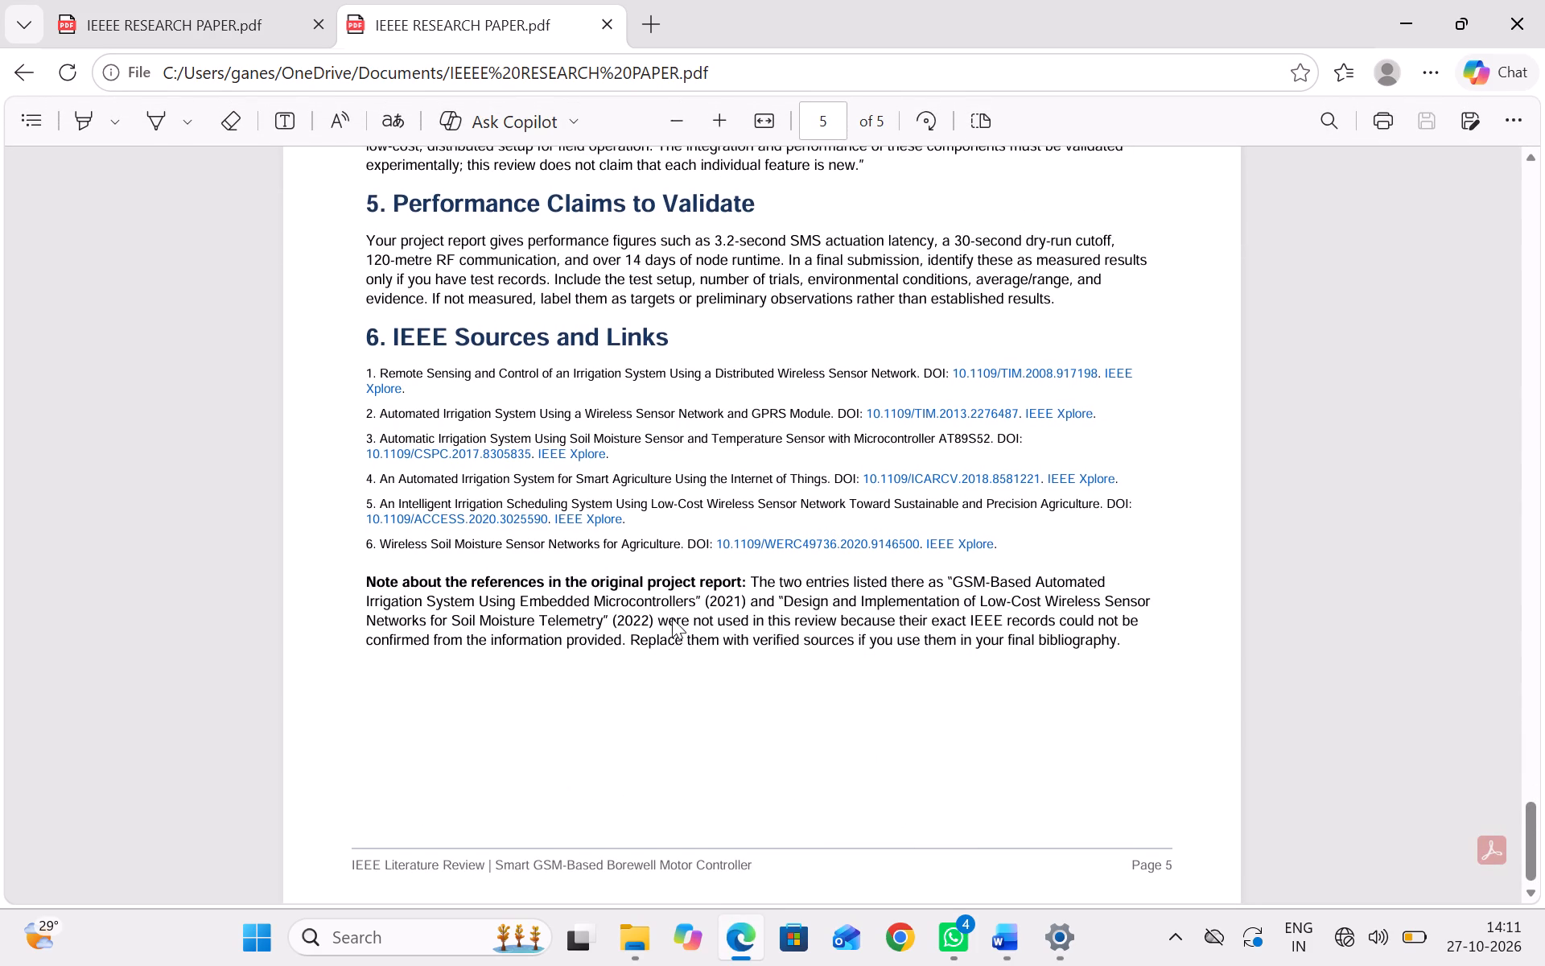
scroll(672, 618, up, 12)
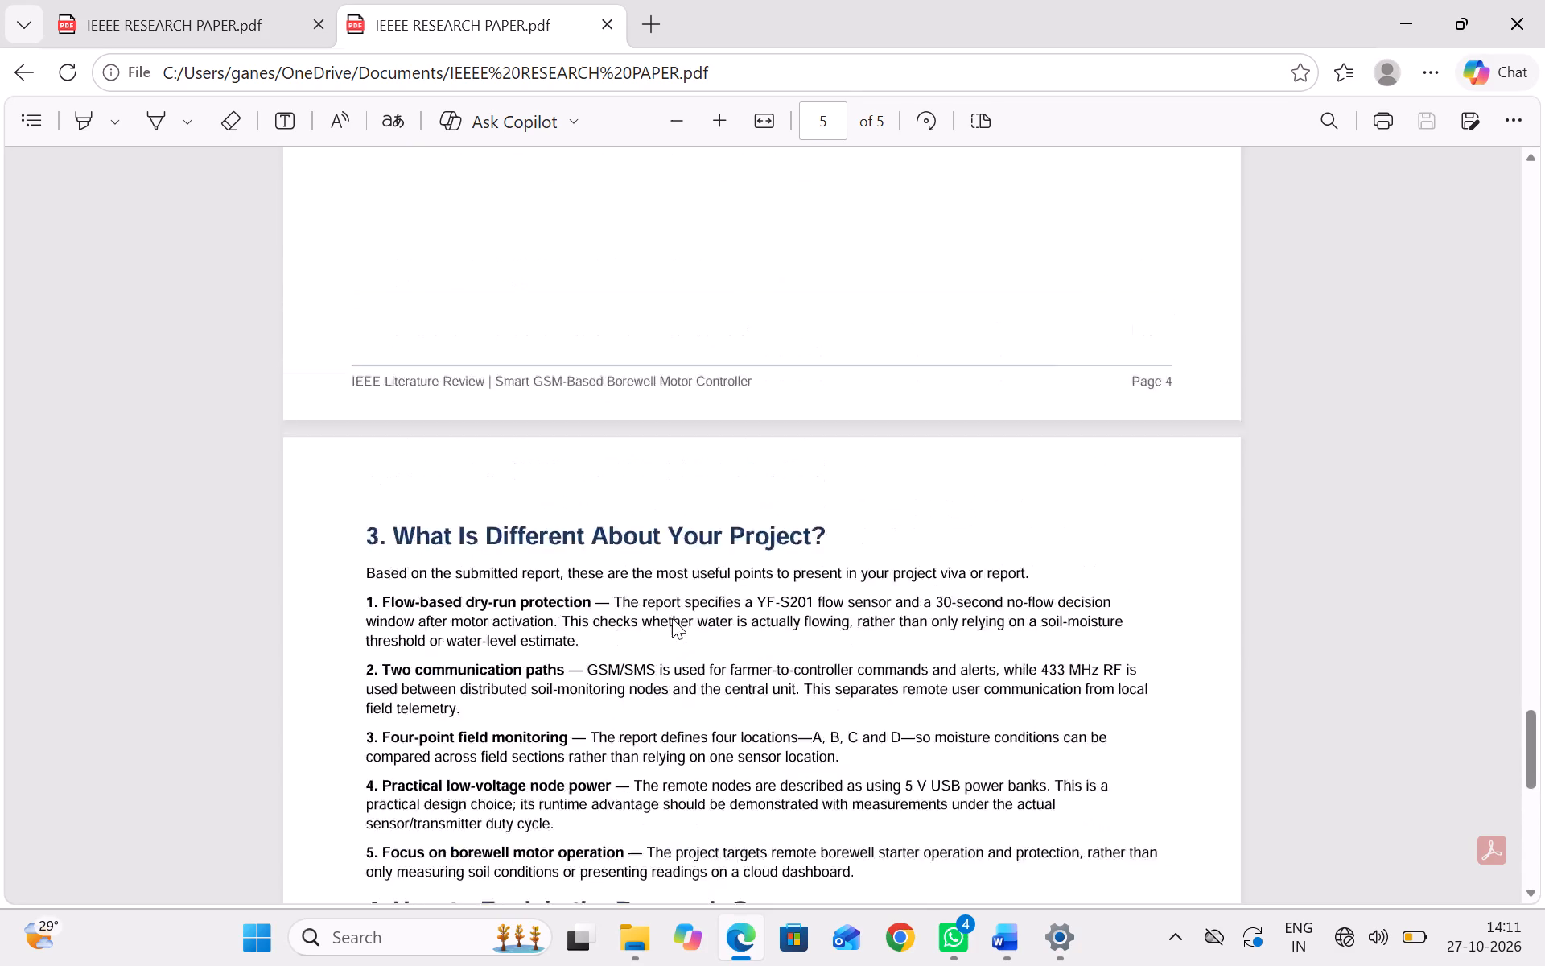
scroll(672, 618, up, 6)
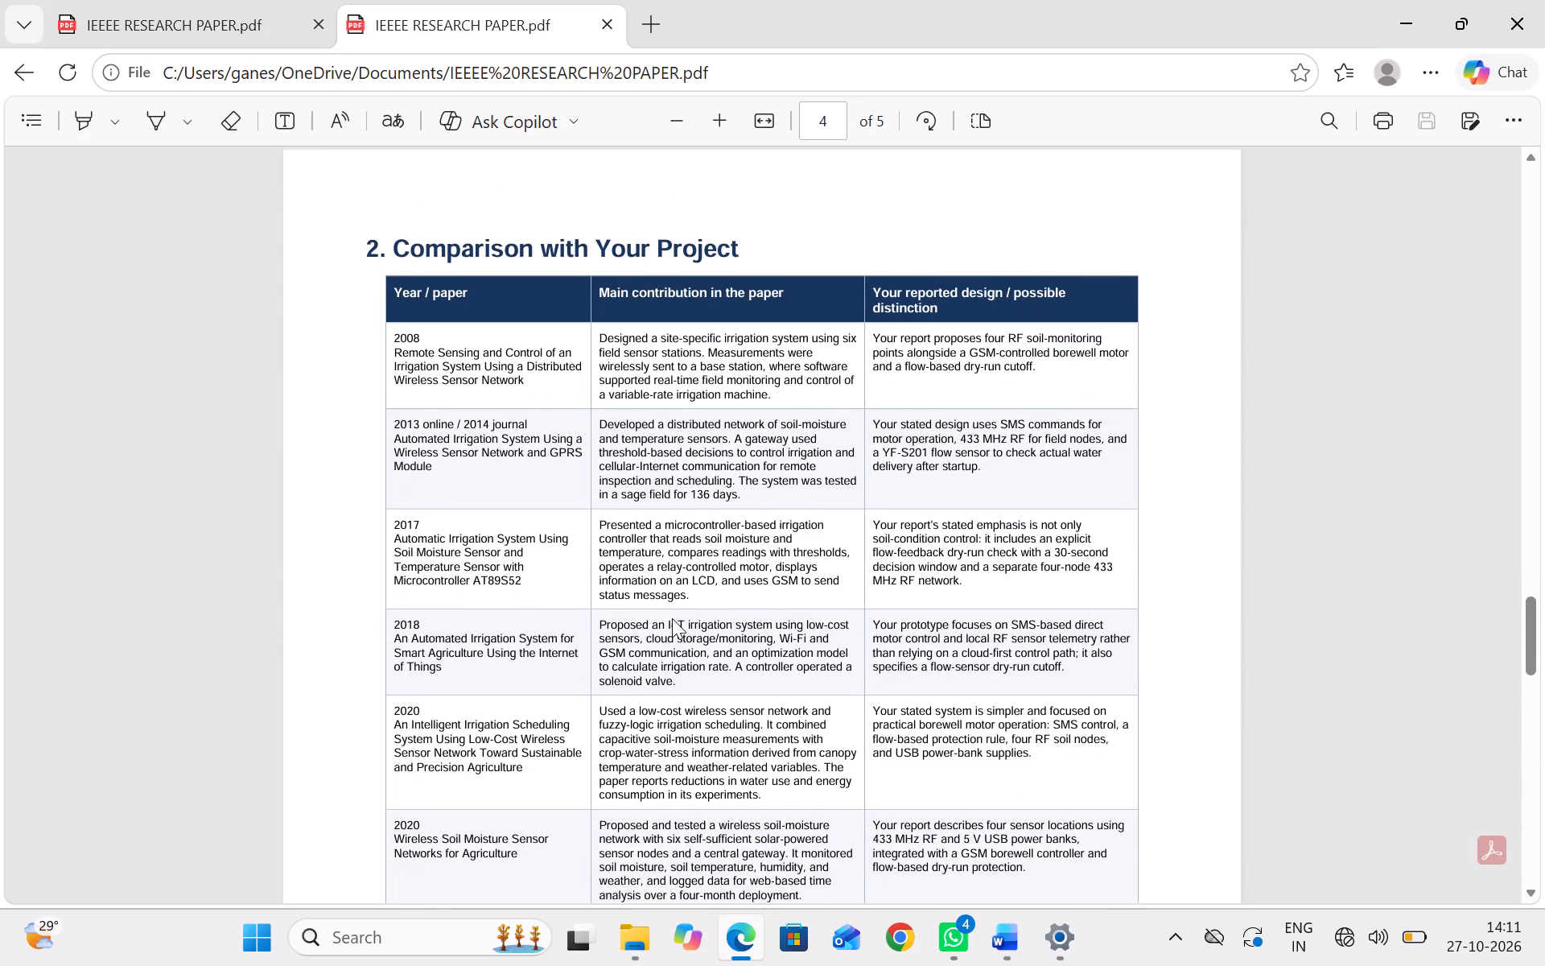
scroll(672, 618, up, 1)
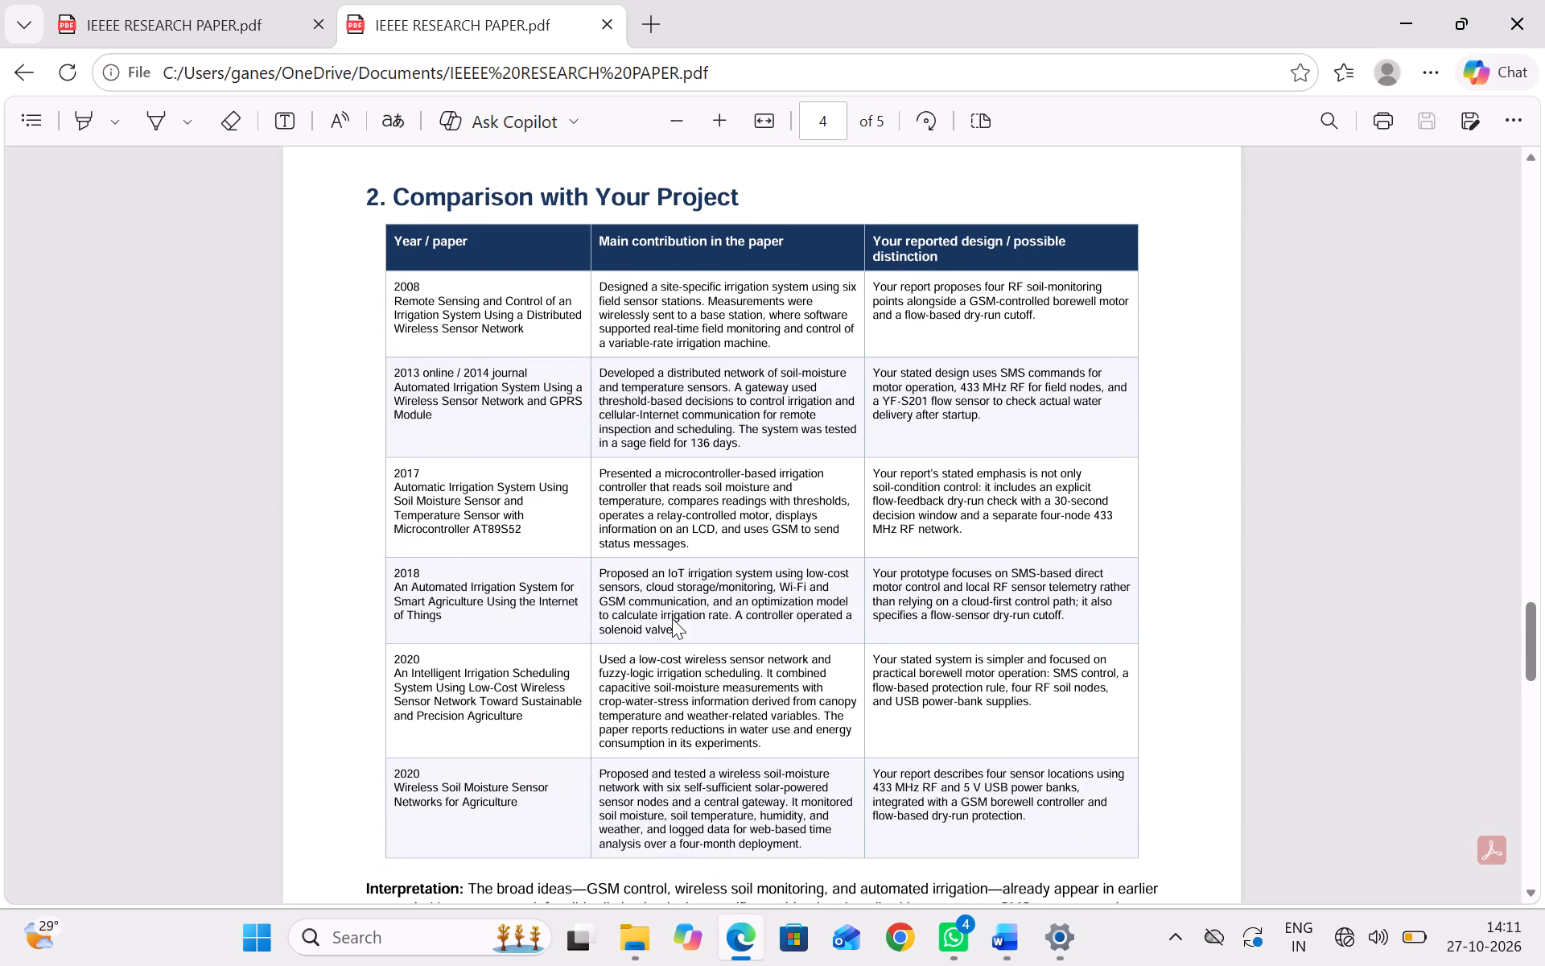
scroll(672, 618, up, 6)
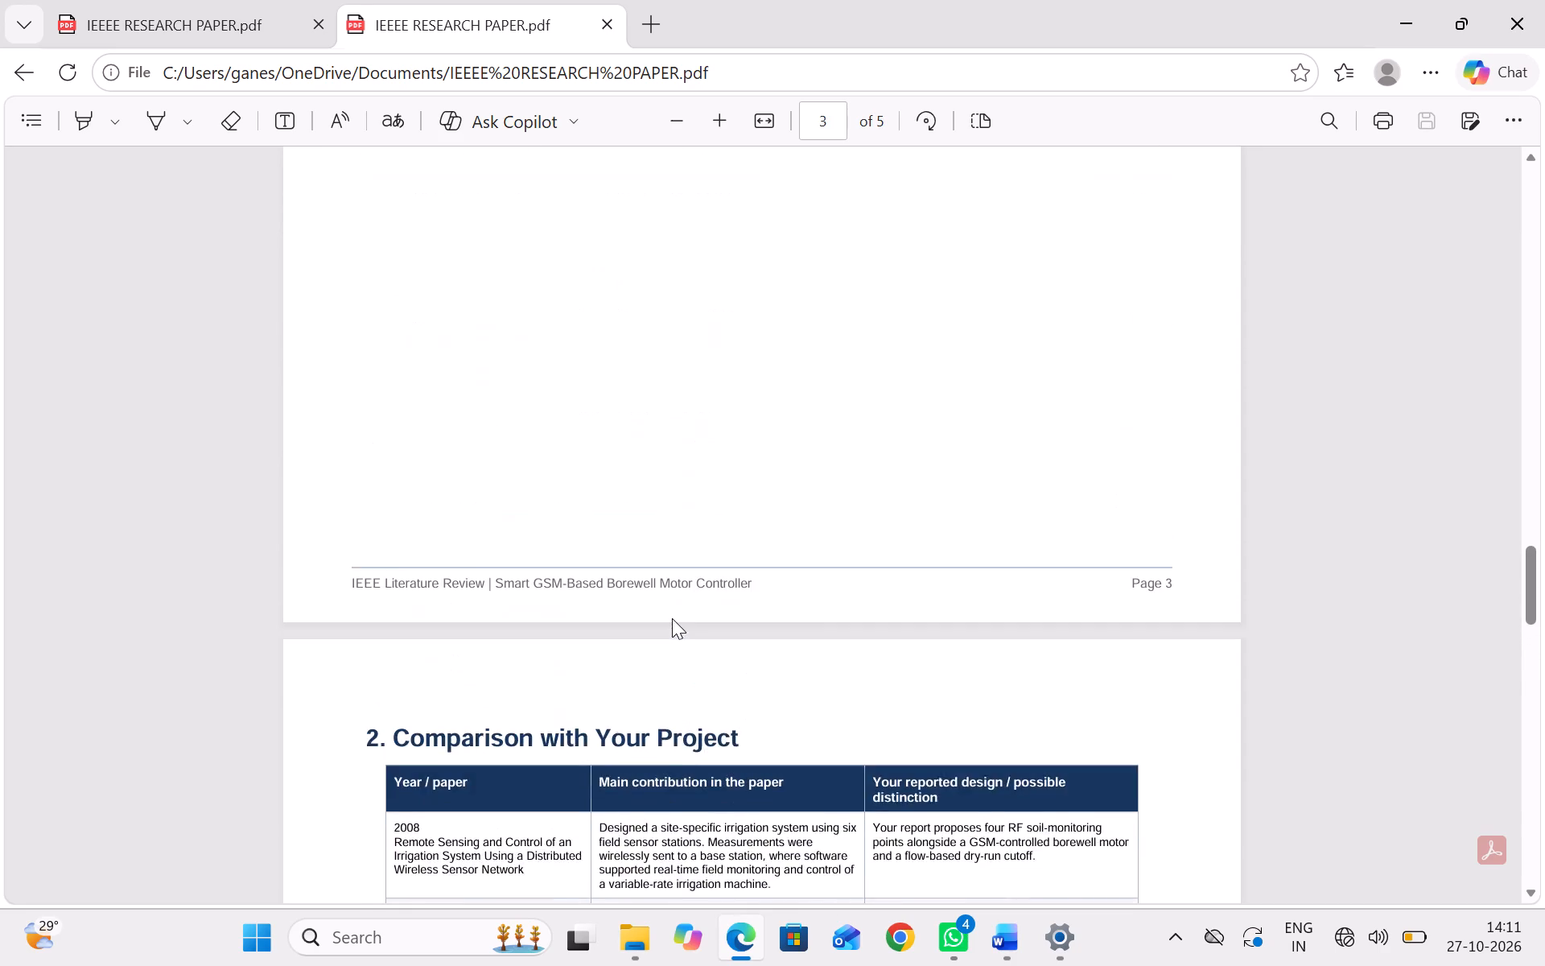
scroll(672, 618, up, 9)
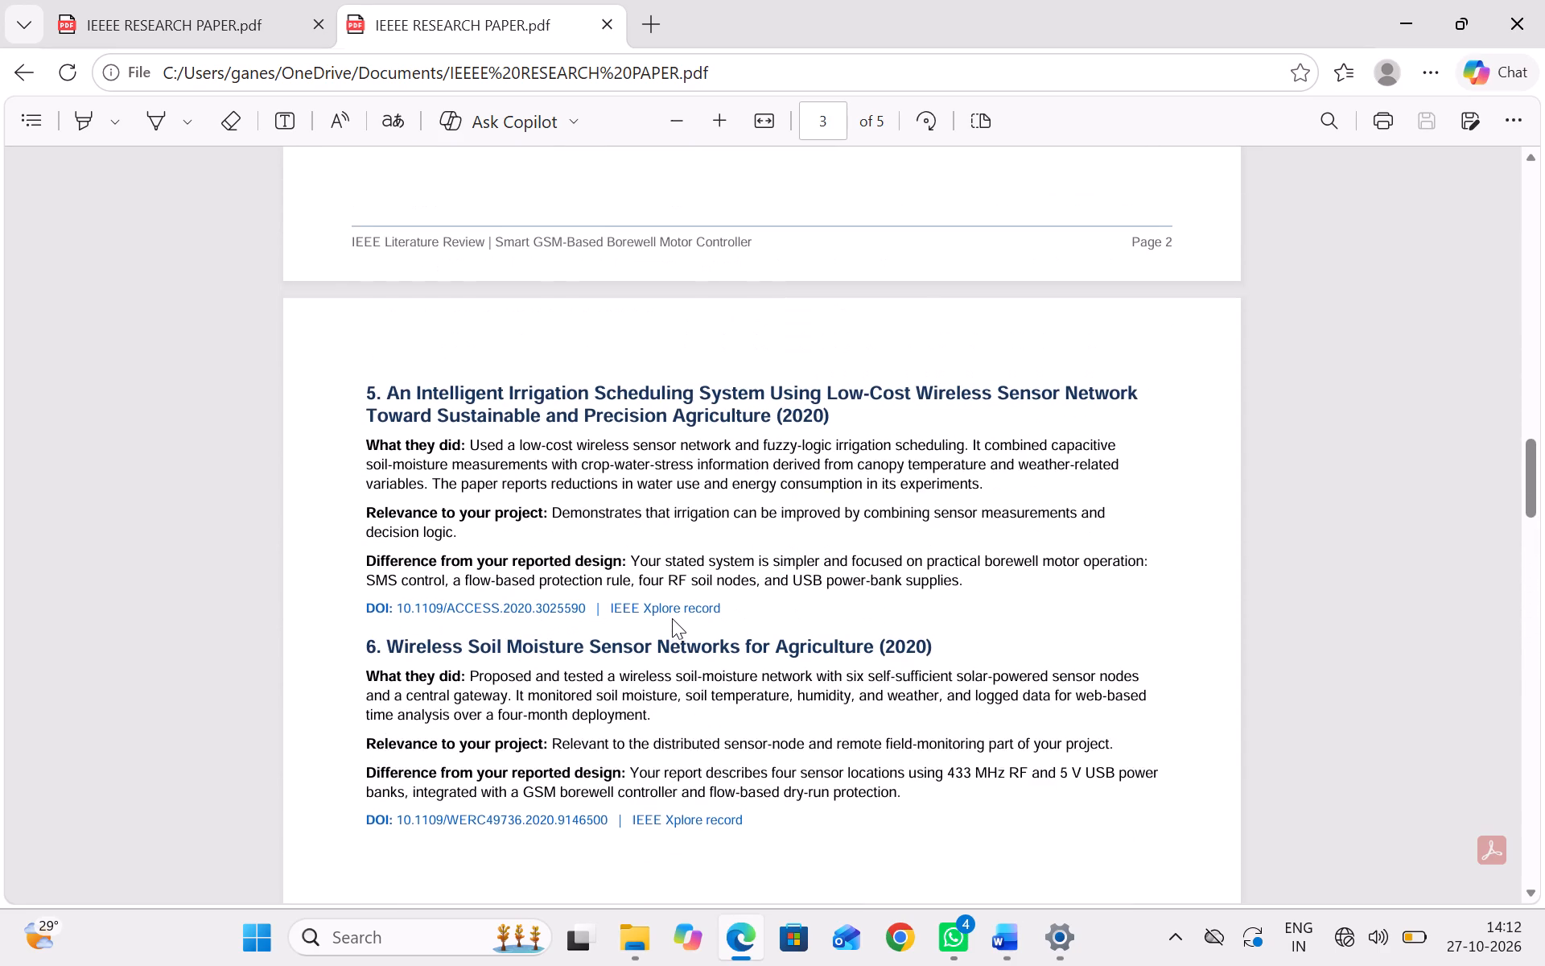
scroll(672, 618, up, 7)
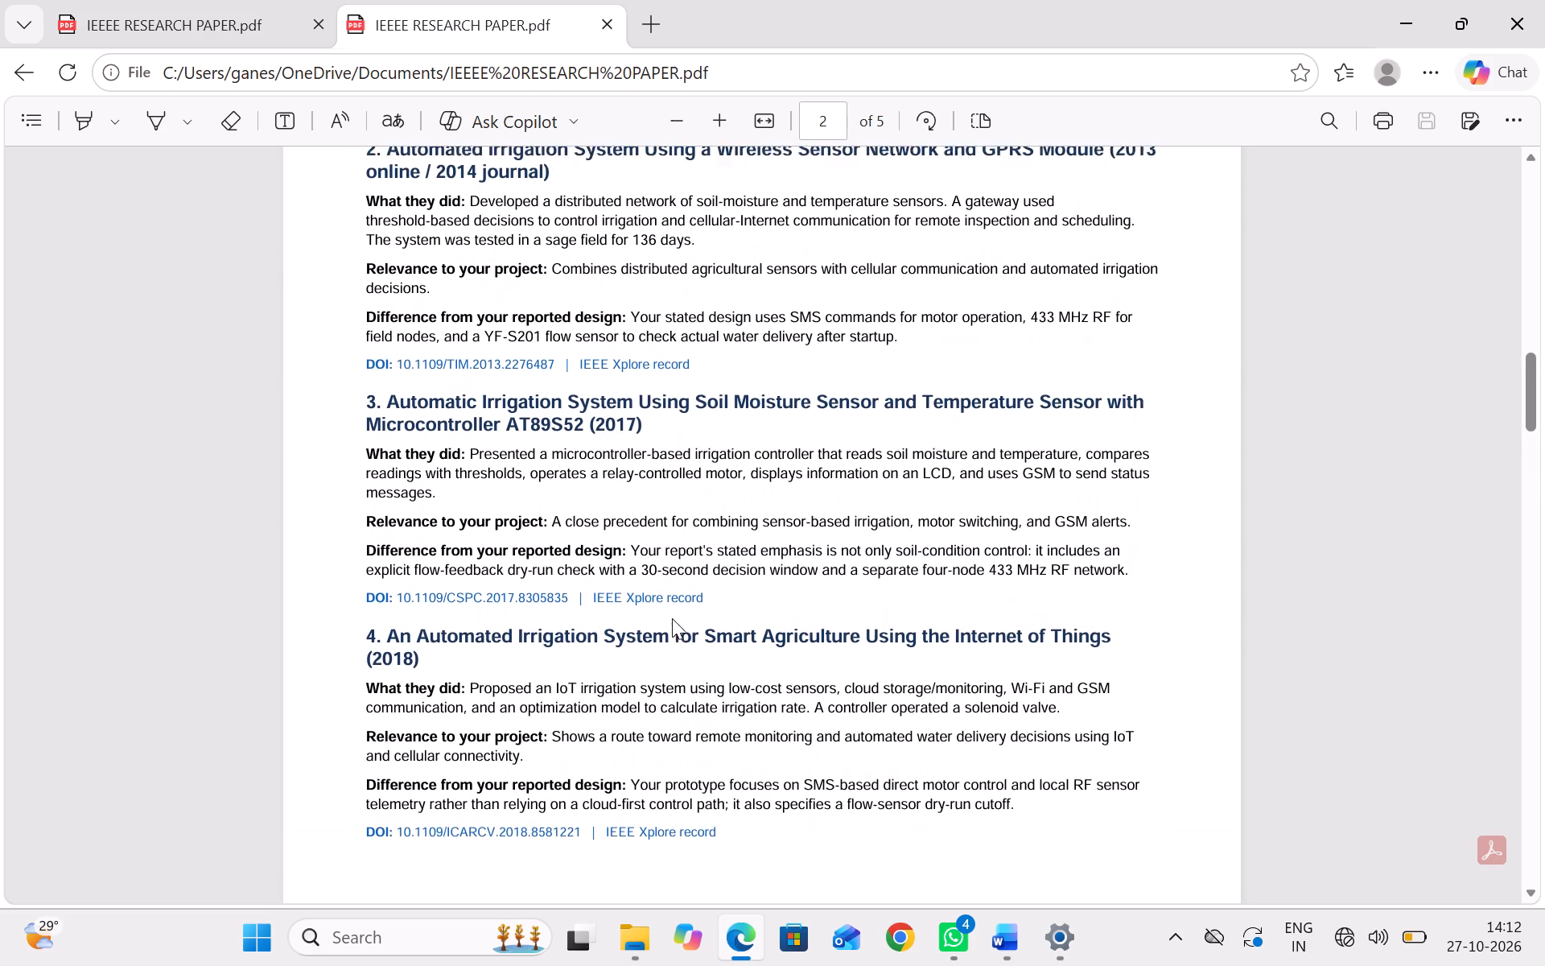
scroll(672, 618, up, 5)
Read through the six IEEE paper summaries on pages 2 and 3 of the PDF.
scroll(672, 618, down, 1)
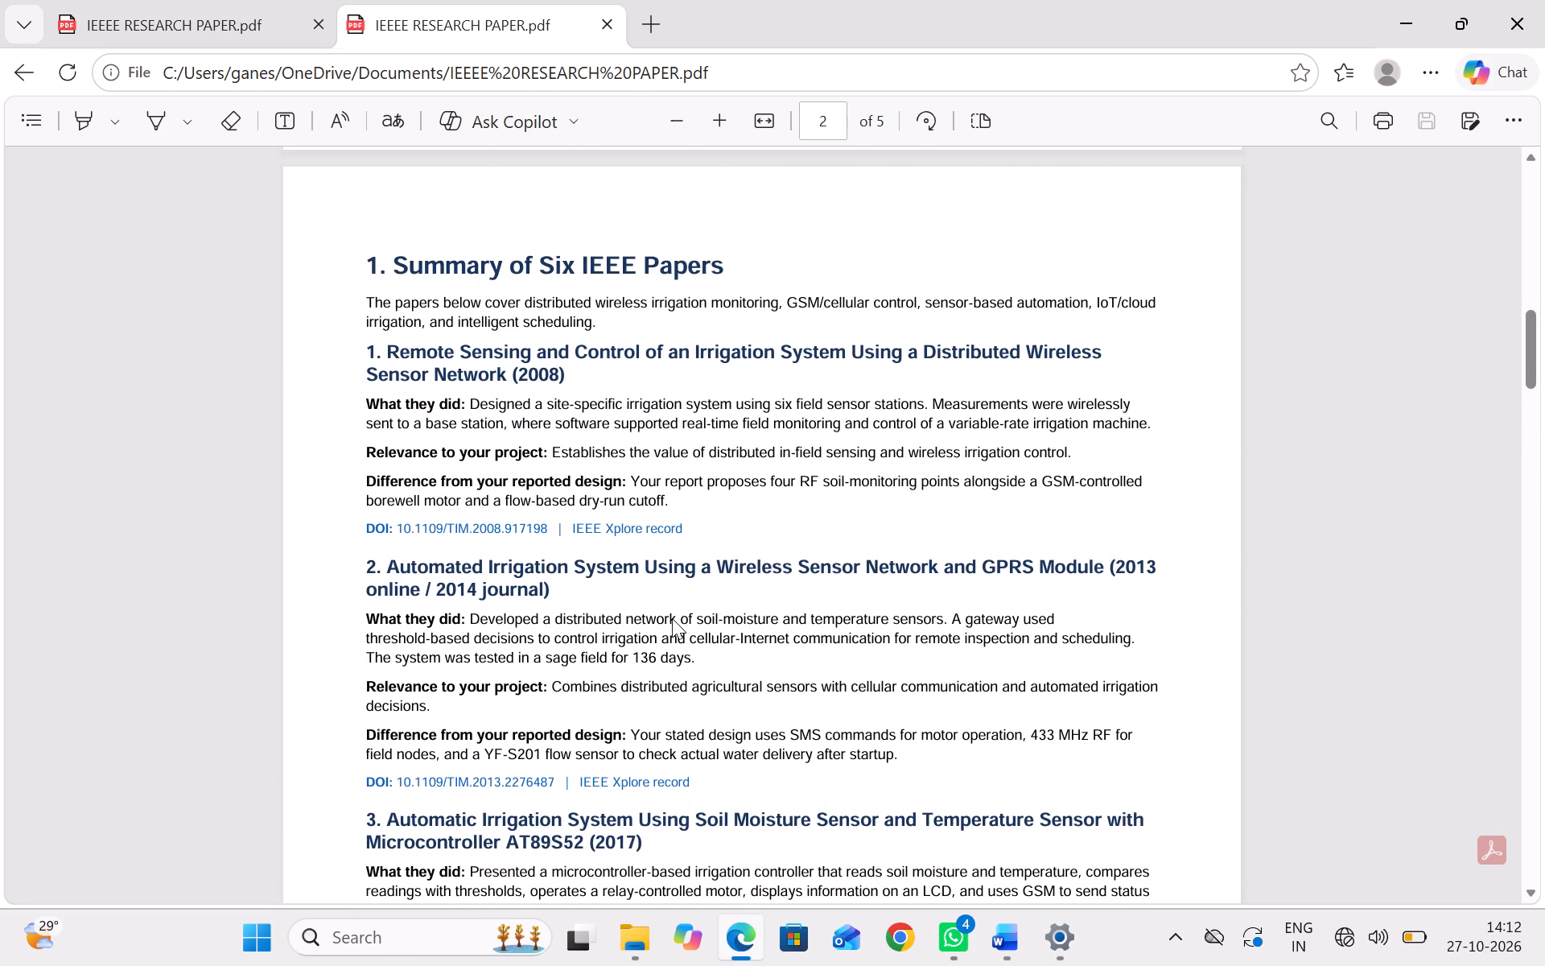
scroll(672, 618, down, 1)
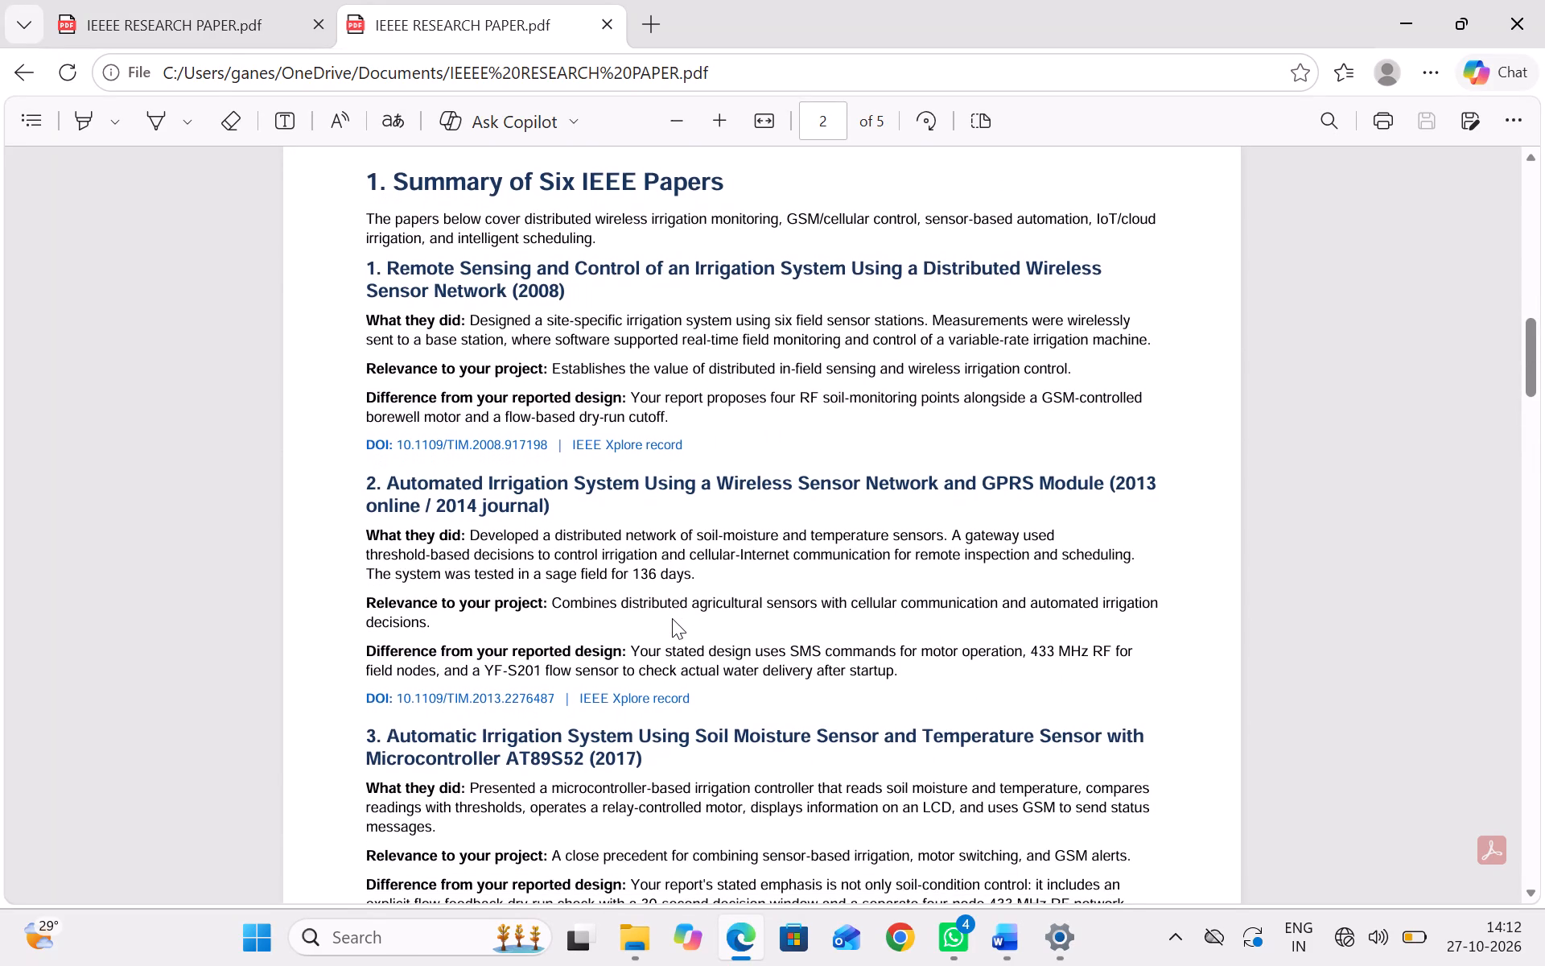
scroll(672, 618, down, 4)
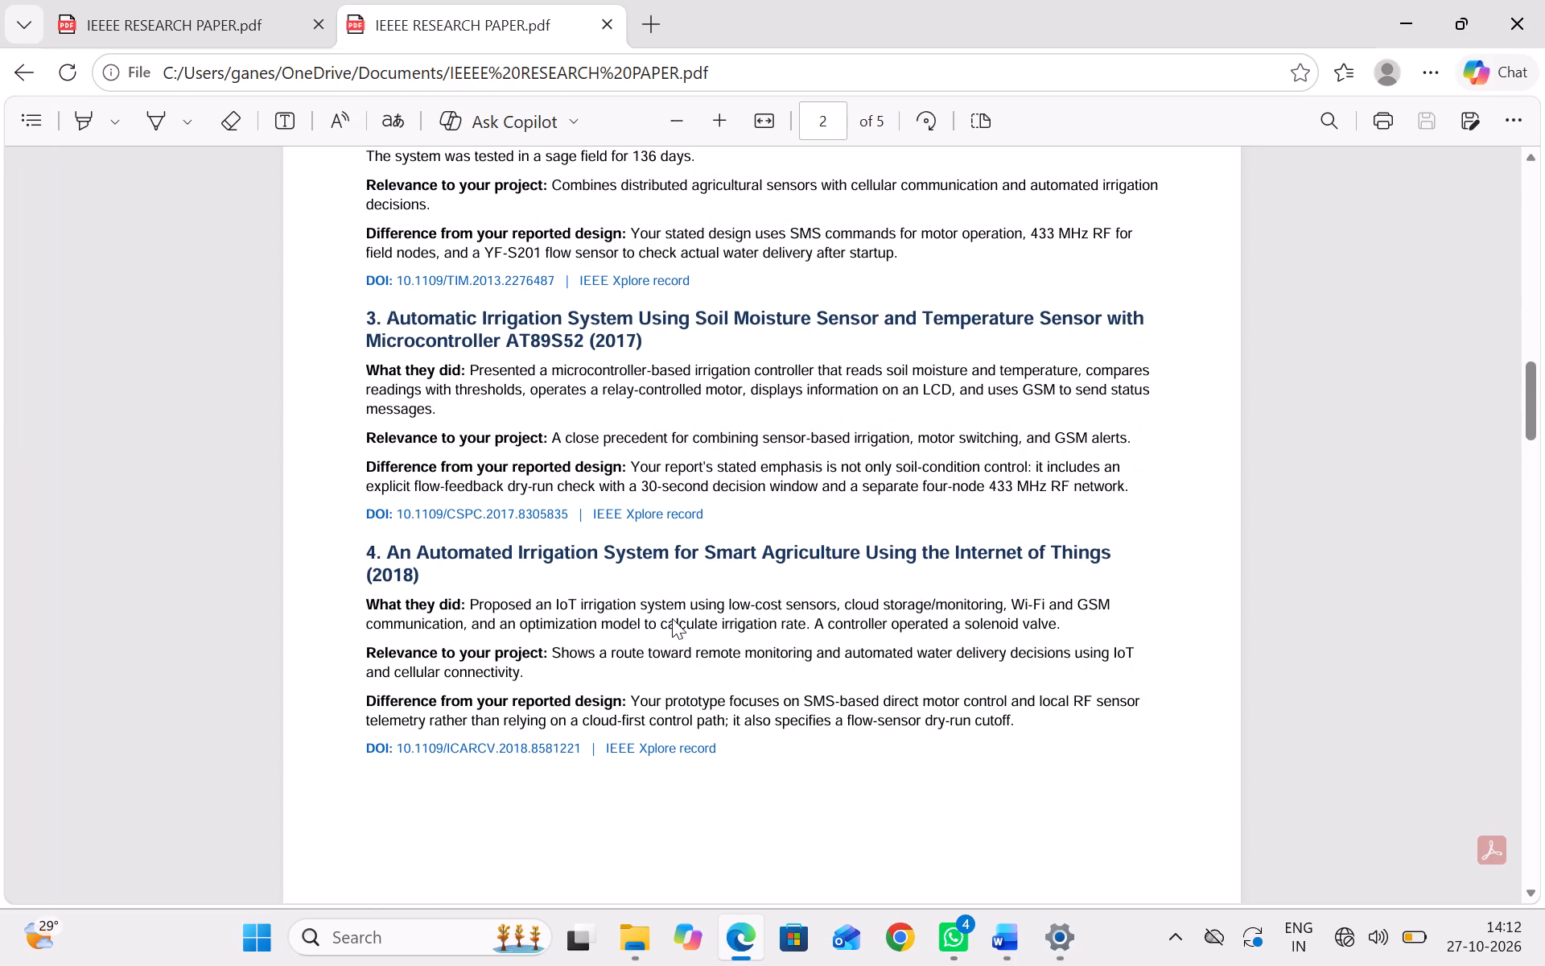
scroll(672, 618, down, 8)
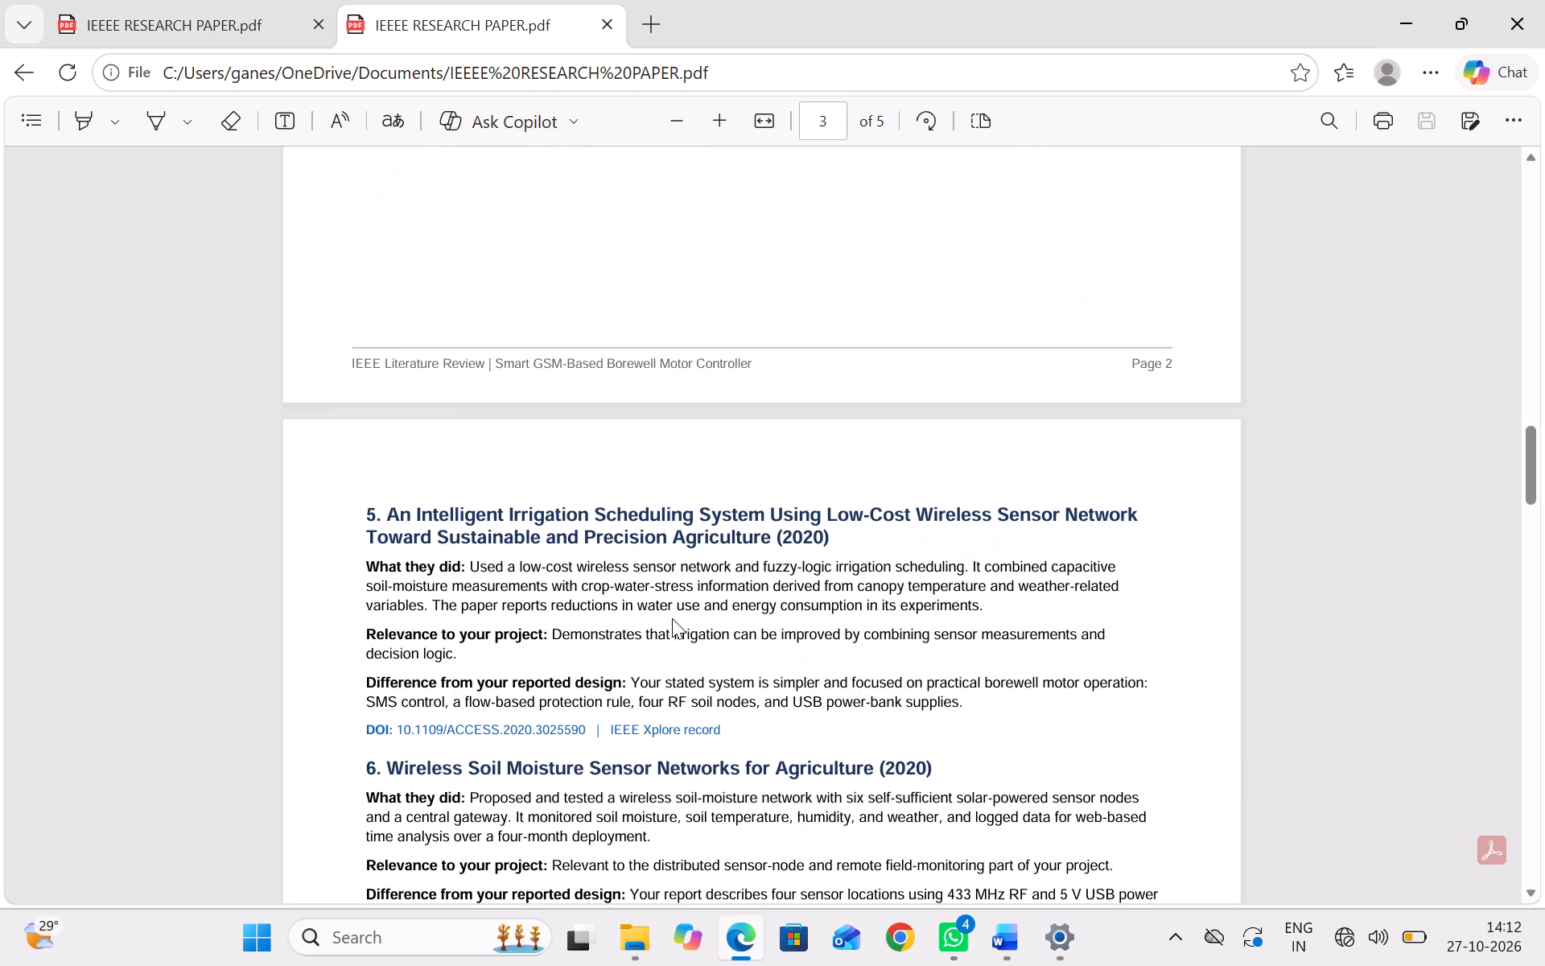
scroll(672, 618, down, 5)
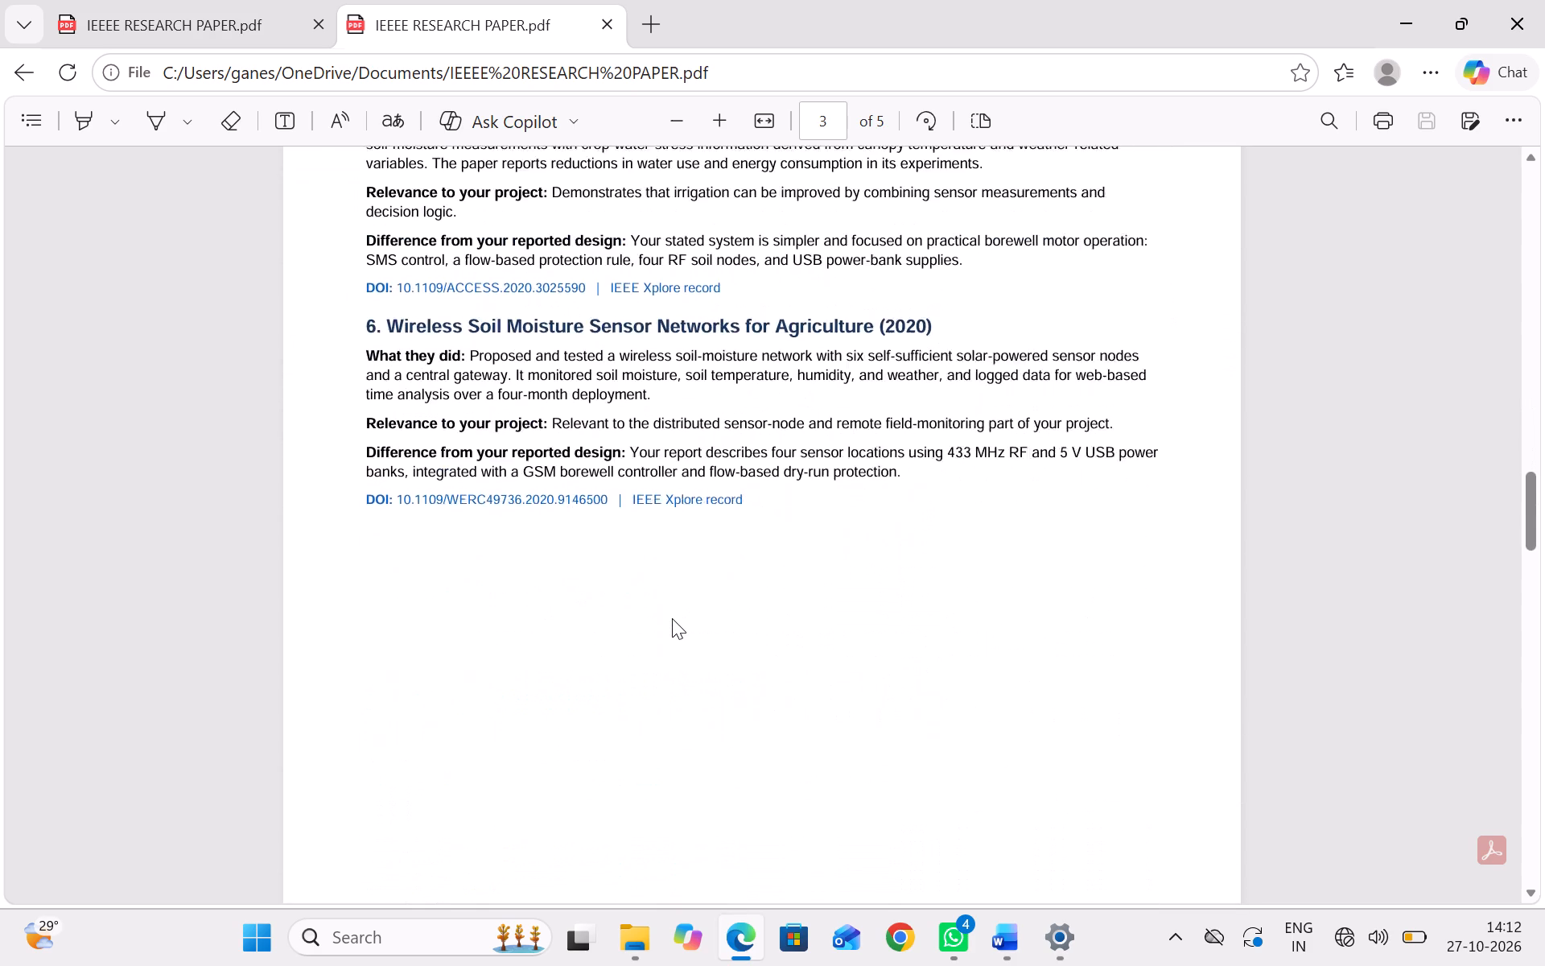
Review the project comparison table on page 4 and the project differences, research gap, performance claims and IEEE sources sections on page 5.
scroll(672, 618, down, 3)
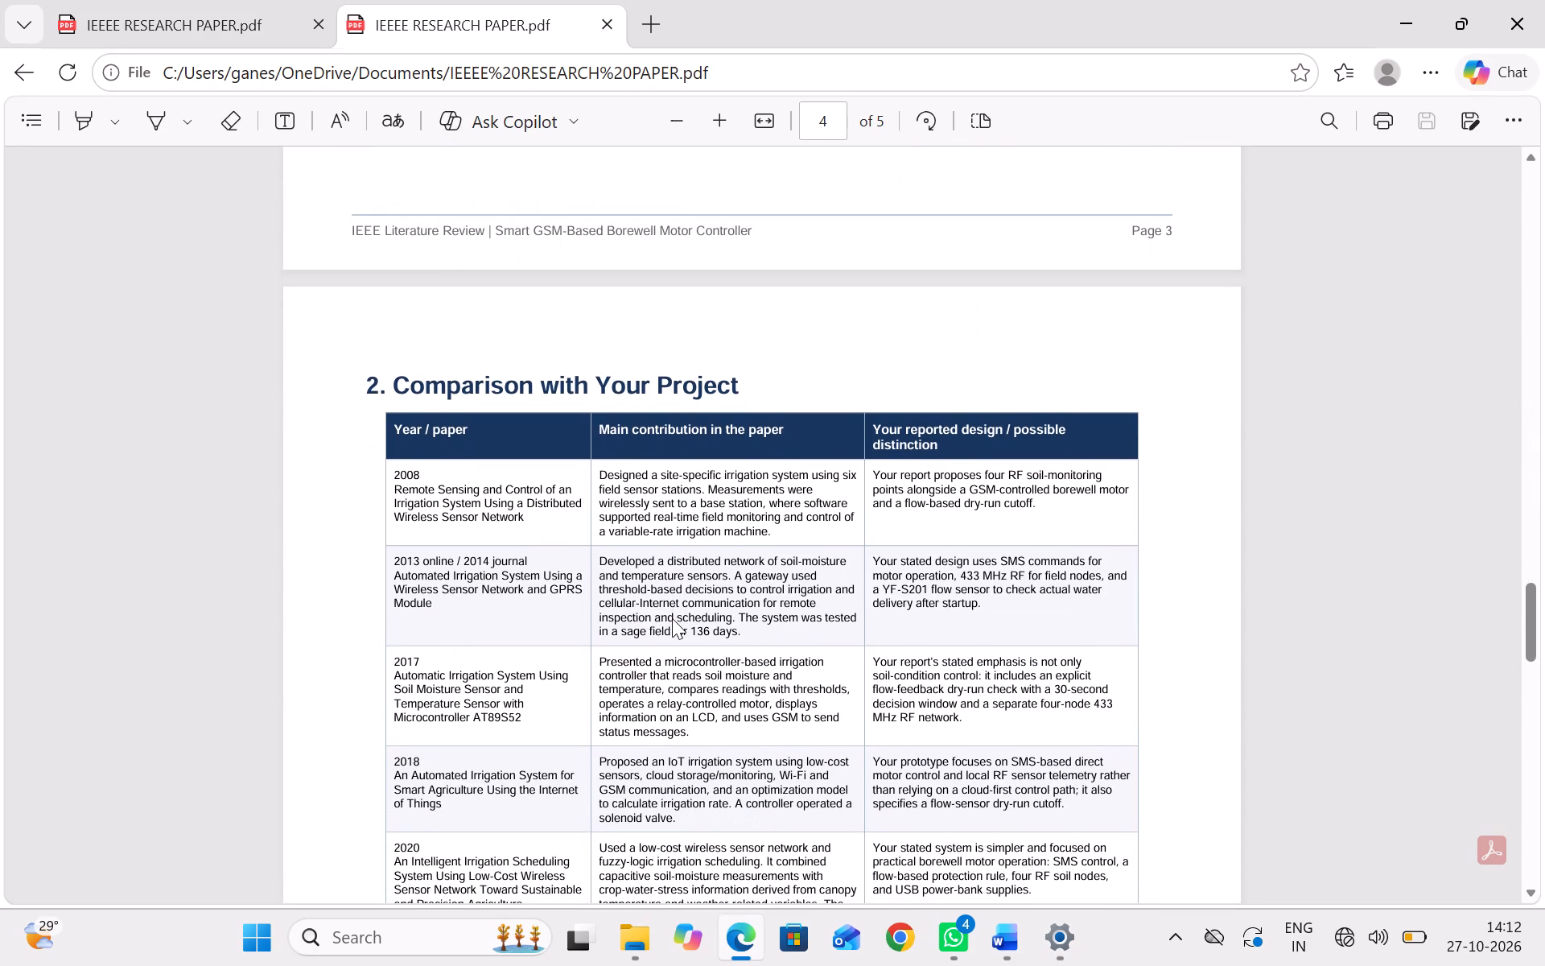
scroll(672, 618, down, 4)
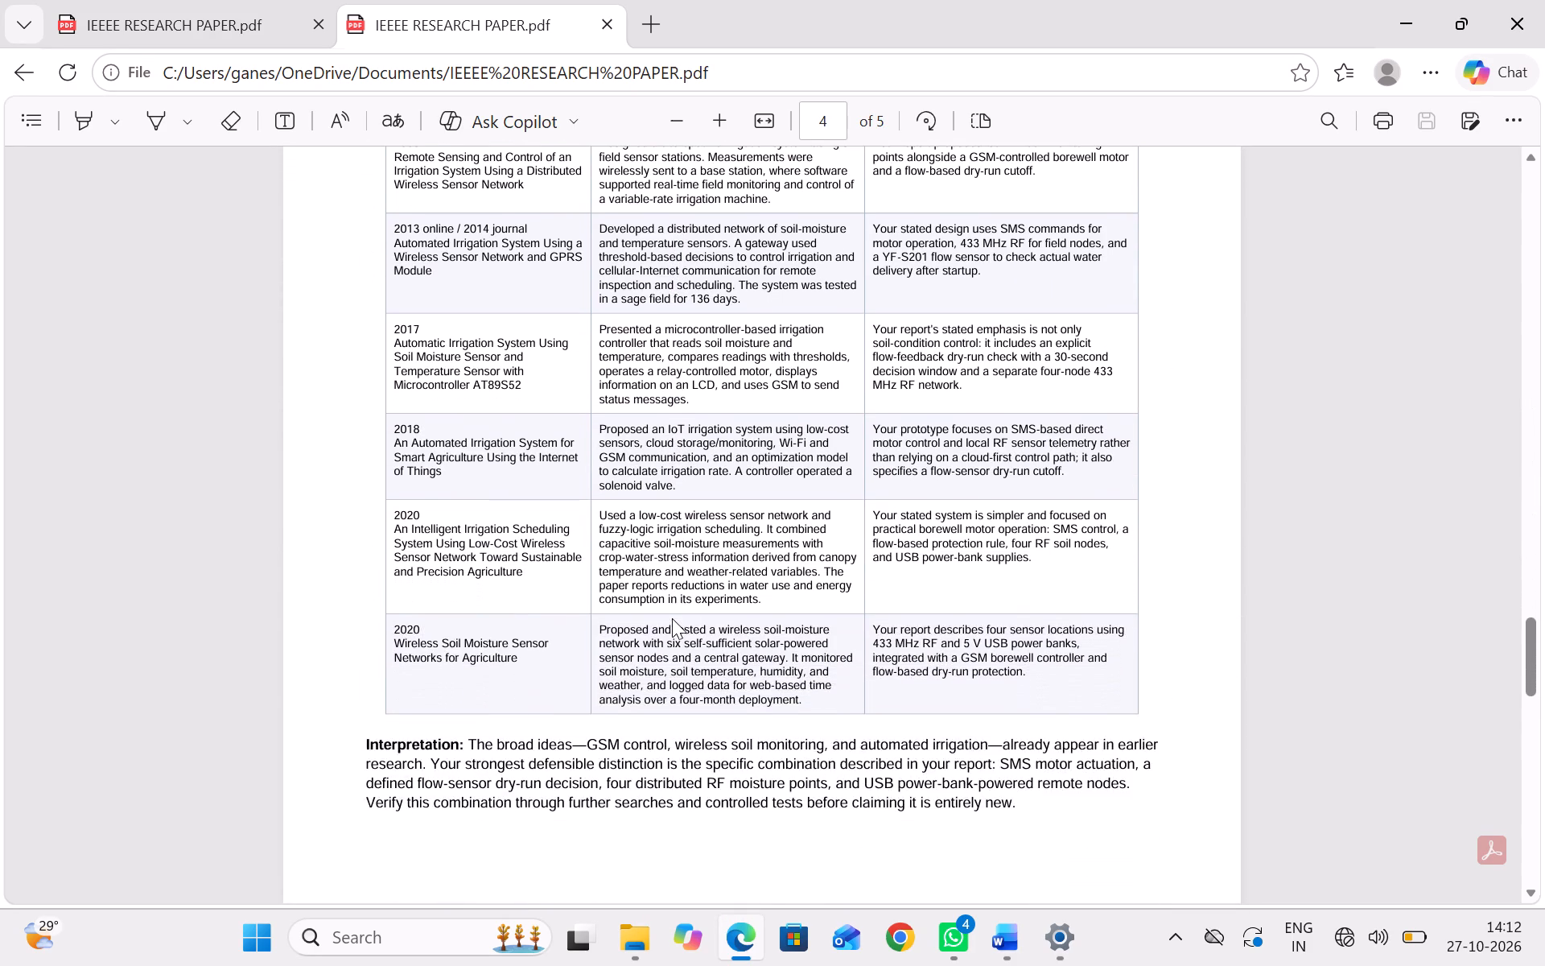
scroll(672, 618, down, 16)
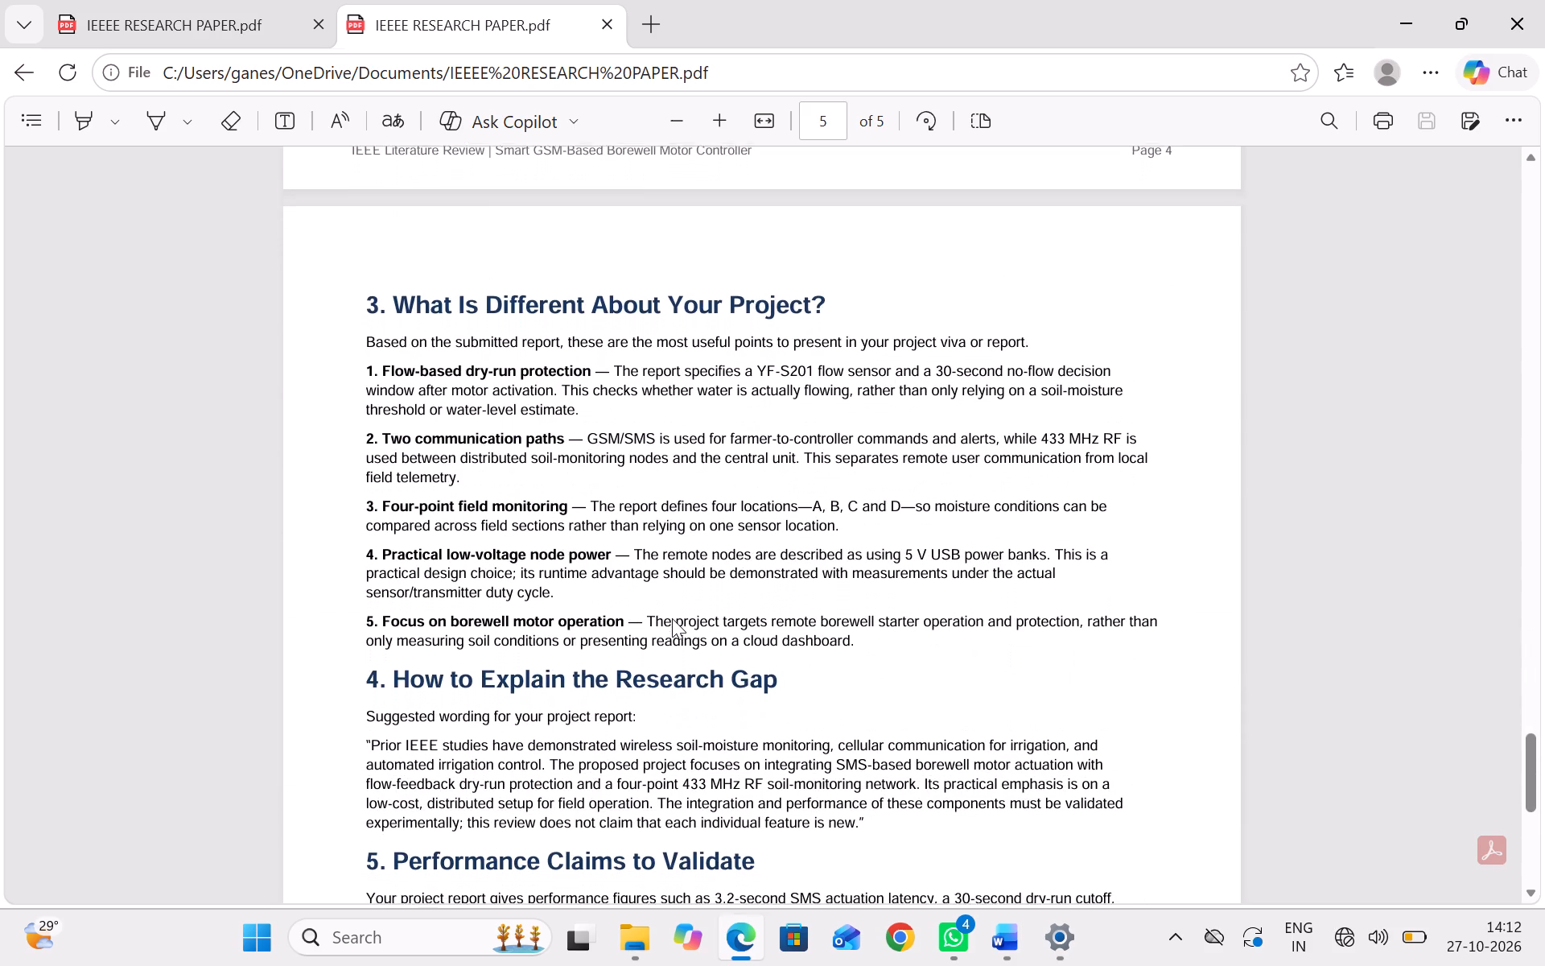
scroll(672, 618, down, 1)
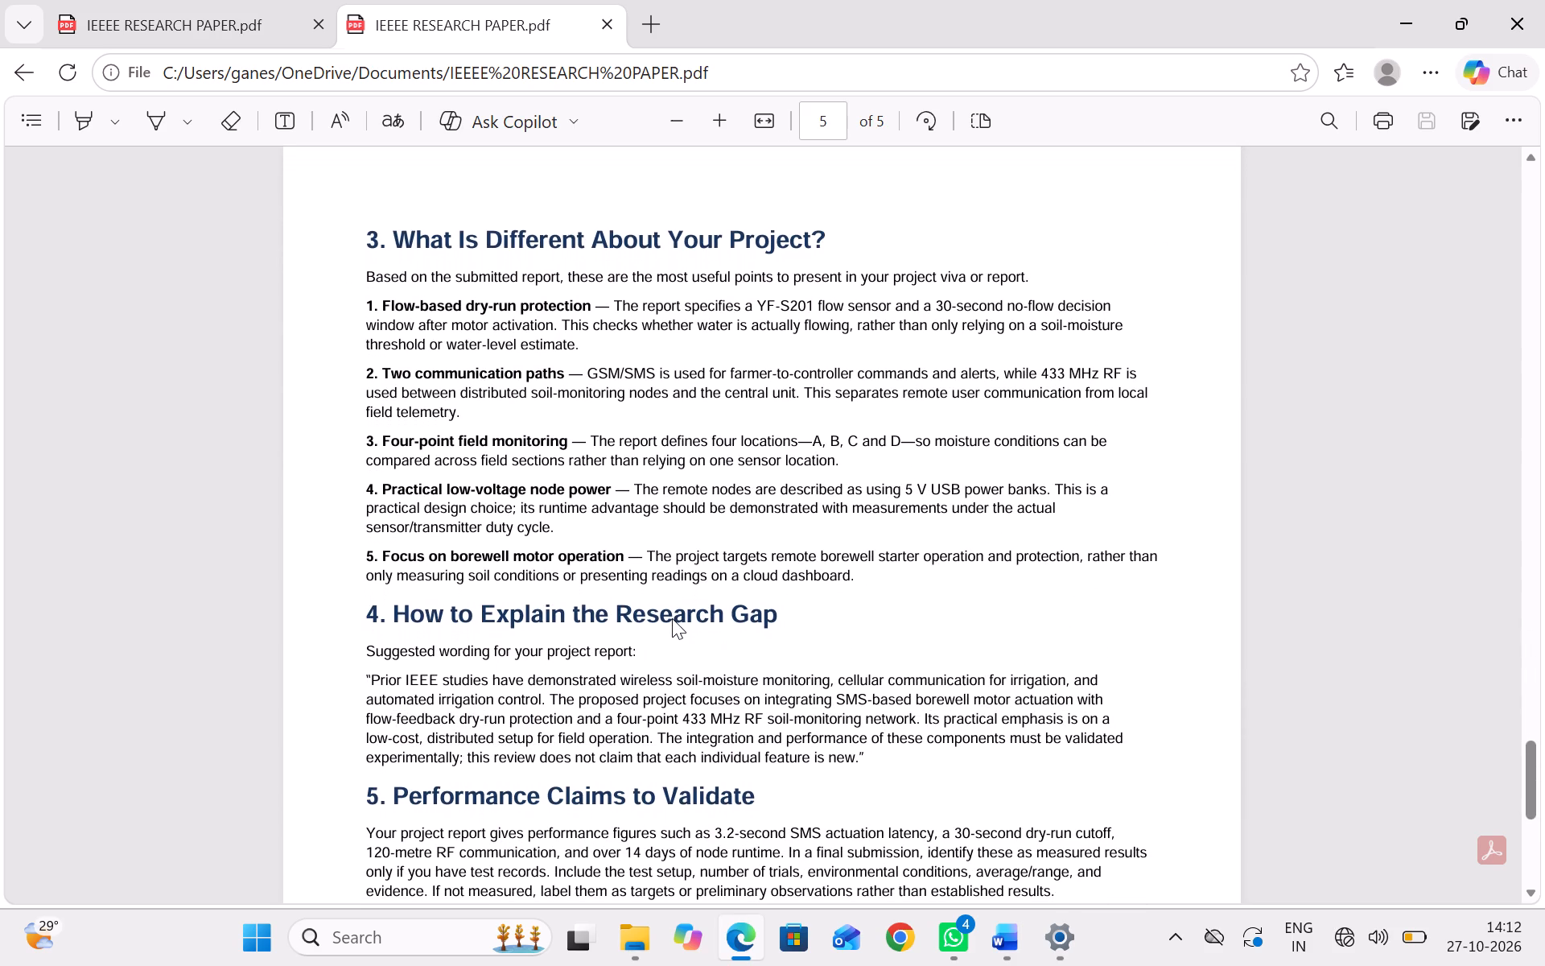
scroll(672, 618, down, 3)
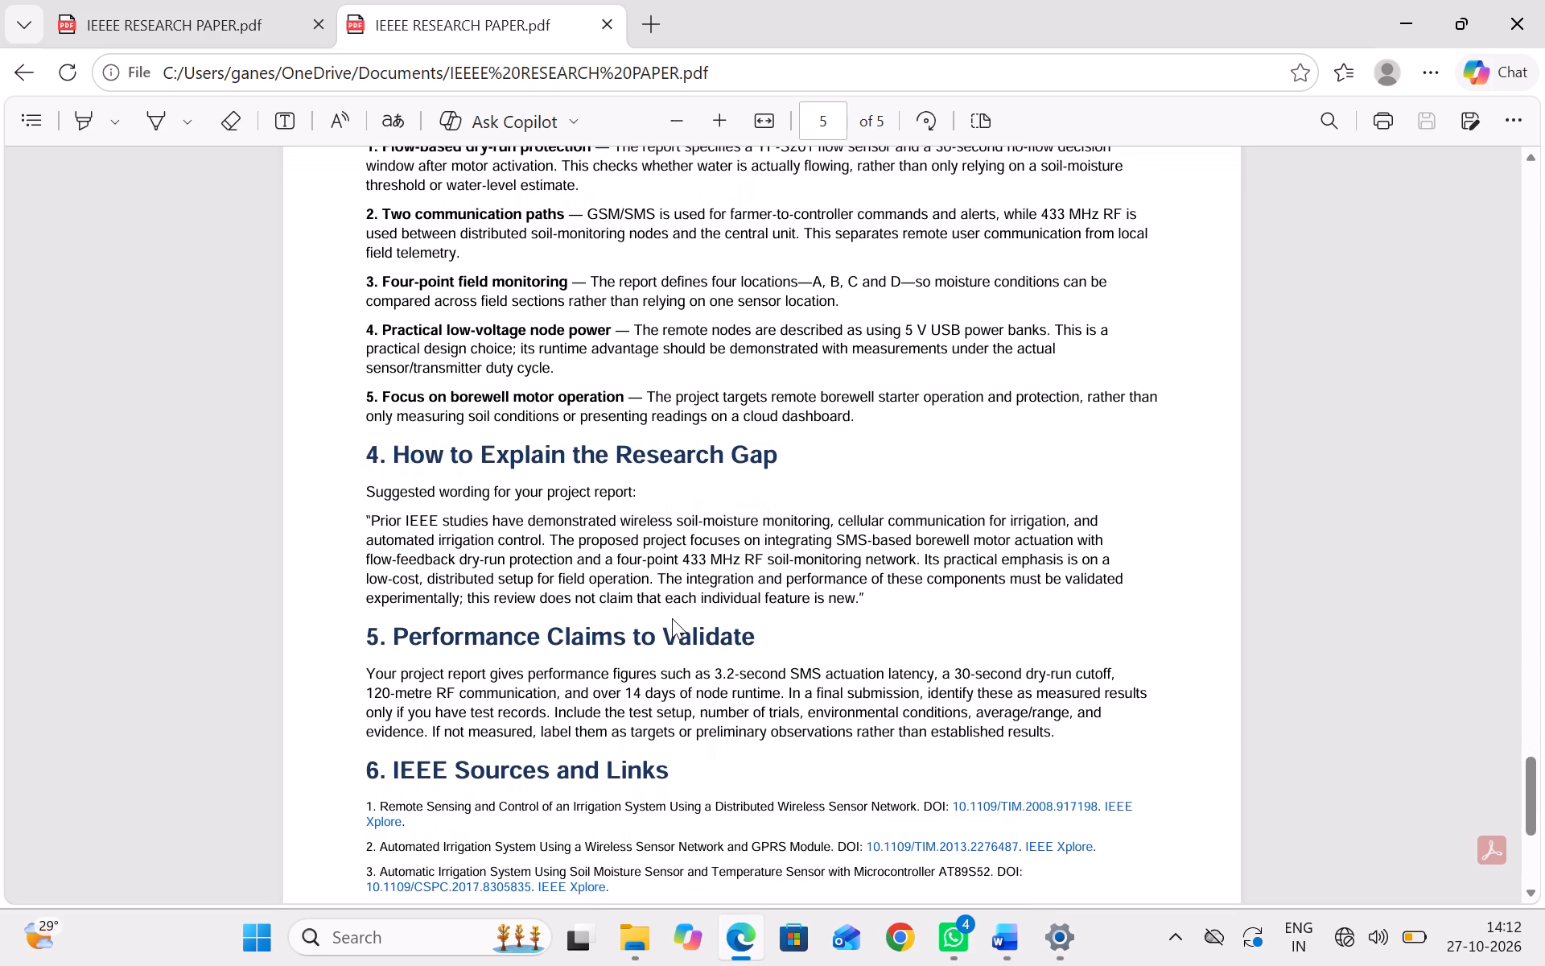
scroll(672, 618, down, 2)
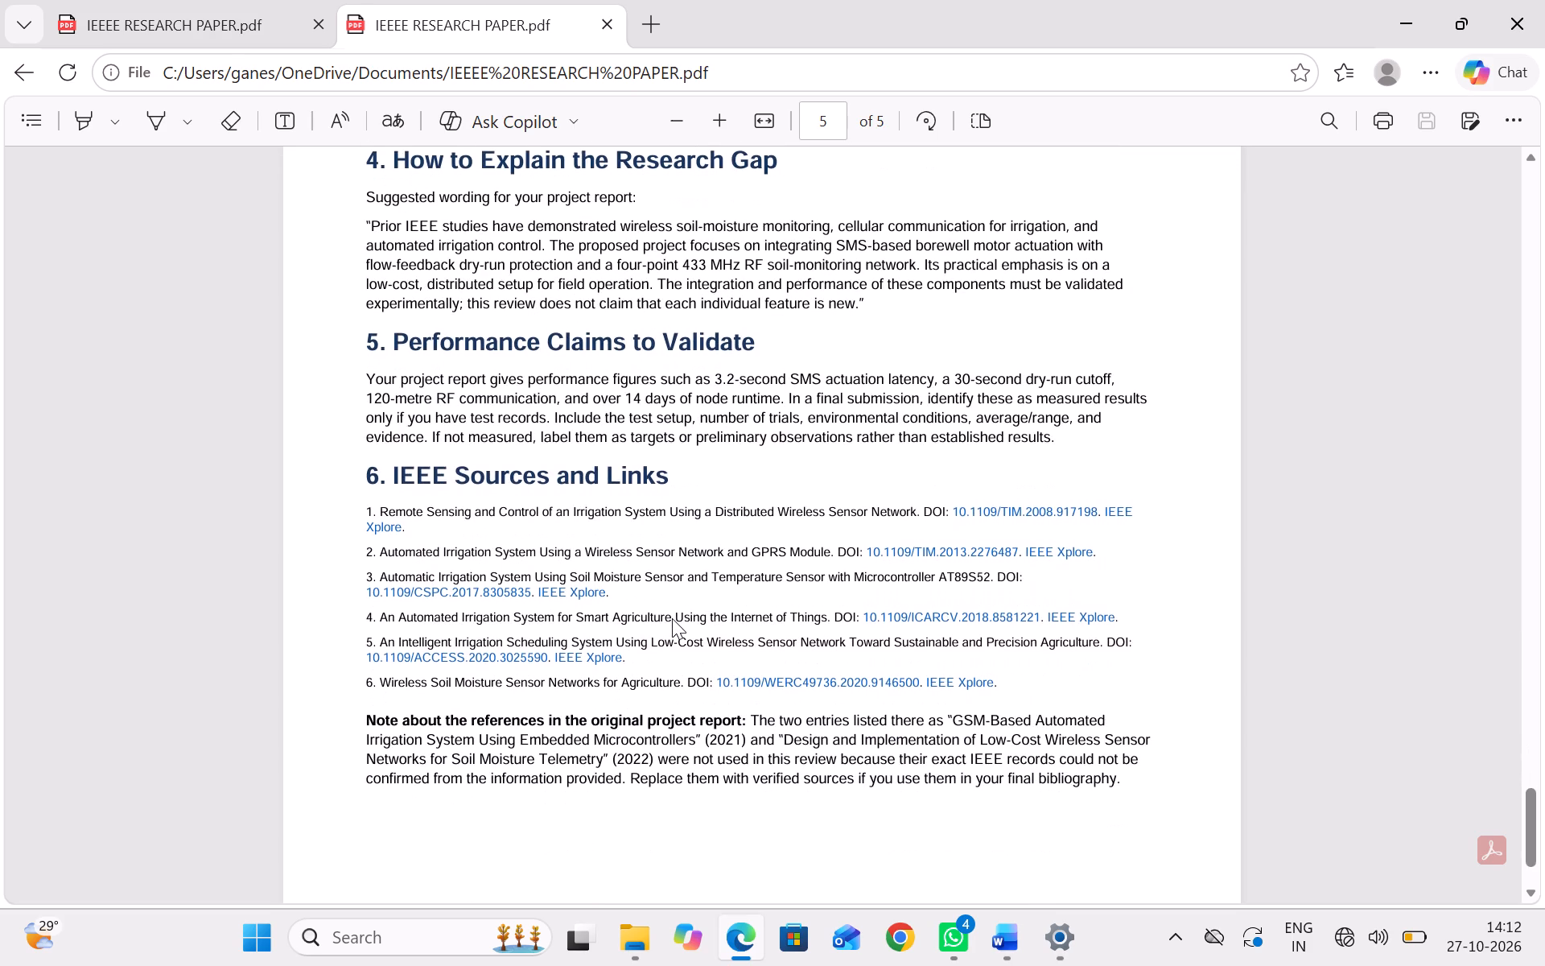
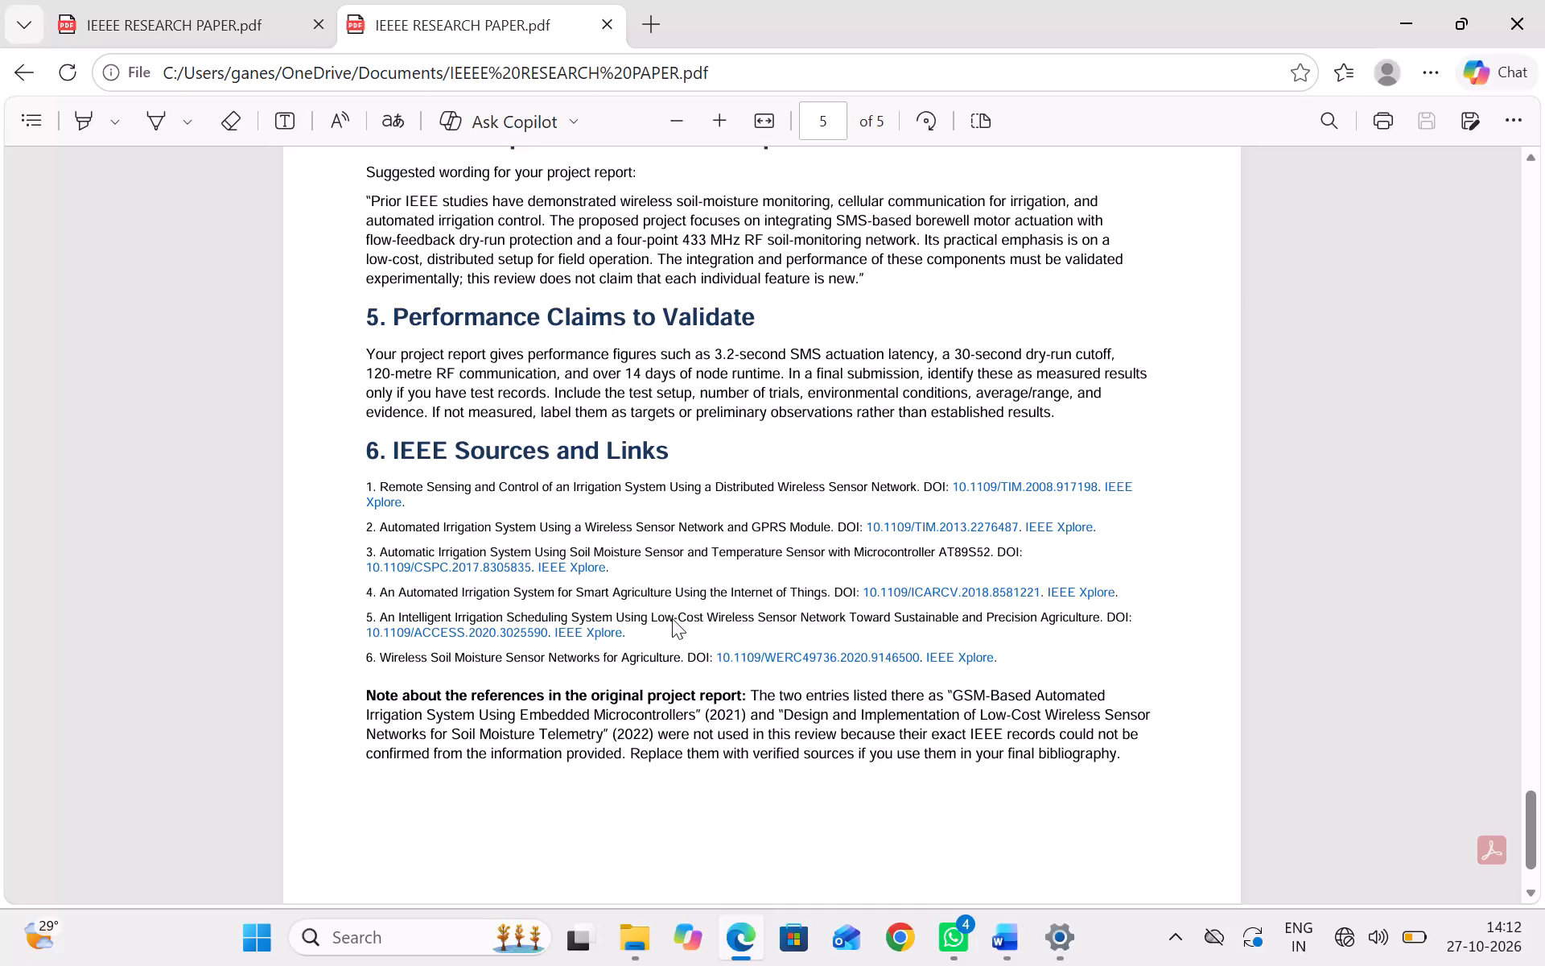
Review the end of page 5 of the IEEE paper, including the sources list and the note about the original report's references.
scroll(672, 618, down, 1)
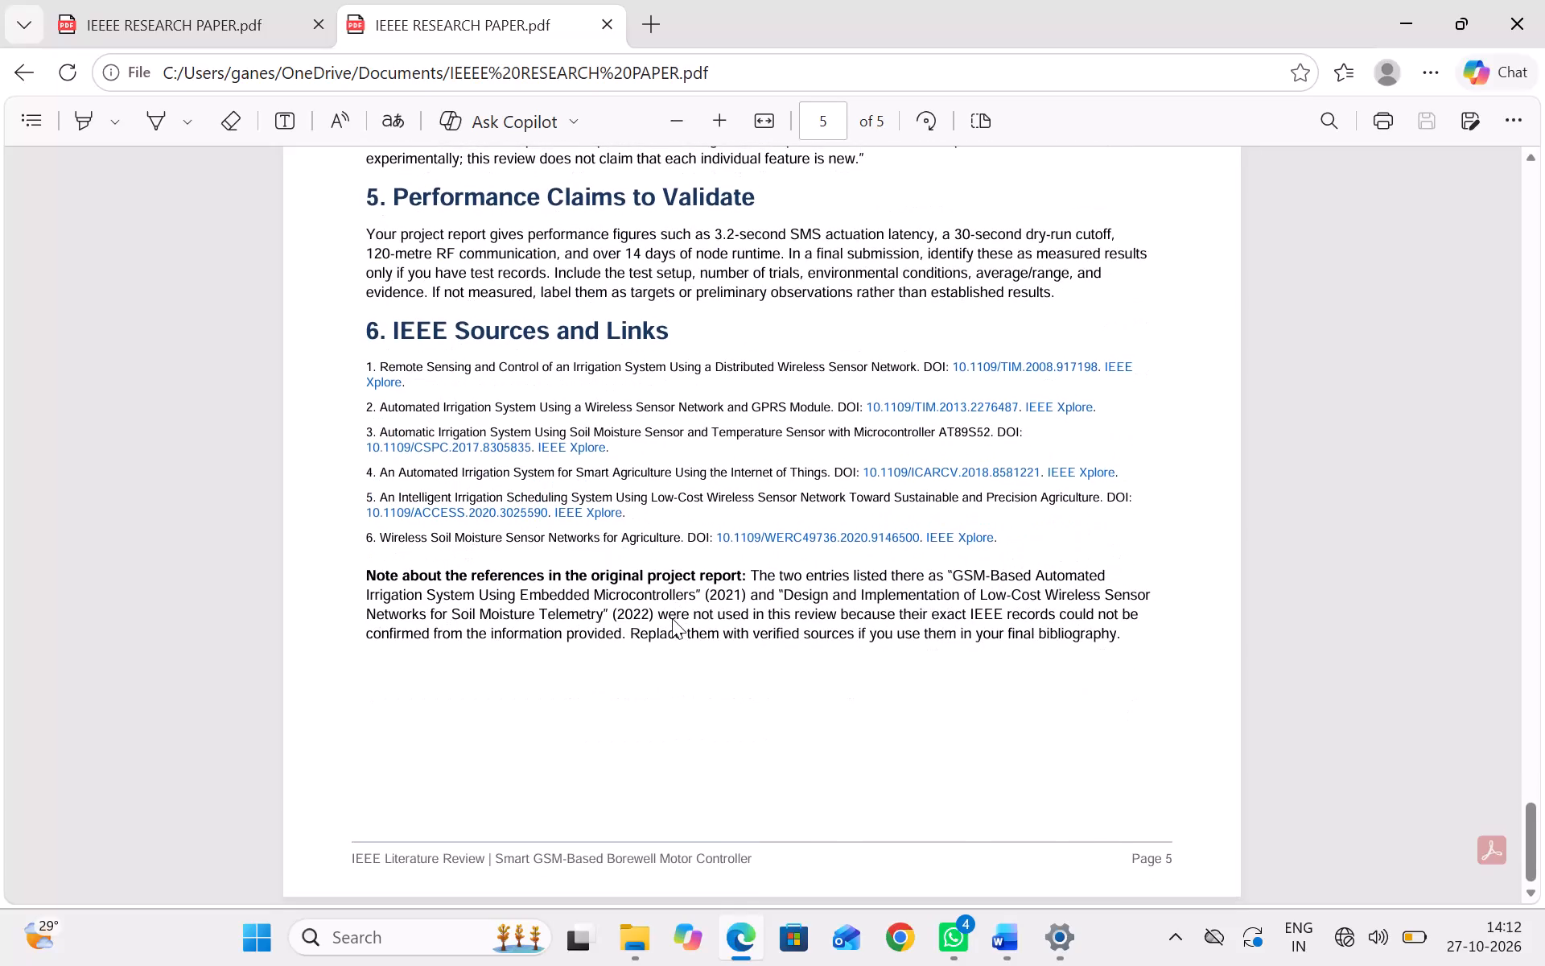
scroll(672, 618, down, 1)
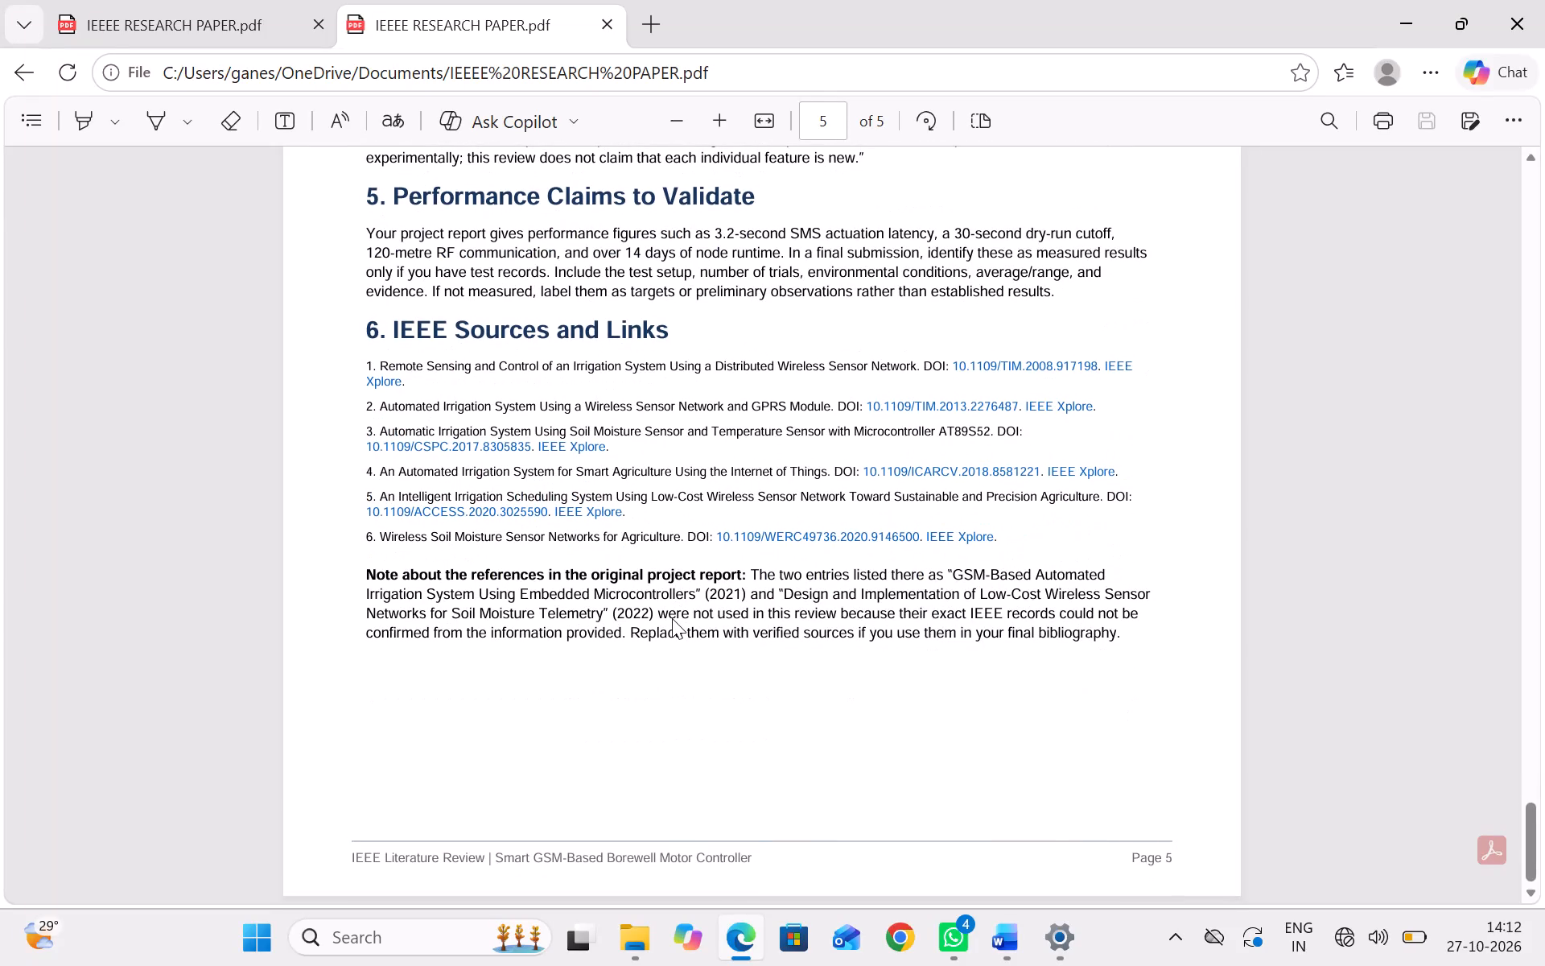
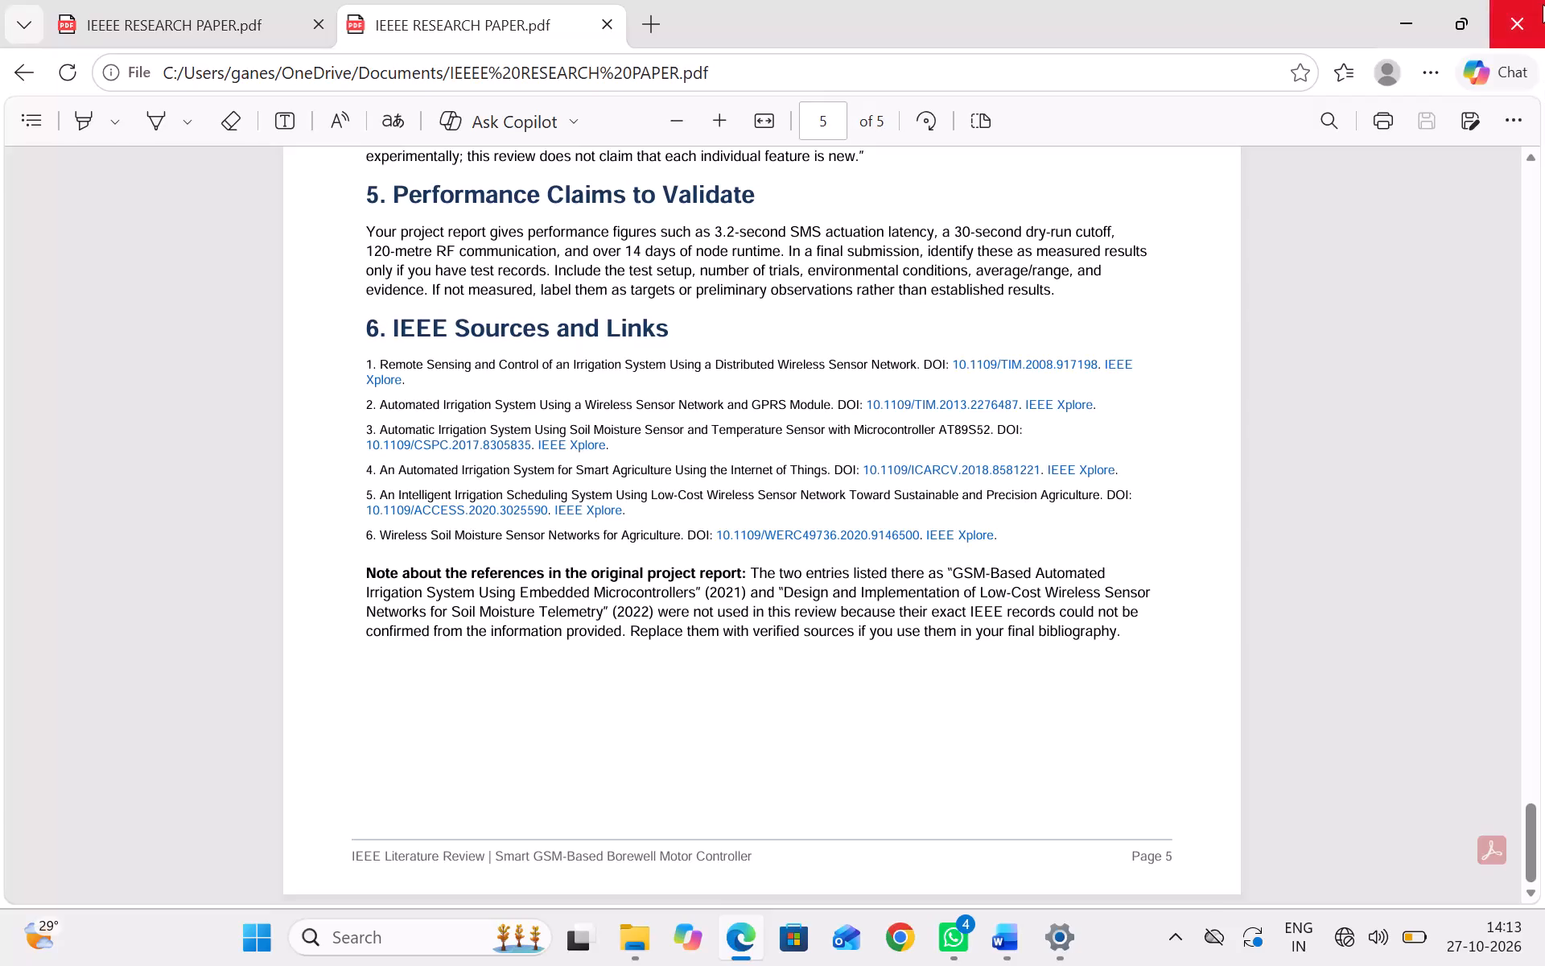
Close the browser window with the IEEE paper, and close the ECS REPORT document, saving its changes in the 2026-43 folder.
triple_click(1543, 4)
click(1543, 4)
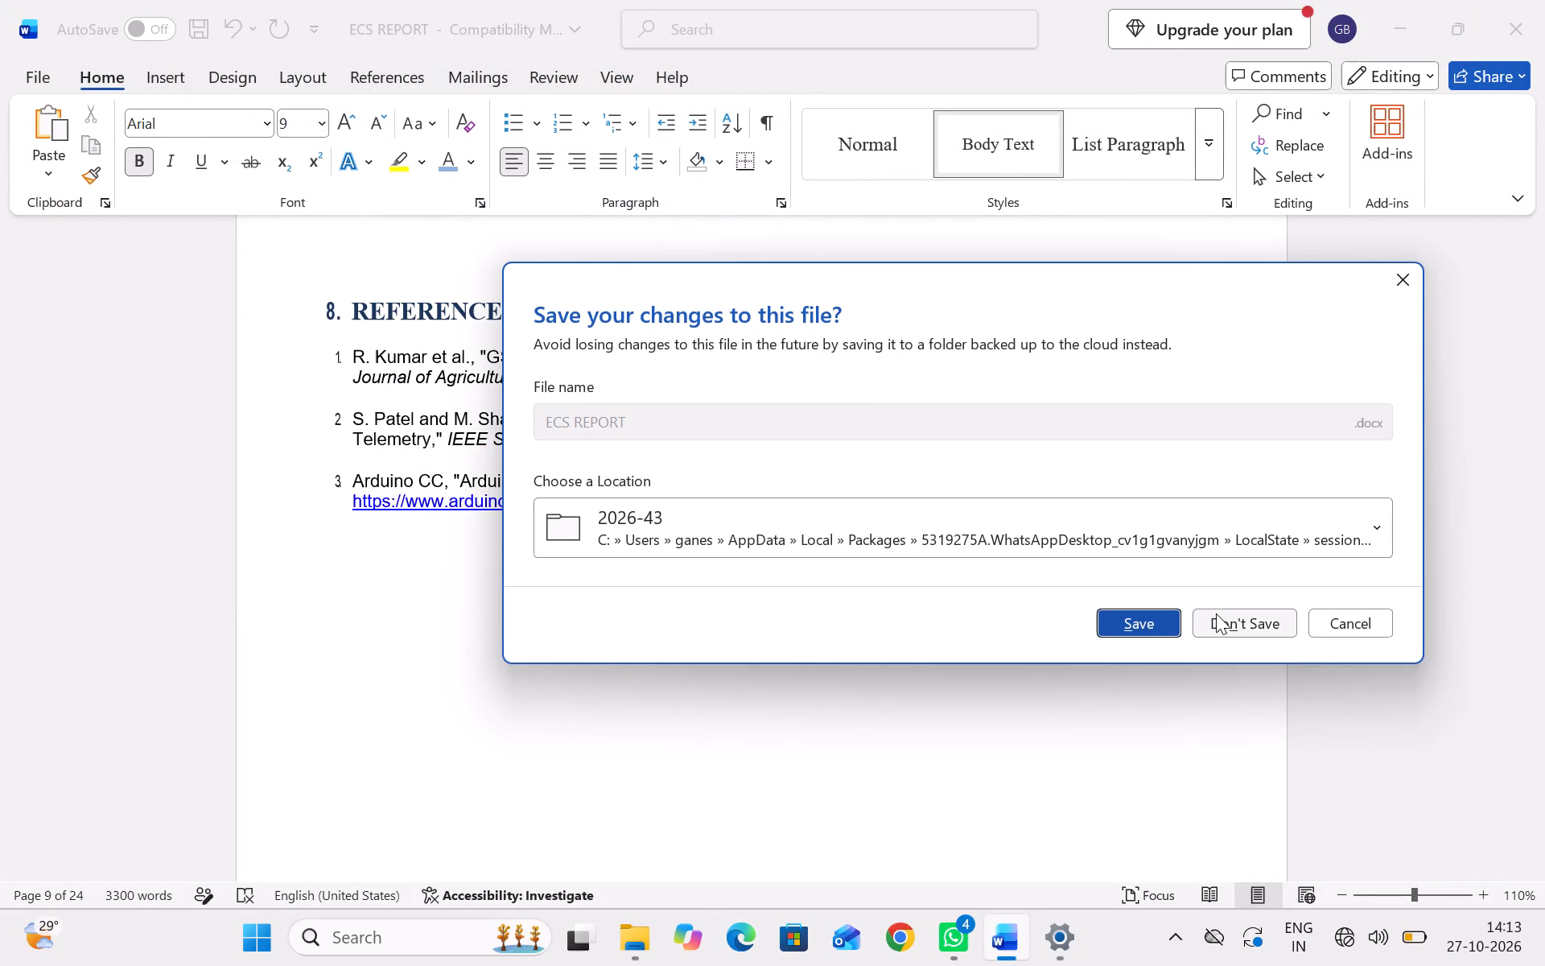
click(1139, 618)
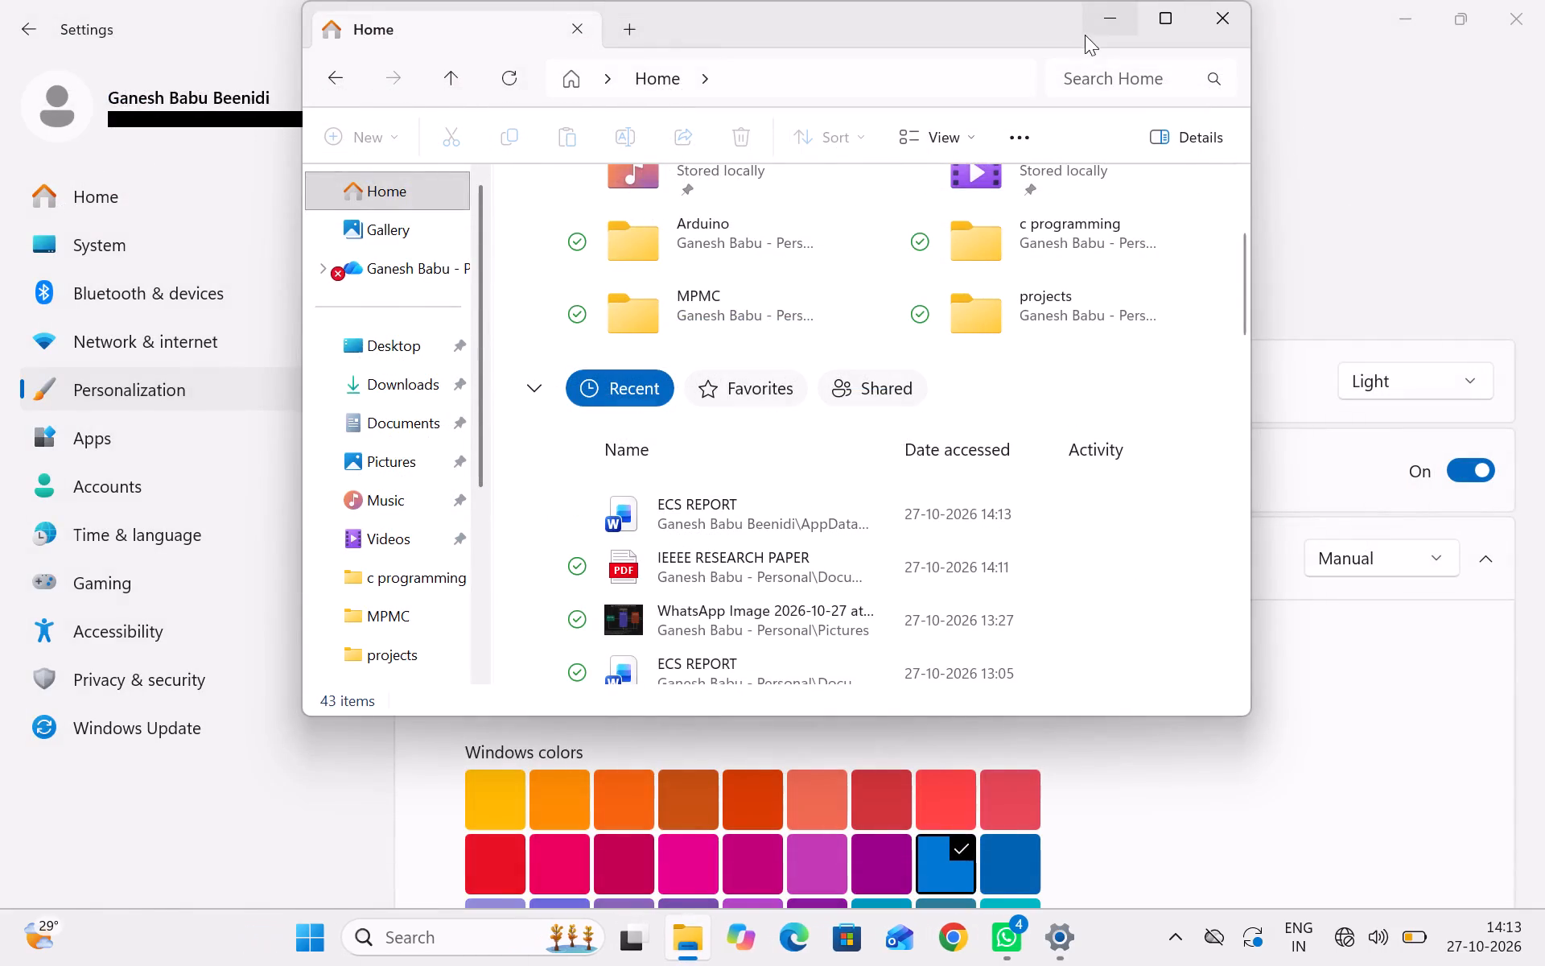
Close the remaining File Explorer and Settings windows to return to the desktop.
click(1222, 14)
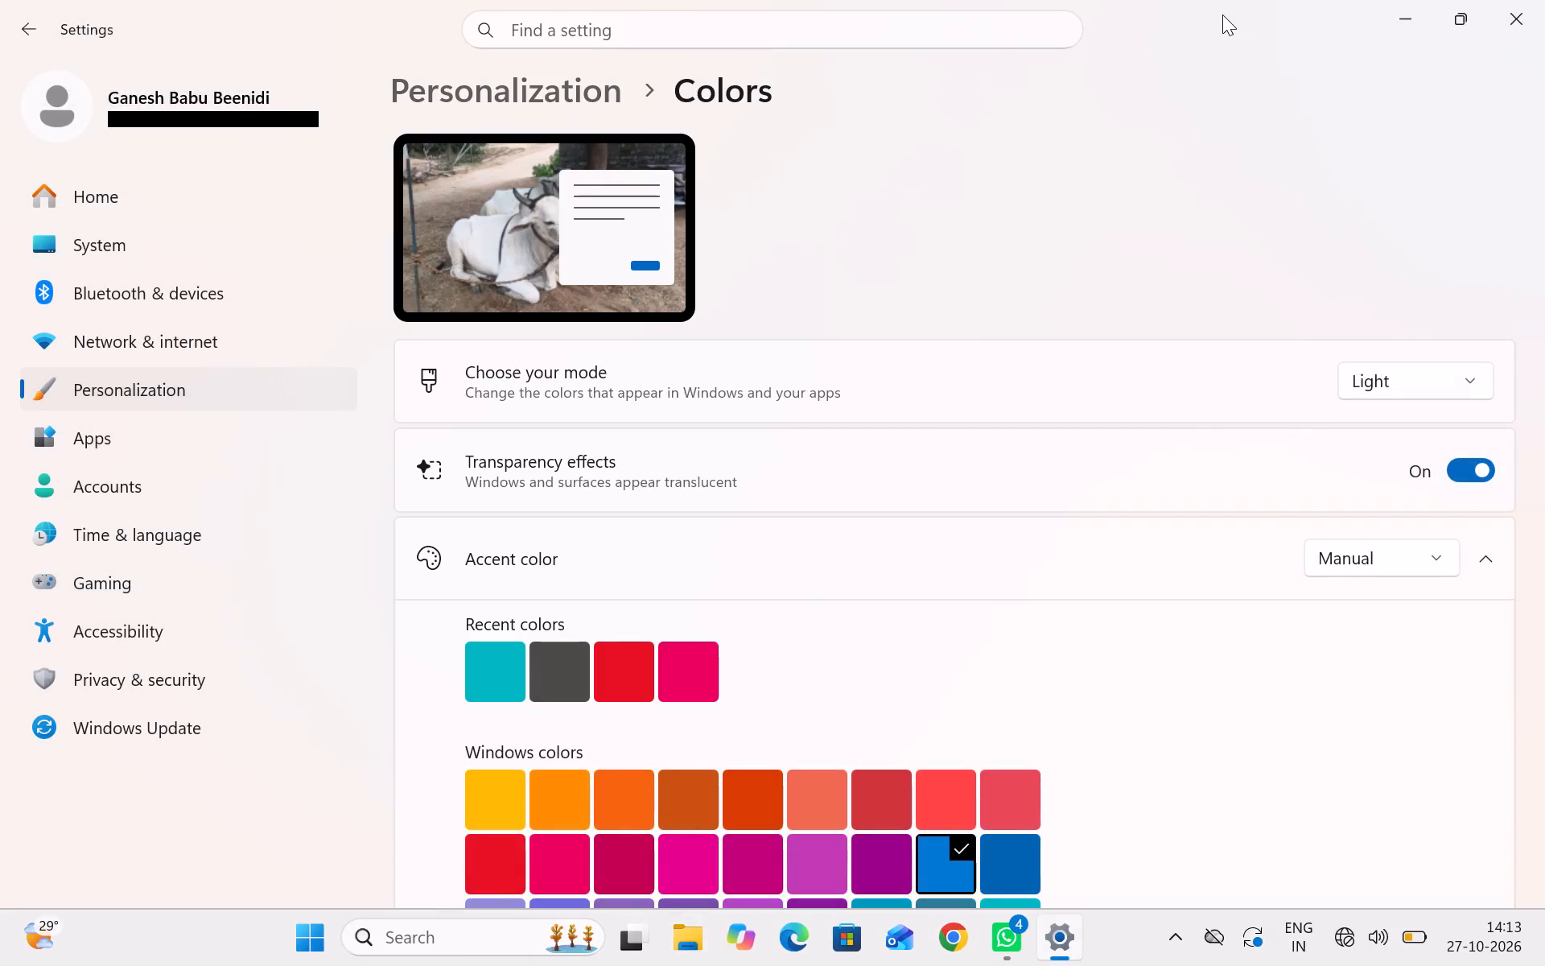
triple_click(1544, 0)
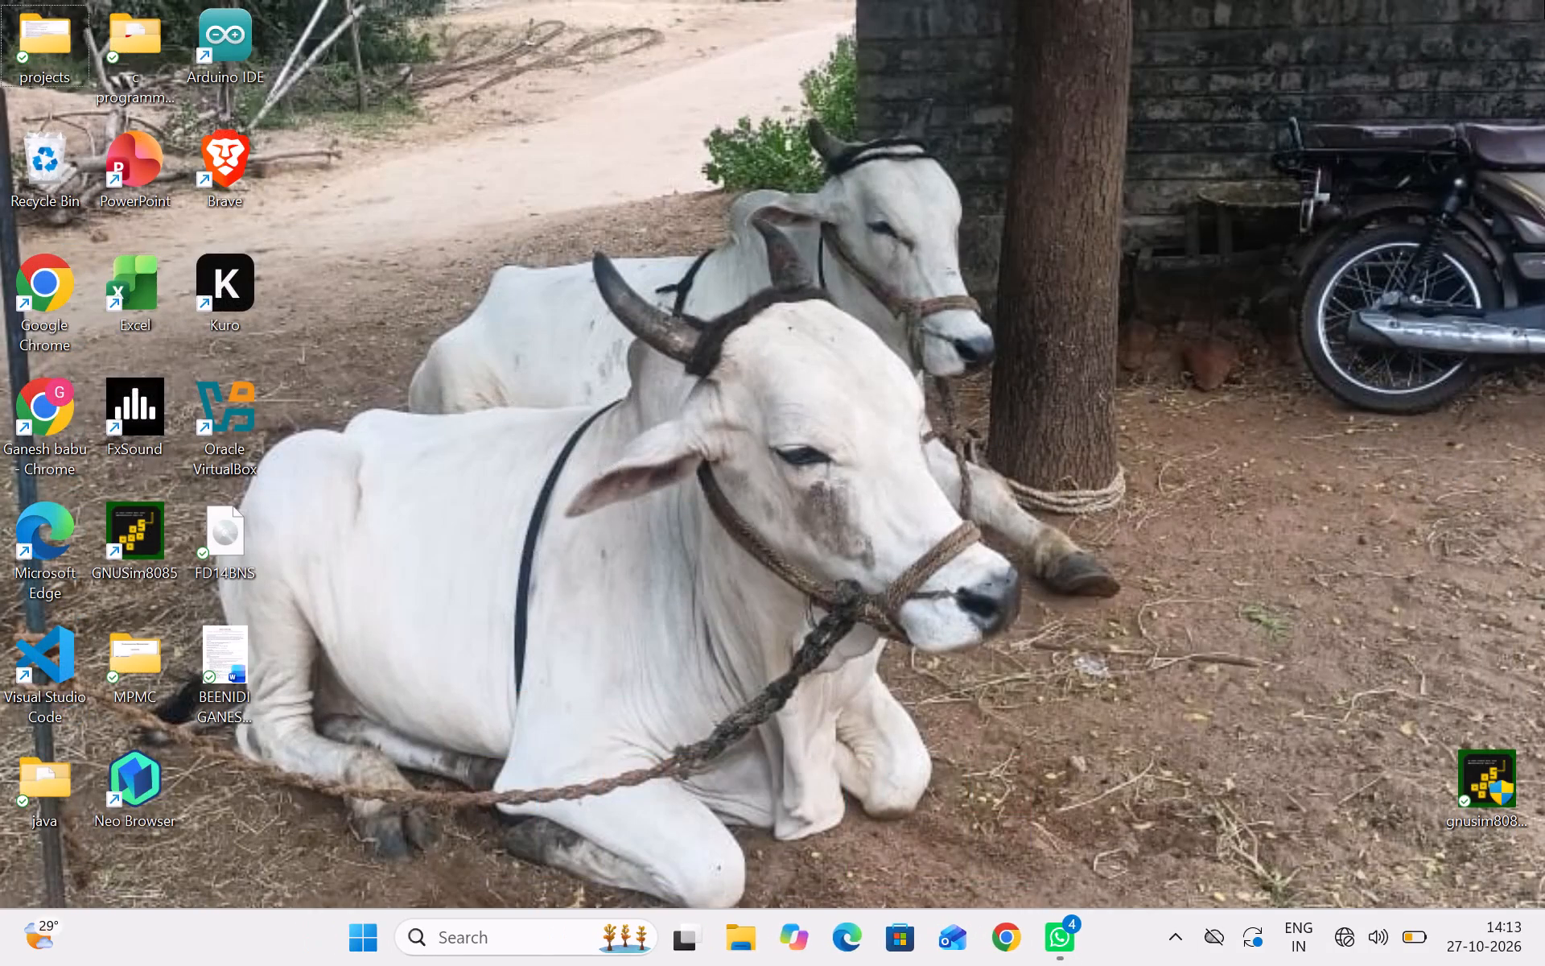